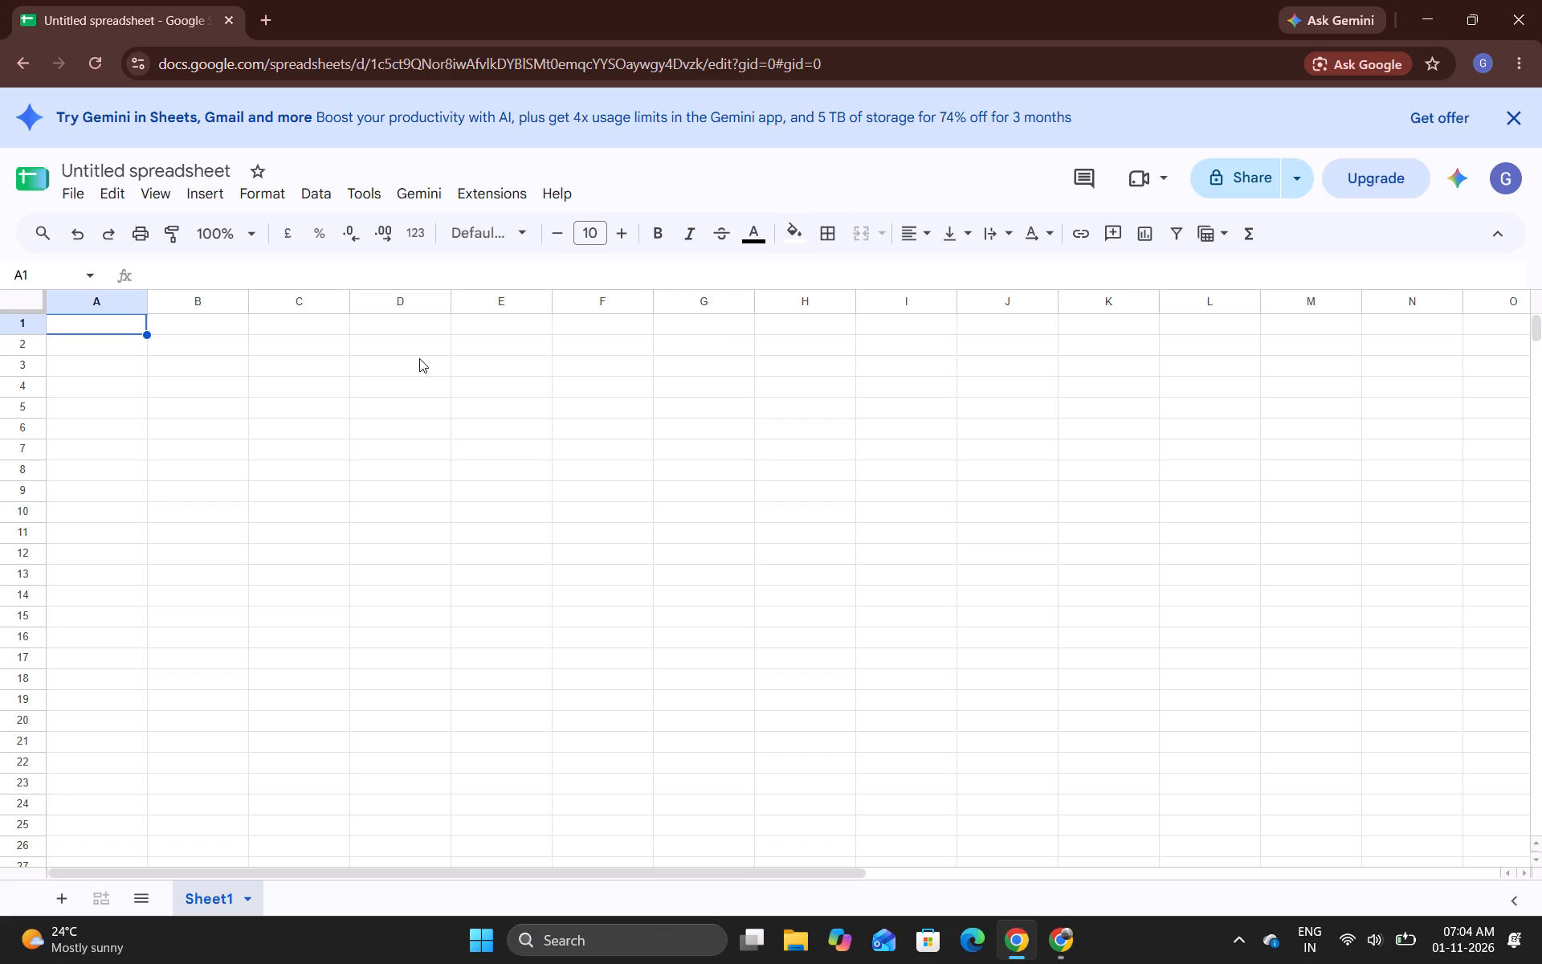
Select cell C2 in the empty Sheet1.
click(289, 350)
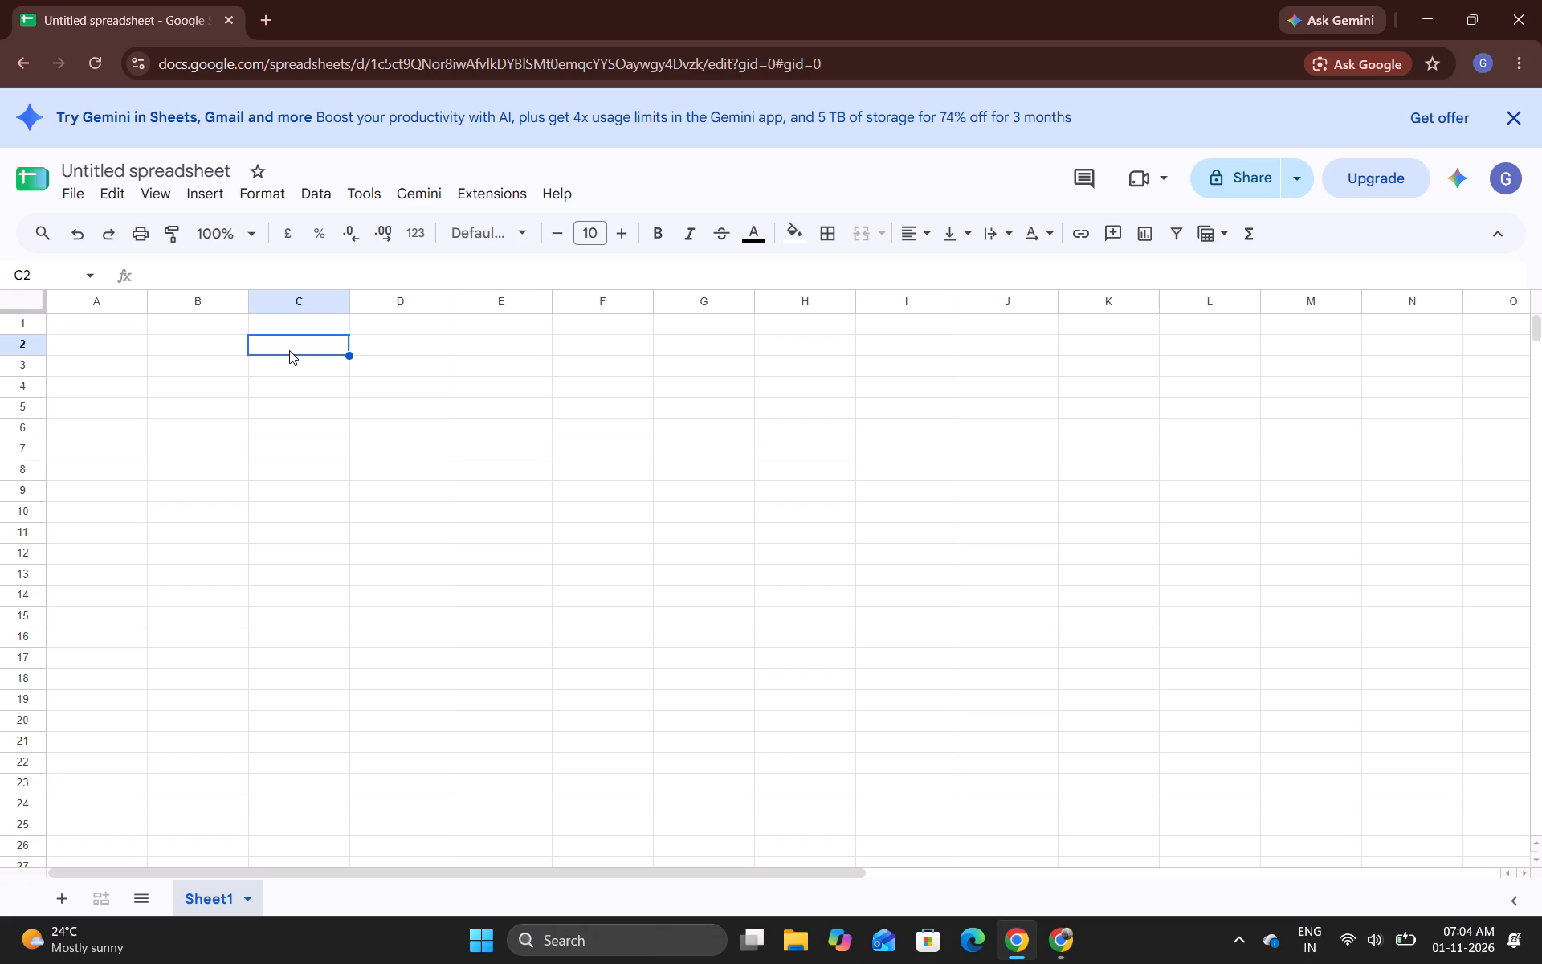
click(289, 350)
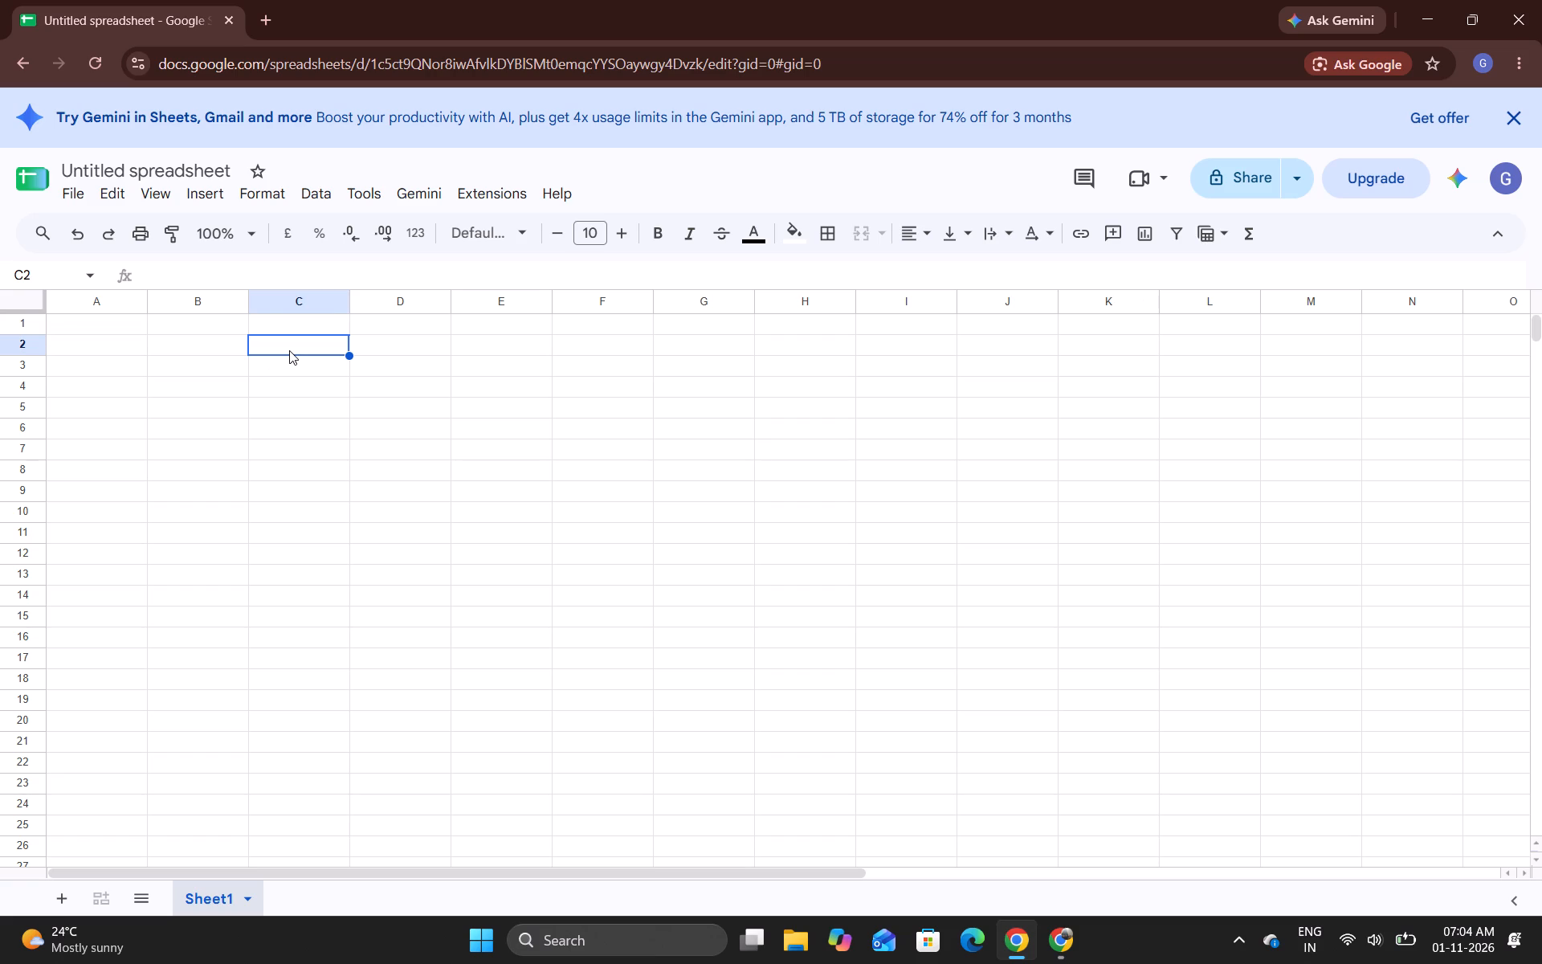
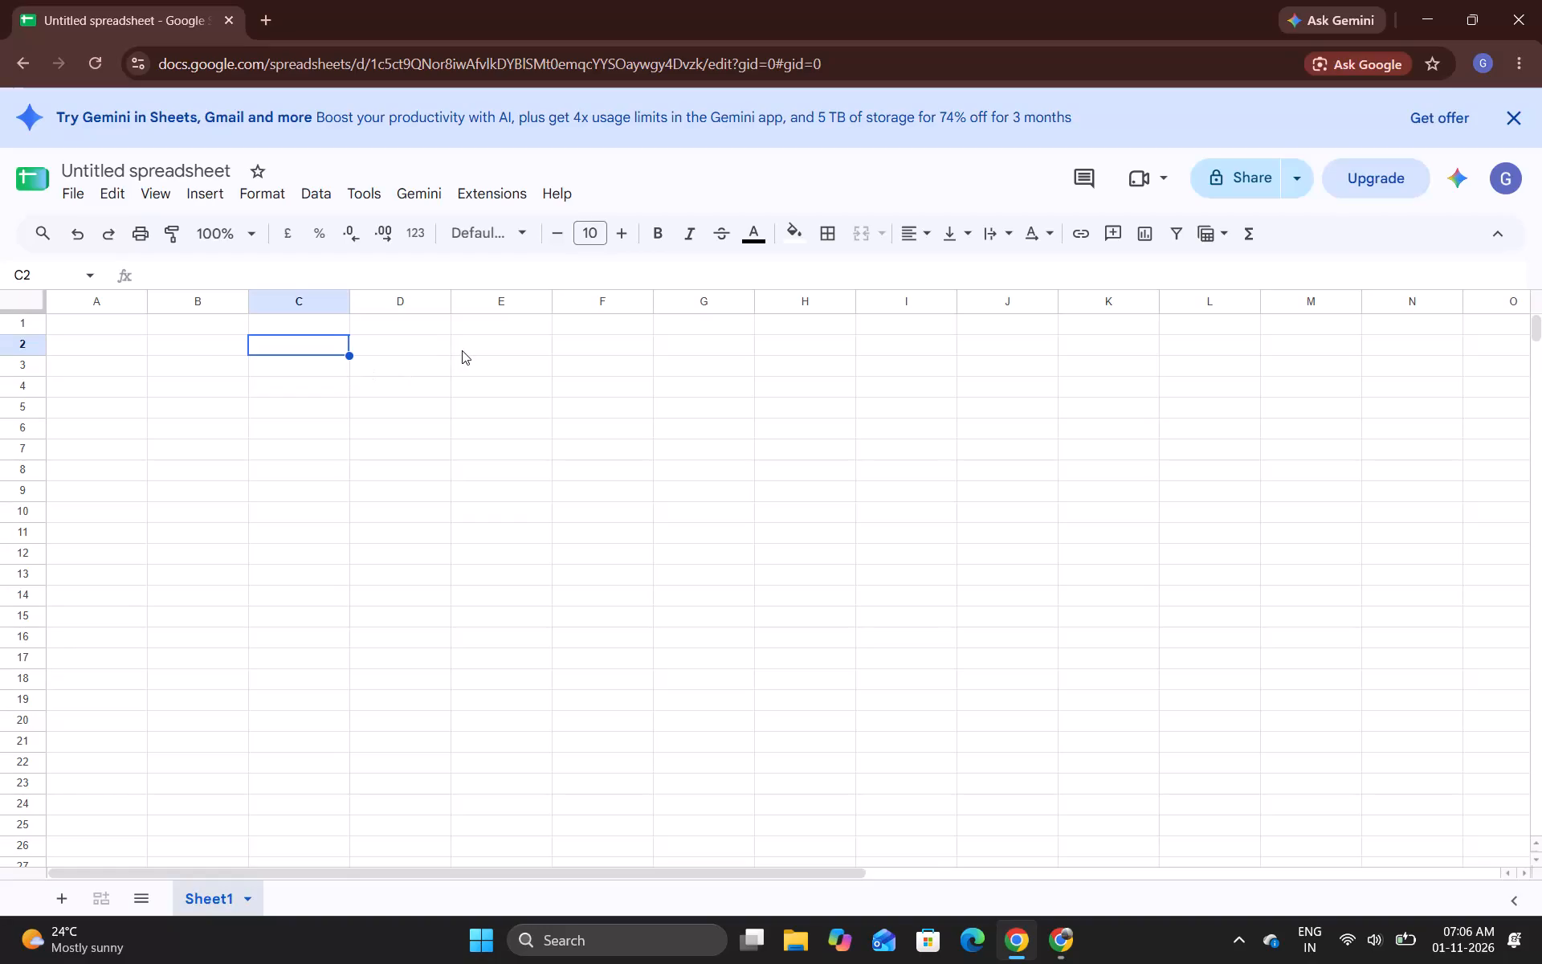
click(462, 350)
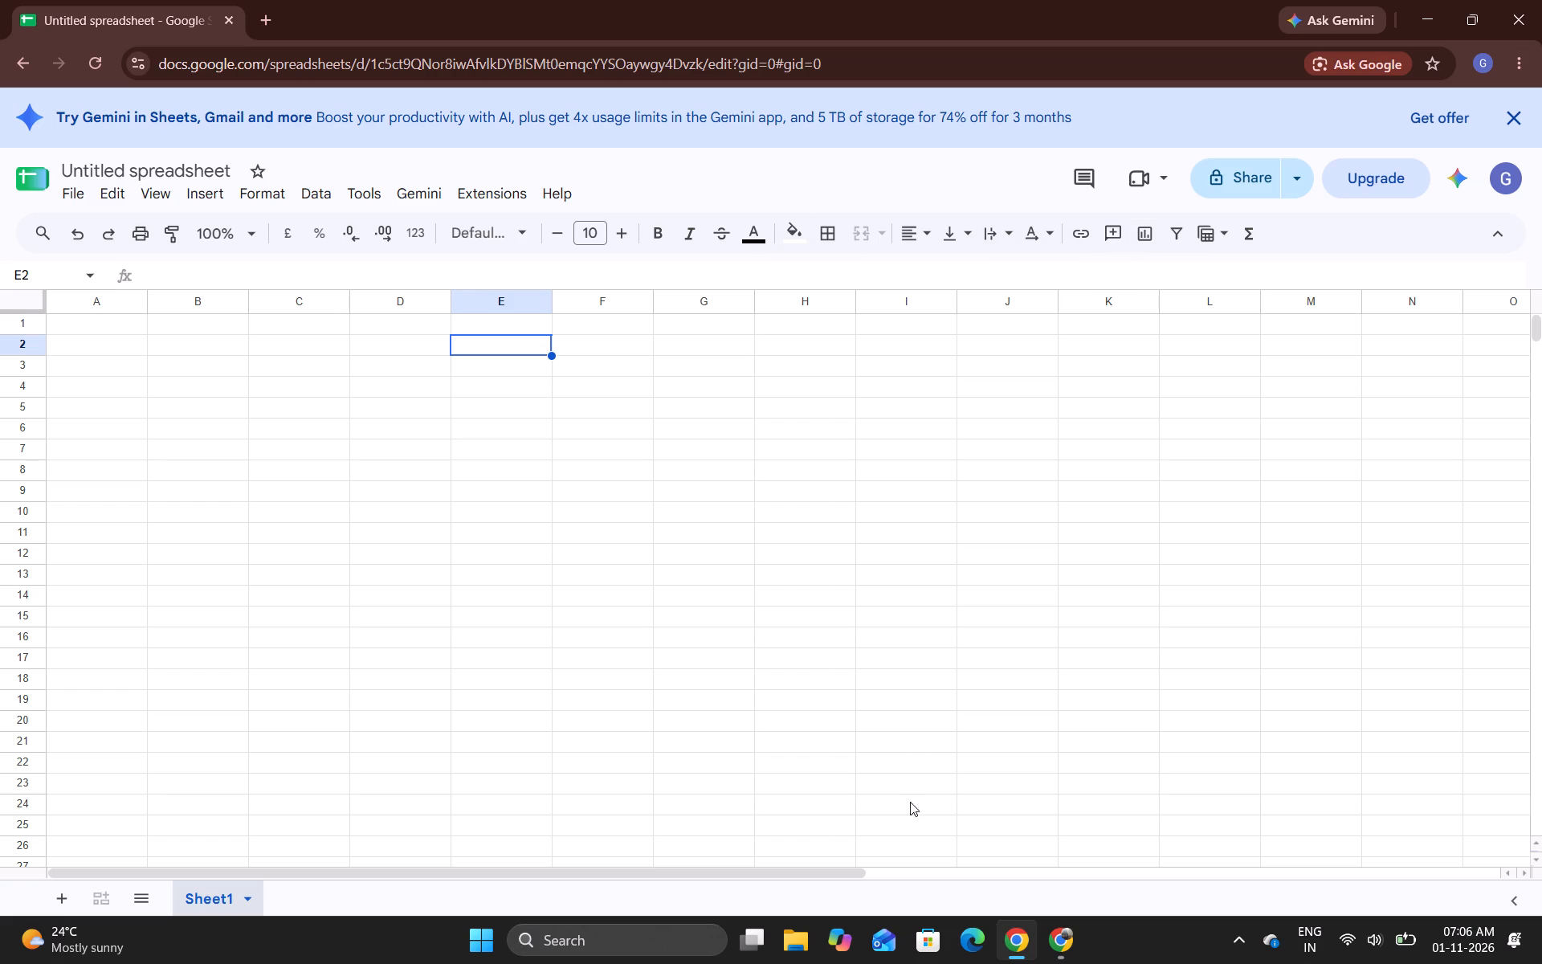
Switch to File Explorer, look through the recent files and the CLASS 7th folder, and go up to its parent folder in SSYD School.
click(789, 954)
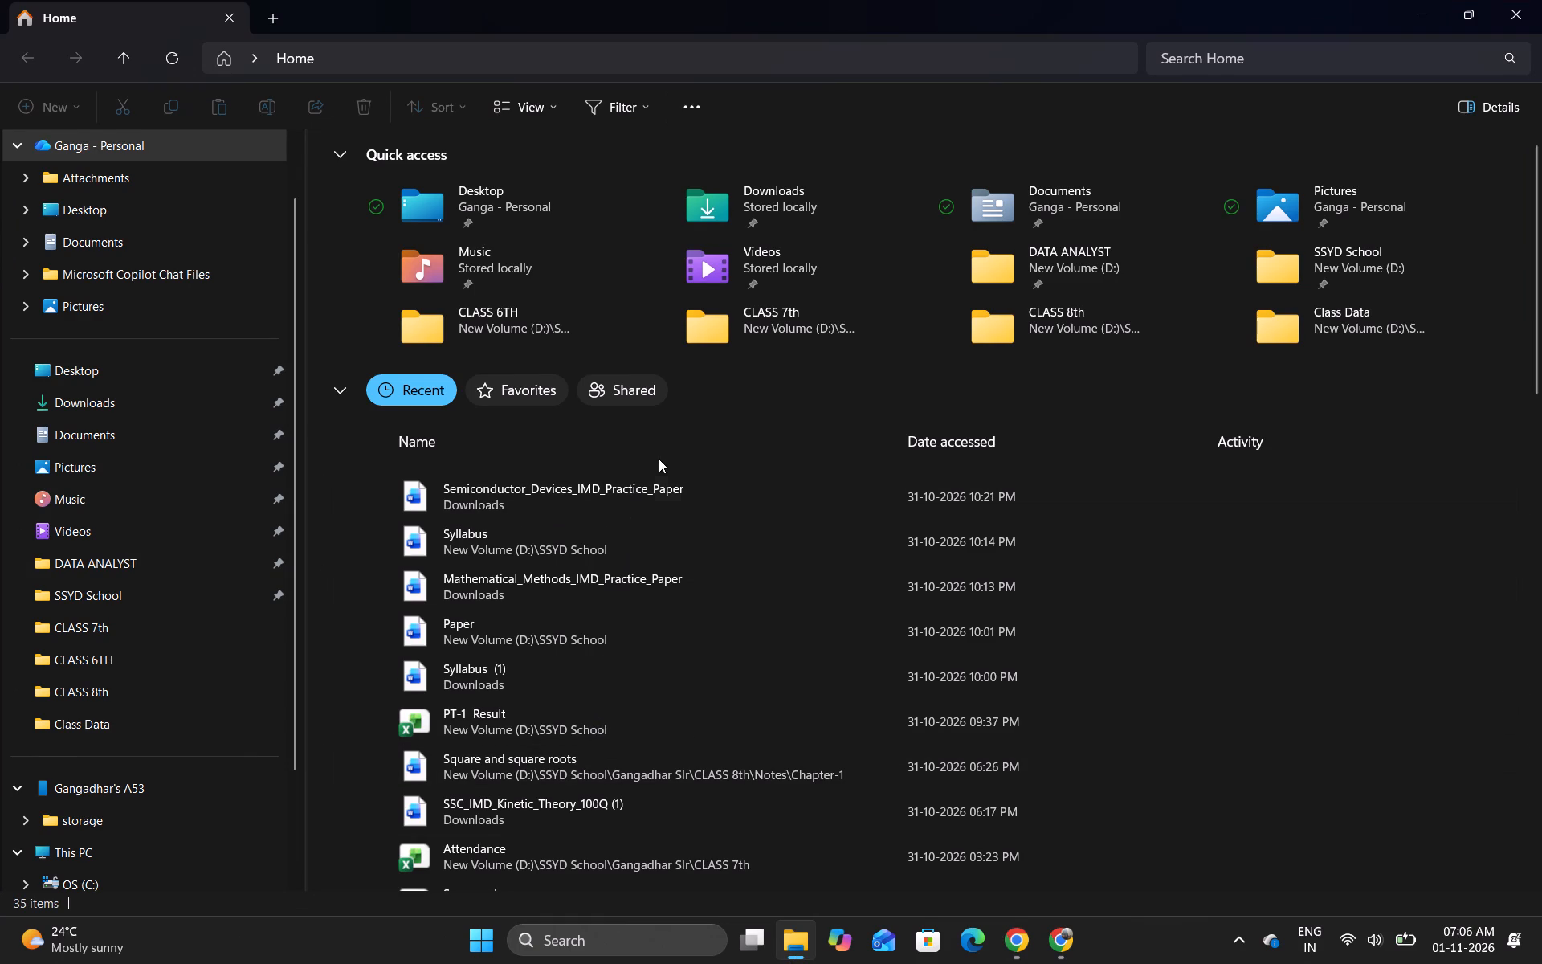
scroll(716, 609, down, 1)
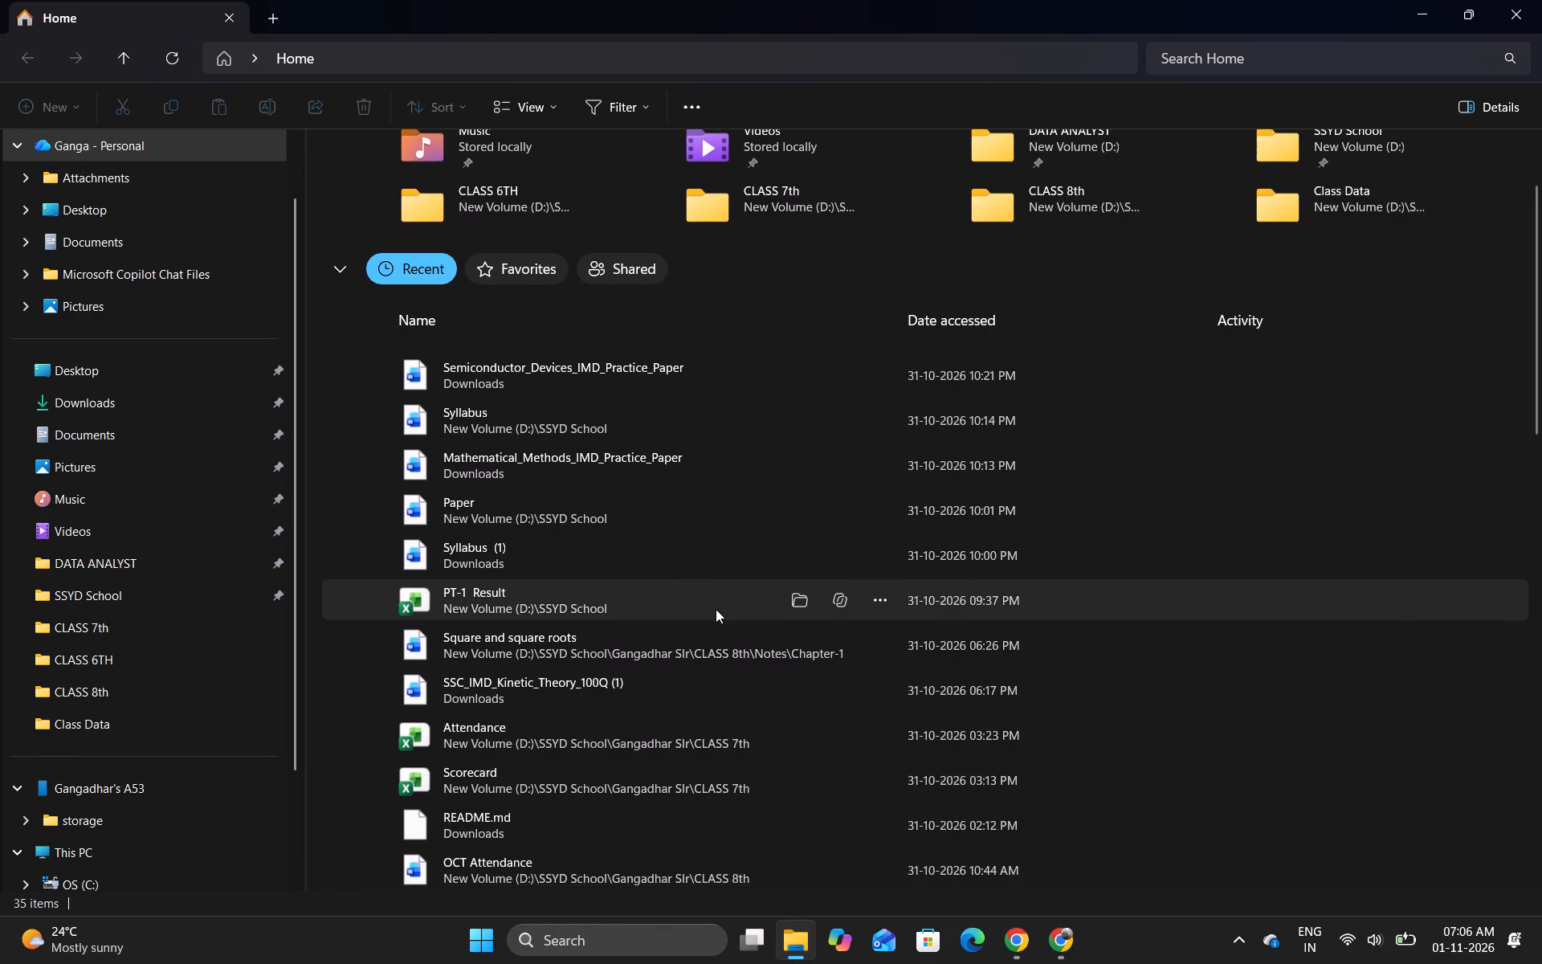
scroll(716, 609, down, 2)
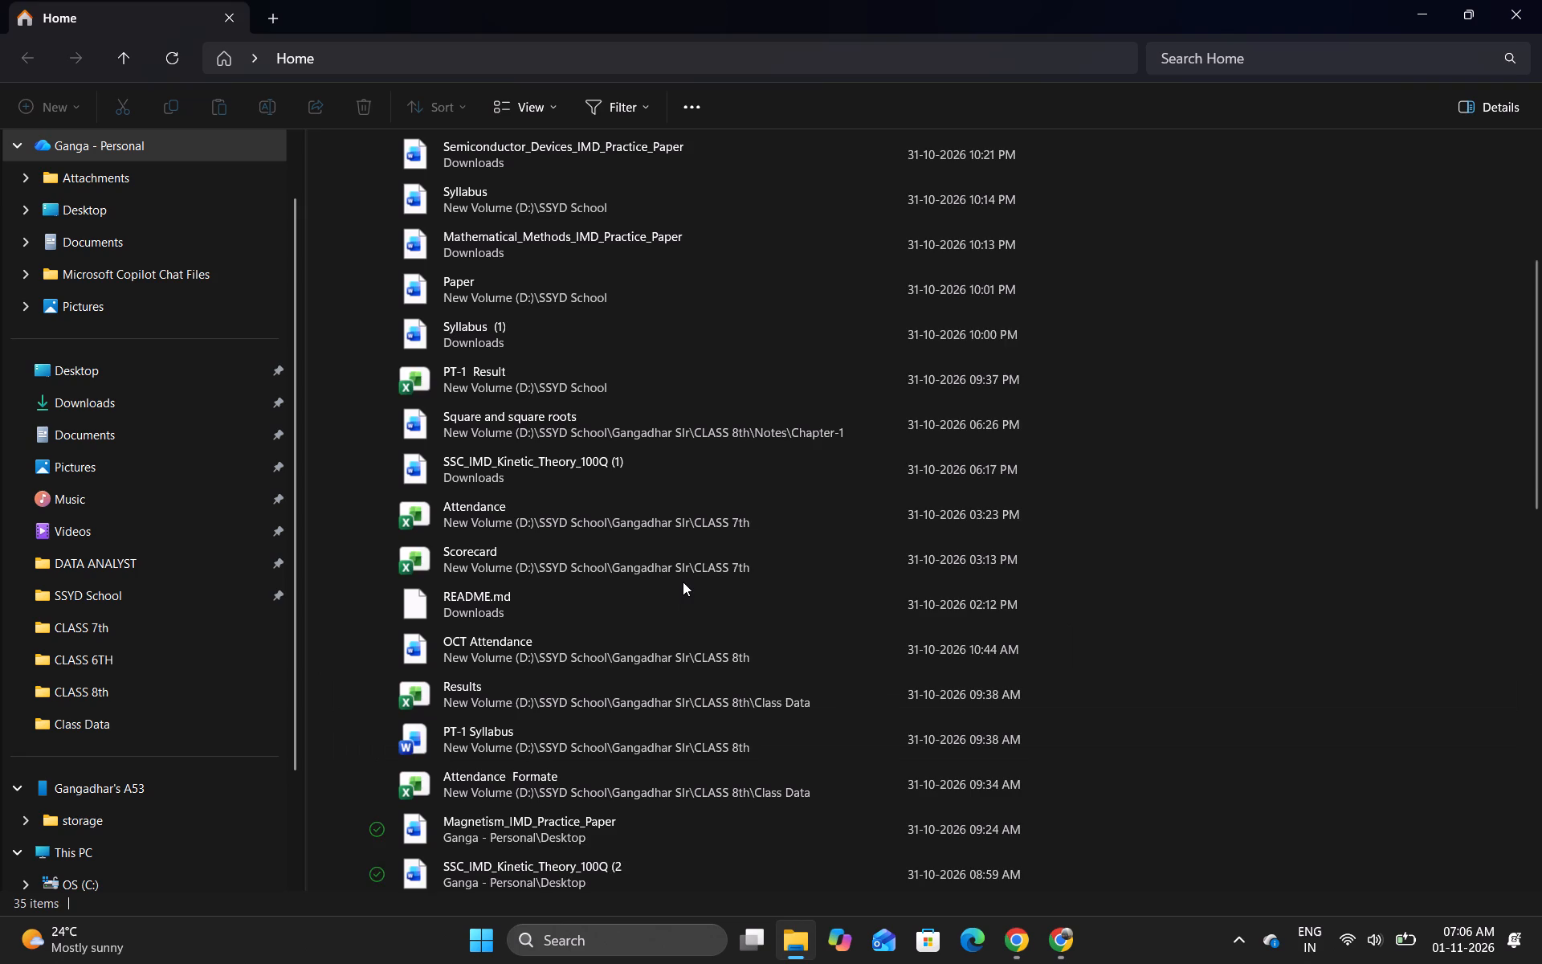
scroll(683, 582, up, 3)
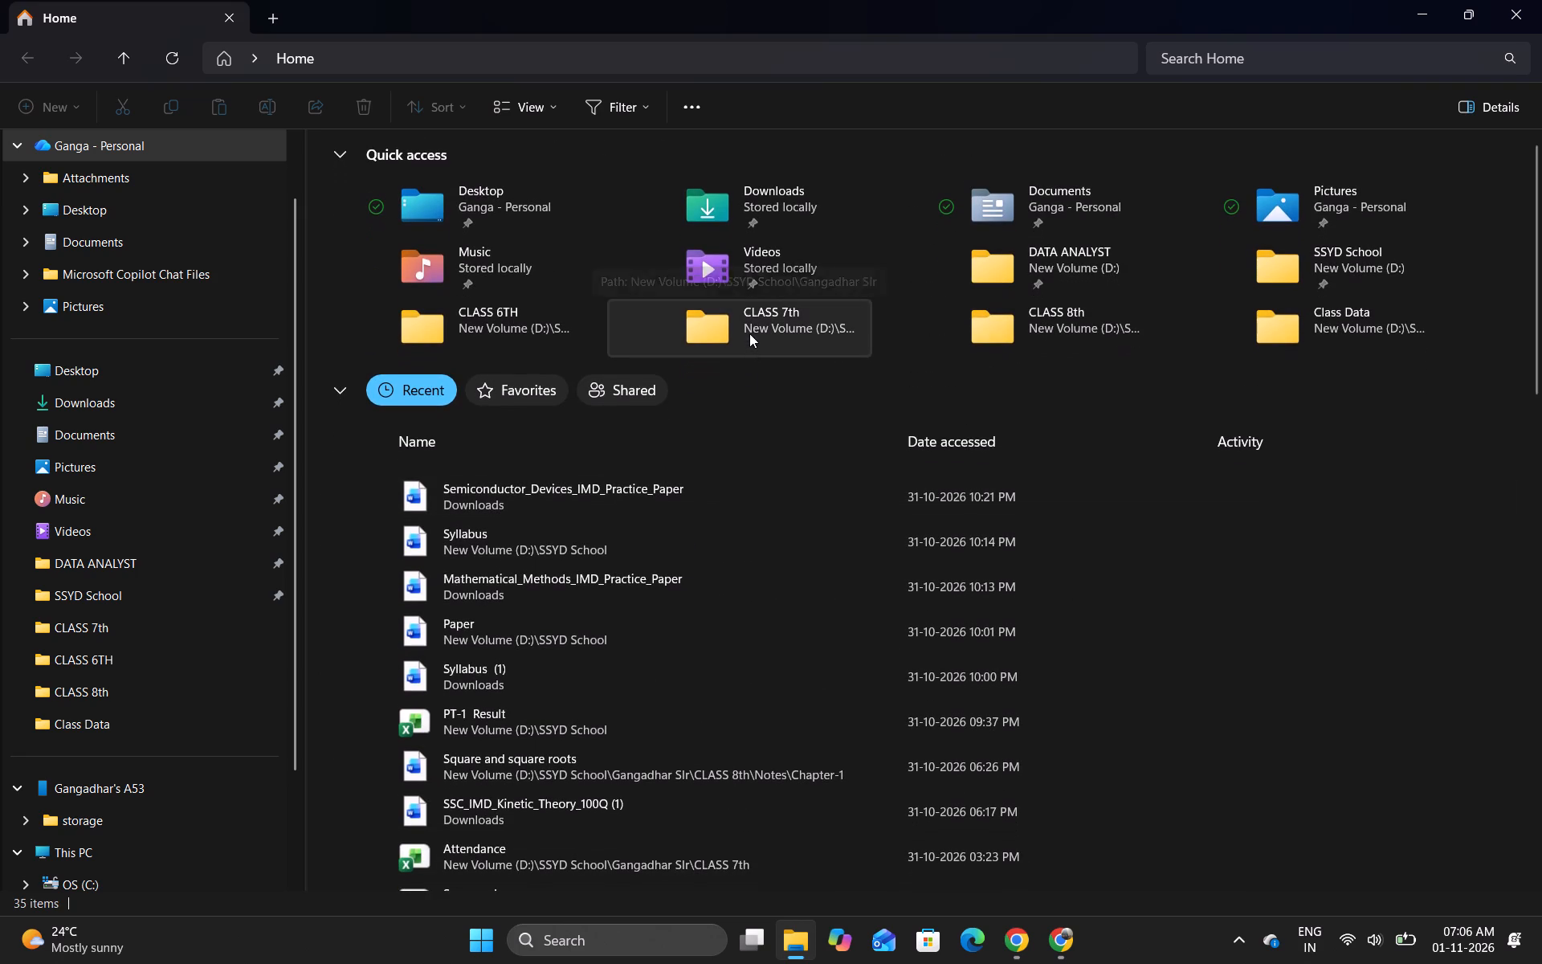
double_click(749, 333)
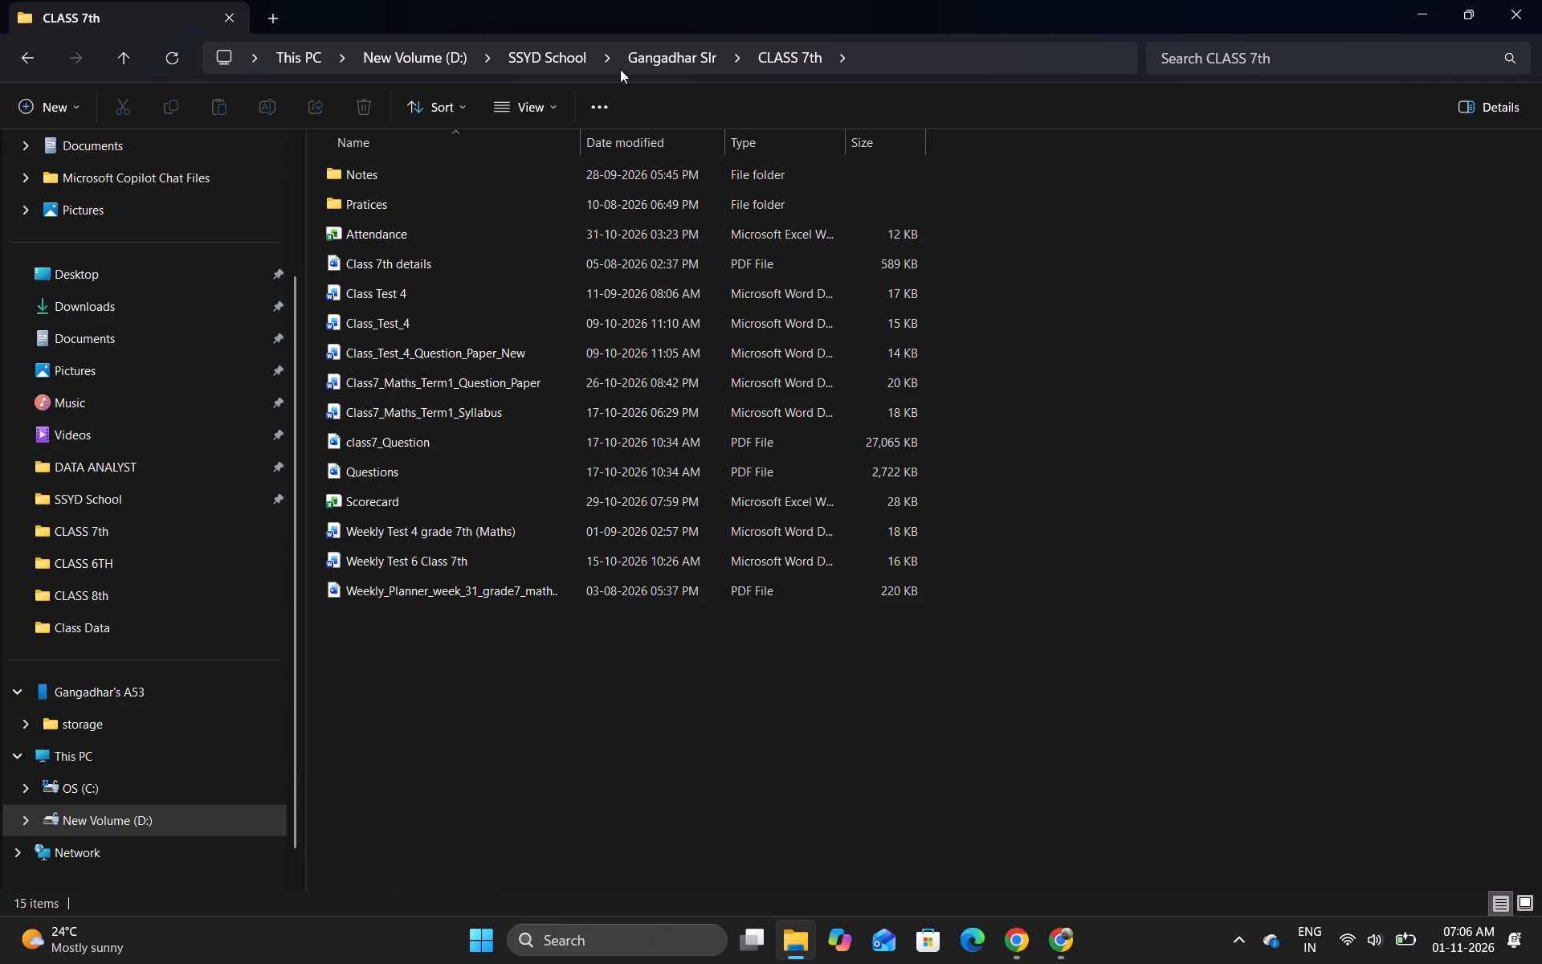
click(640, 59)
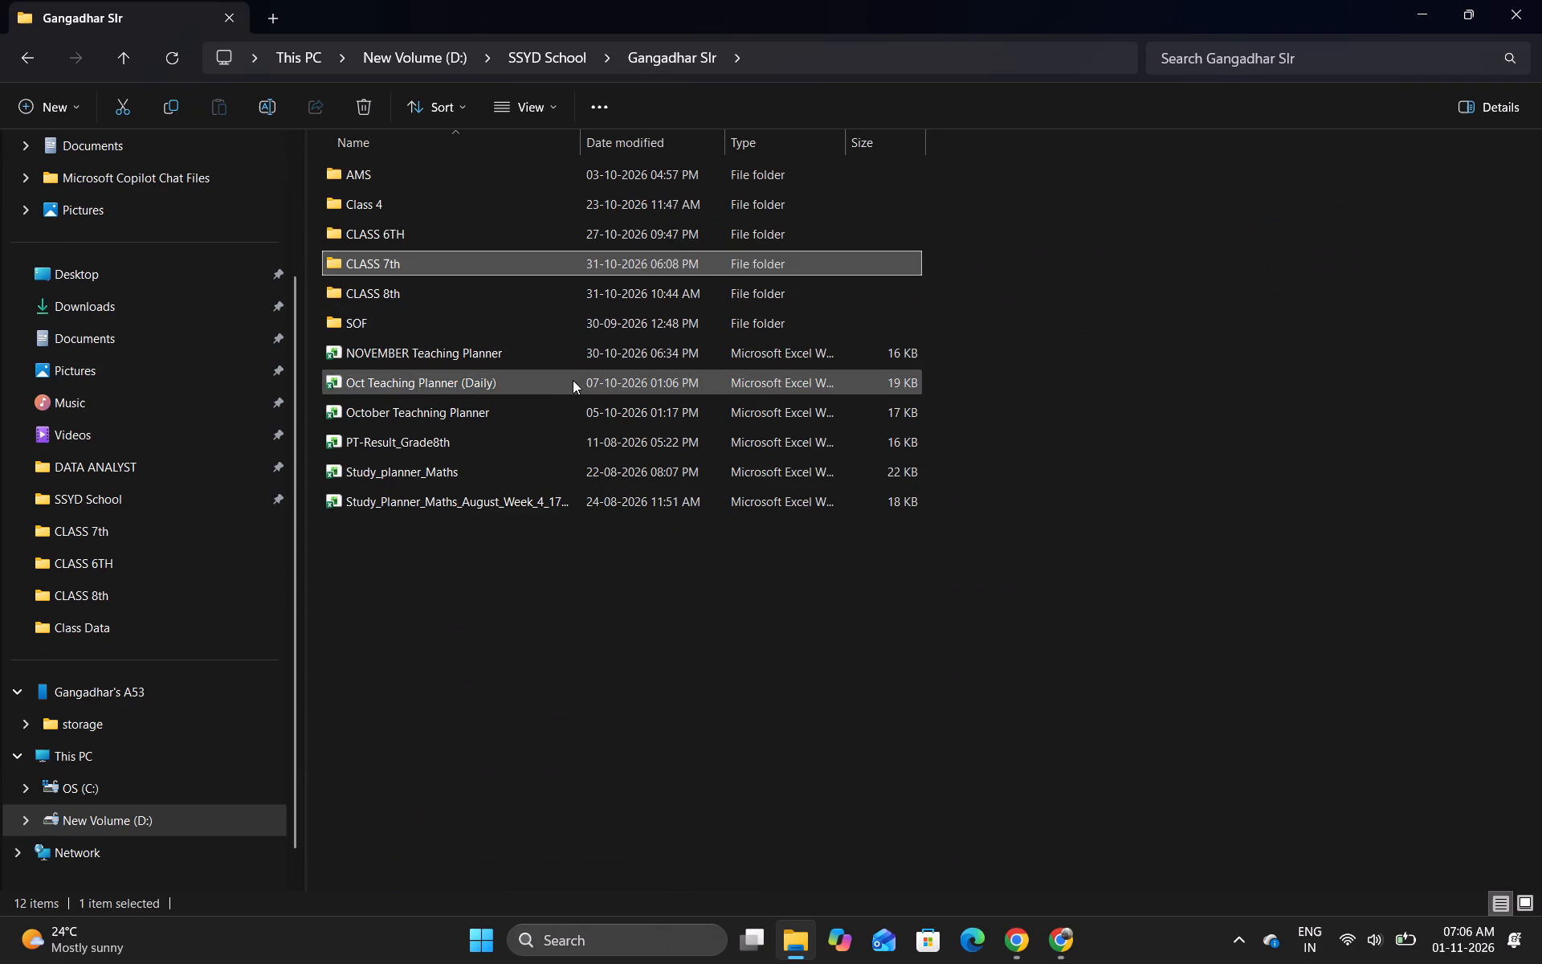
Open the PT-Result_Grade8th workbook in Excel to examine its marks table layout, and close it.
right_click(481, 435)
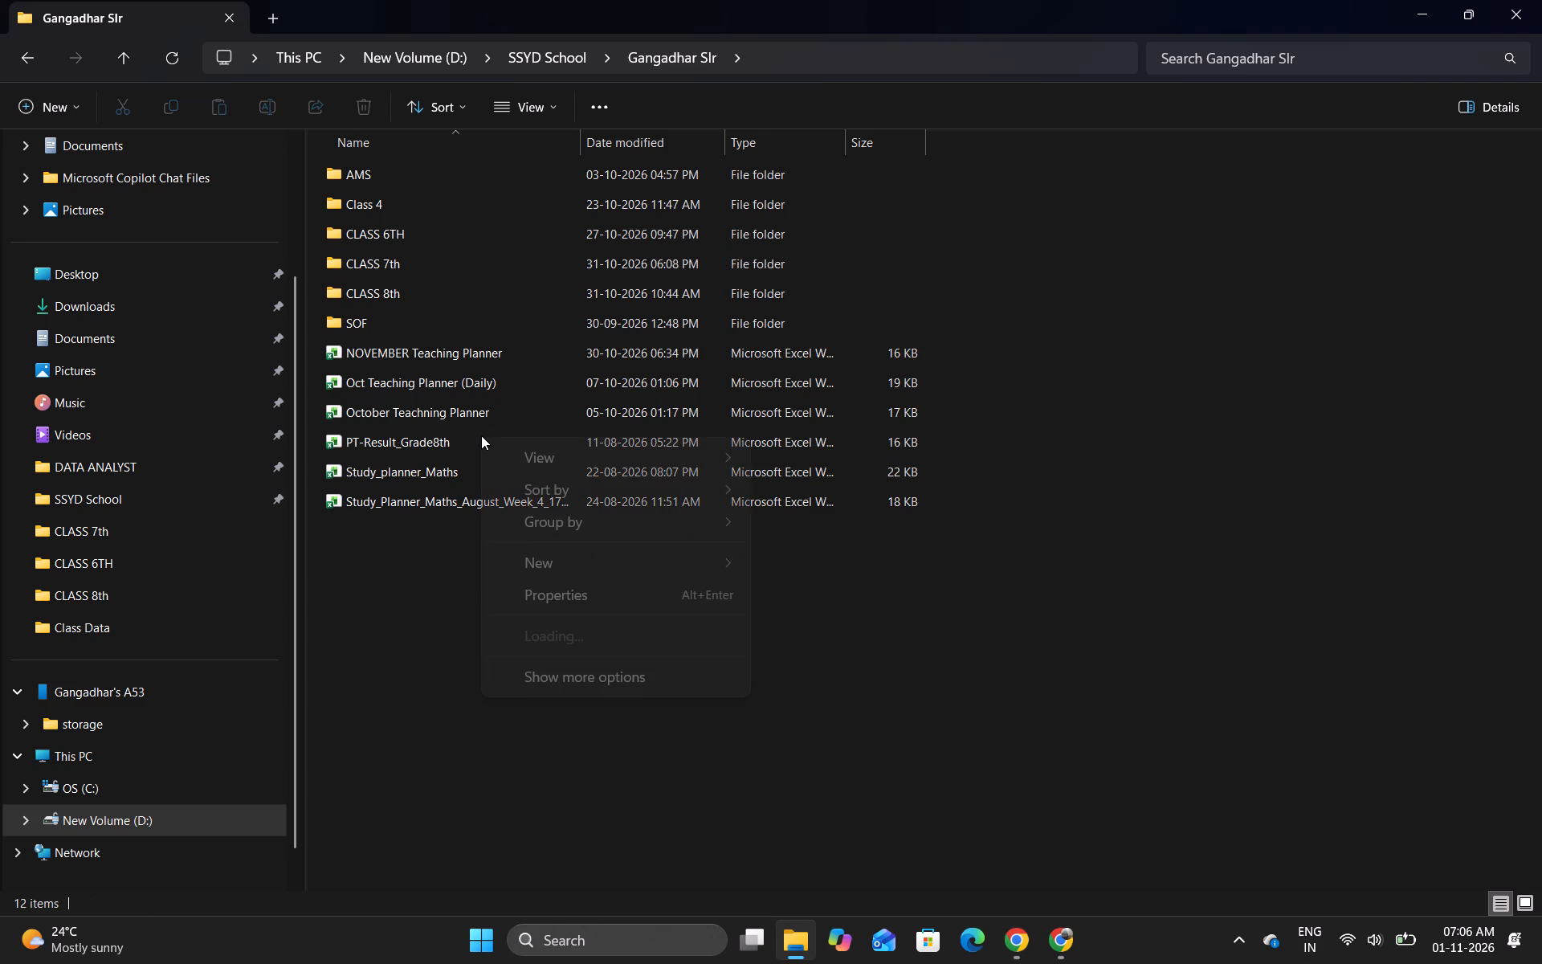
double_click(439, 439)
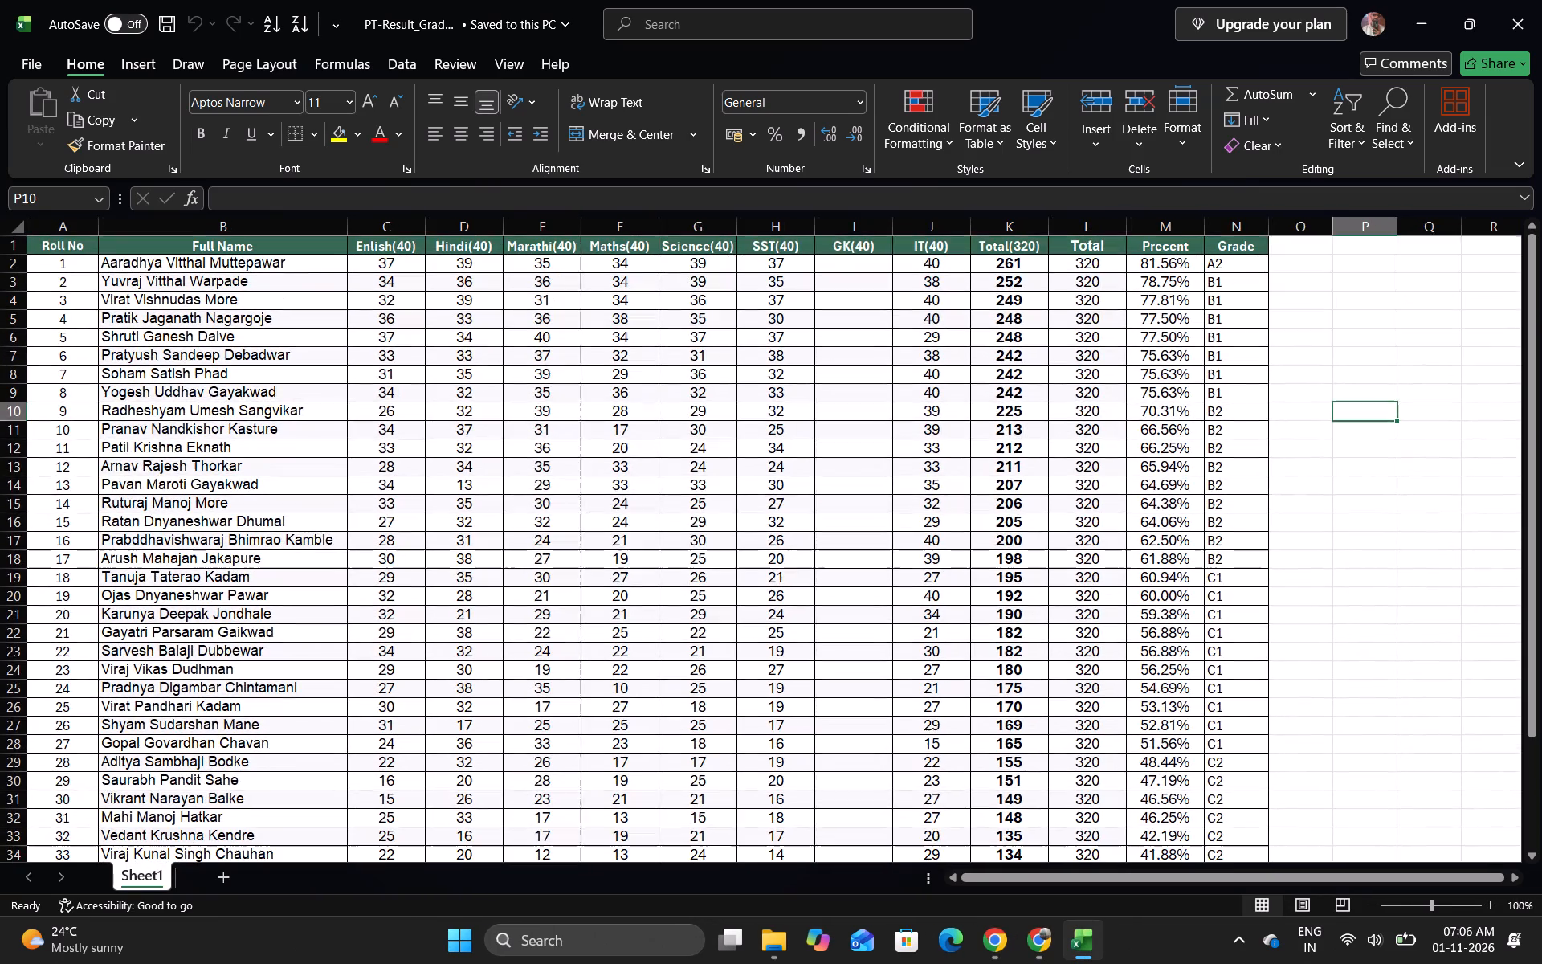
click(1511, 7)
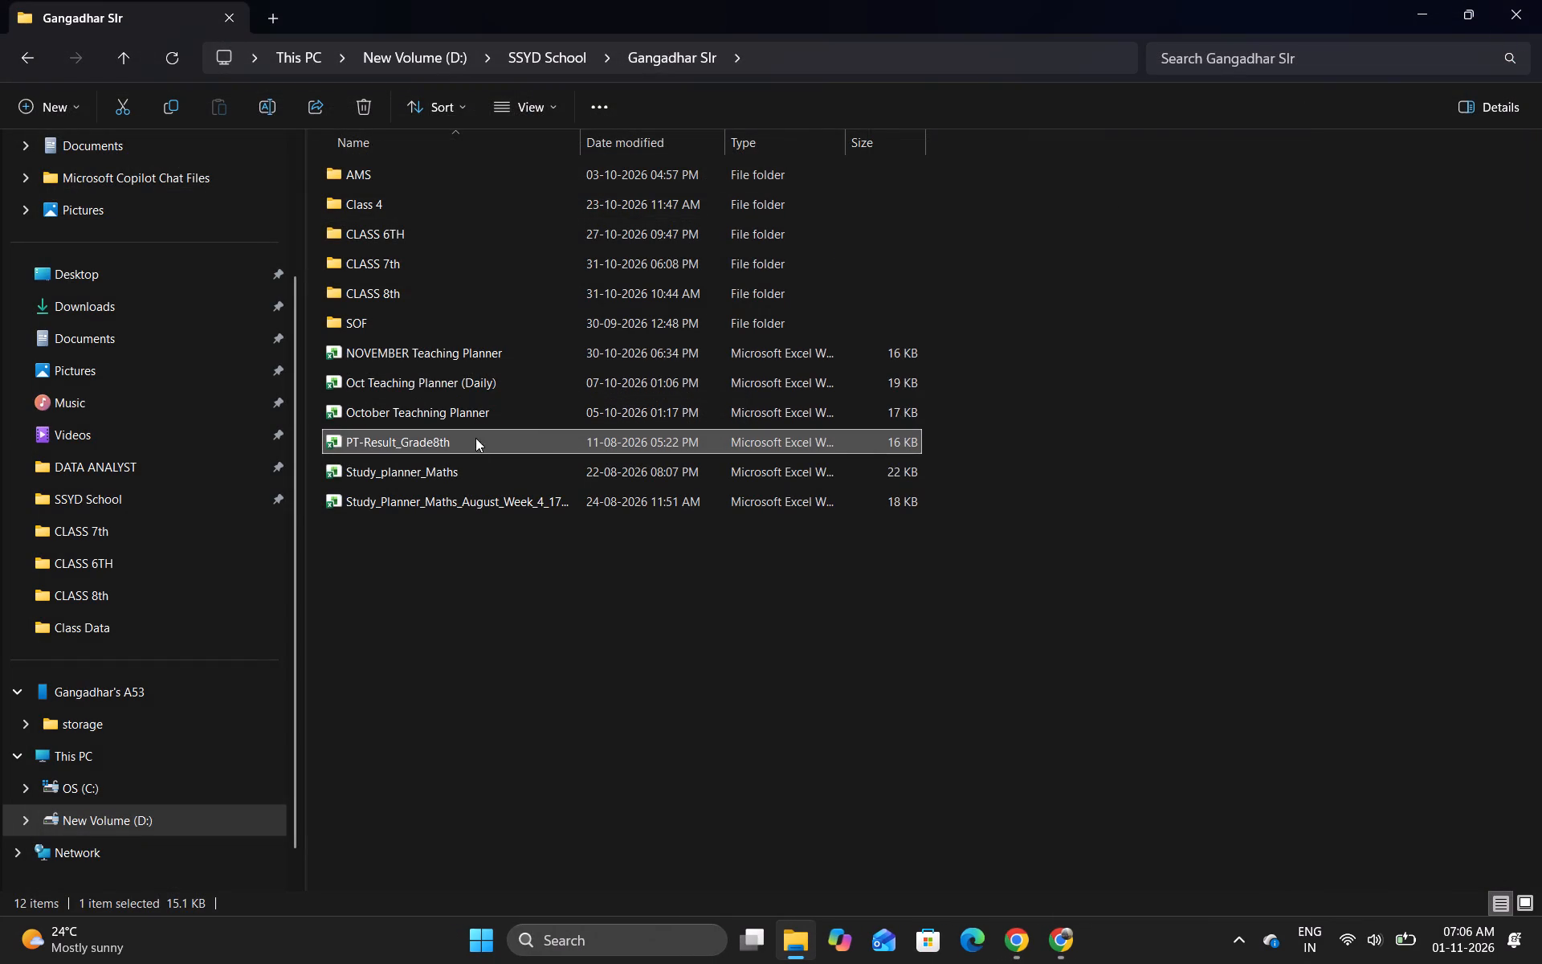
Open the CLASS 8th folder to look through its files.
double_click(434, 301)
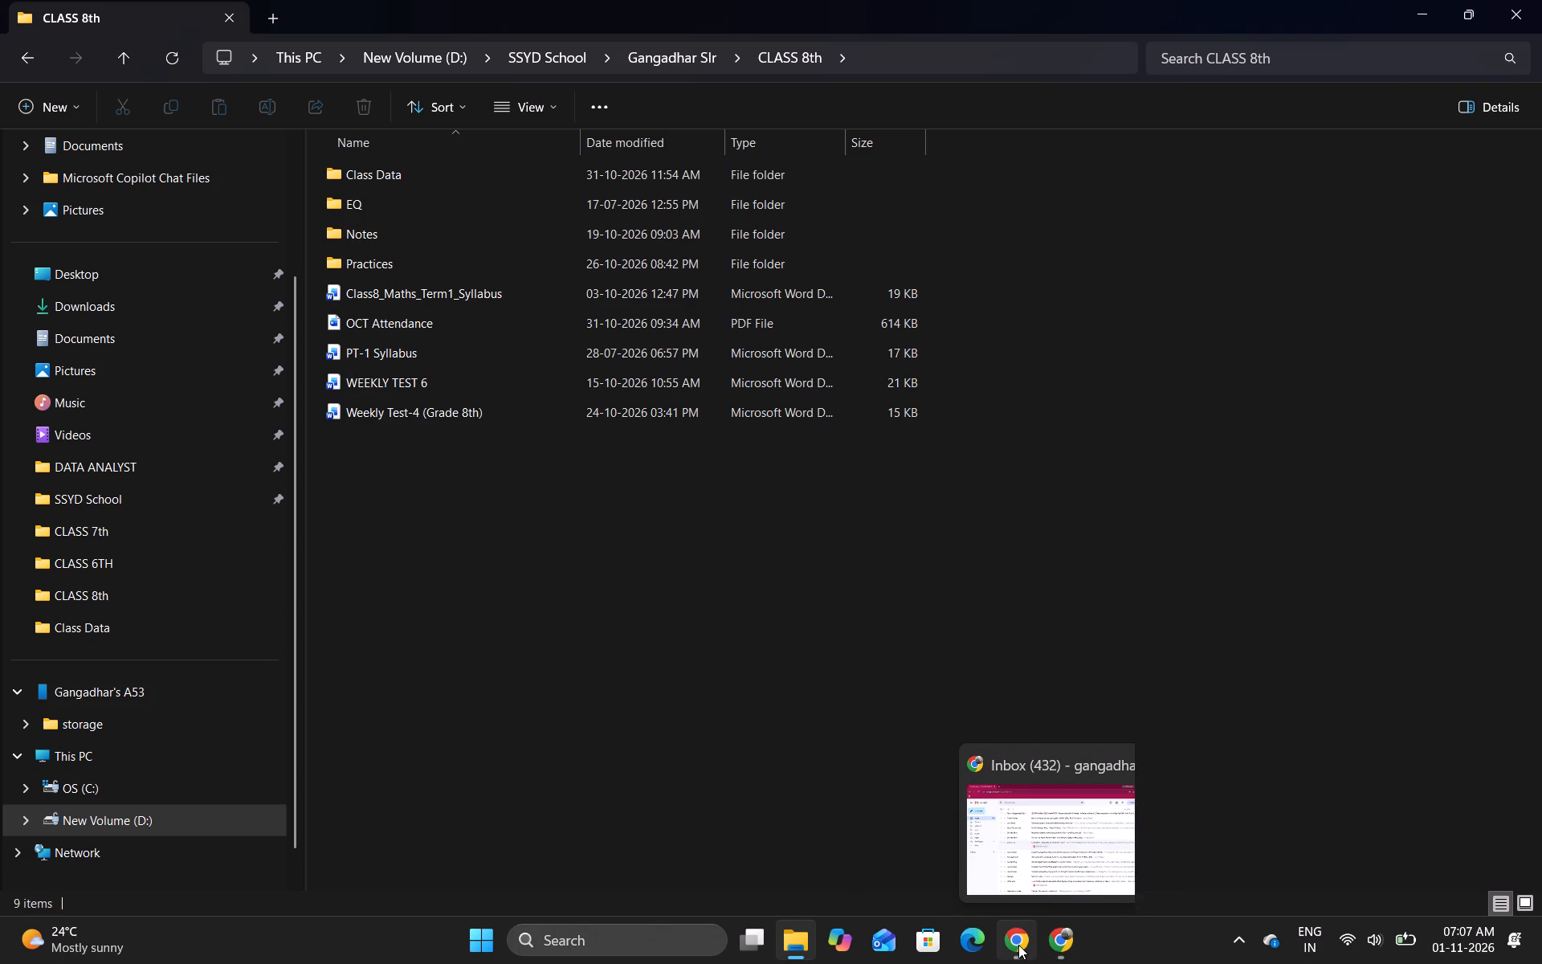
Open the Downloads folder and look through its recent and last month's files.
click(720, 733)
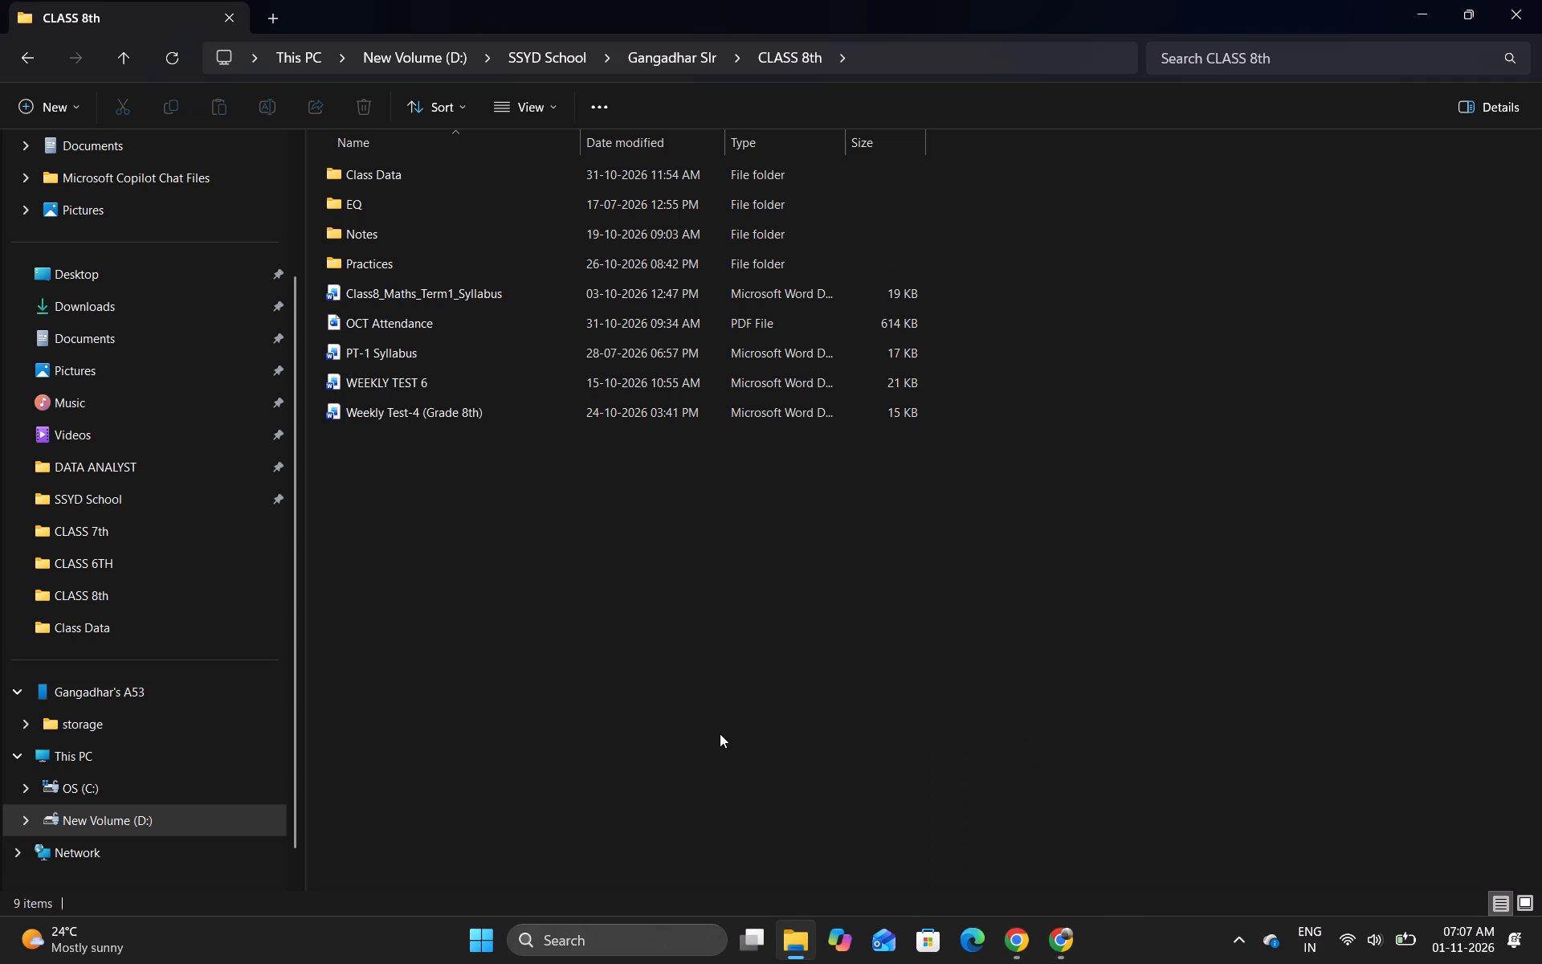
click(132, 304)
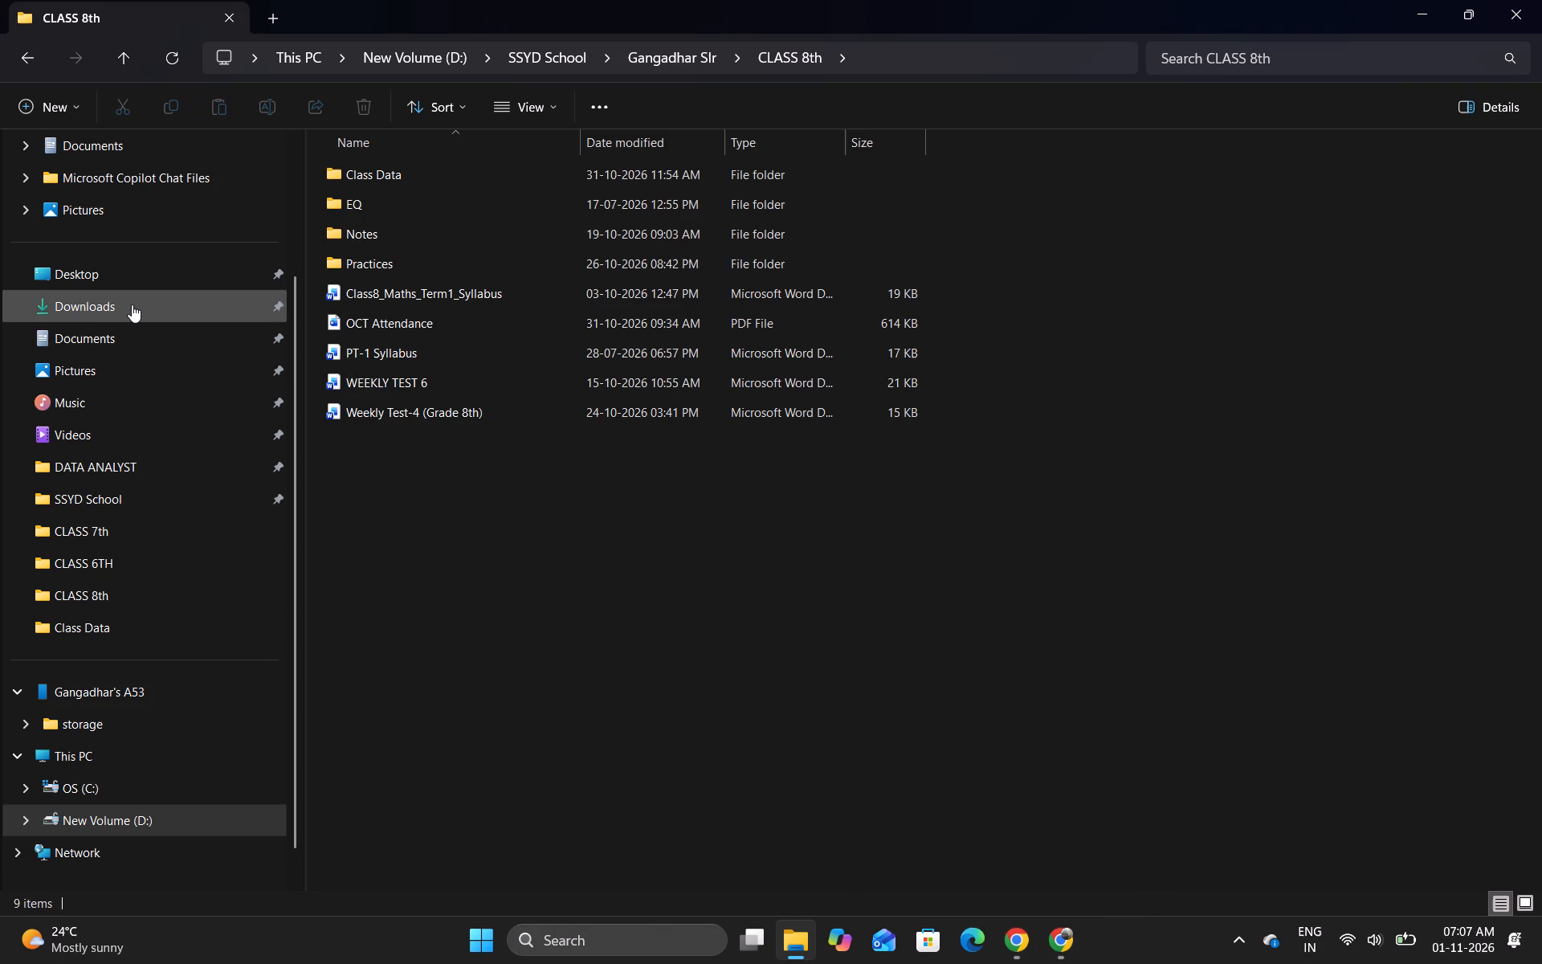
scroll(509, 633, down, 3)
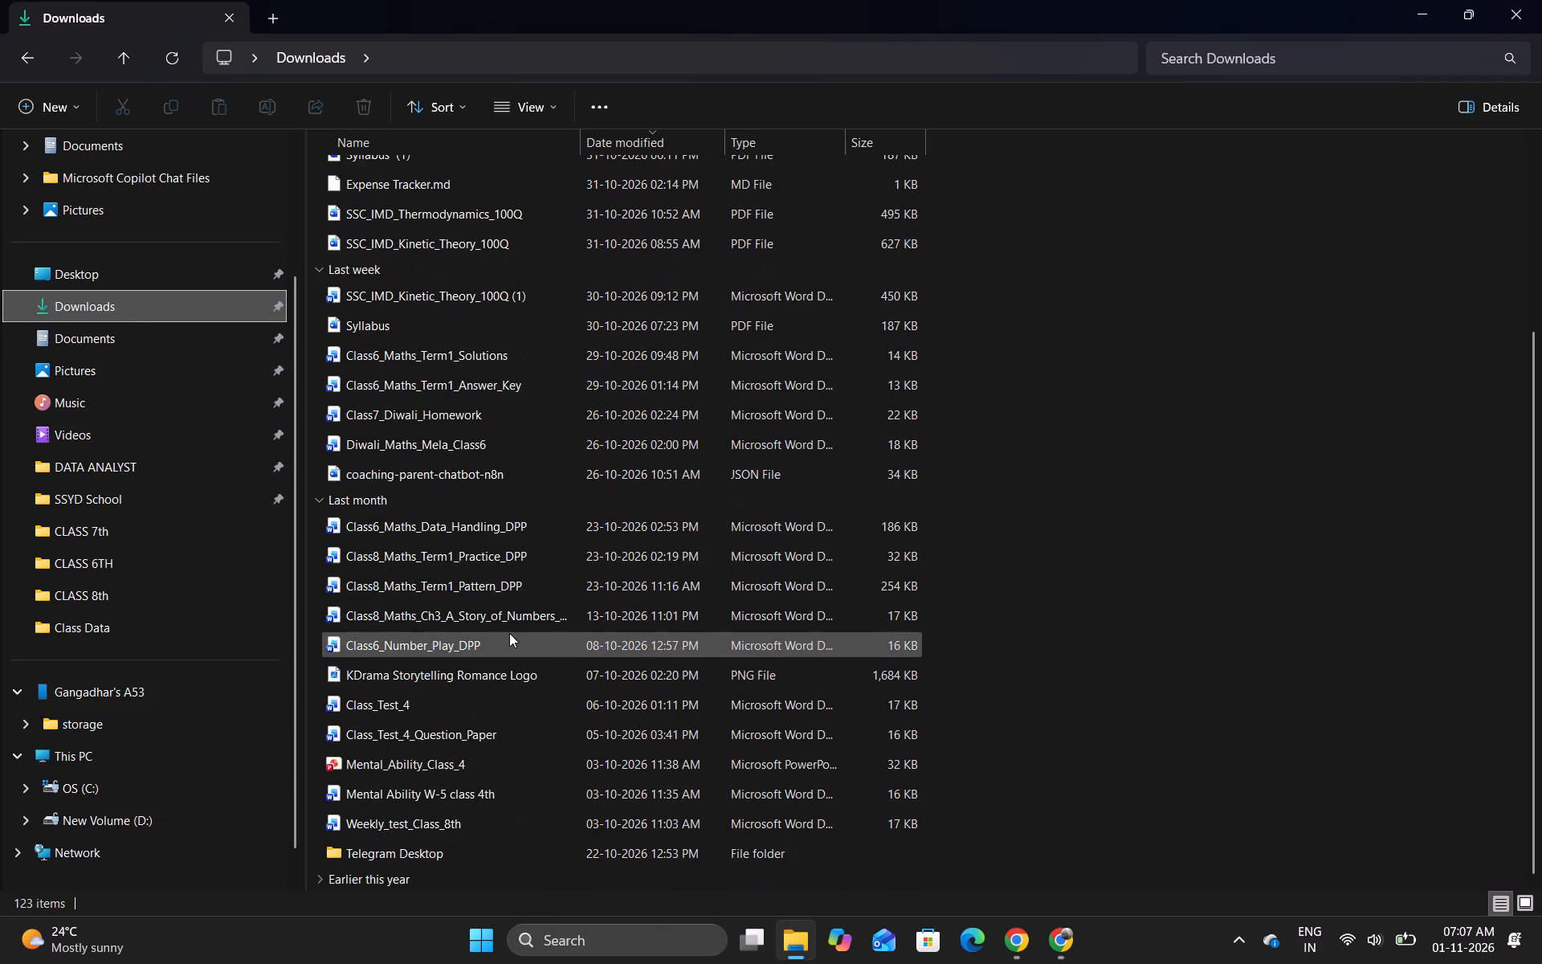
scroll(509, 633, down, 1)
scroll(509, 633, up, 4)
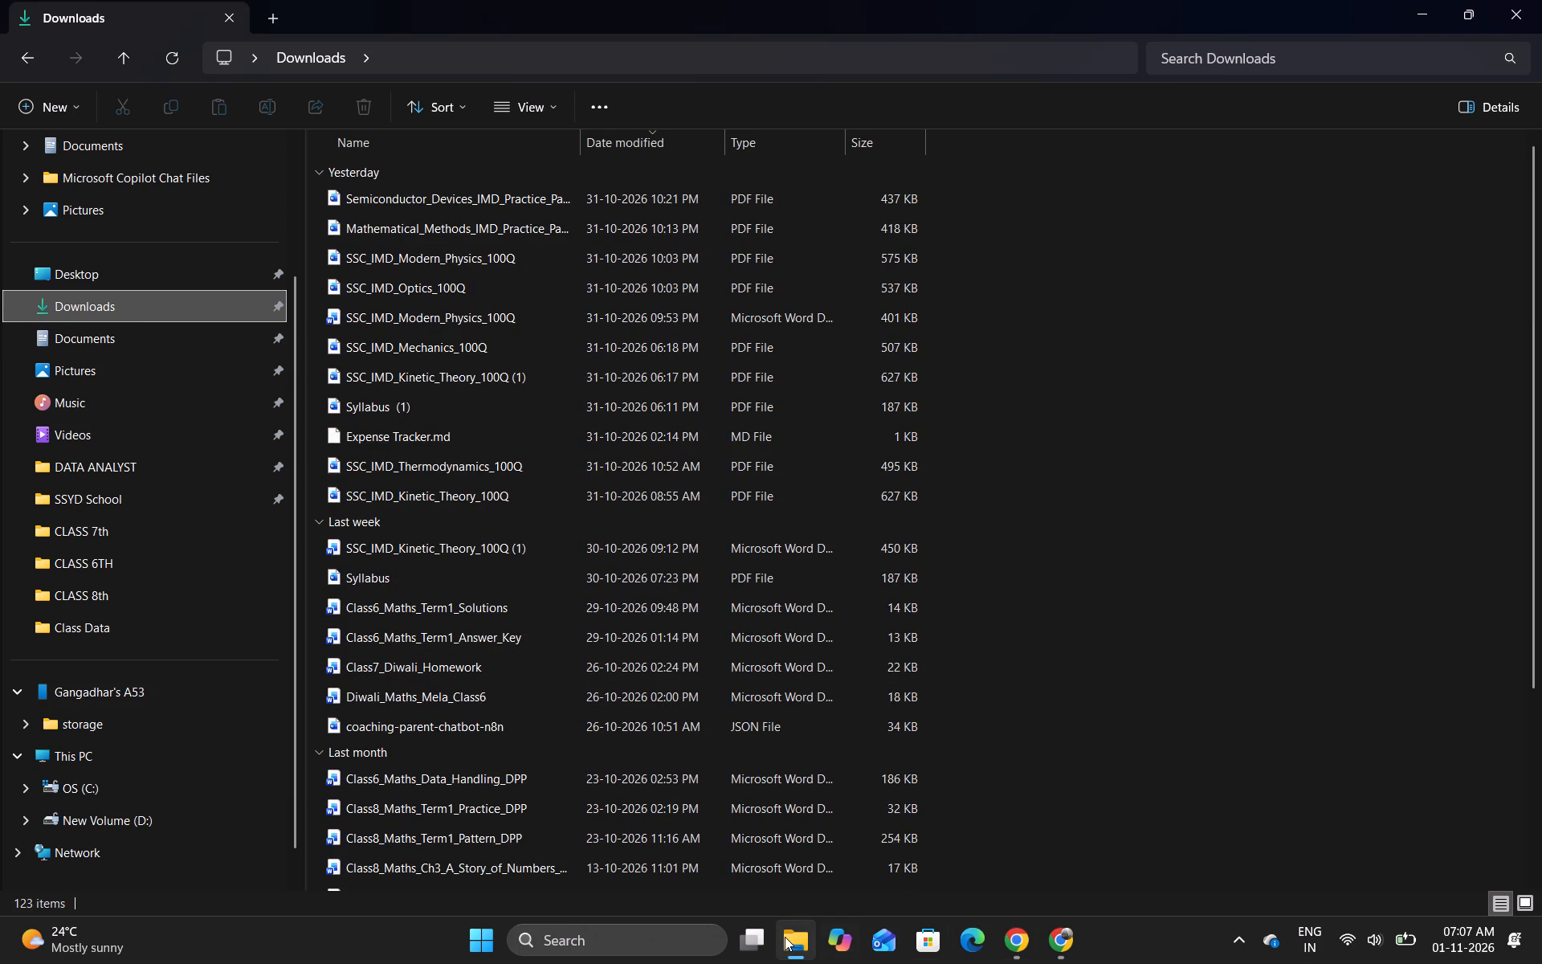
click(785, 937)
click(785, 937)
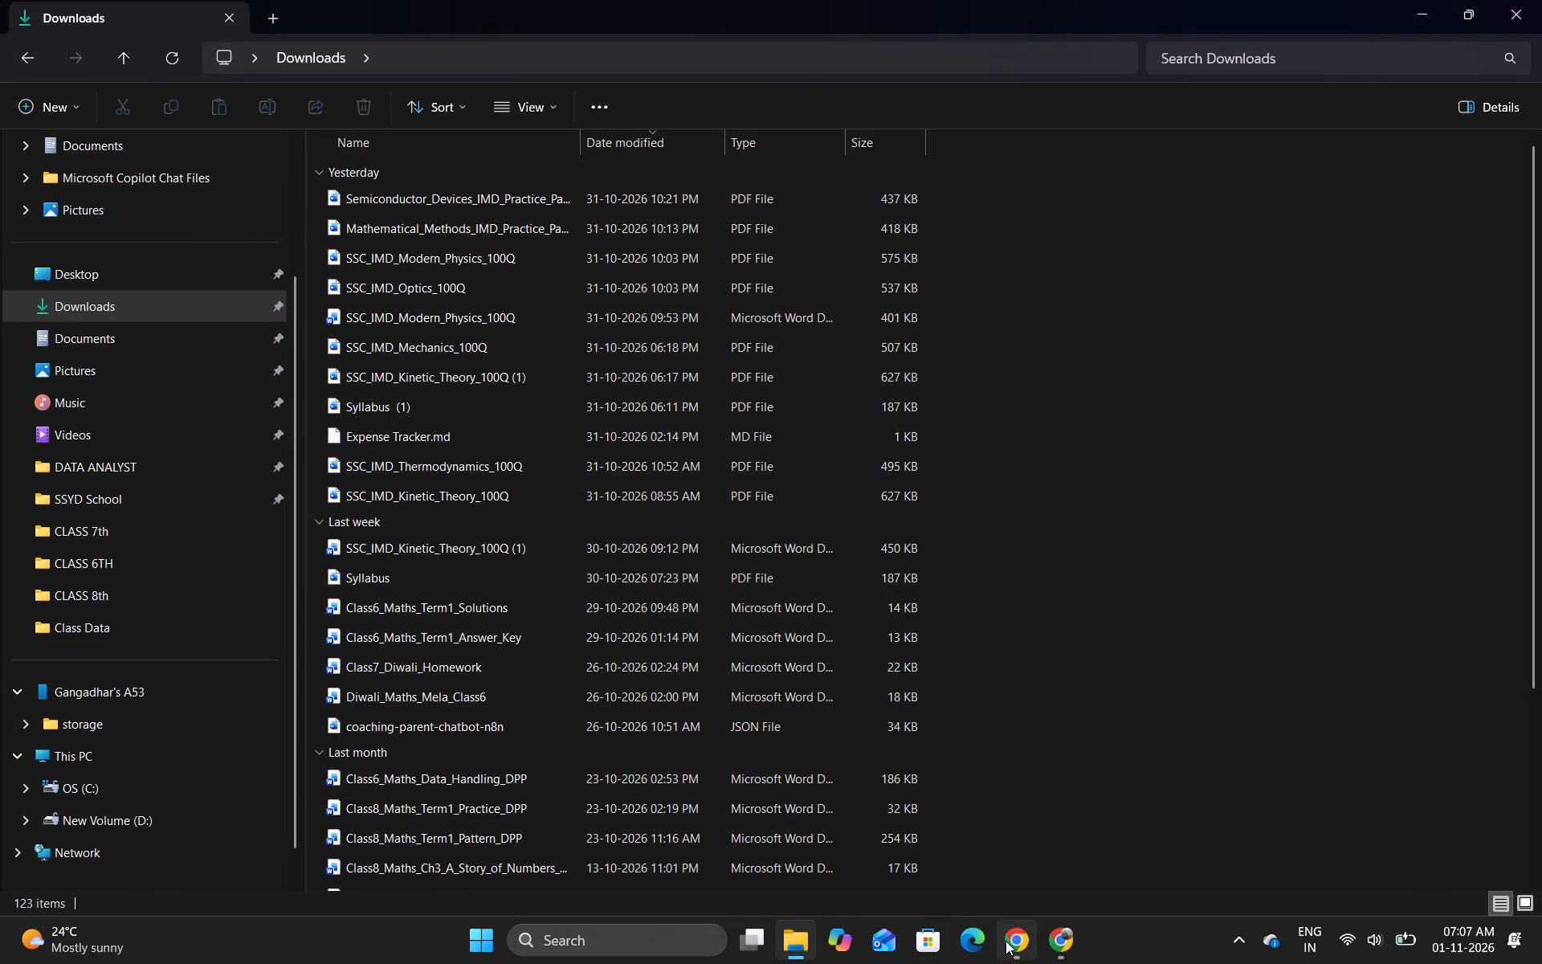
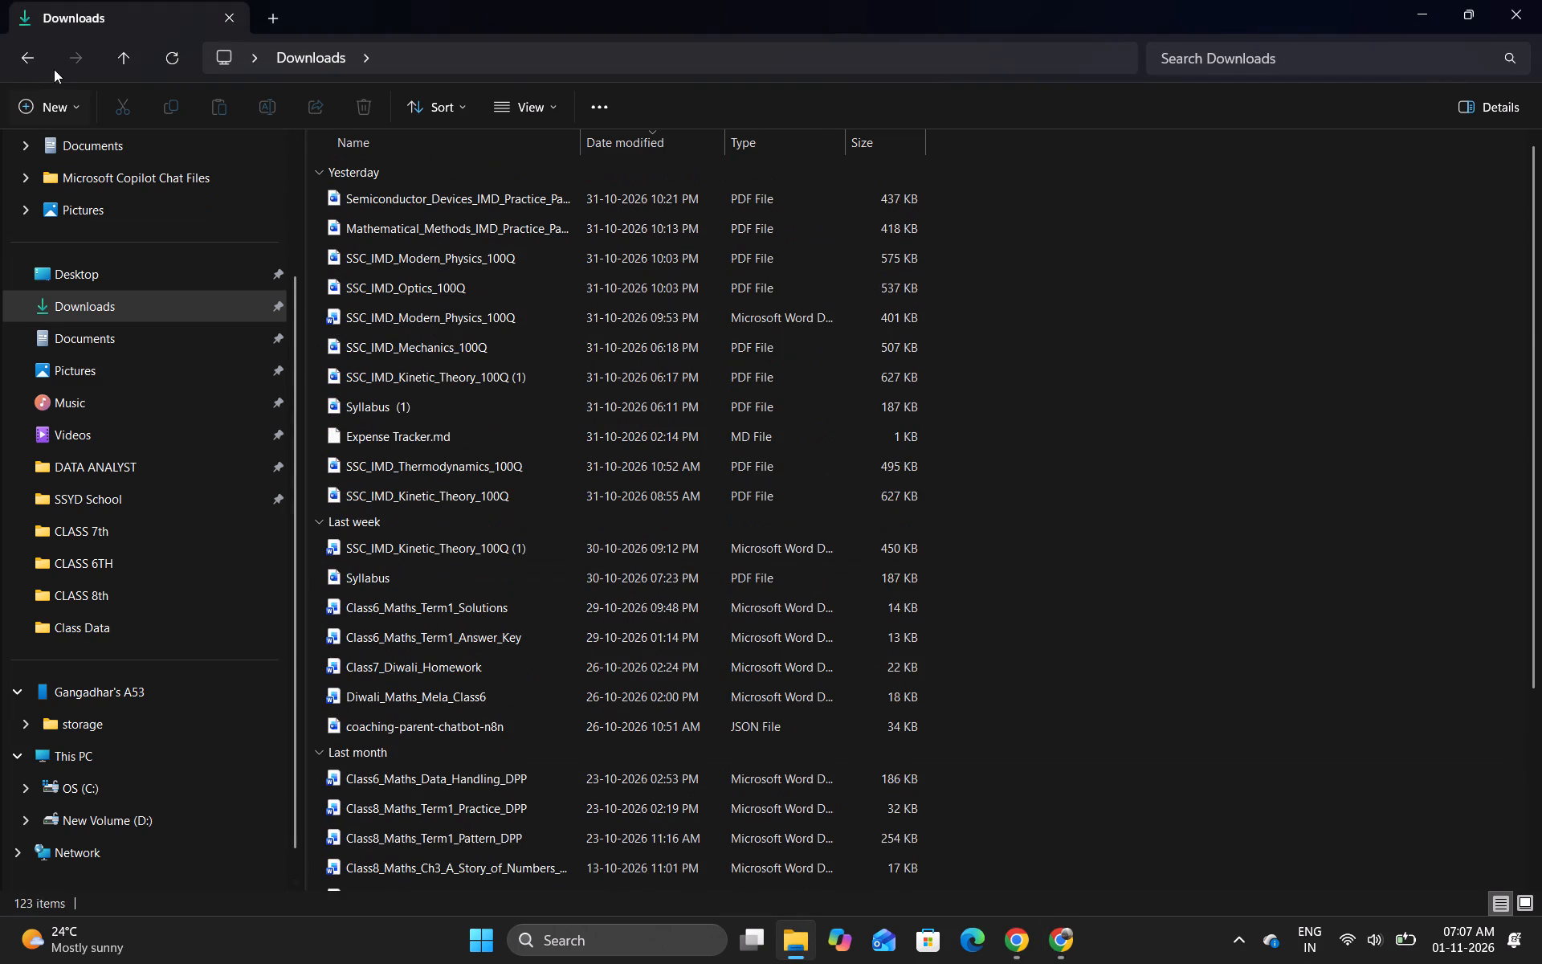
Go back to the CLASS 7th folder and open the Scorecard workbook in Excel.
click(35, 61)
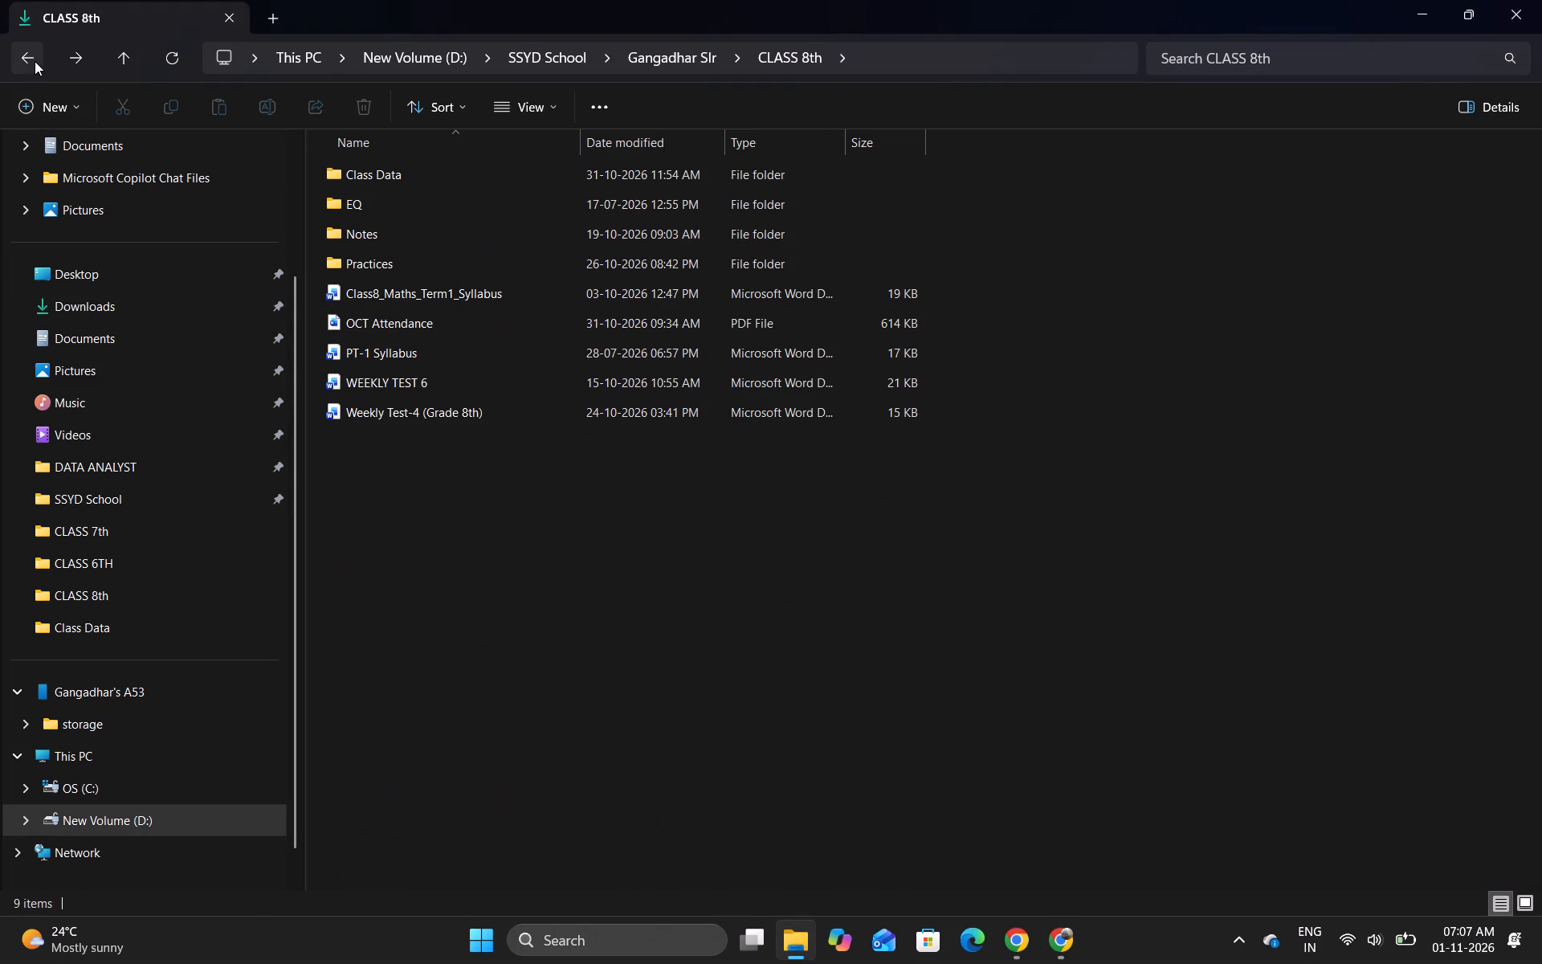
click(35, 61)
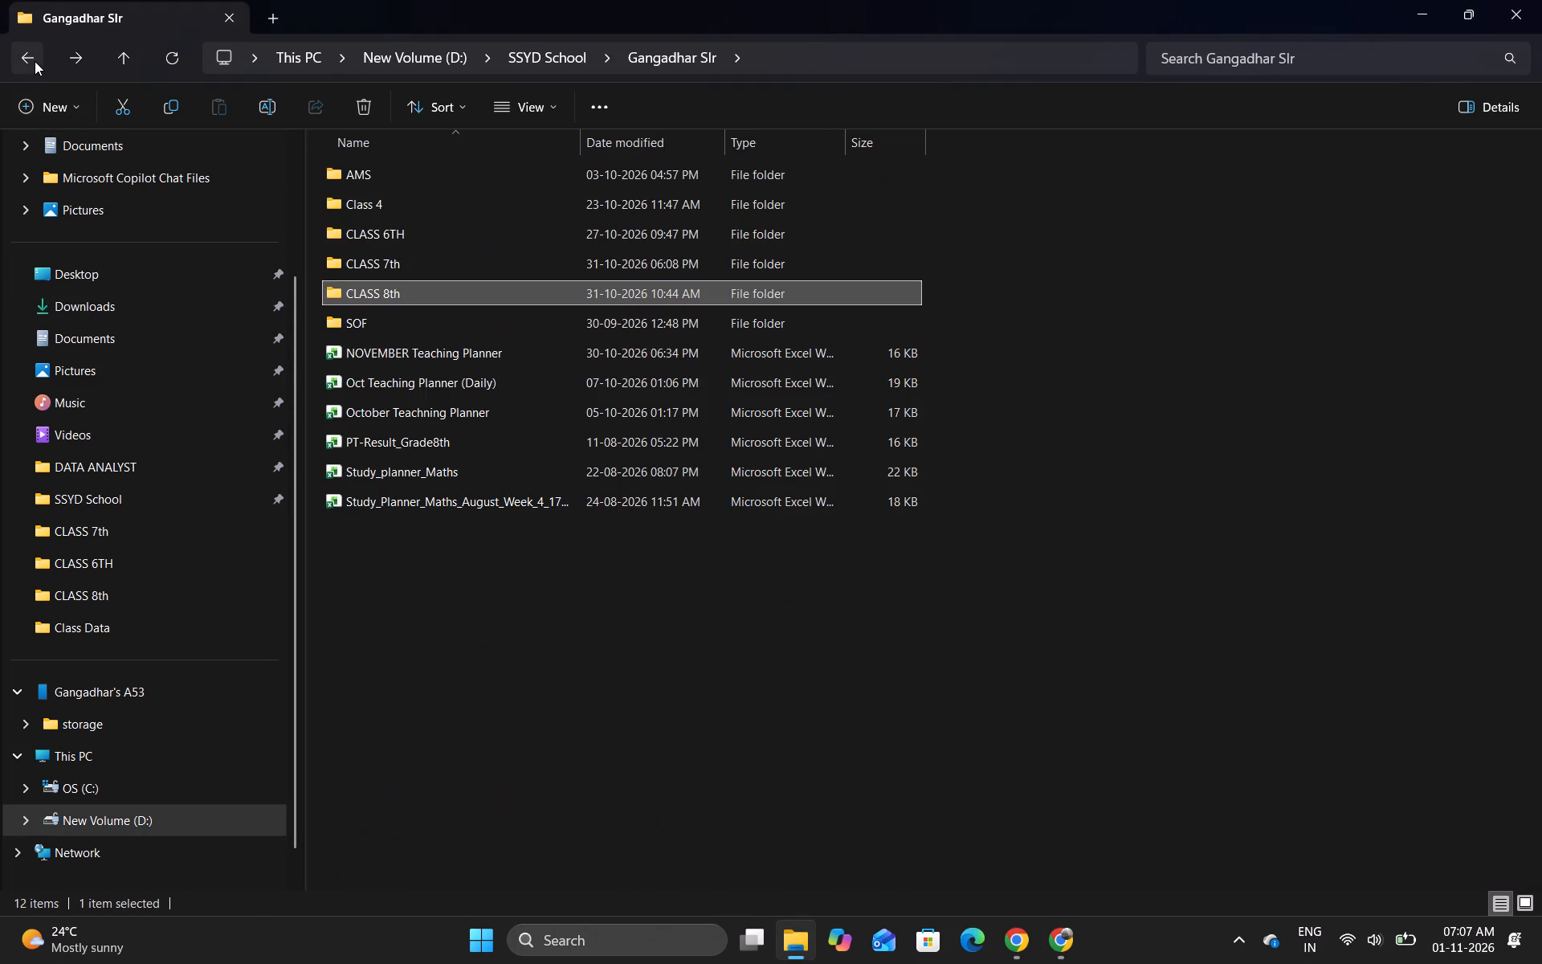
click(35, 61)
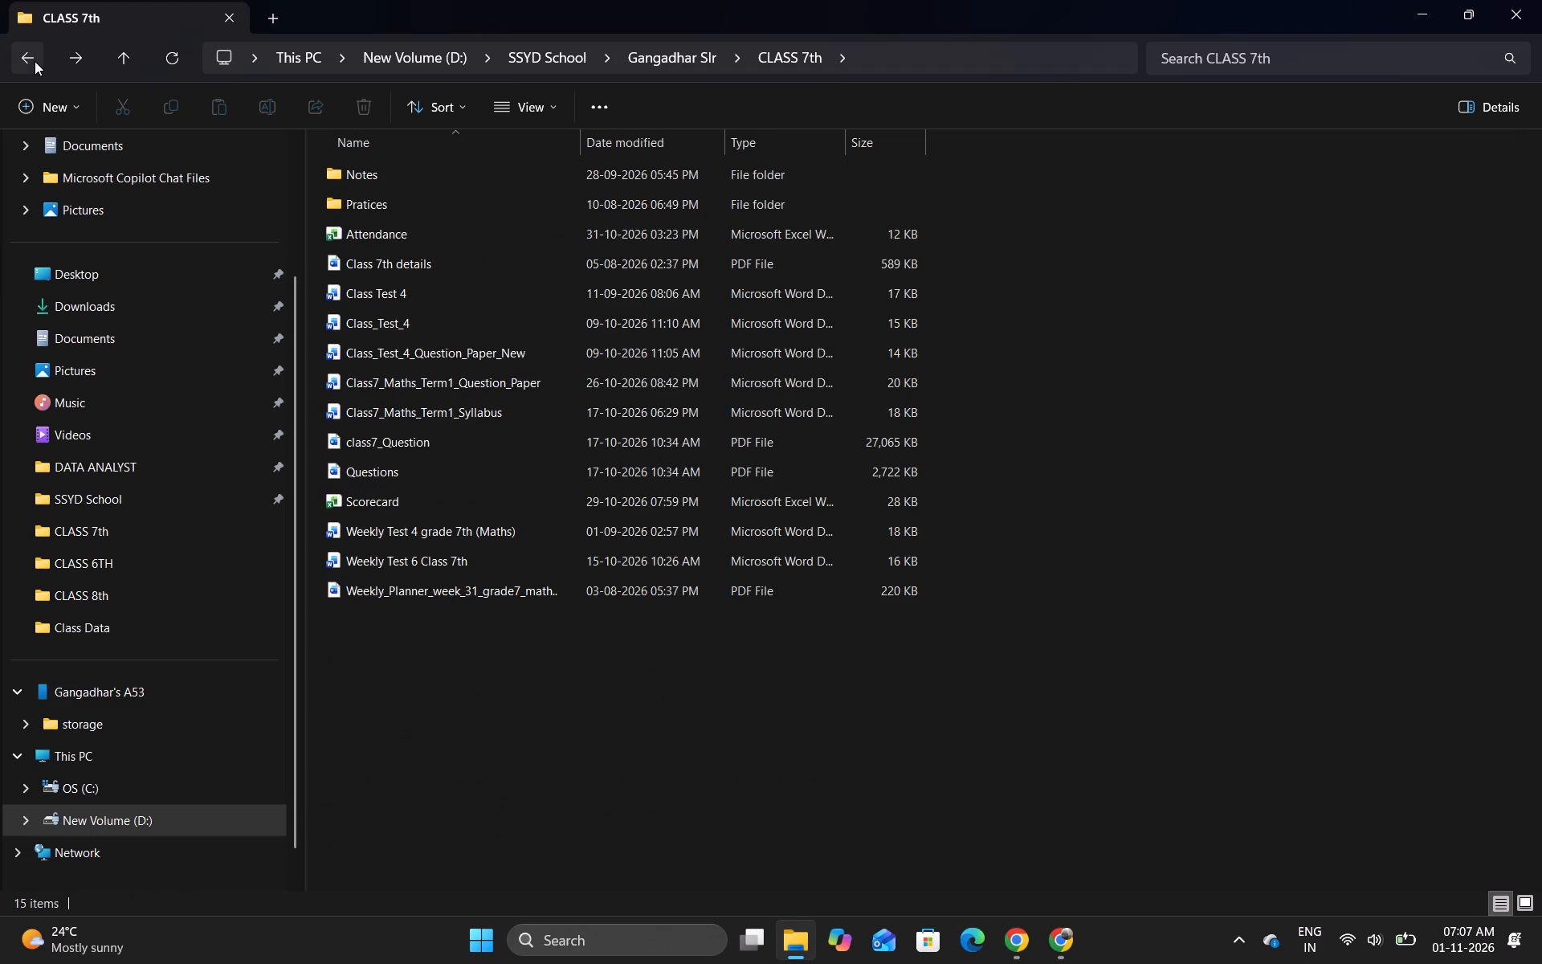
double_click(421, 498)
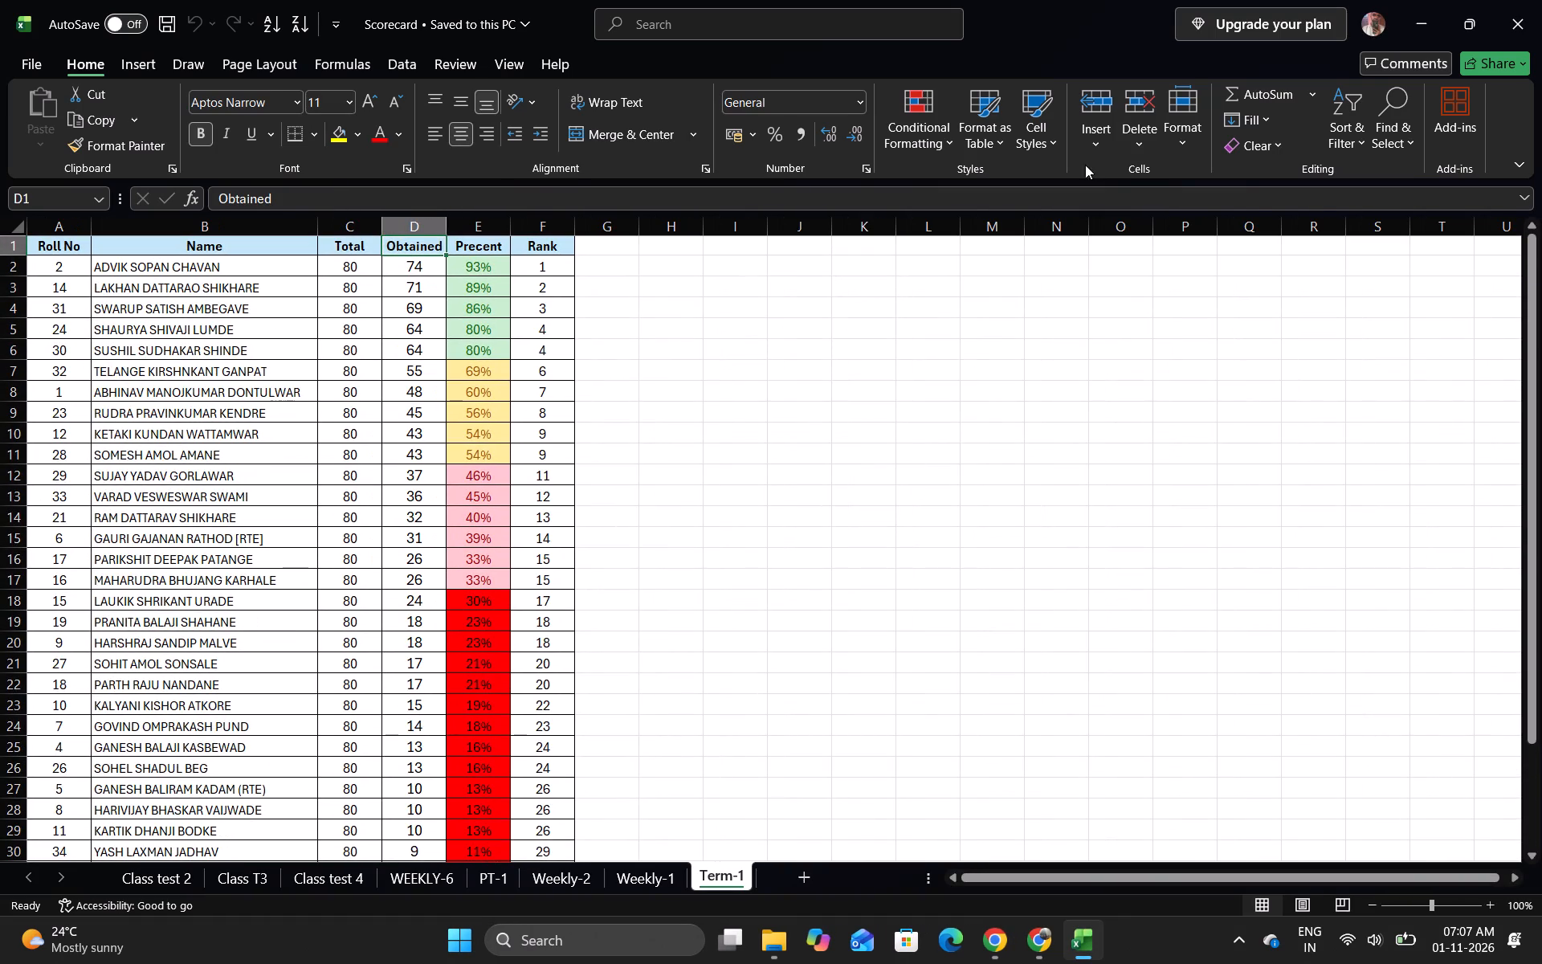
Close the Scorecard workbook and look through the teacher's folder in SSYD School and its CLASS 8th subfolder.
click(1515, 8)
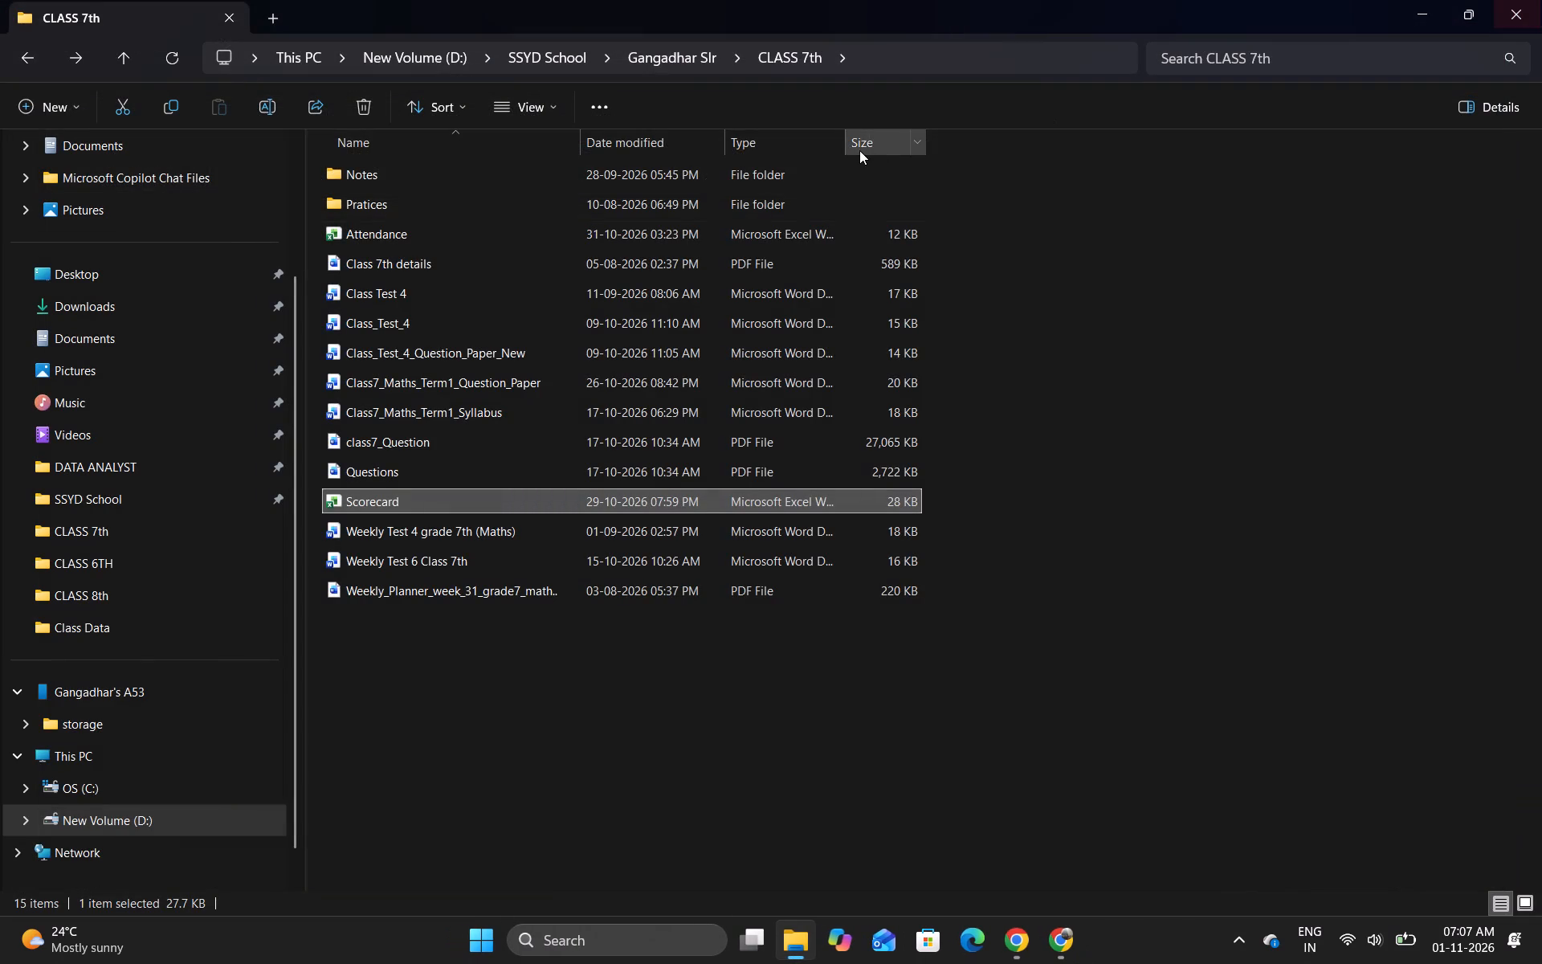
click(30, 63)
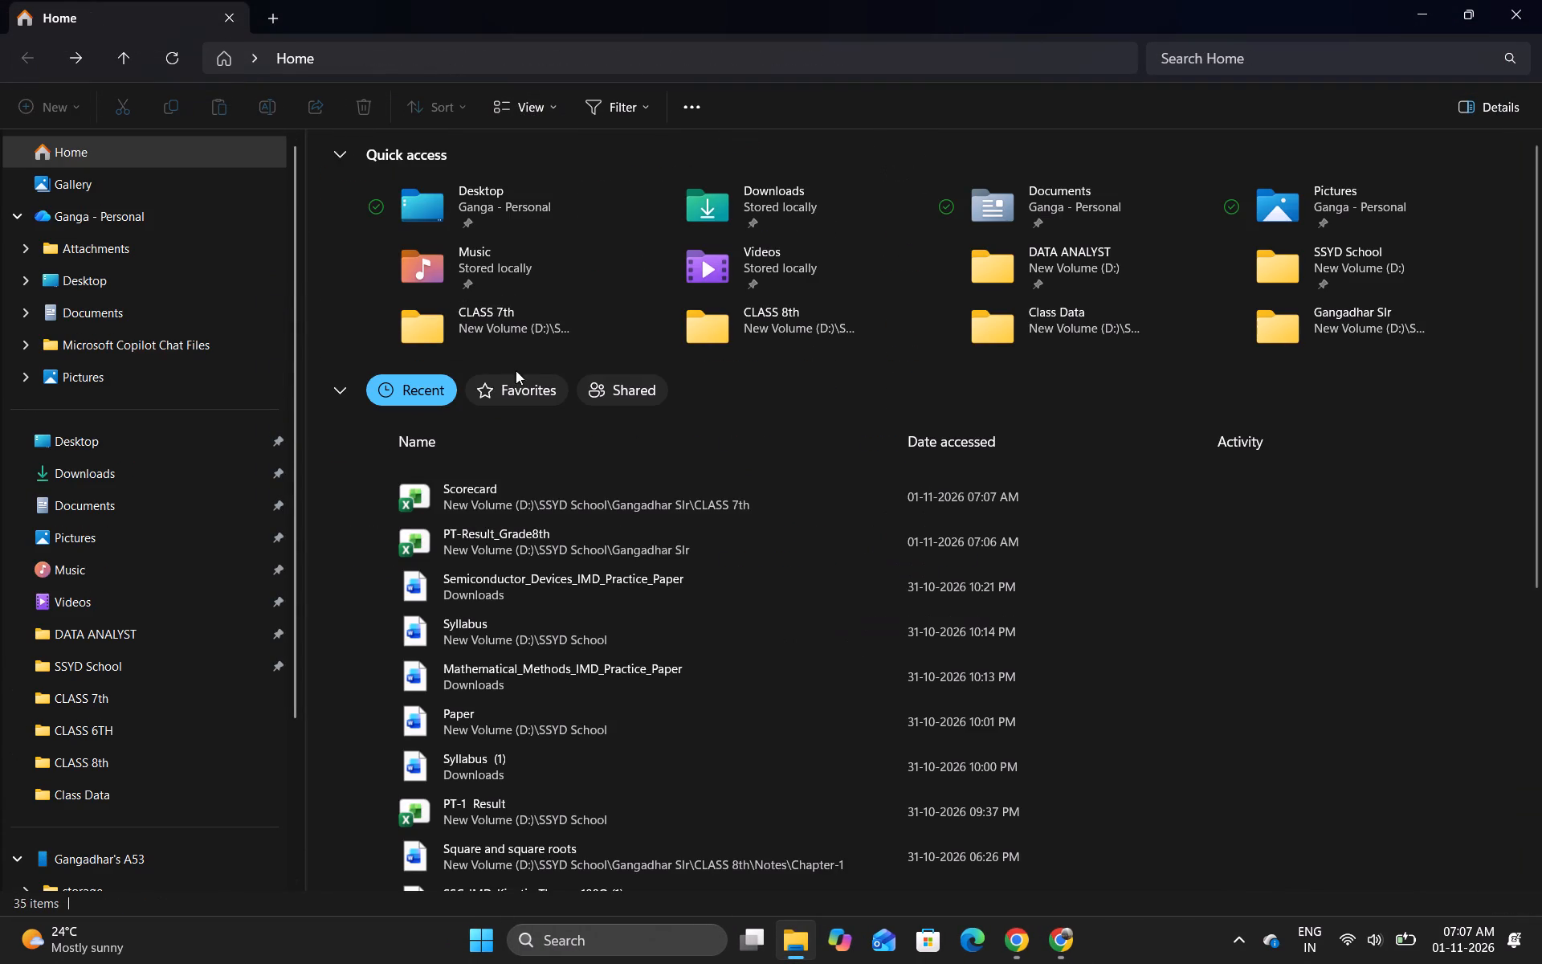
click(1329, 322)
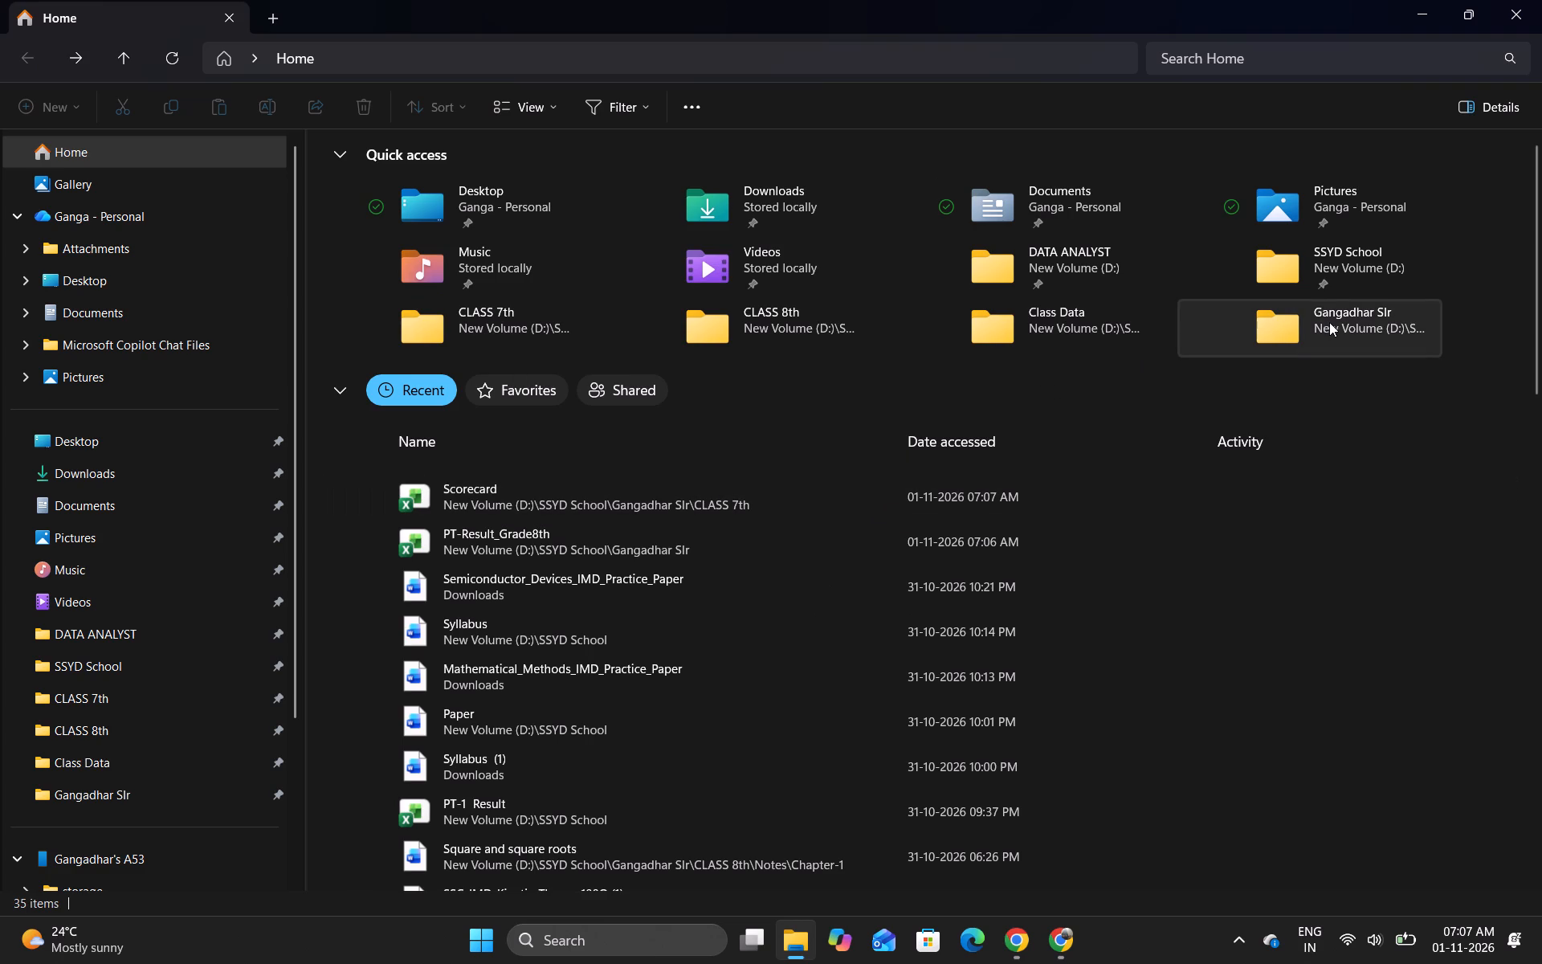
double_click(1329, 322)
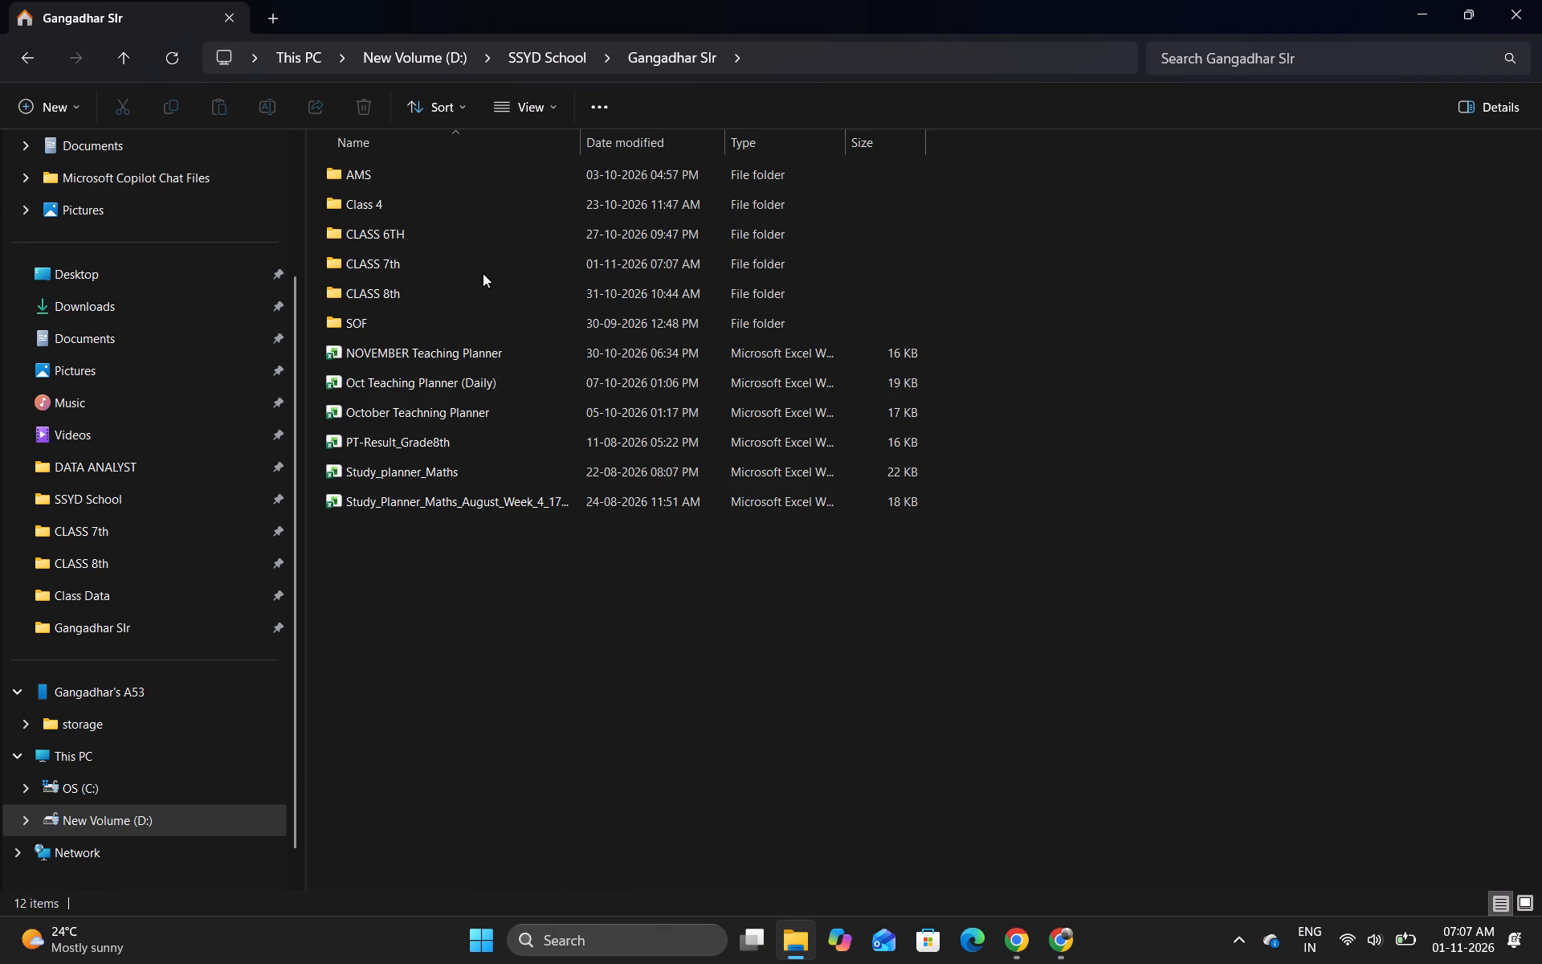
double_click(438, 290)
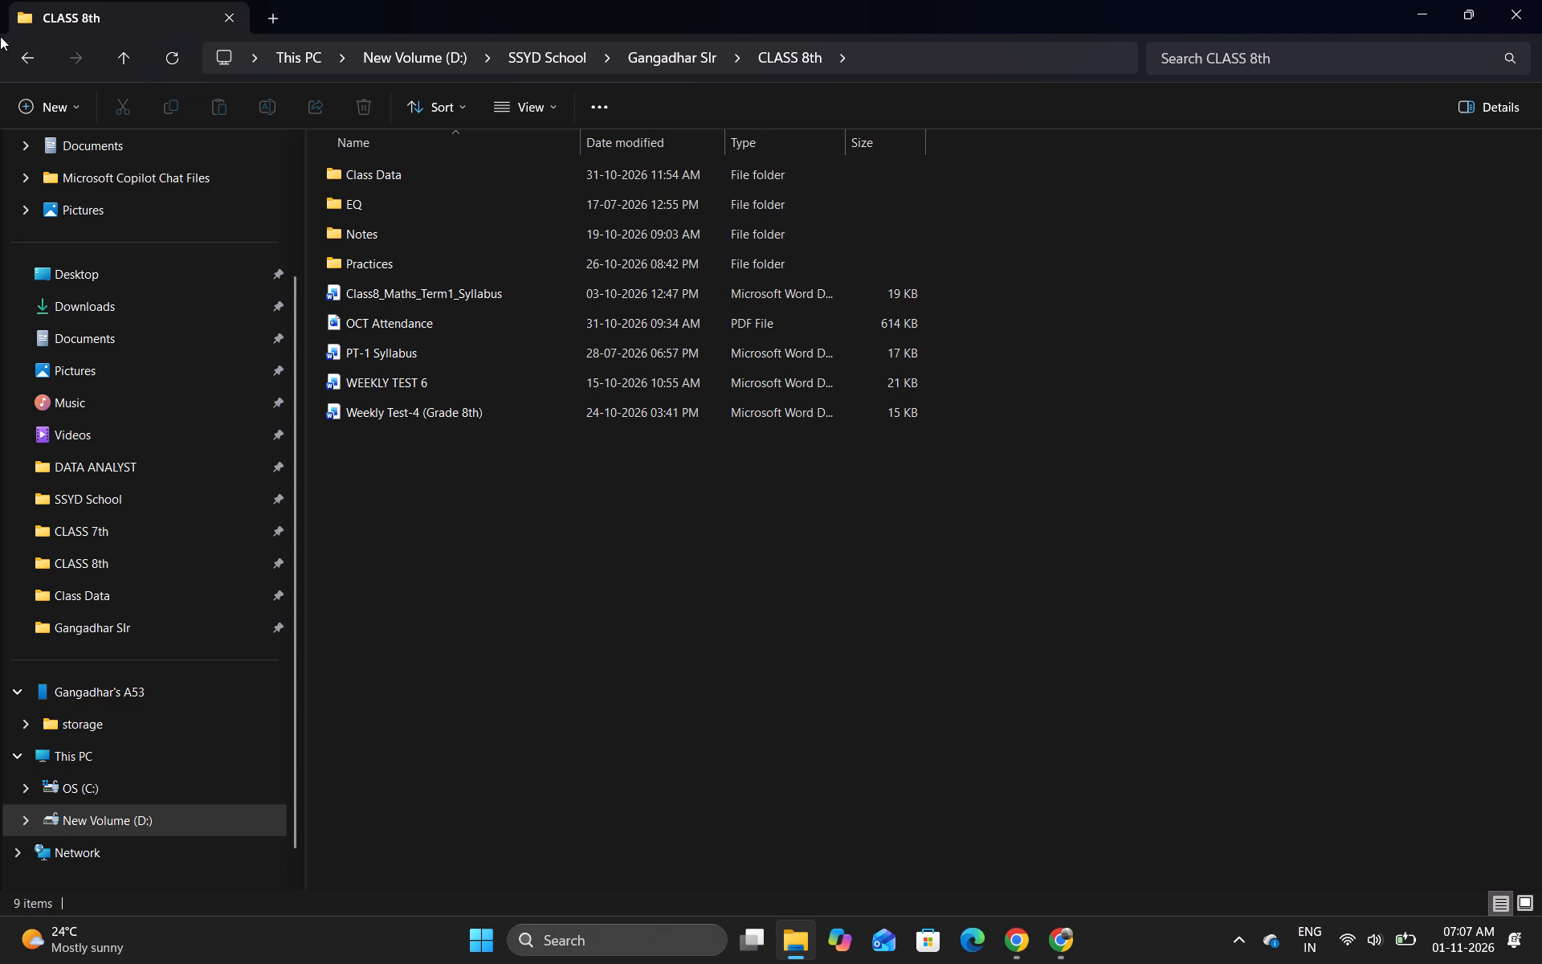
click(29, 48)
click(29, 48)
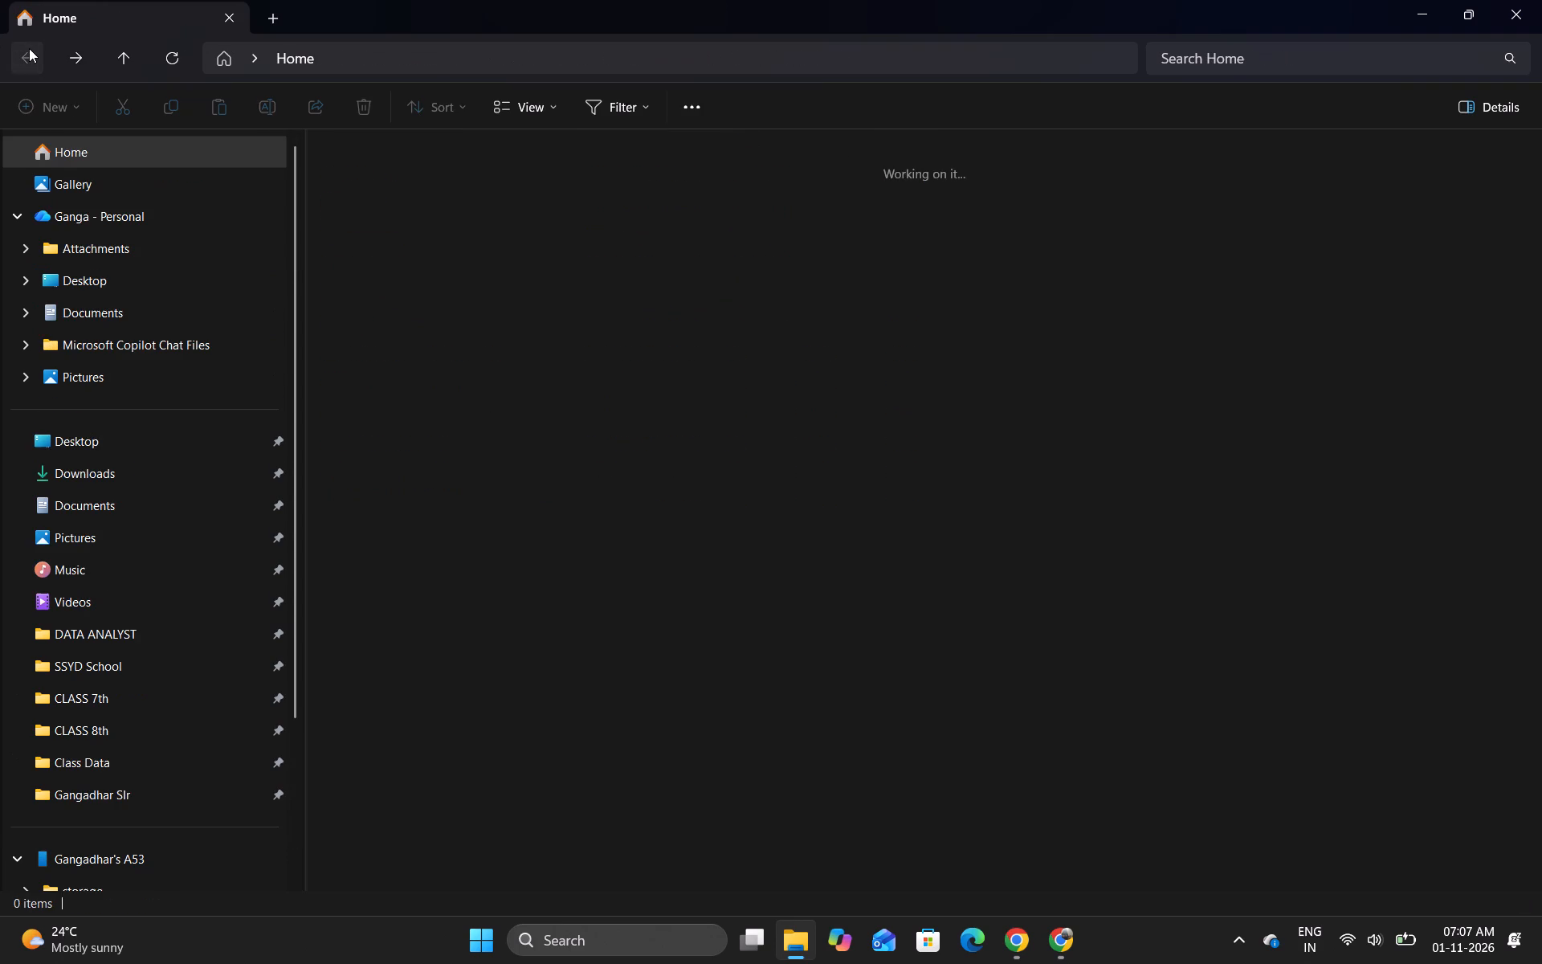
Open the PT-Result_Grade8th workbook again from the recent files to check its marks table, and close it.
scroll(497, 589, down, 1)
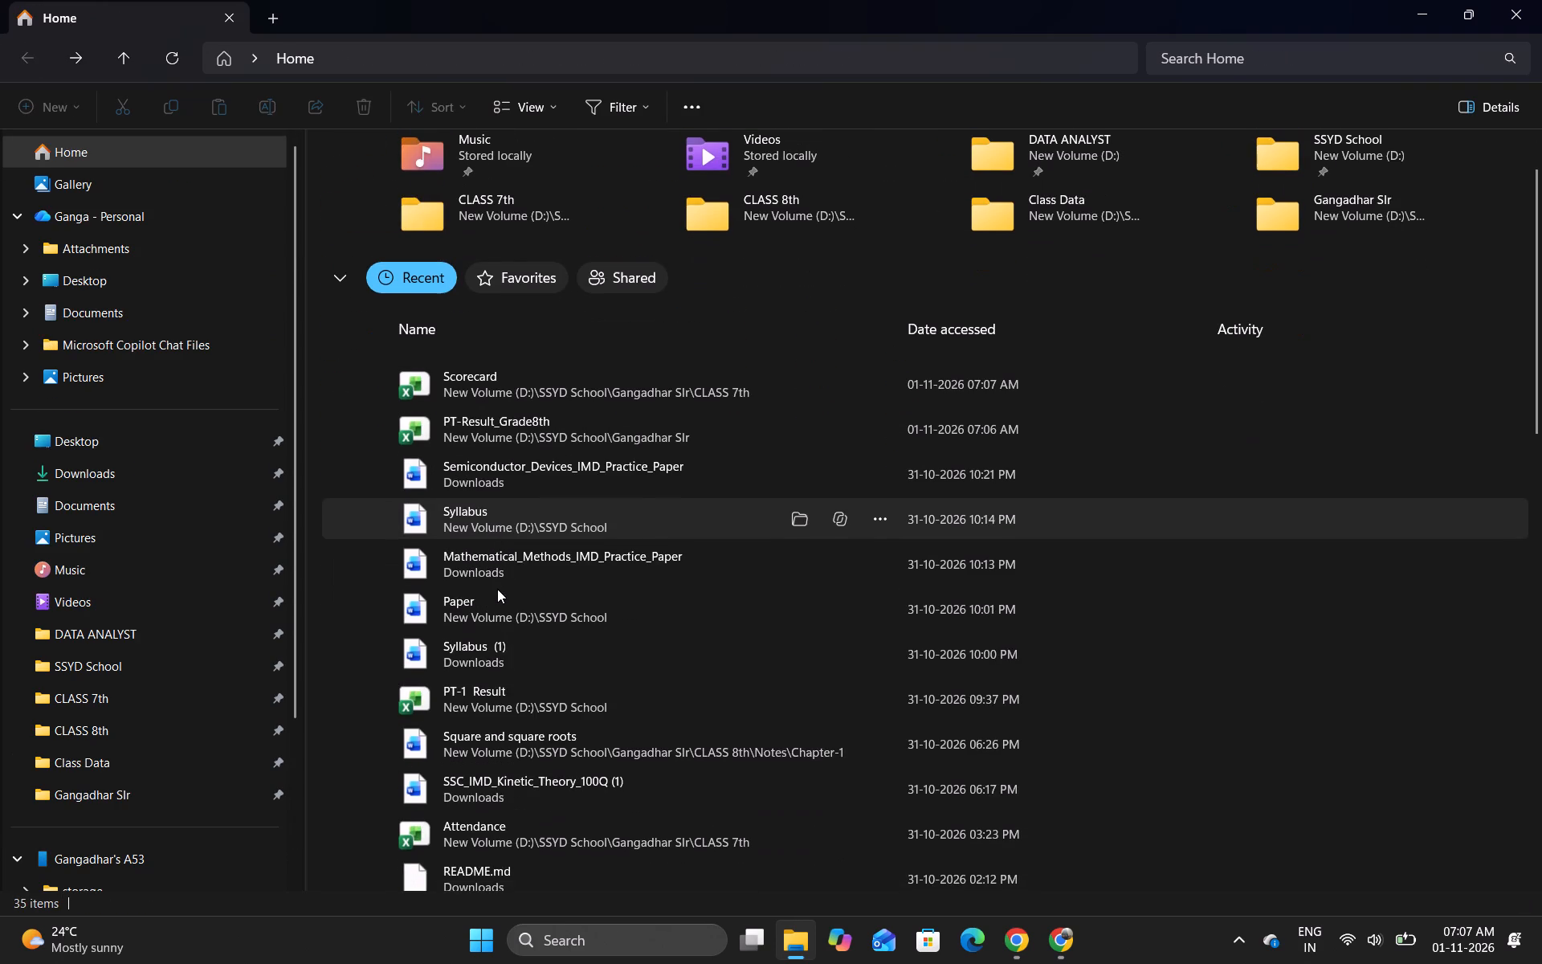
scroll(497, 589, down, 2)
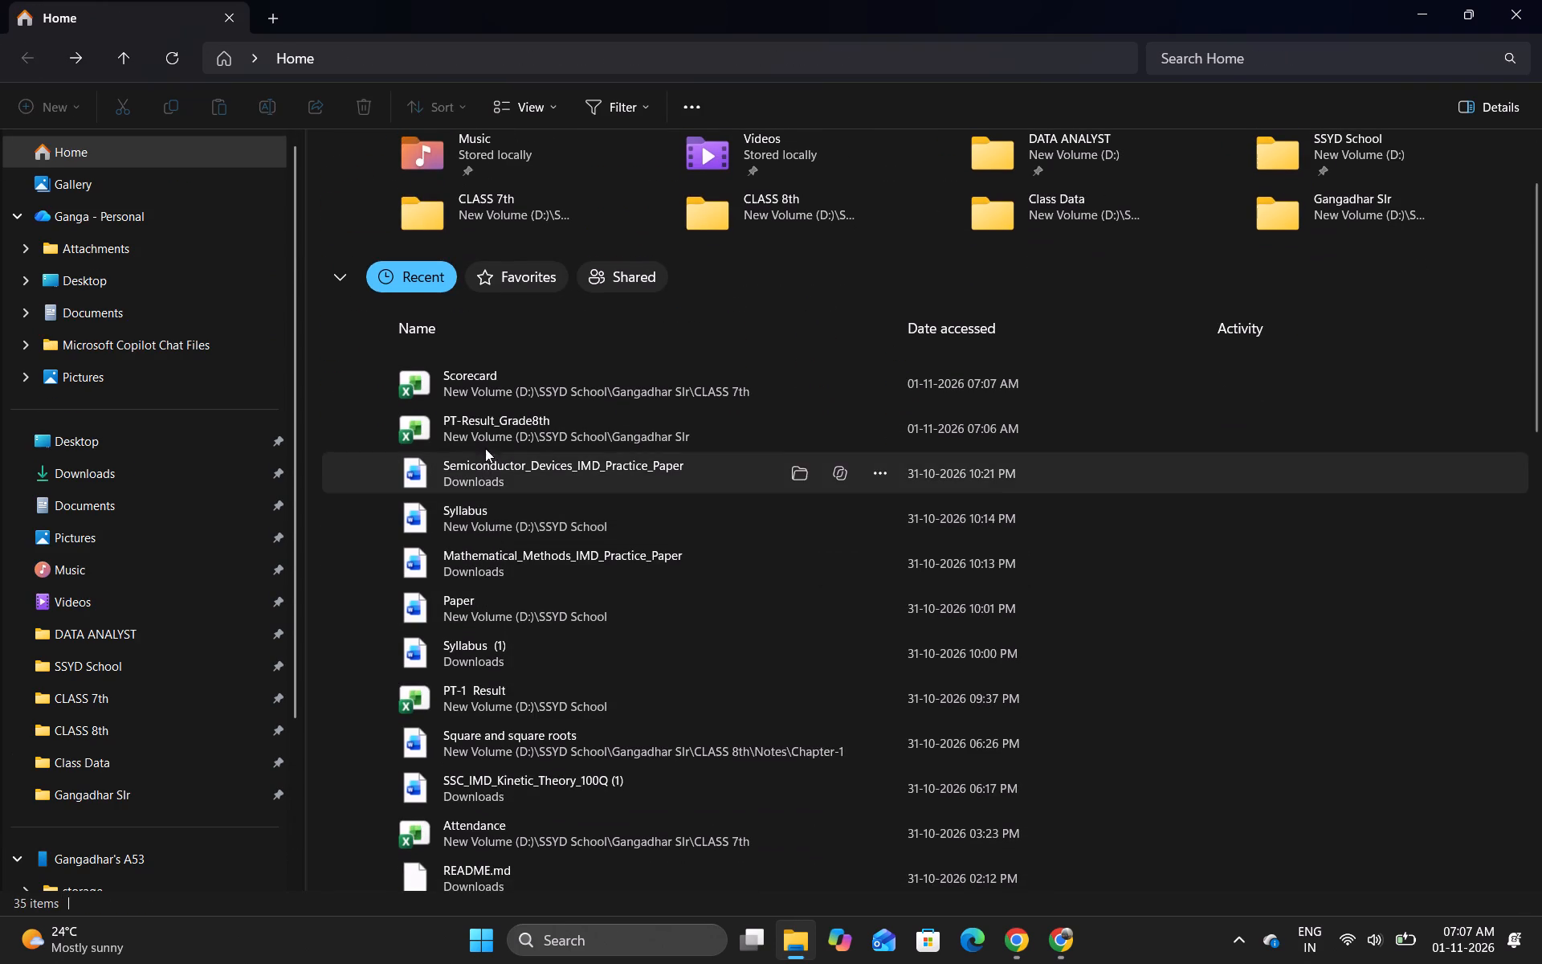
double_click(484, 440)
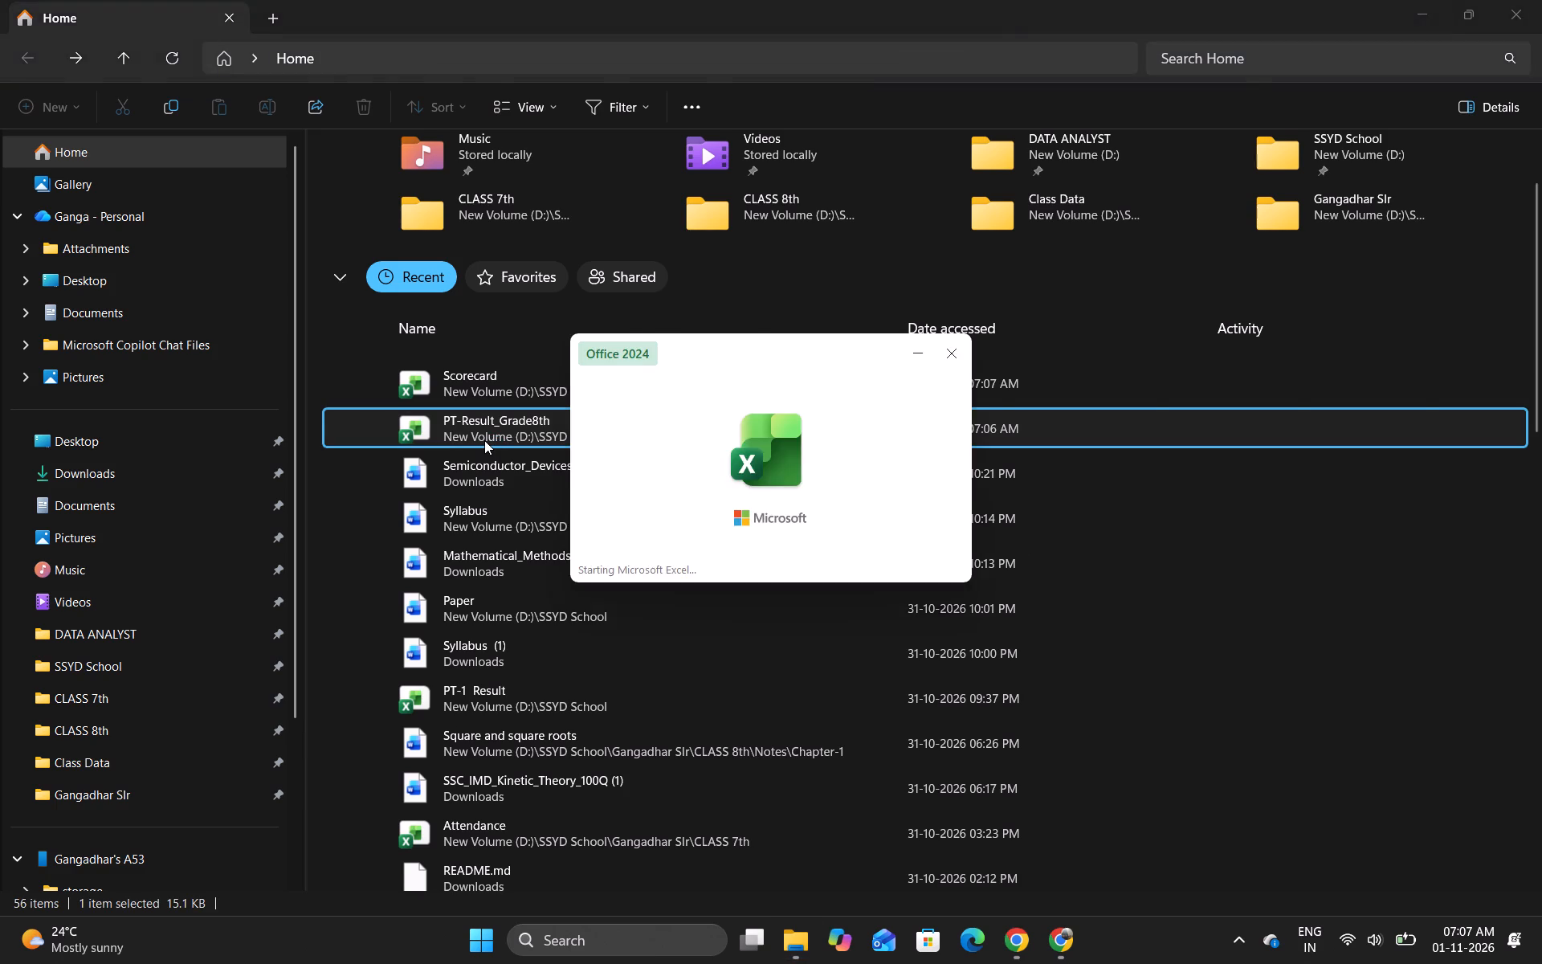
scroll(484, 440, down, 1)
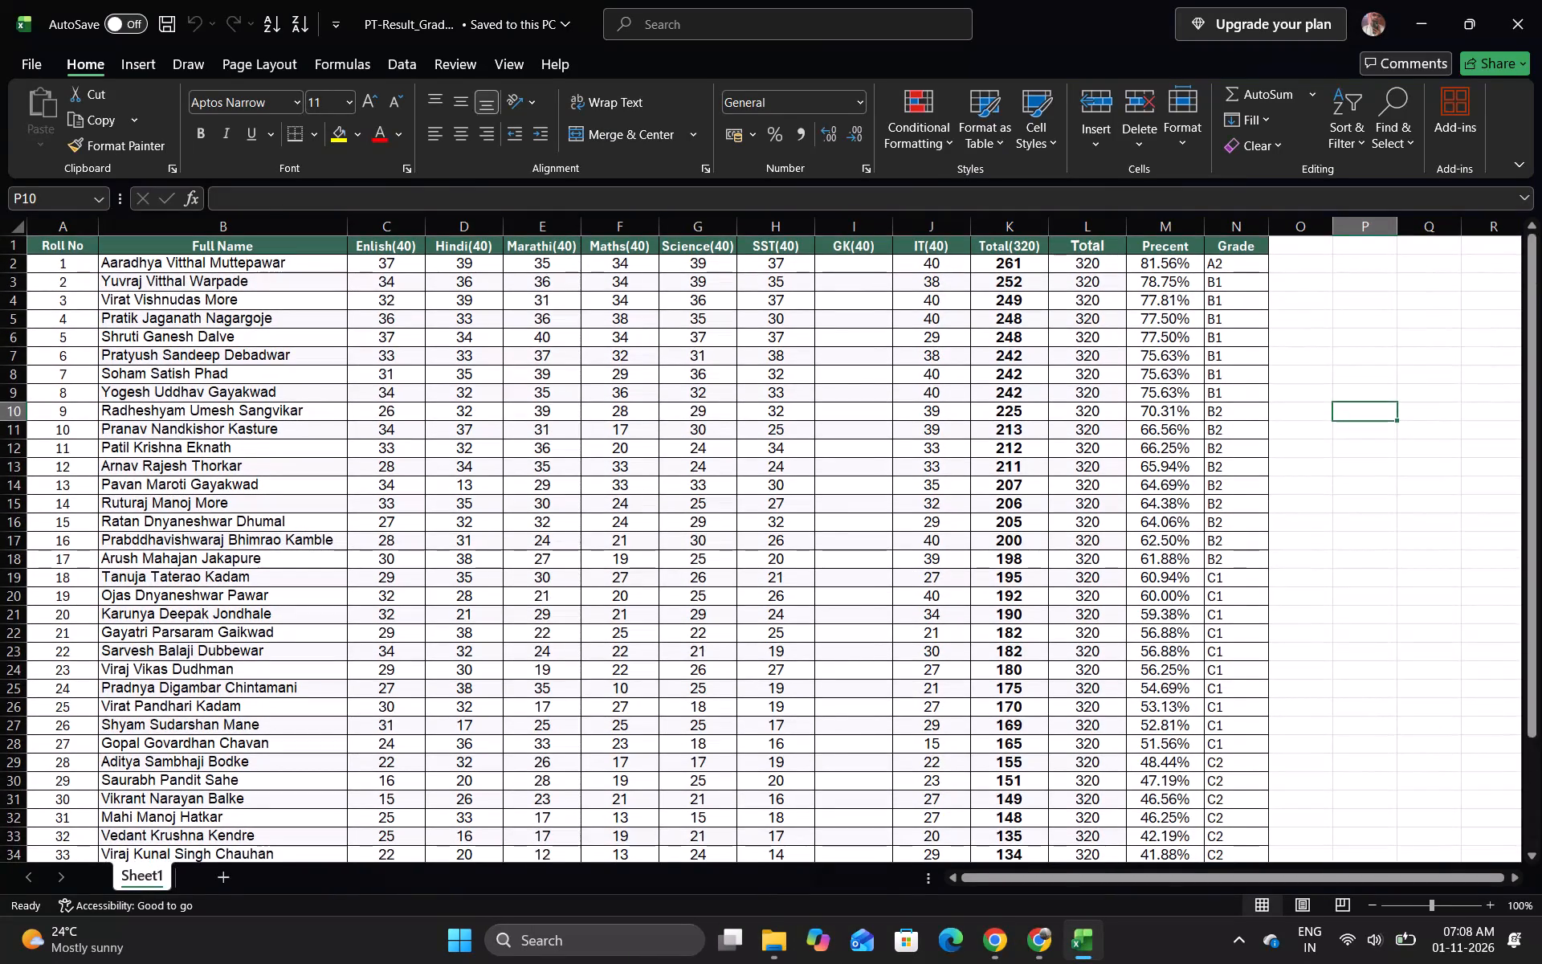
click(1503, 29)
Open the PT-1 Result workbook from the recent files, examine its Class 8 exam result sheet, and close it.
scroll(906, 541, down, 1)
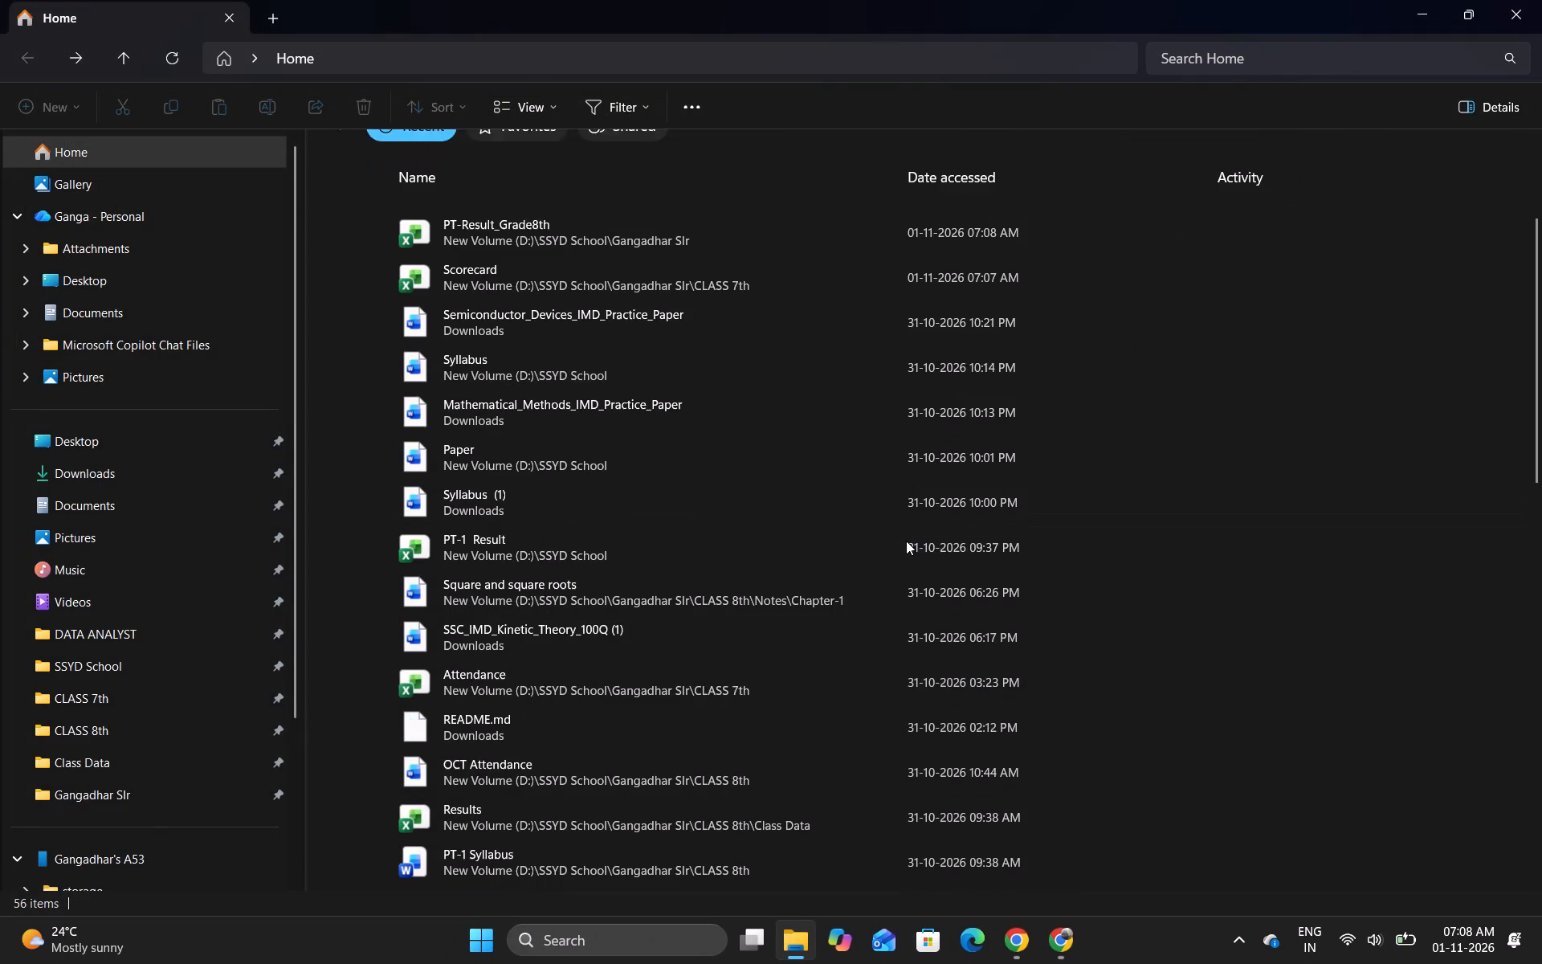
scroll(906, 541, down, 1)
double_click(552, 545)
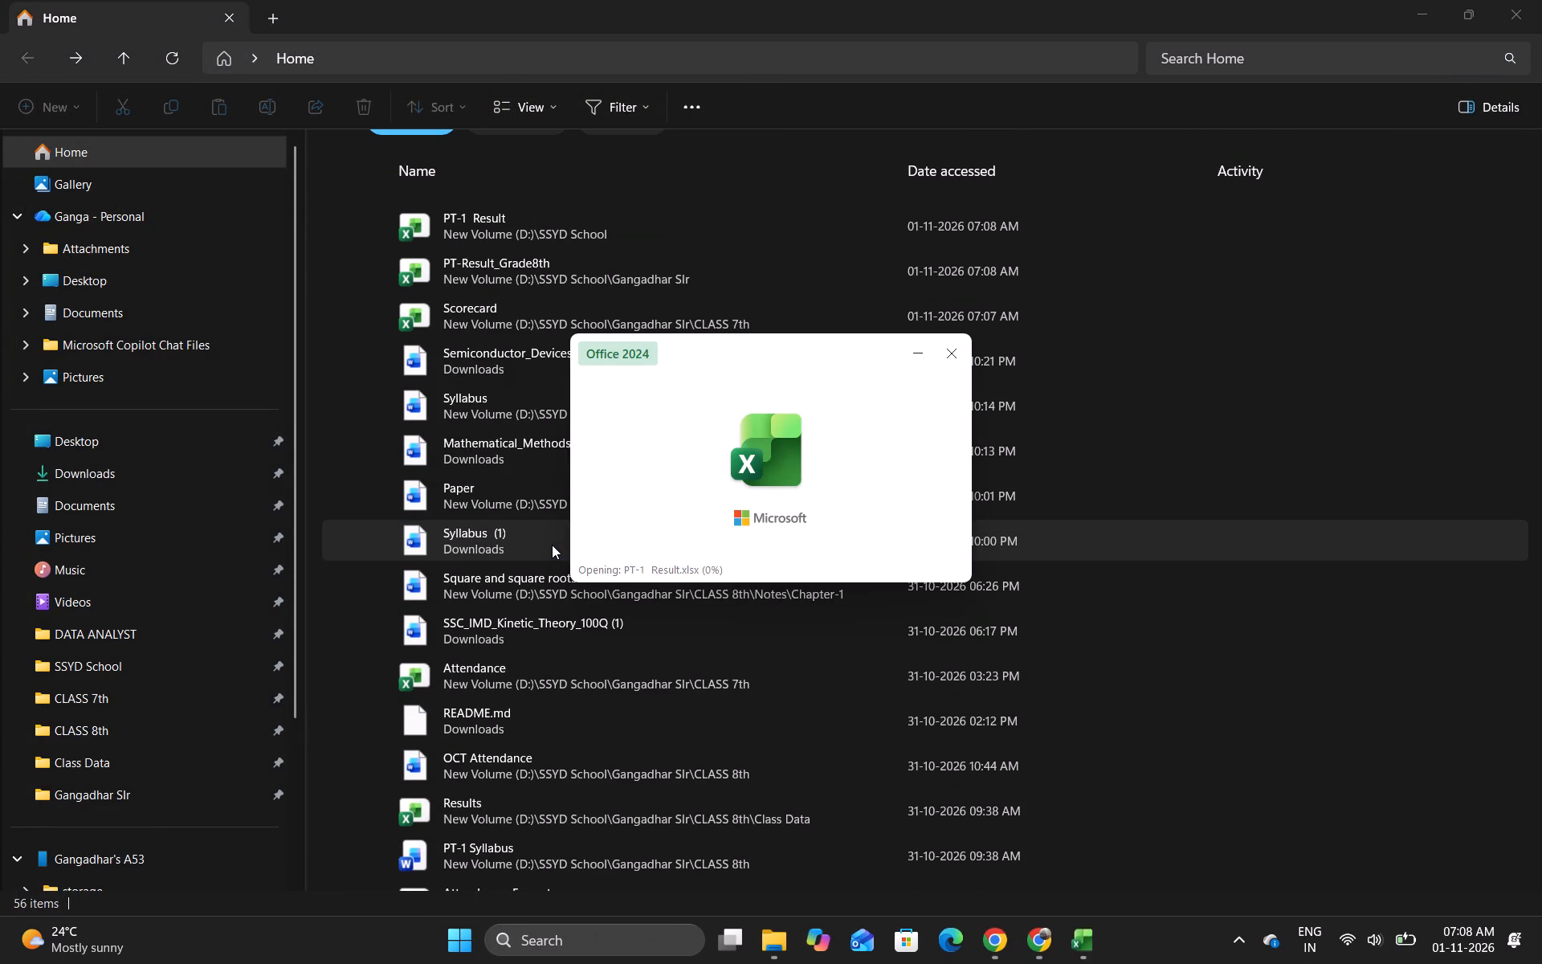
scroll(674, 612, down, 1)
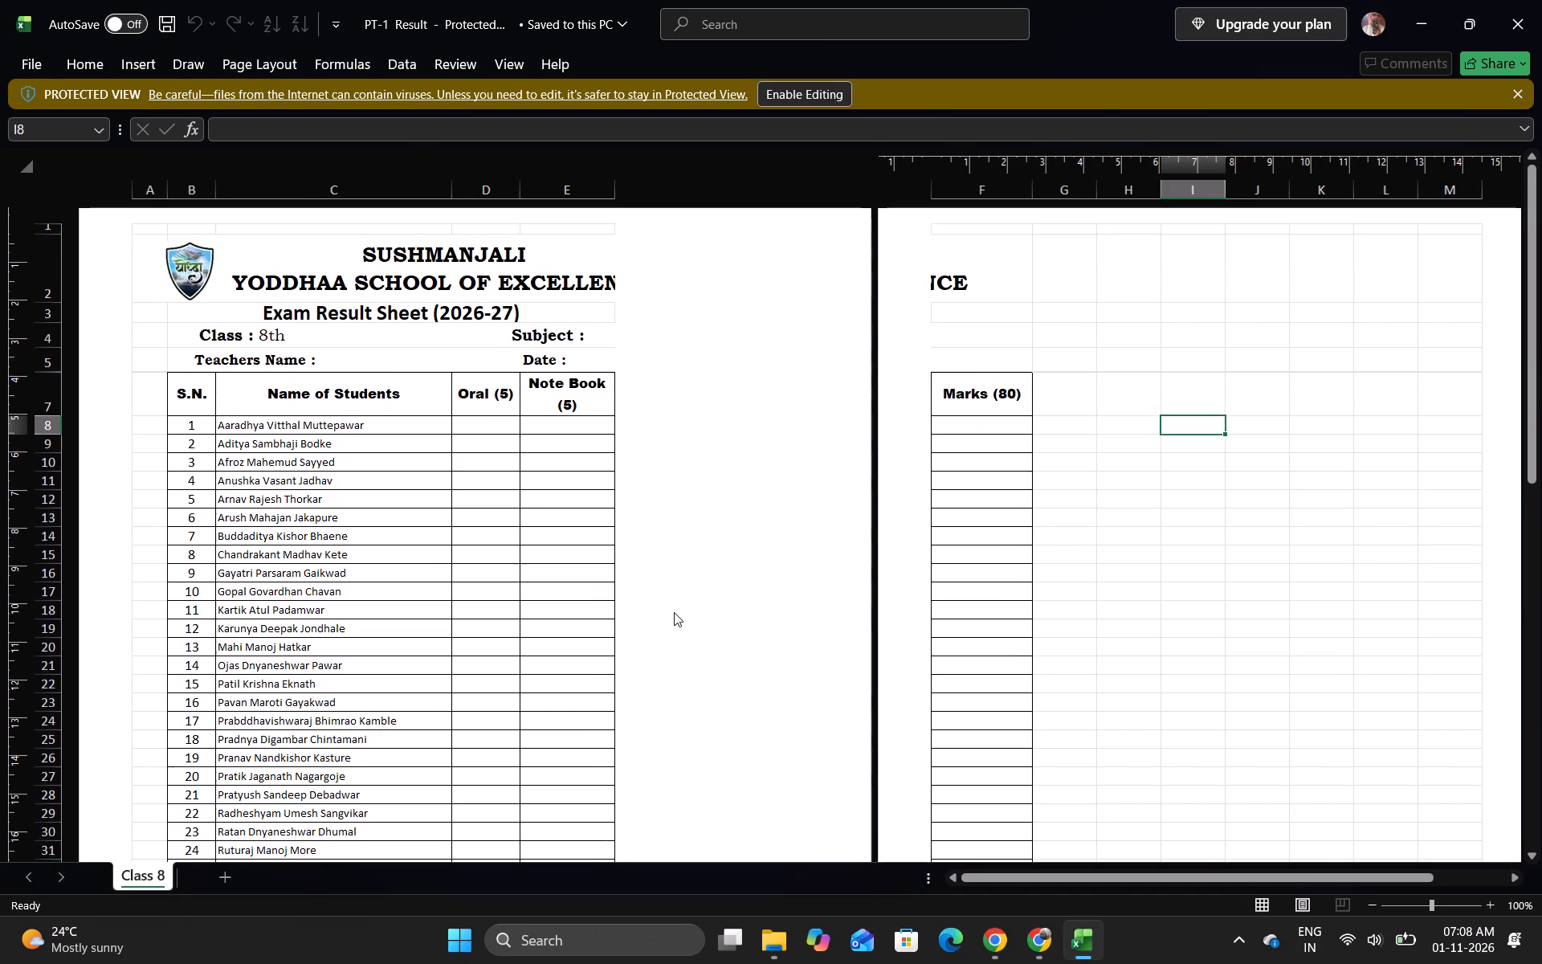
scroll(674, 612, down, 2)
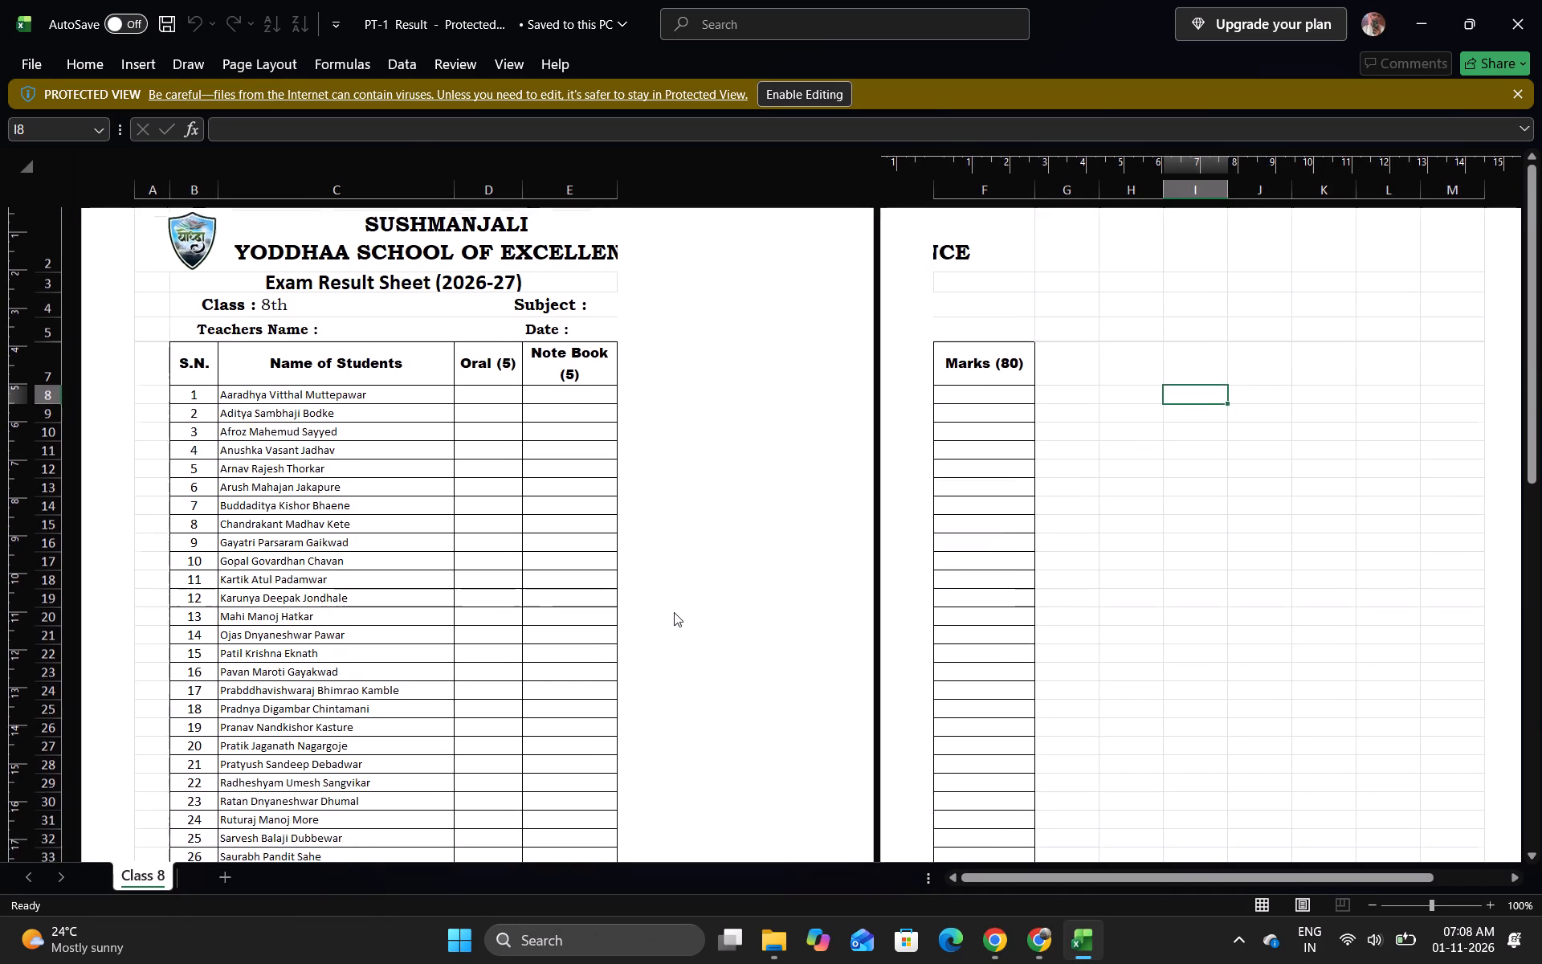
scroll(674, 612, down, 1)
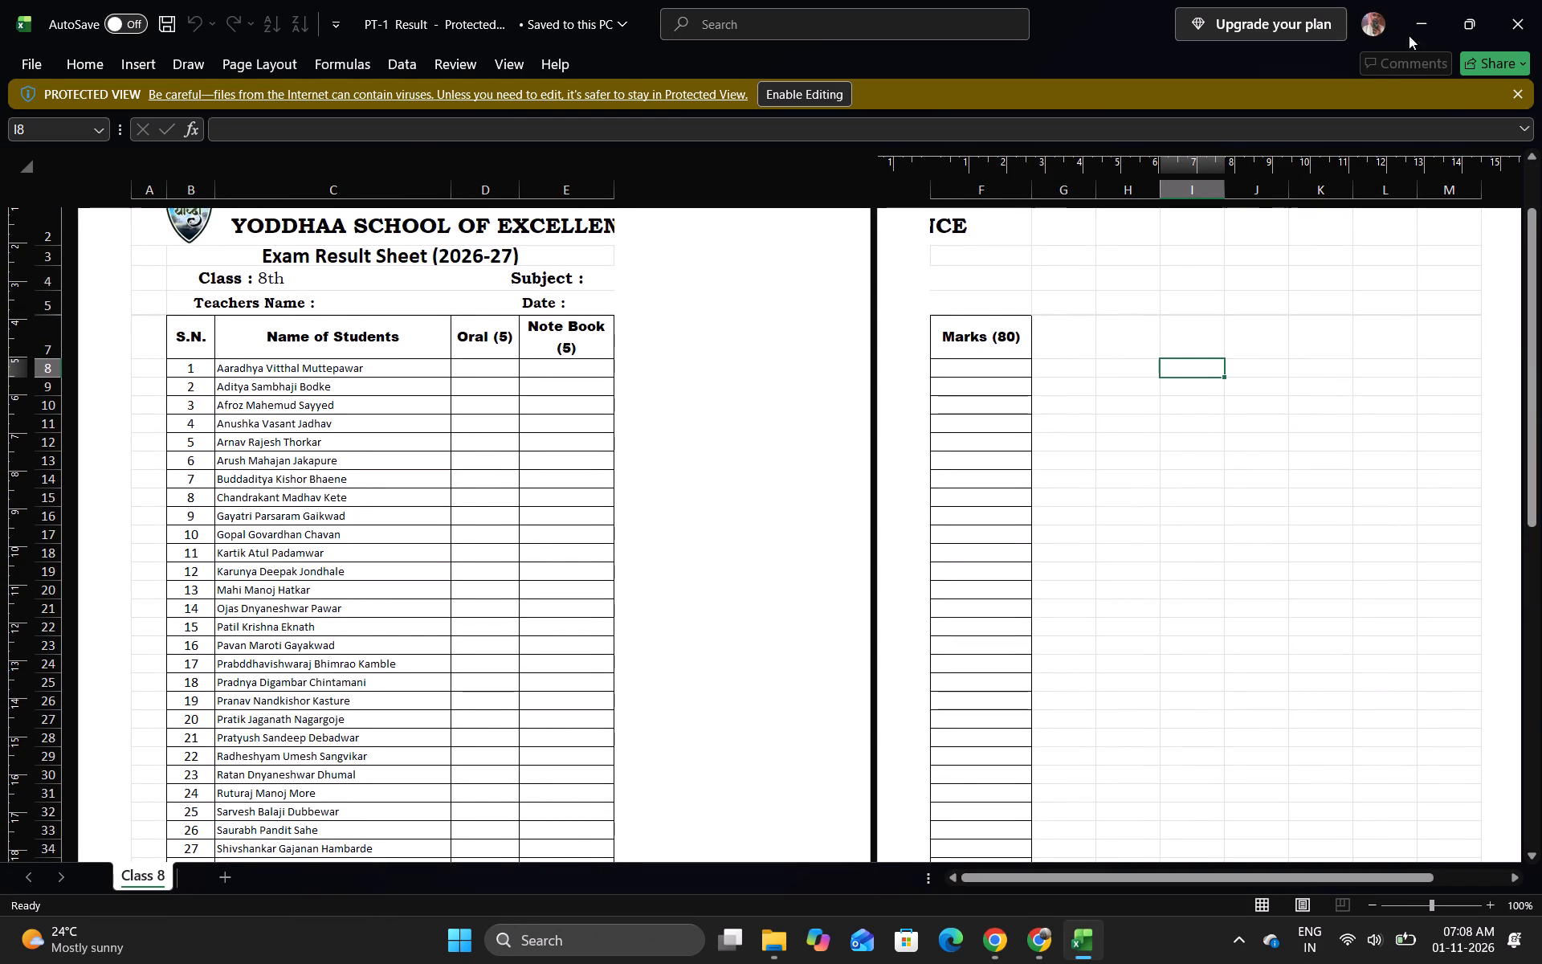
click(1532, 28)
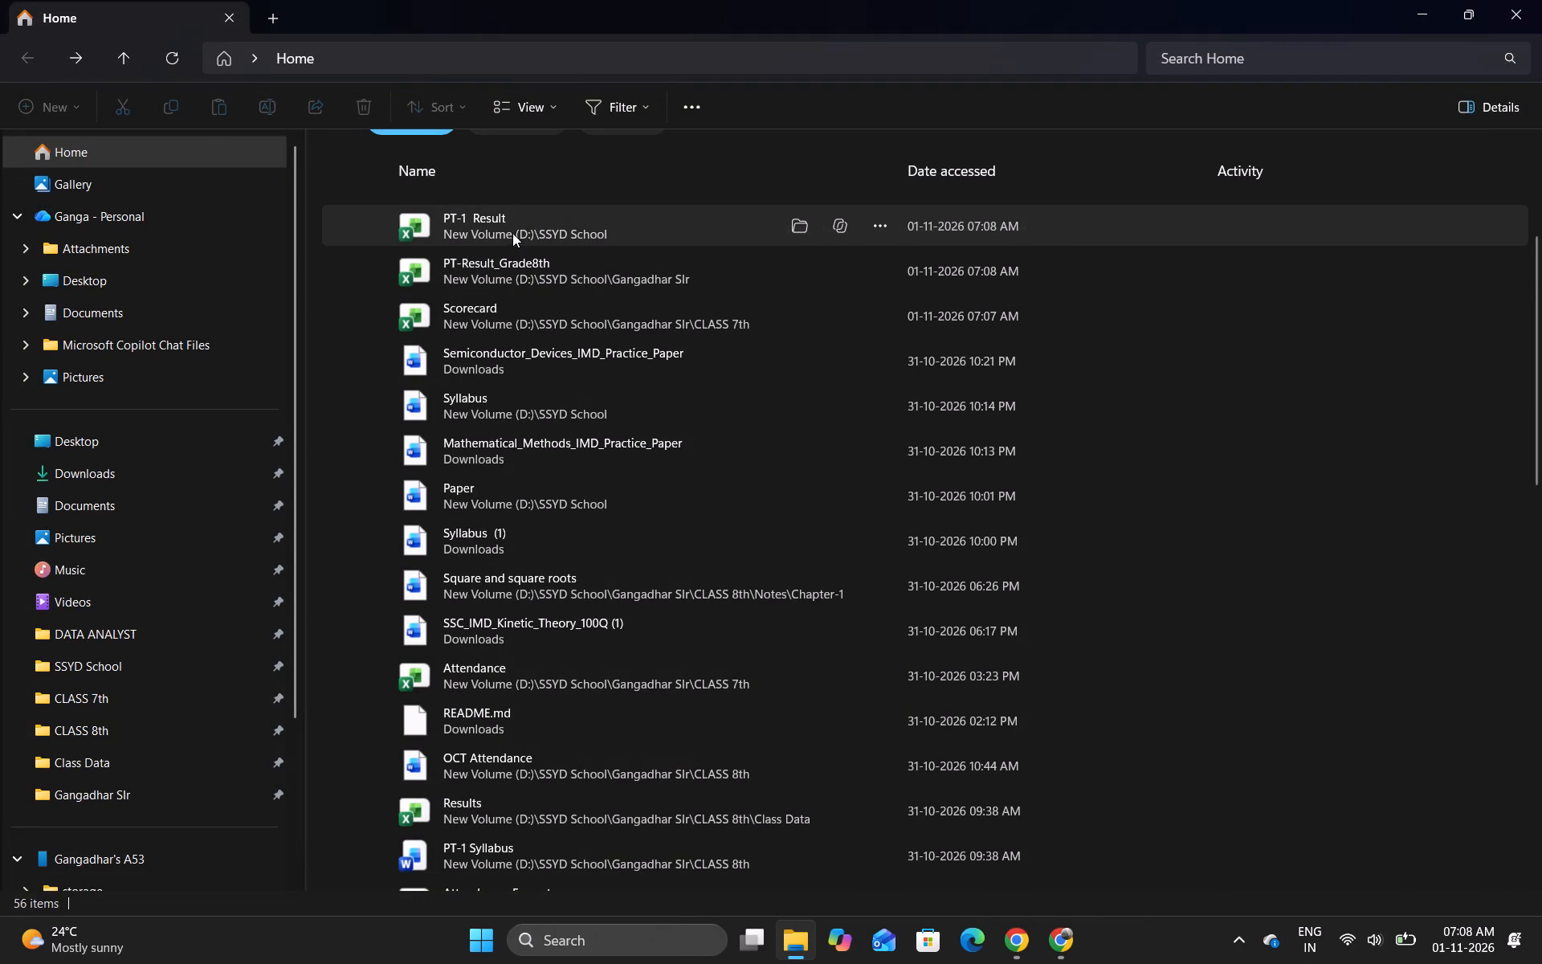
Go to the folder containing the PT-1 Result workbook and rename the file as Term-1 Result Class 8th.
click(794, 227)
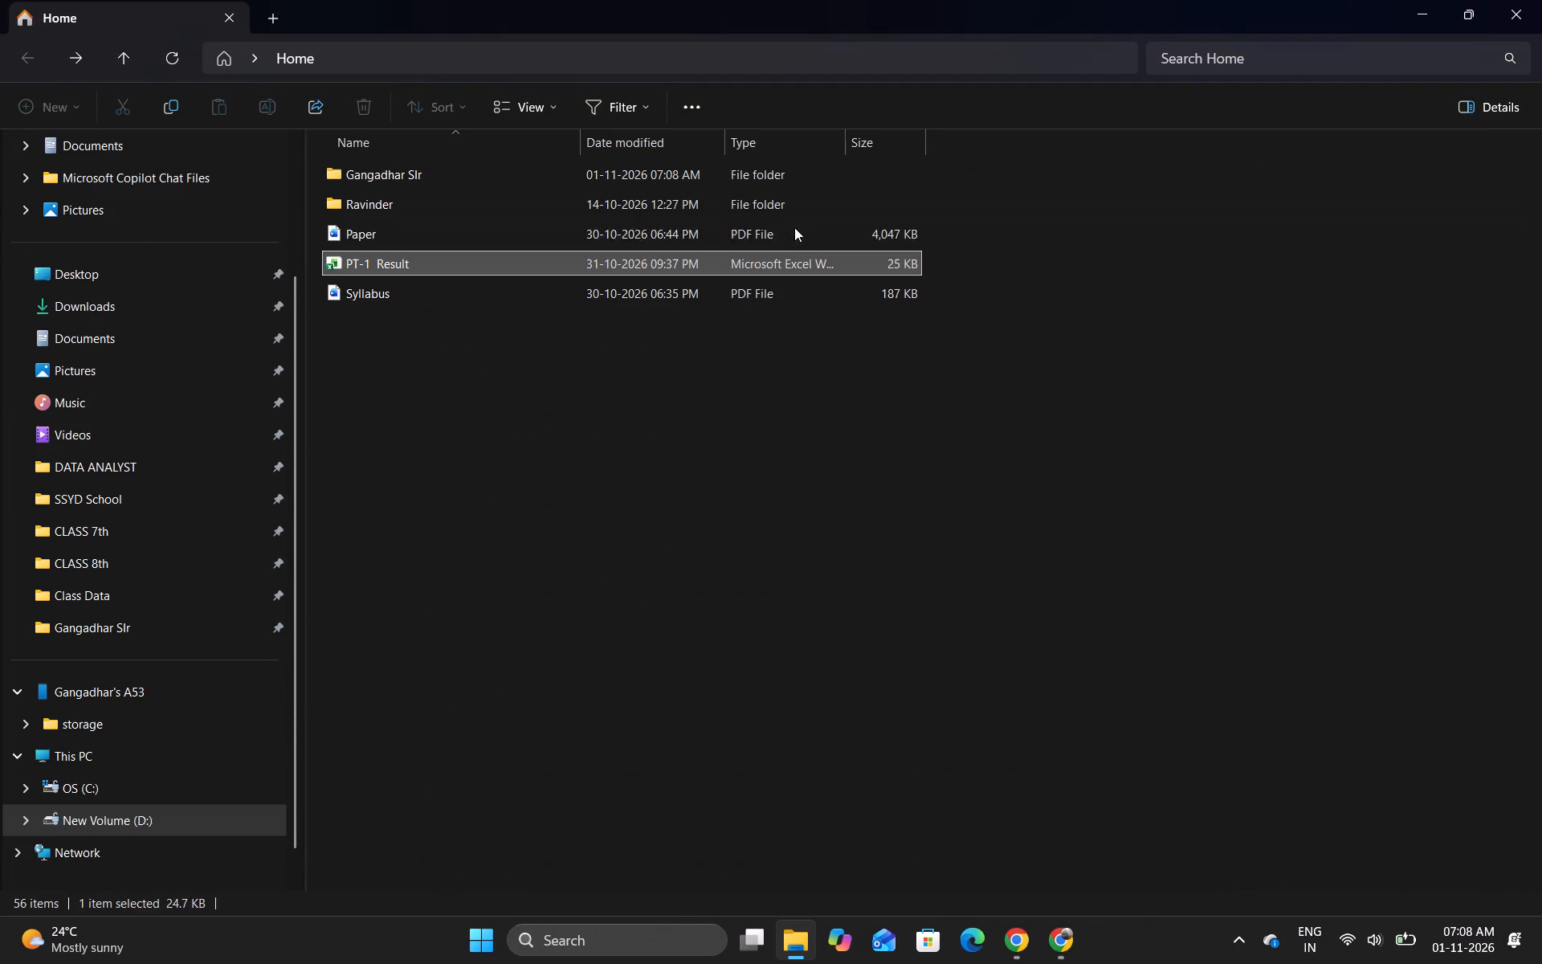
right_click(479, 263)
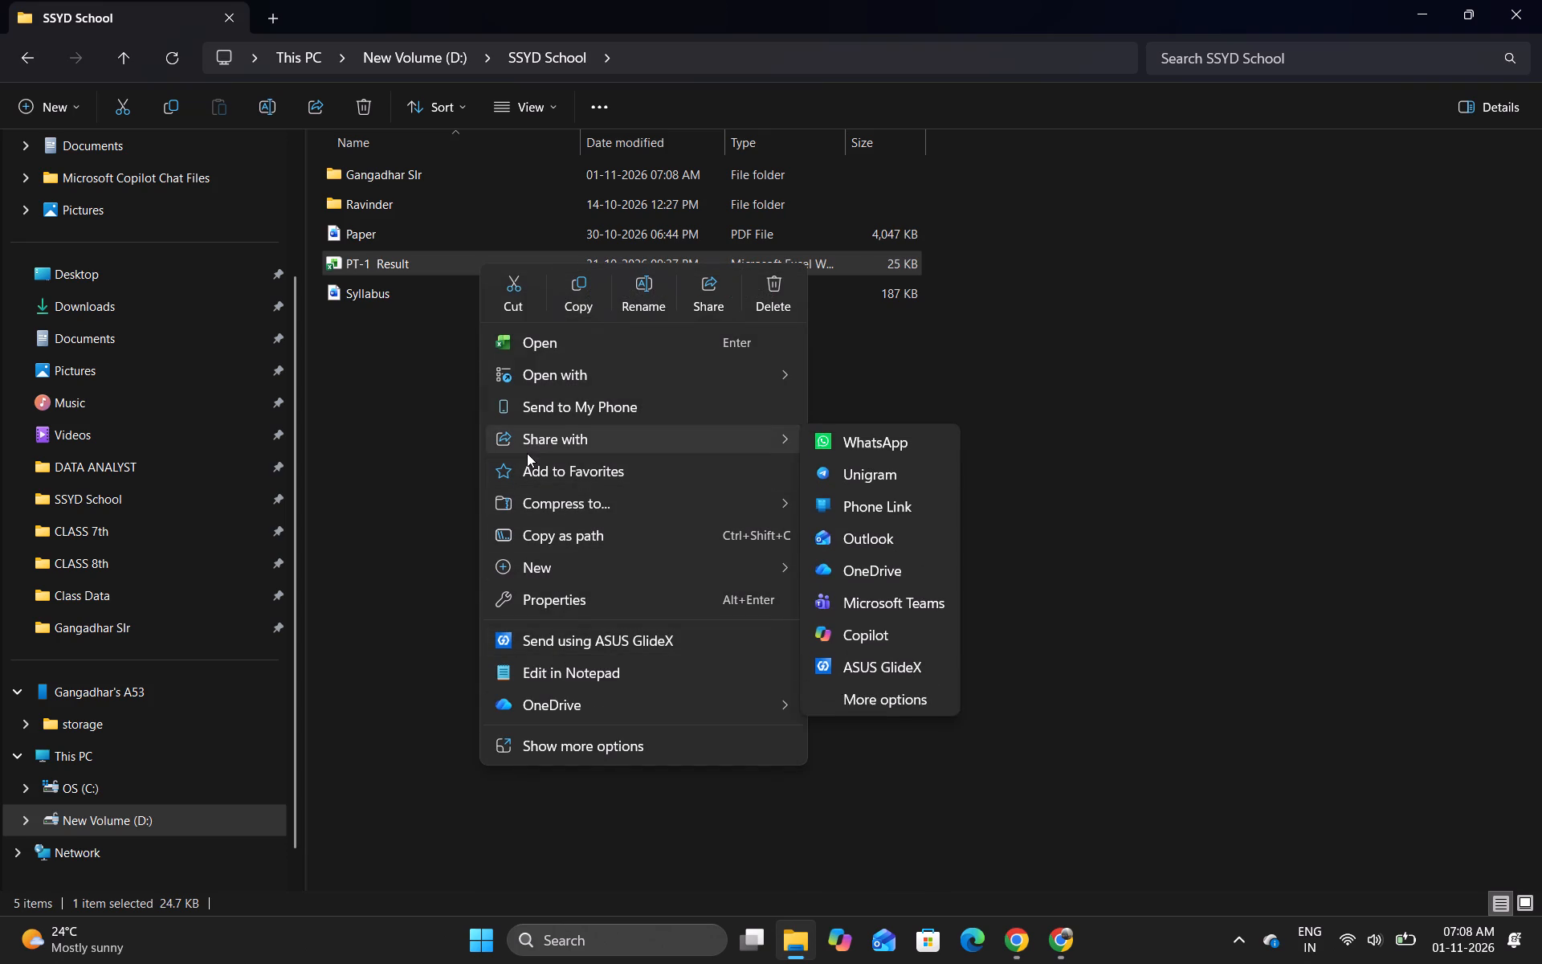
click(640, 285)
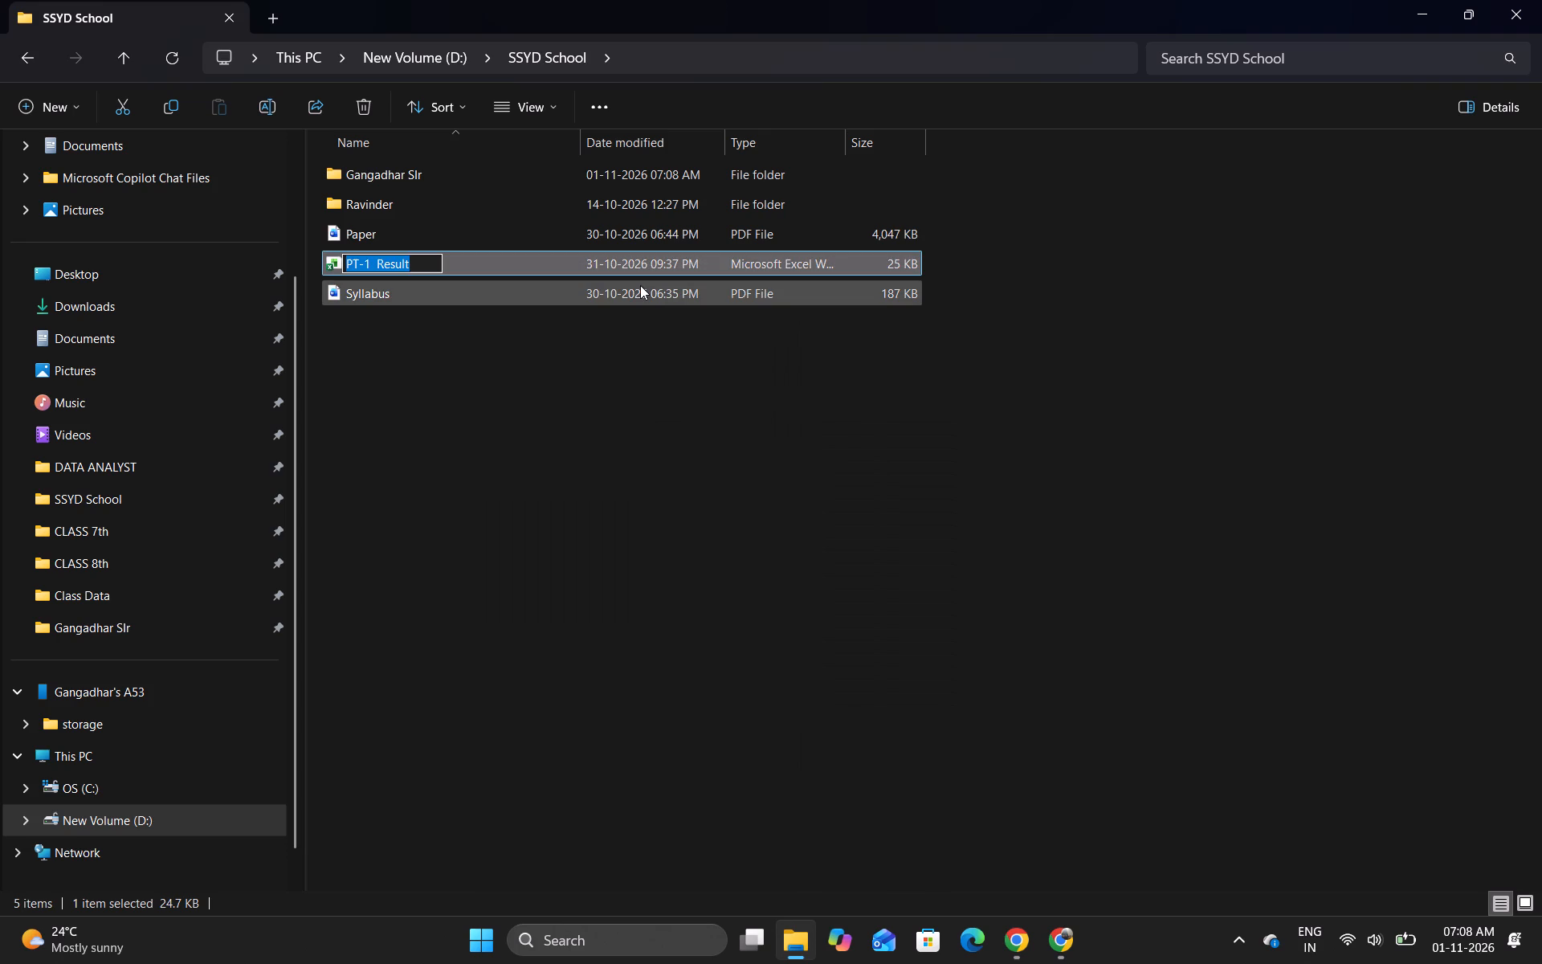
text(Term)
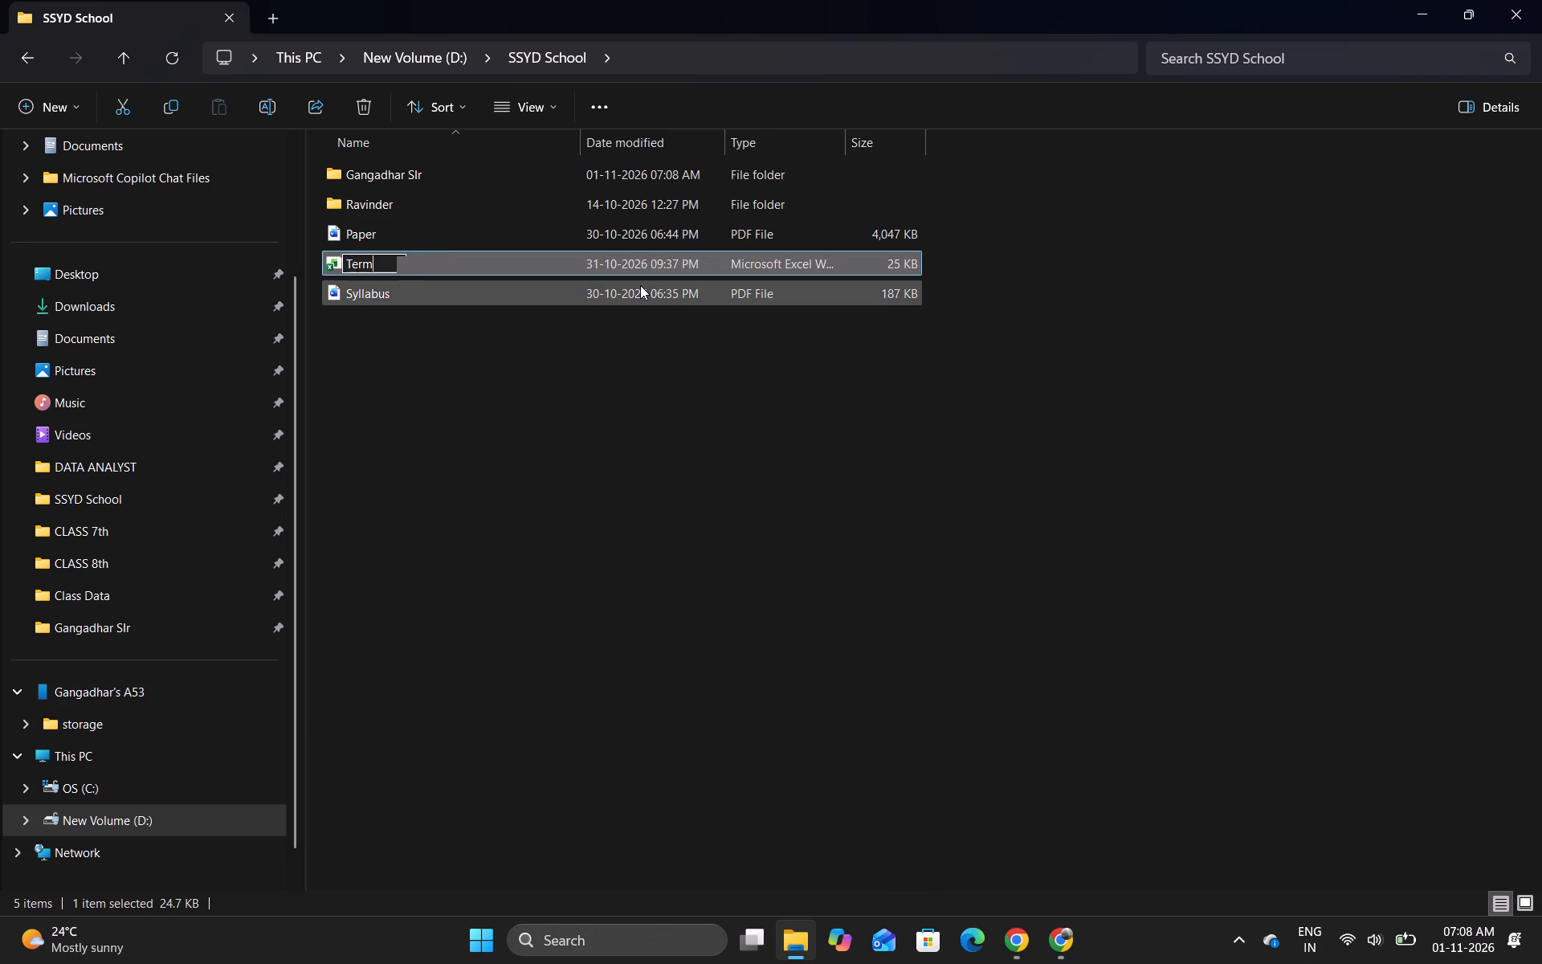
text(-1 Refu)
key(BackSpace)
key(BackSpace)
text(suld)
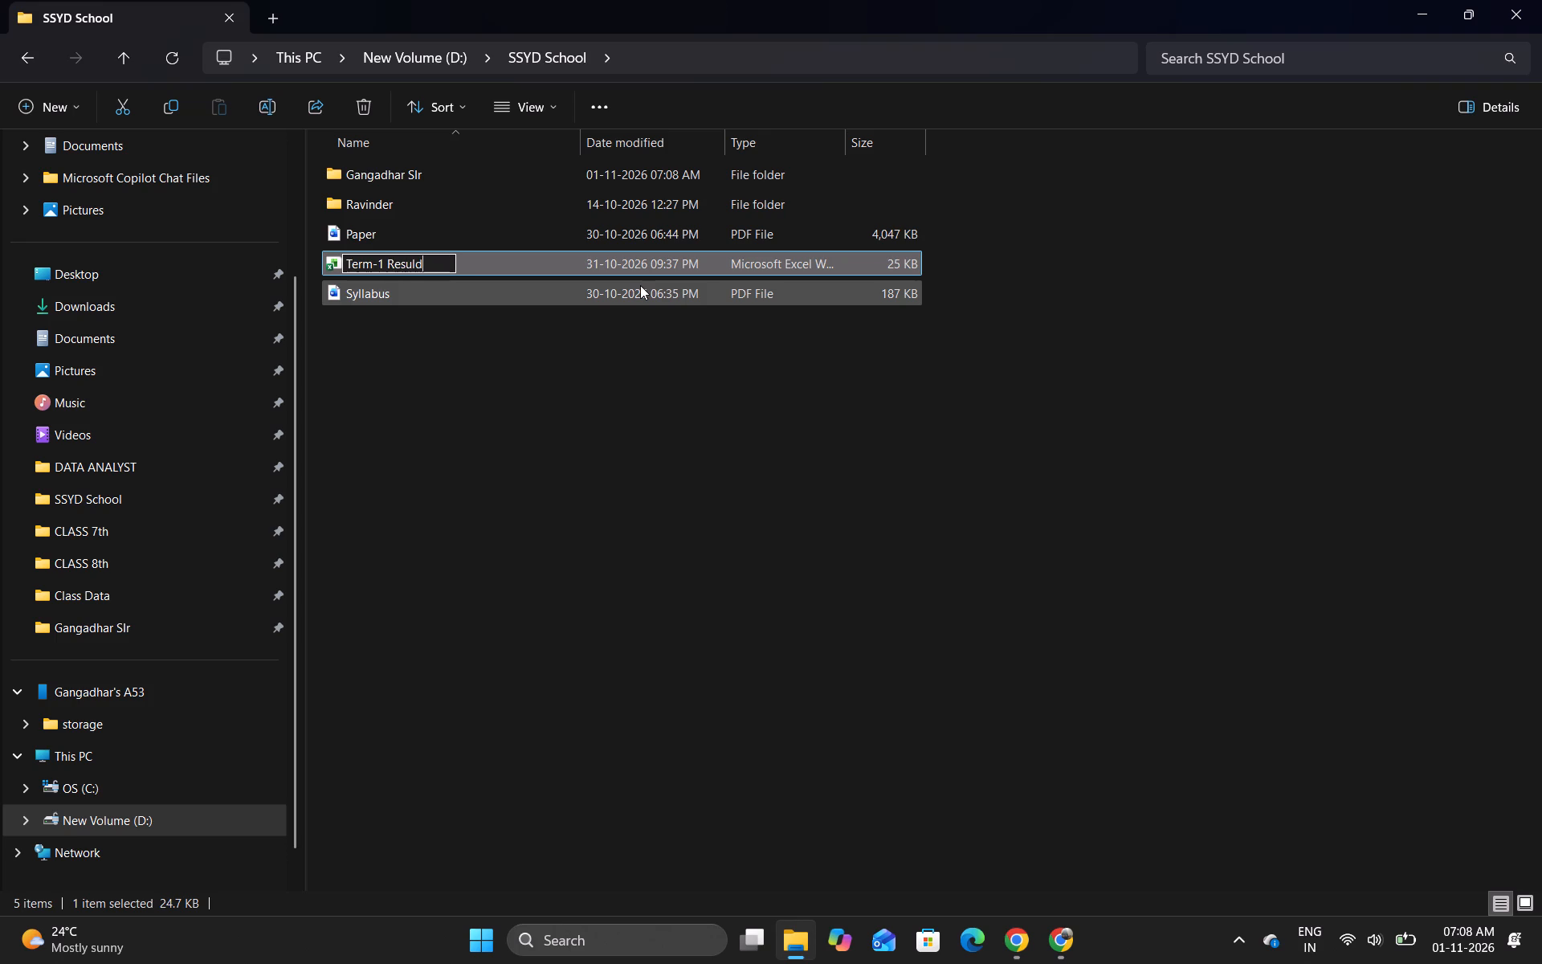
key(BackSpace)
text(t)
key(space)
text(Class)
key(space)
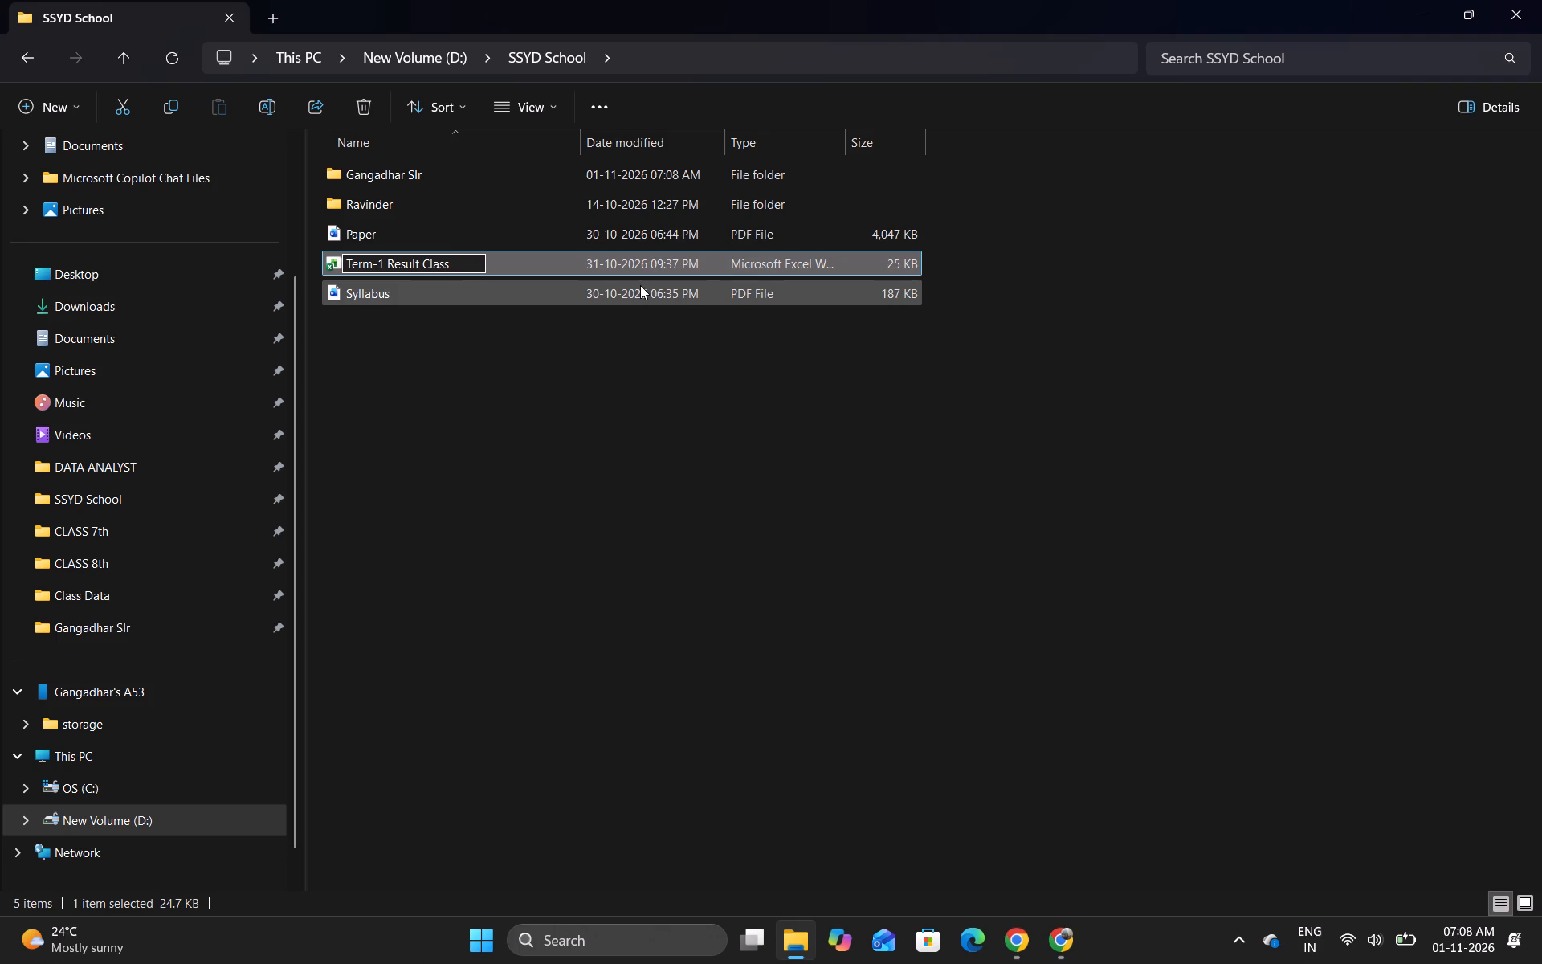
text(8th)
key(Return)
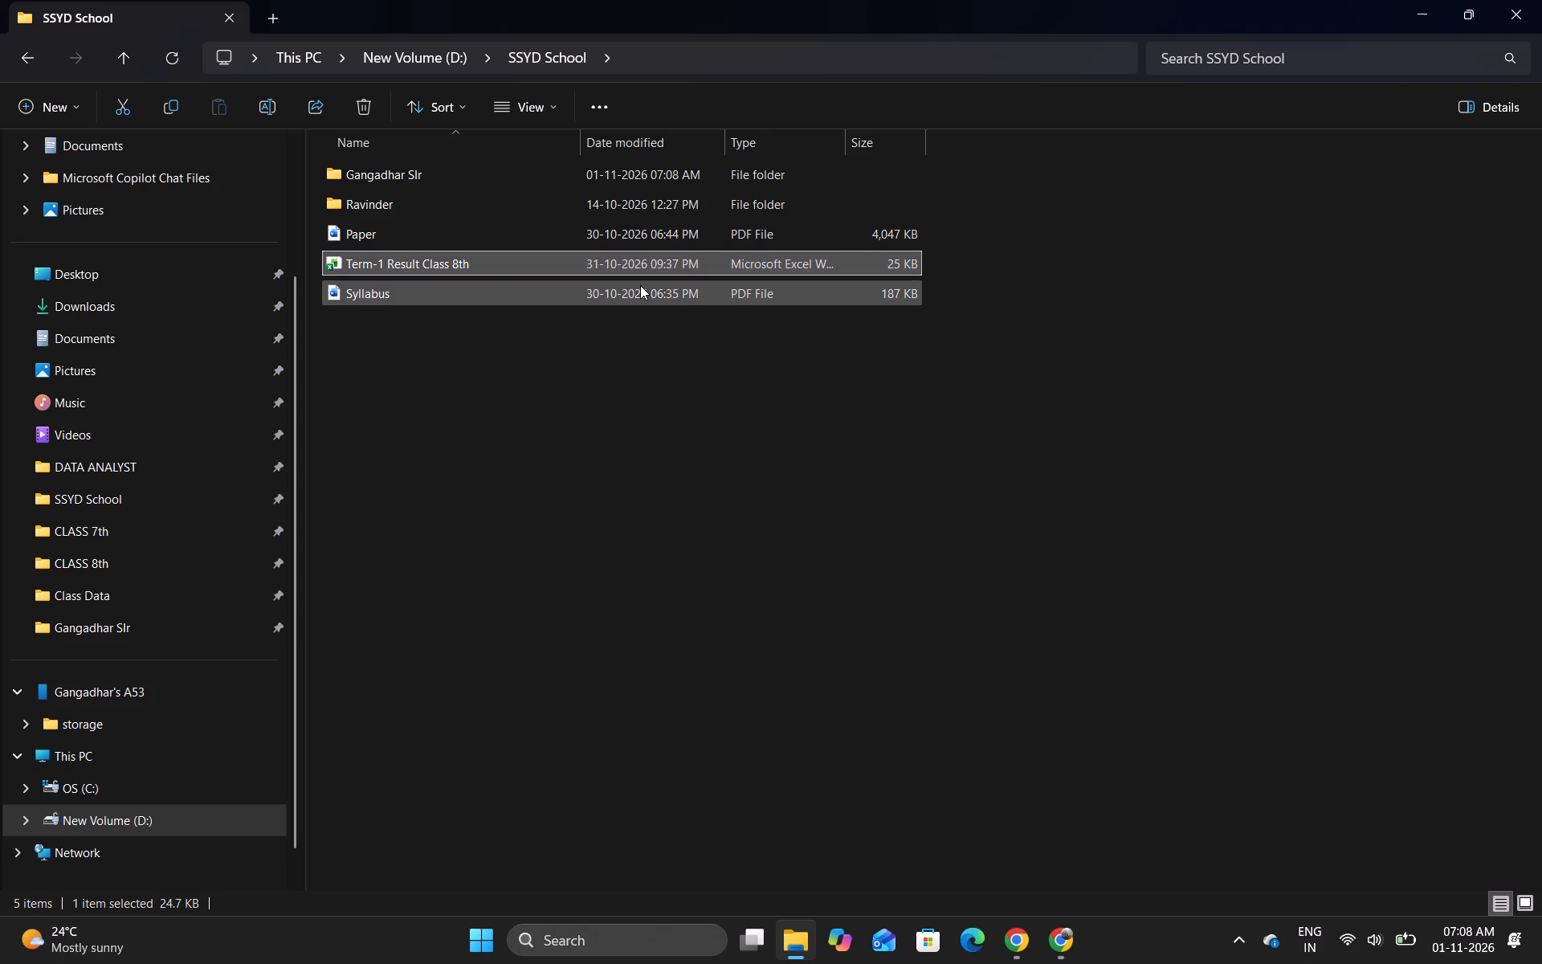
Open the Term-1 Result Class 8th workbook, enable editing, and look over the student list down to the signature line.
double_click(497, 268)
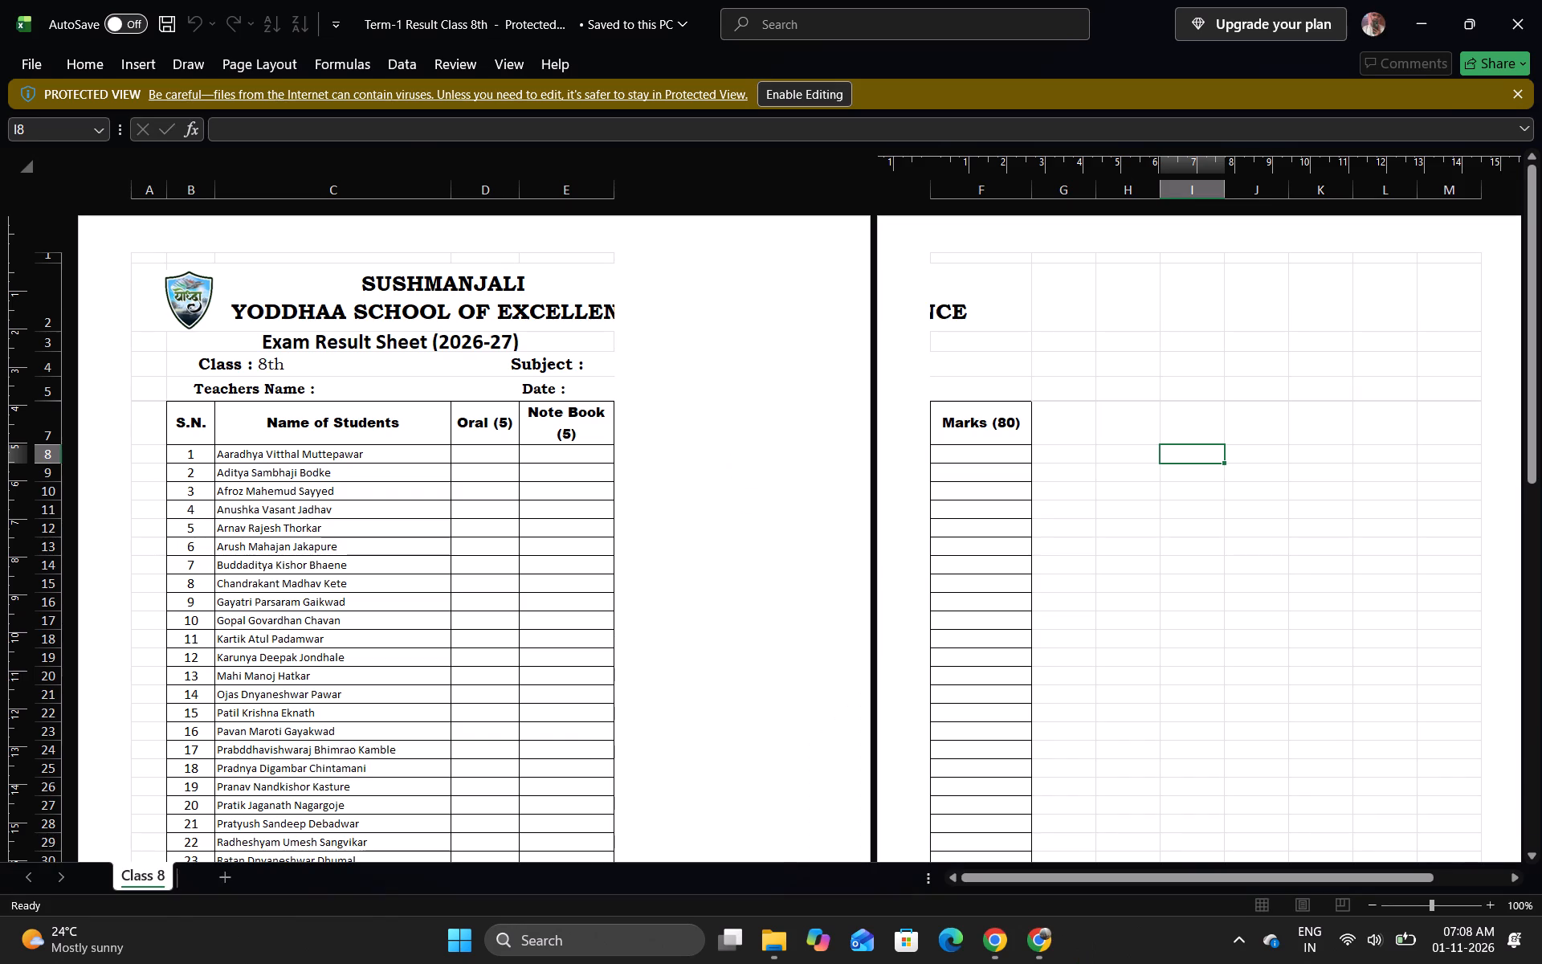
click(789, 95)
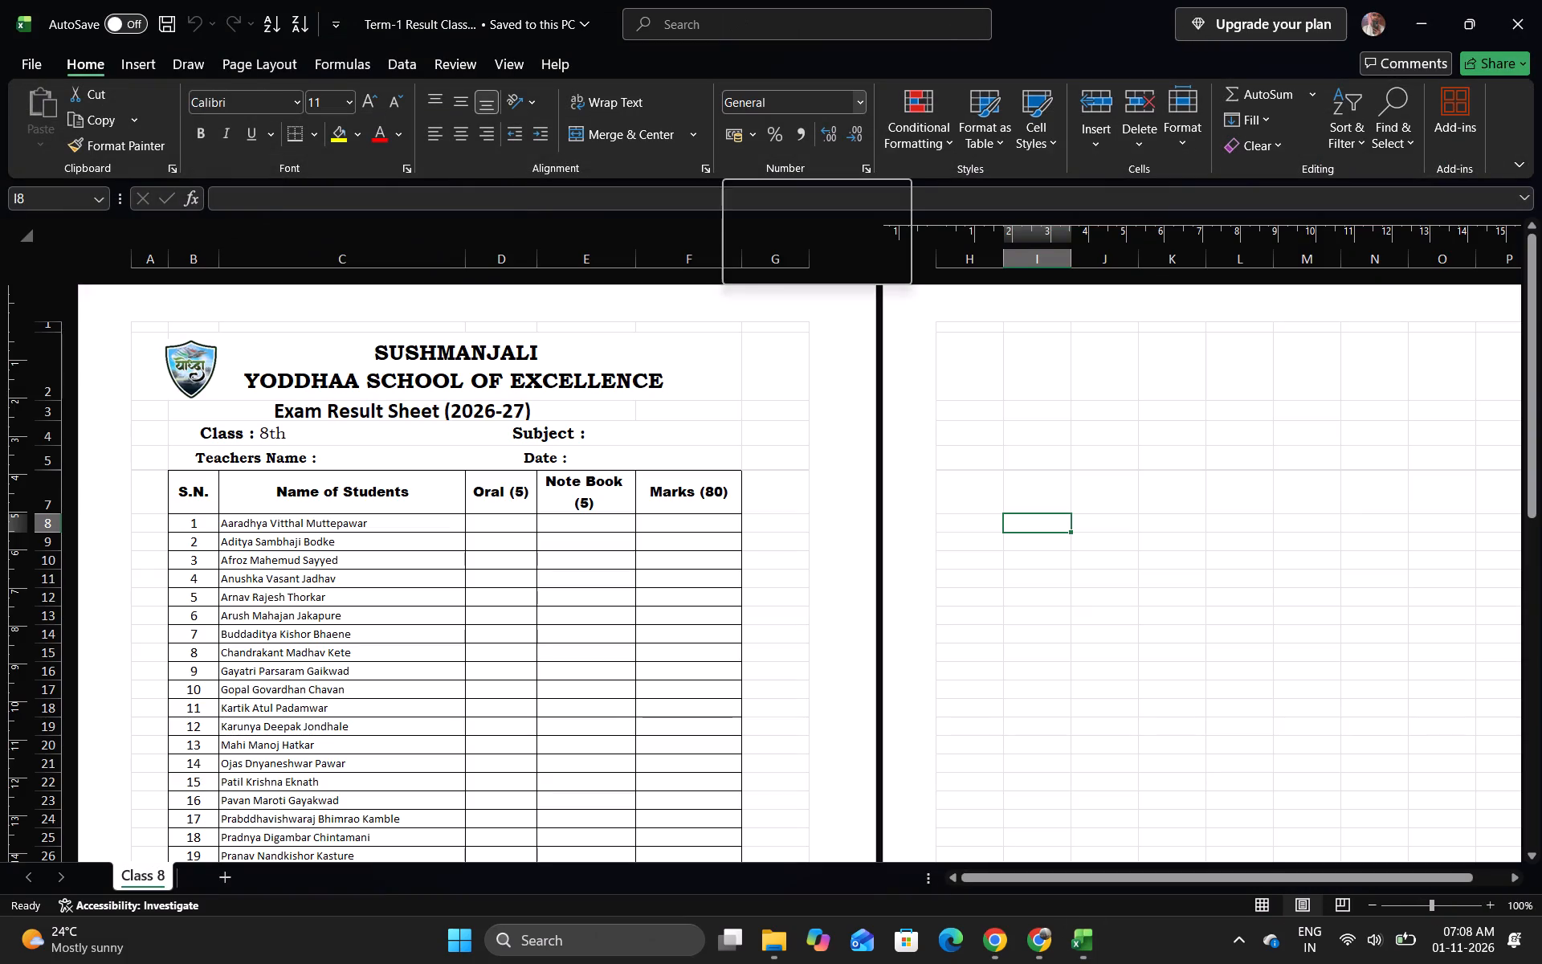
scroll(848, 460, down, 3)
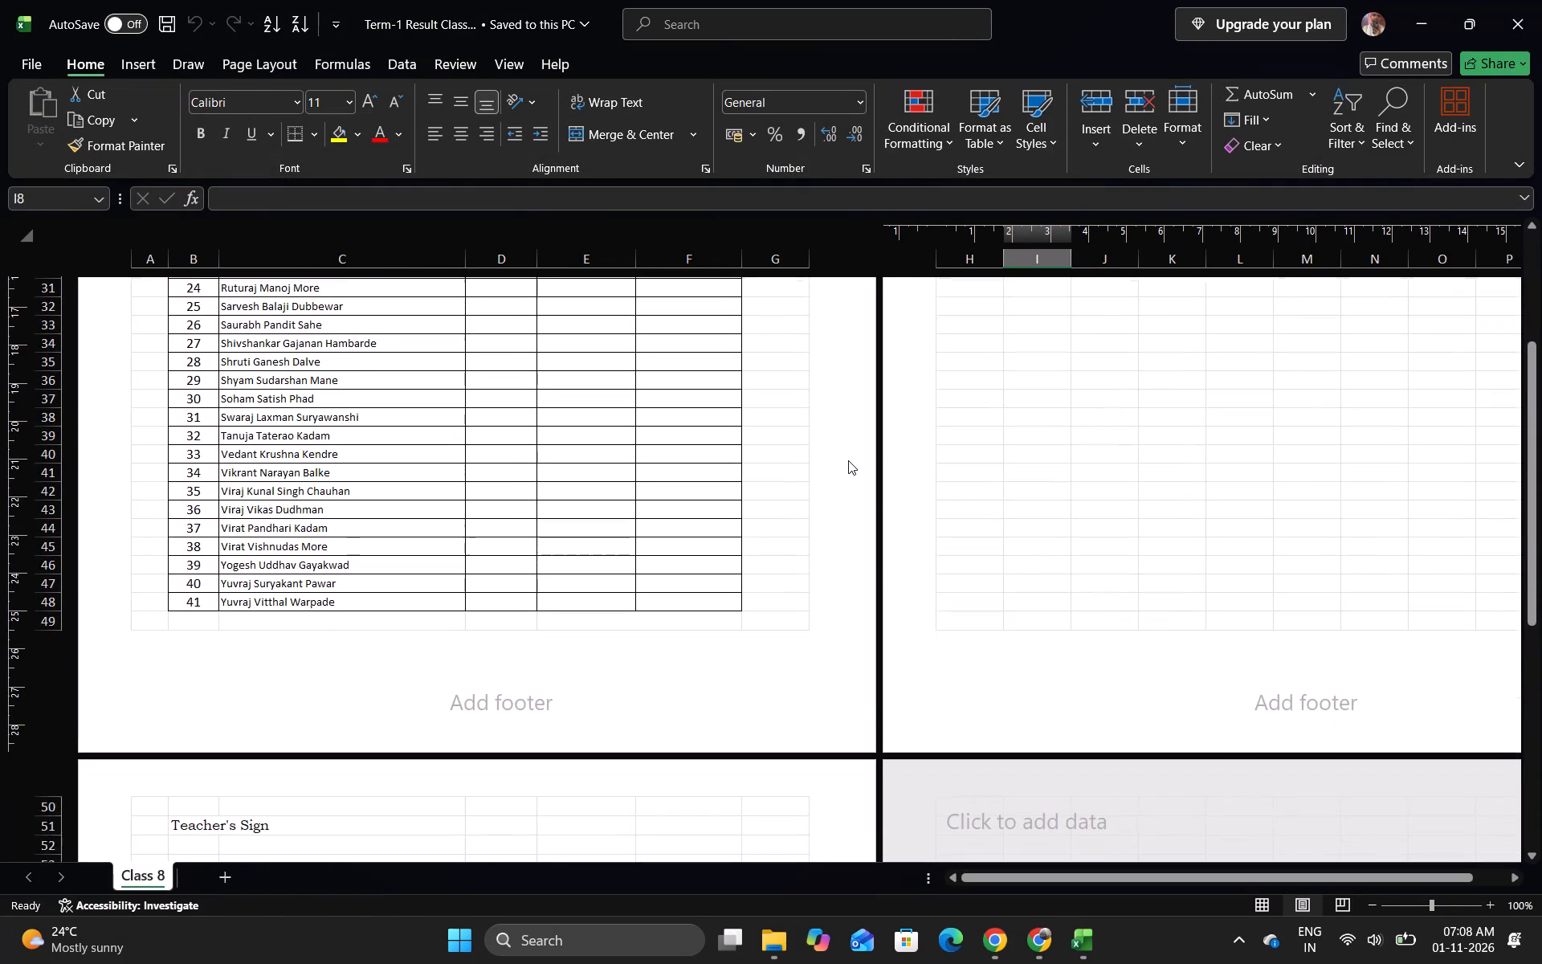
scroll(848, 460, down, 2)
scroll(848, 460, up, 2)
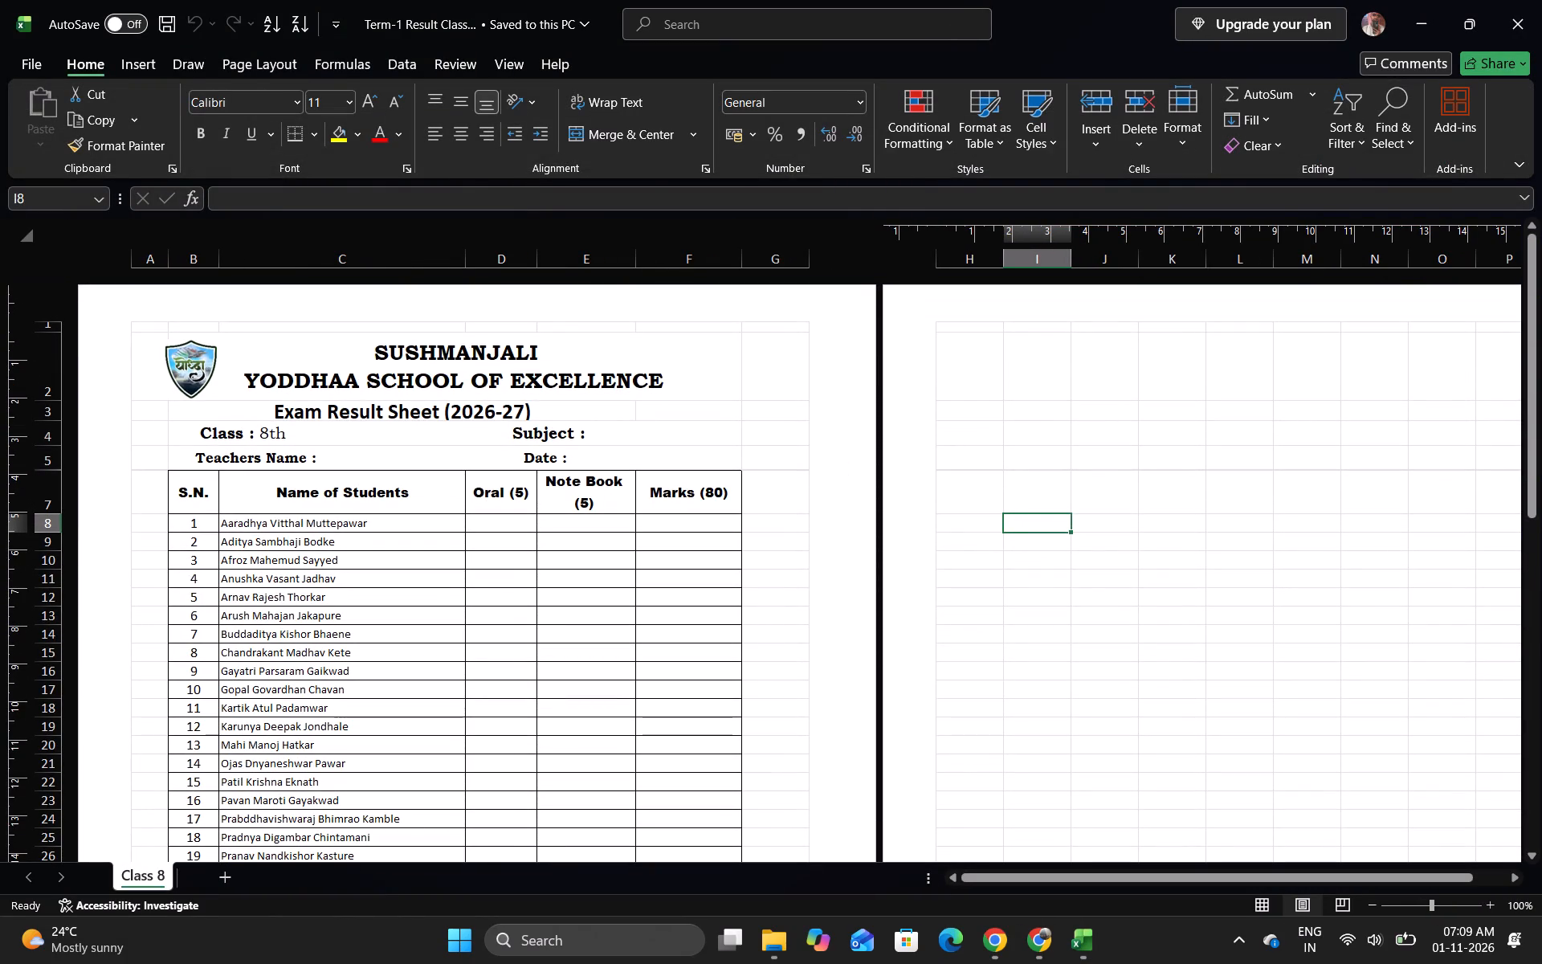
Fill in Gangadhar after the Teachers Name label in the result sheet's header.
click(406, 462)
double_click(406, 462)
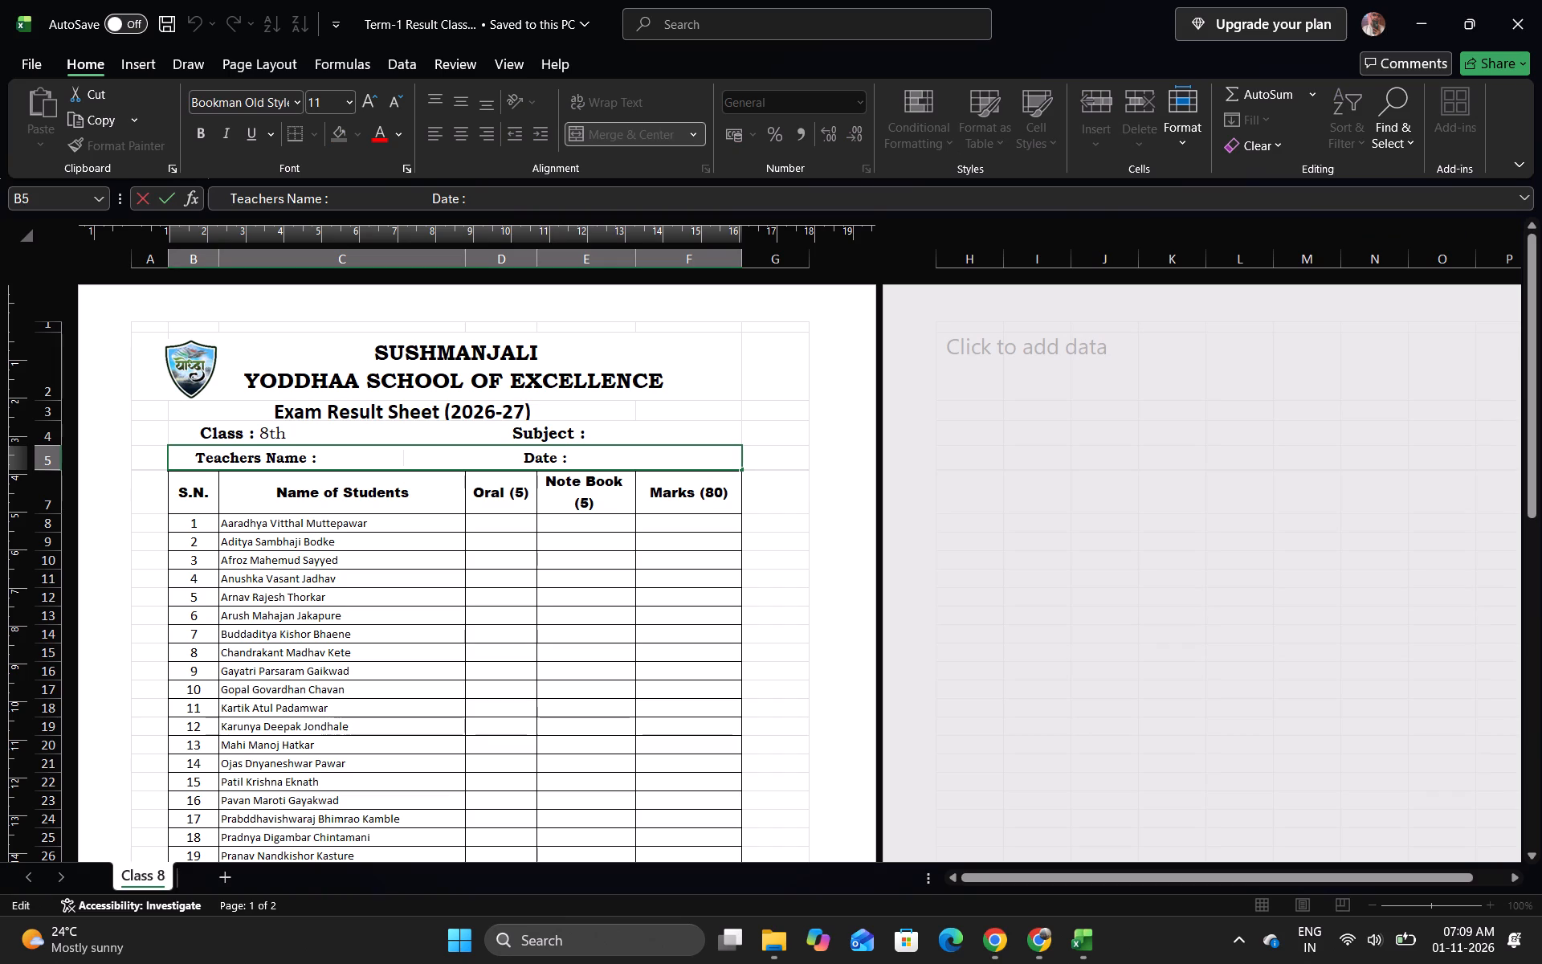
key(BackSpace)
key(BackSpace)
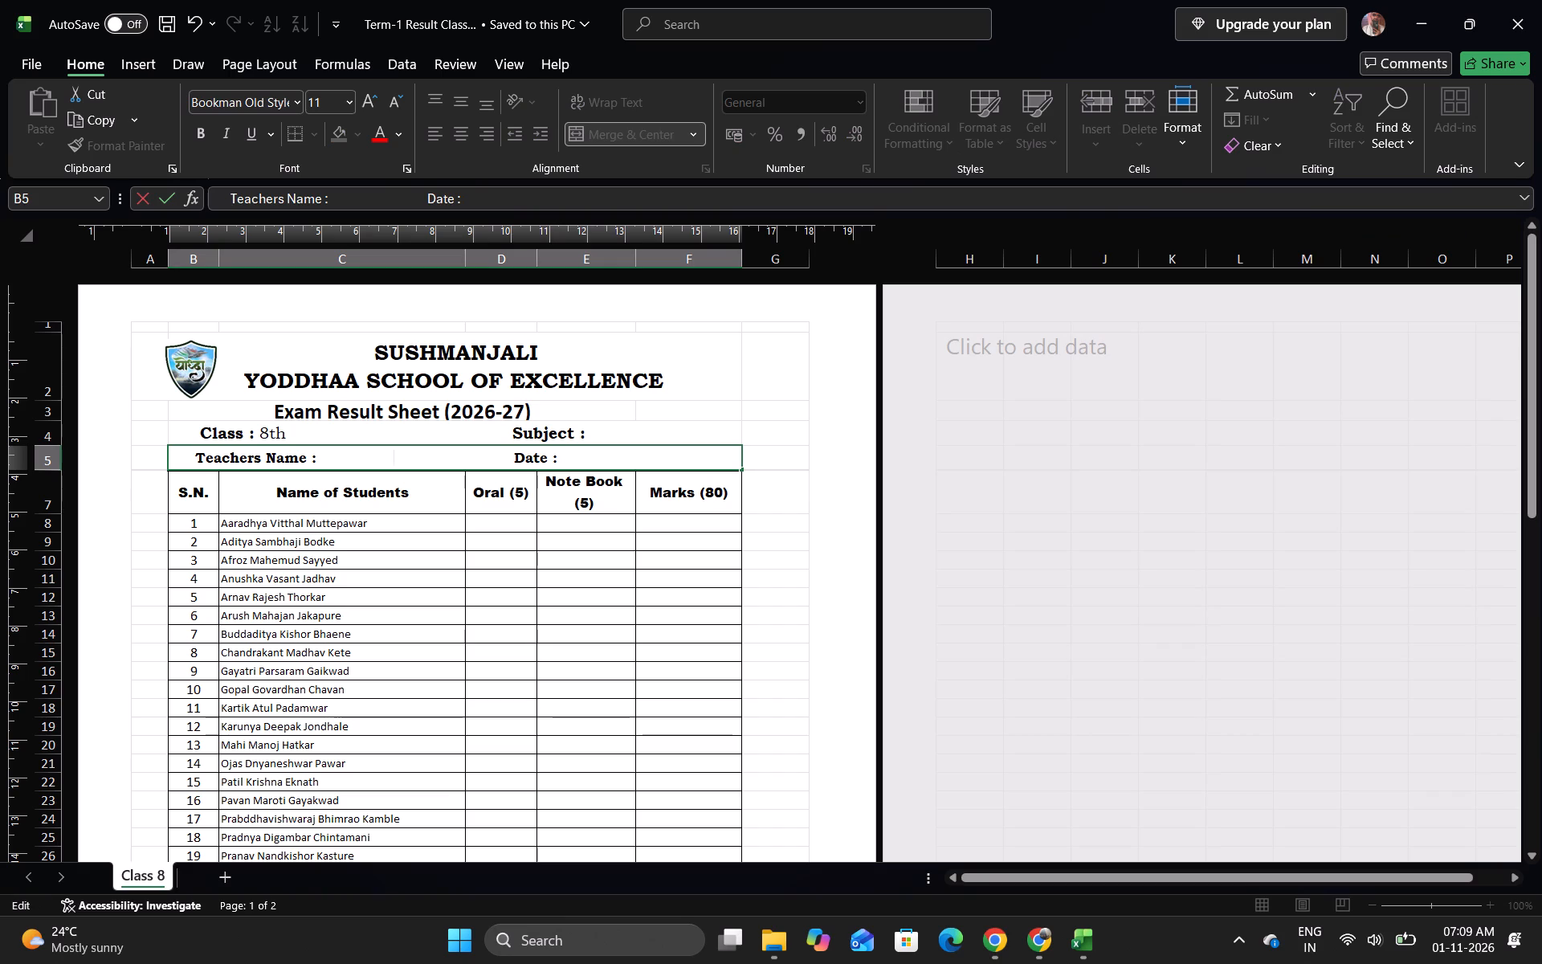
key(Right)
key(space)
key(space)
key(Left)
key(Left)
key(Left)
key(Left)
key(Left)
key(Left)
key(Left)
key(Left)
key(Left)
key(Left)
key(Left)
key(Left)
key(Left)
key(Left)
key(Left)
key(Left)
key(Left)
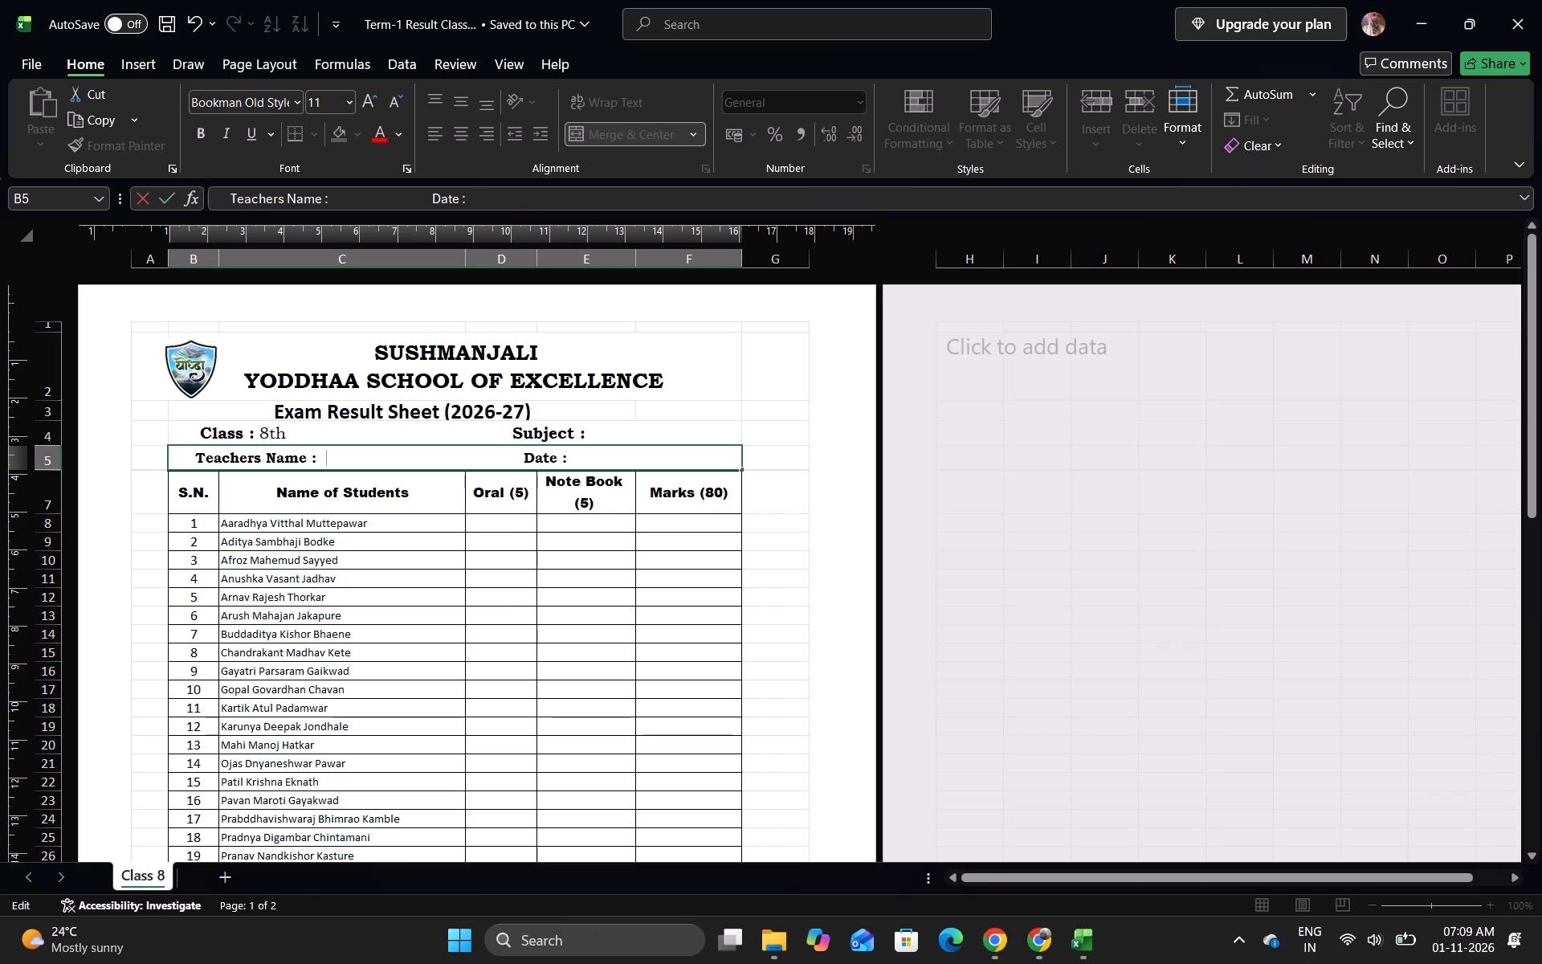
key(Left)
text(Gangadhat)
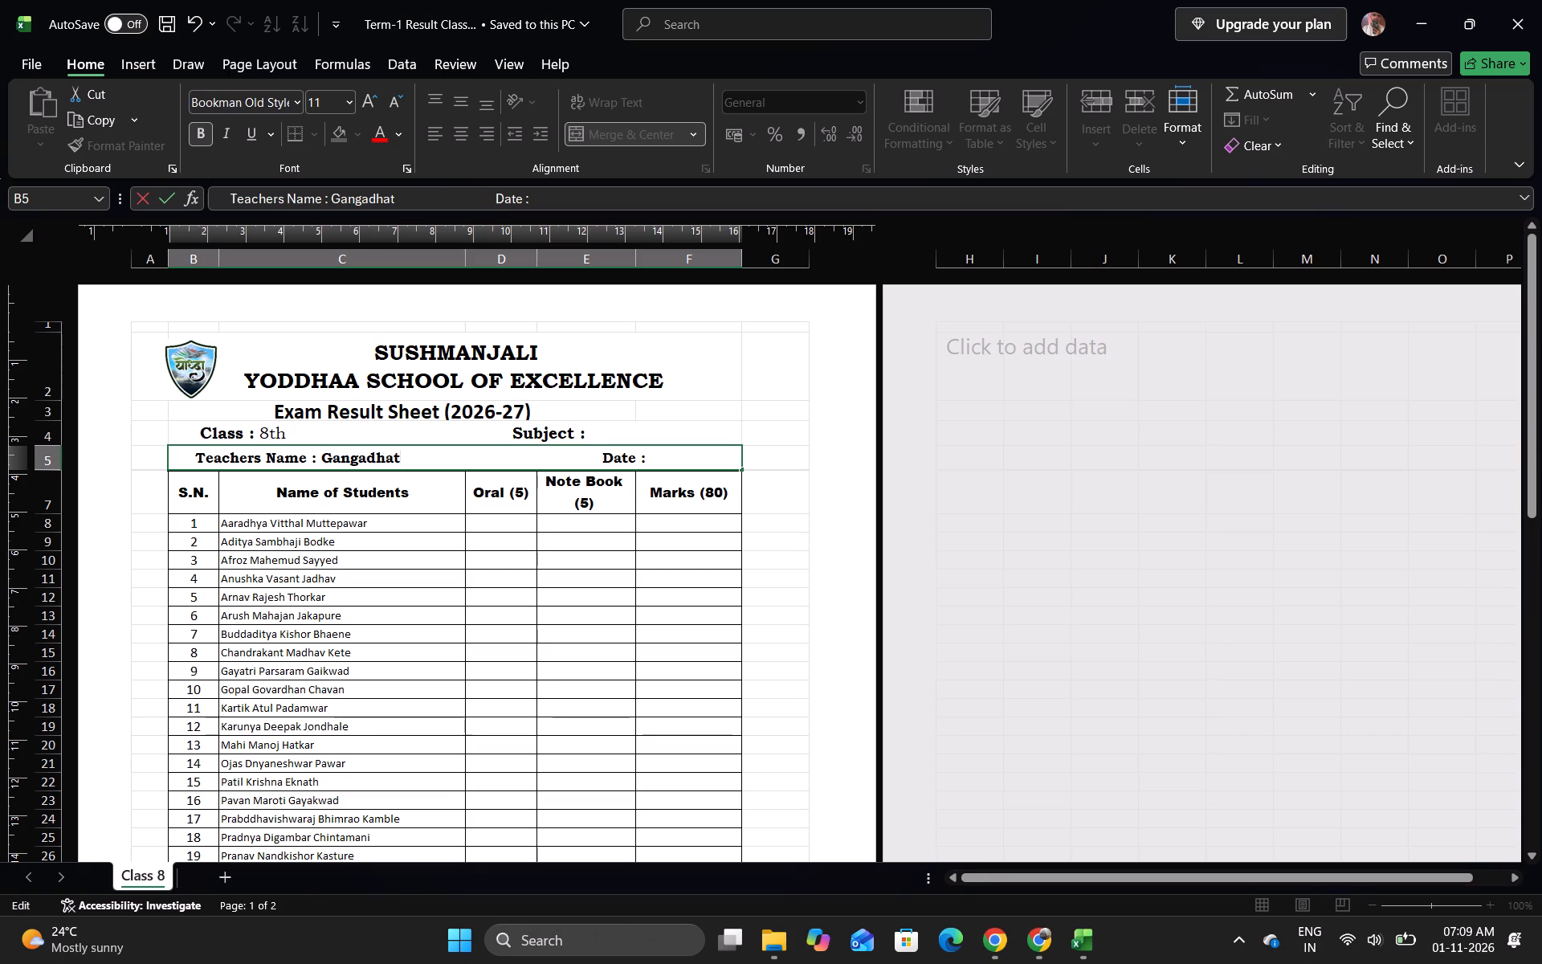
key(BackSpace)
key(BackSpace)
text(ar)
click(668, 456)
Enter Maths after the Subject label in the class header row and make it bold.
click(614, 426)
double_click(614, 435)
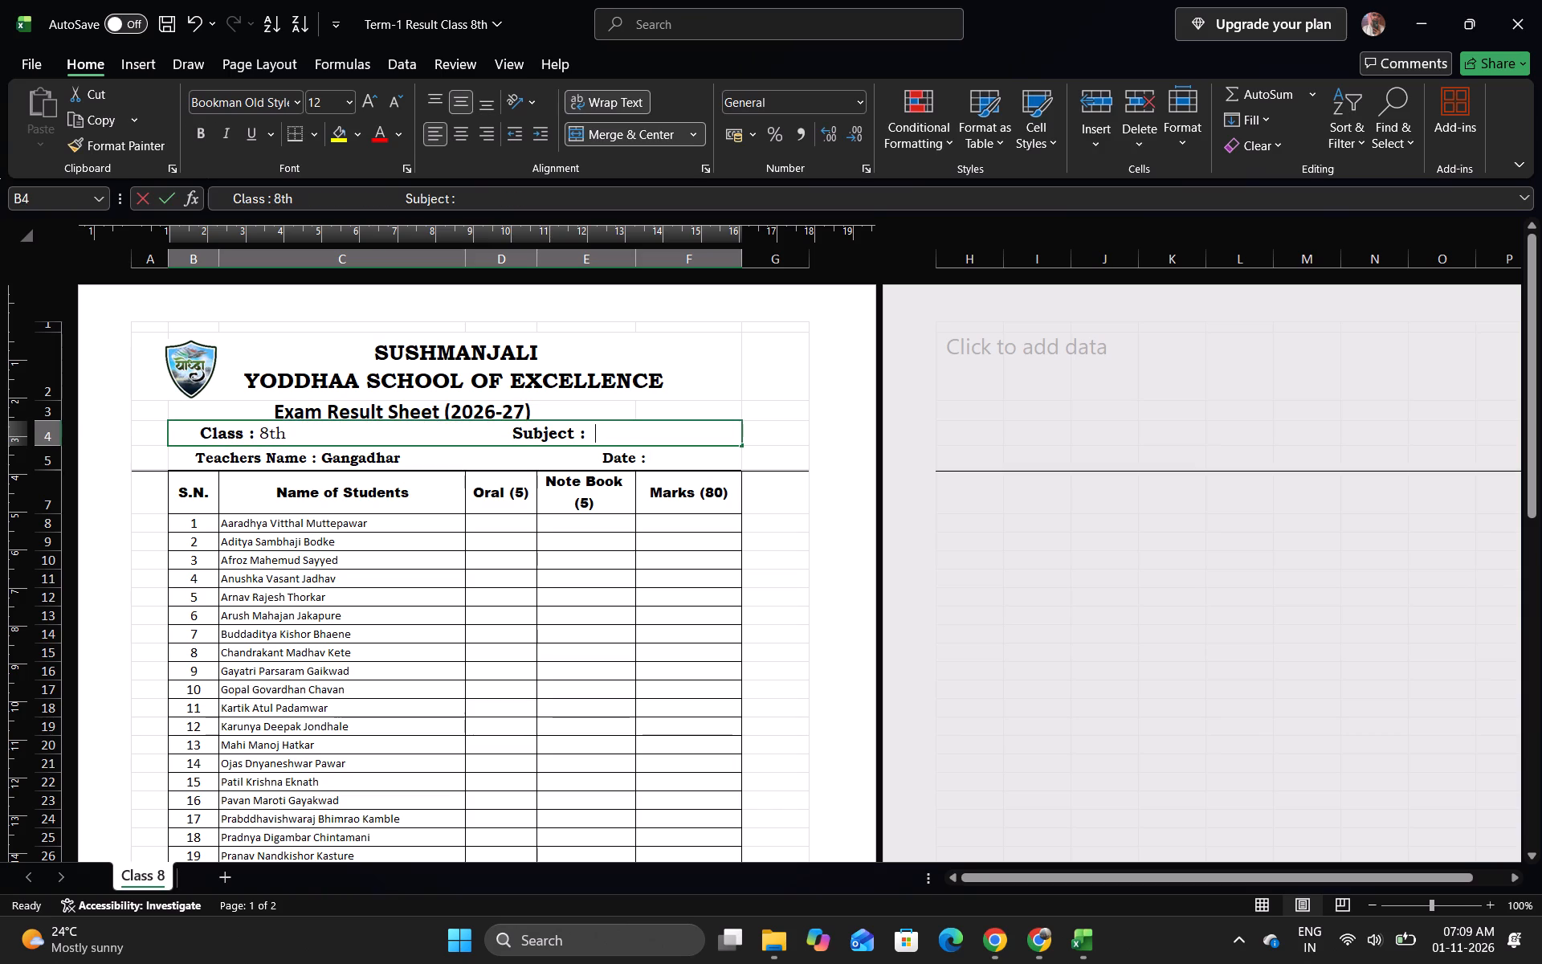
text(Maths)
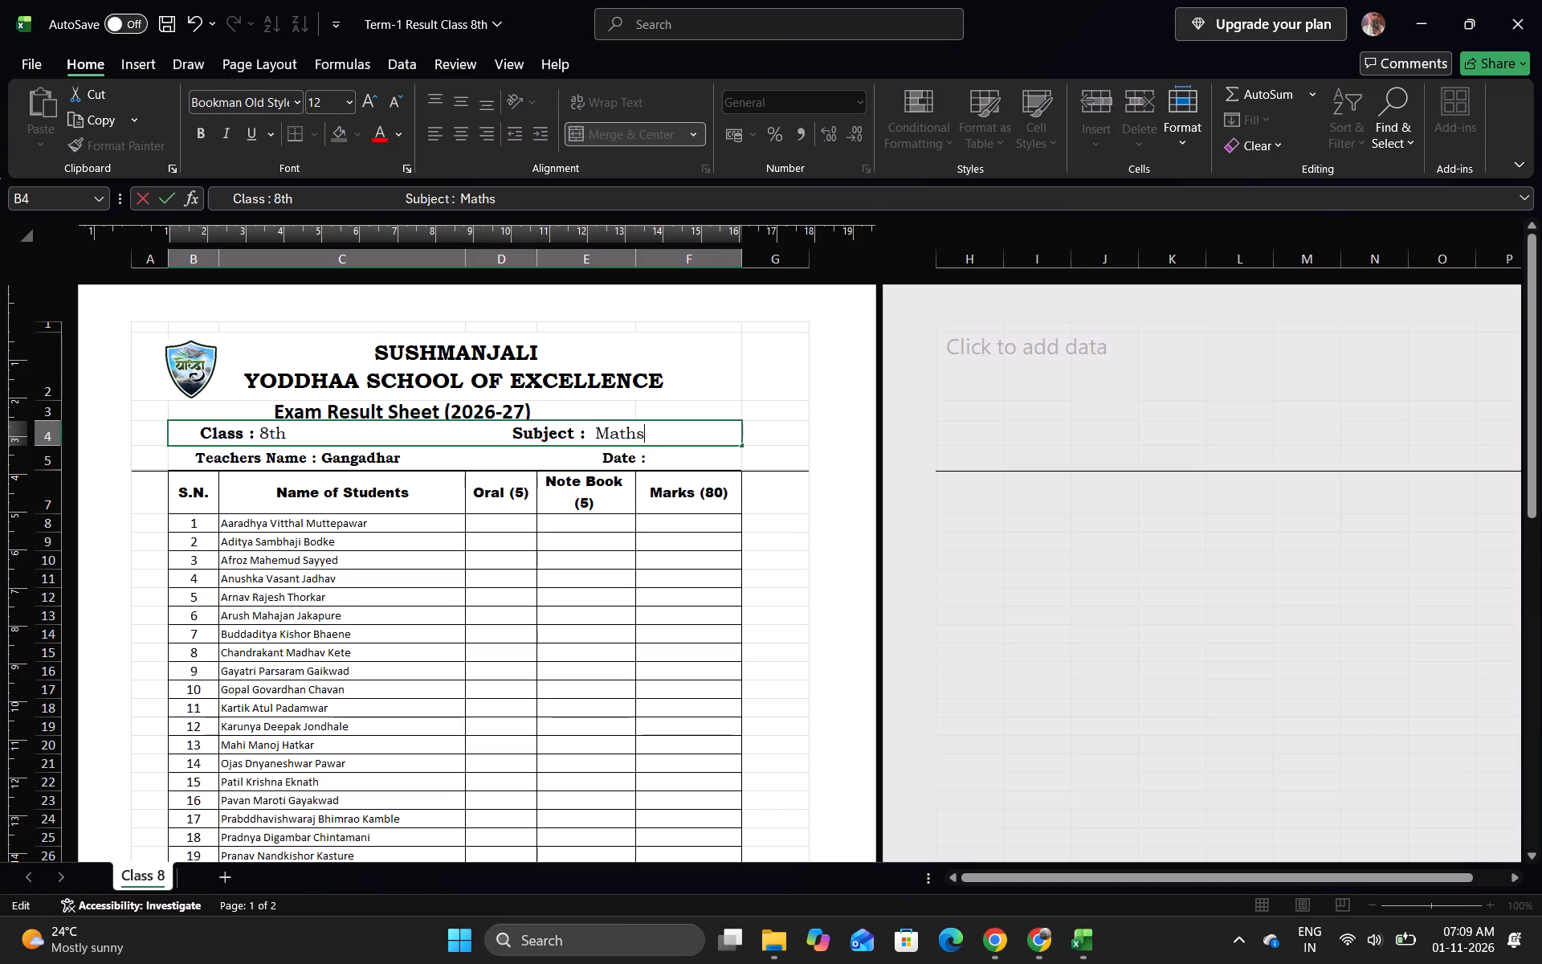
drag(655, 439, 629, 439)
drag(629, 439, 595, 439)
click(193, 137)
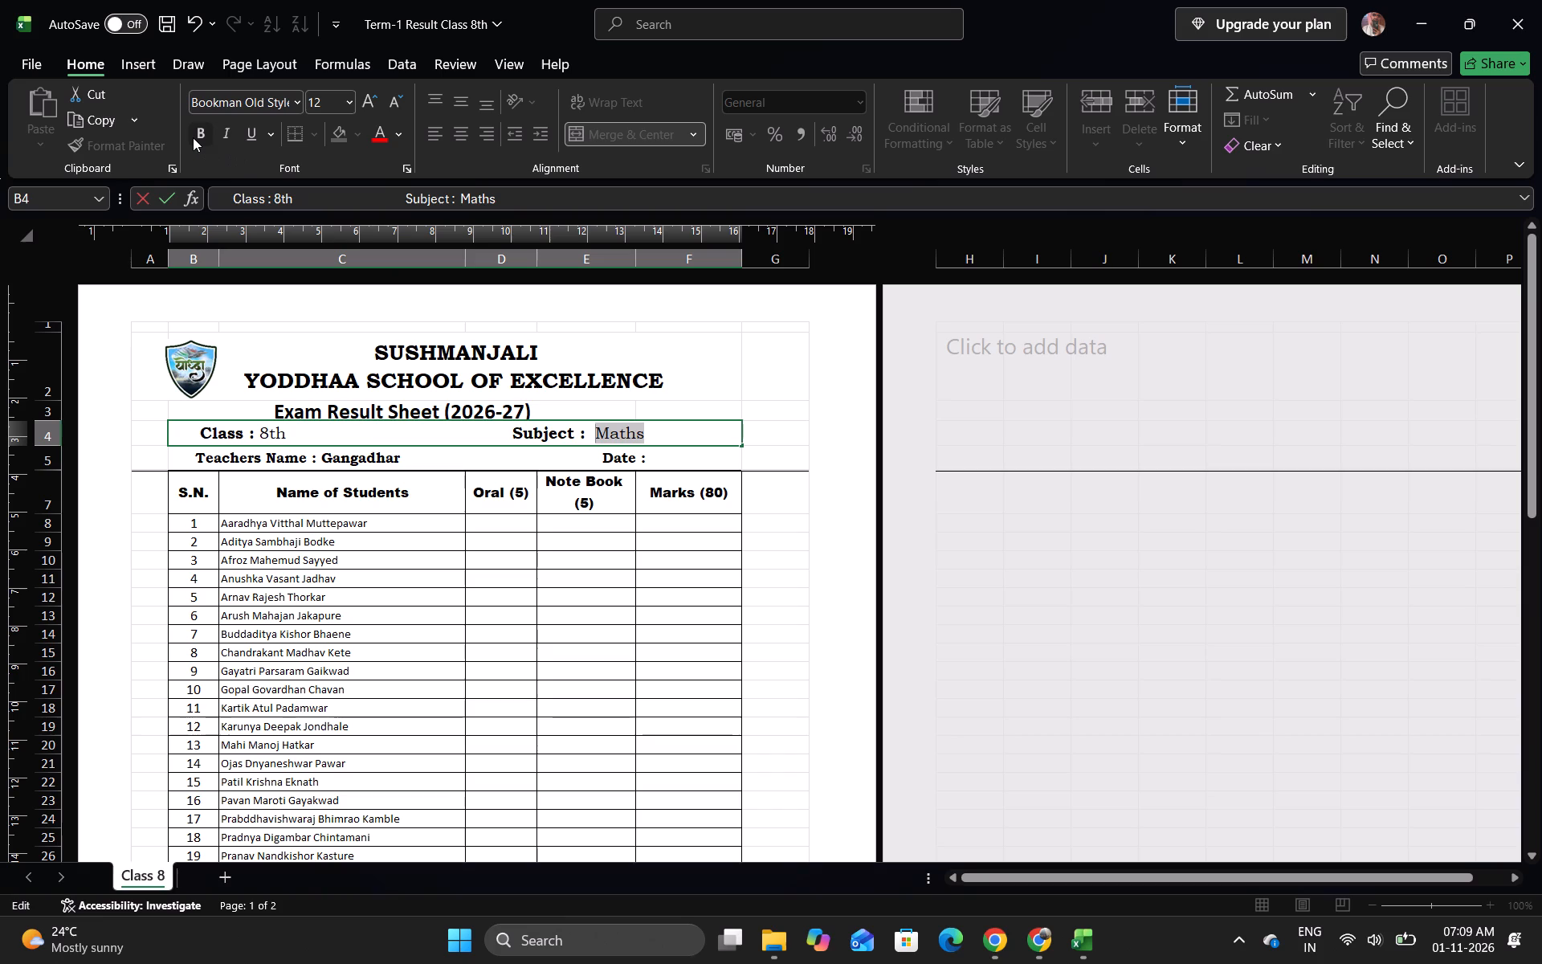
click(752, 443)
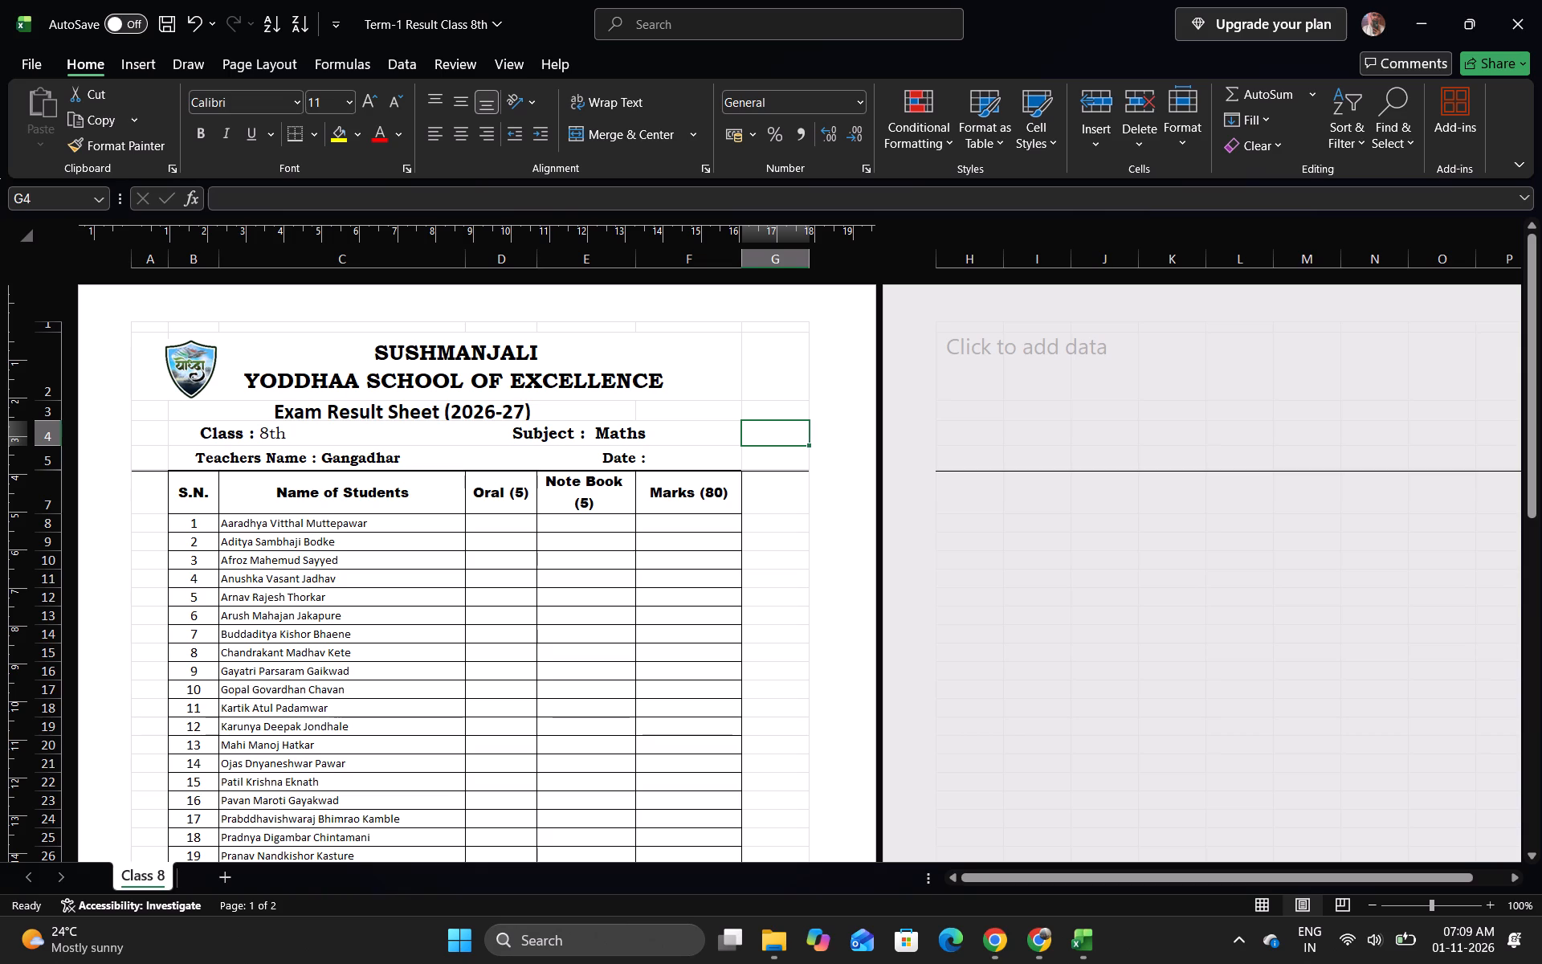
Copy the whole result sheet block with its header and student table, and paste it at H2 keeping source column widths.
click(199, 353)
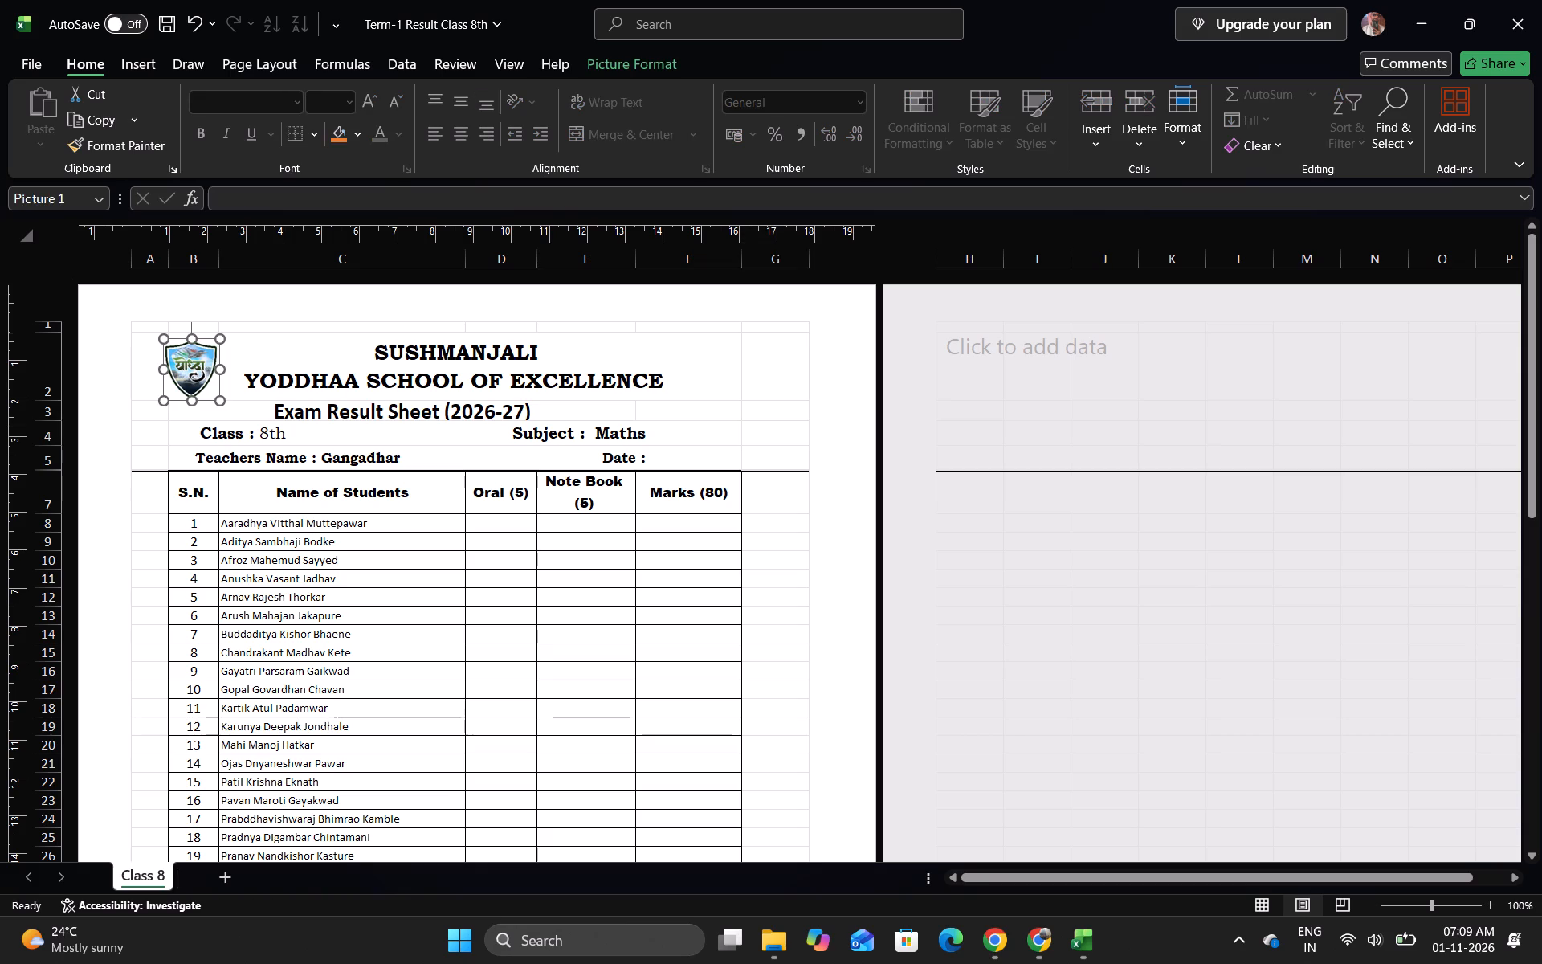
click(255, 358)
key(ctrl+a)
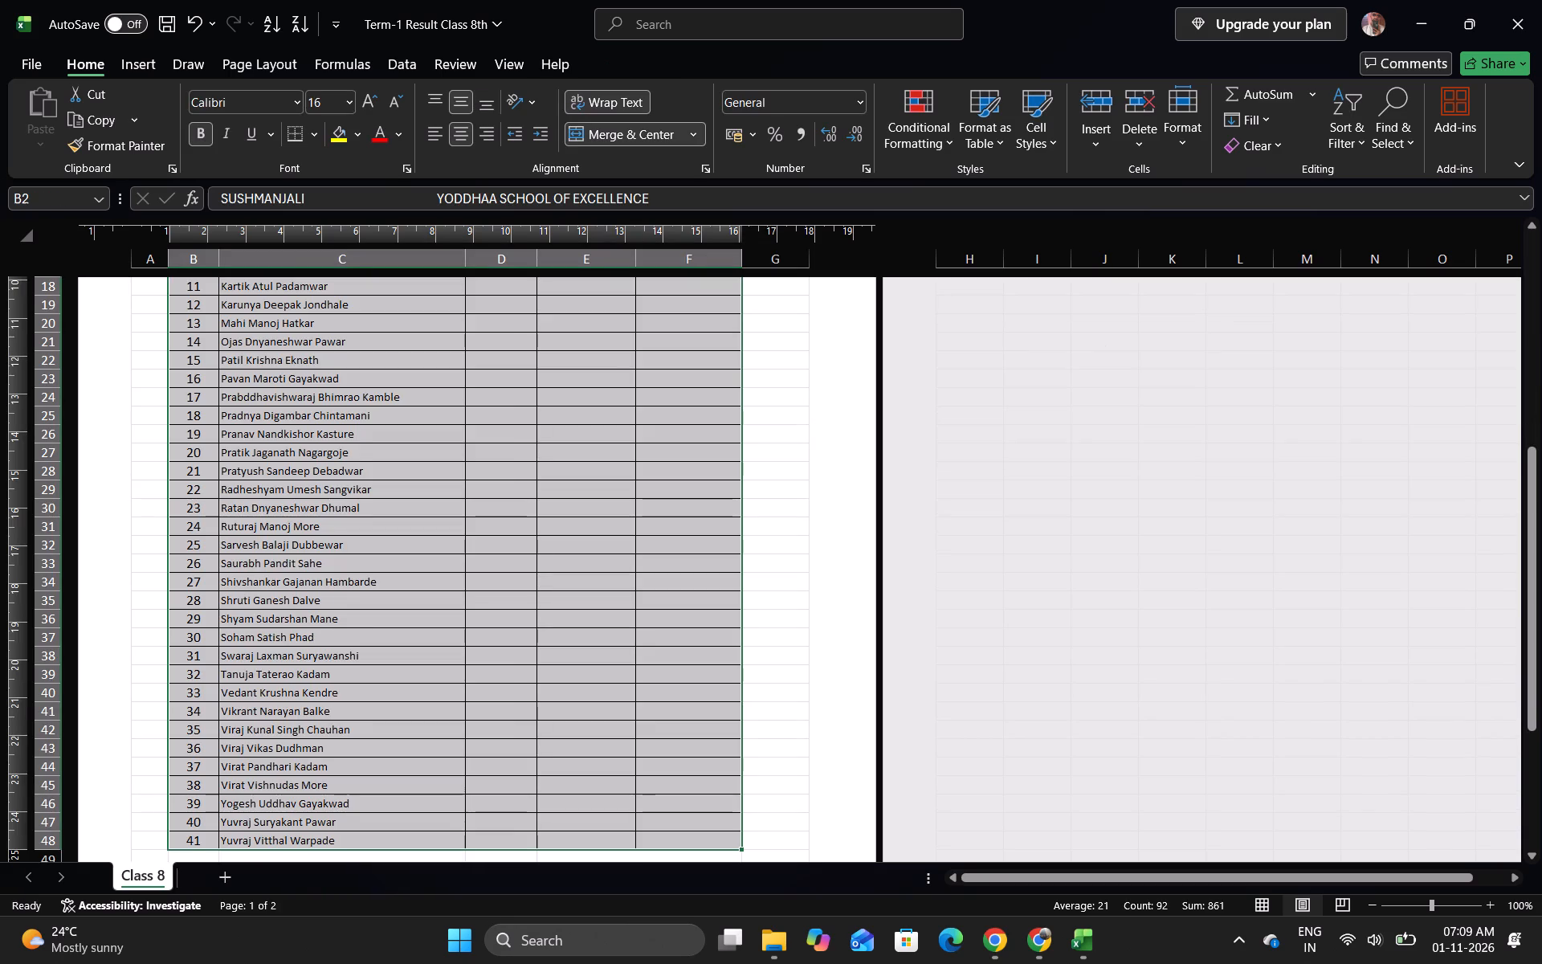
scroll(255, 358, up, 2)
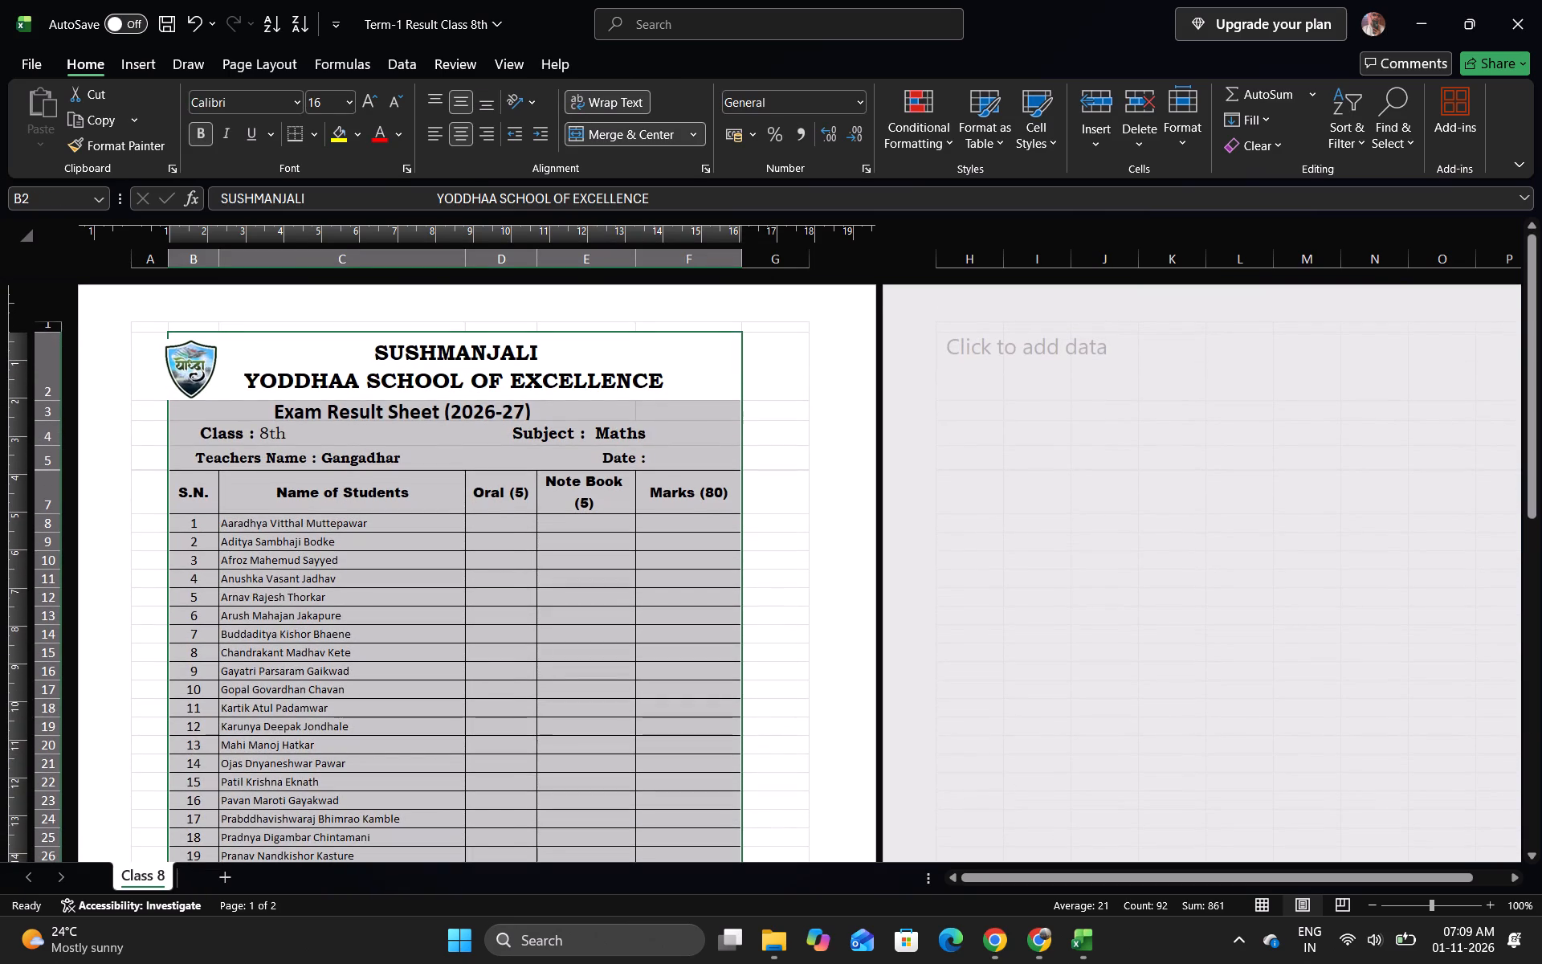
key(ctrl+c)
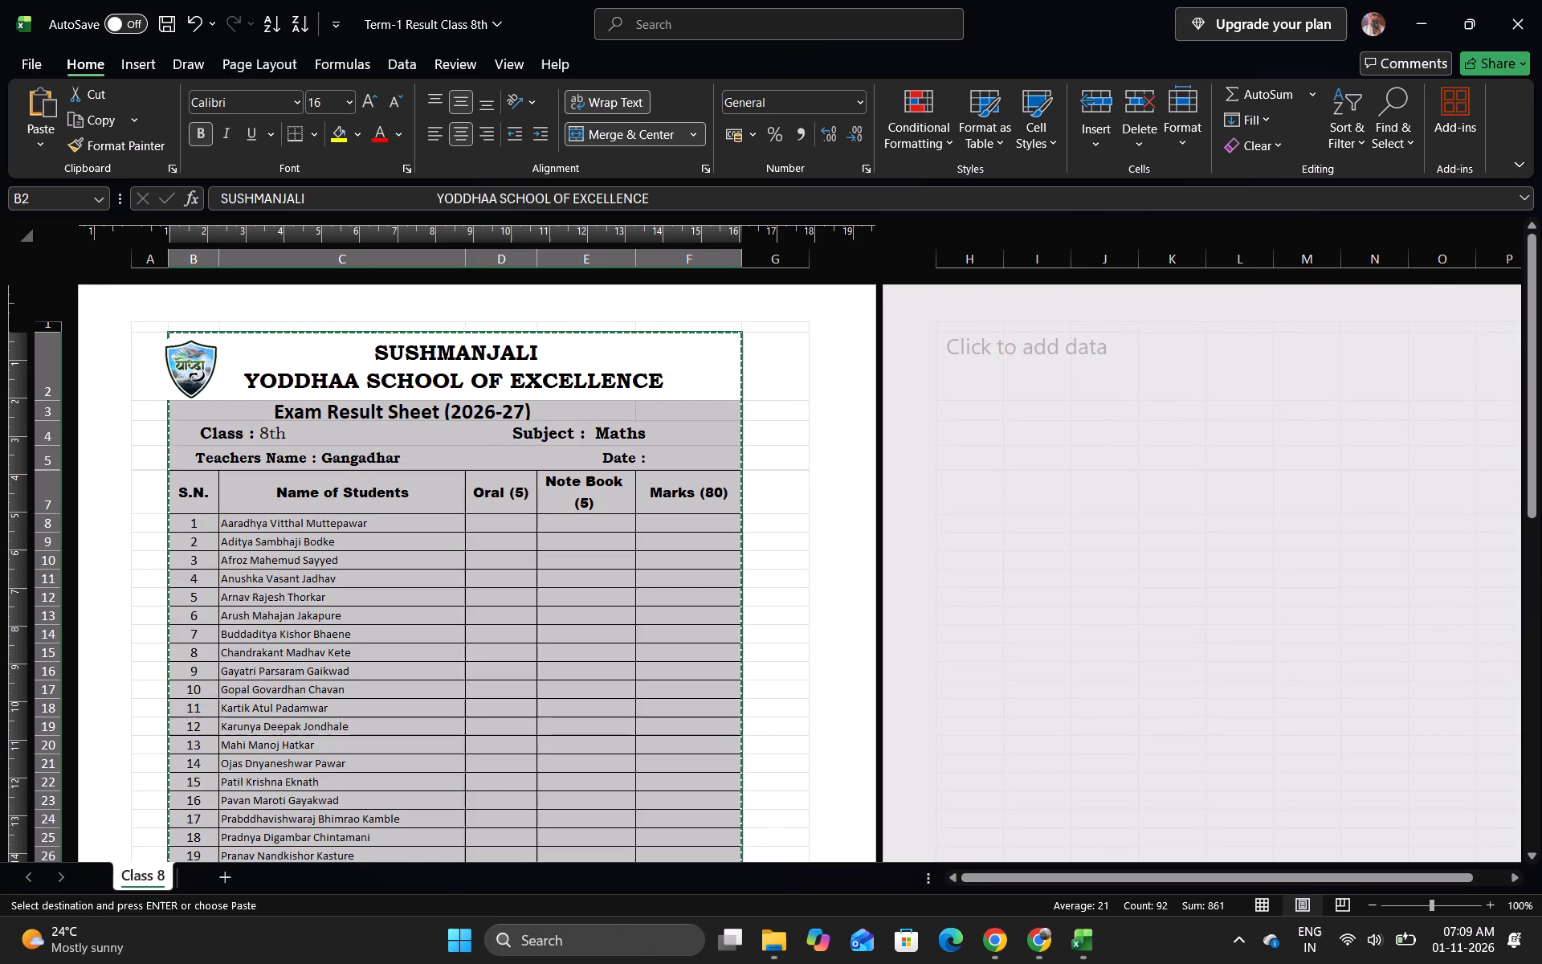
click(961, 345)
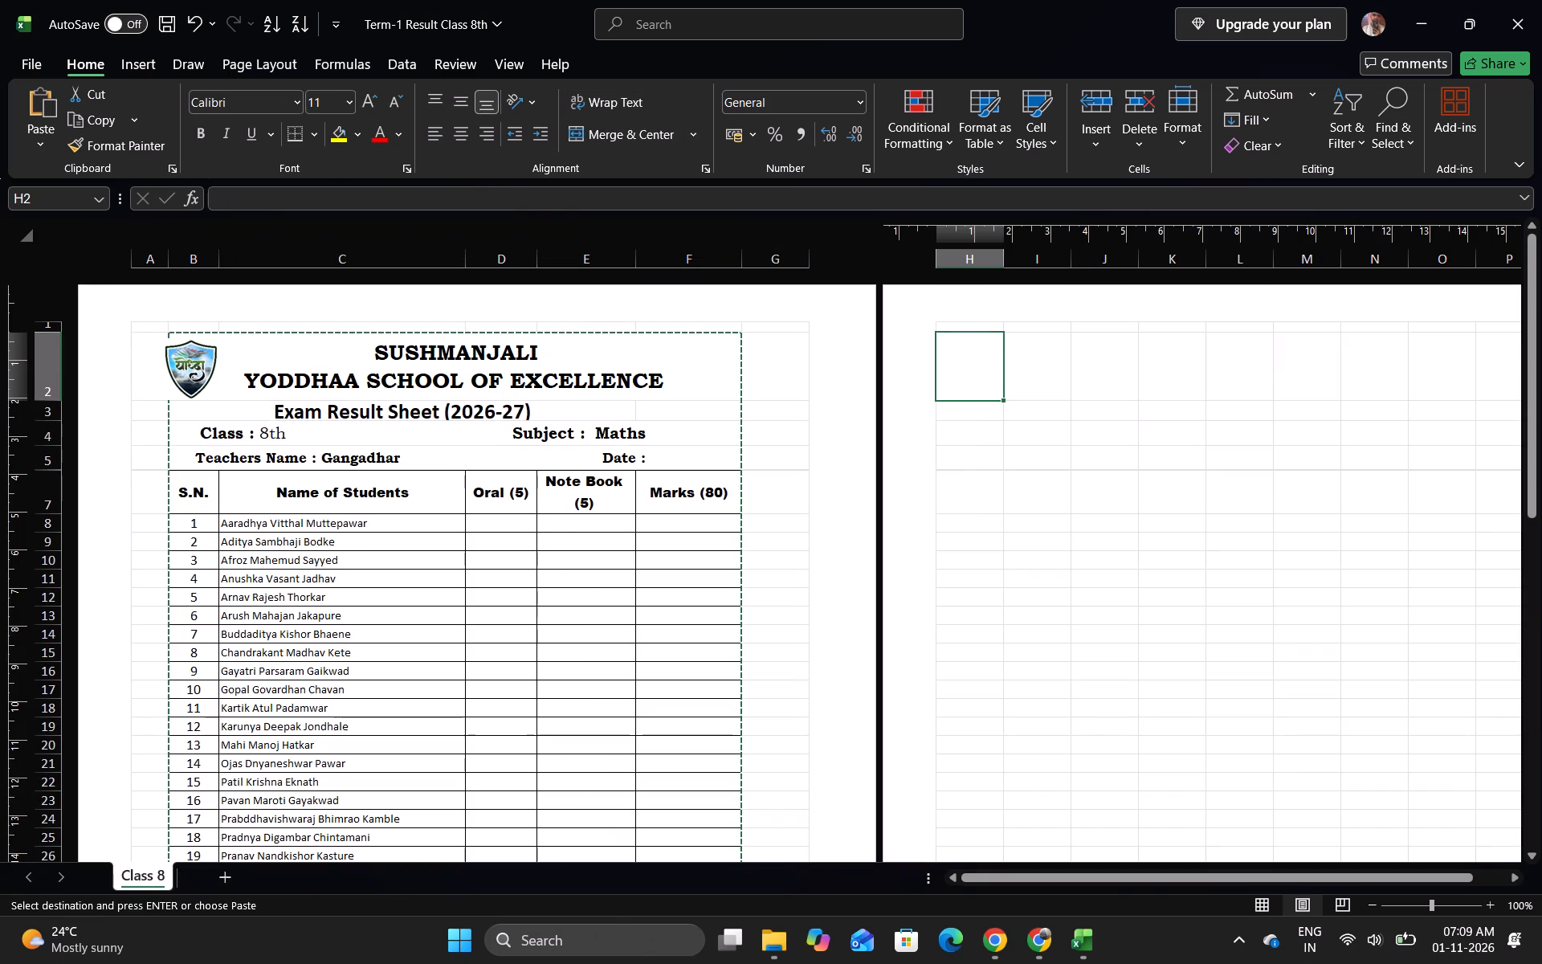
click(35, 137)
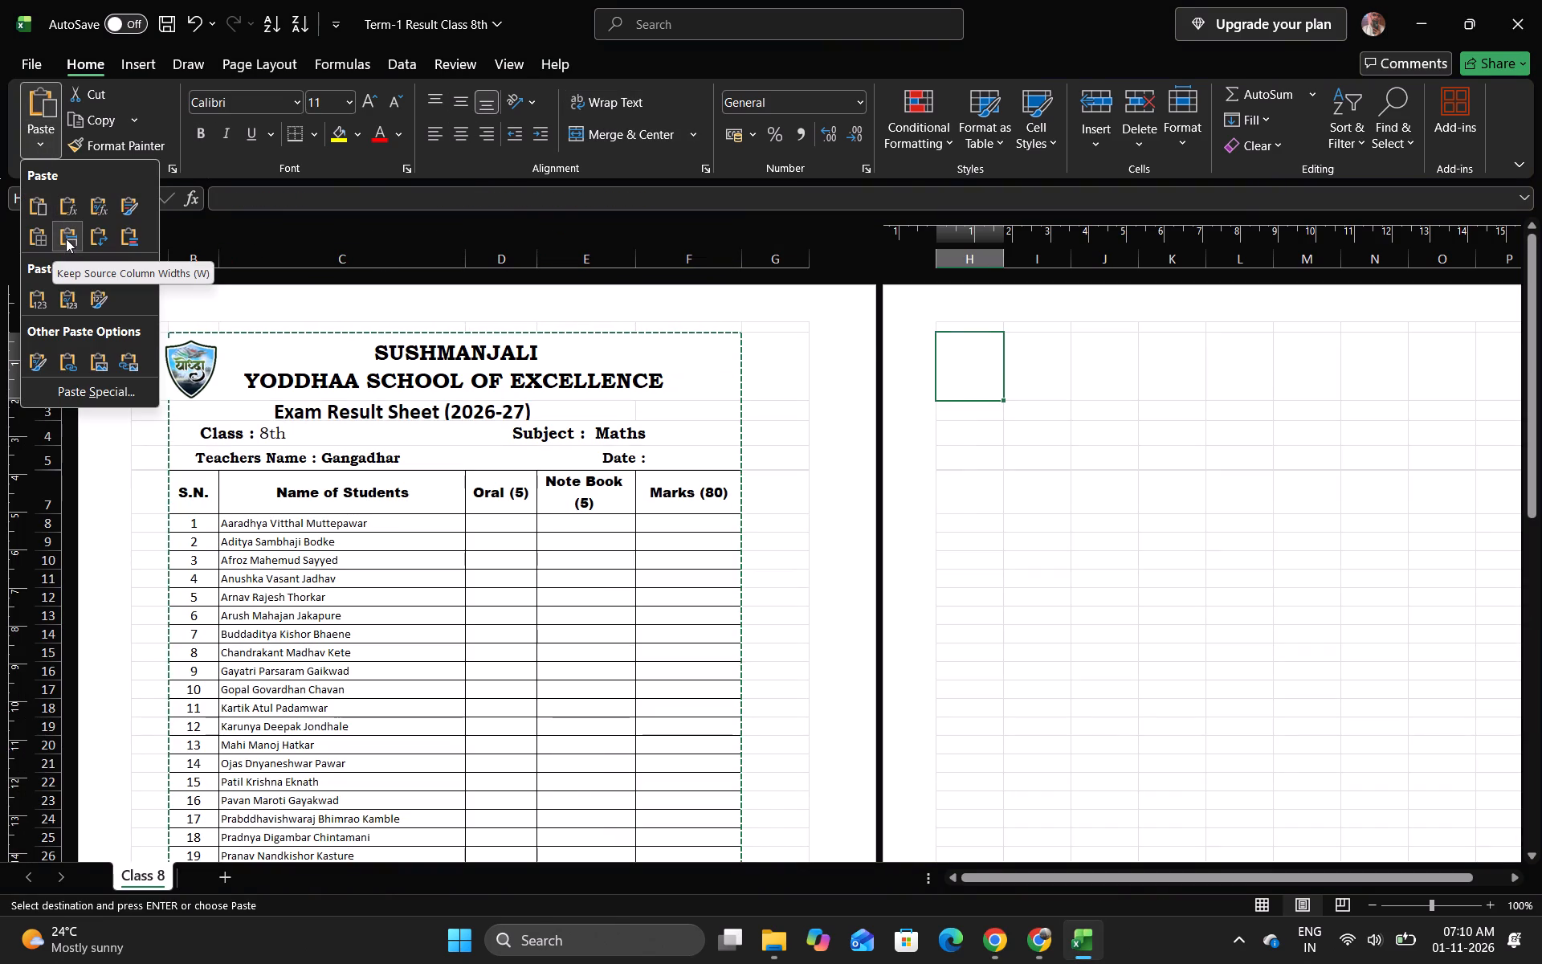
click(66, 239)
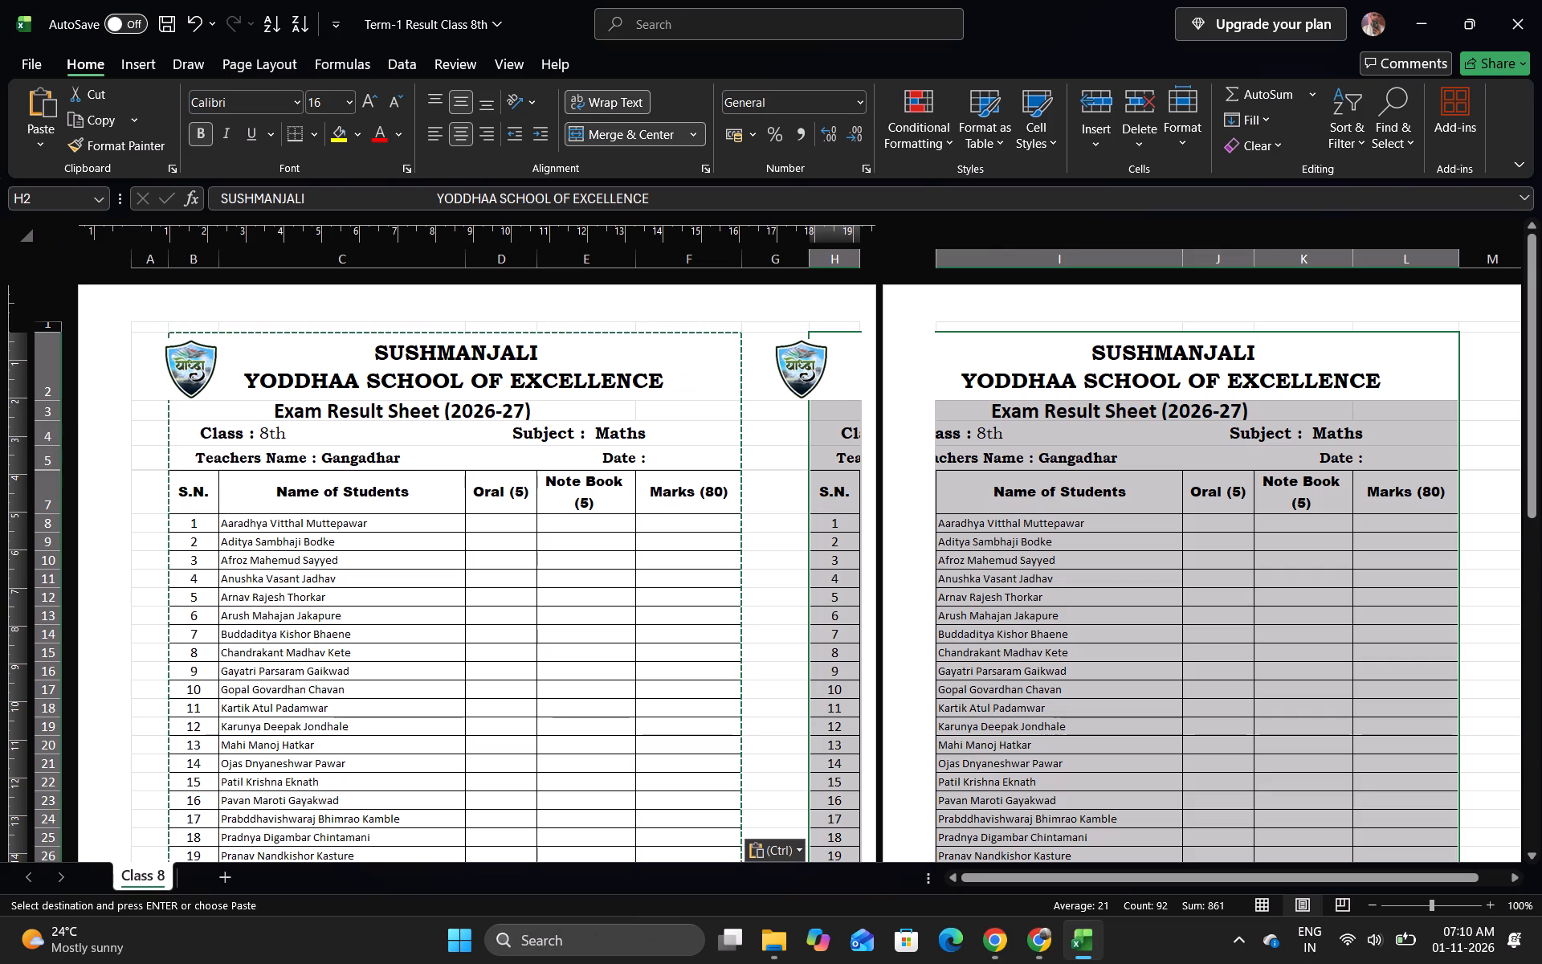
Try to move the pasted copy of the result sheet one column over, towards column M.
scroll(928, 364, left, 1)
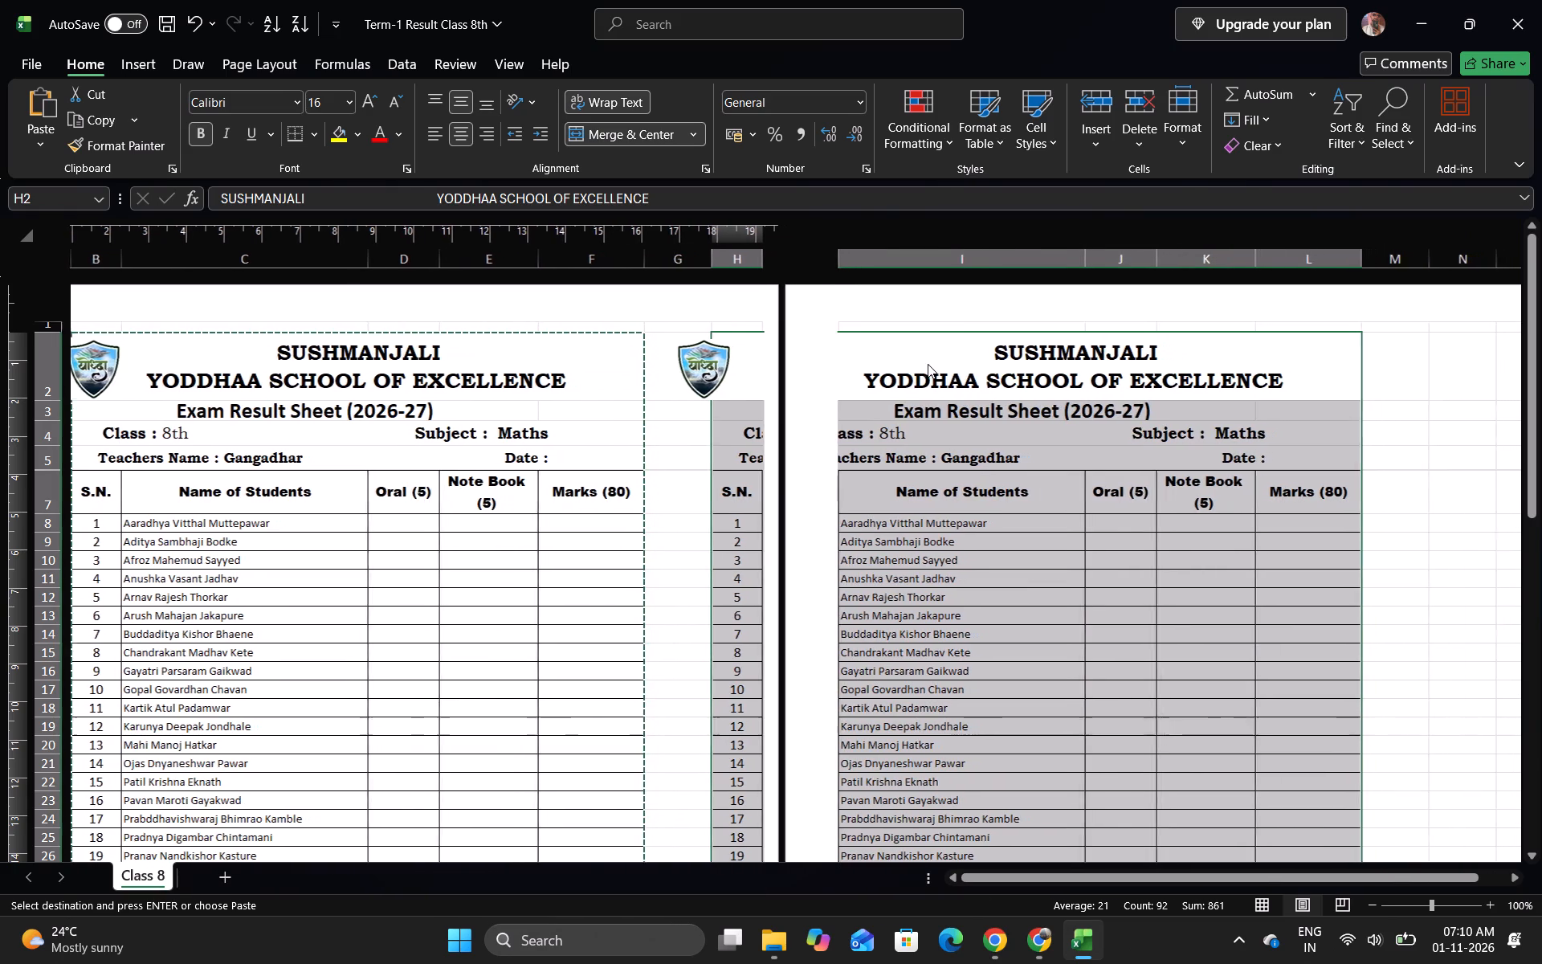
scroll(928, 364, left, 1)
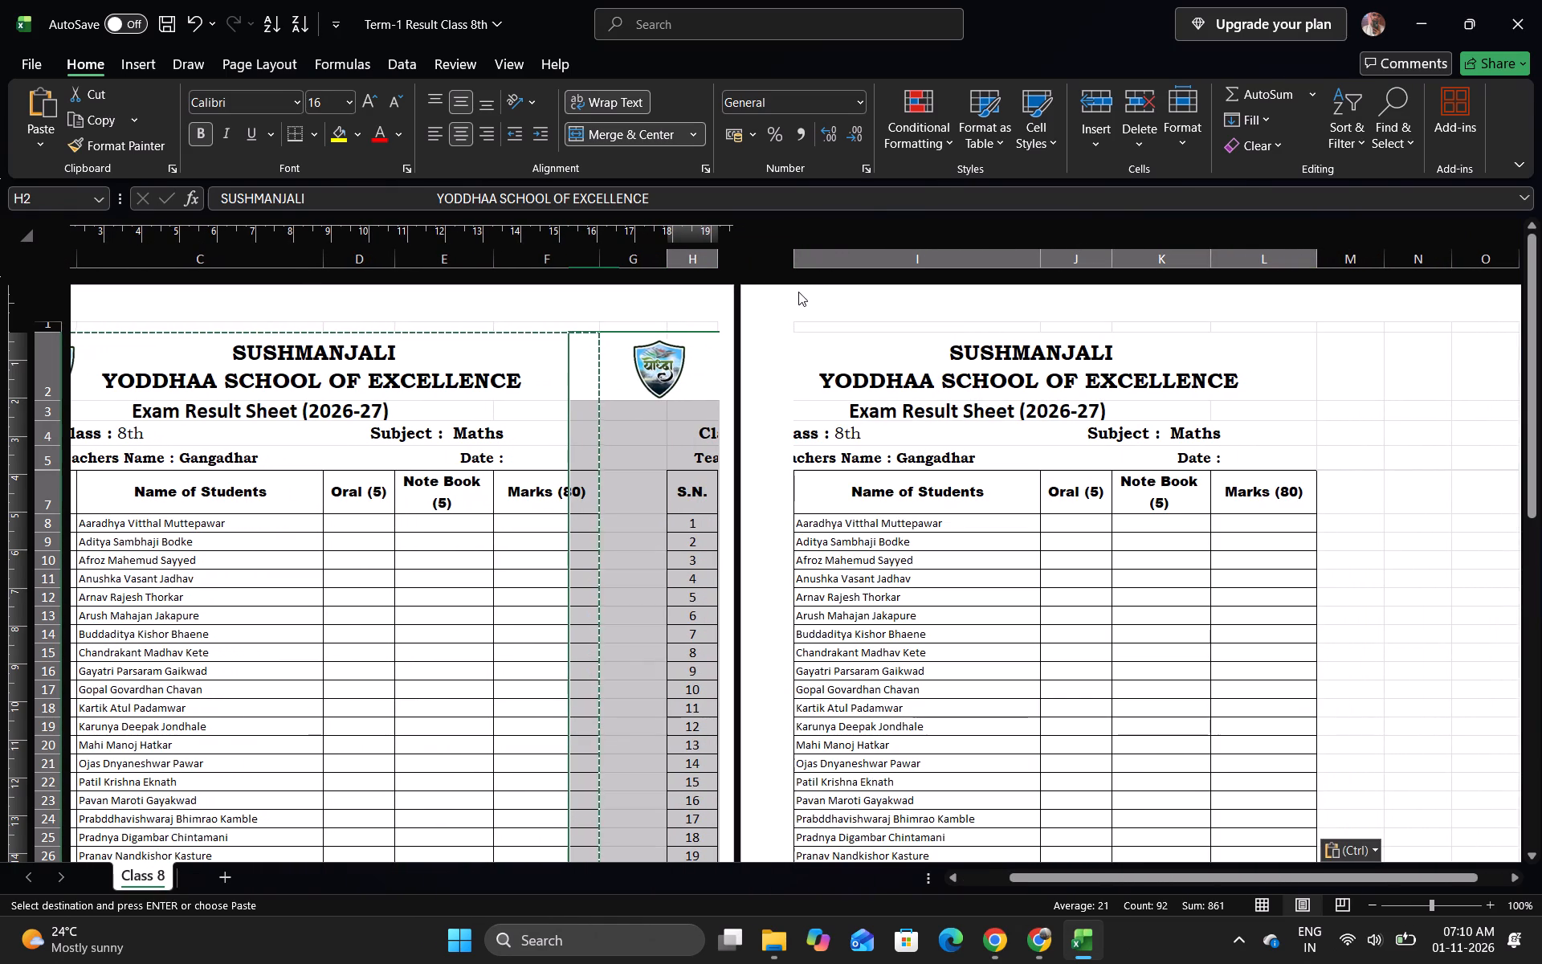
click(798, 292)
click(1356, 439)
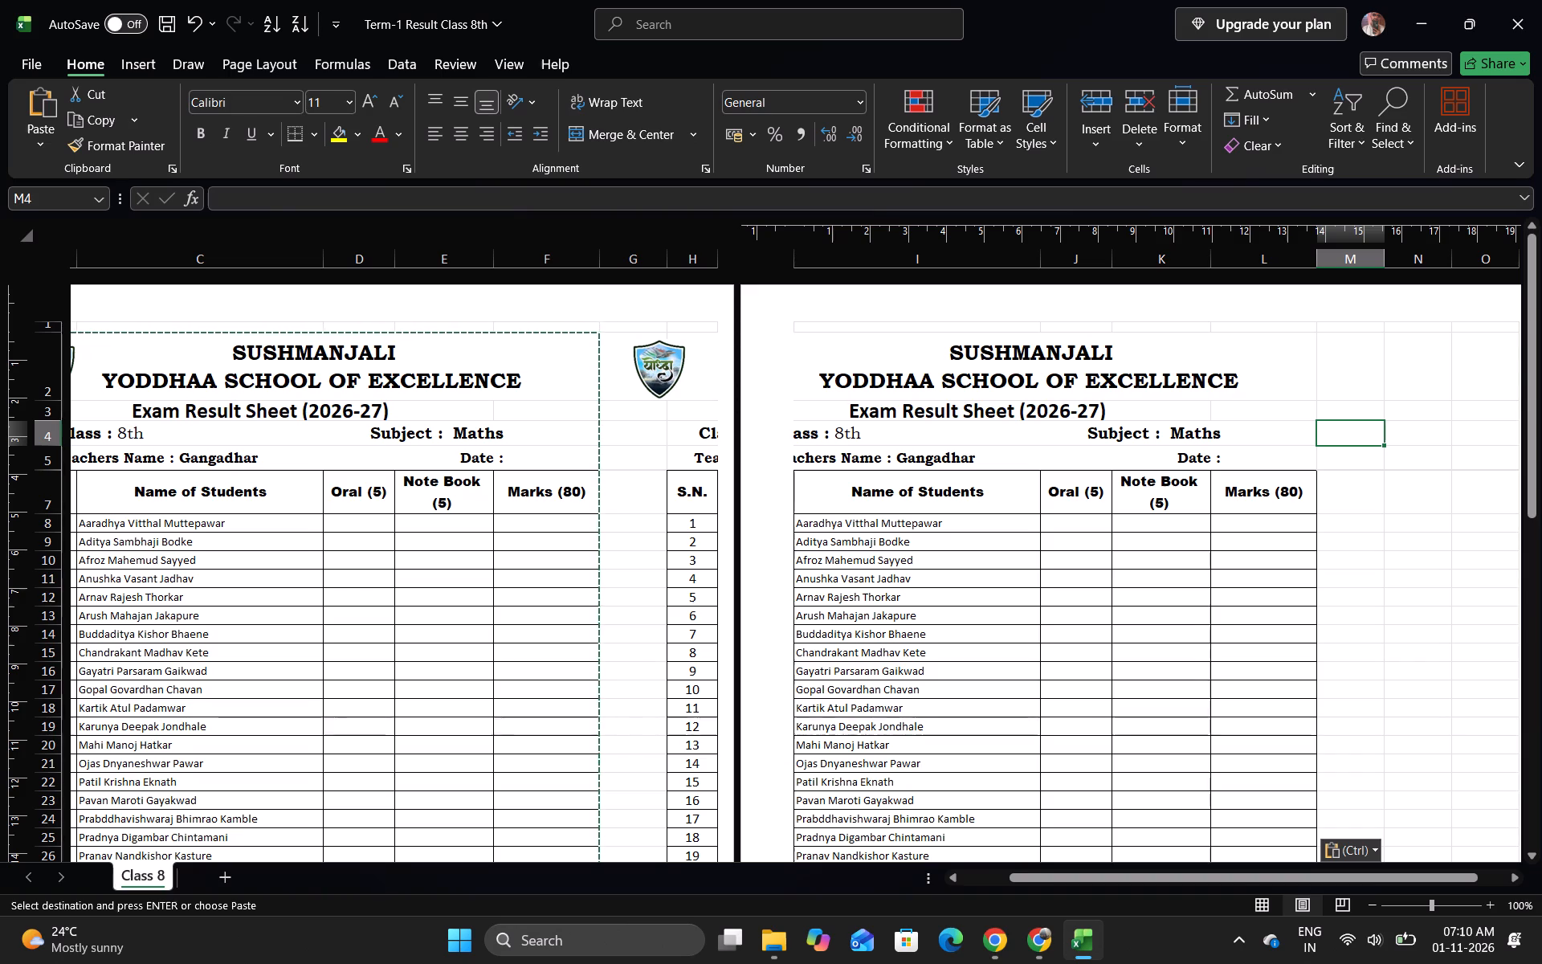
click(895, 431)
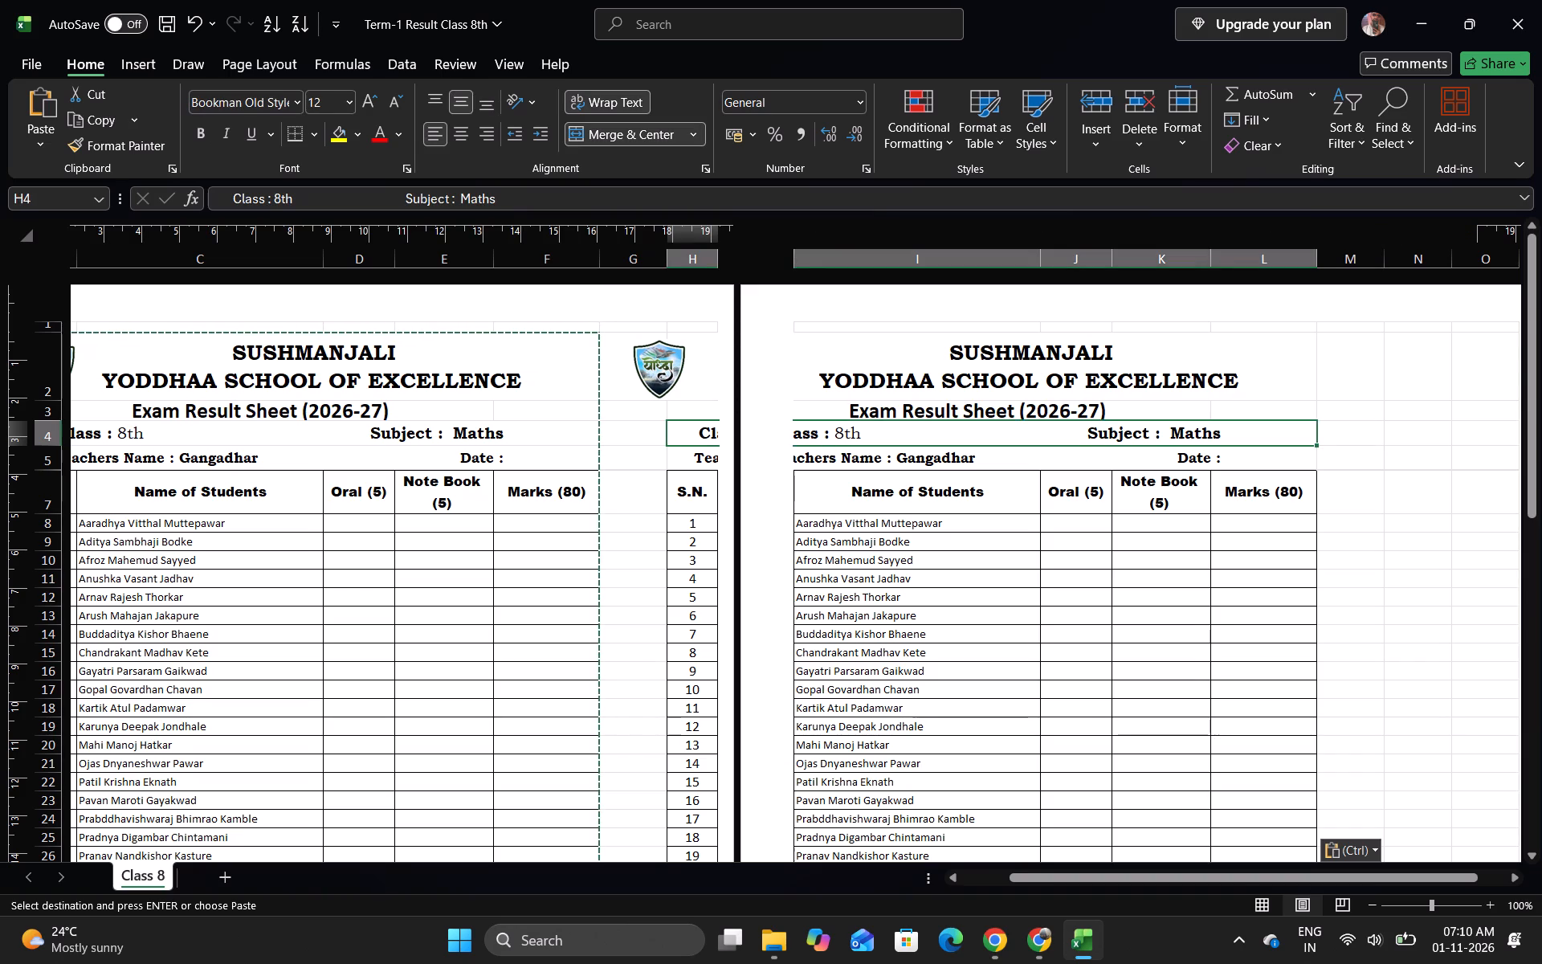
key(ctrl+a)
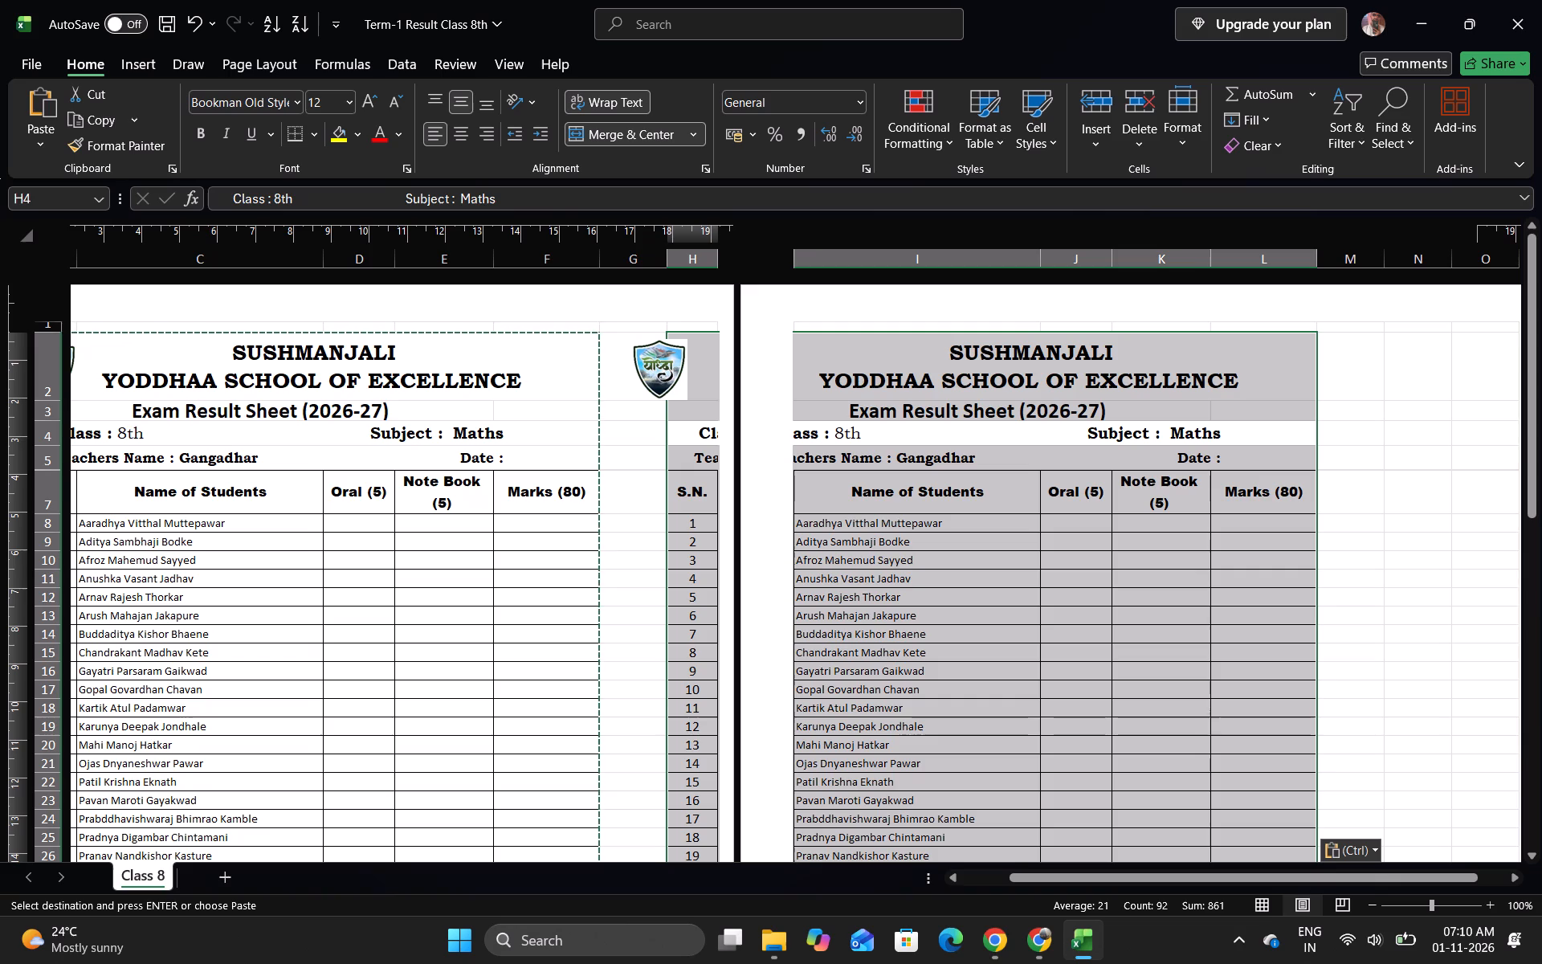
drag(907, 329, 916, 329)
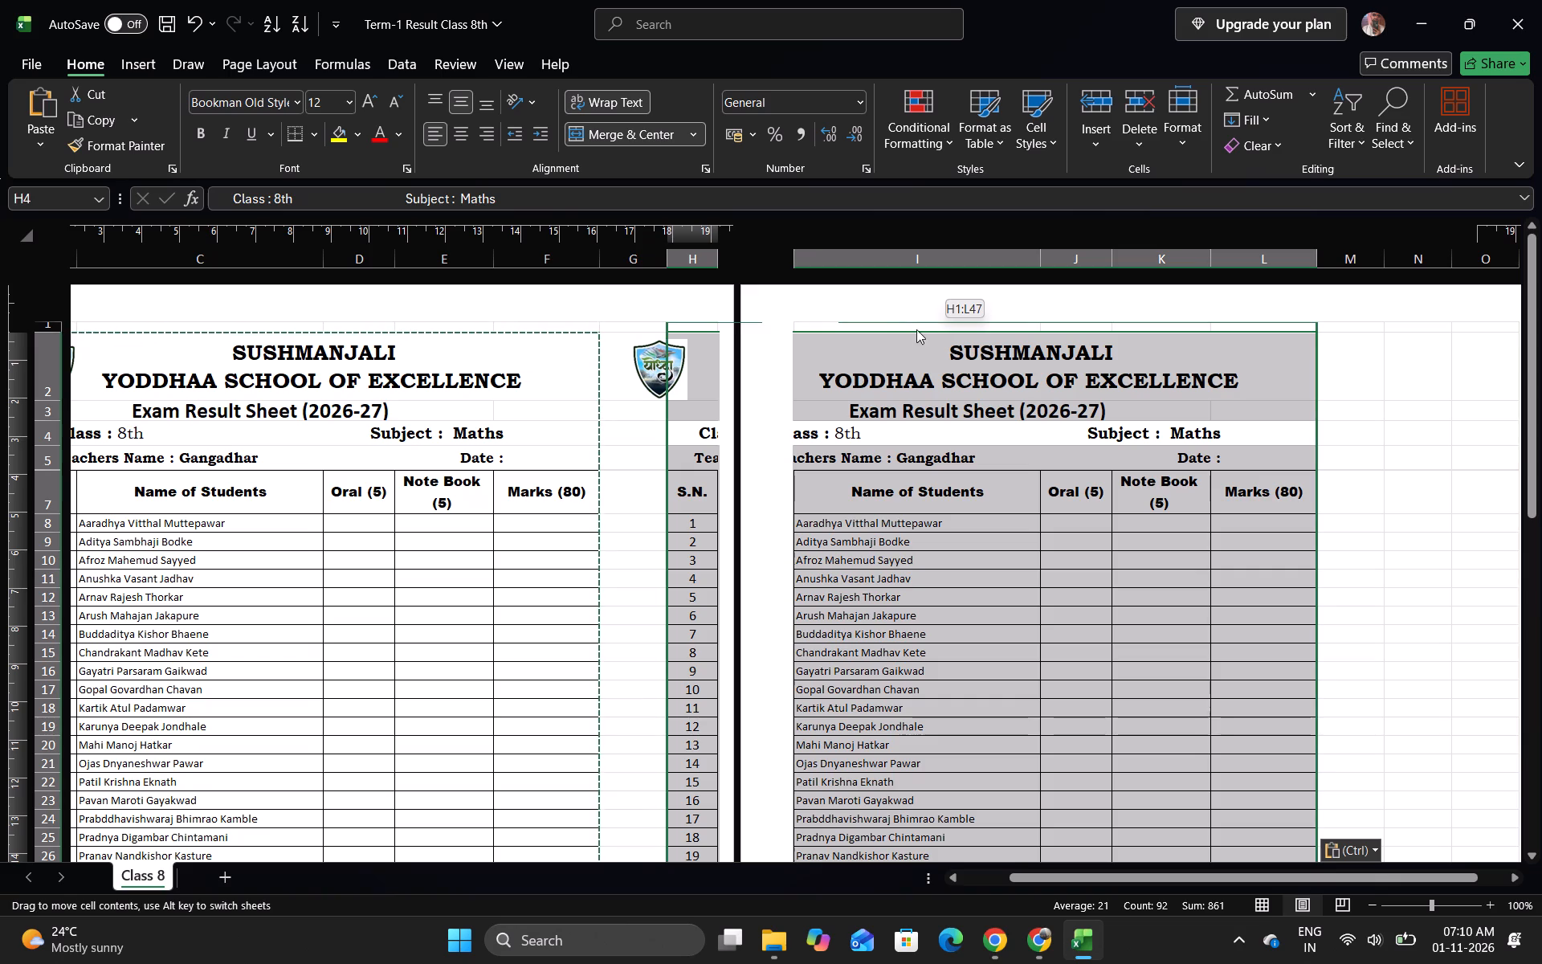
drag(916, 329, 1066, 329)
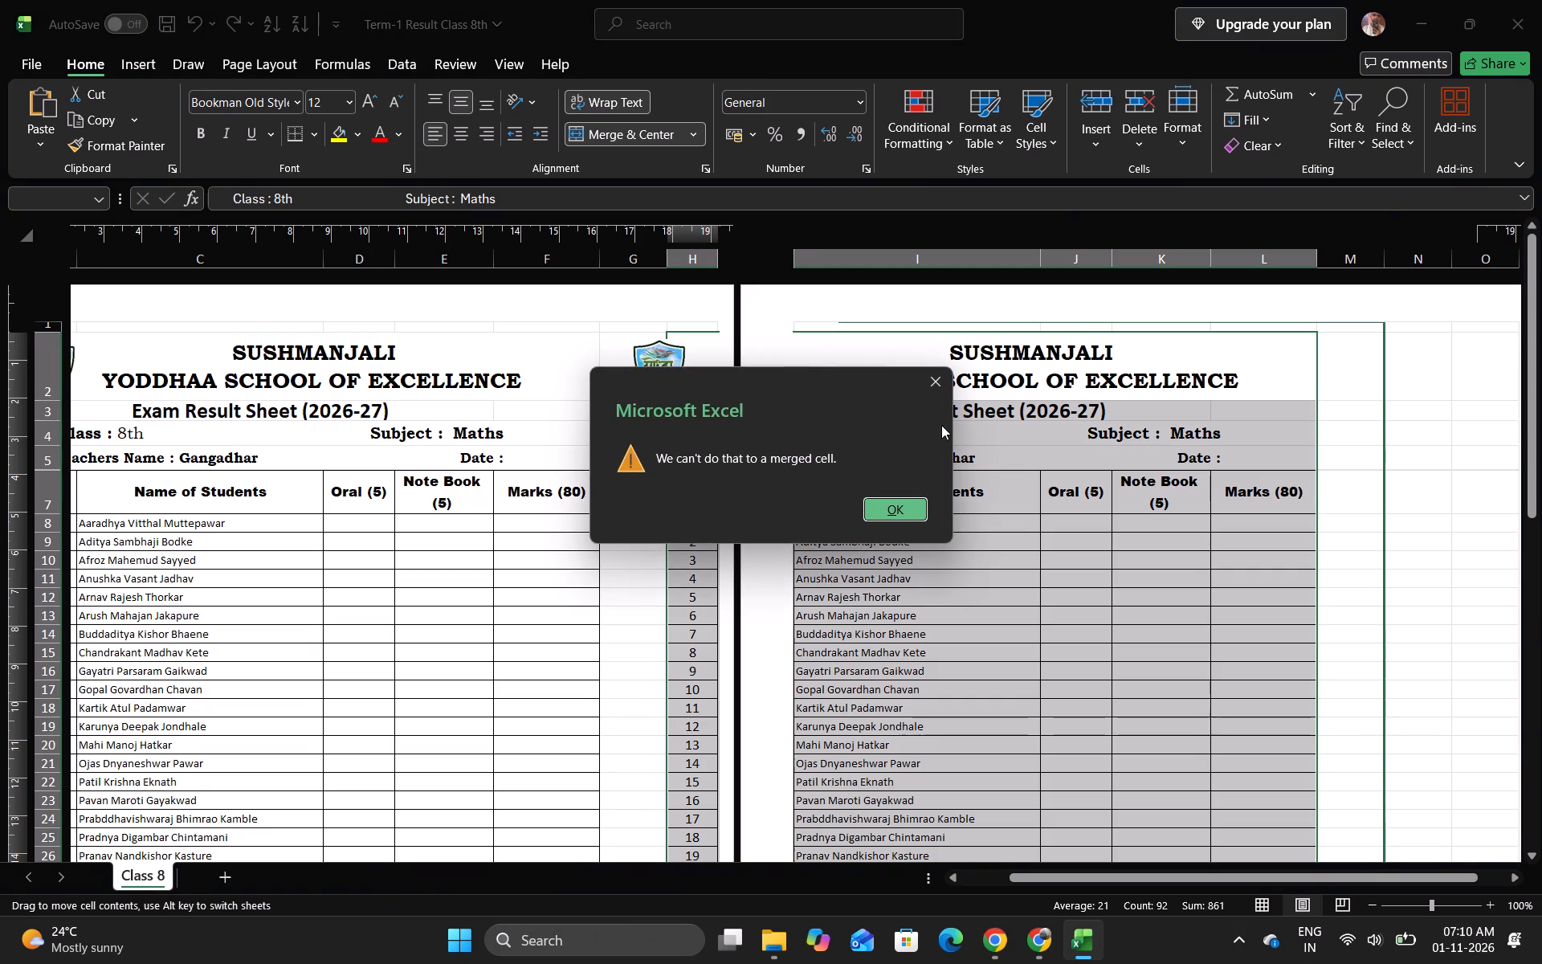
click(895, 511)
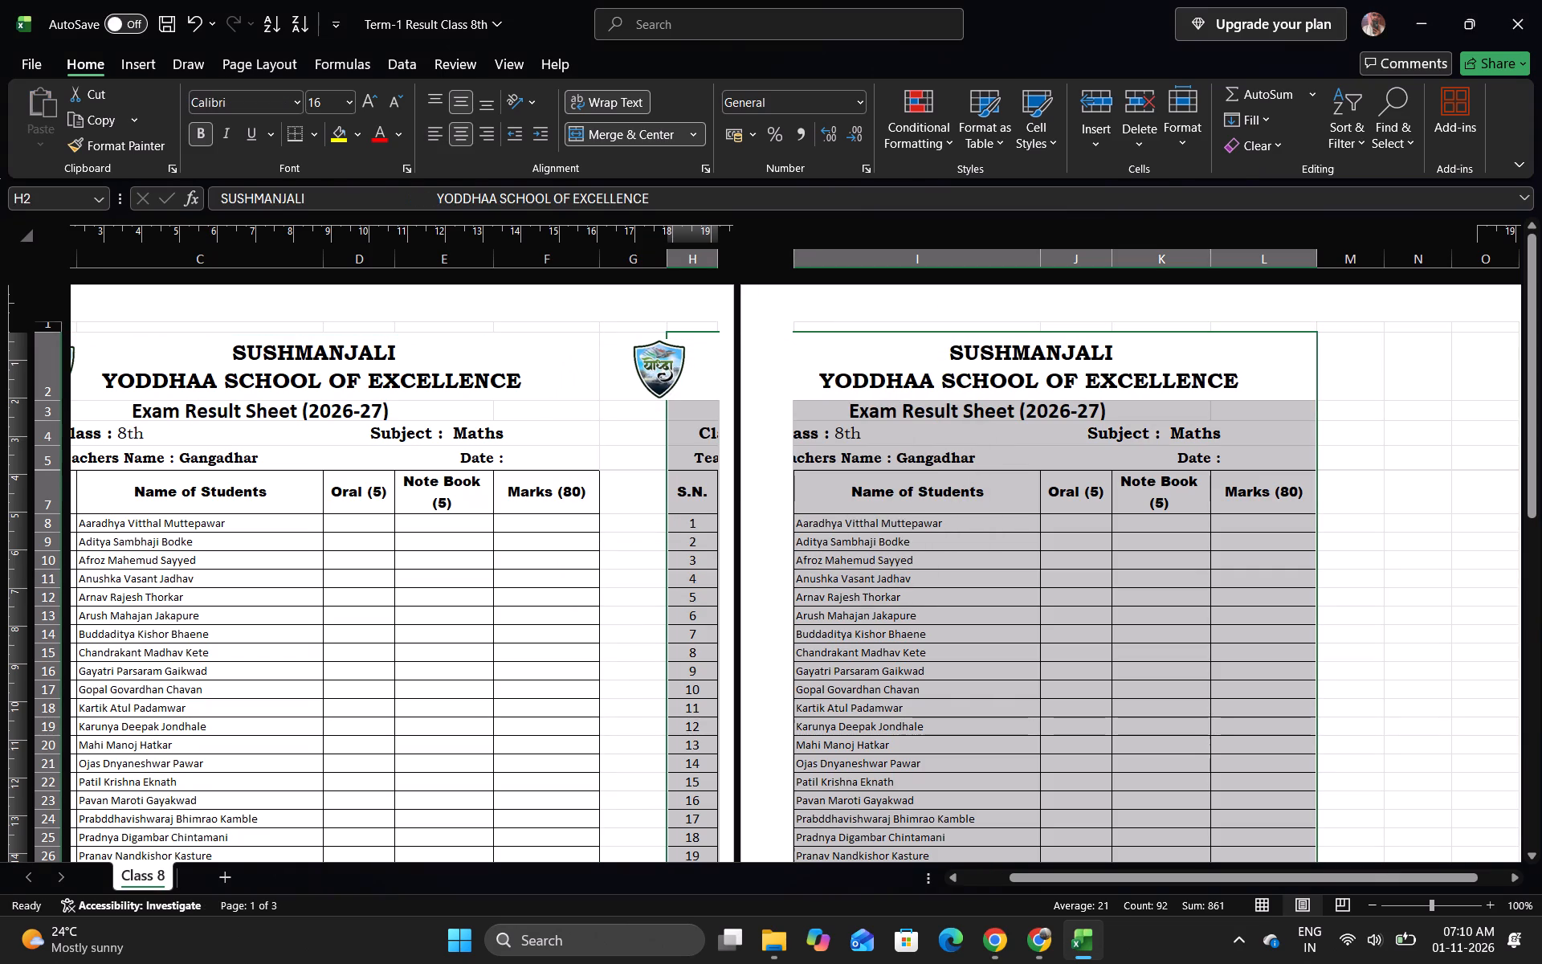
Examine the original and duplicated result sheets side by side, from the headers down to the end of the student lists.
scroll(791, 464, down, 3)
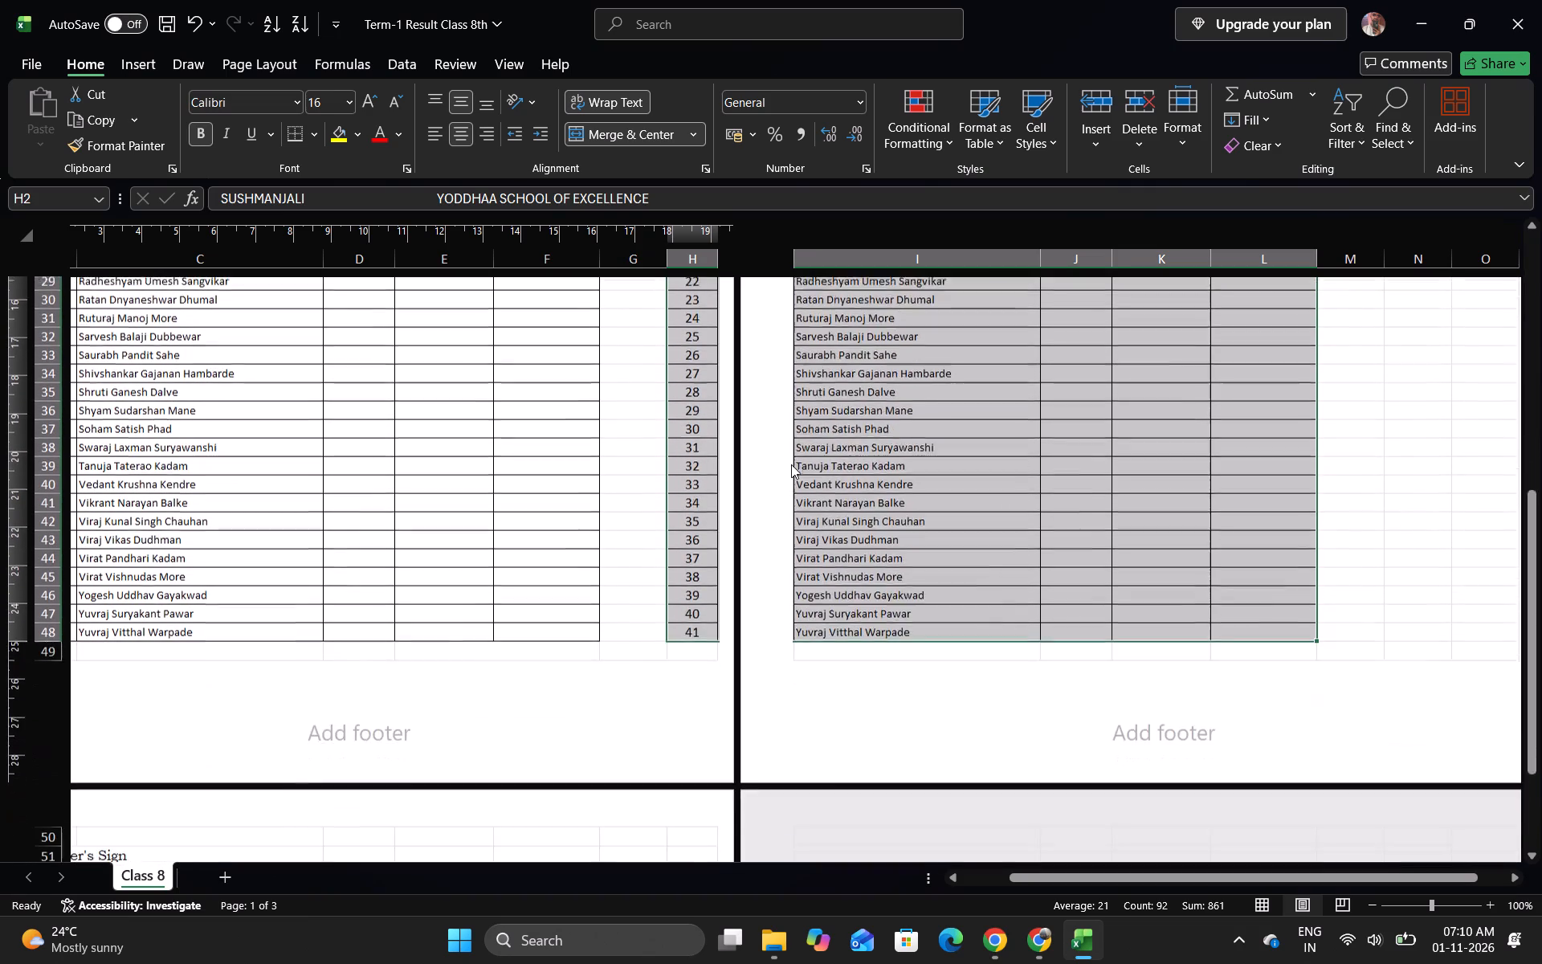
scroll(791, 464, down, 2)
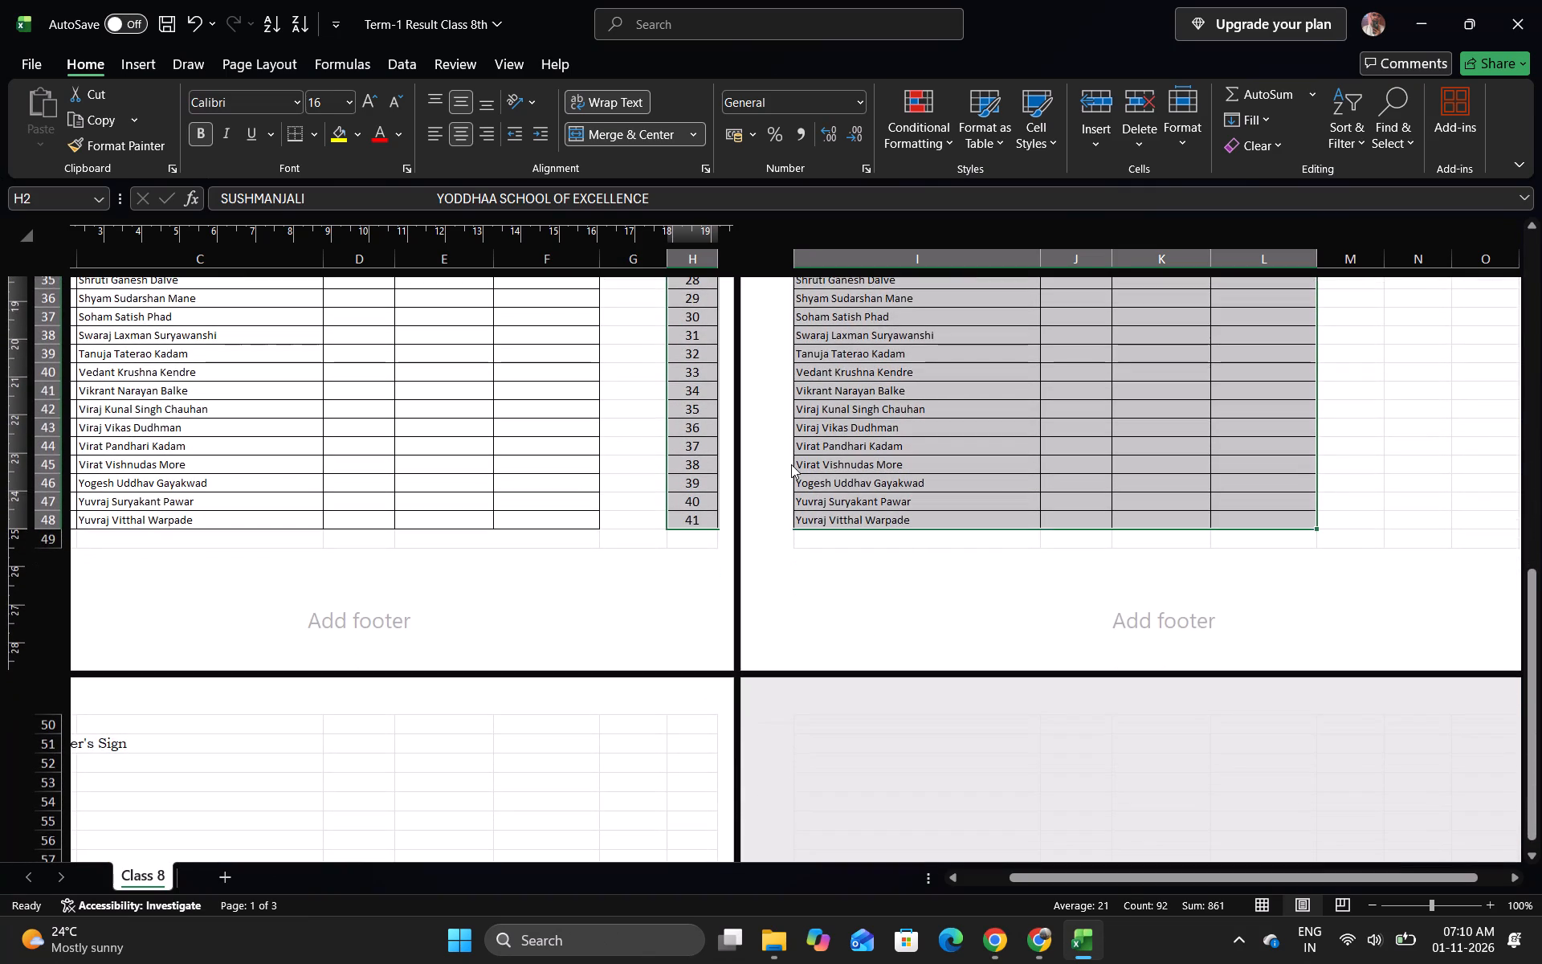
scroll(791, 464, up, 2)
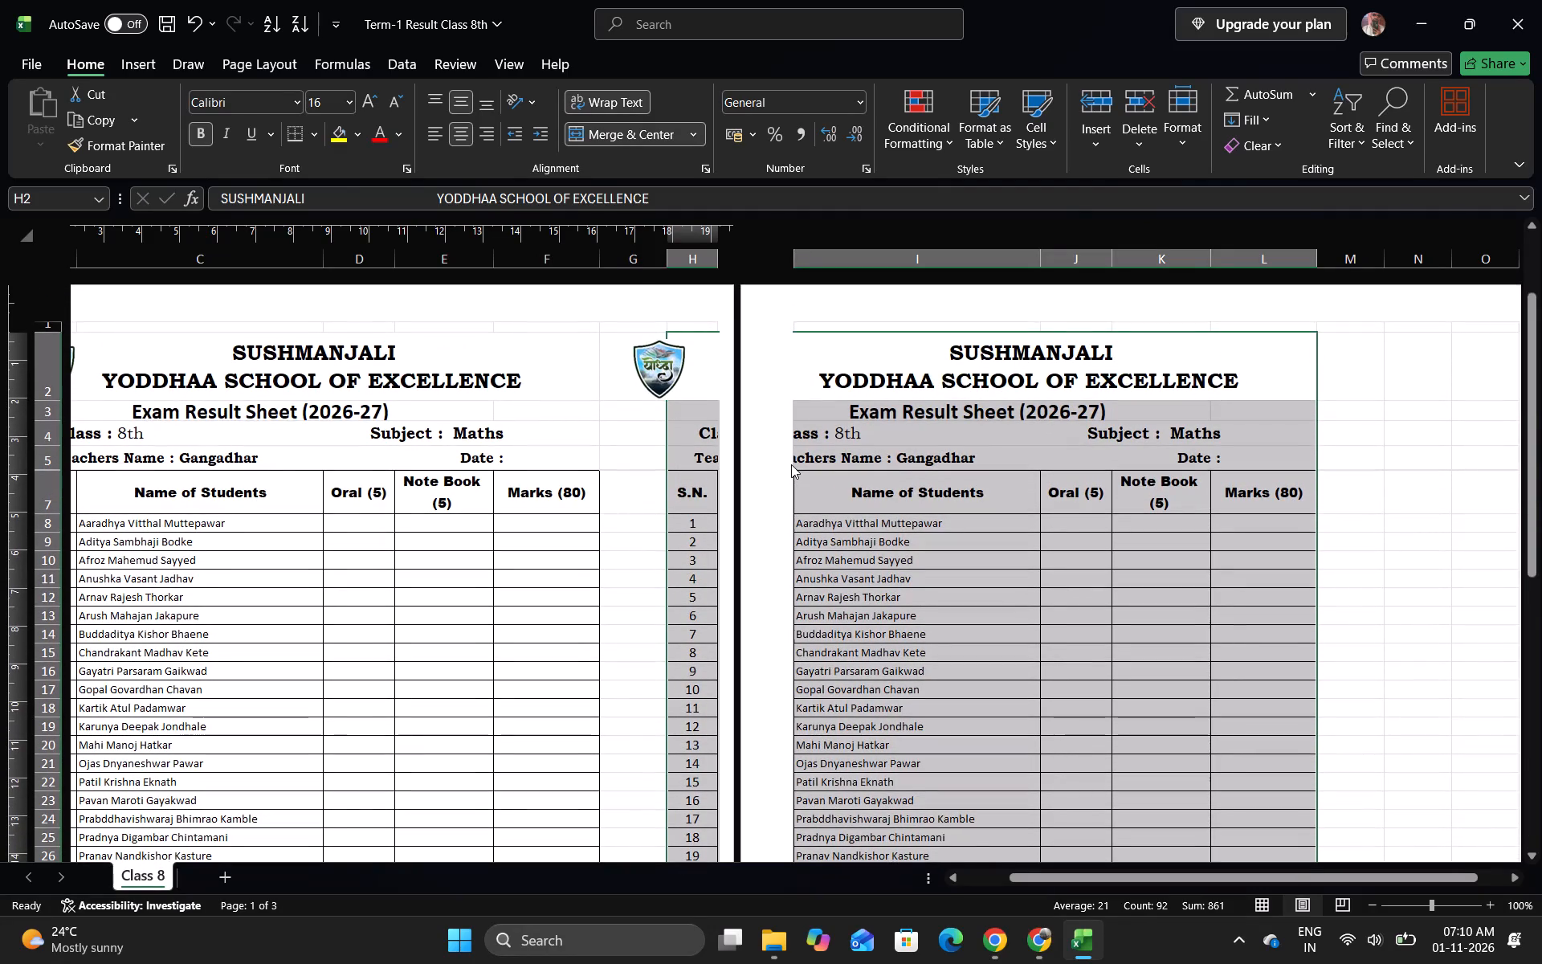
click(1359, 508)
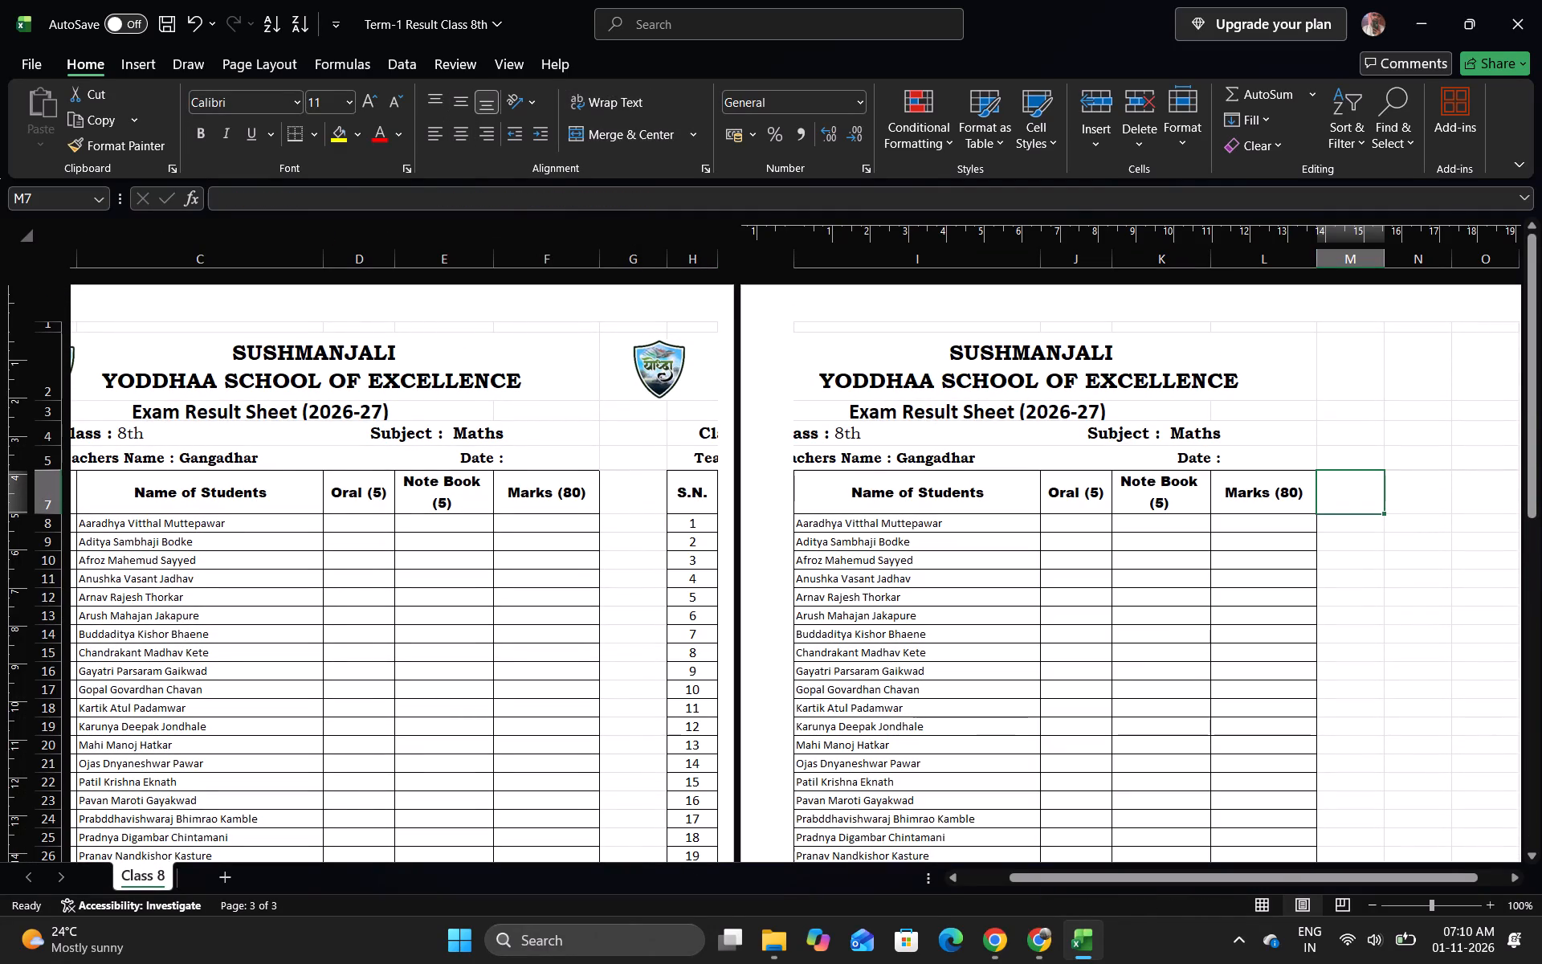
scroll(1229, 590, down, 2)
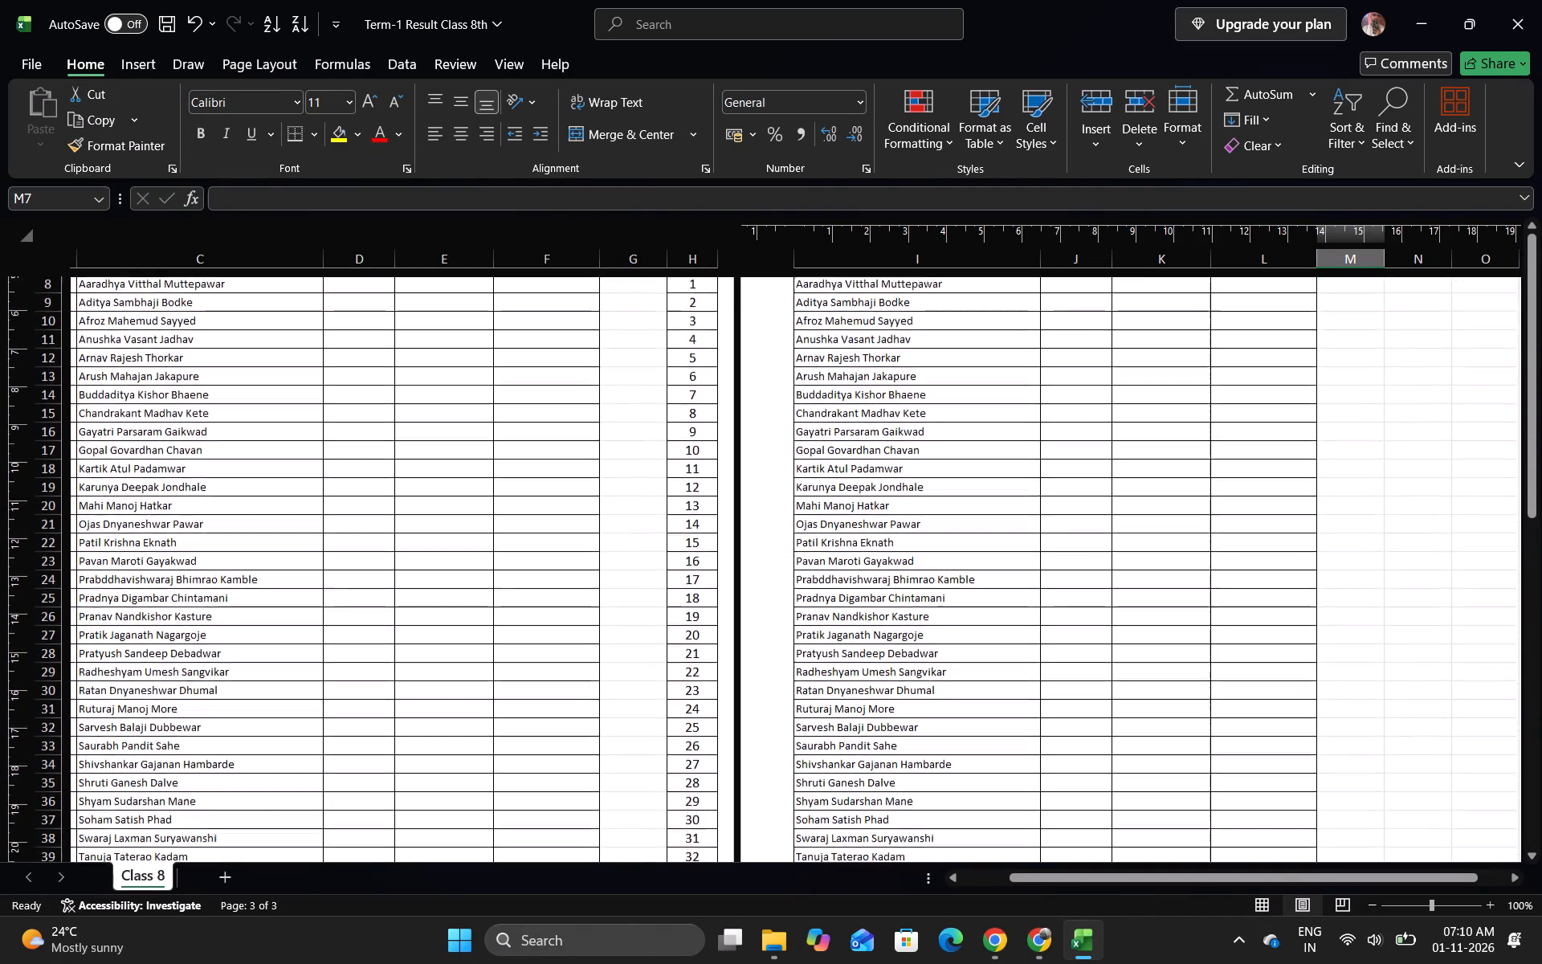
scroll(1229, 590, down, 1)
scroll(1229, 590, up, 1)
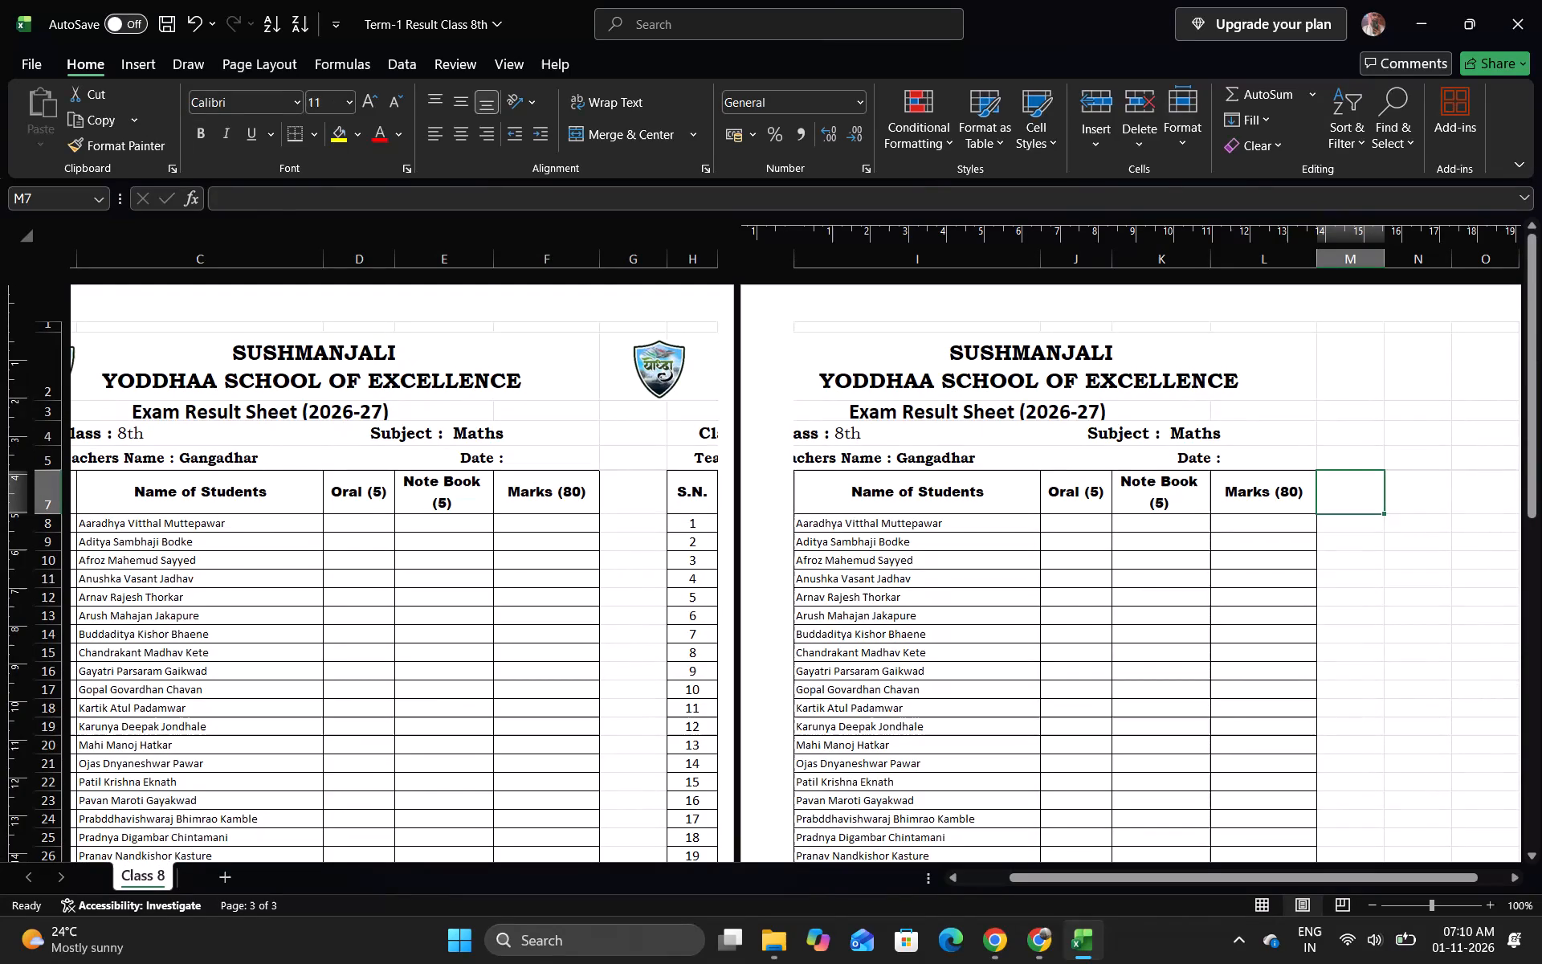
Undo the move and paste of the duplicated result sheet beside the original, and clear the pending copy selection.
key(ctrl+z)
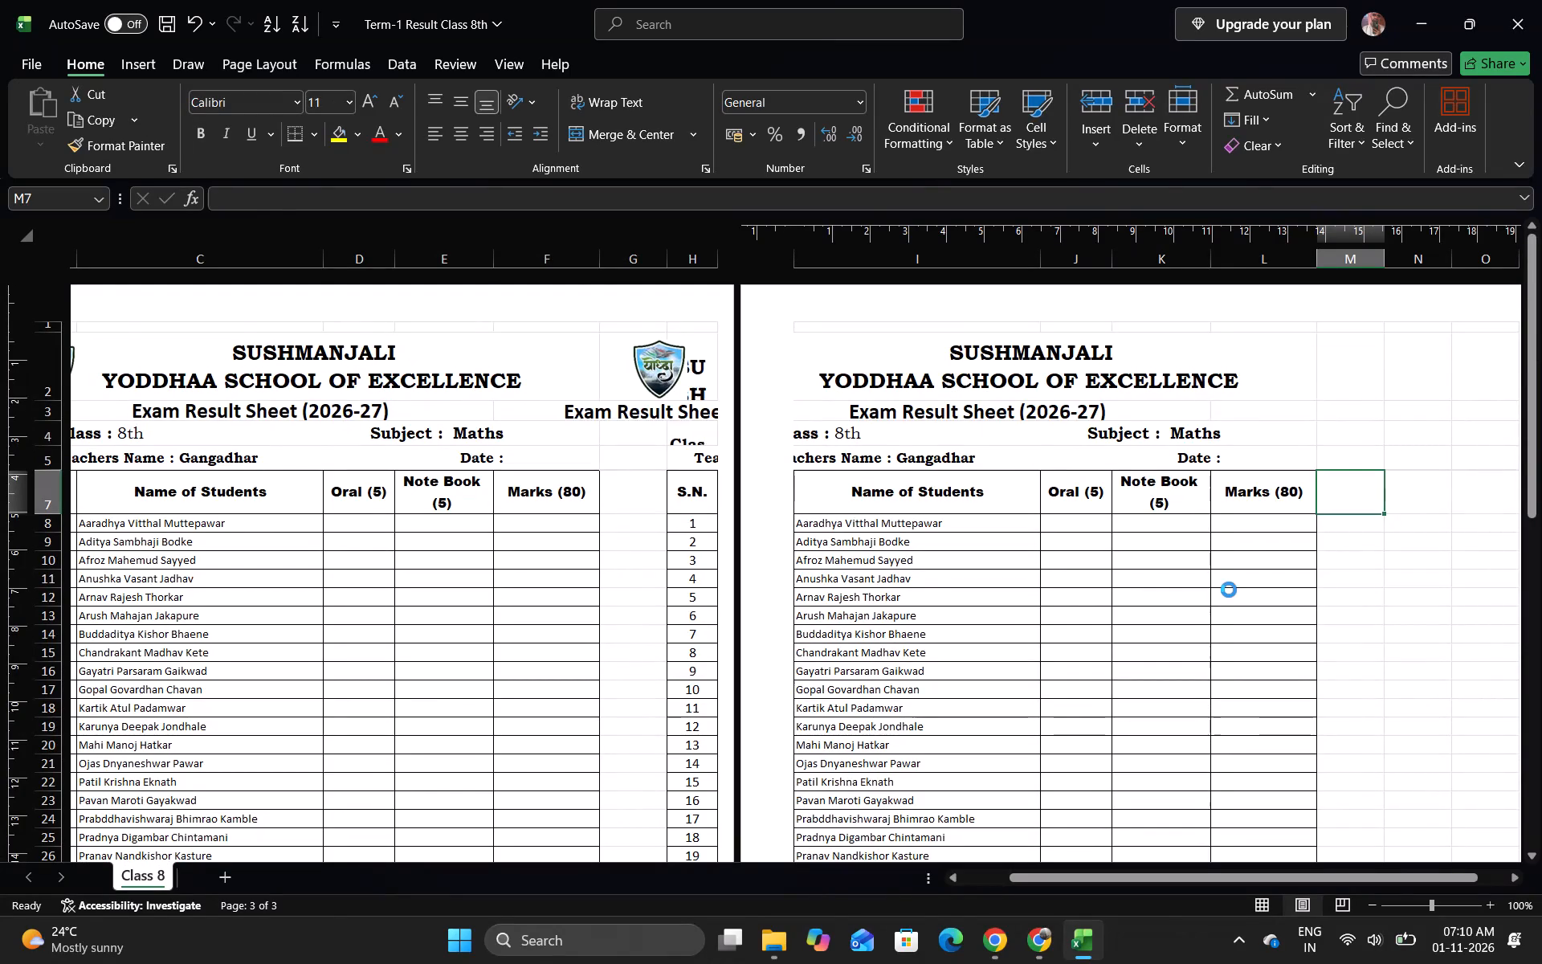
click(1144, 473)
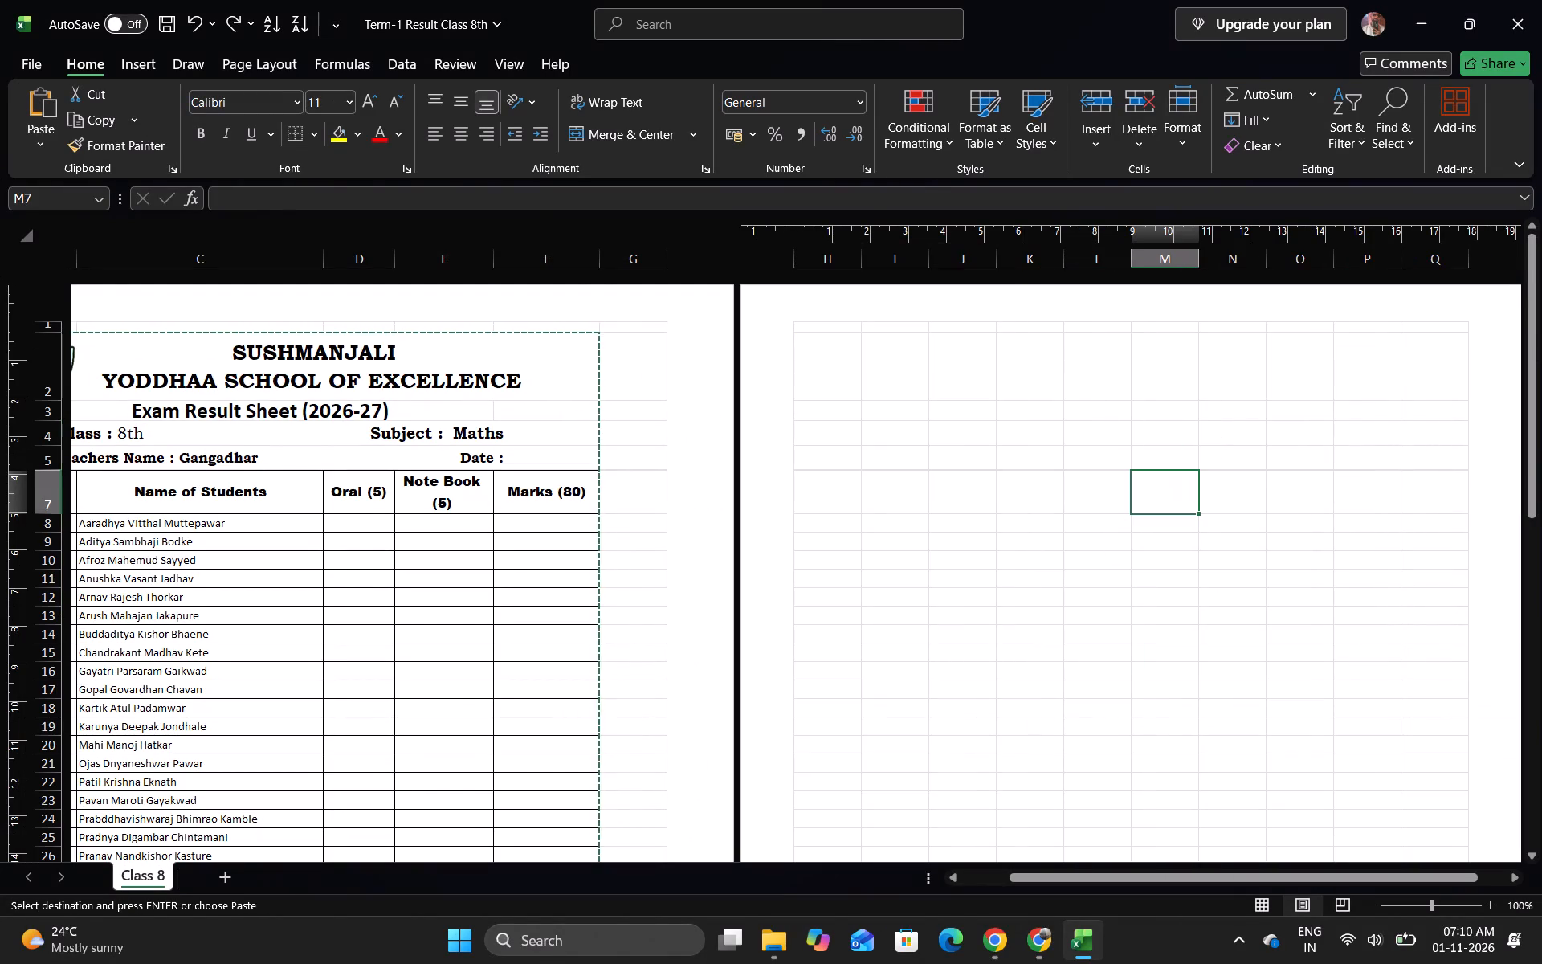
click(688, 446)
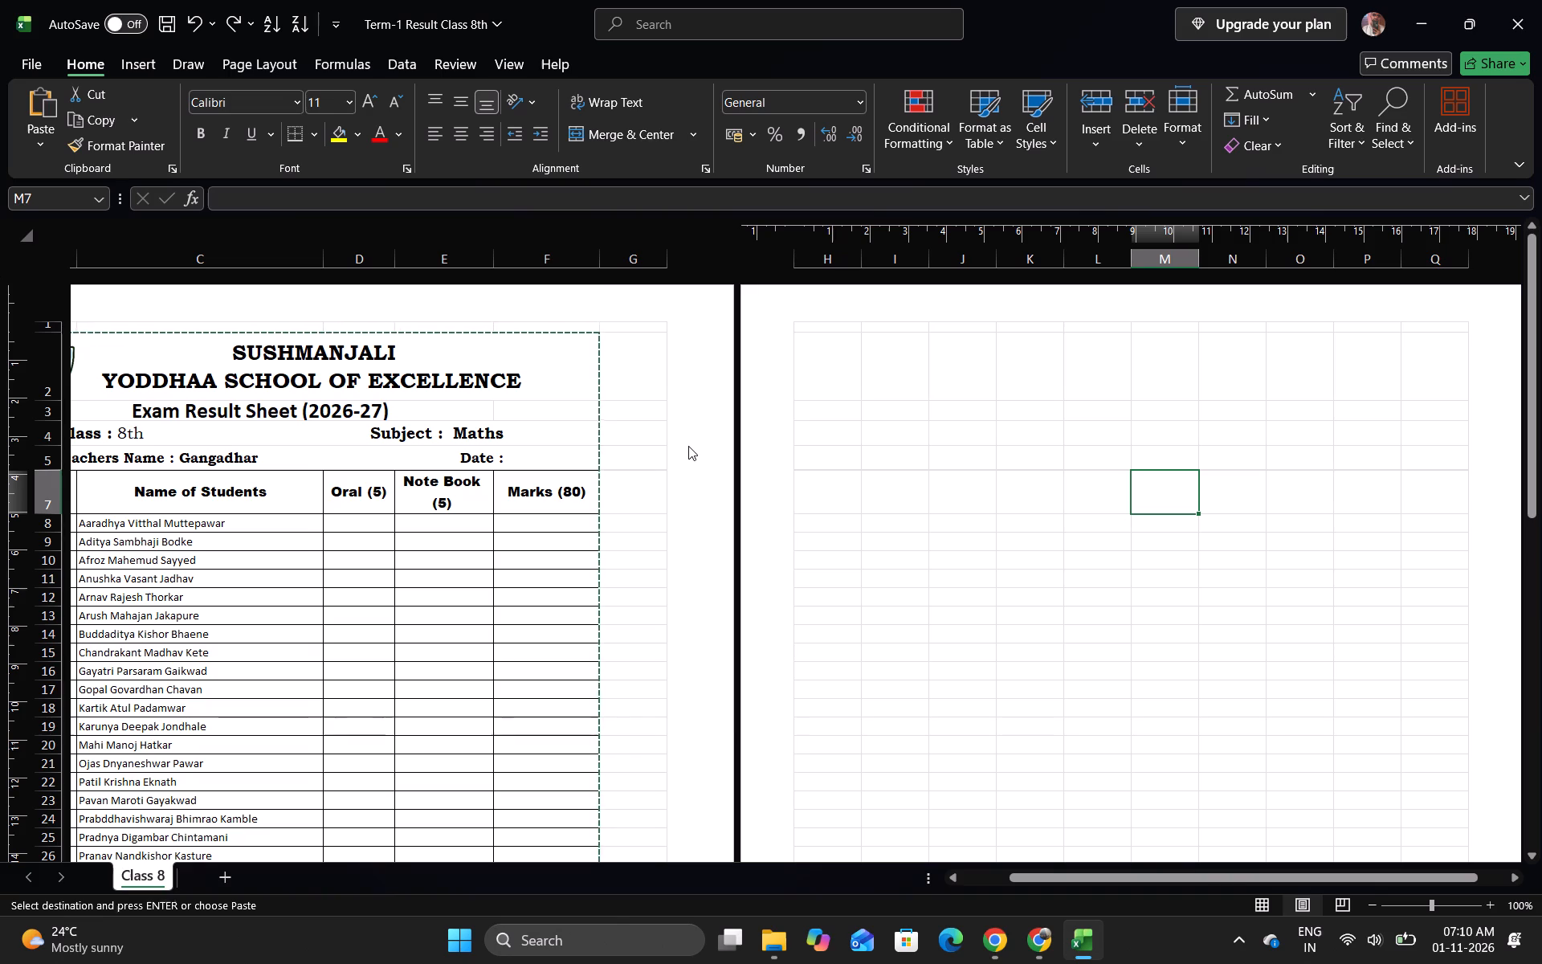
key(Escape)
Examine the original result sheet from the student table down to the Teacher's Sign line and back to its header.
scroll(688, 446, right, 3)
scroll(688, 446, down, 2)
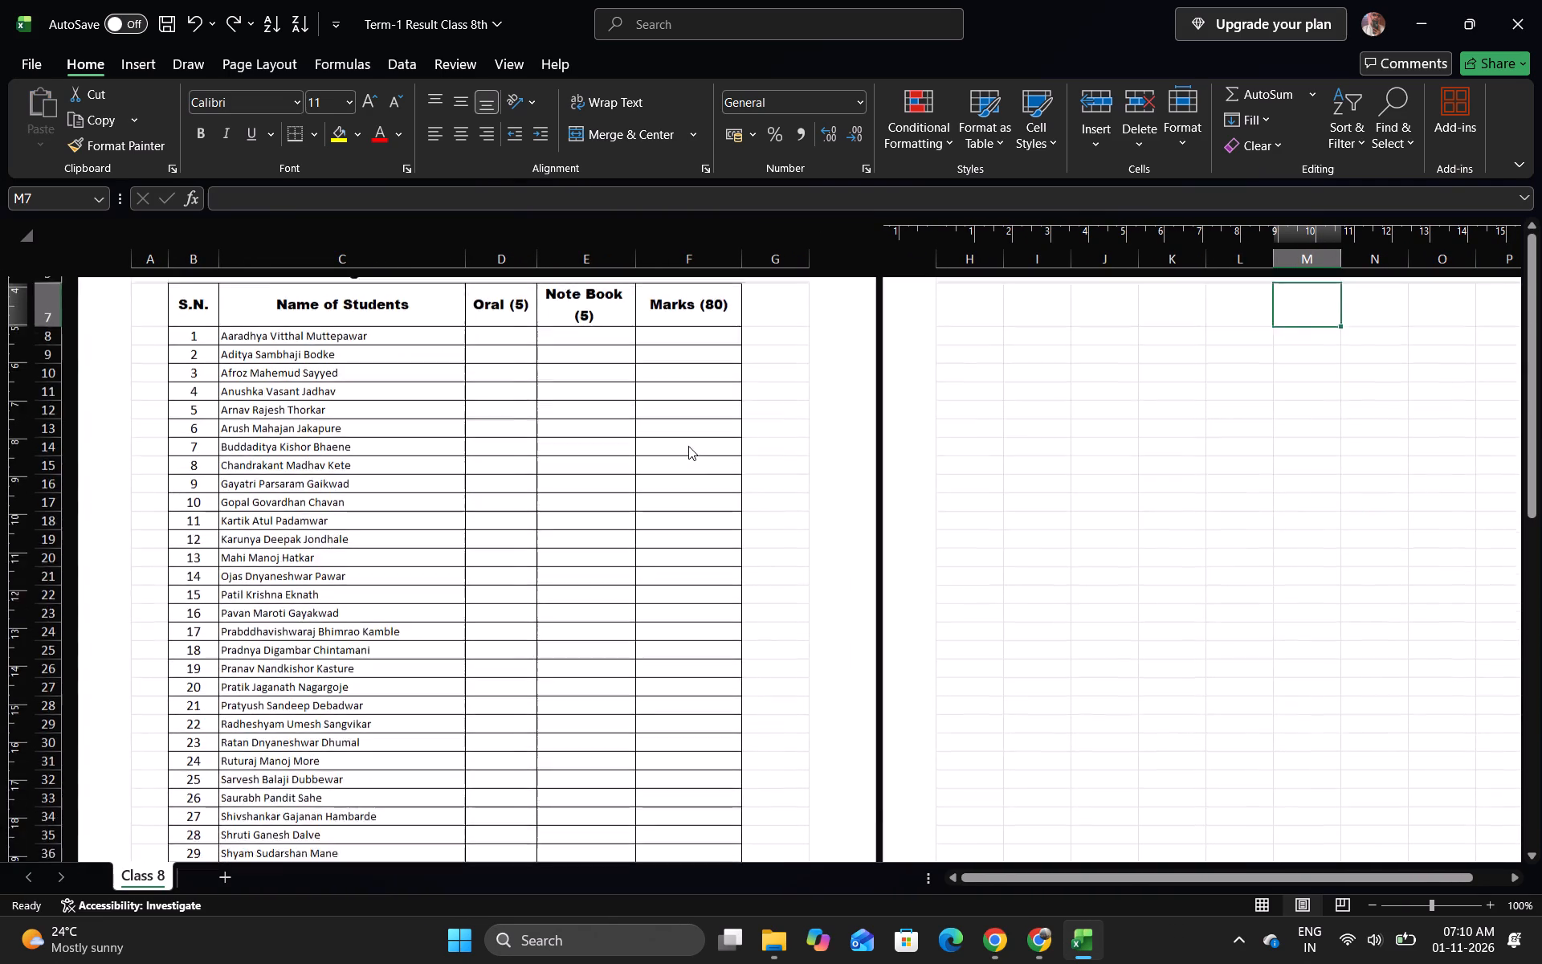
scroll(688, 446, down, 4)
scroll(688, 446, up, 1)
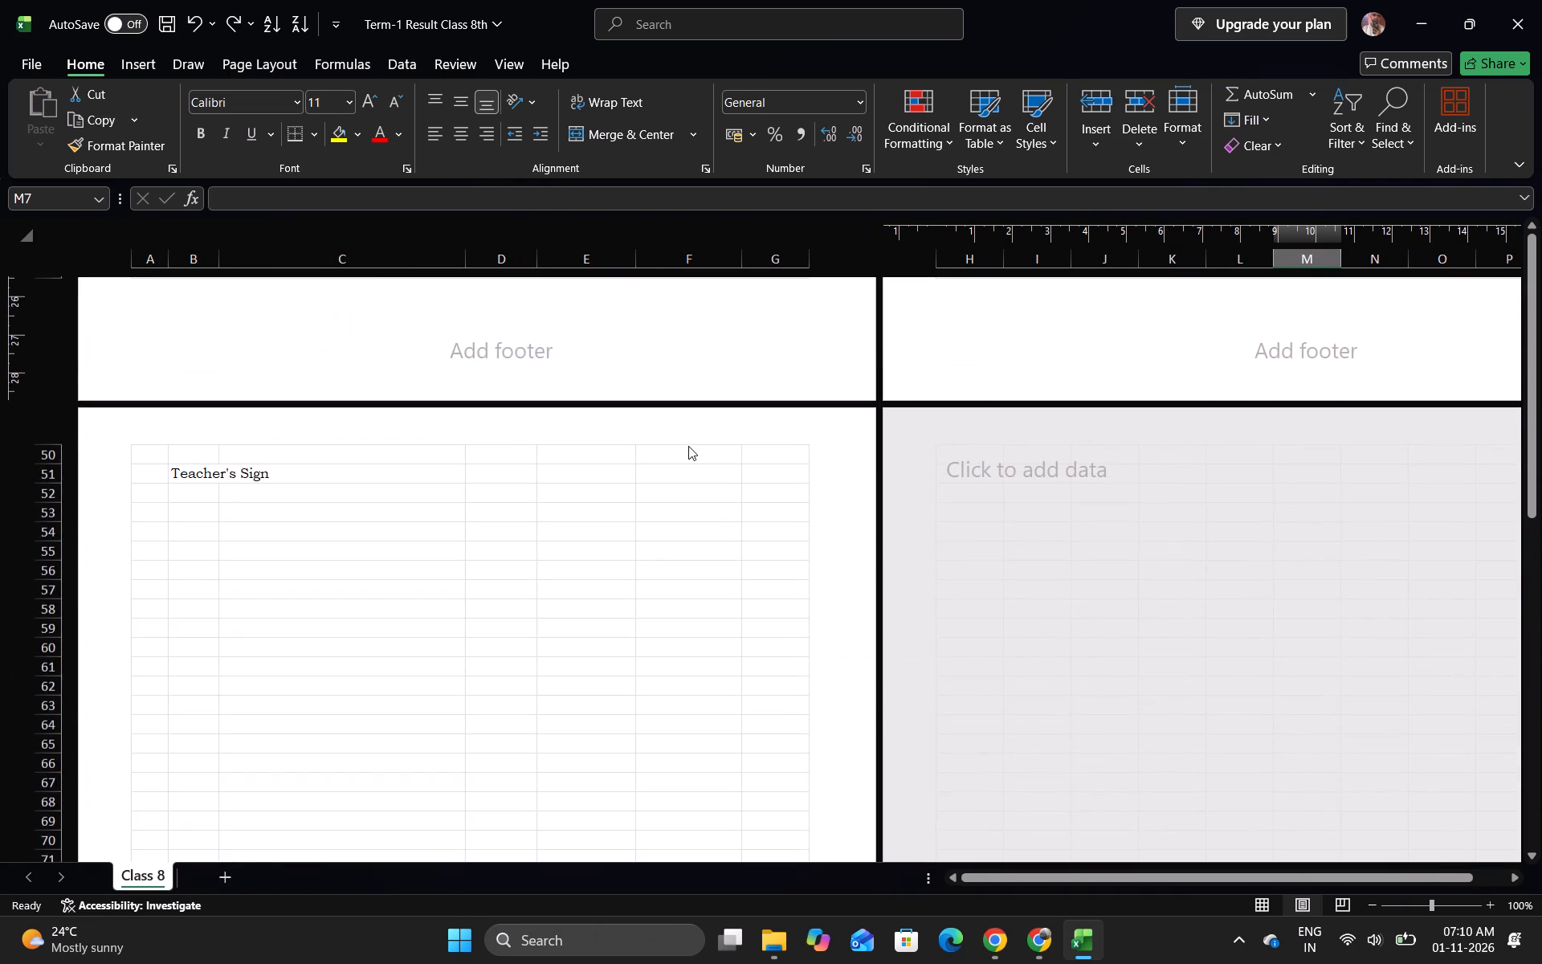
scroll(688, 446, up, 1)
scroll(688, 446, down, 2)
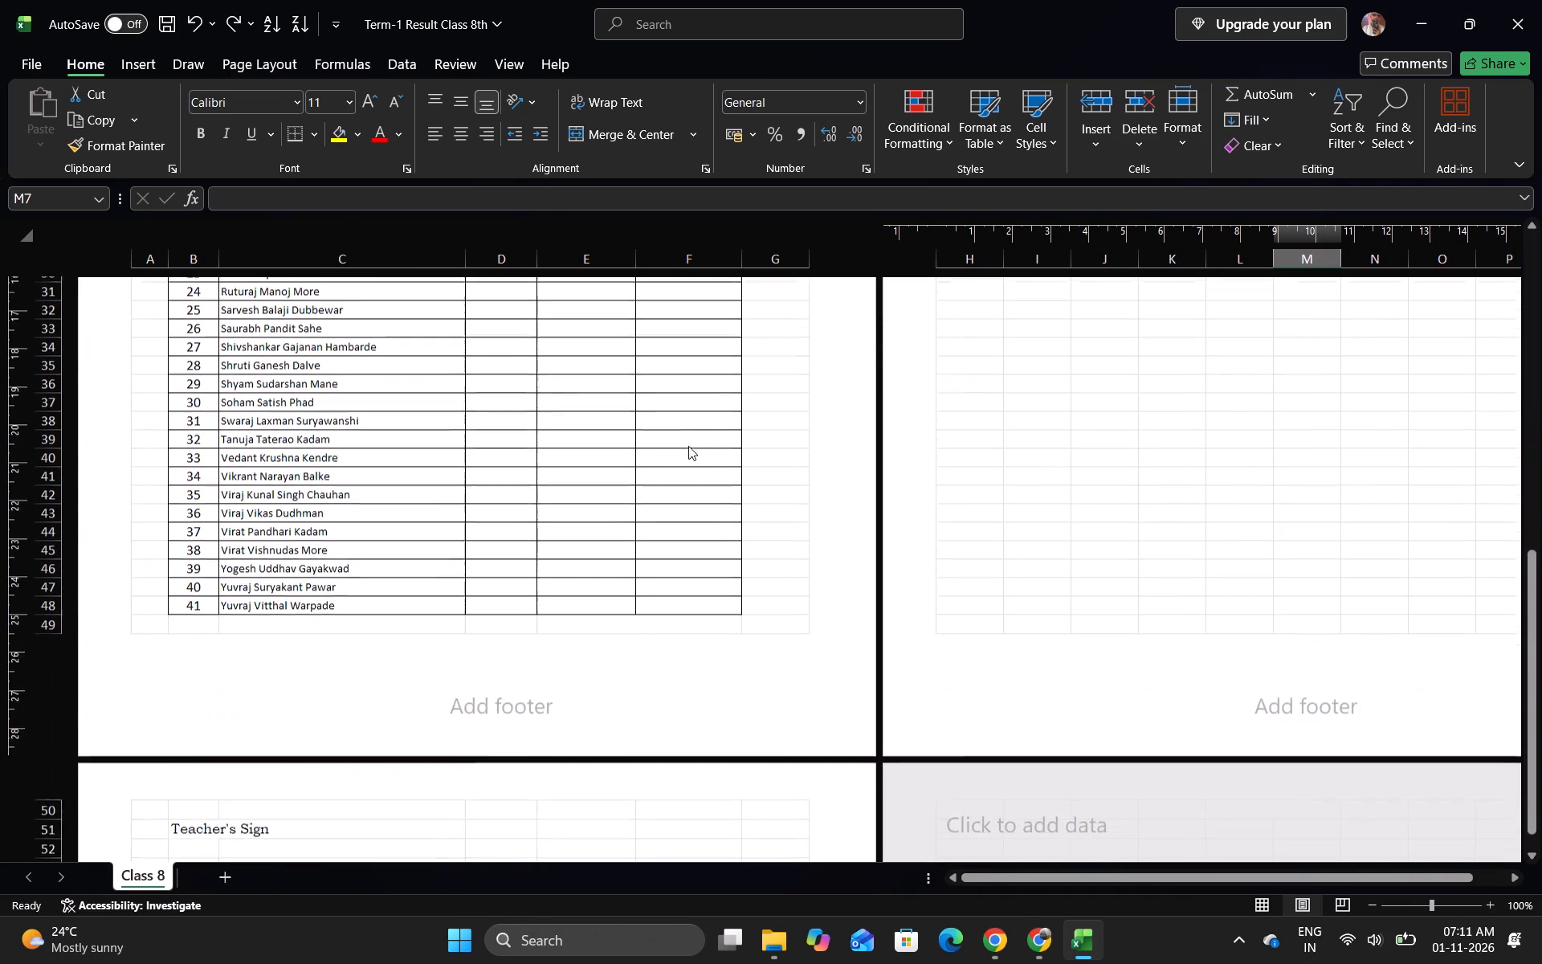
scroll(688, 446, down, 1)
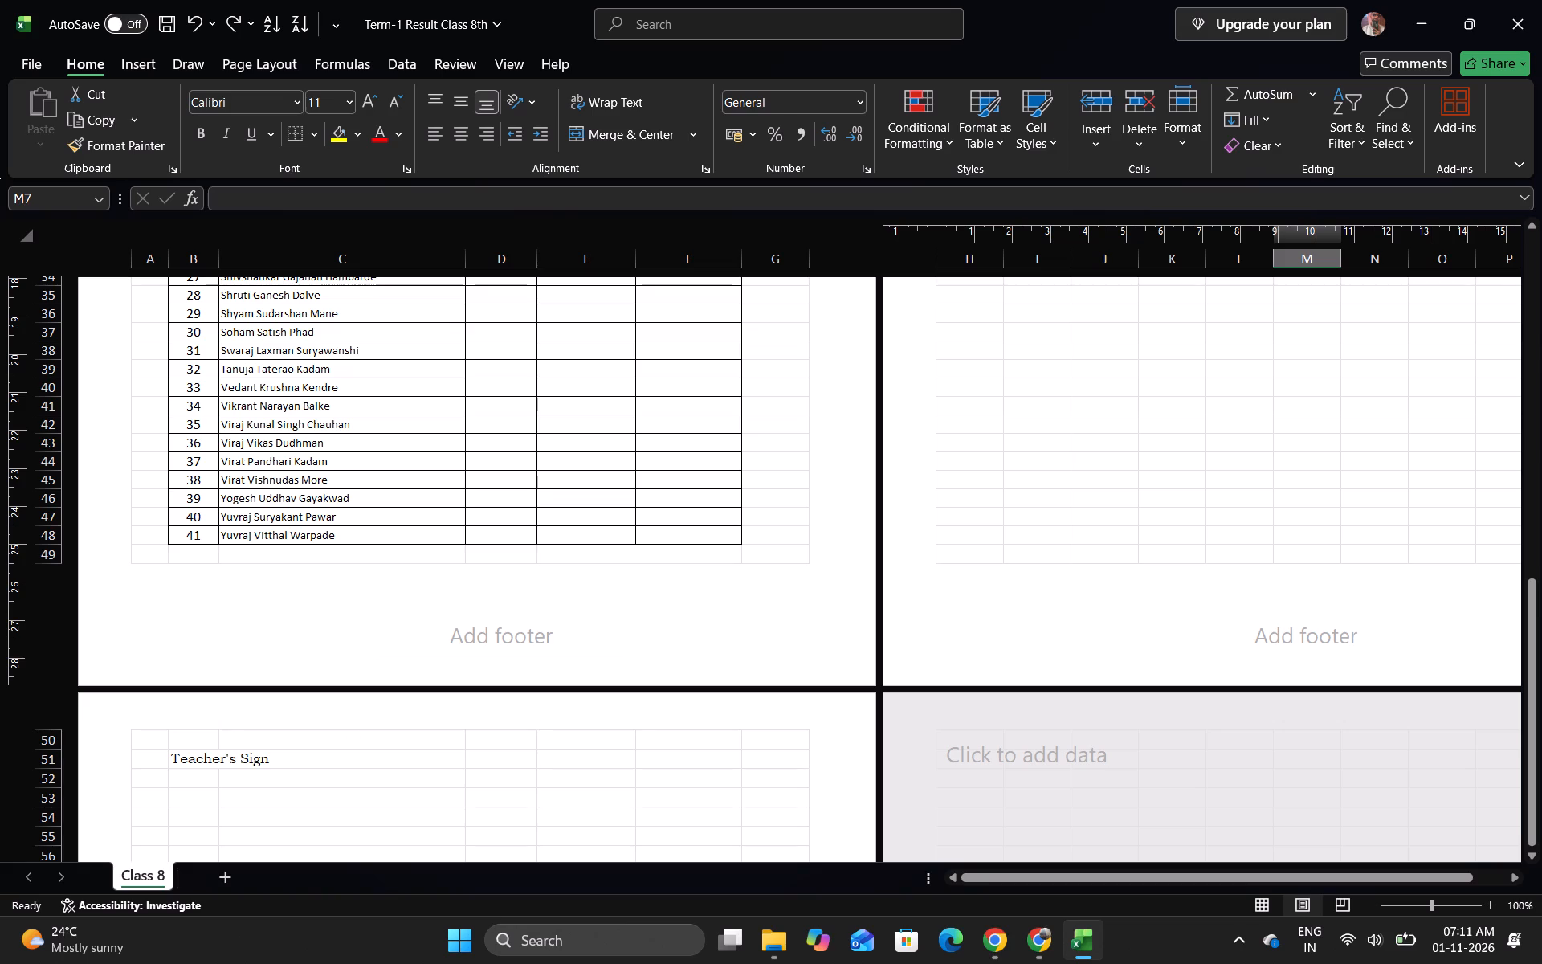
scroll(517, 643, up, 3)
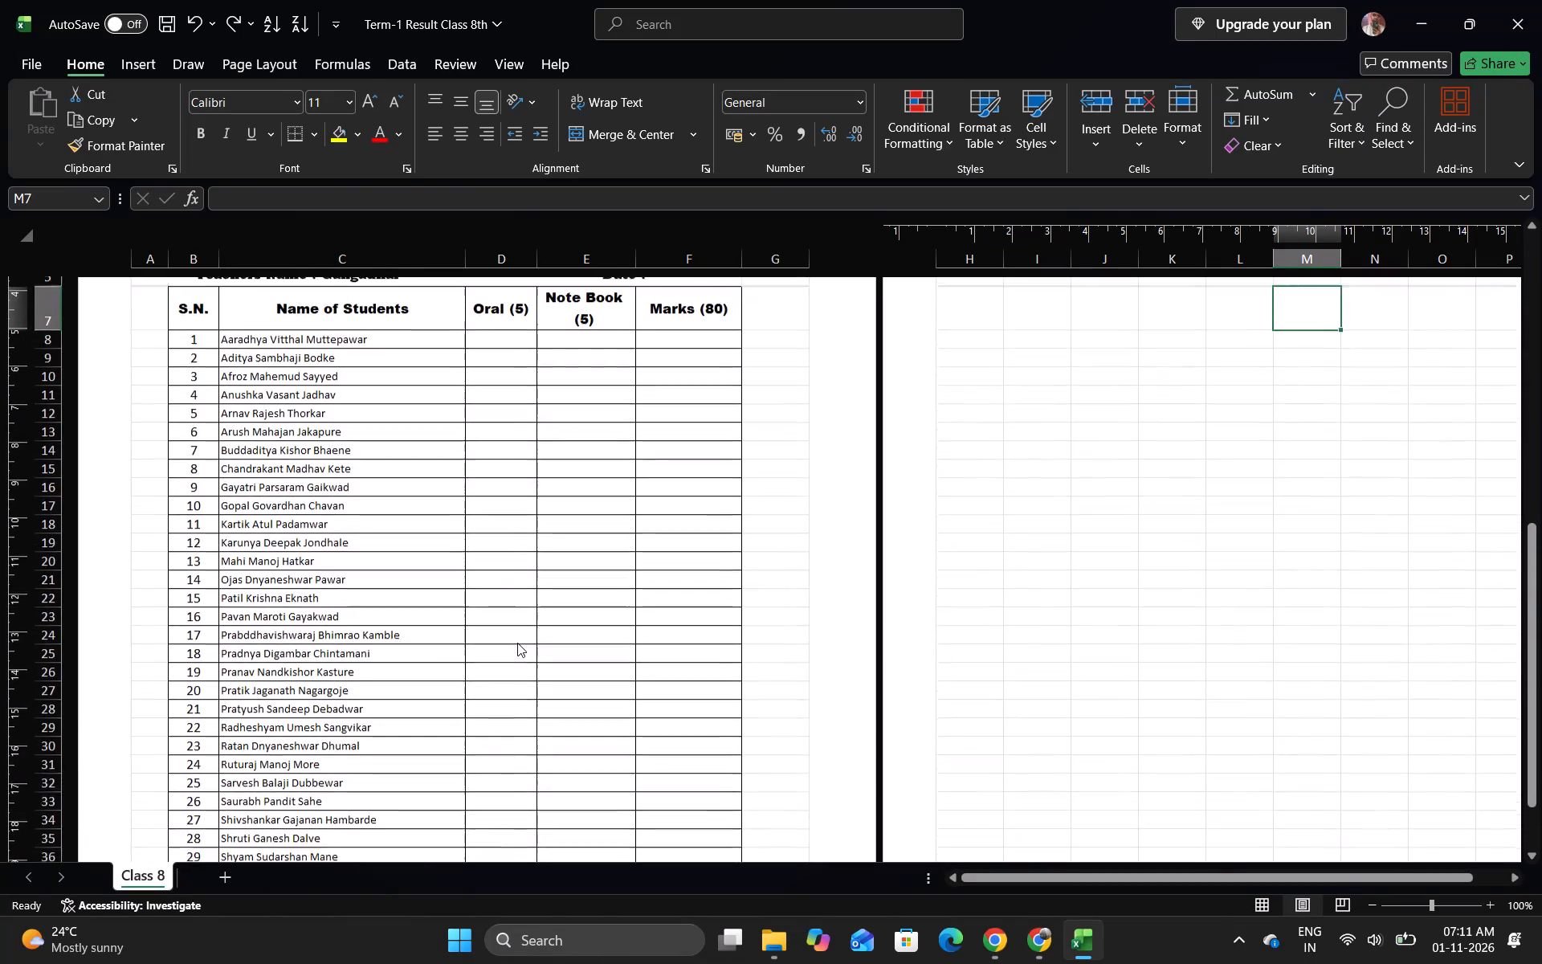
scroll(517, 643, up, 1)
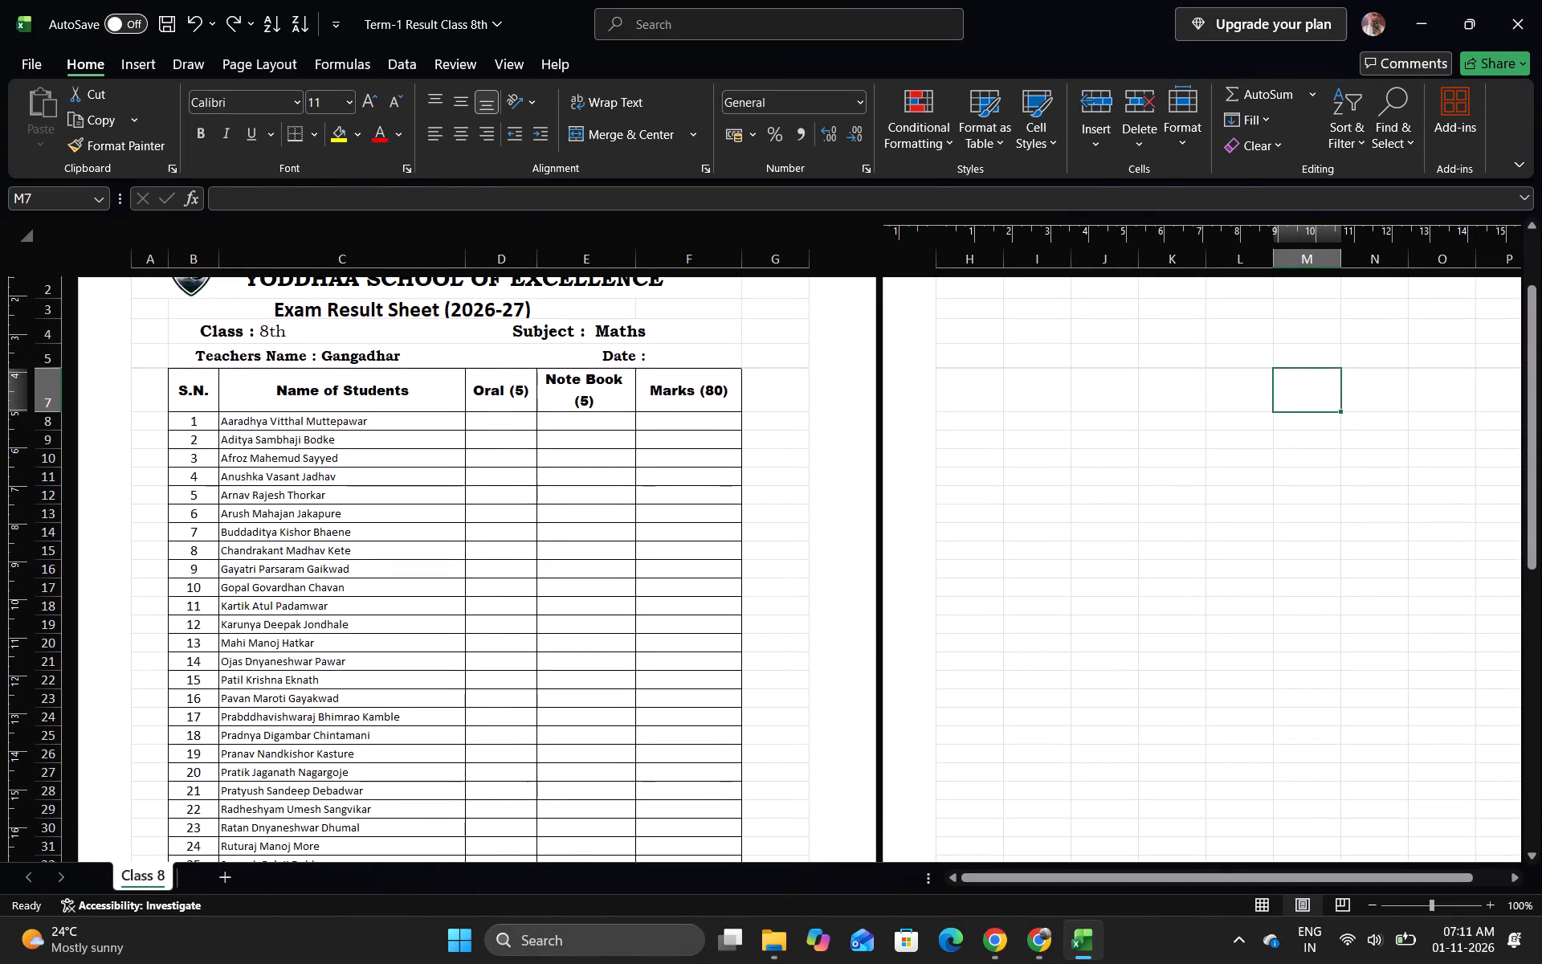
click(487, 427)
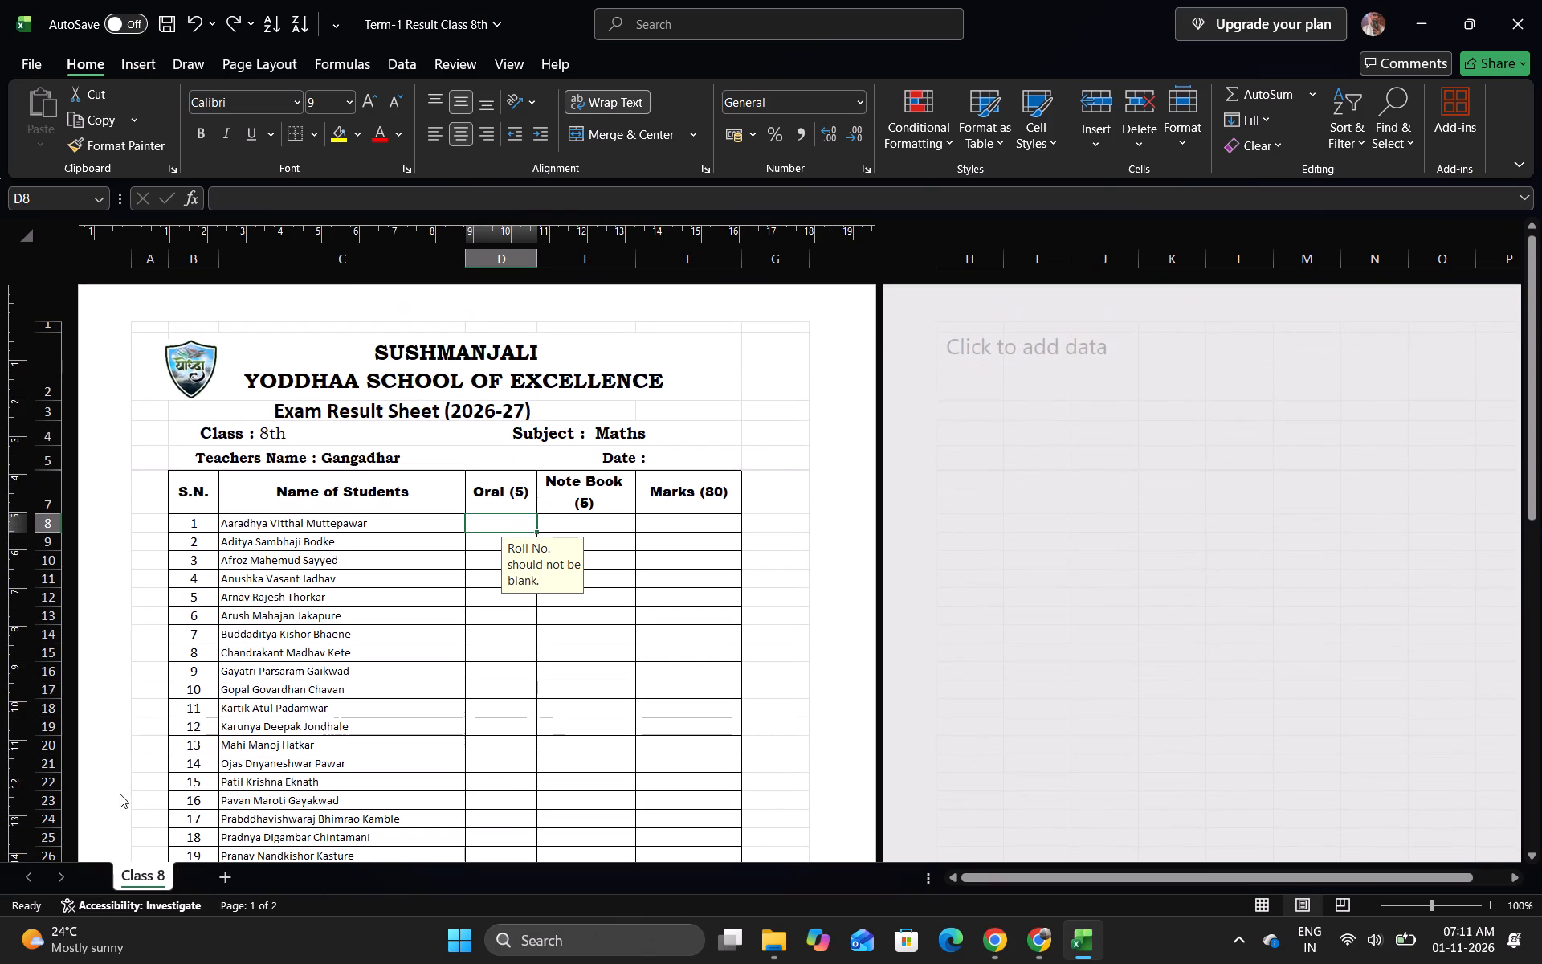
Rename the Class 8 worksheet as Maths.
double_click(131, 876)
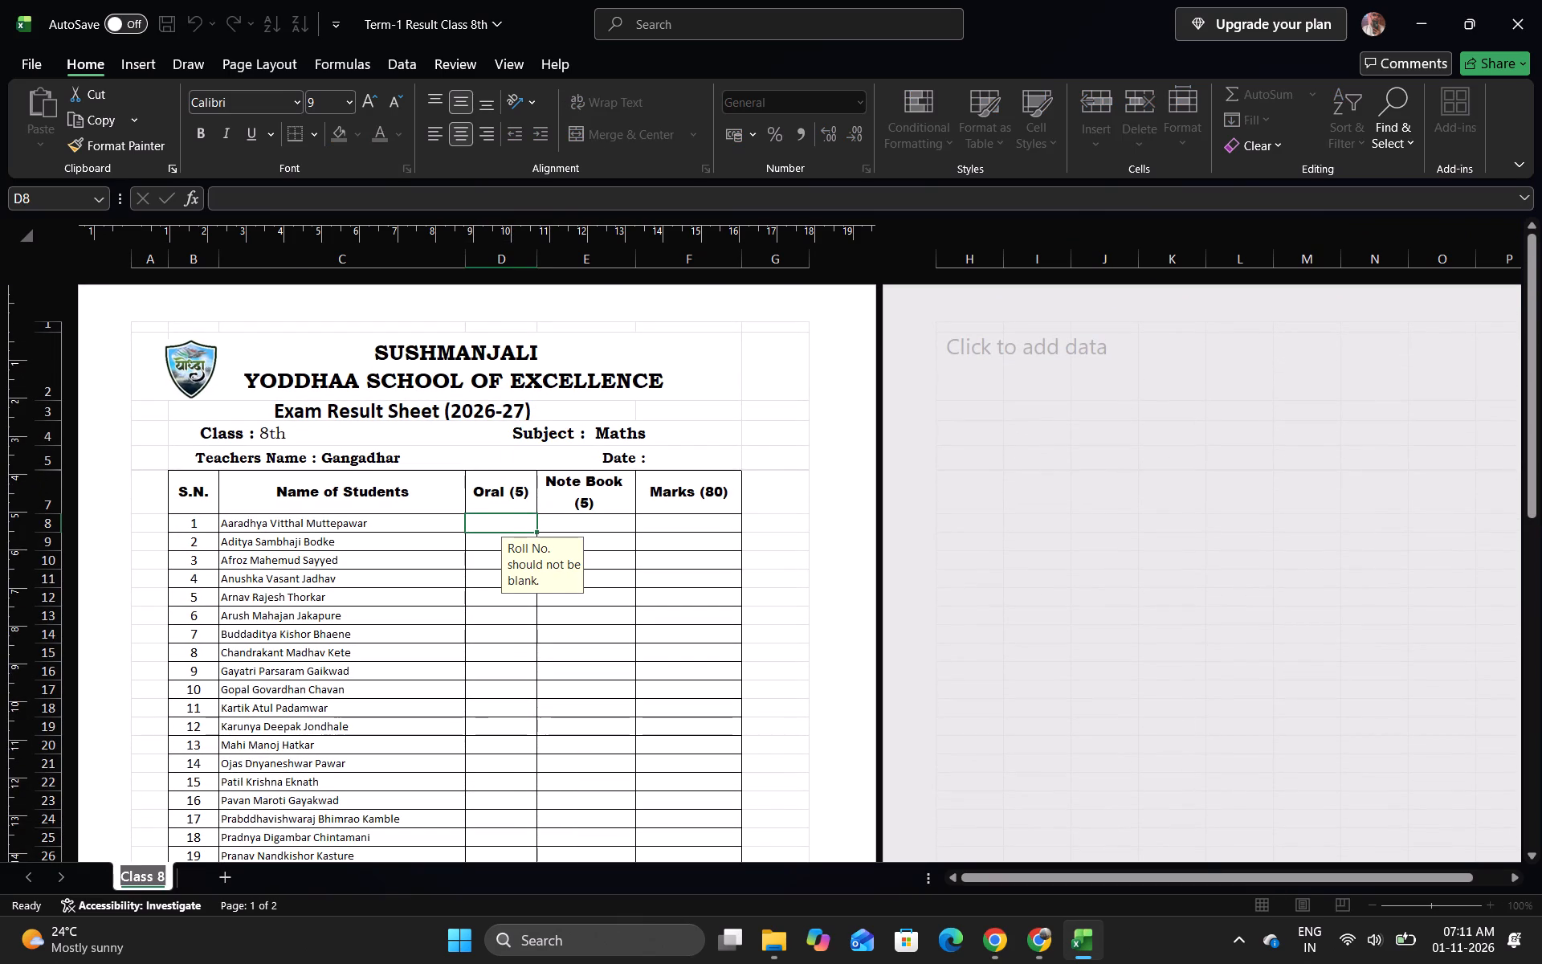
text(Maths)
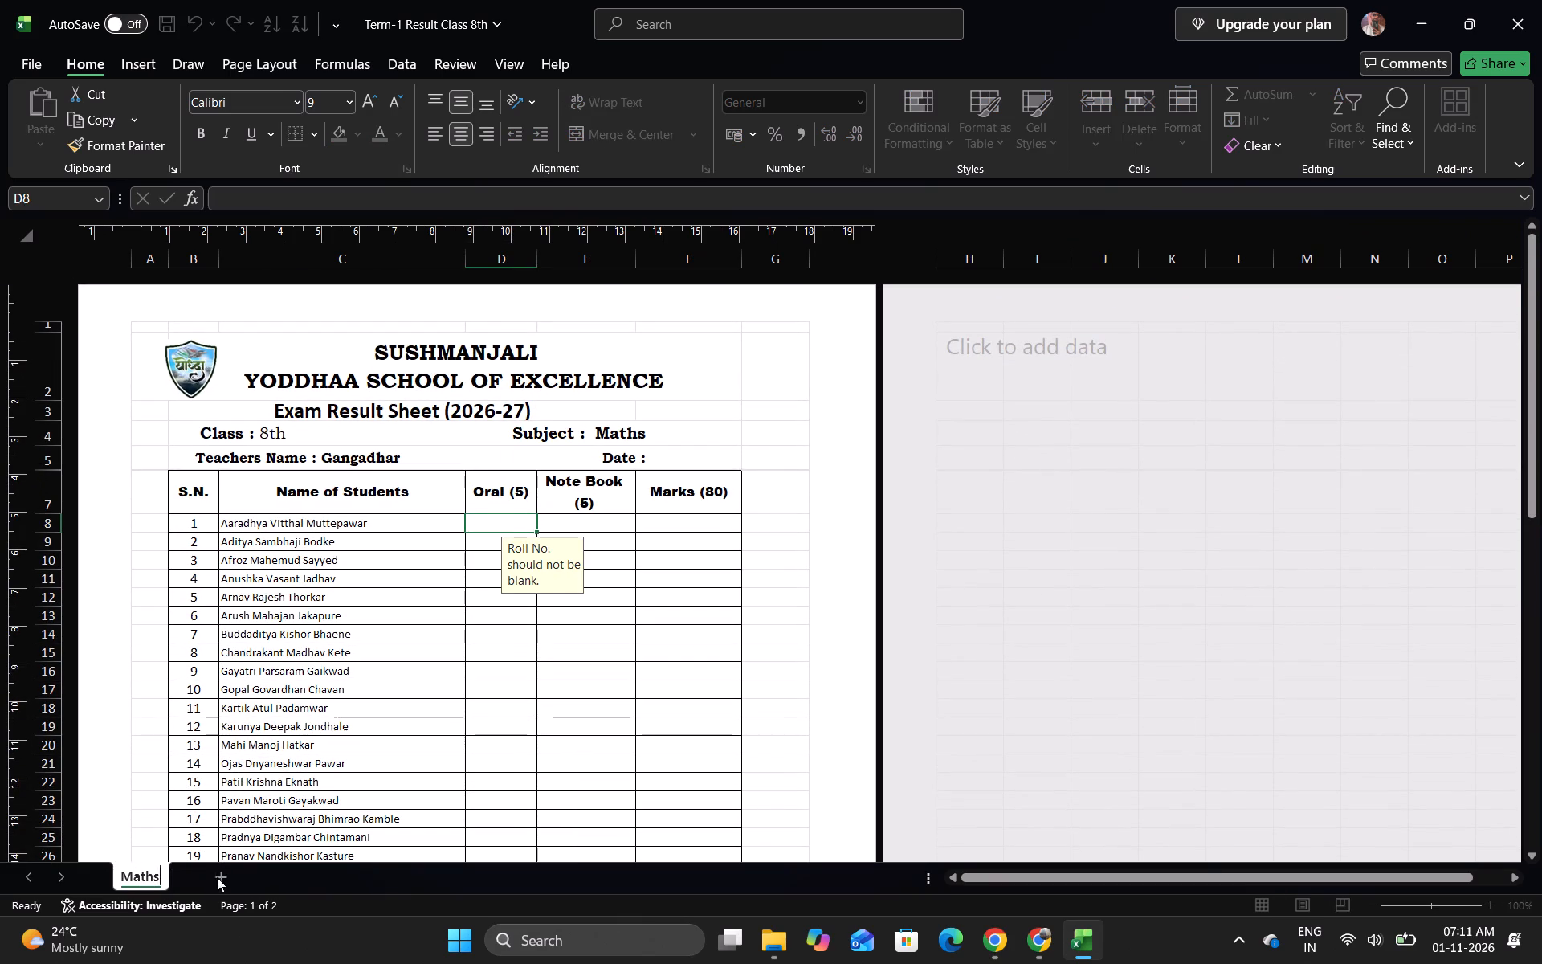
Add a new worksheet after Maths and open its name for editing.
click(219, 871)
double_click(219, 871)
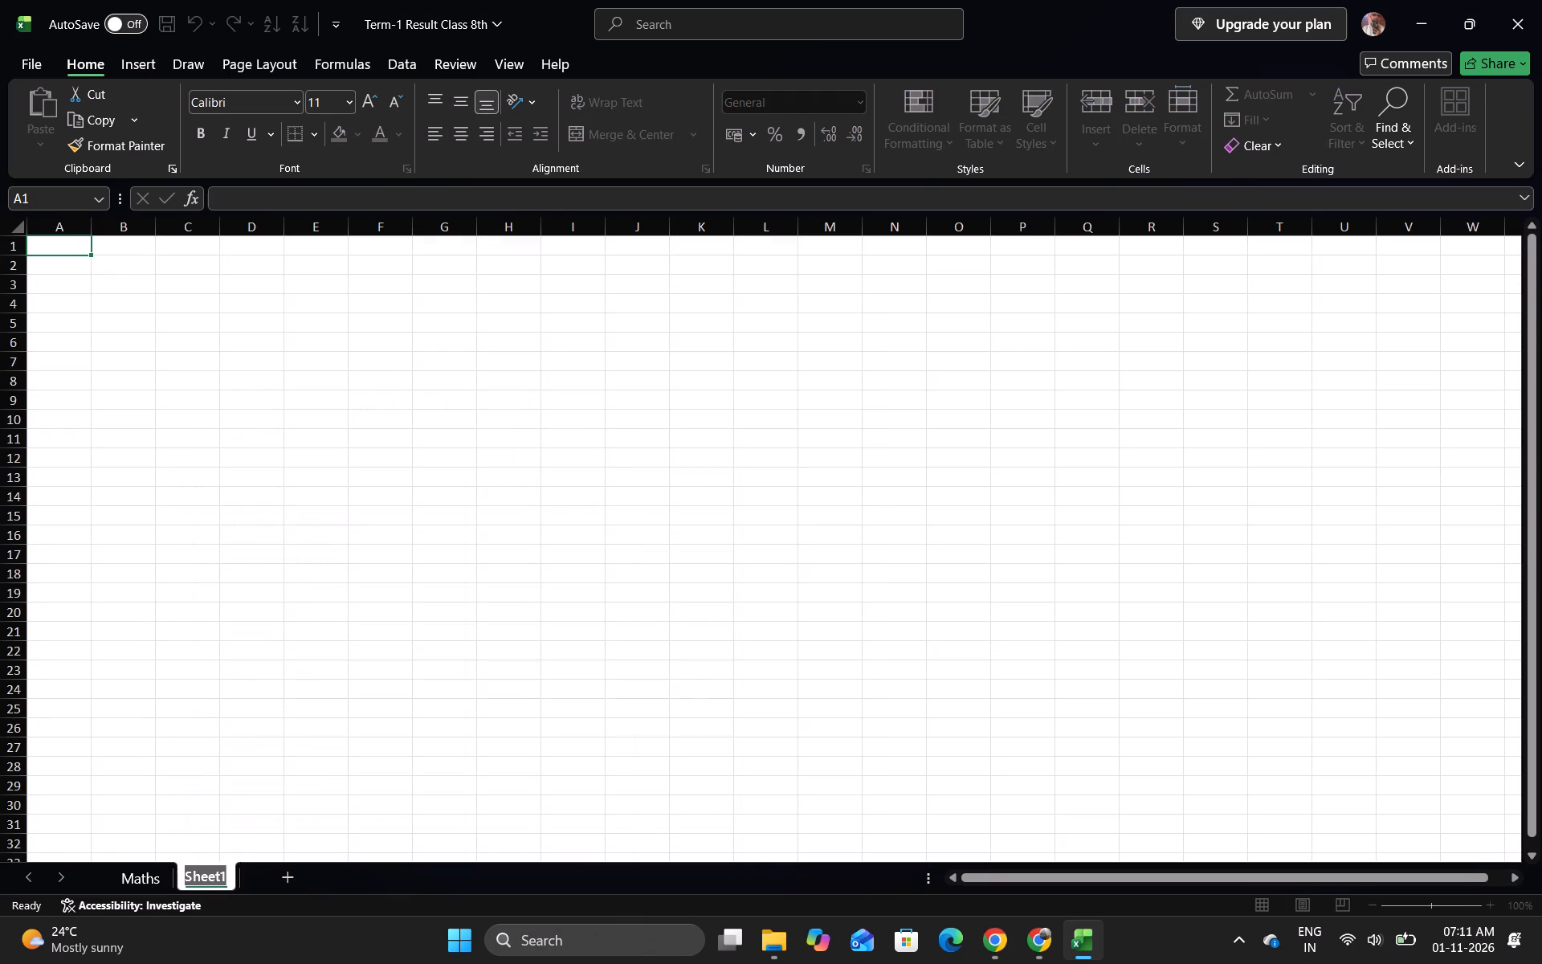
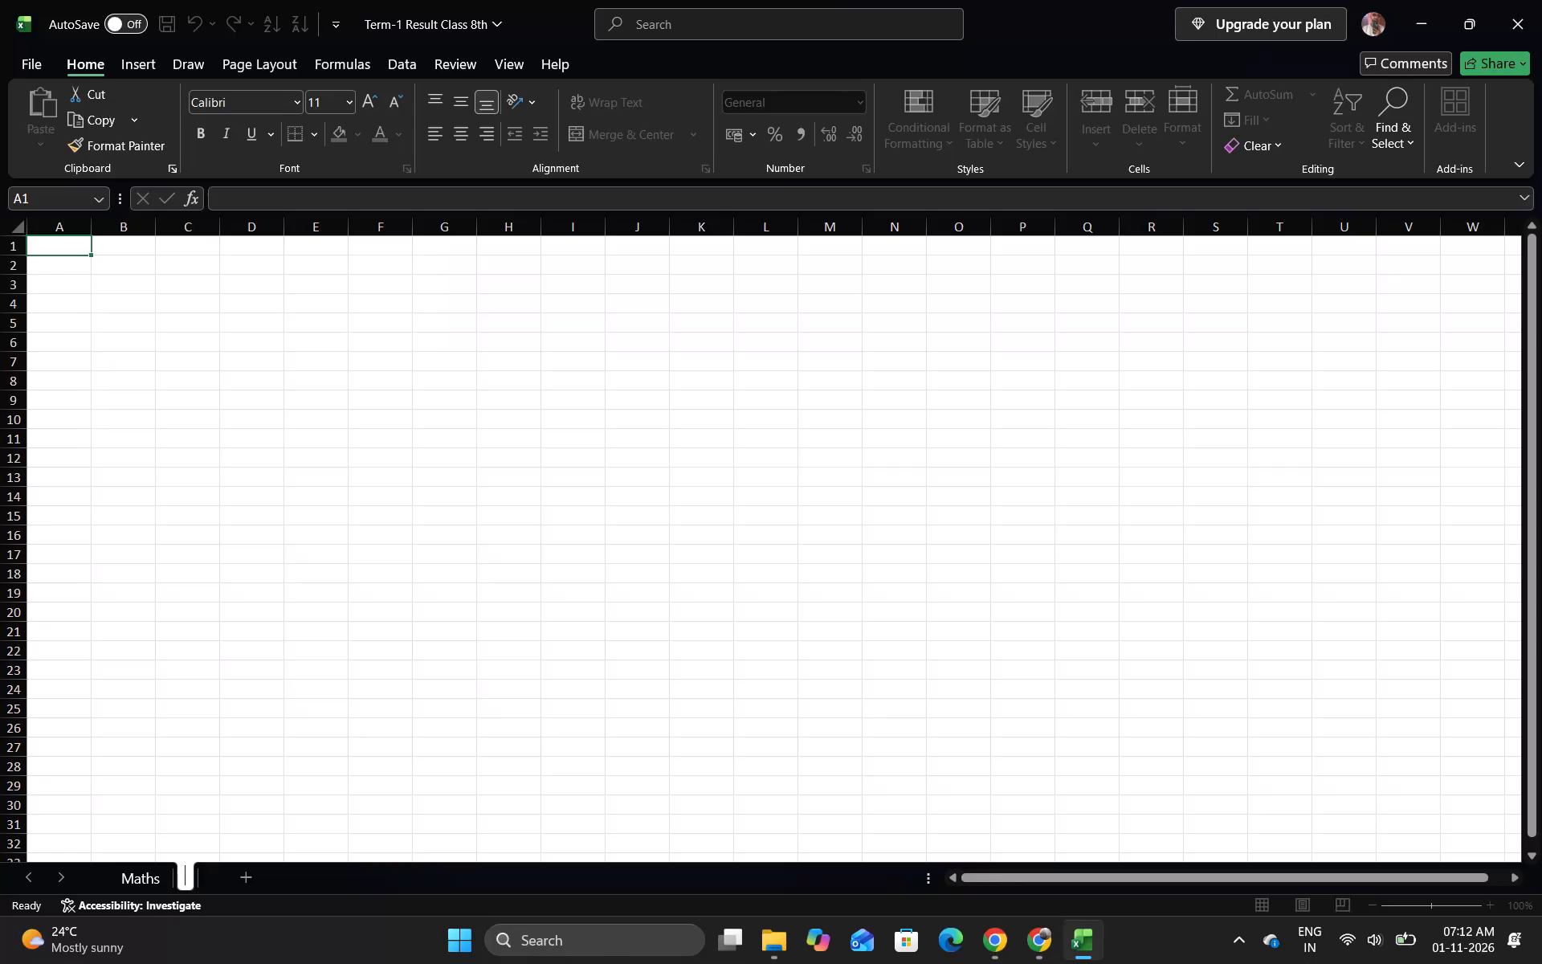
Name the new worksheet after Maths as English.
key(shift+p)
key(shift+BackSpace)
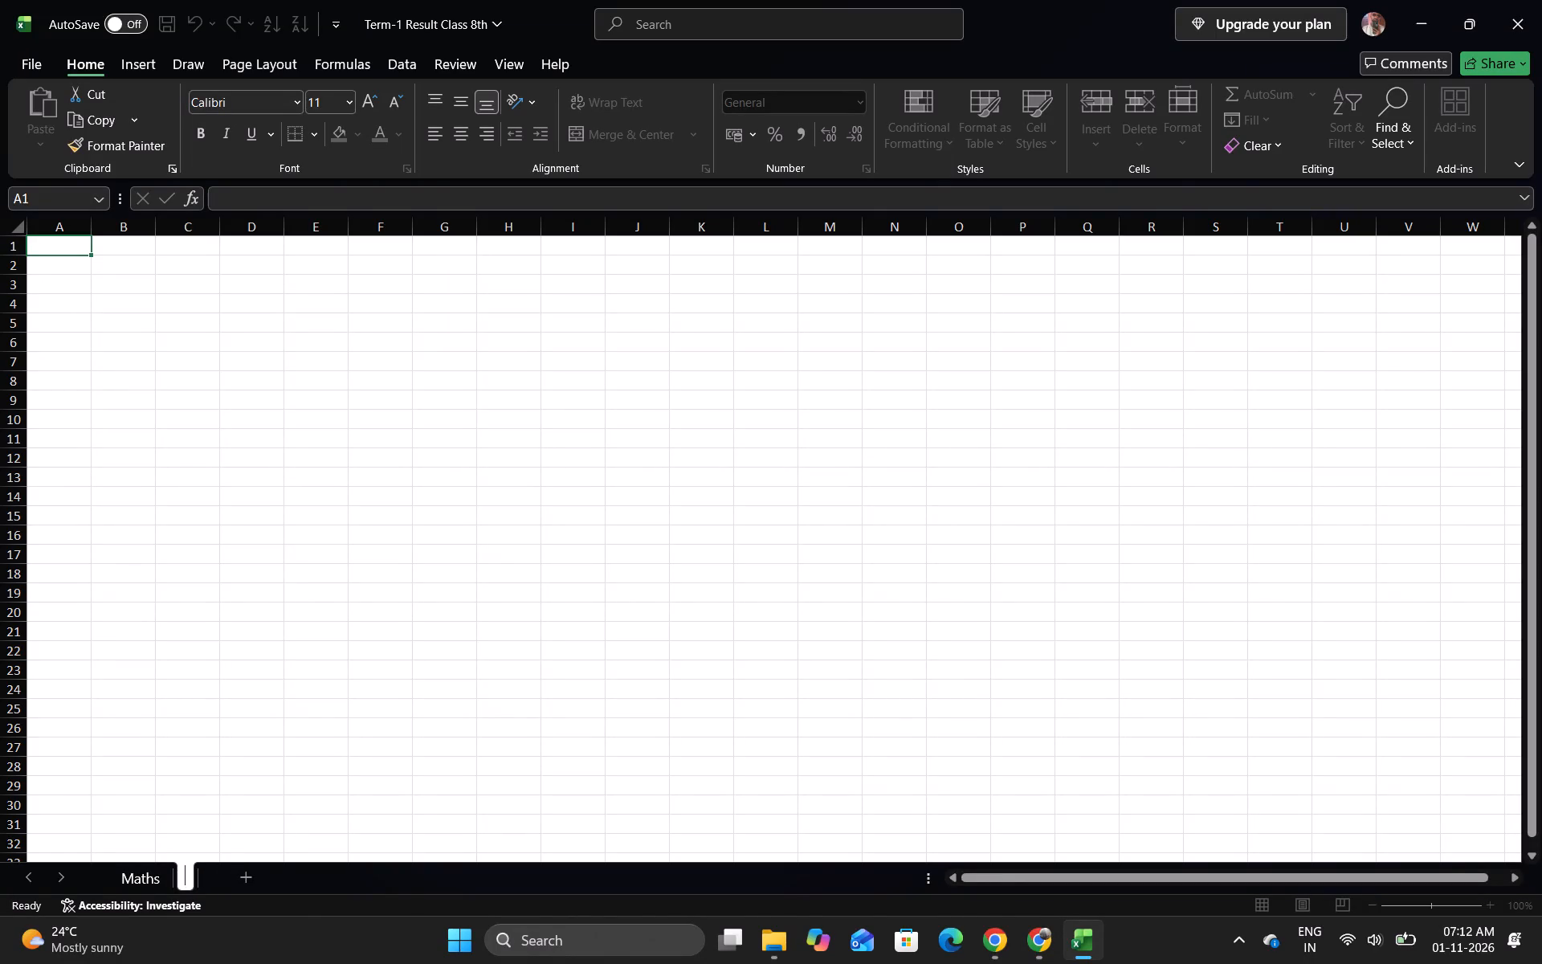
text(En)
text(glish)
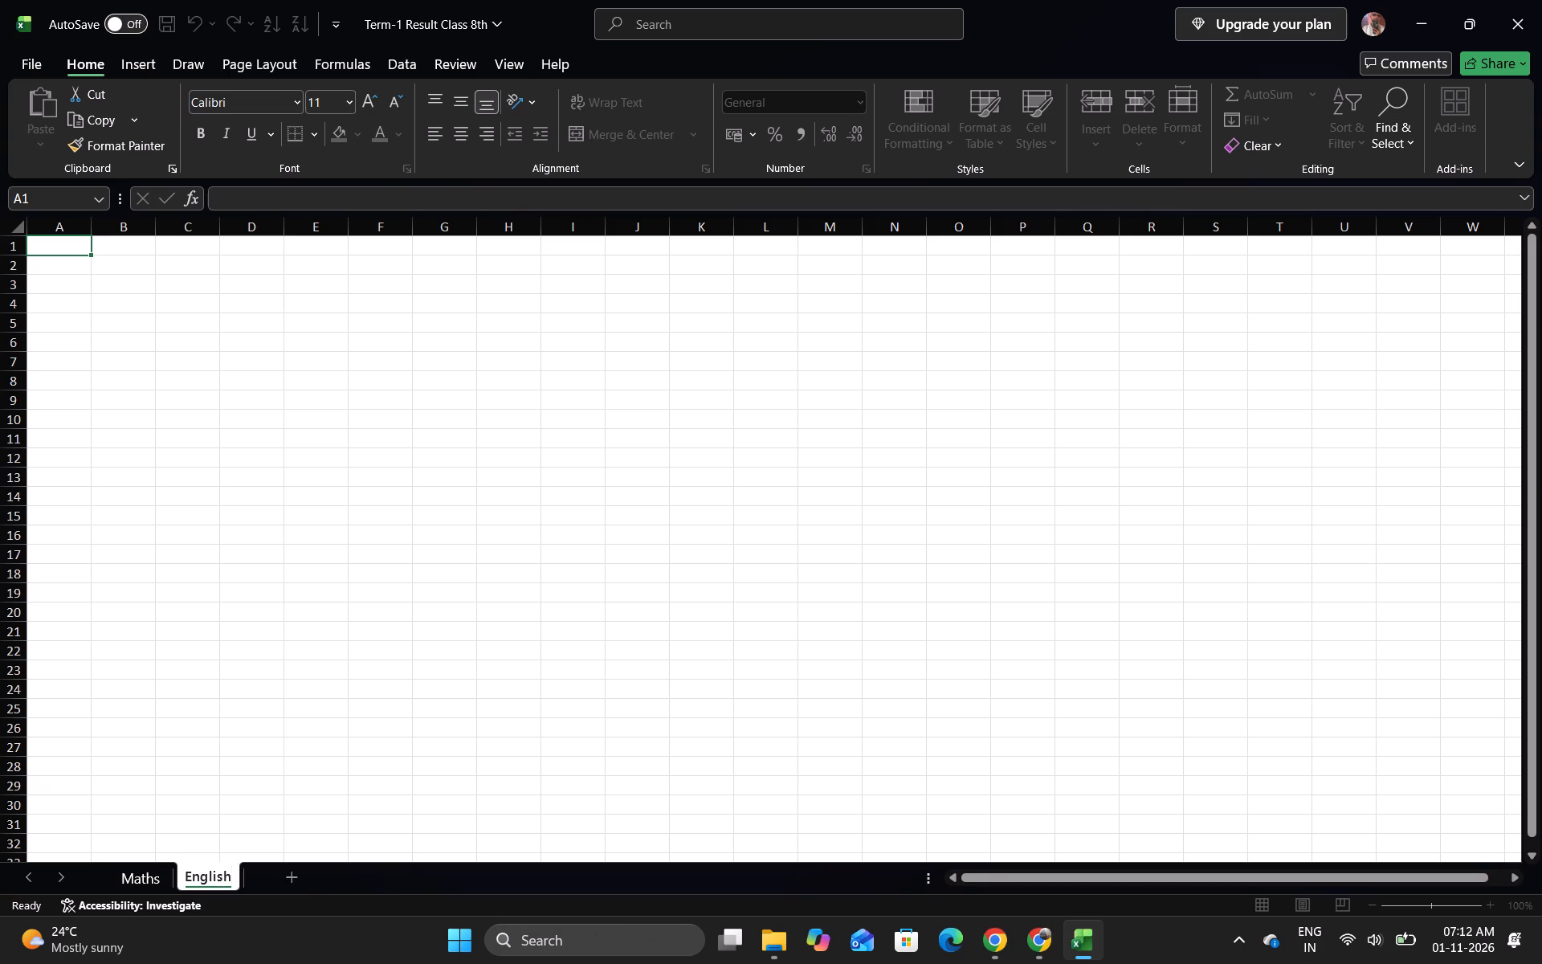
key(Return)
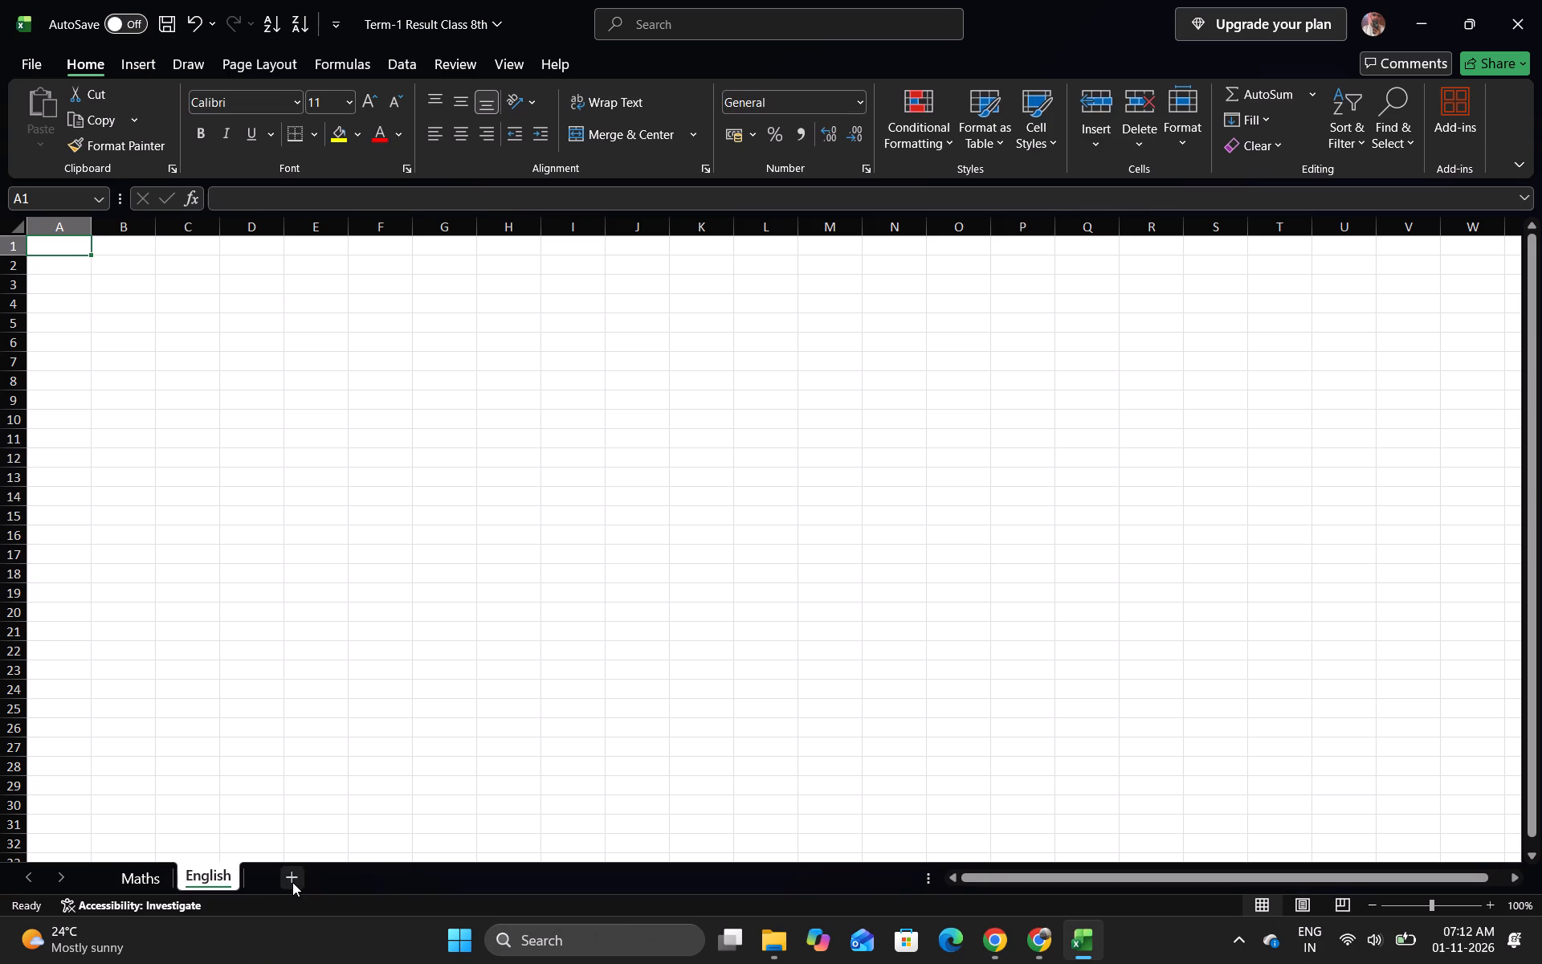
Add a new worksheet after English and name it Hindi.
click(292, 882)
double_click(288, 872)
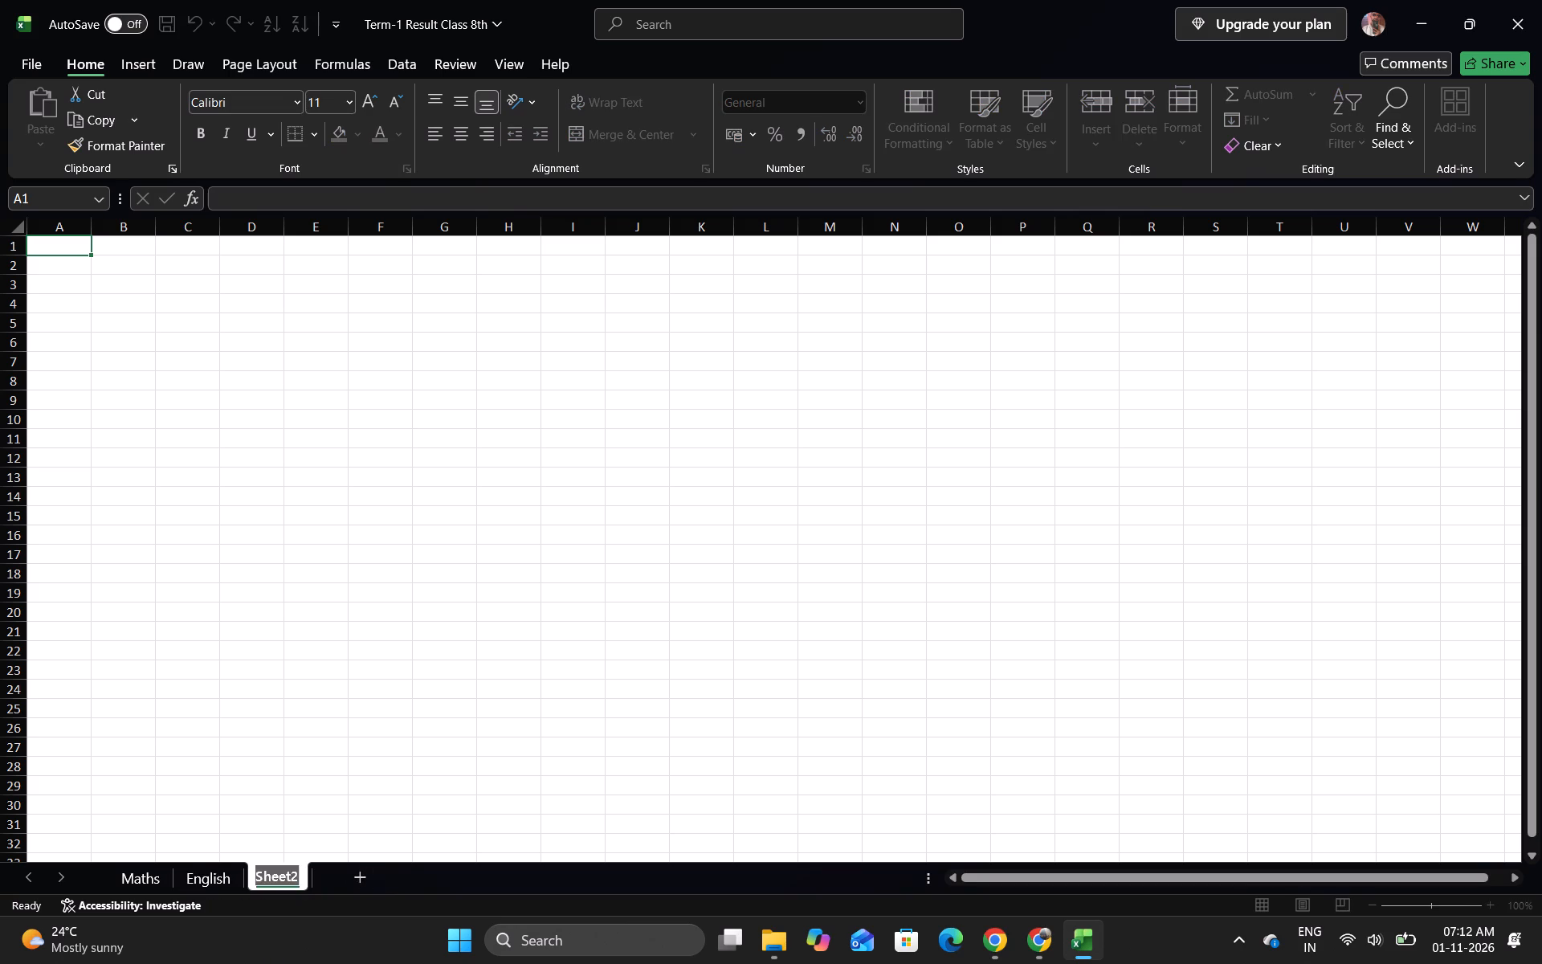
text(Hi)
text(ndi)
key(Return)
Add a new worksheet after Hindi and name it SST.
click(353, 881)
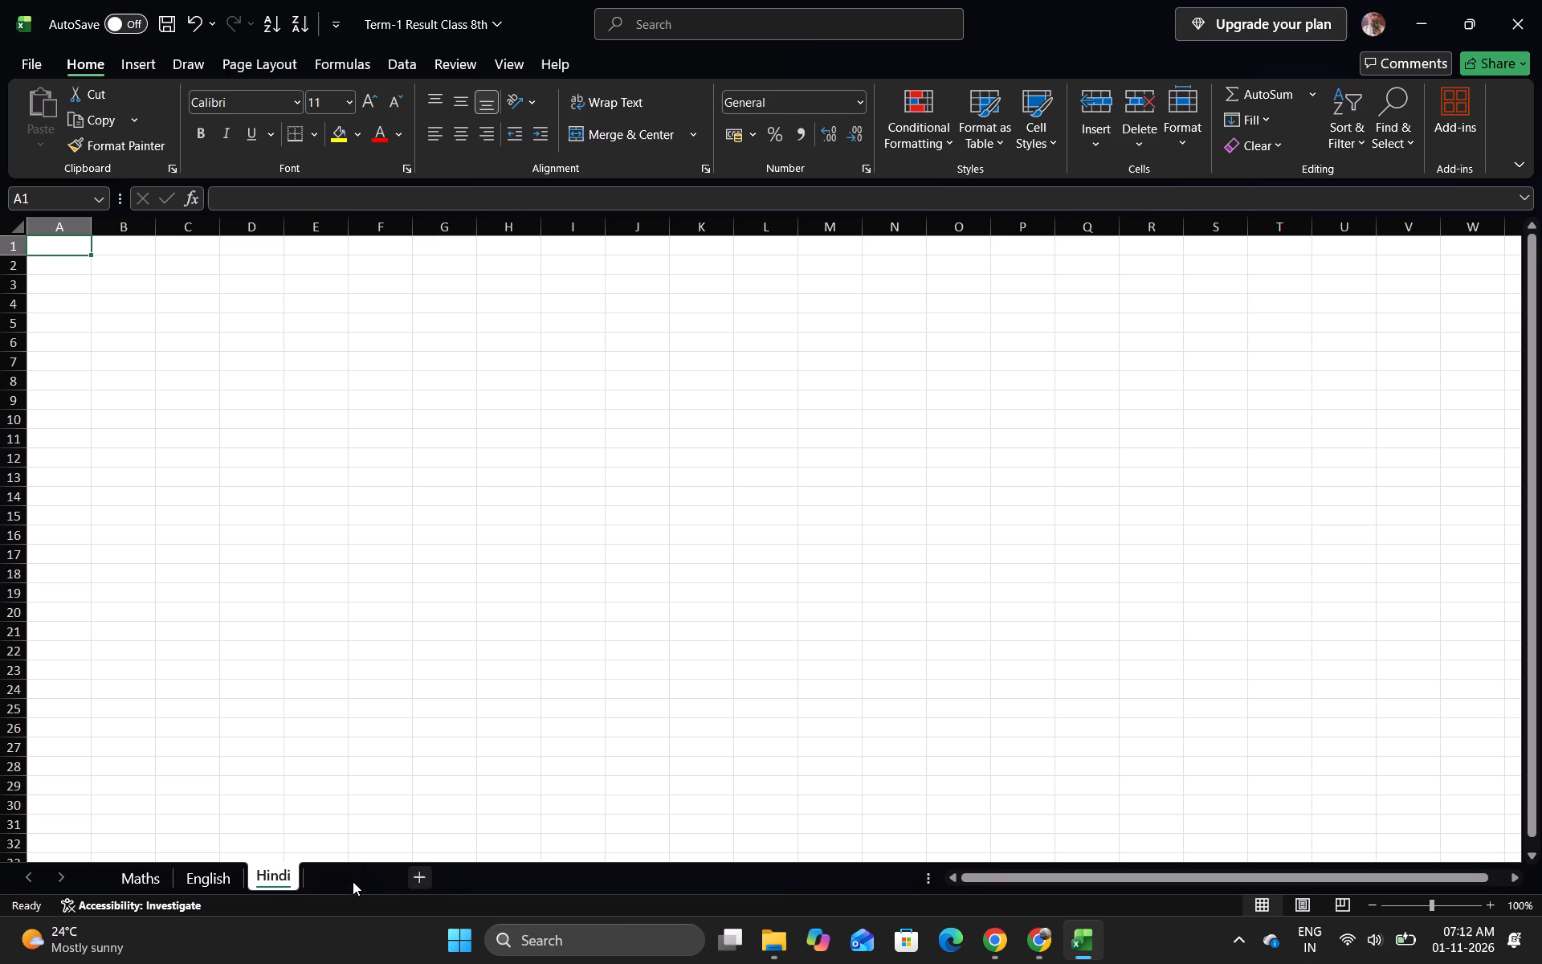
double_click(342, 873)
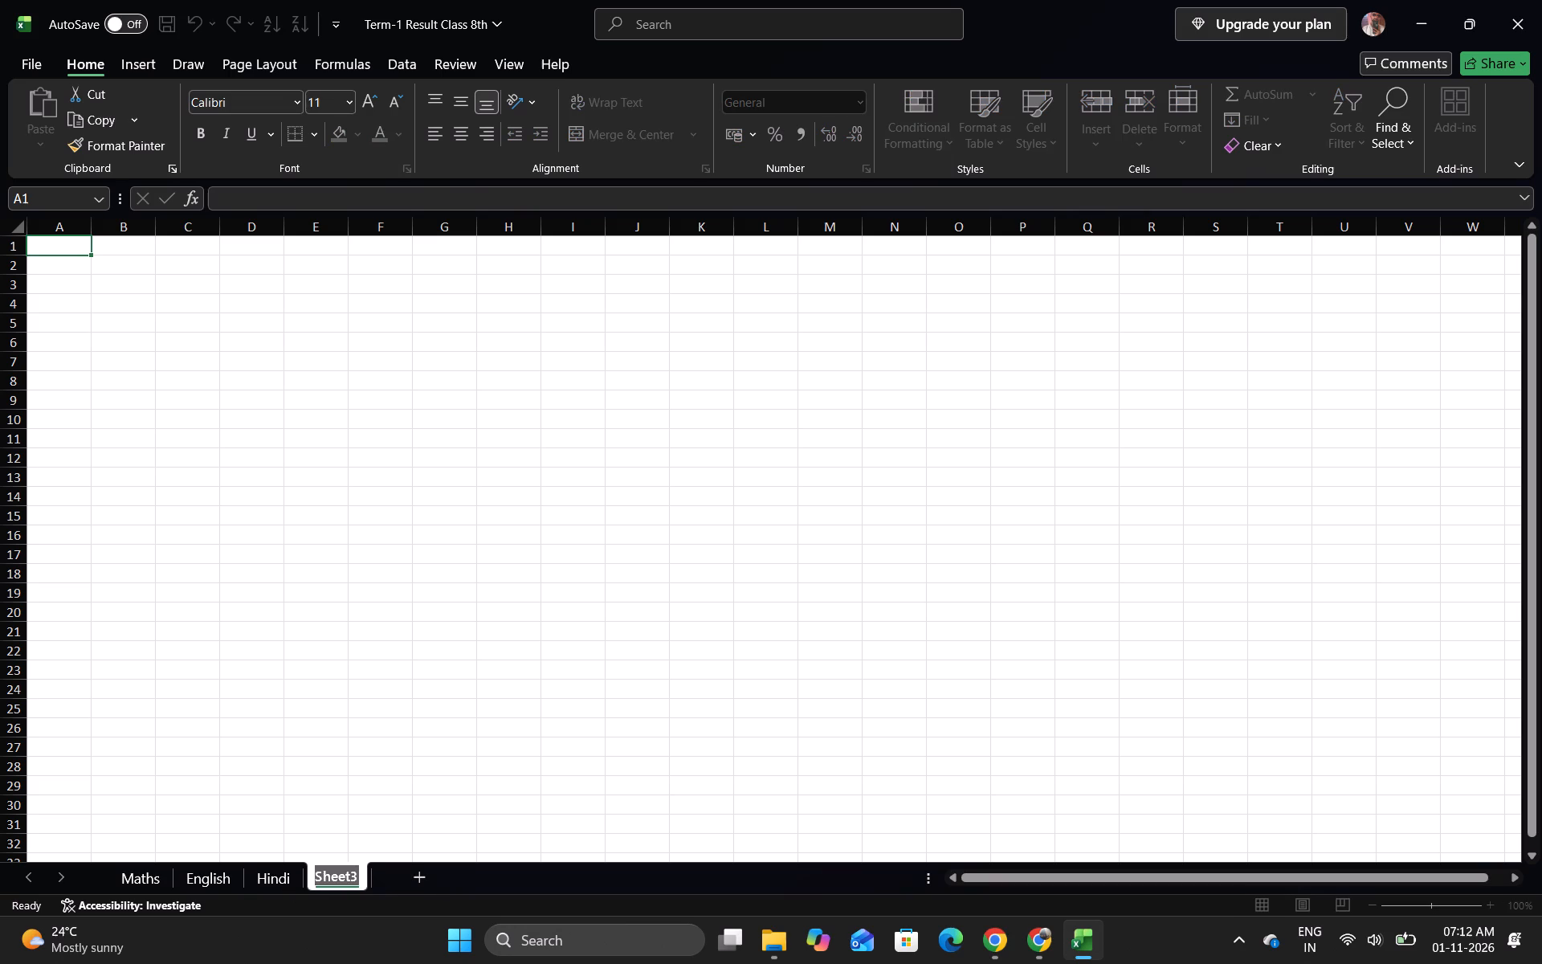
text(SST)
key(Return)
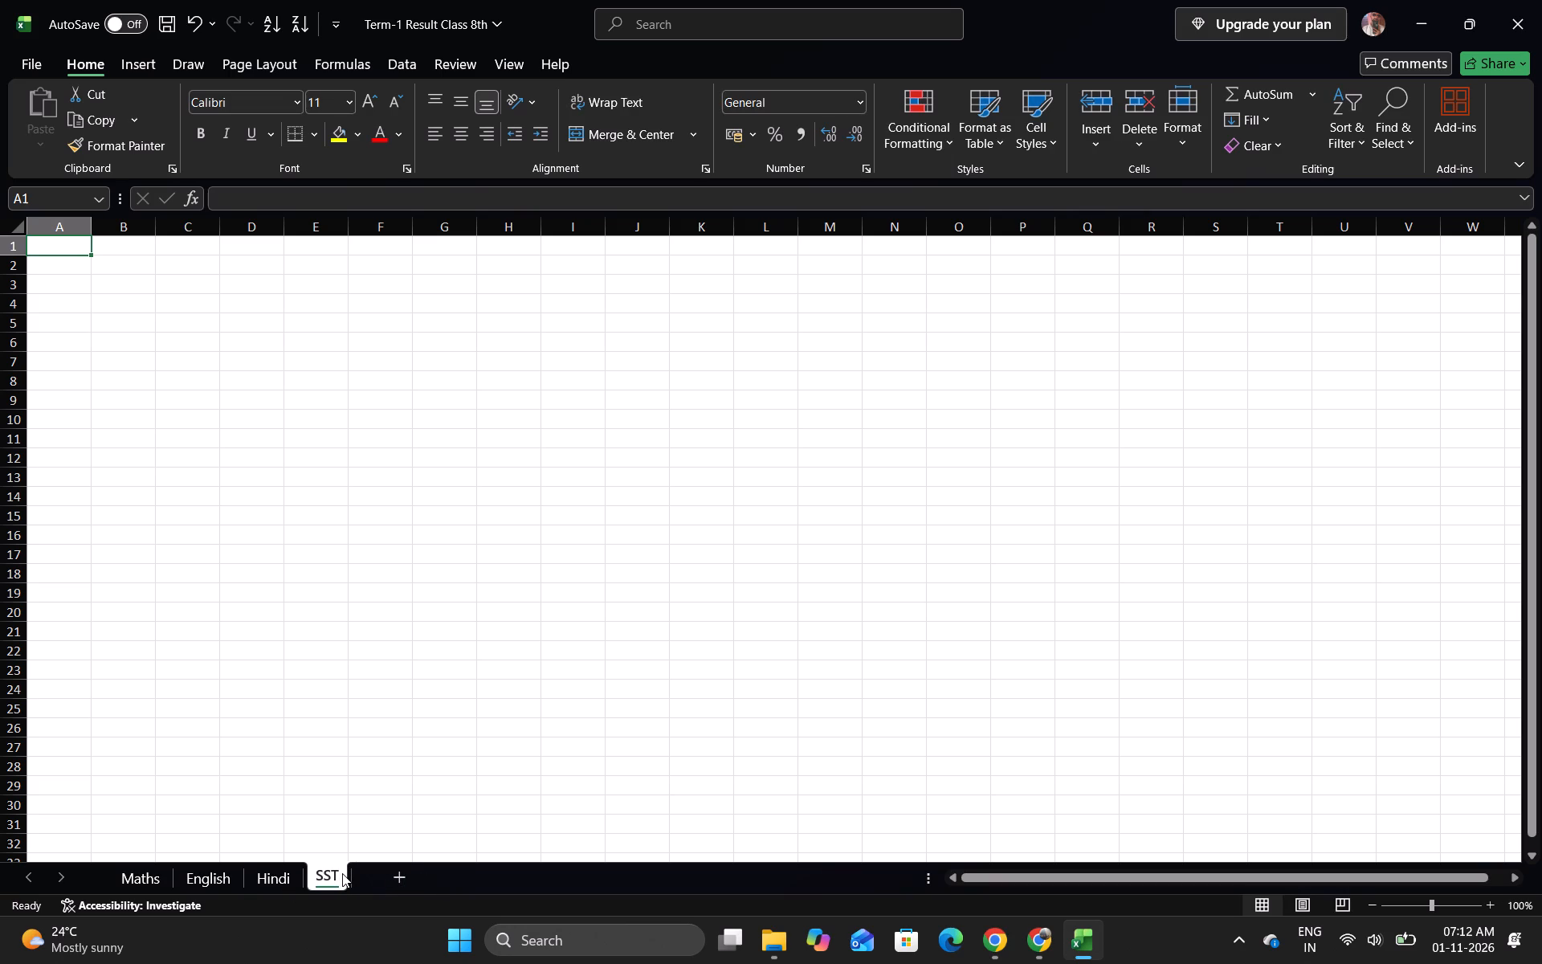
Add a new worksheet after SST and name it IT.
click(401, 879)
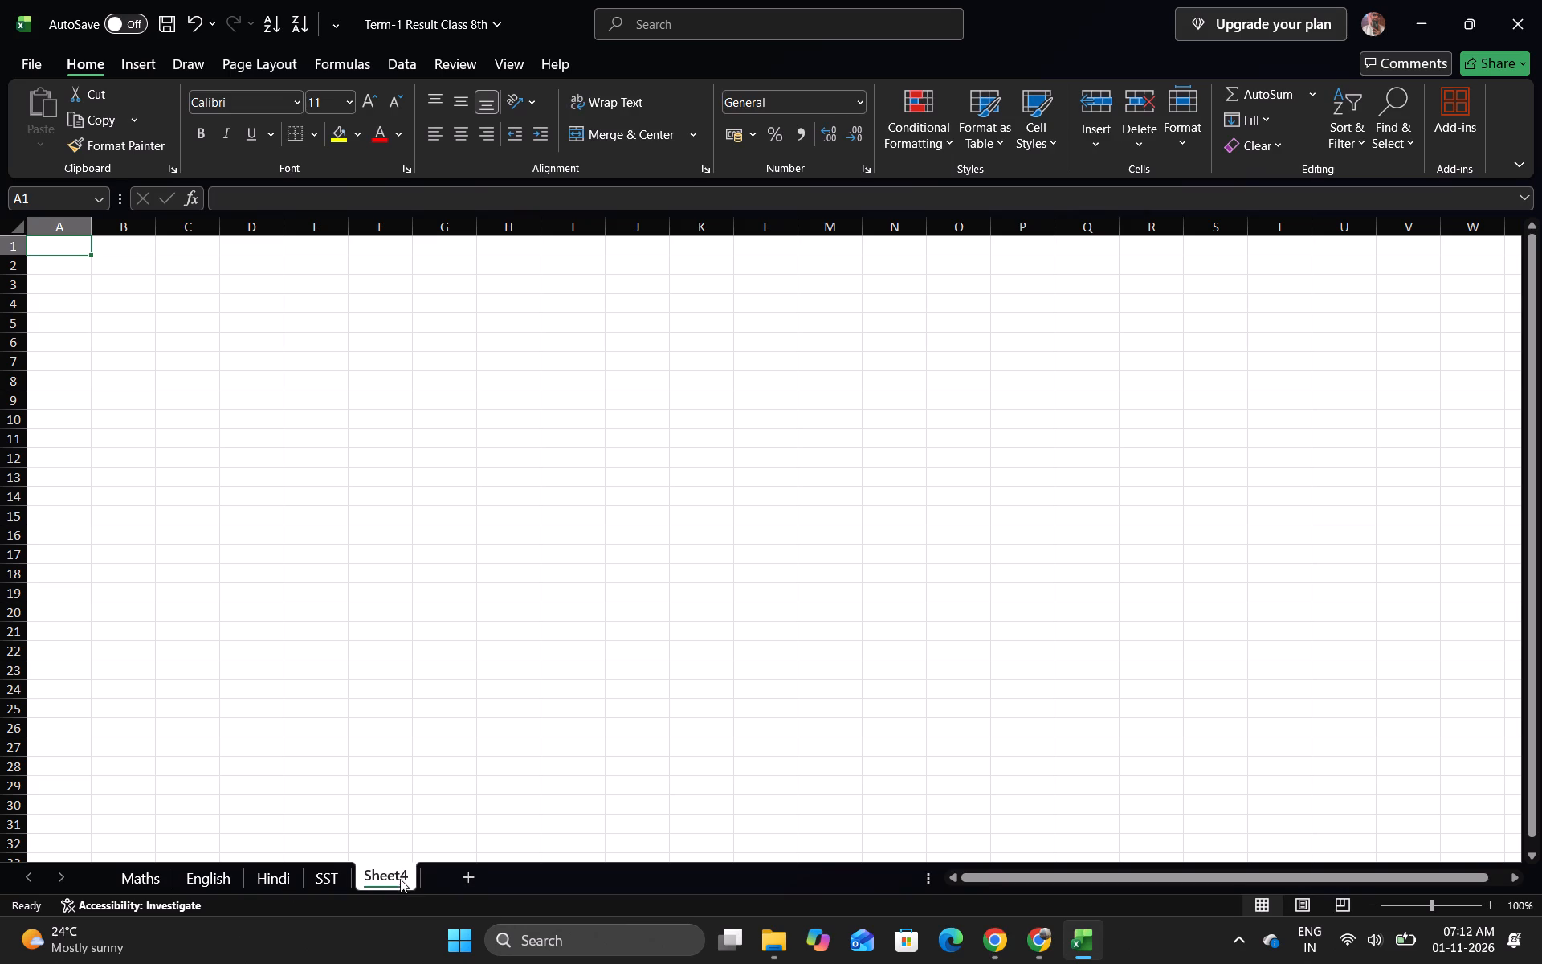
double_click(390, 876)
text(IT)
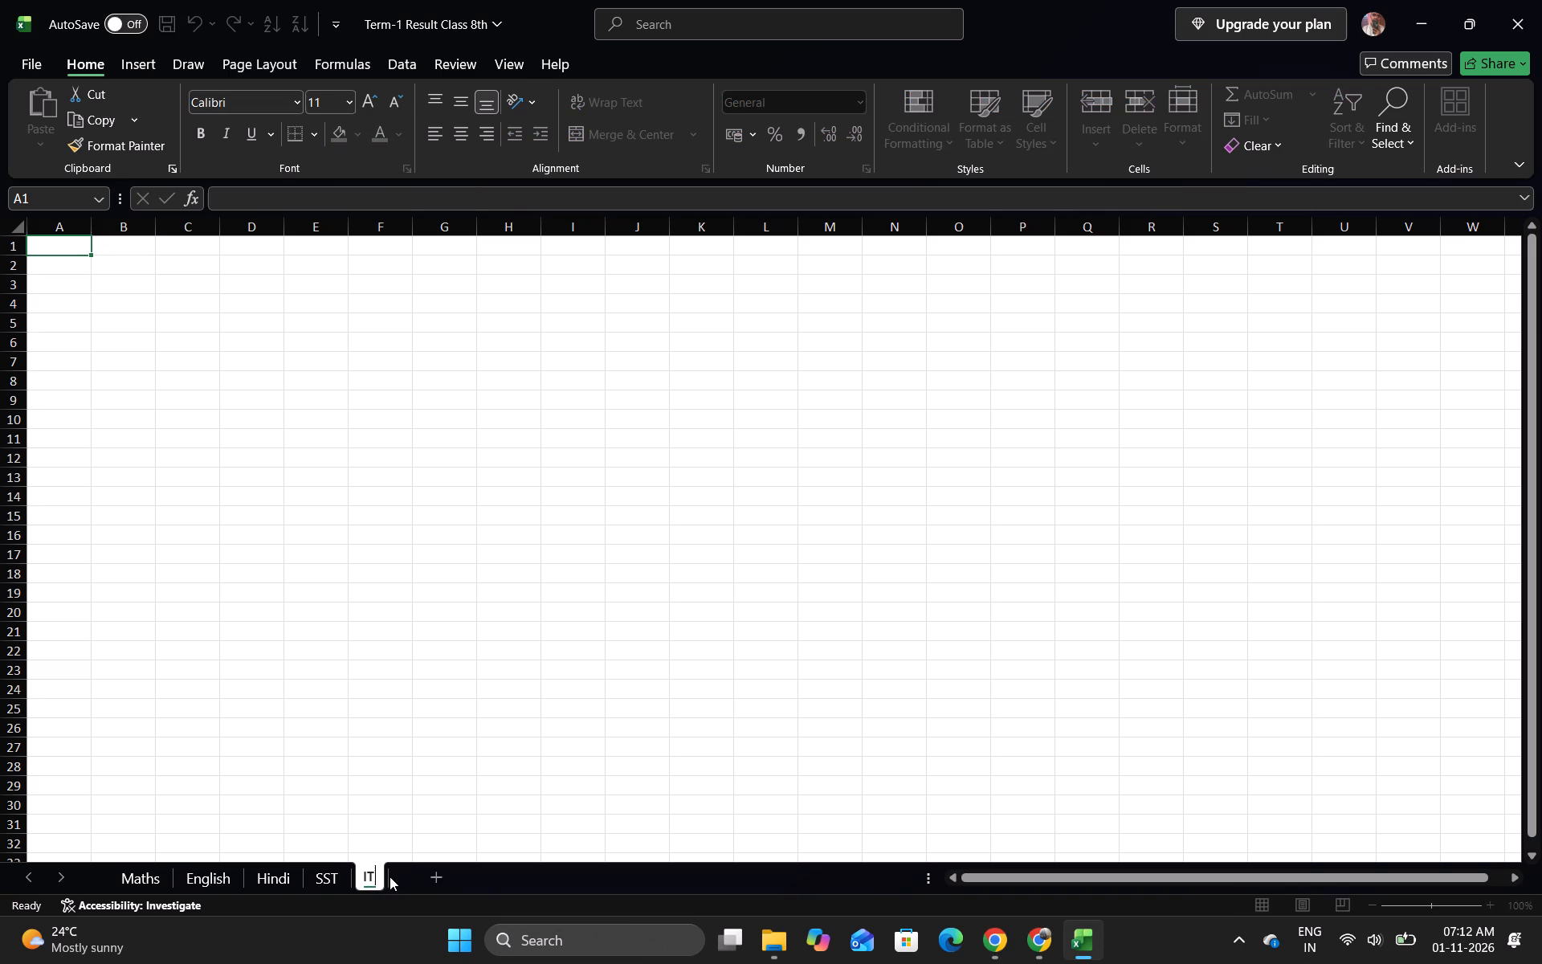
key(Return)
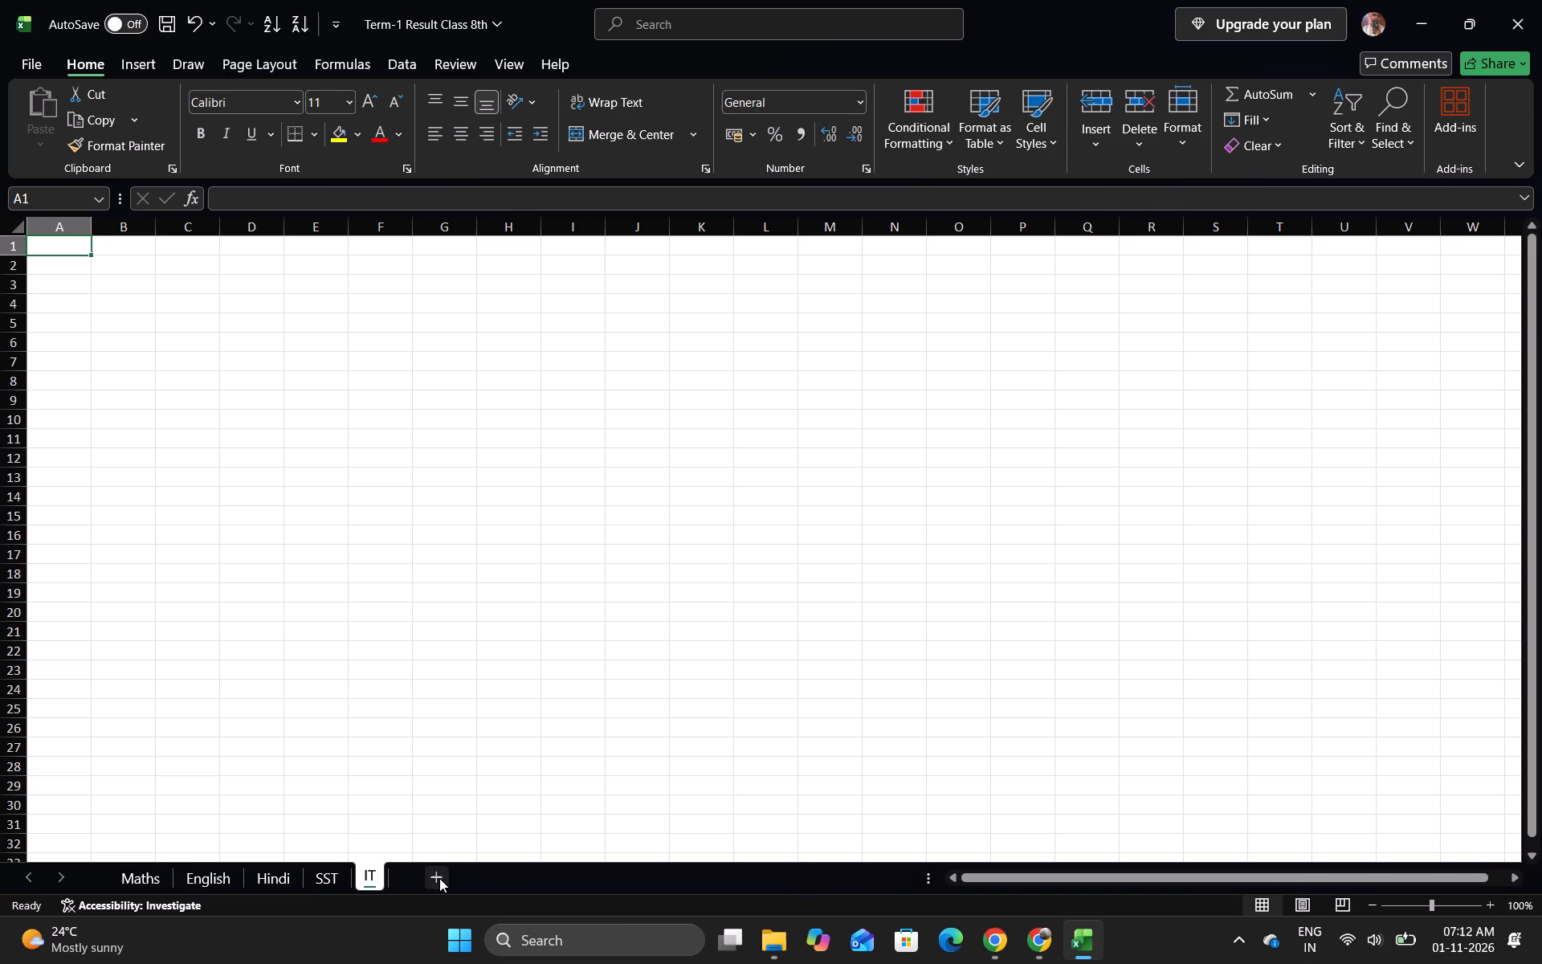
Add a new worksheet after IT and name it GK.
click(439, 878)
double_click(426, 874)
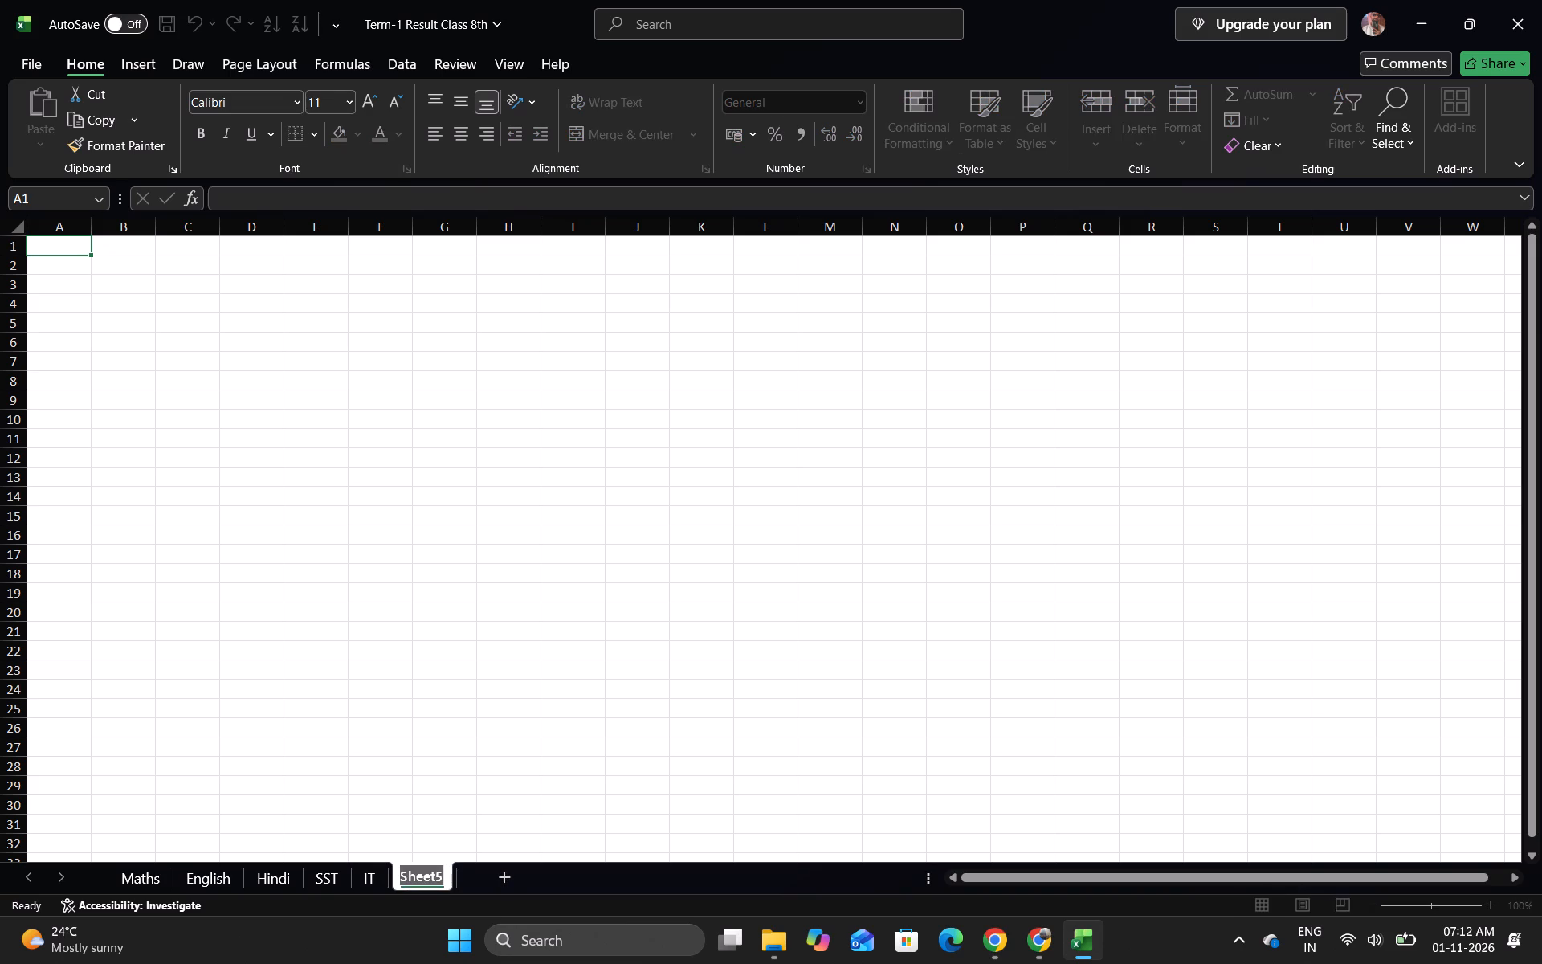
text(GK)
Add a new worksheet after GK and name it Marathi.
click(479, 877)
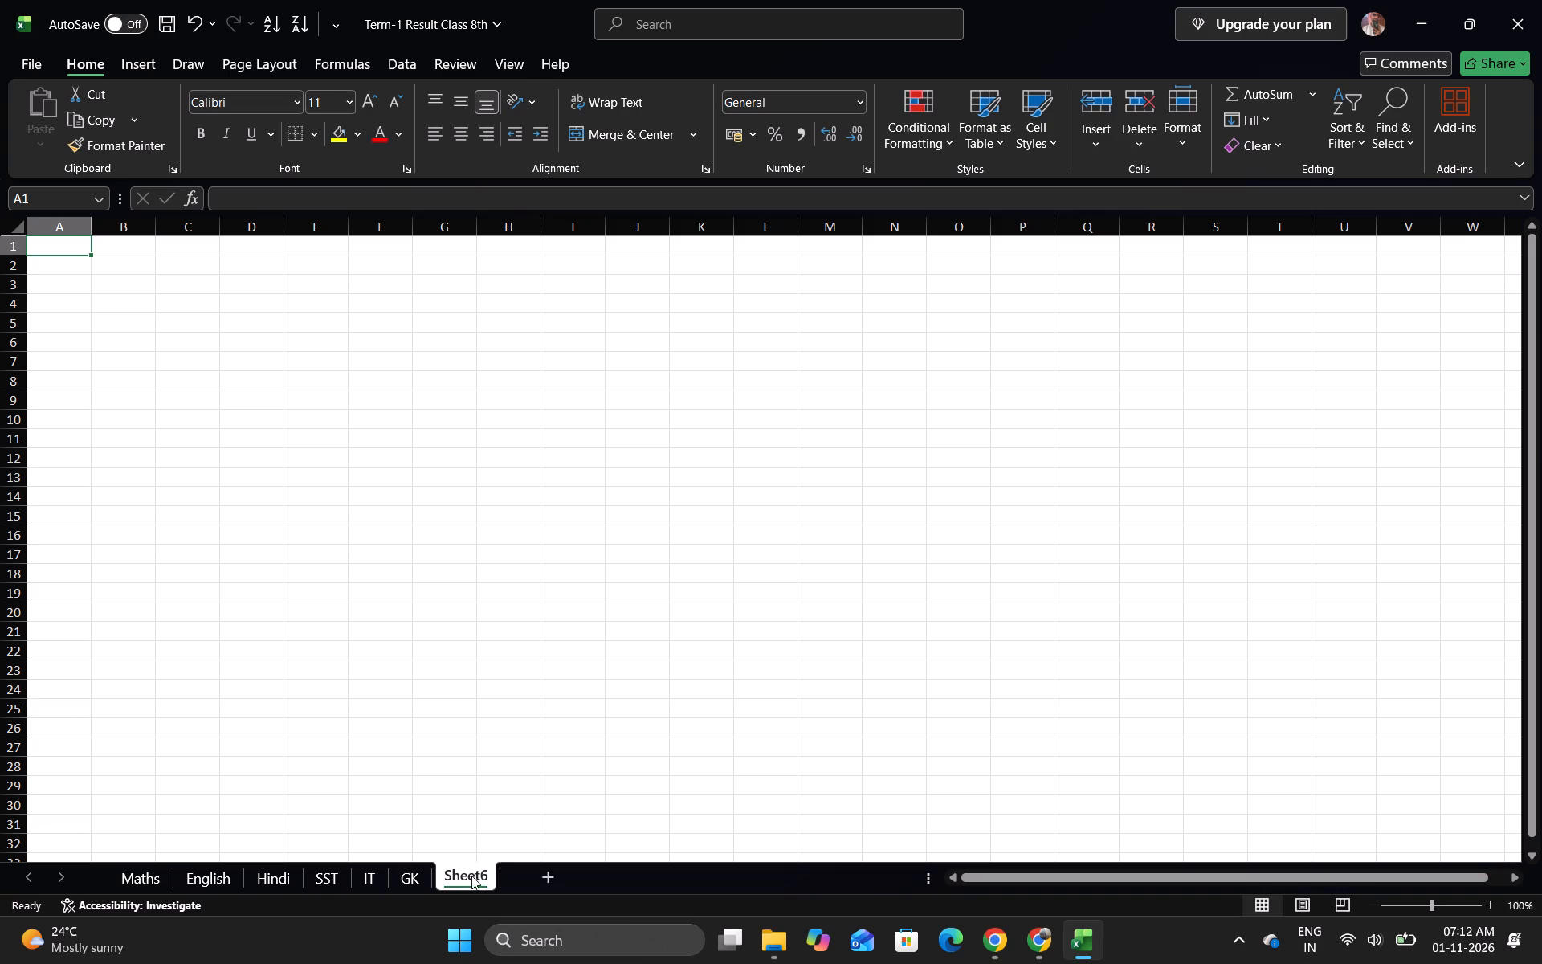
double_click(471, 876)
text(Marathi)
key(Return)
Add a new worksheet after Marathi and name it Science.
click(544, 872)
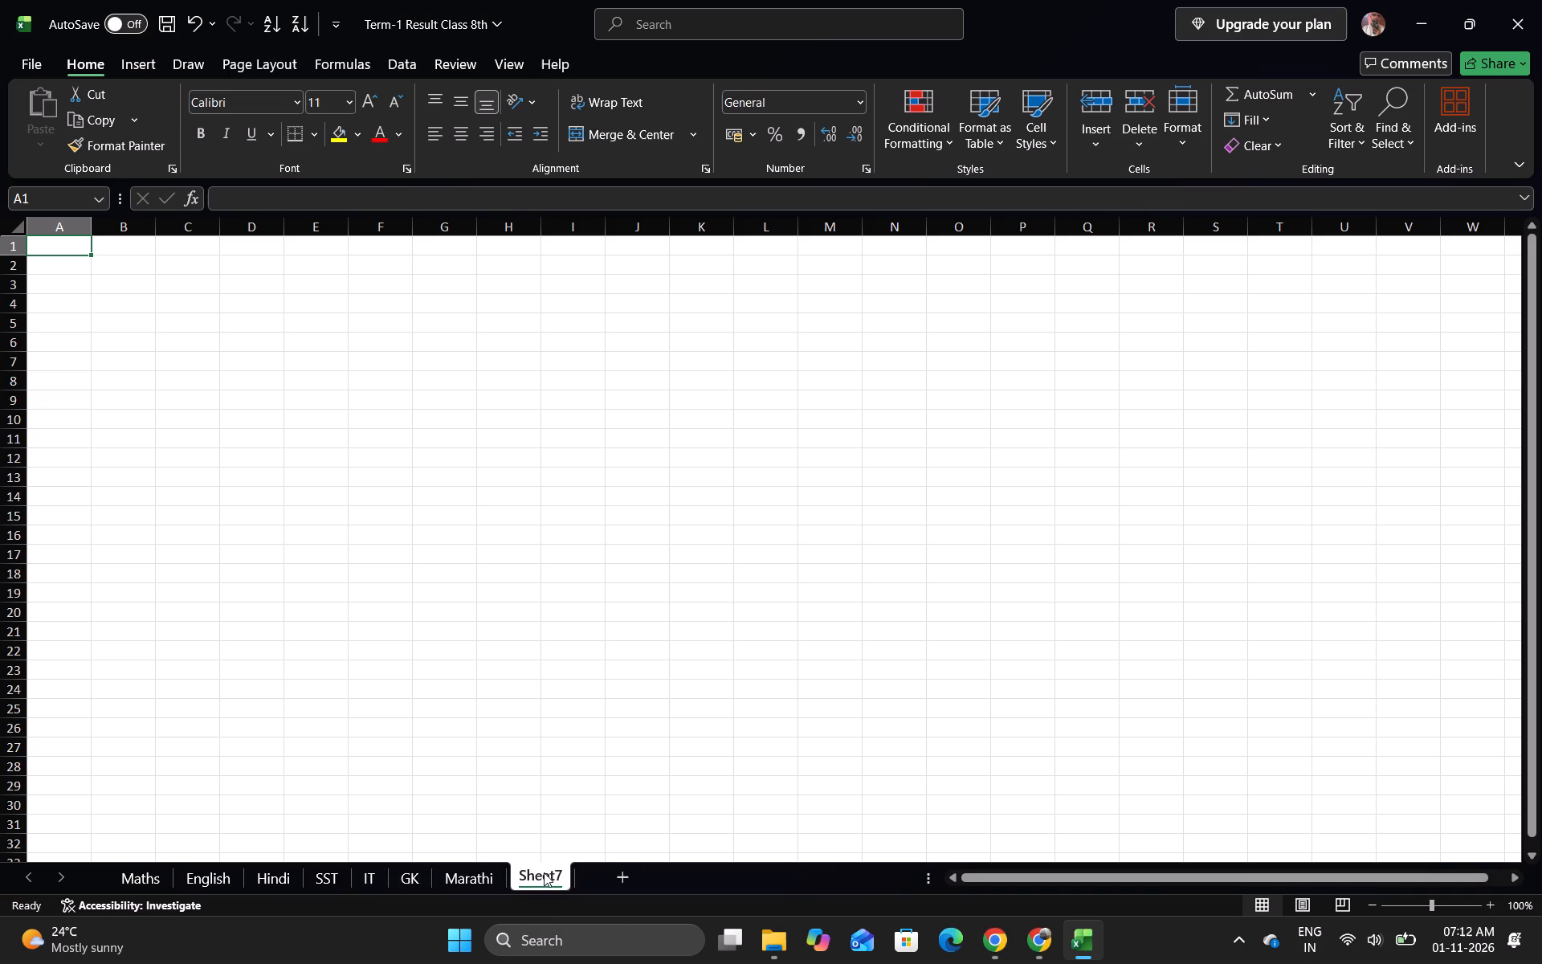
double_click(535, 872)
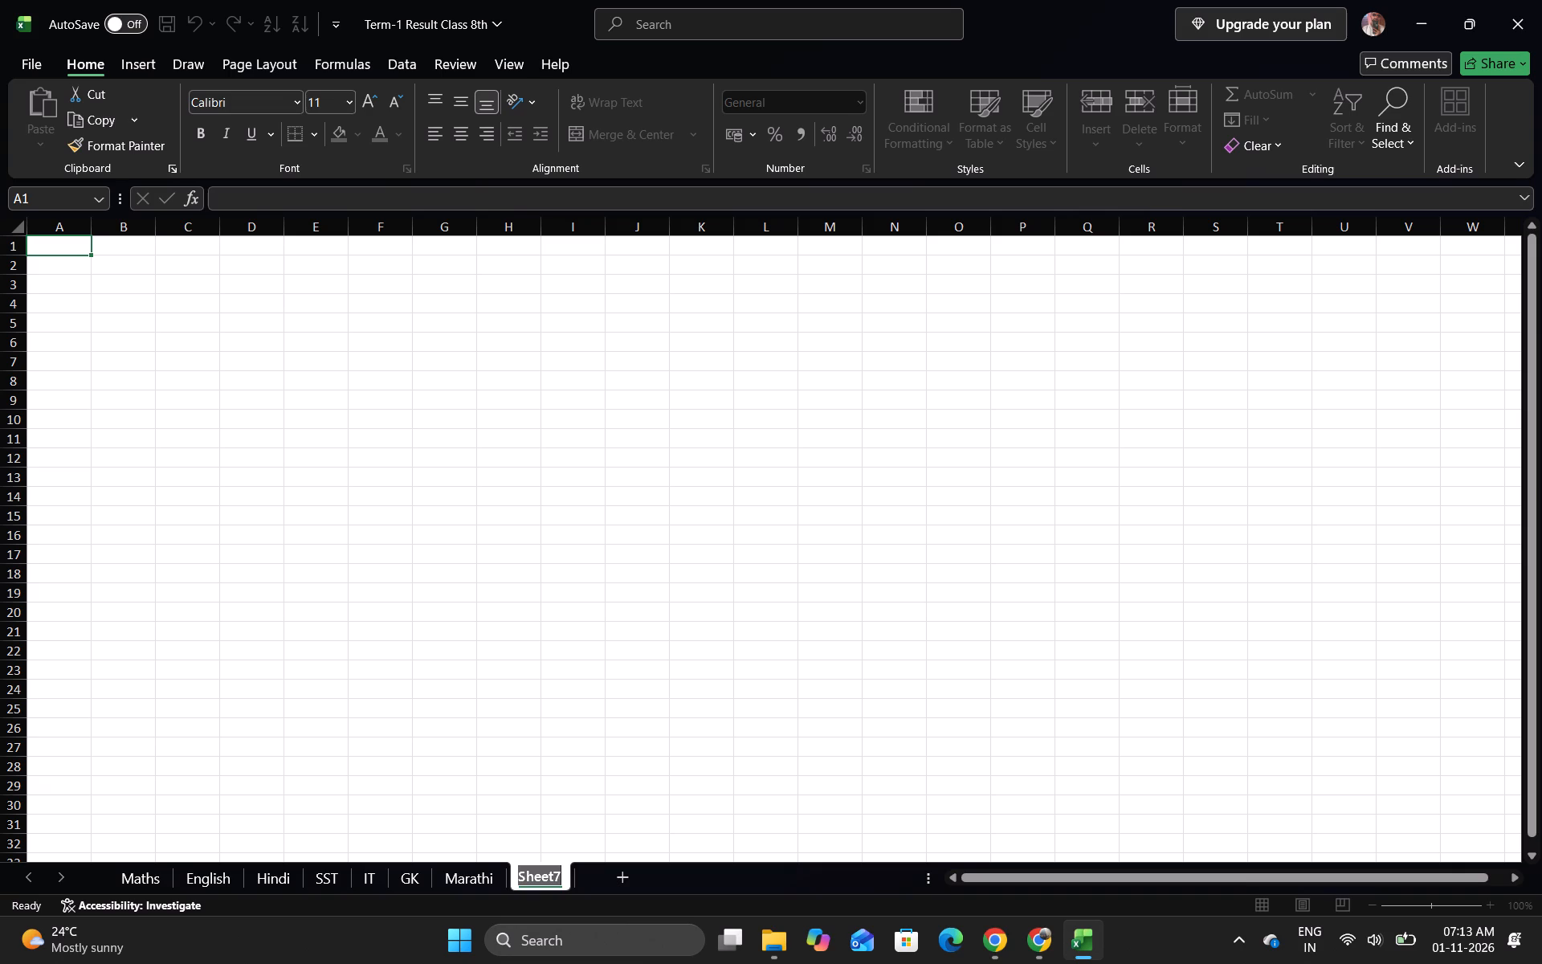
text(Science)
click(640, 827)
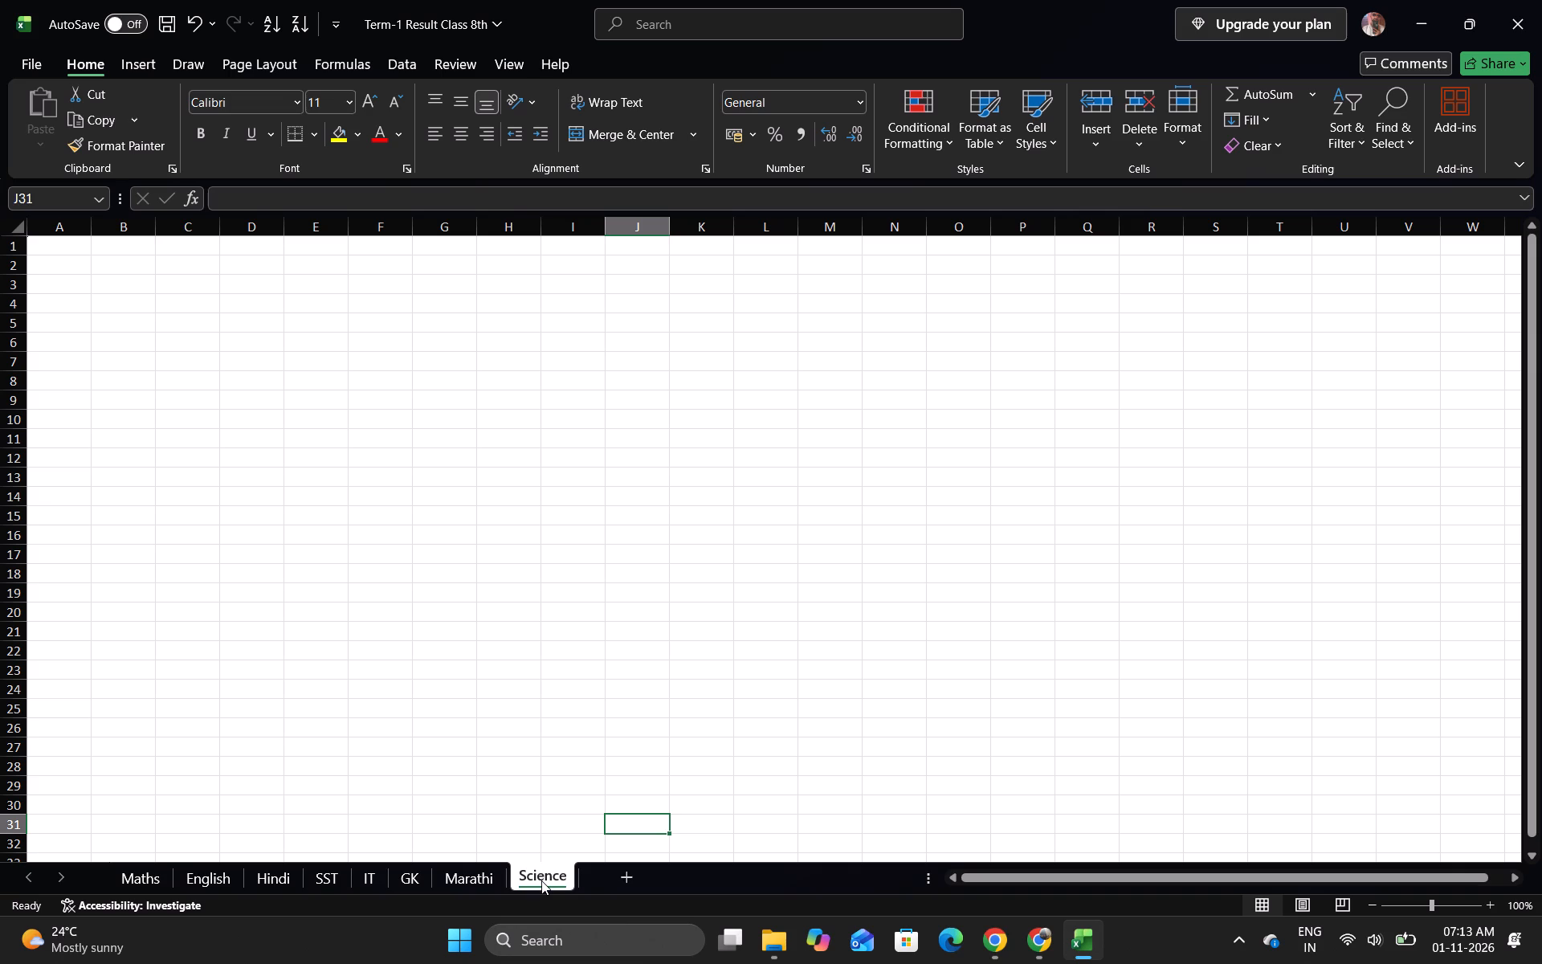
Switch to Google Chrome and open the Windows search.
click(995, 937)
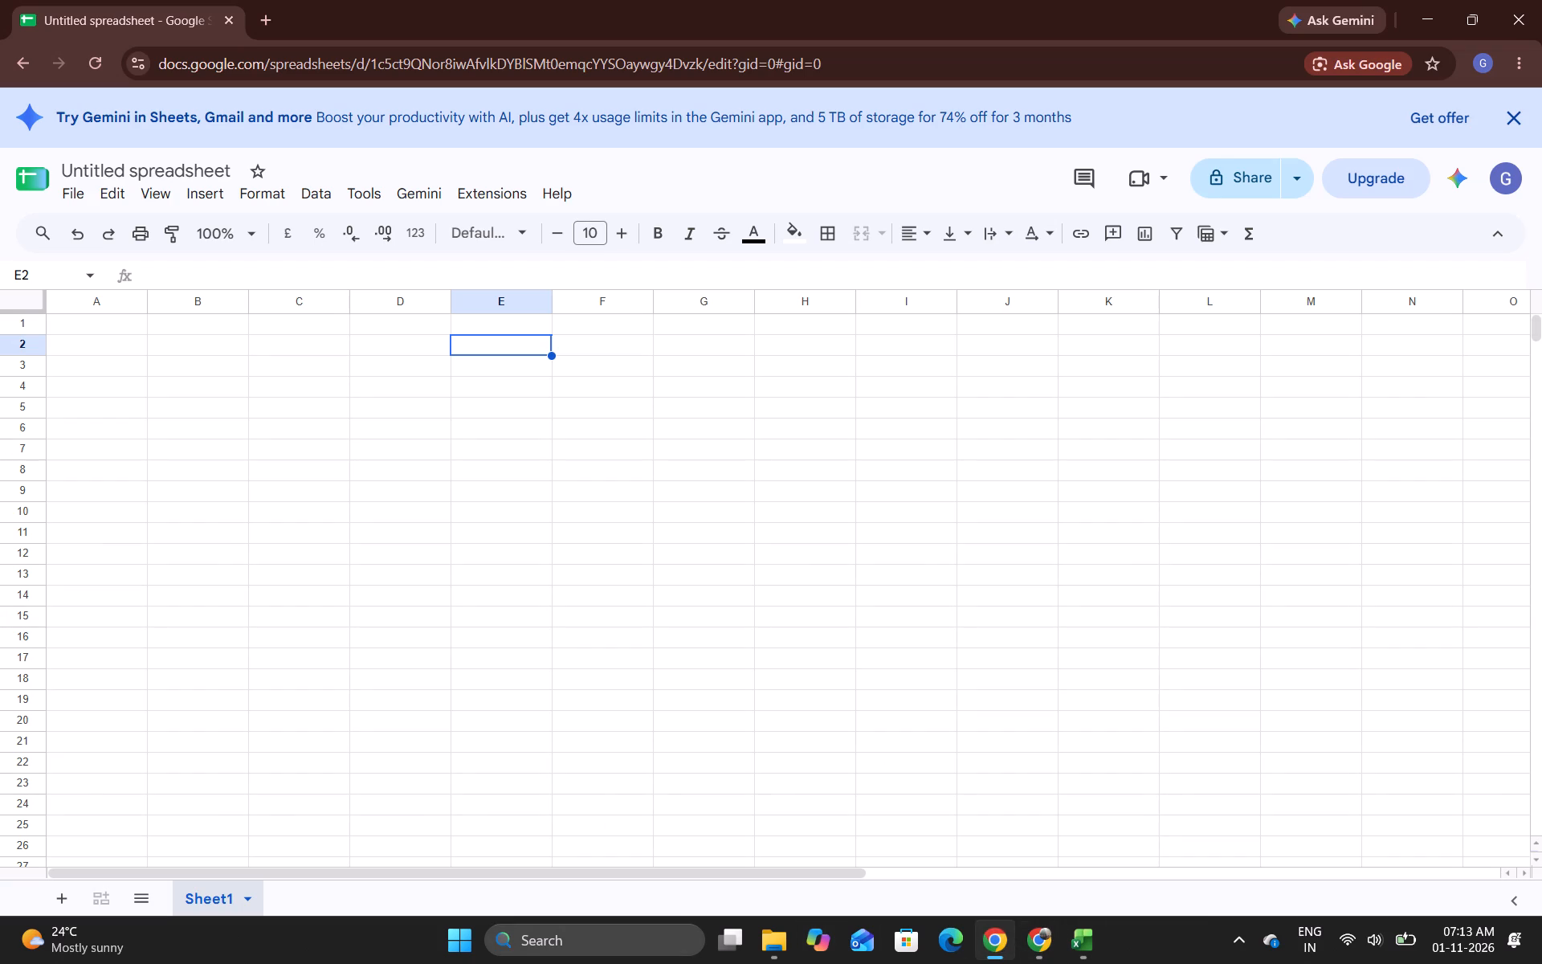
click(577, 928)
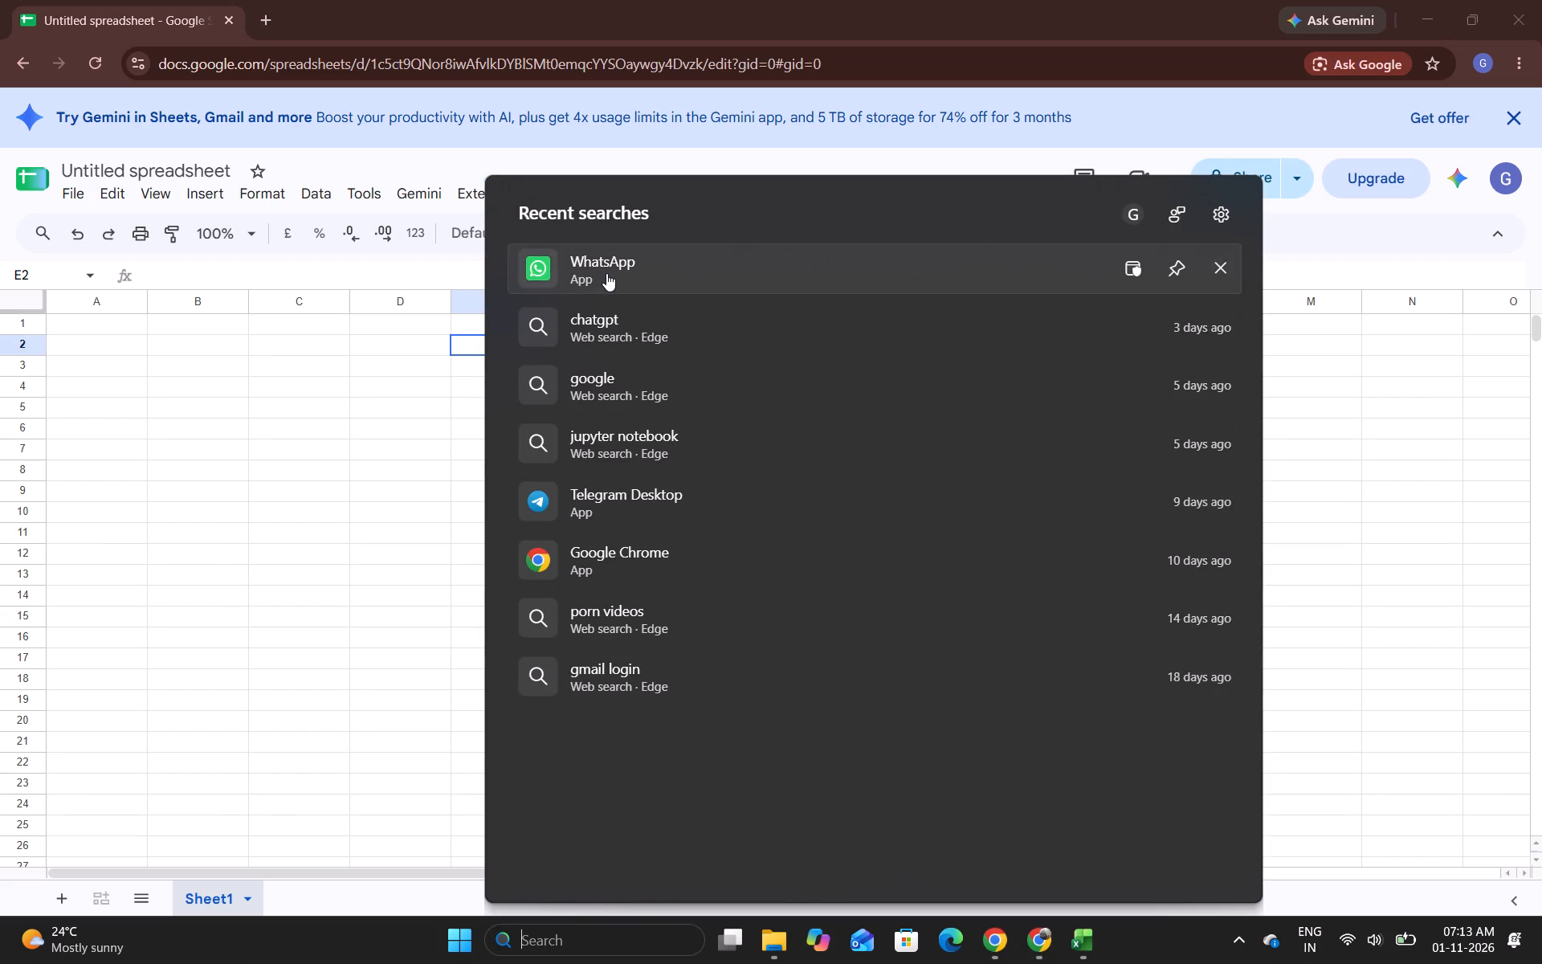
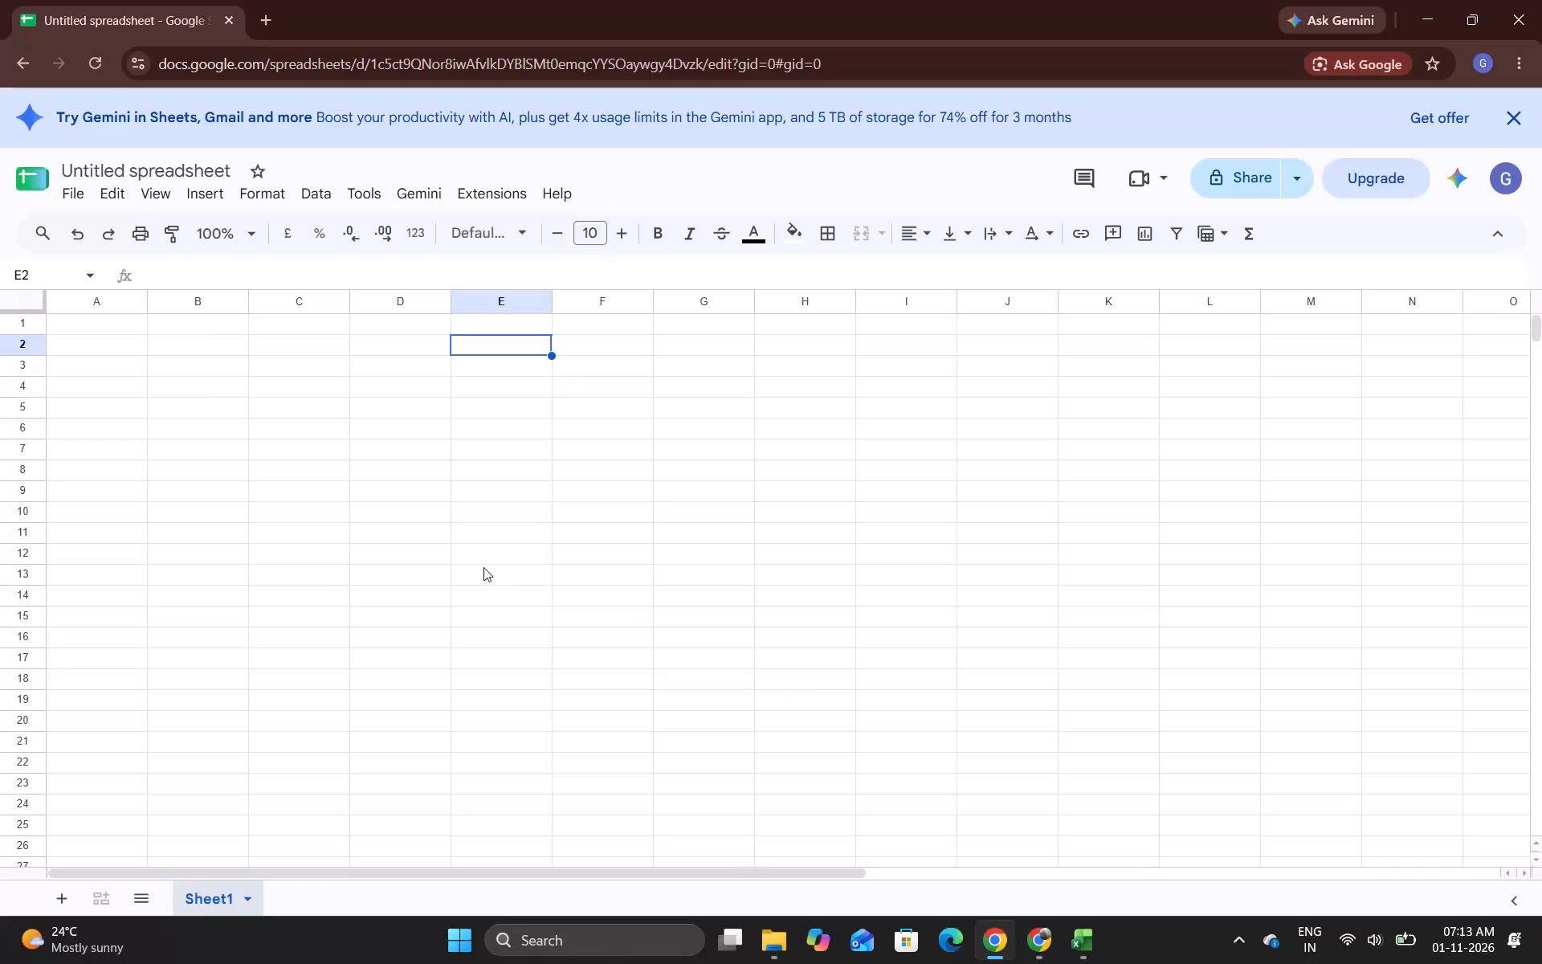
Switch back to the Term-1 Result Class 8th workbook in Excel and copy the complete result sheet, A2:F48, from the Maths worksheet.
click(1085, 941)
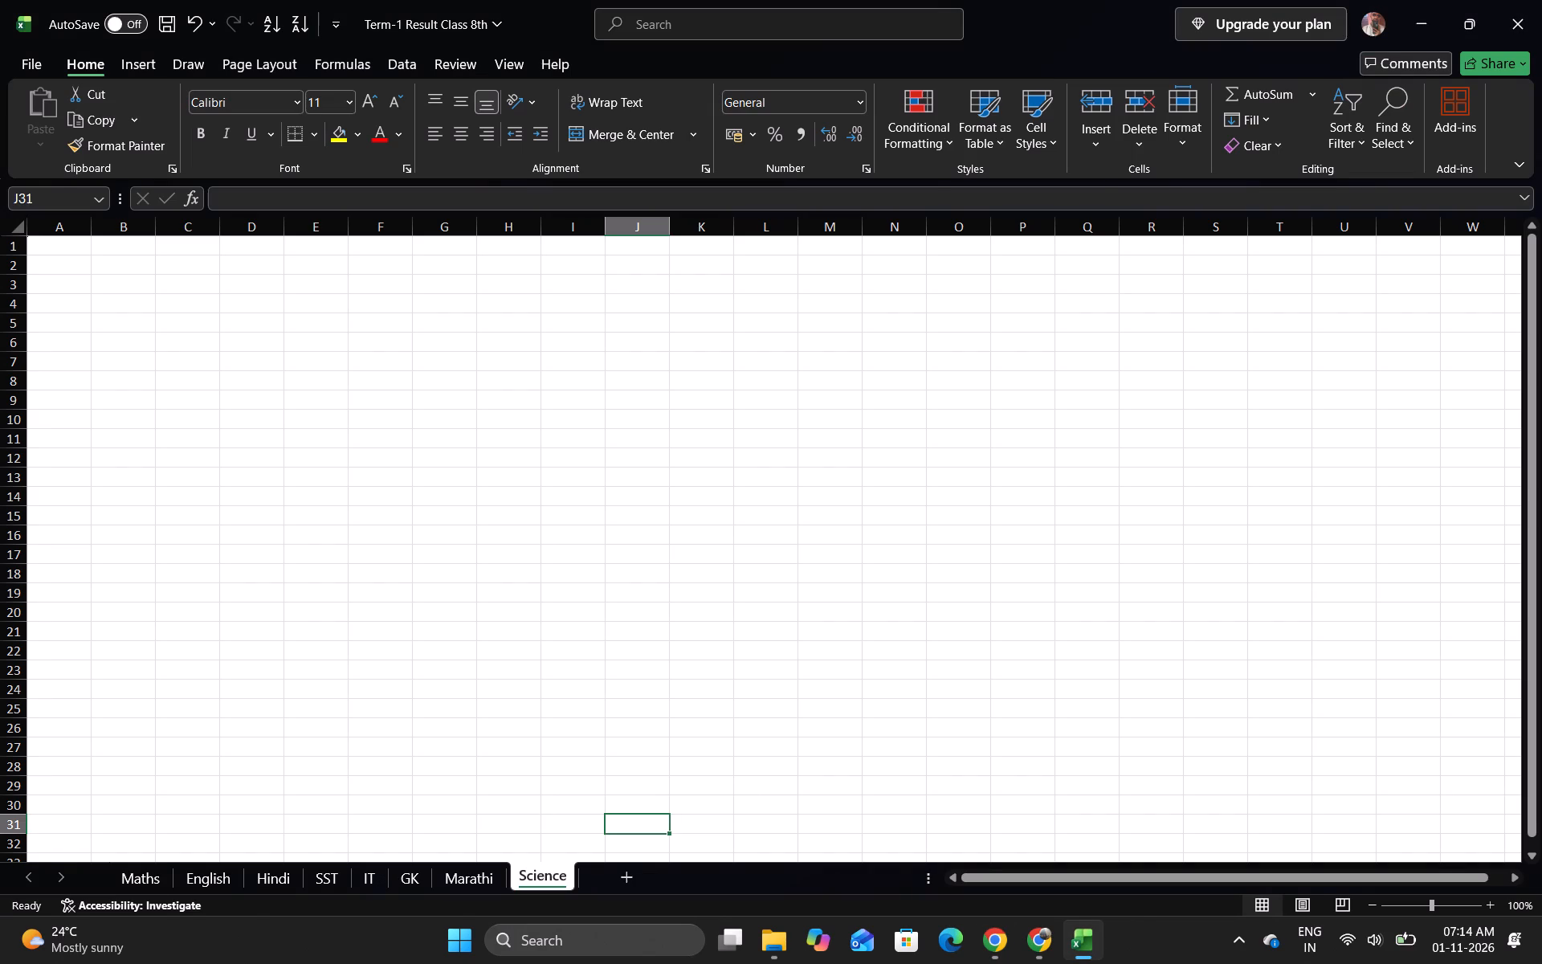
click(141, 881)
scroll(225, 794, down, 1)
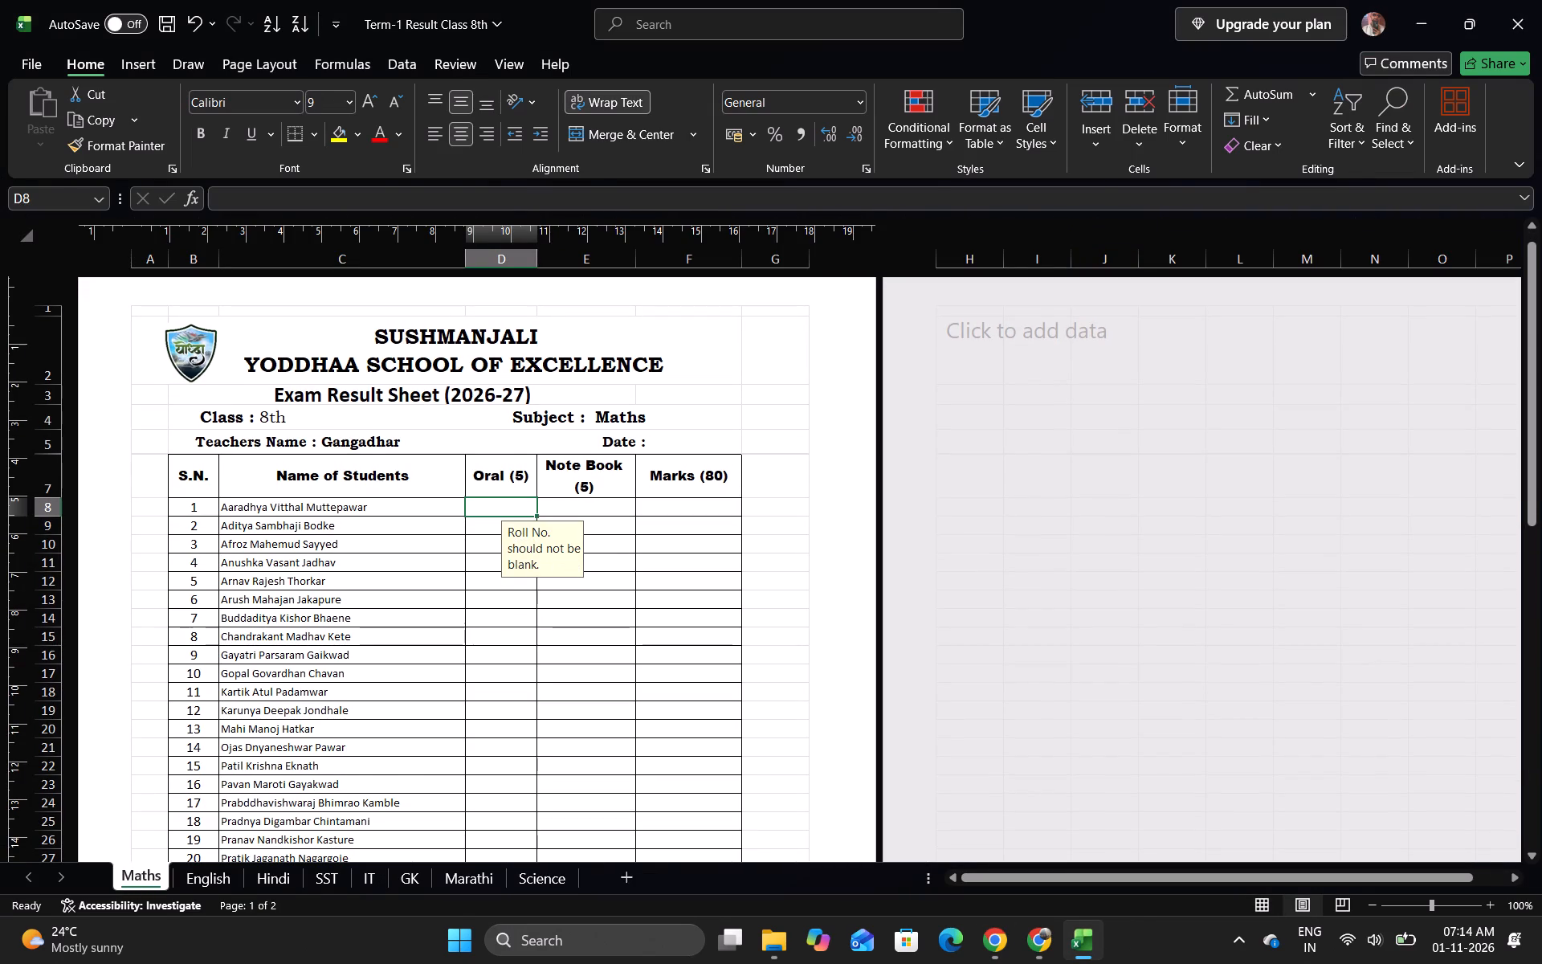
click(196, 513)
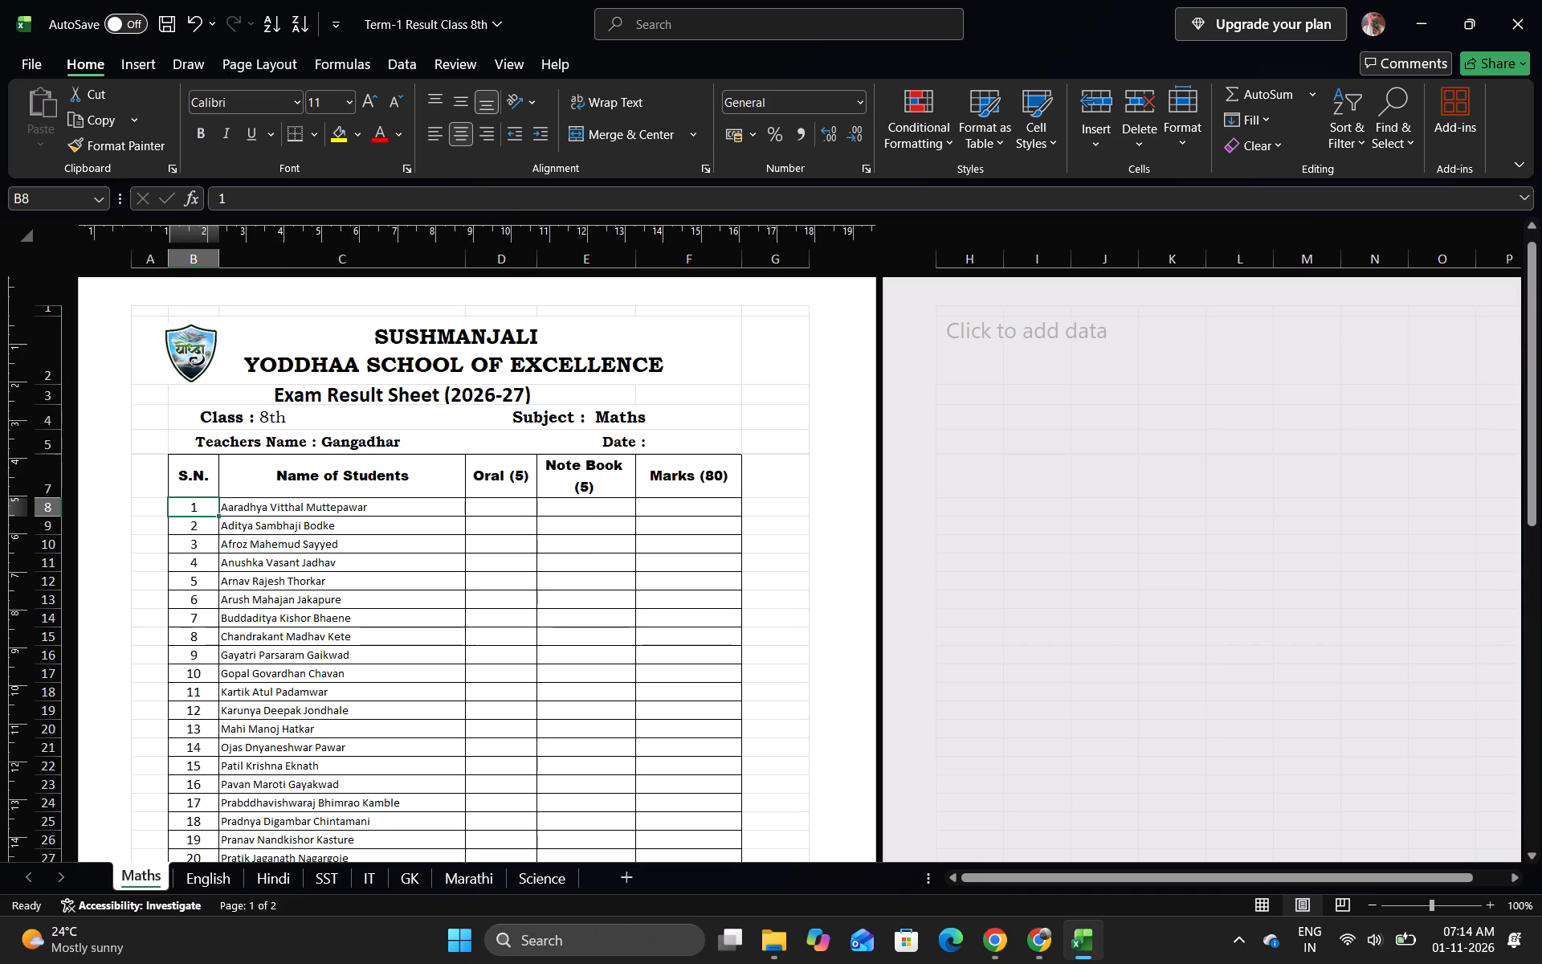
click(284, 498)
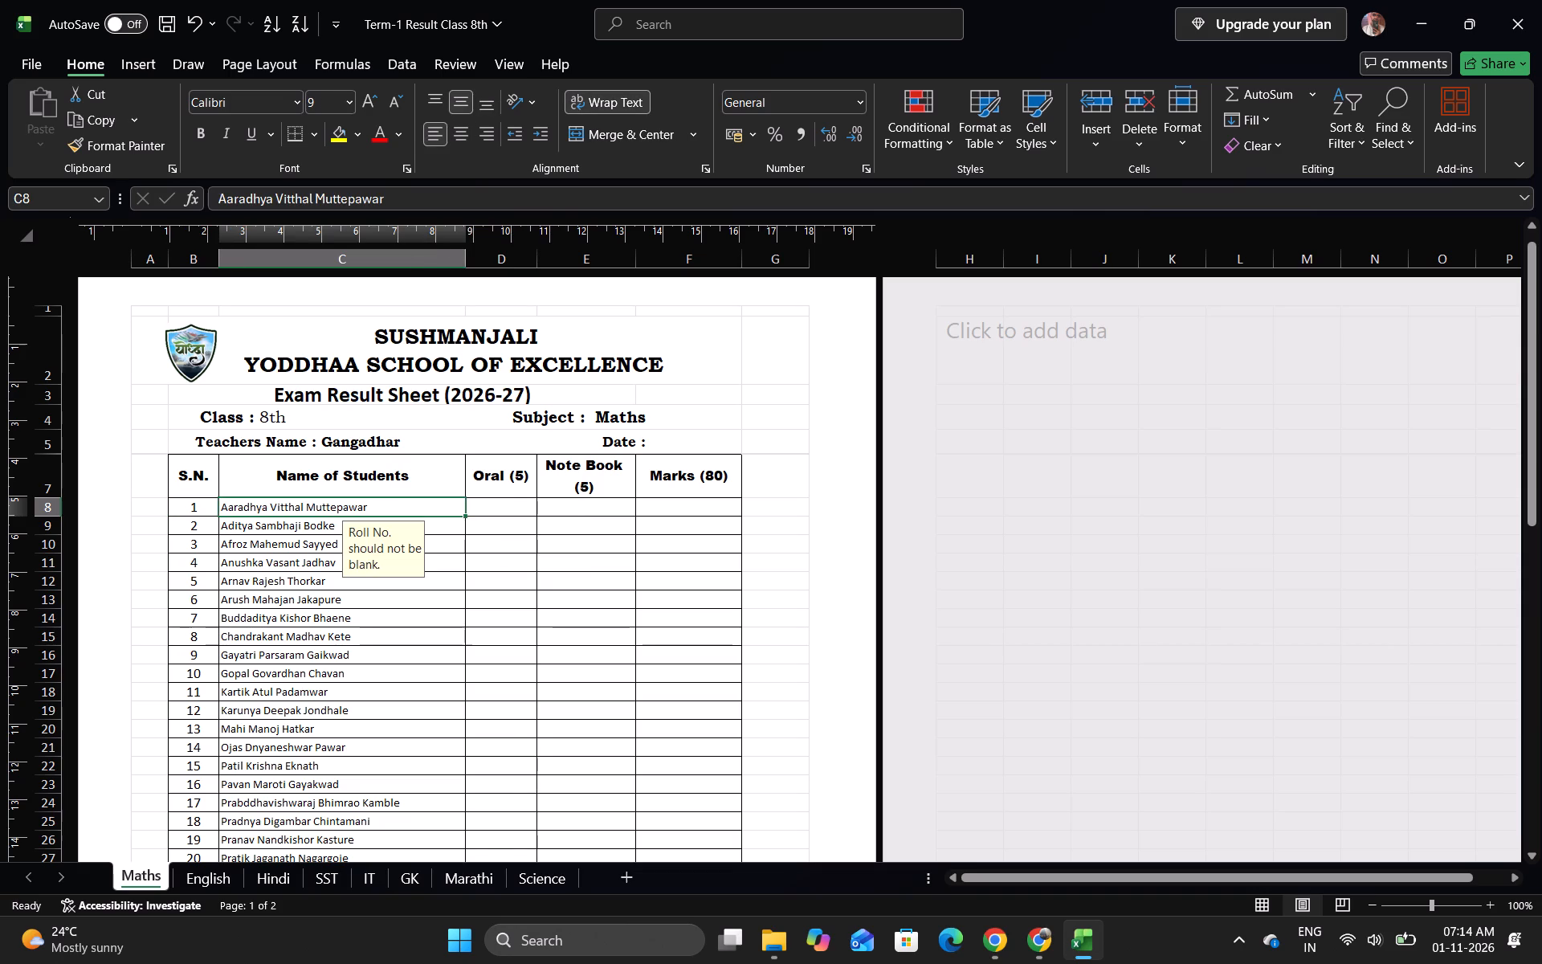
click(493, 514)
click(585, 508)
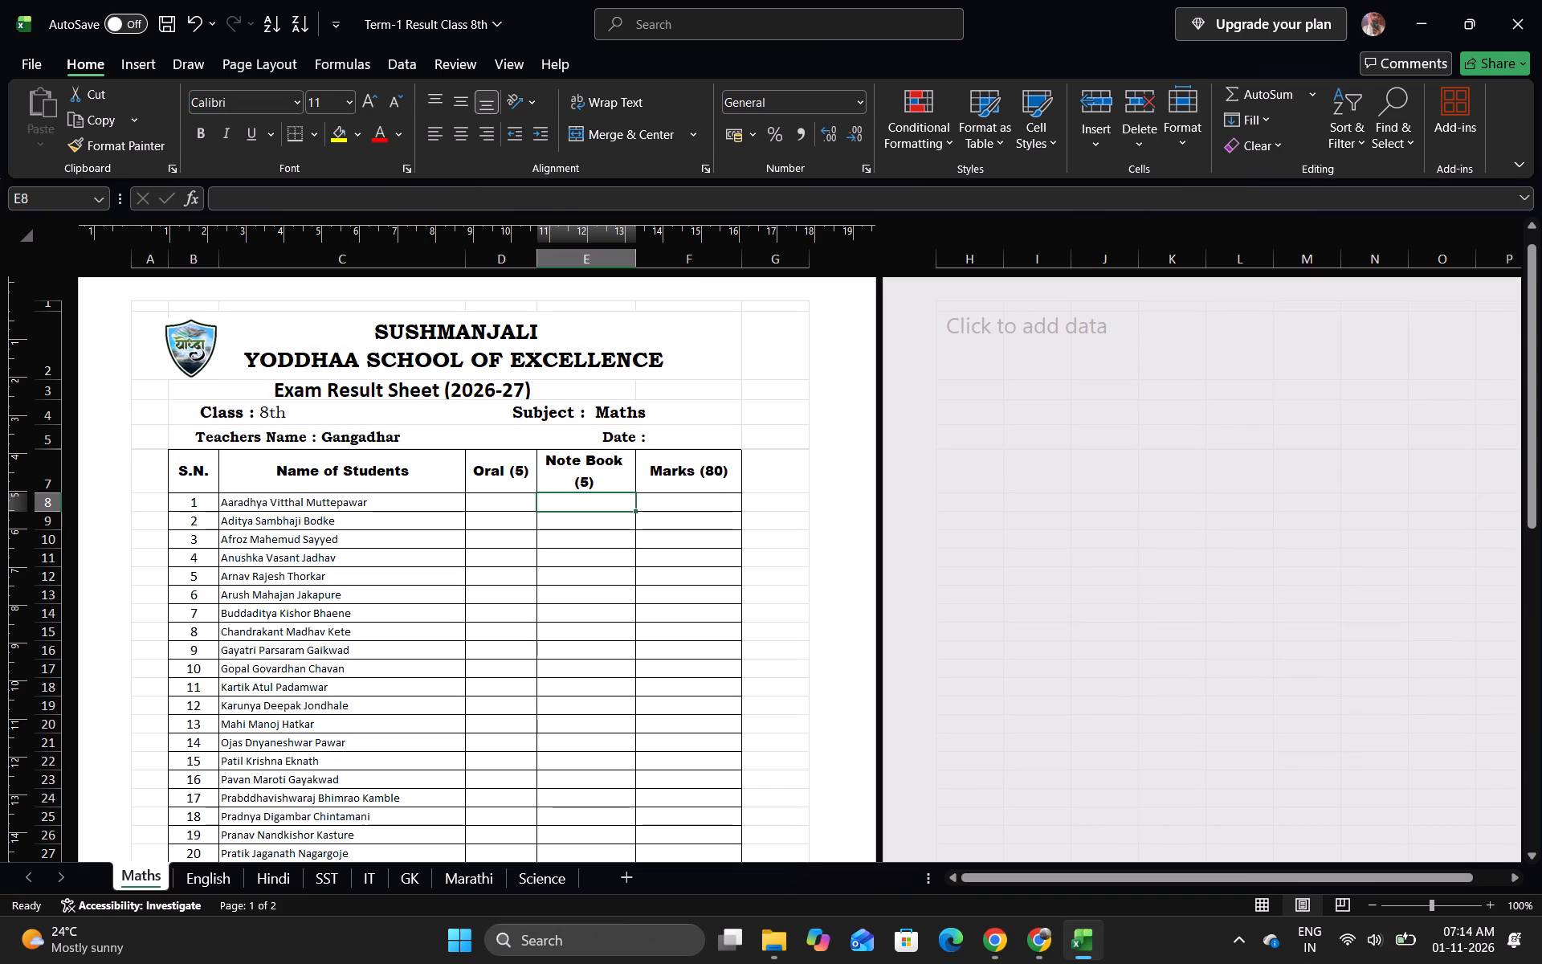
click(155, 321)
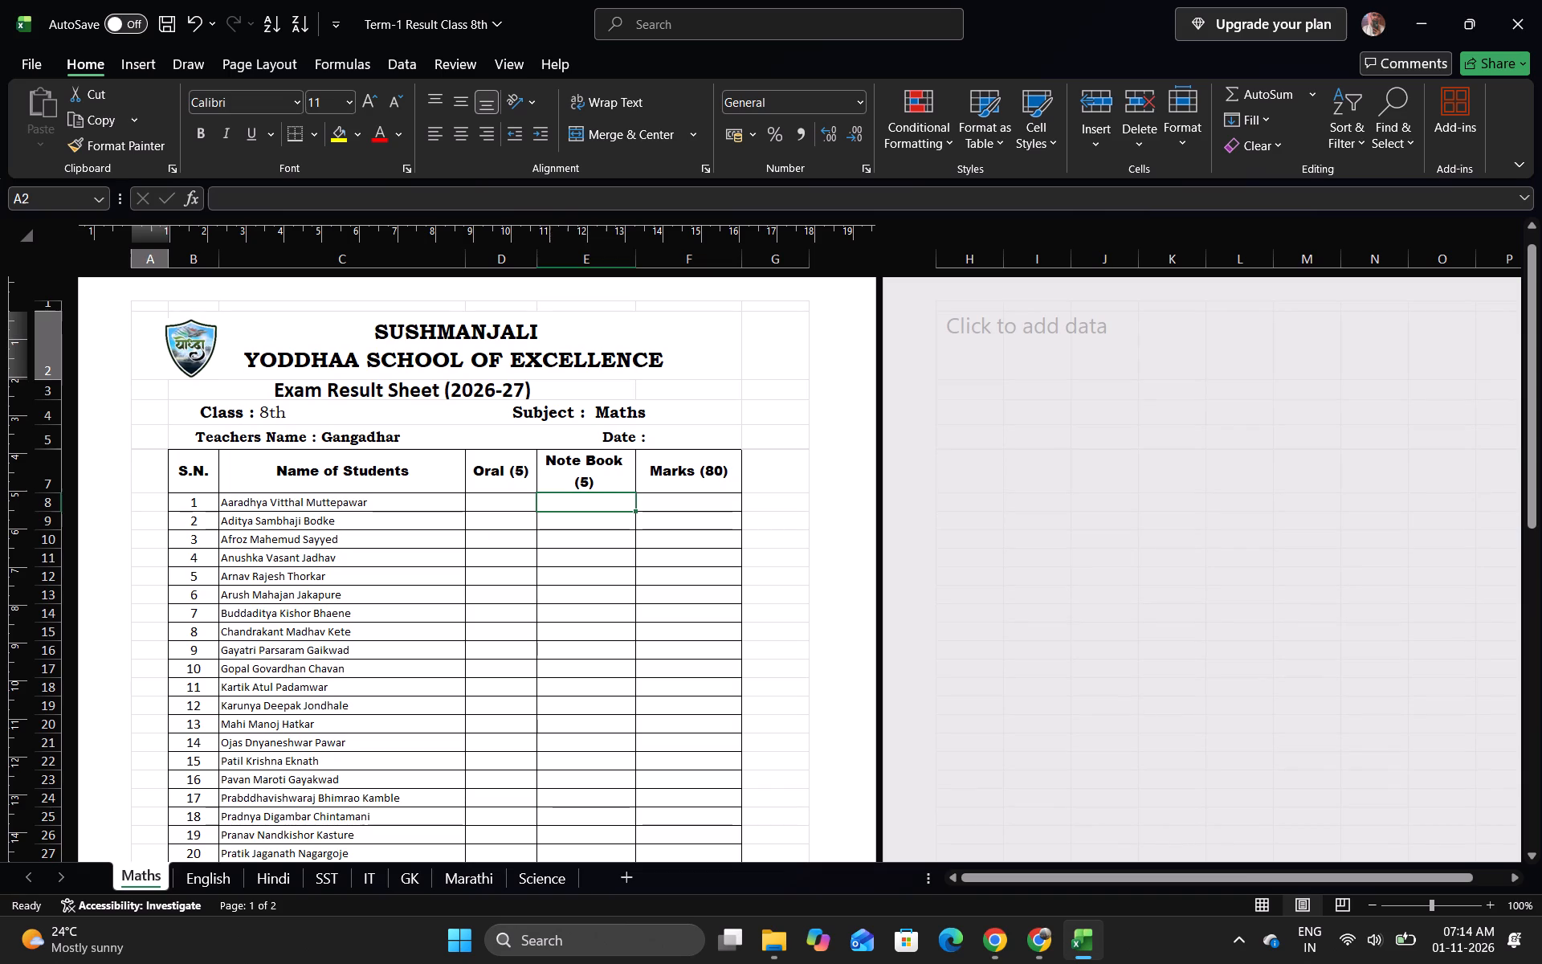
key(ctrl+a)
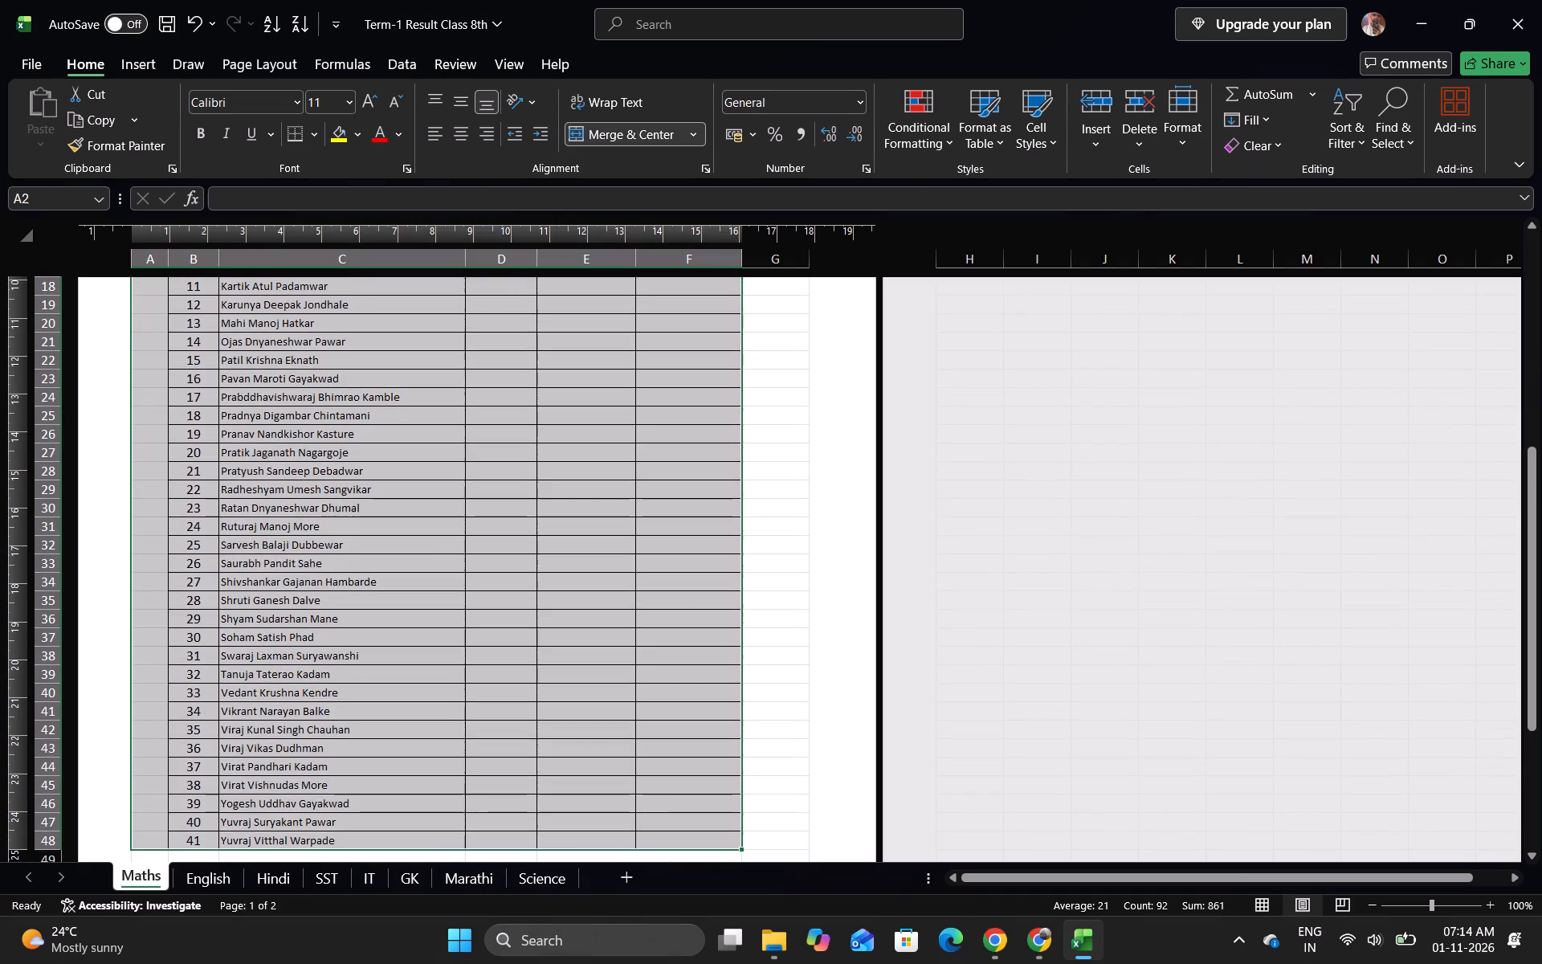
key(ctrl+c)
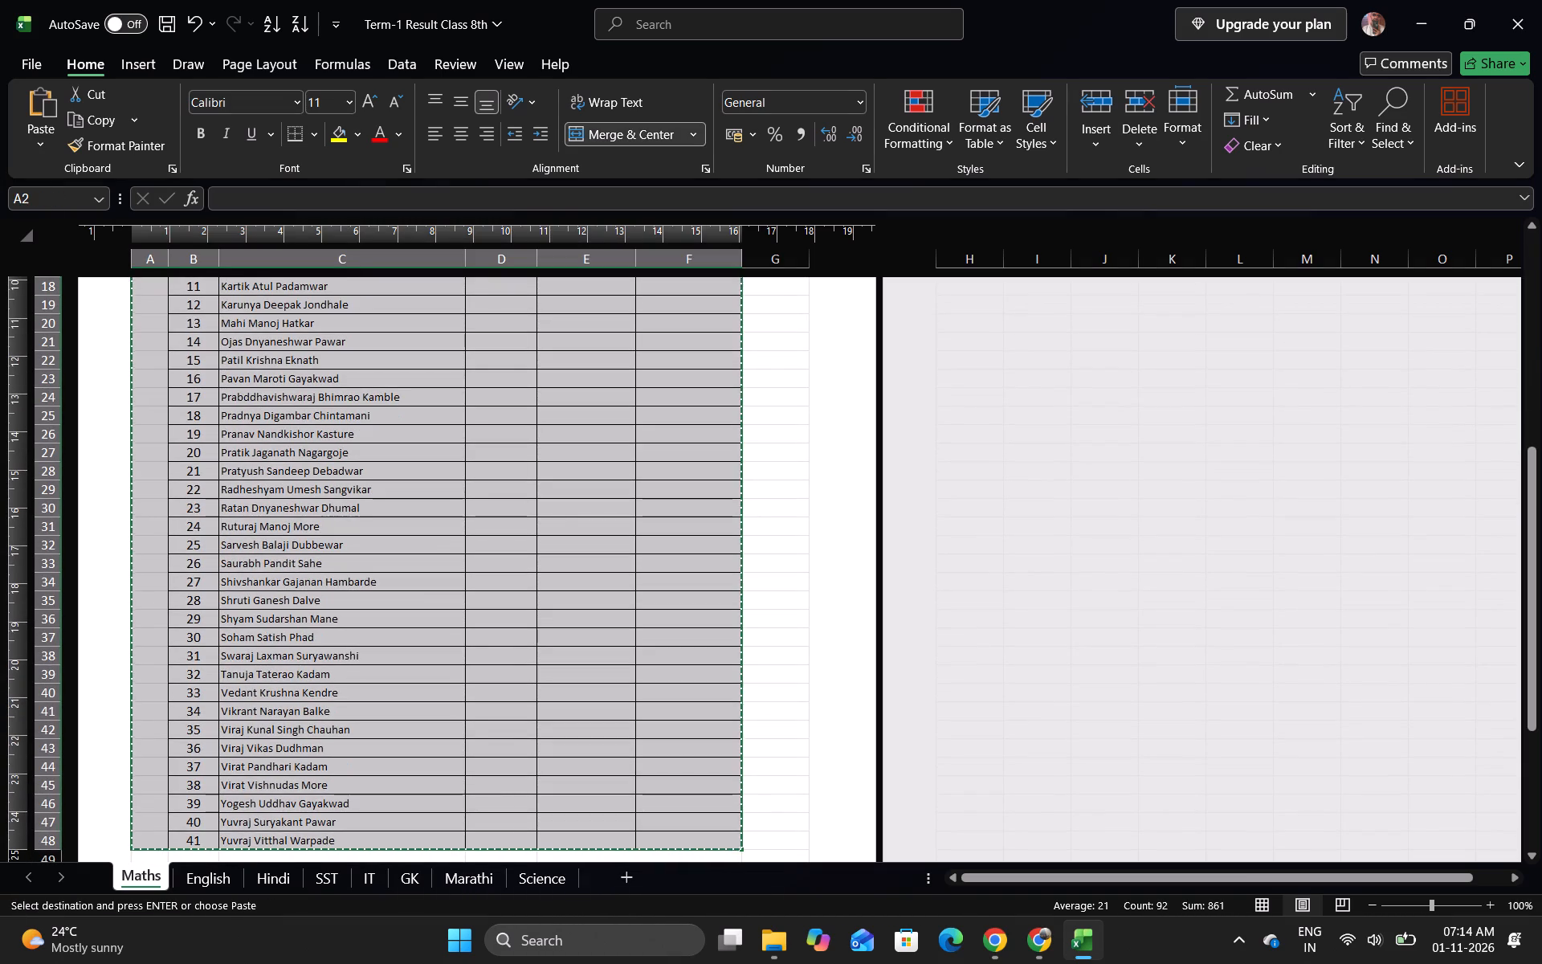
Paste the copied result sheet into the English worksheet at A1, keeping the source column widths.
click(213, 891)
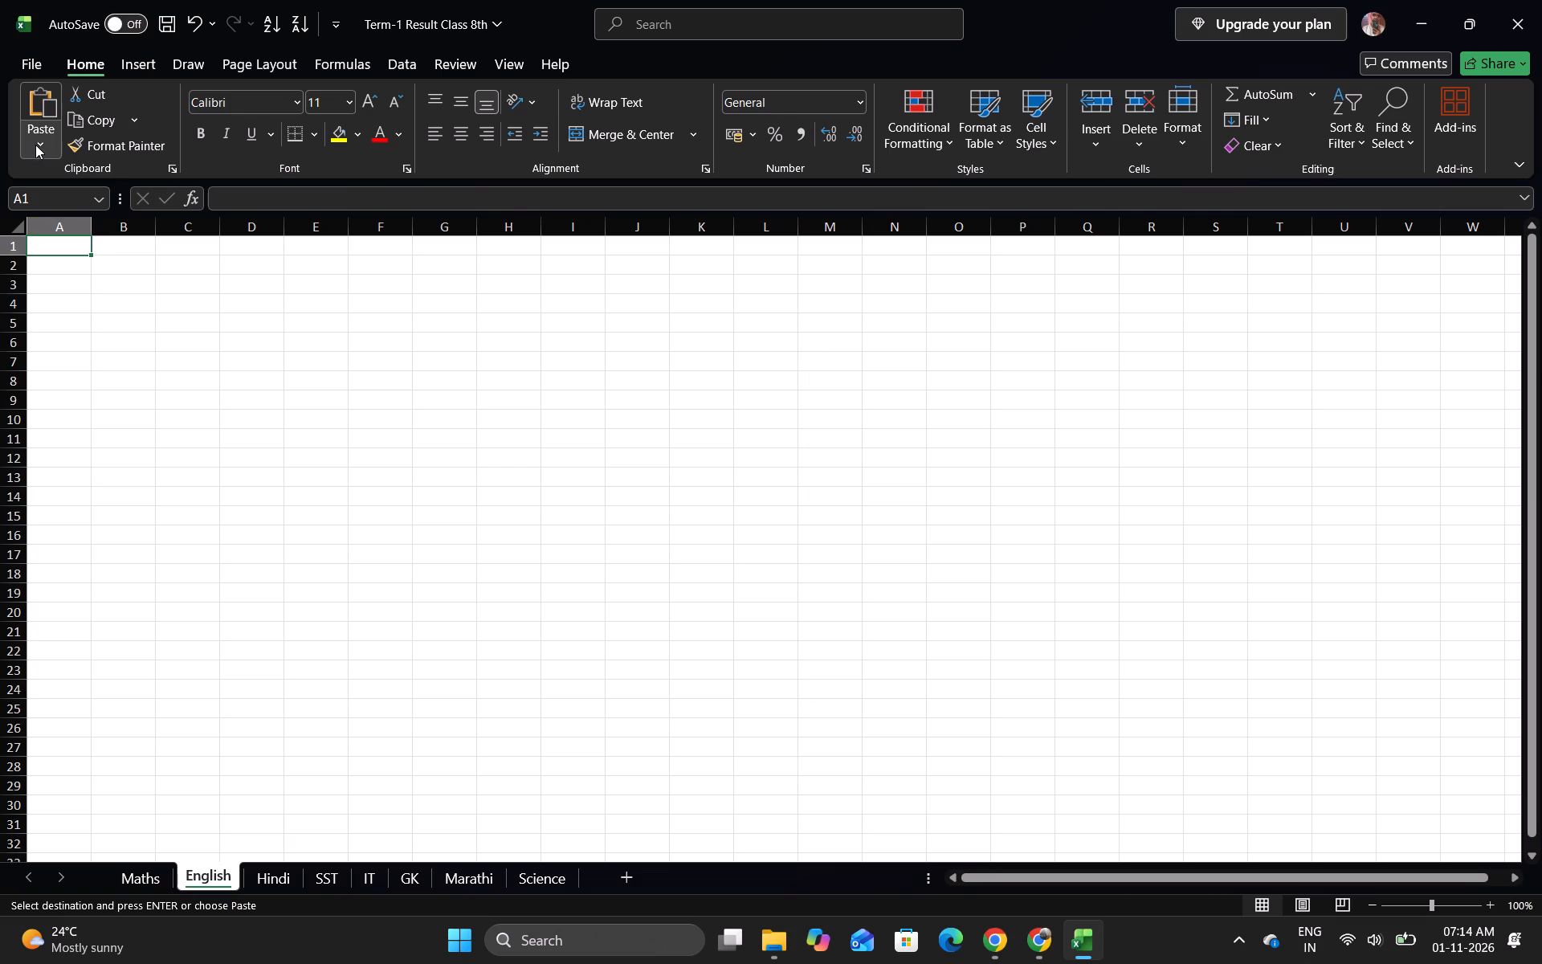
click(35, 143)
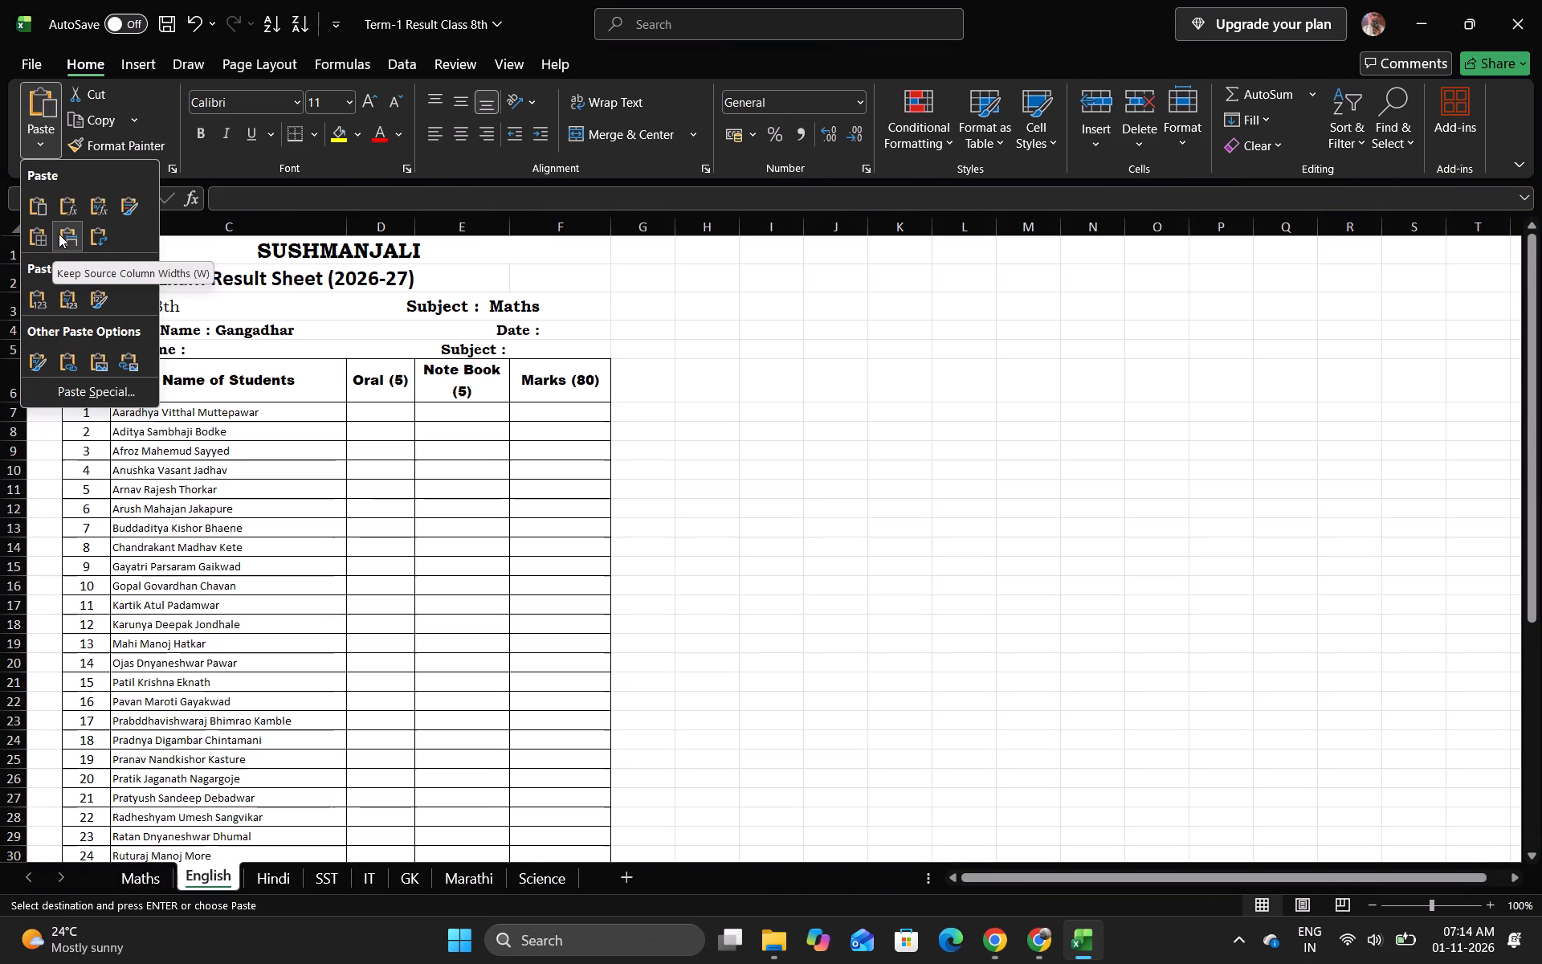
click(59, 234)
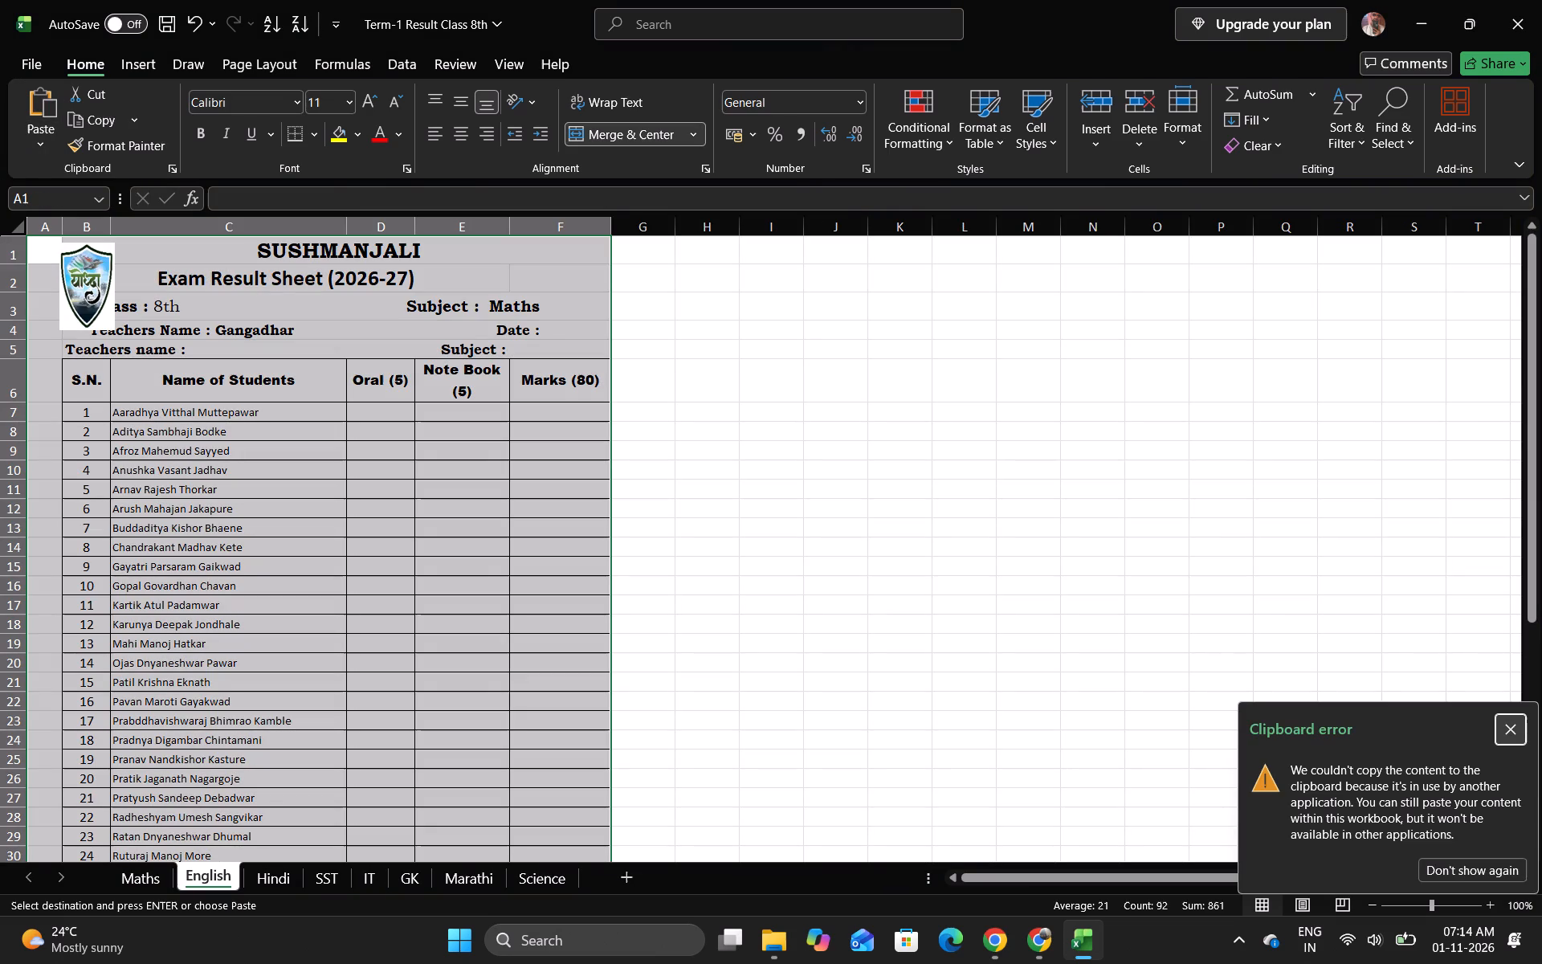
Paste the copied result sheet into the Hindi worksheet at A1, keeping the source column widths.
click(279, 889)
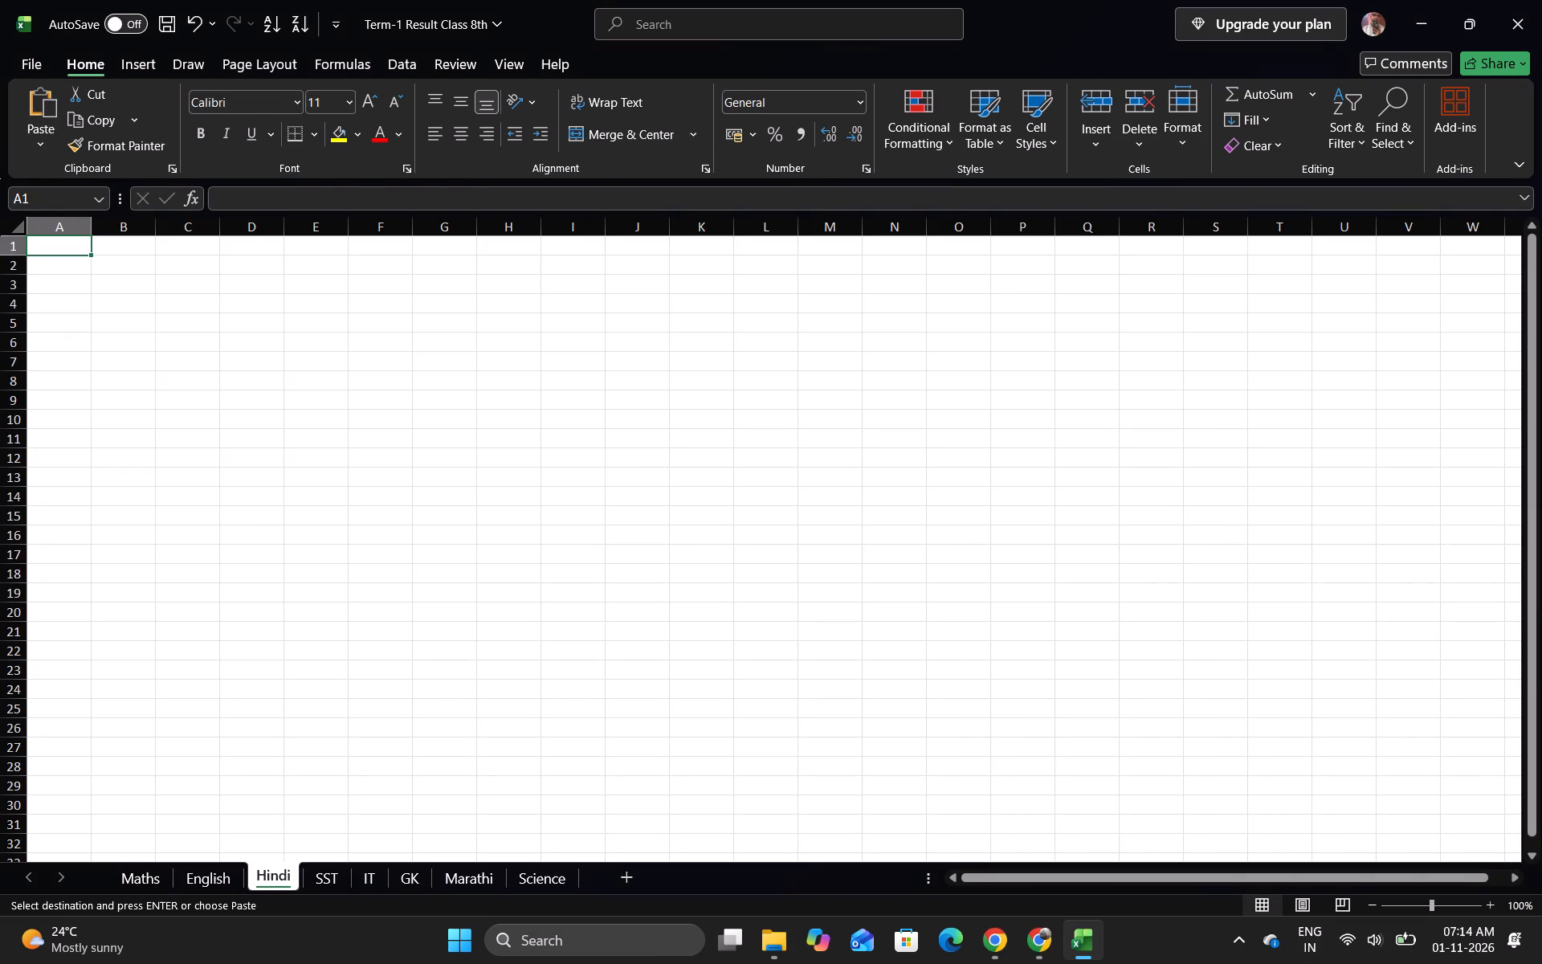
click(36, 143)
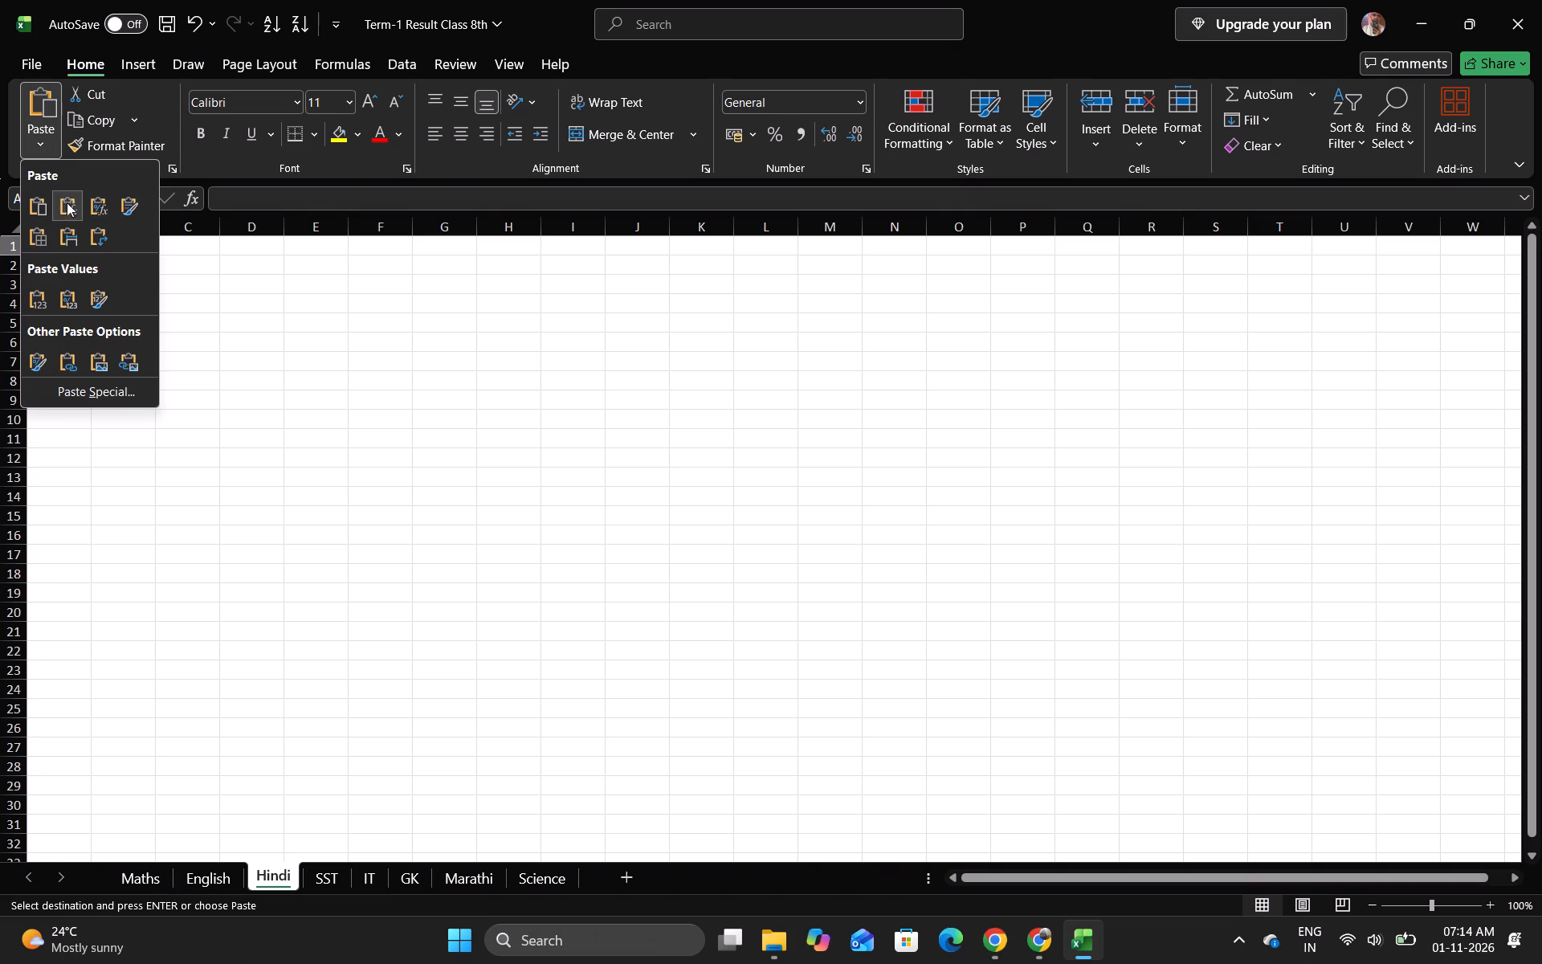
click(70, 228)
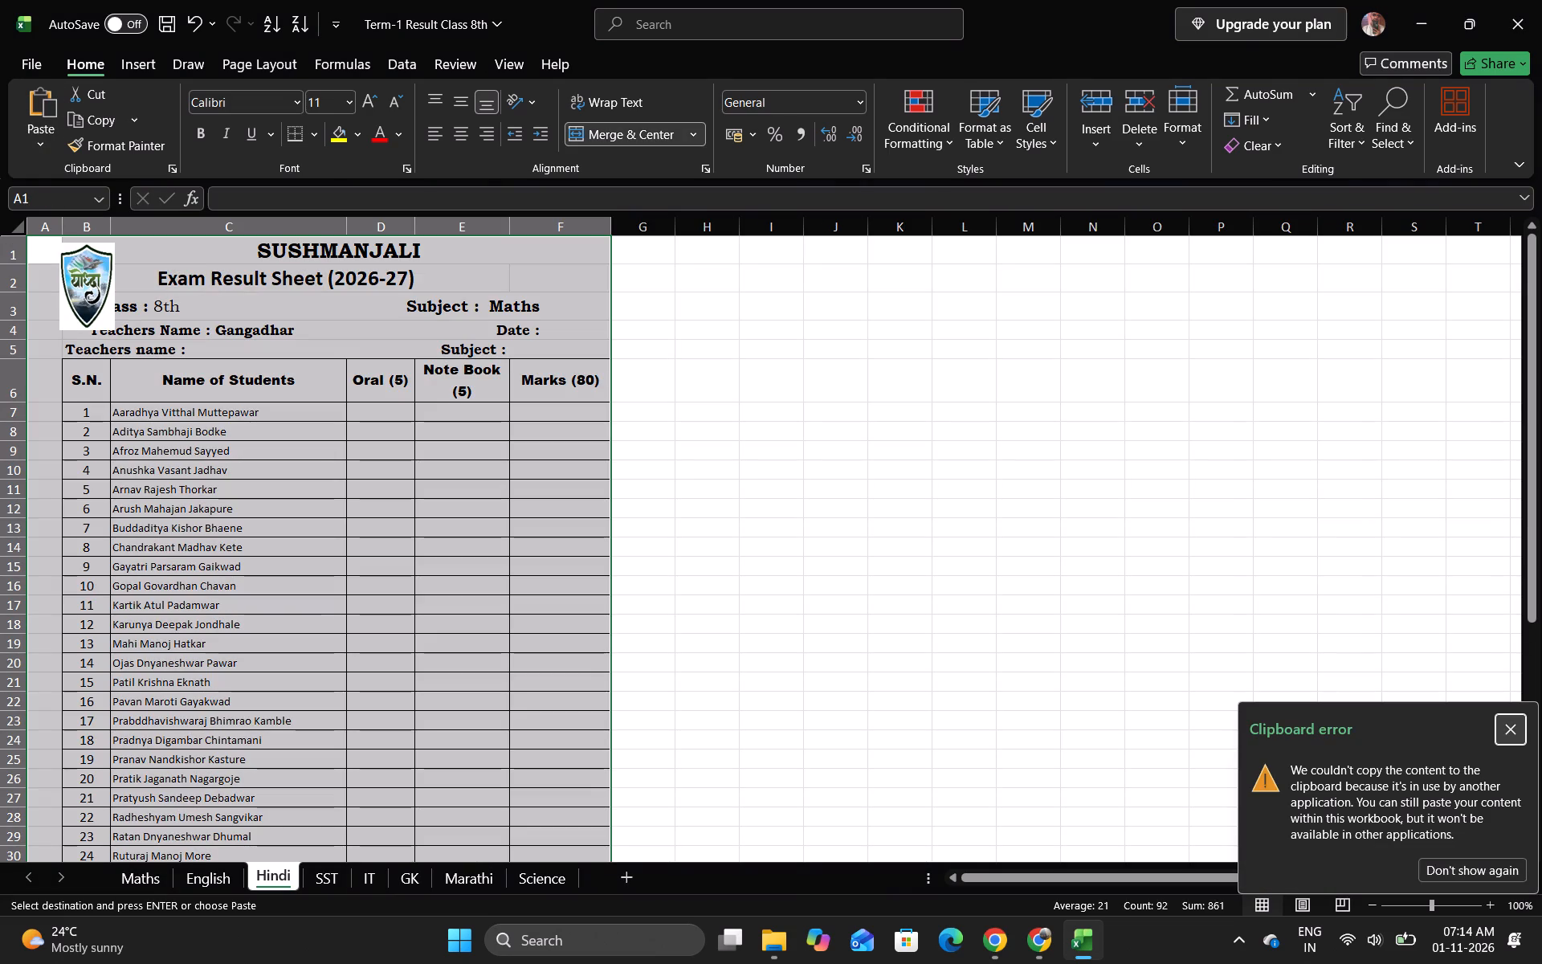
Paste the copied result sheet into the SST worksheet at A1, keeping the source column widths.
click(331, 888)
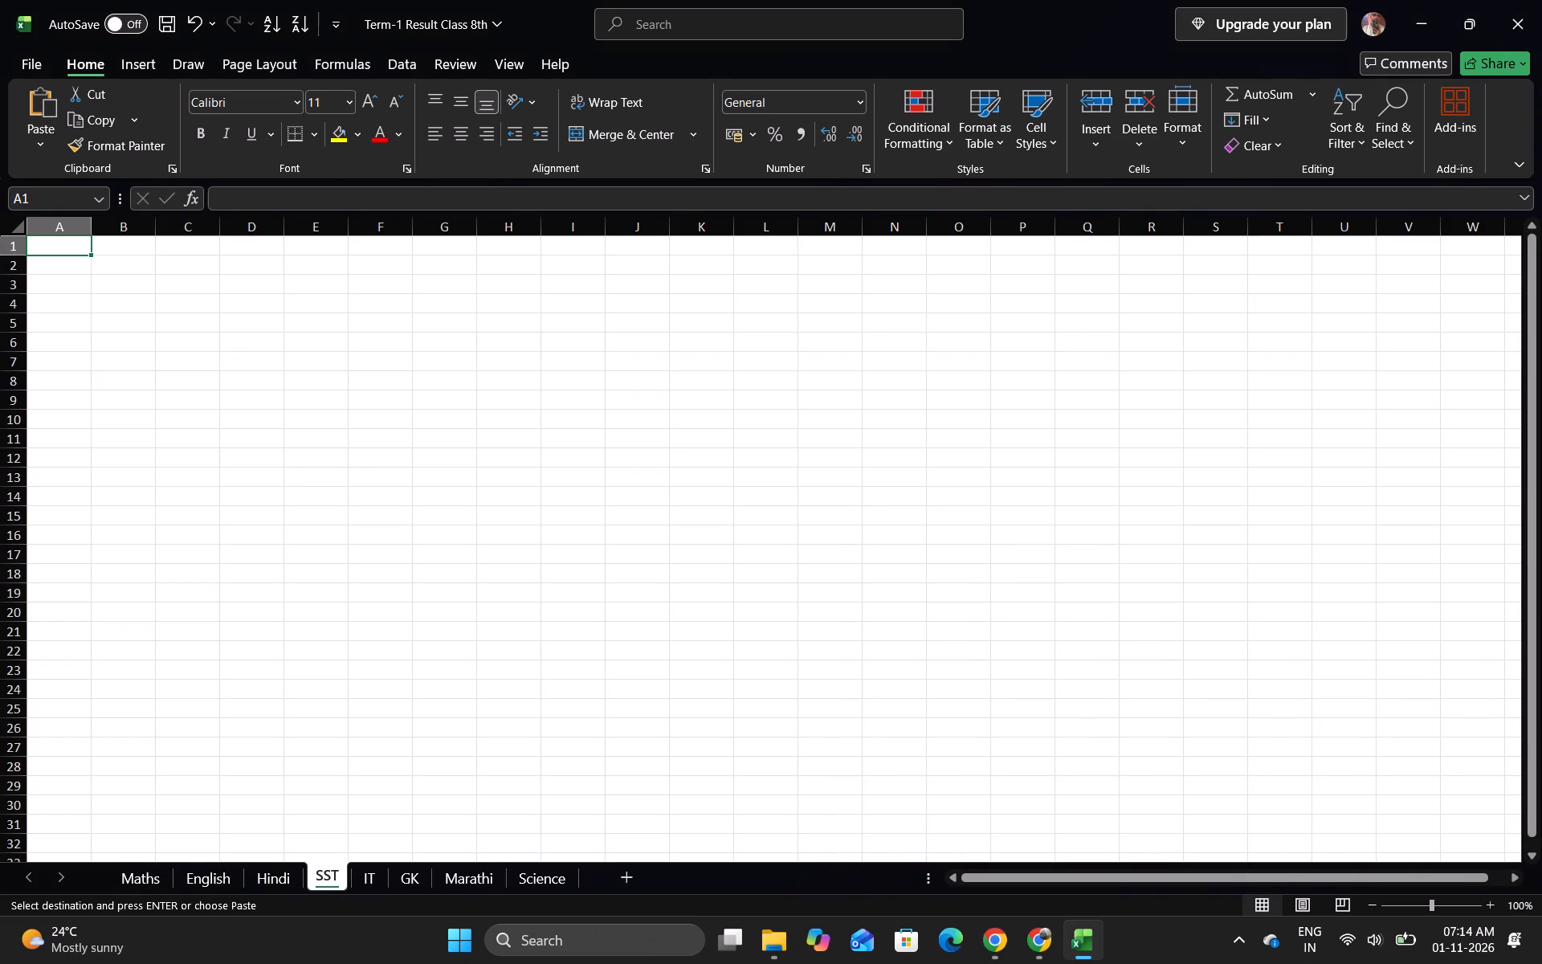
click(47, 145)
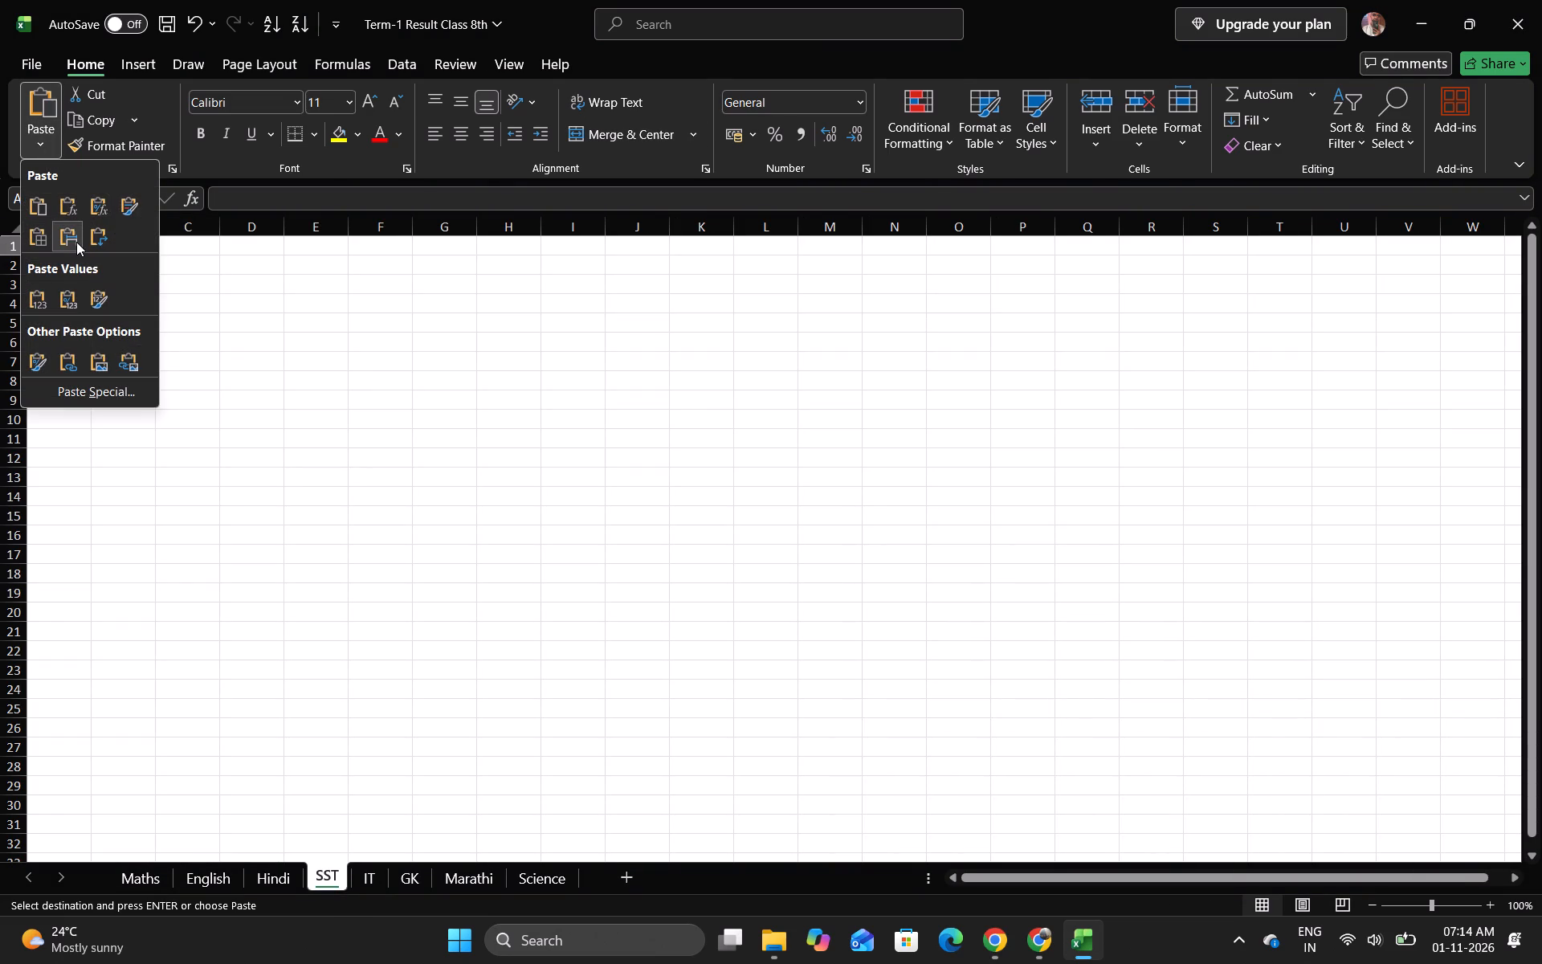
click(75, 240)
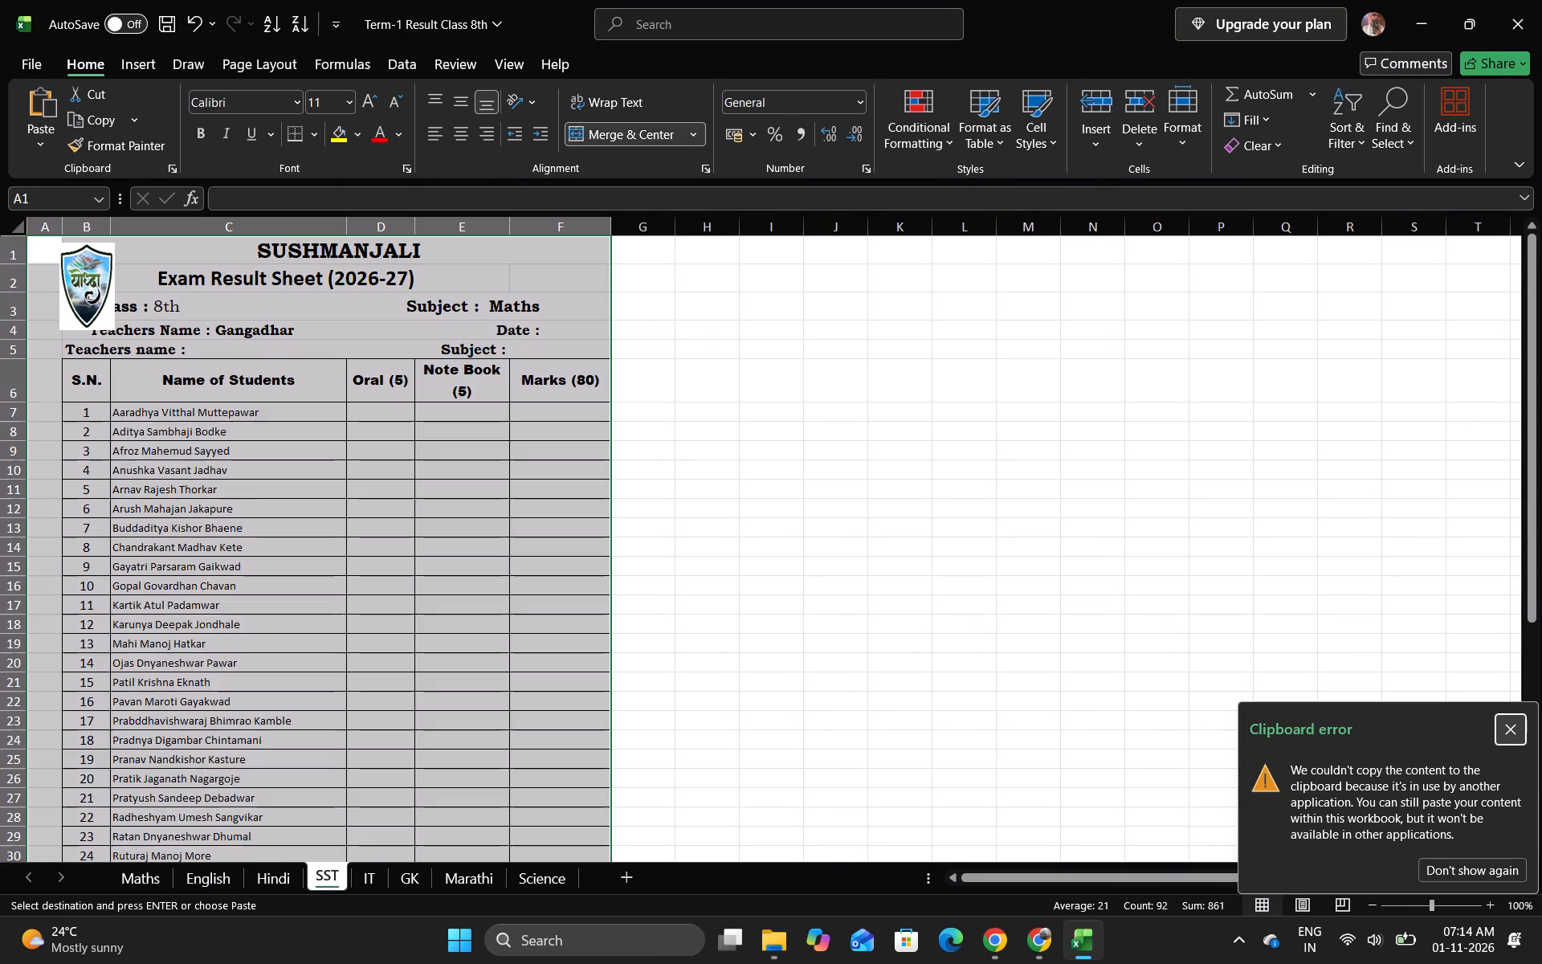
Paste the copied result sheet into the IT worksheet at A1, keeping the source column widths.
click(373, 876)
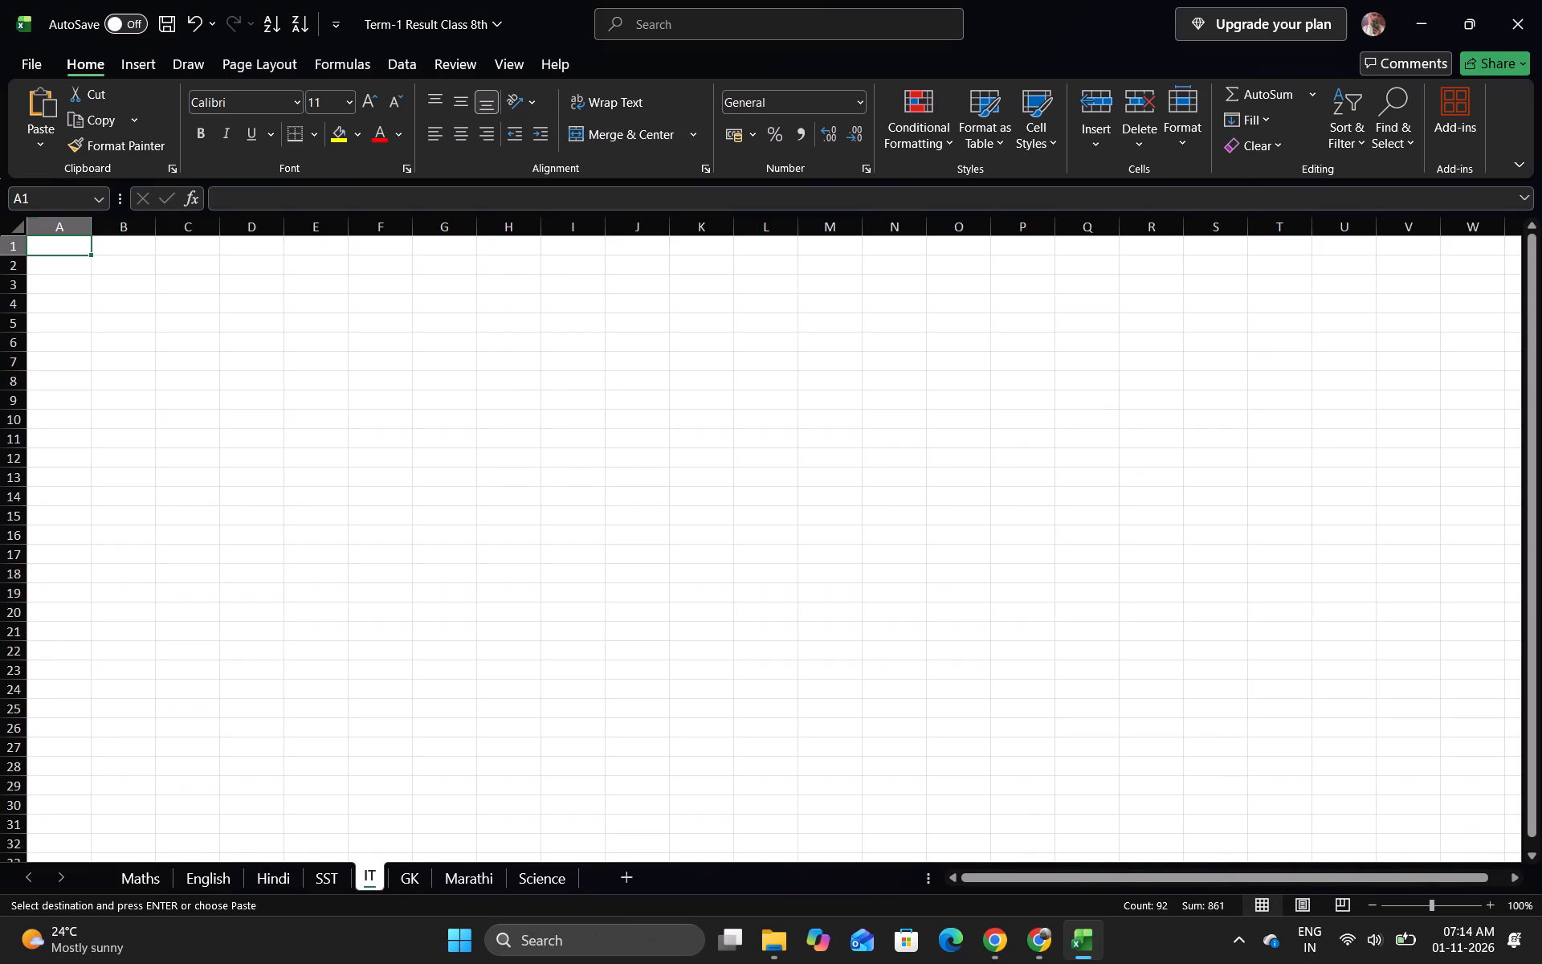
click(43, 147)
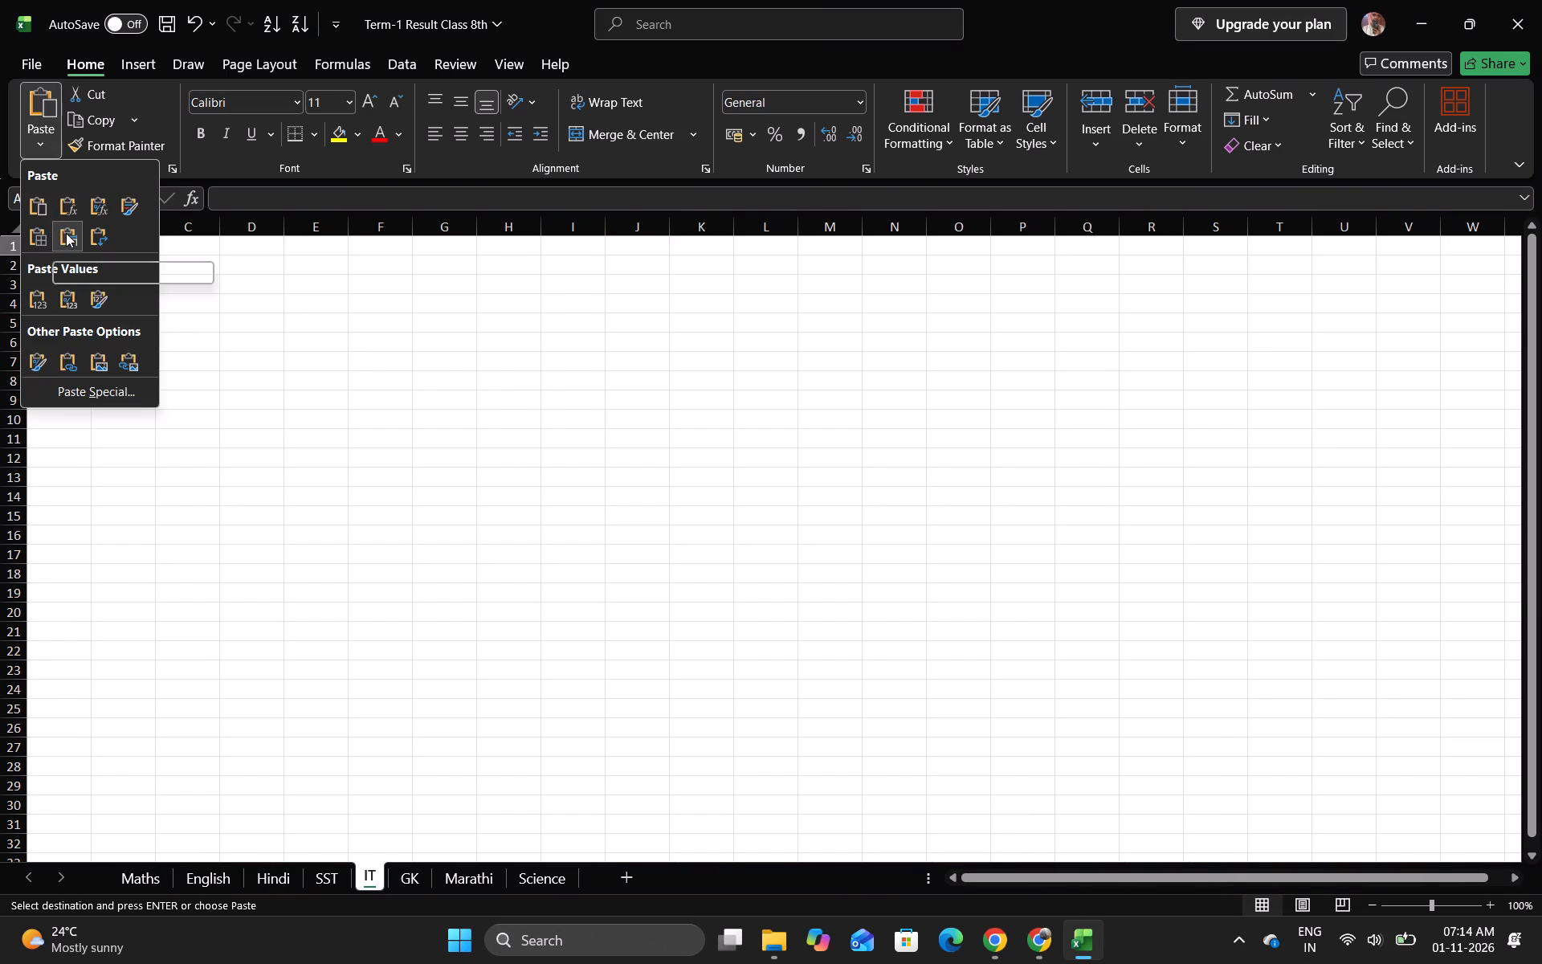
click(66, 233)
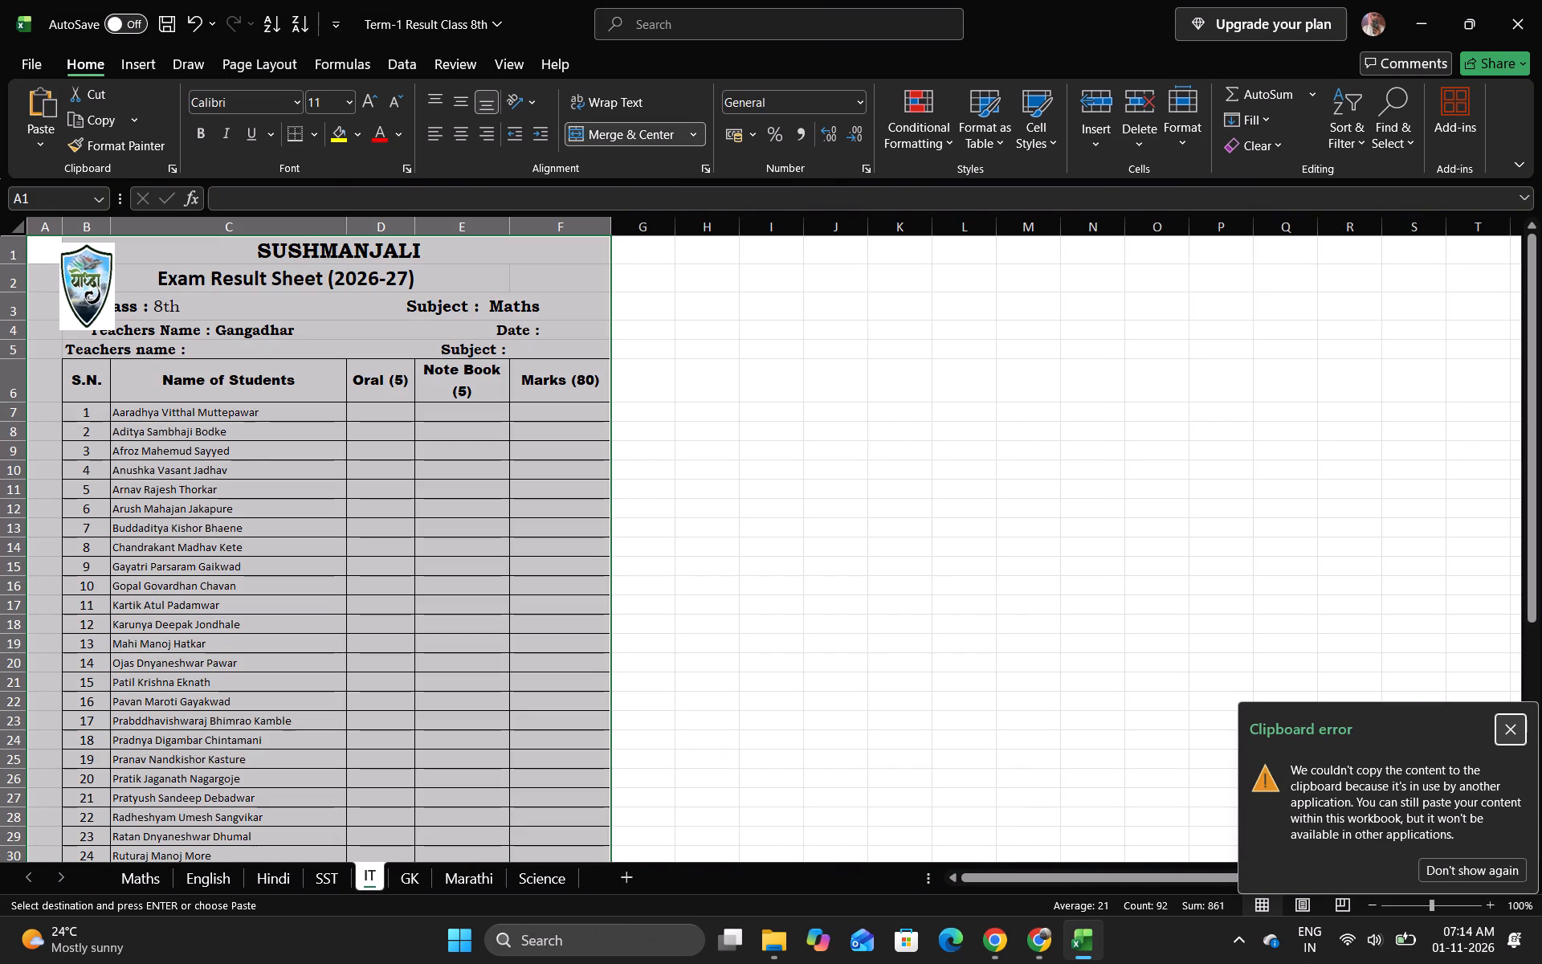
Paste the copied result sheet into the GK worksheet at A1, keeping the source column widths.
click(413, 868)
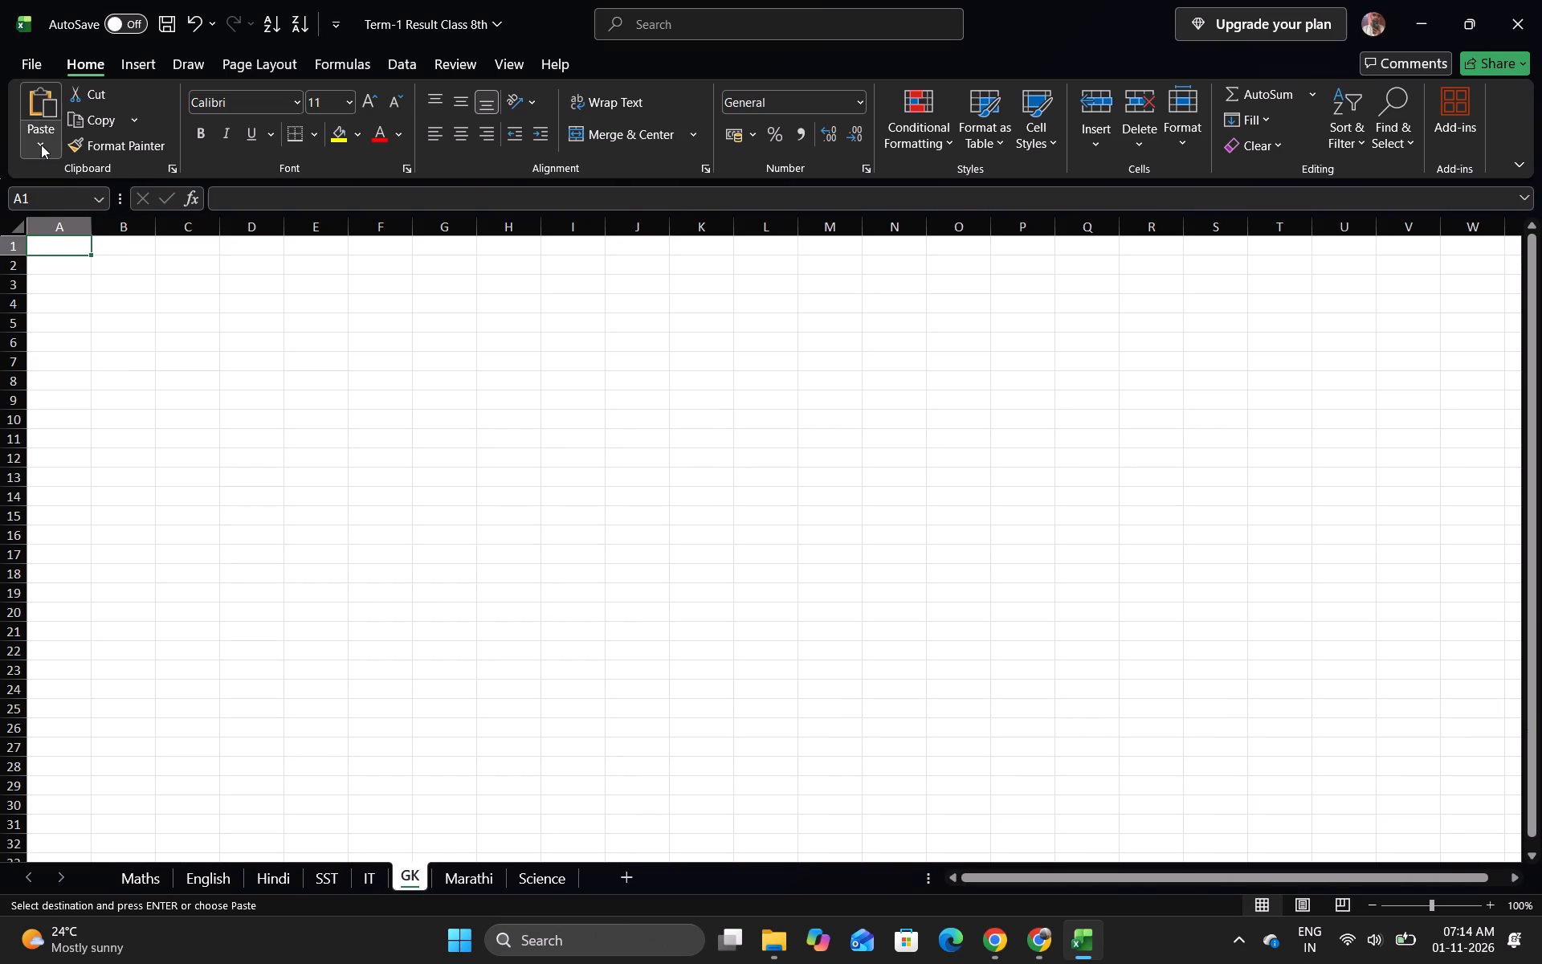
click(40, 145)
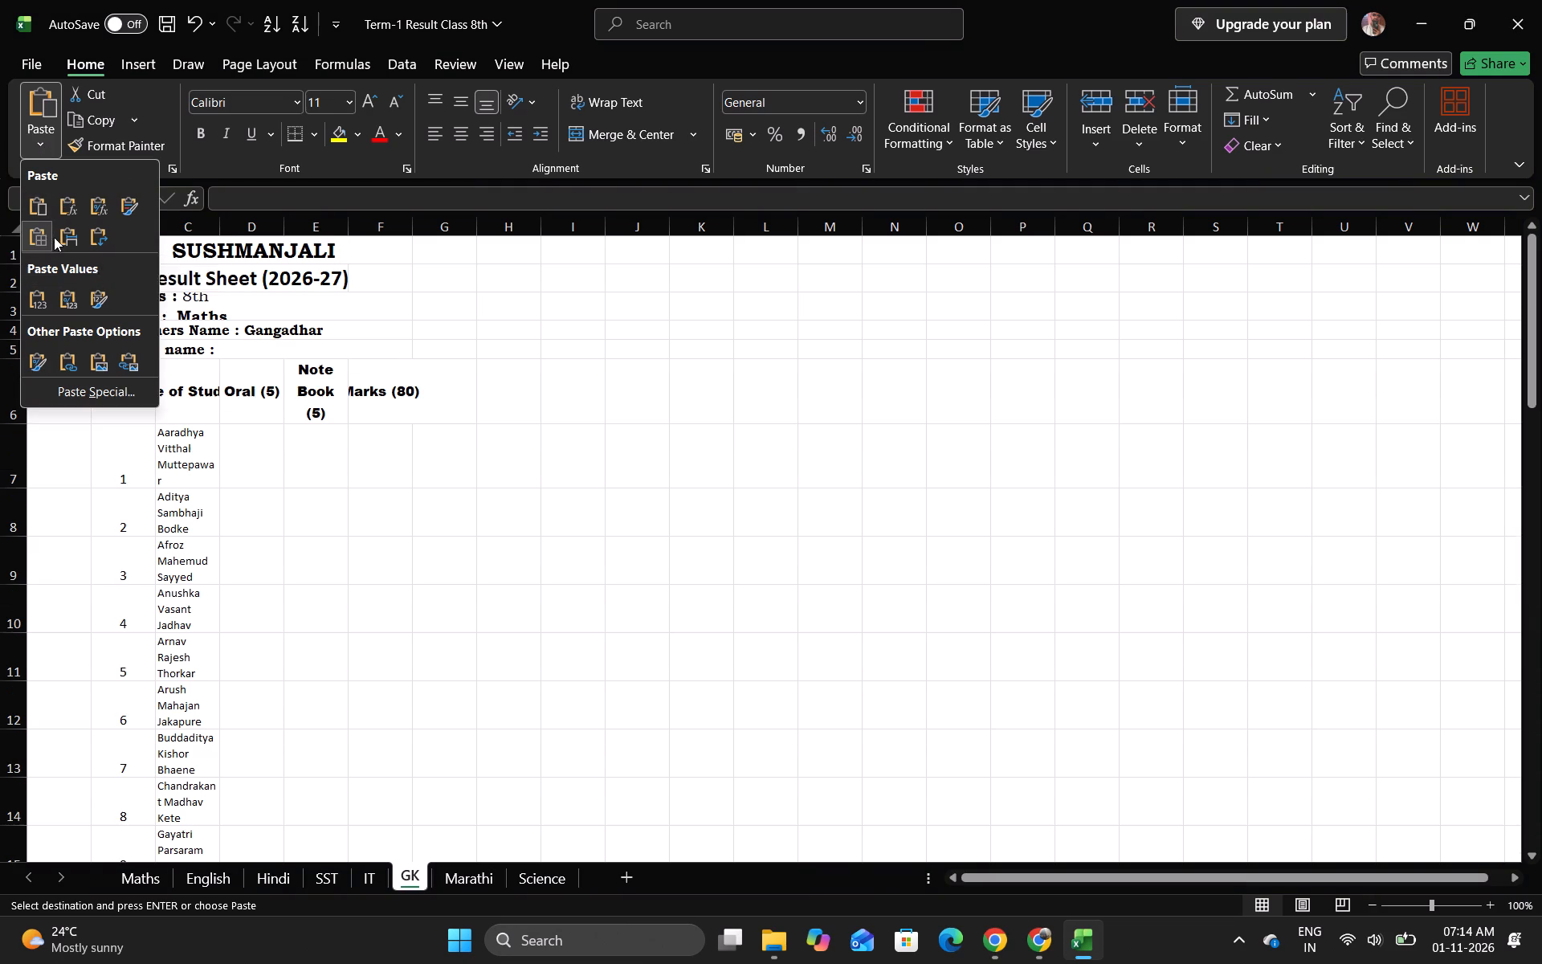
click(42, 141)
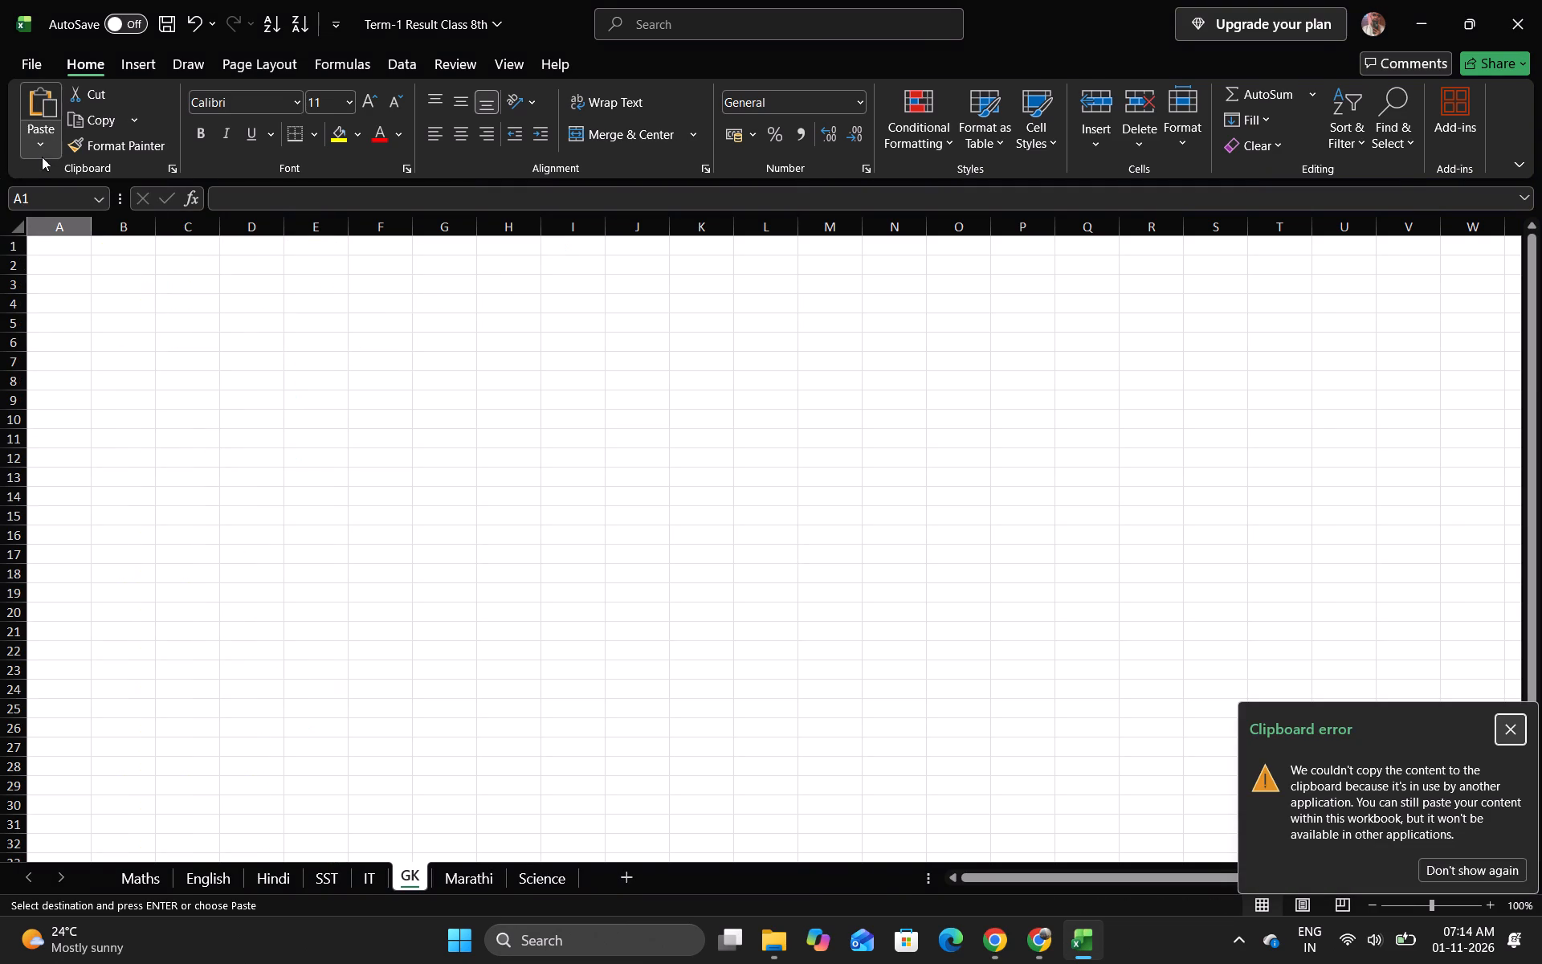
click(39, 149)
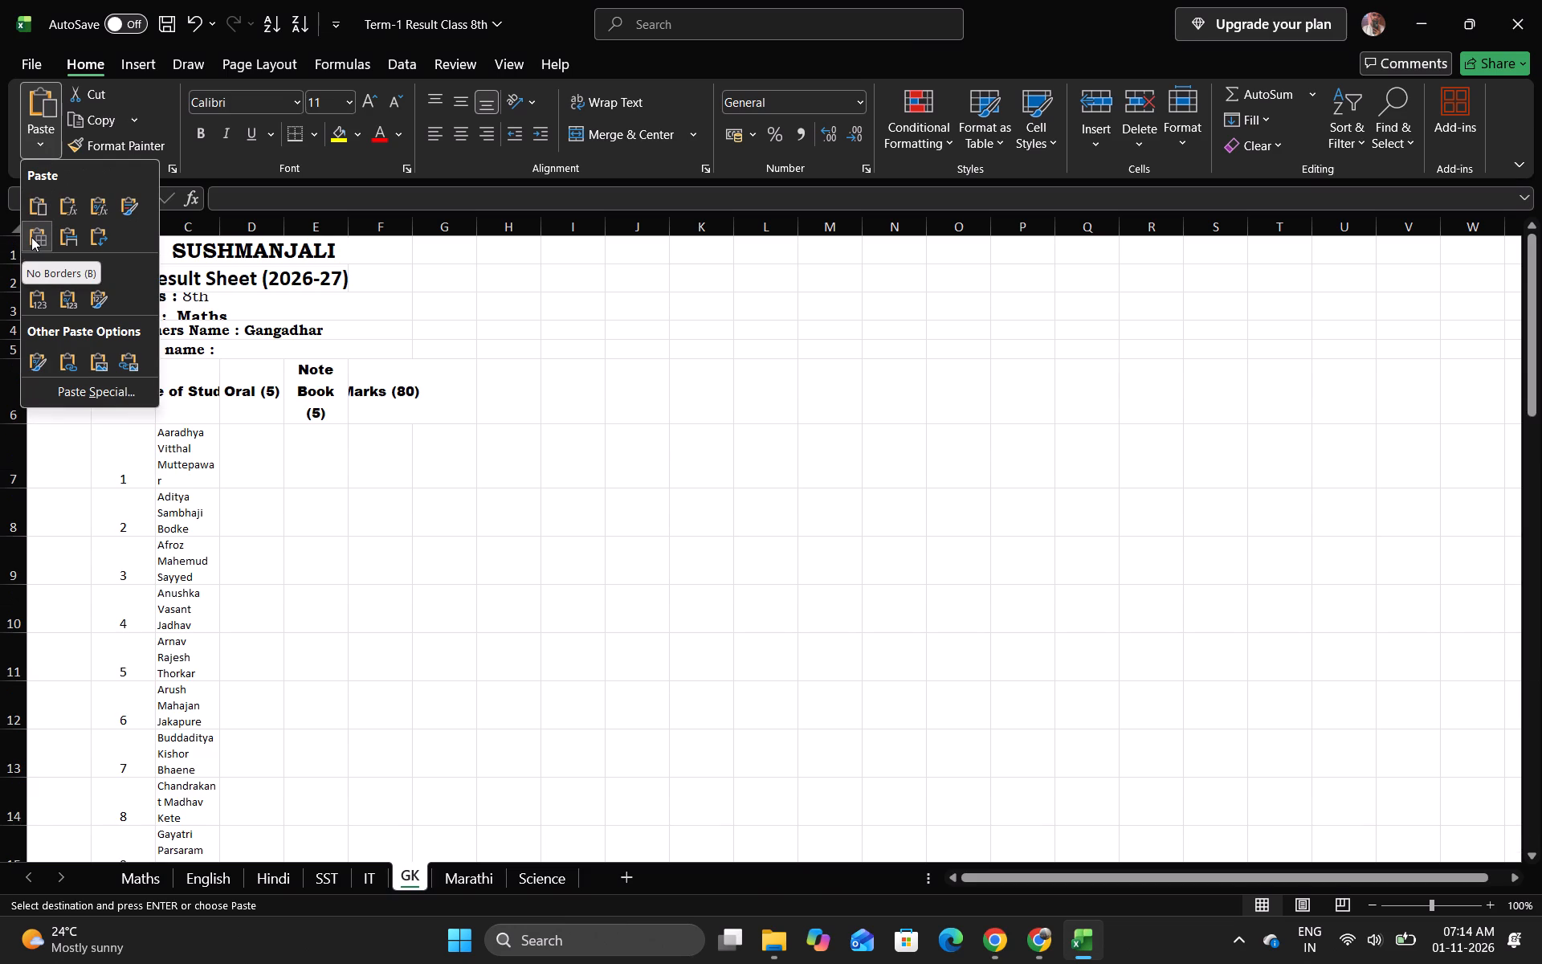
click(38, 138)
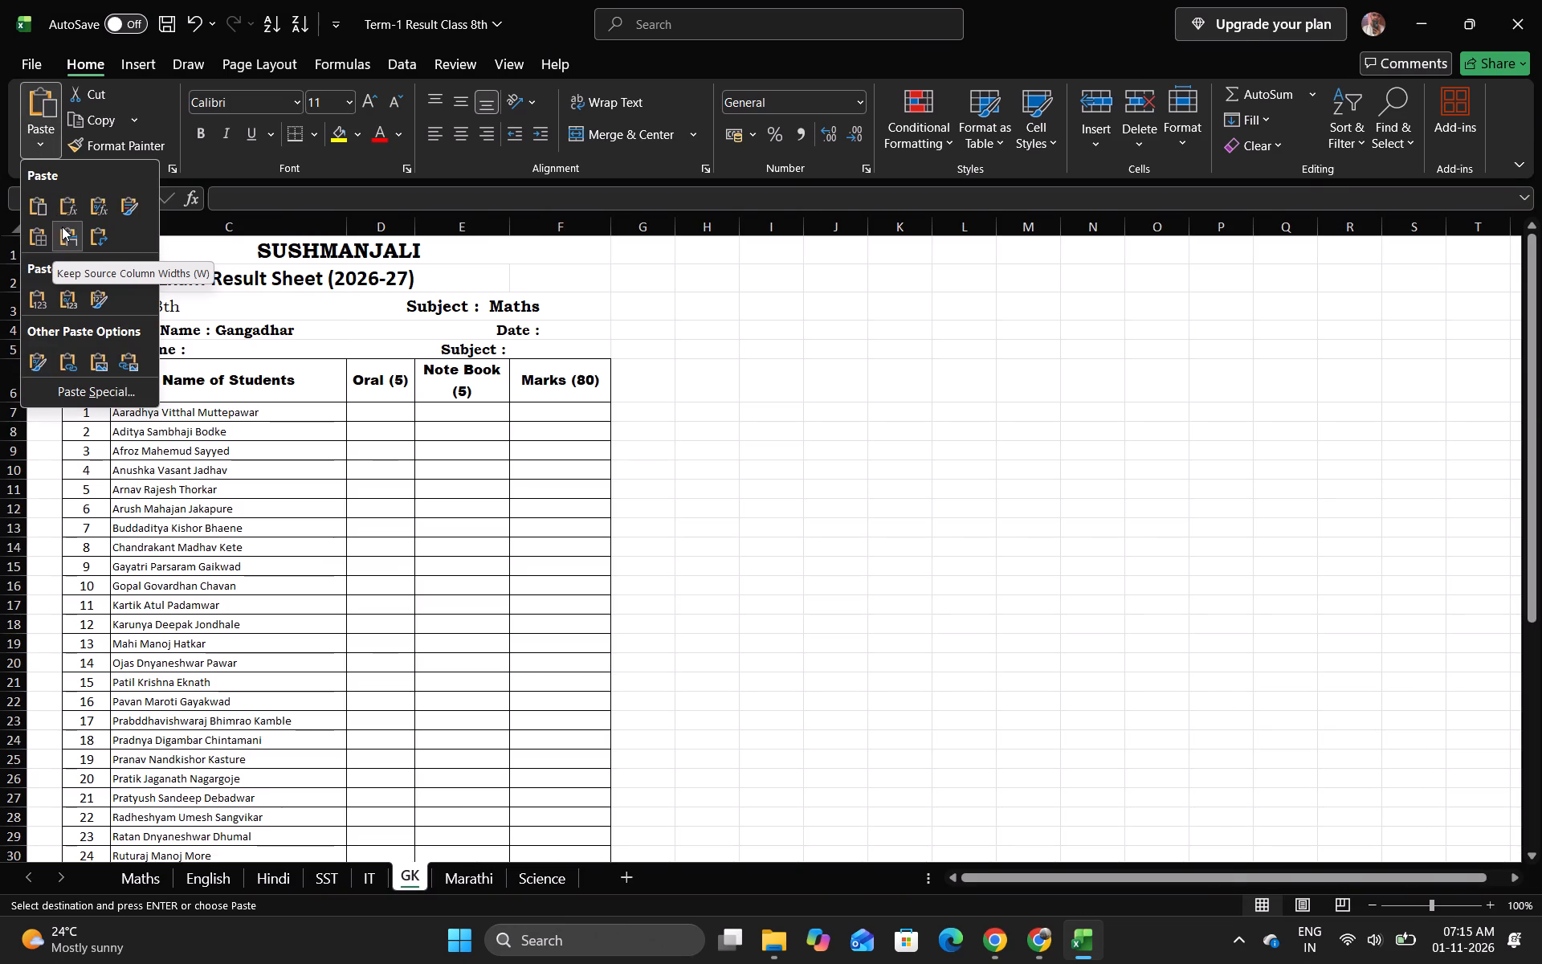
click(62, 227)
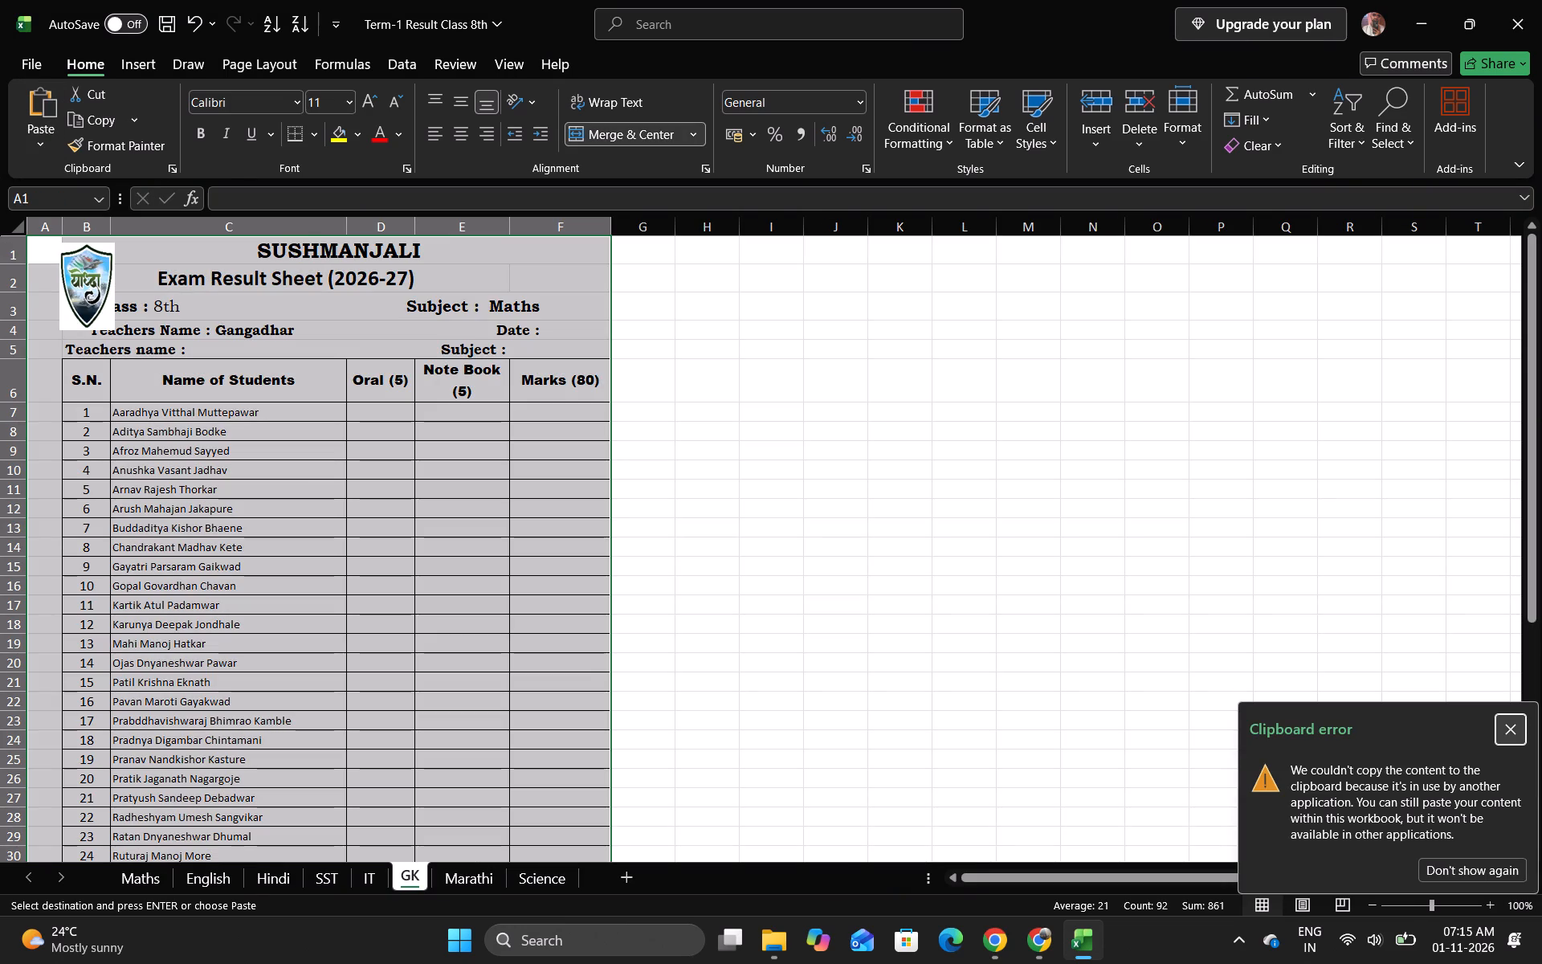
Paste the copied result sheet into the Marathi worksheet at A1, keeping the source column widths.
click(475, 872)
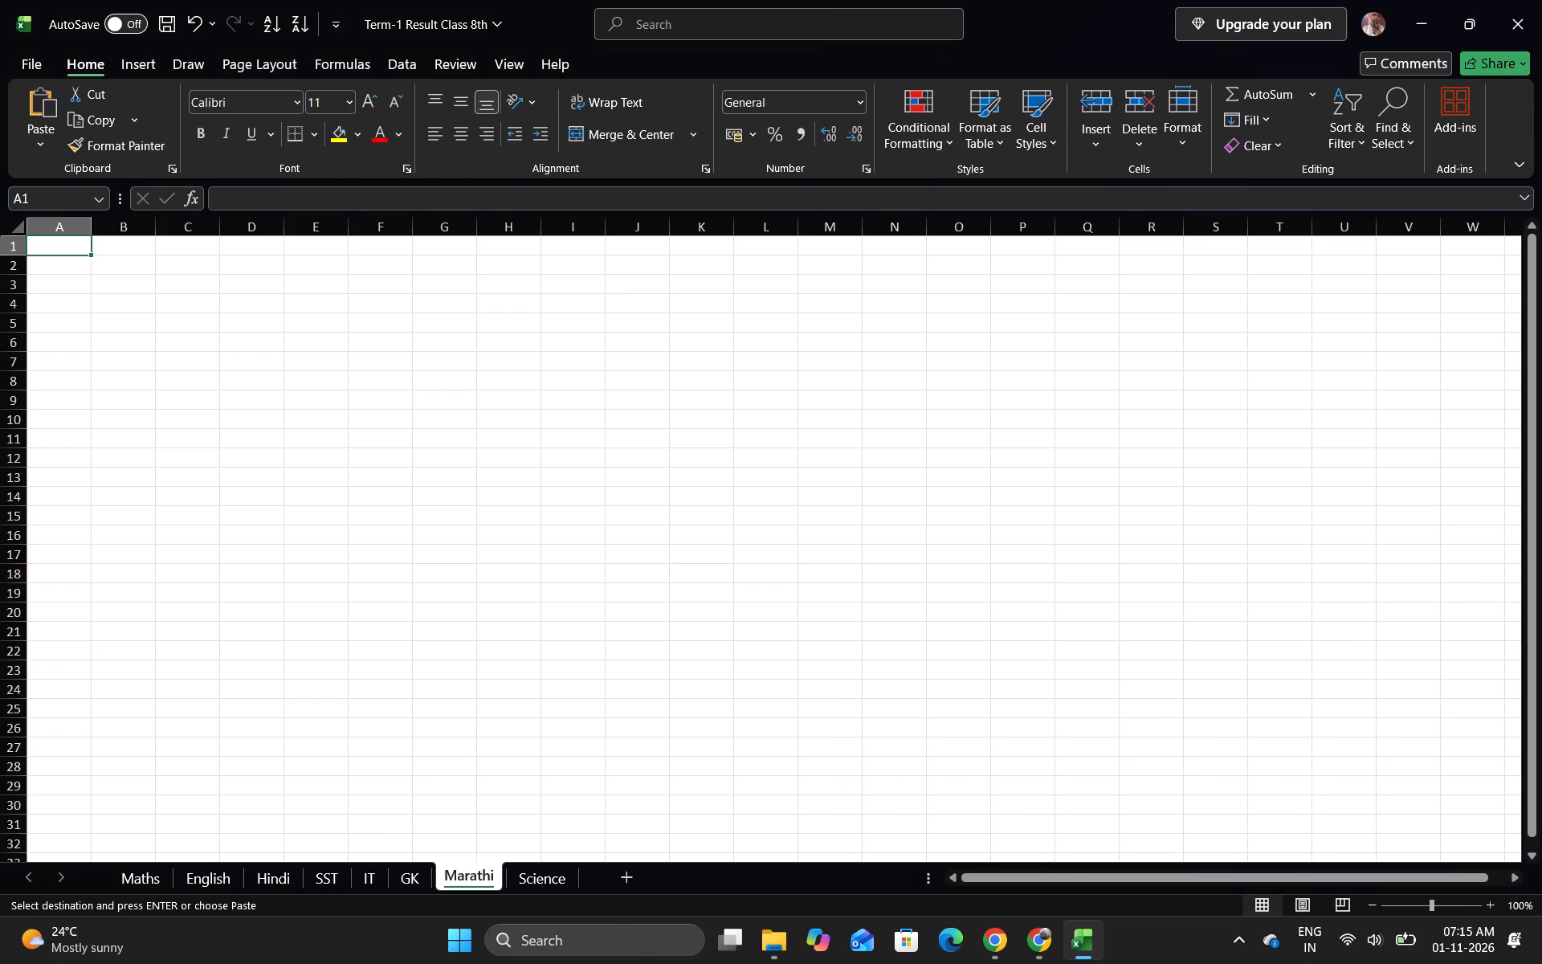
click(39, 132)
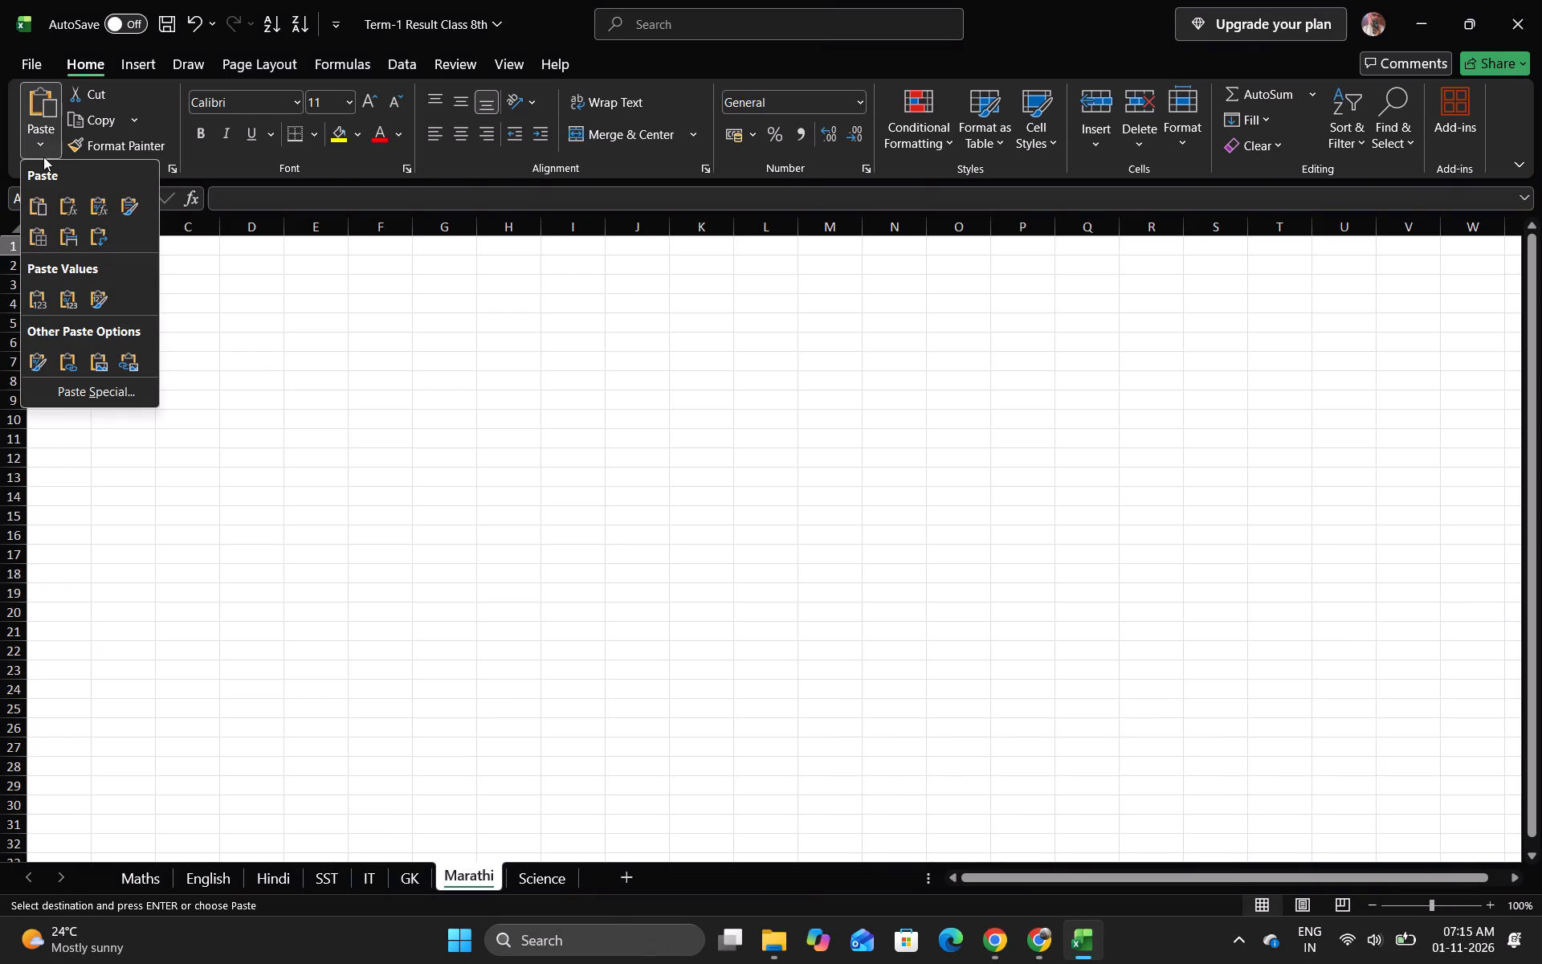
click(67, 249)
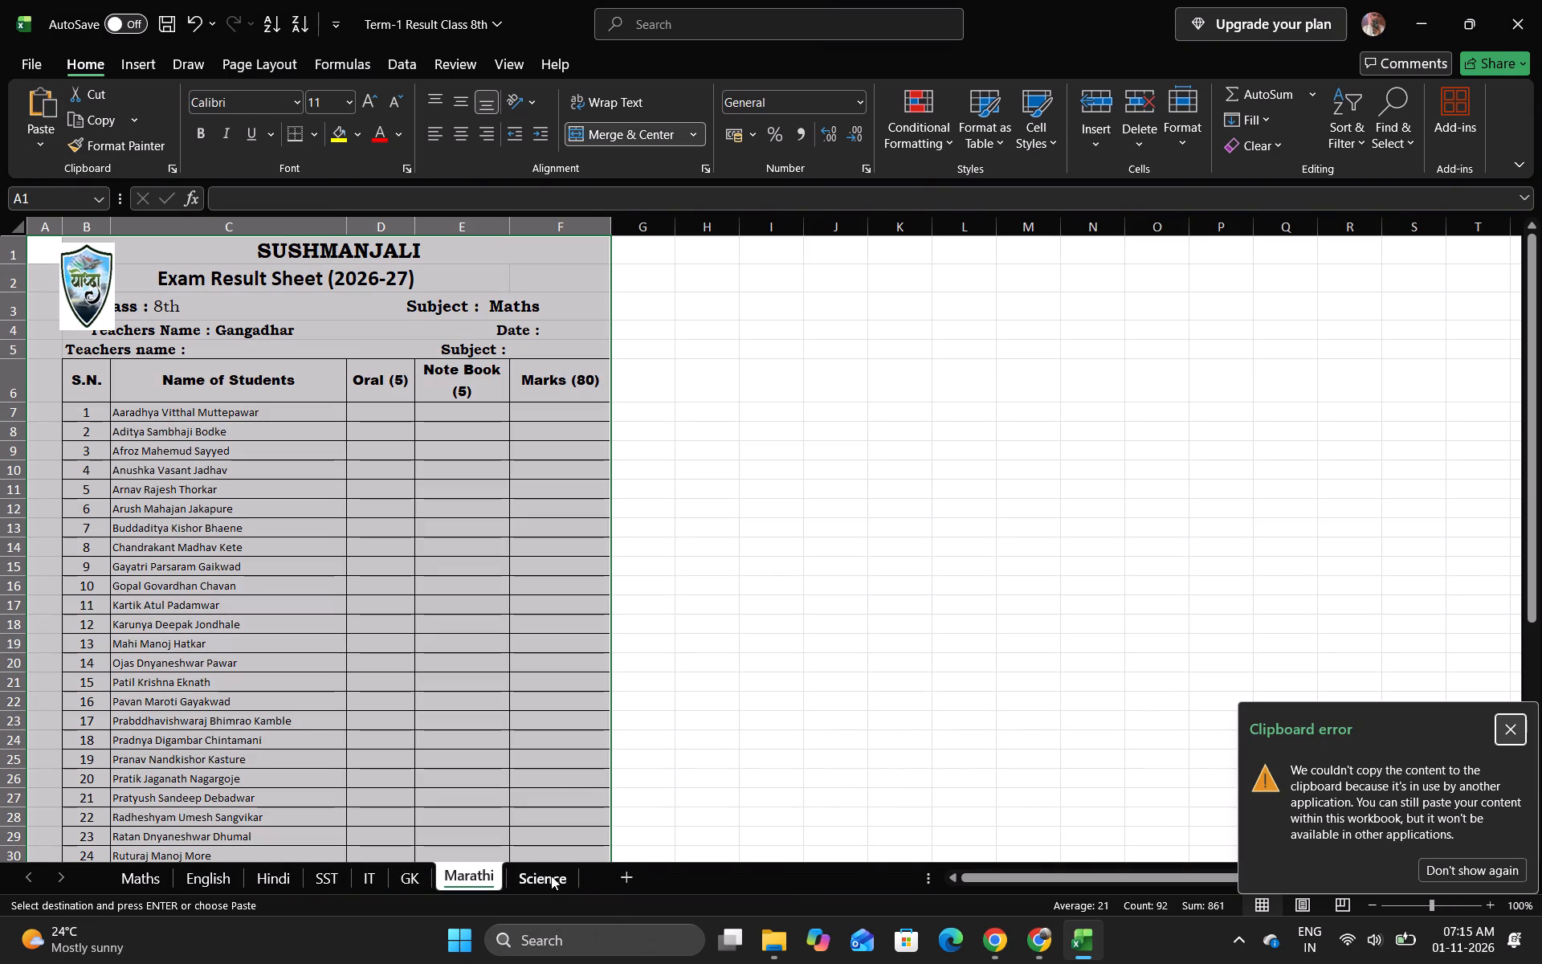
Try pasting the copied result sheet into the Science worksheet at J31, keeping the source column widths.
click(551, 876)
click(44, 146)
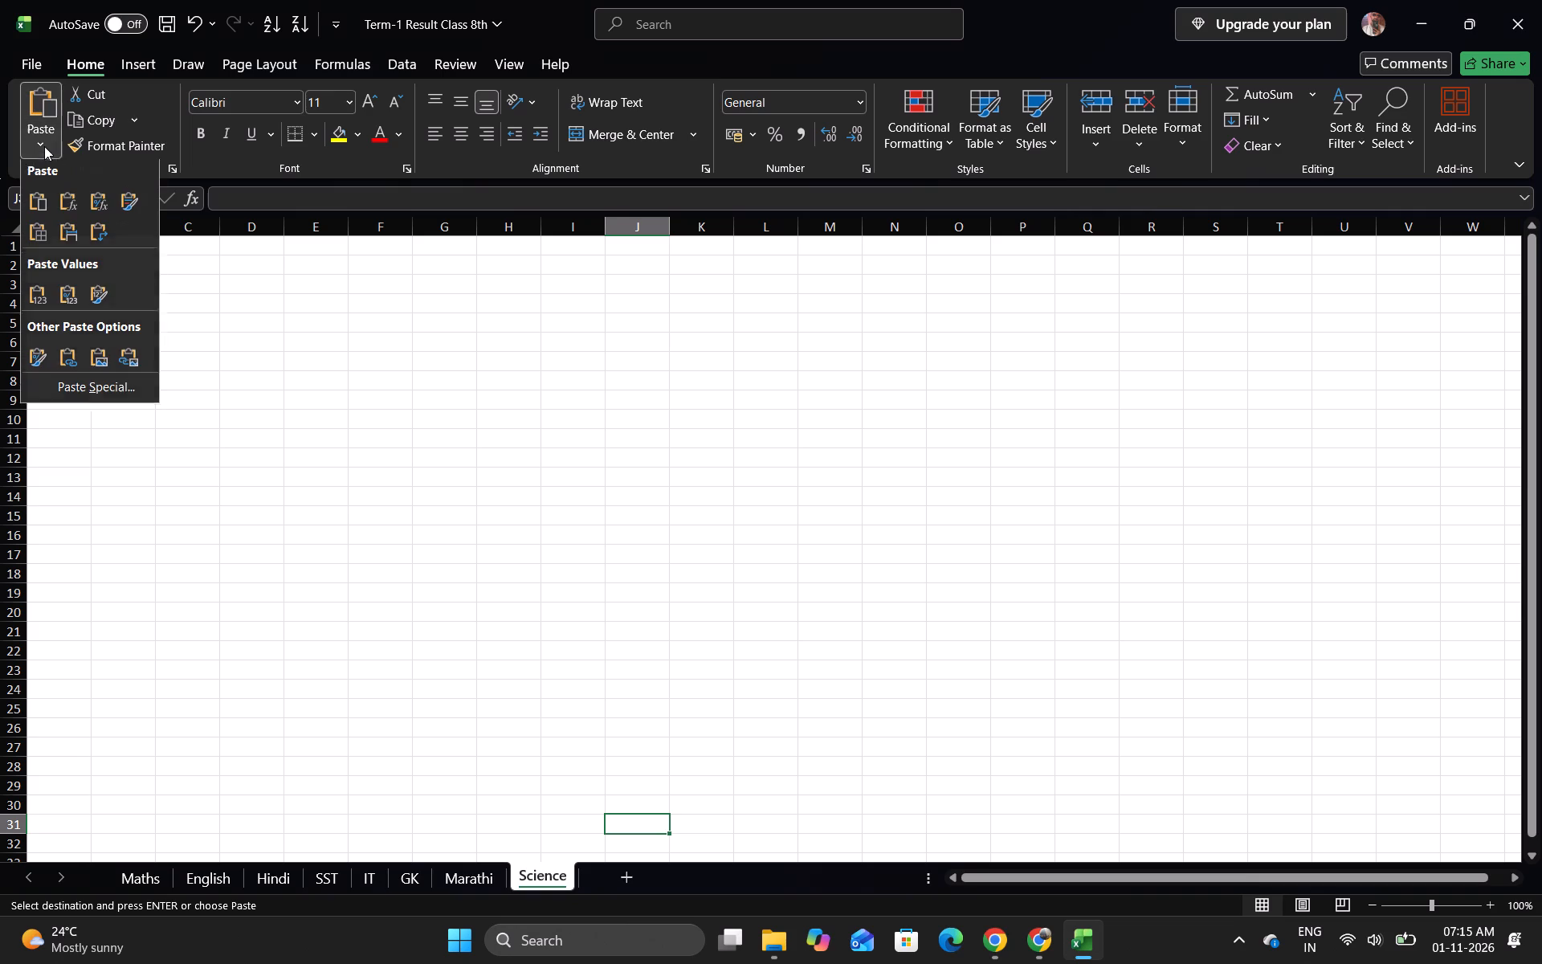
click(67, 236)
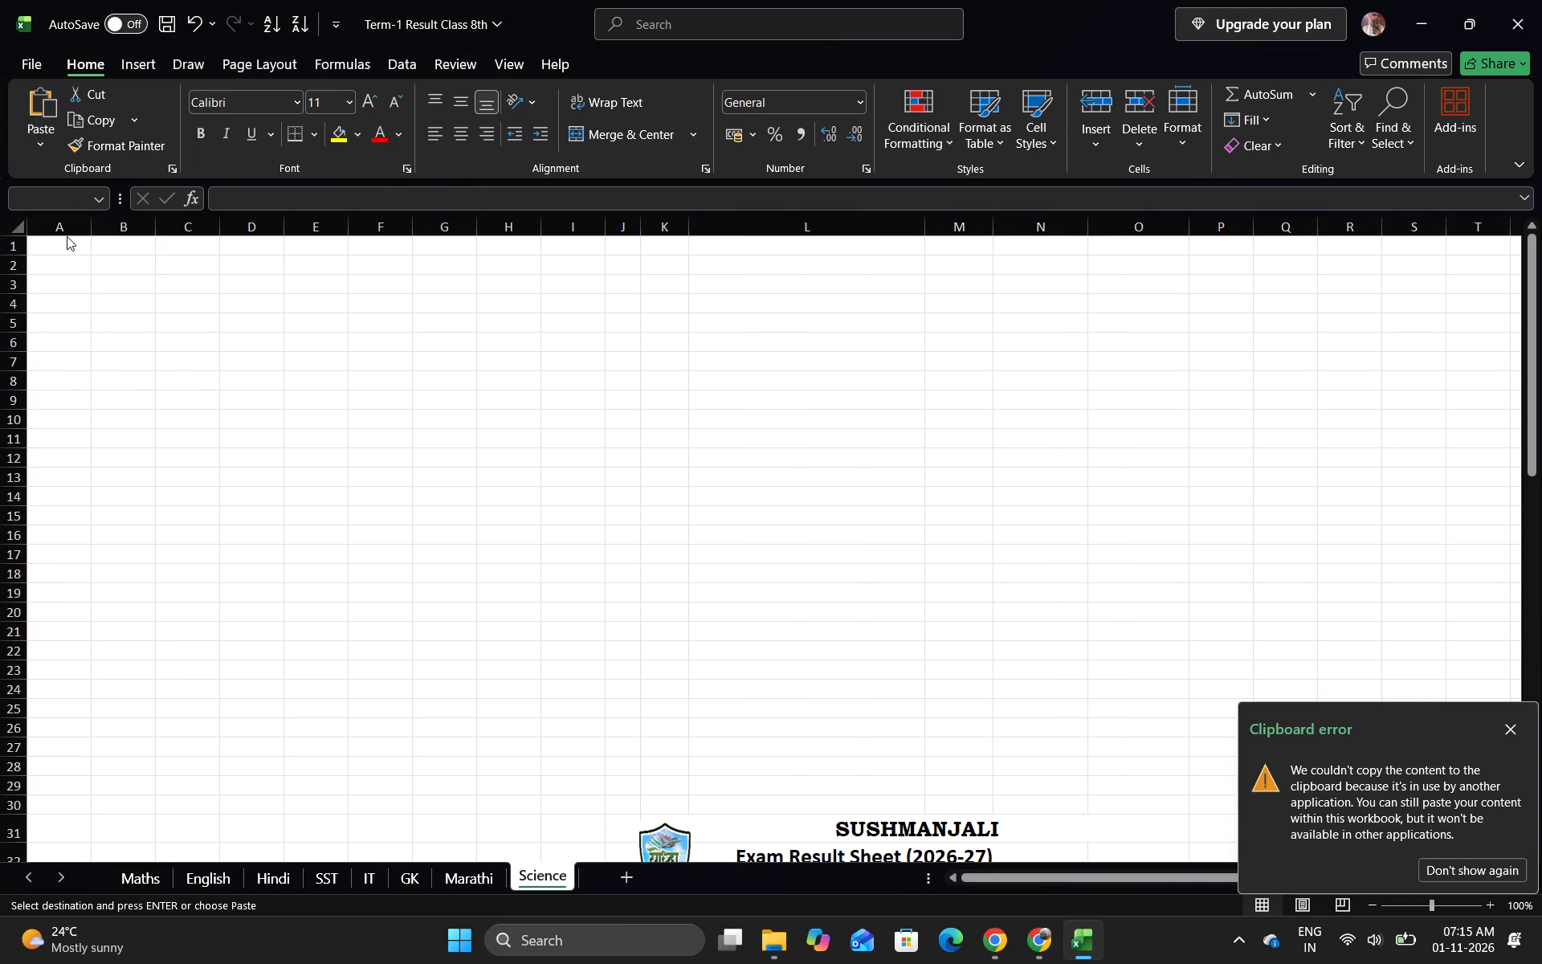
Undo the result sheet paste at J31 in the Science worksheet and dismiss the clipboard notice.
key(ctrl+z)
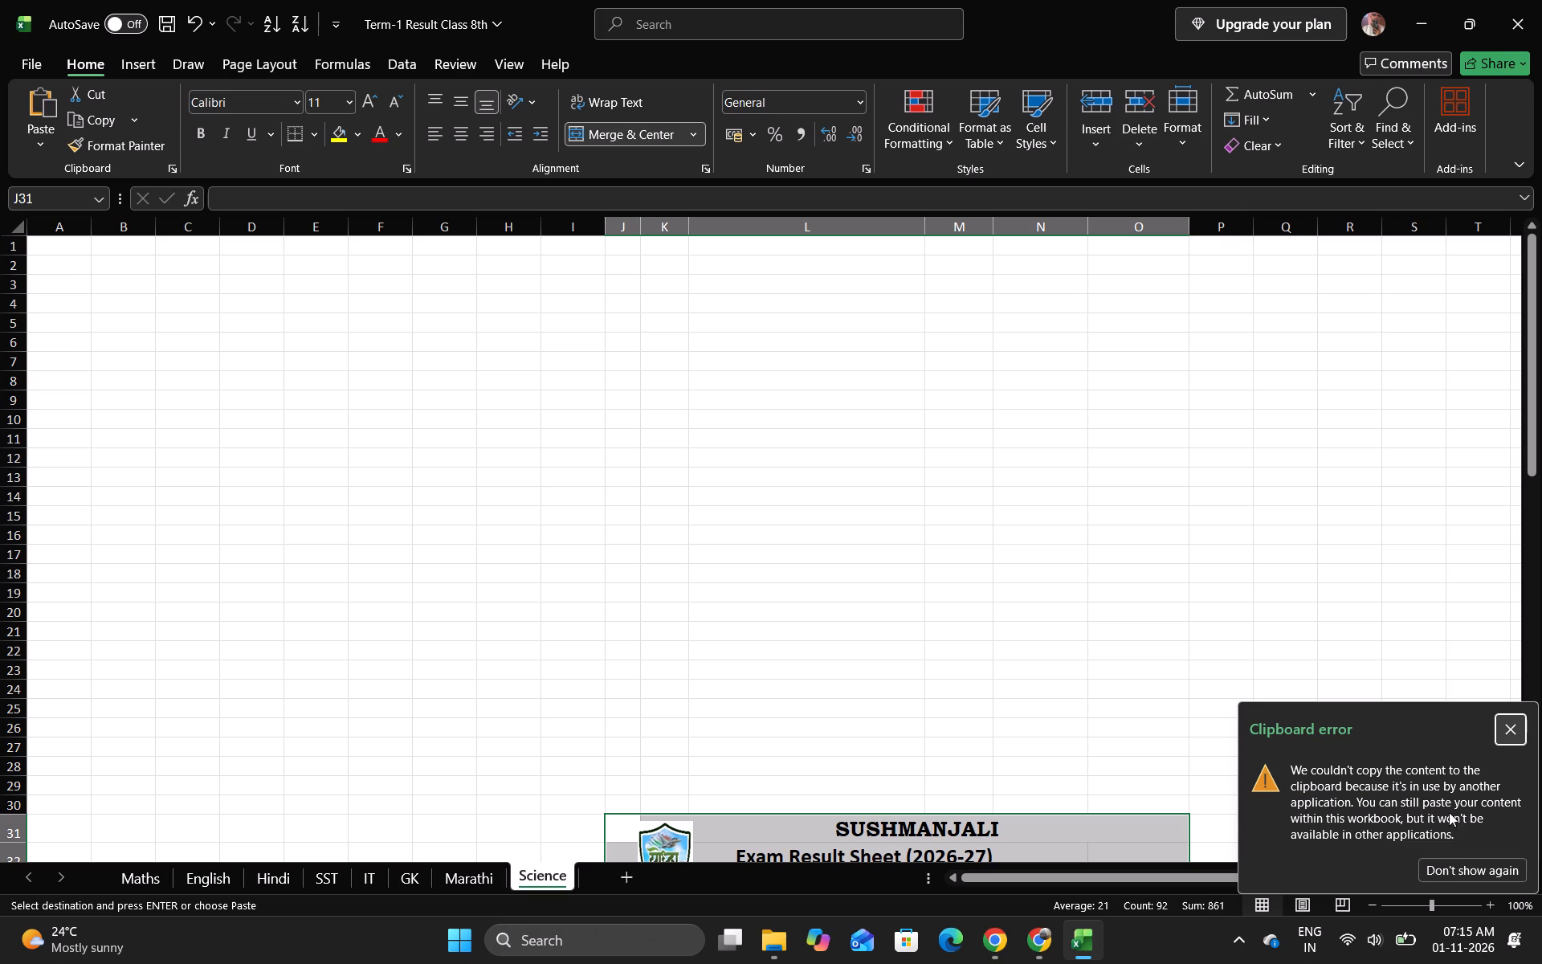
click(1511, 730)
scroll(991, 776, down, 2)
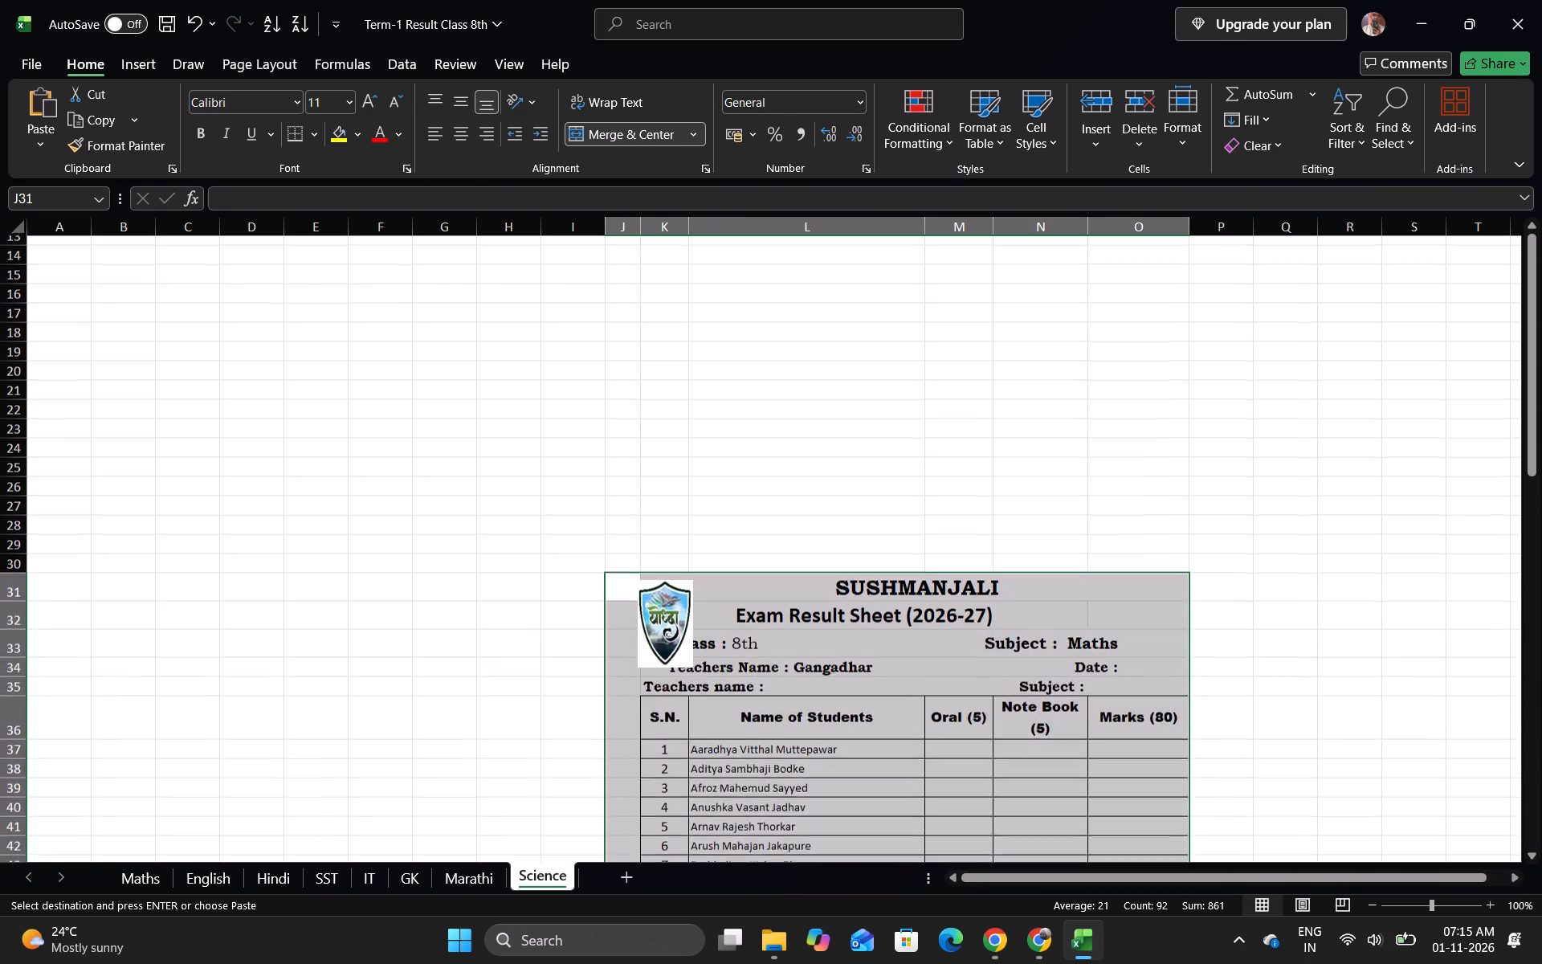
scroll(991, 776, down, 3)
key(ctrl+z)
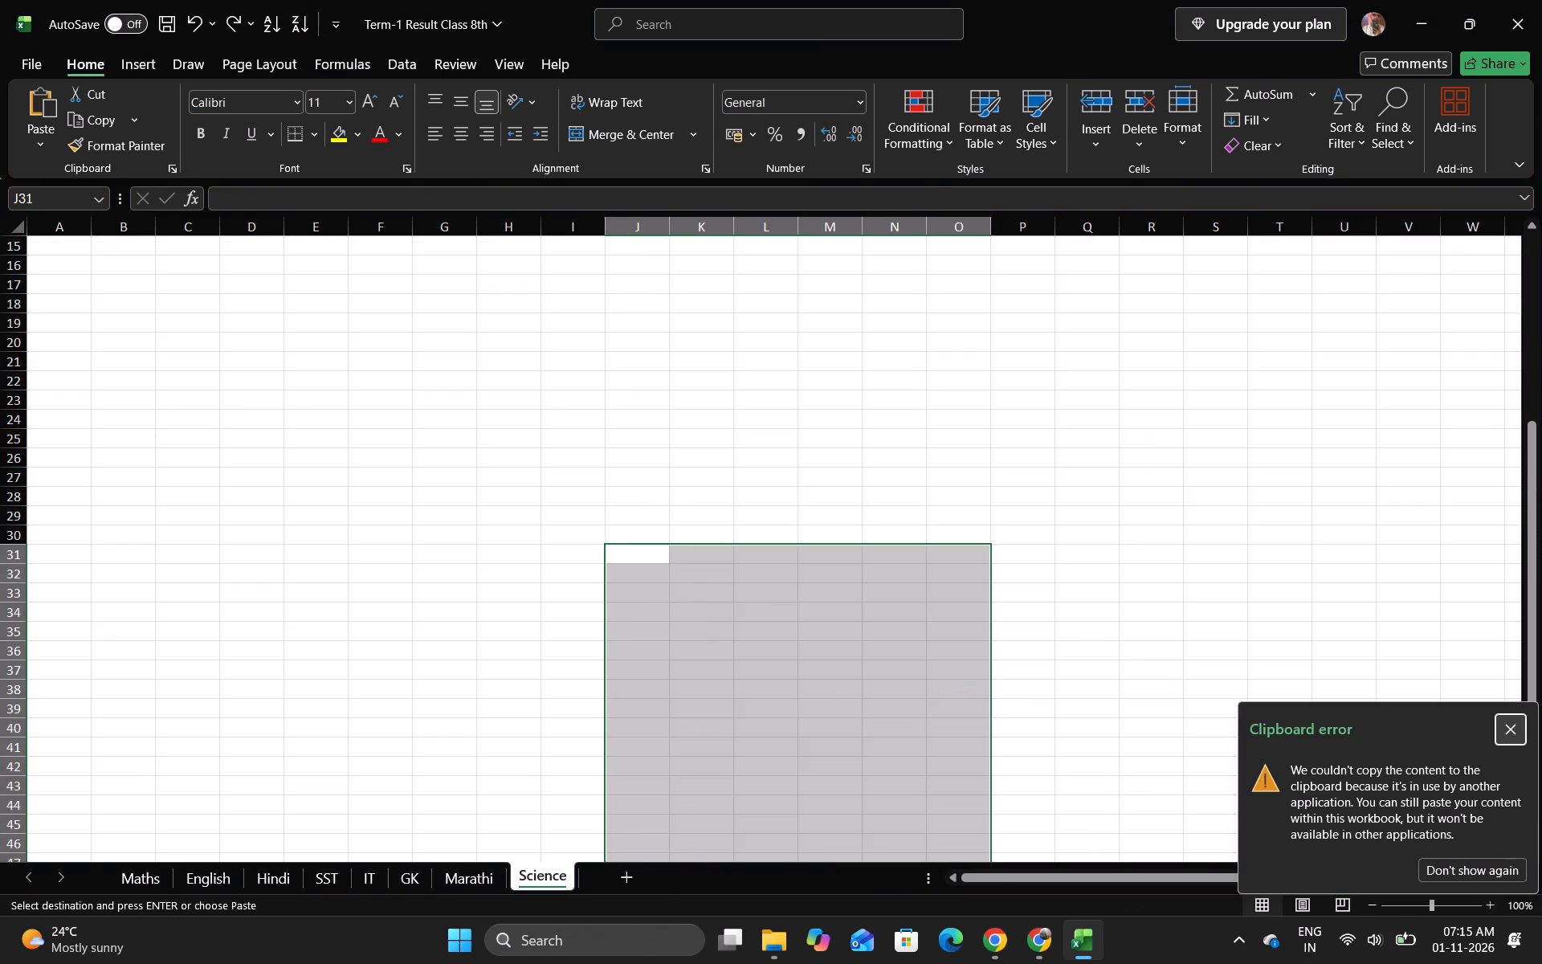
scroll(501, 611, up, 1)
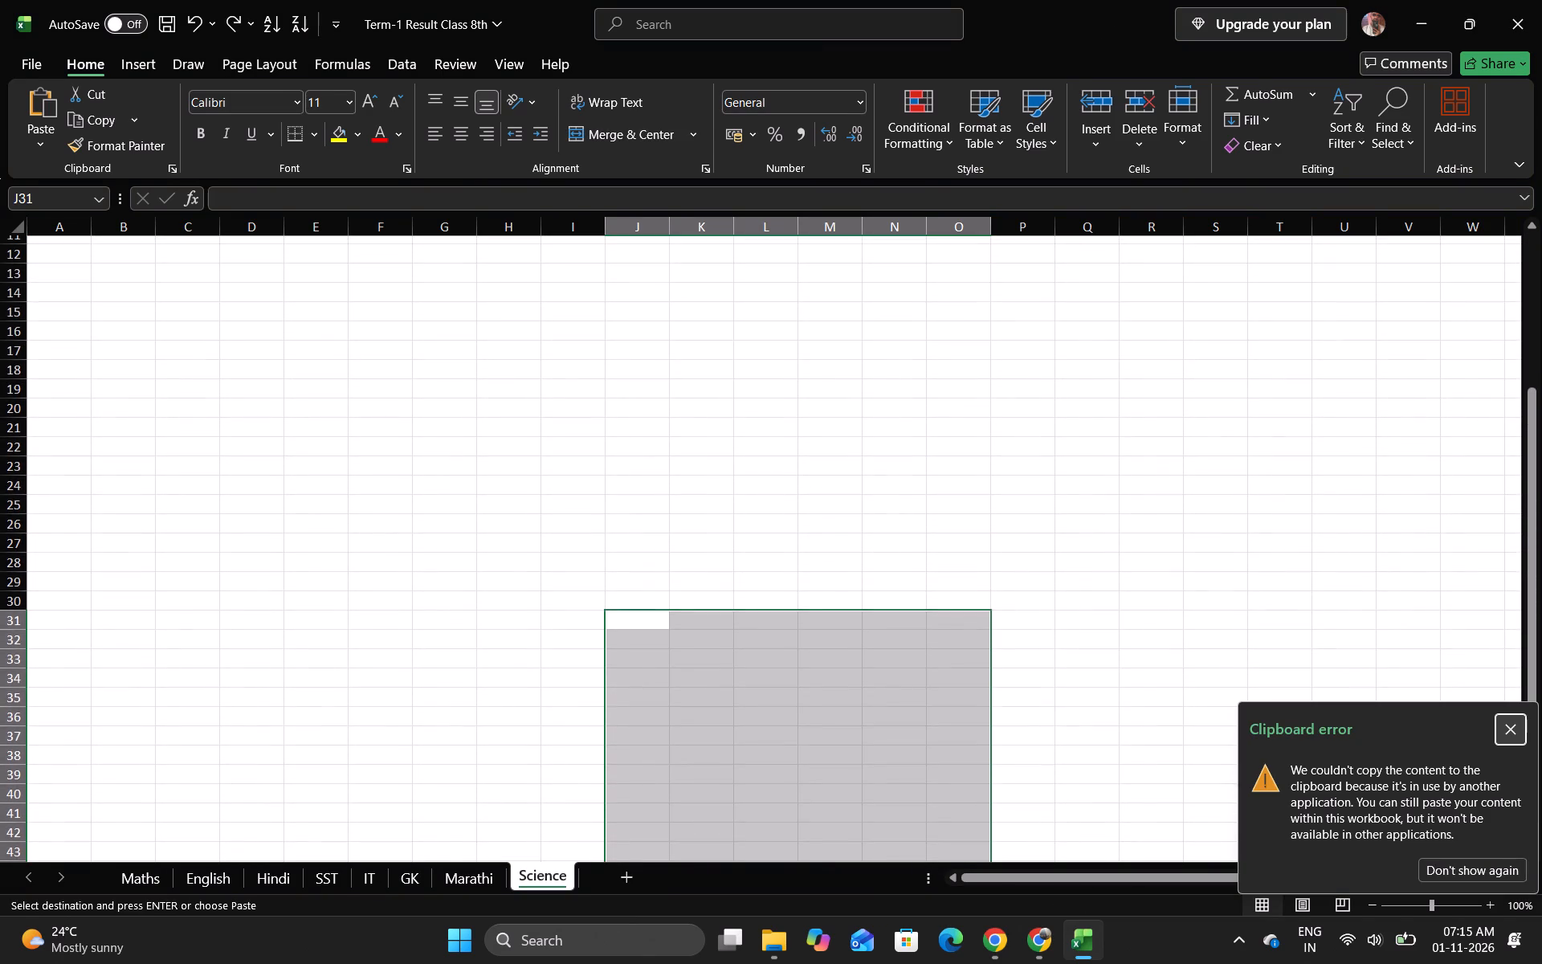
Paste the copied result sheet into the Science worksheet at A1, keeping the source column widths.
scroll(118, 402, up, 1)
click(39, 251)
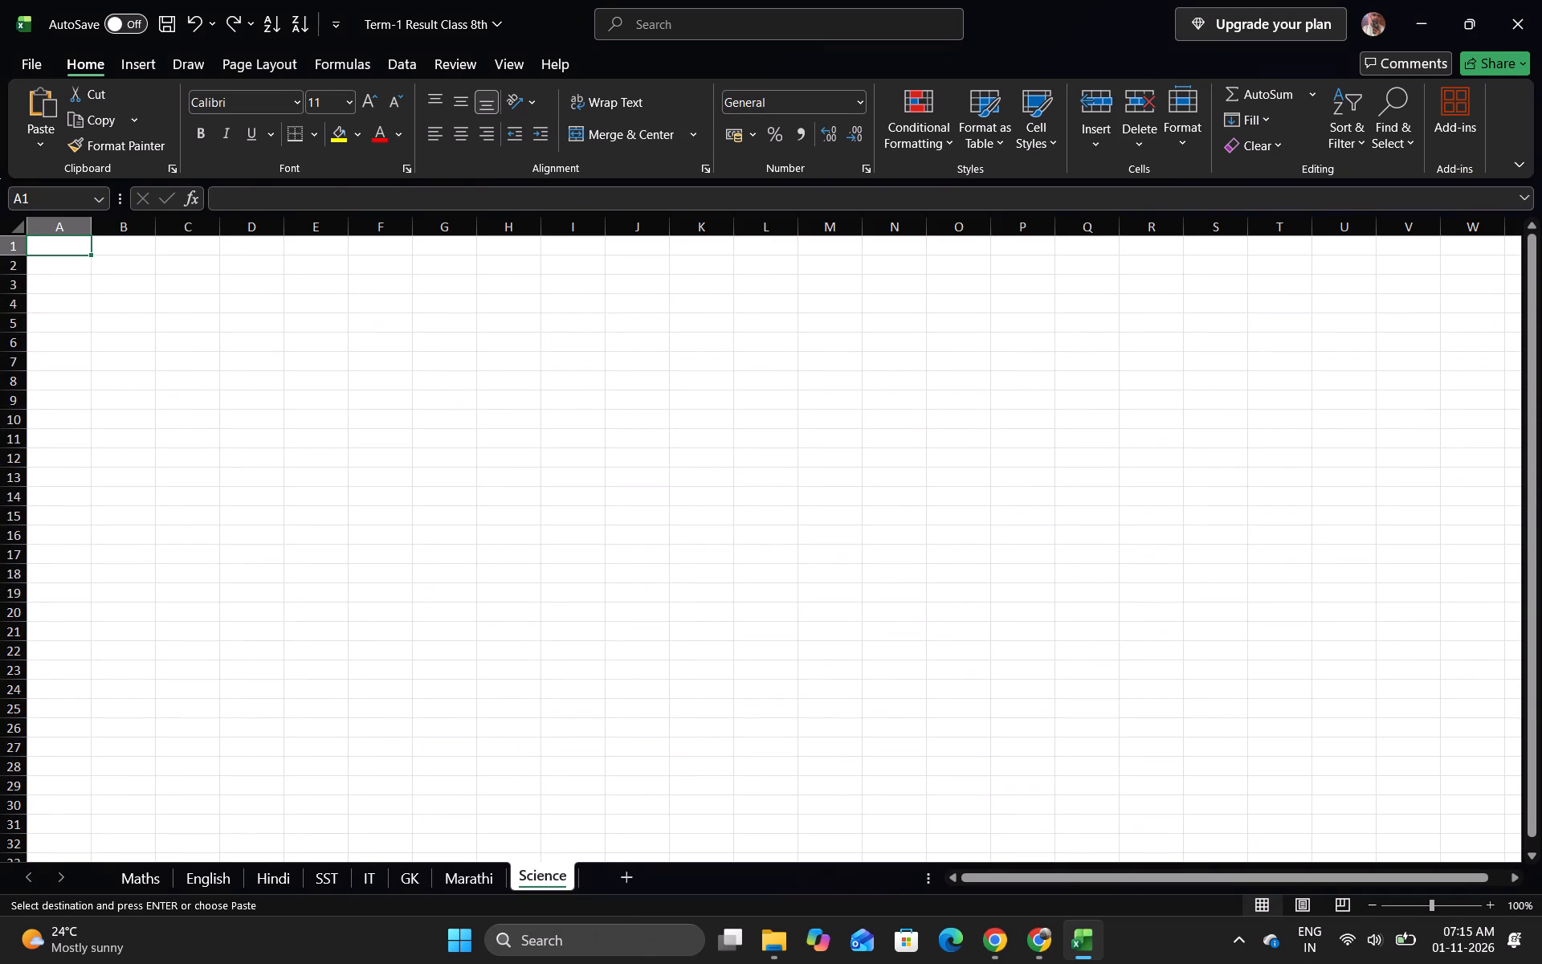
click(33, 139)
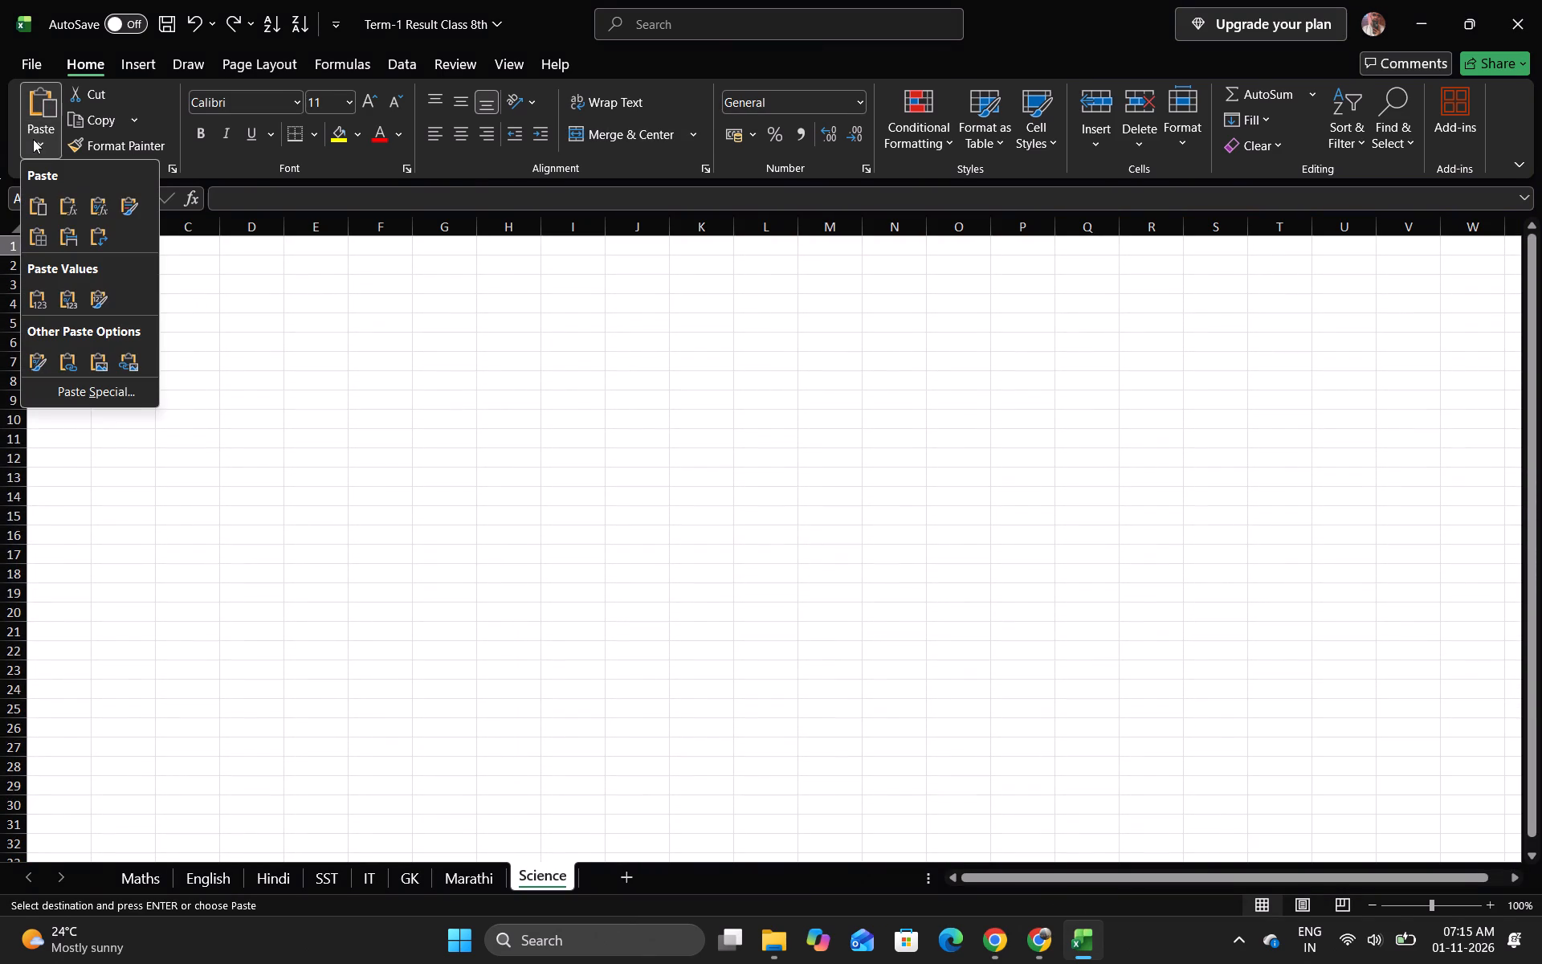
click(59, 239)
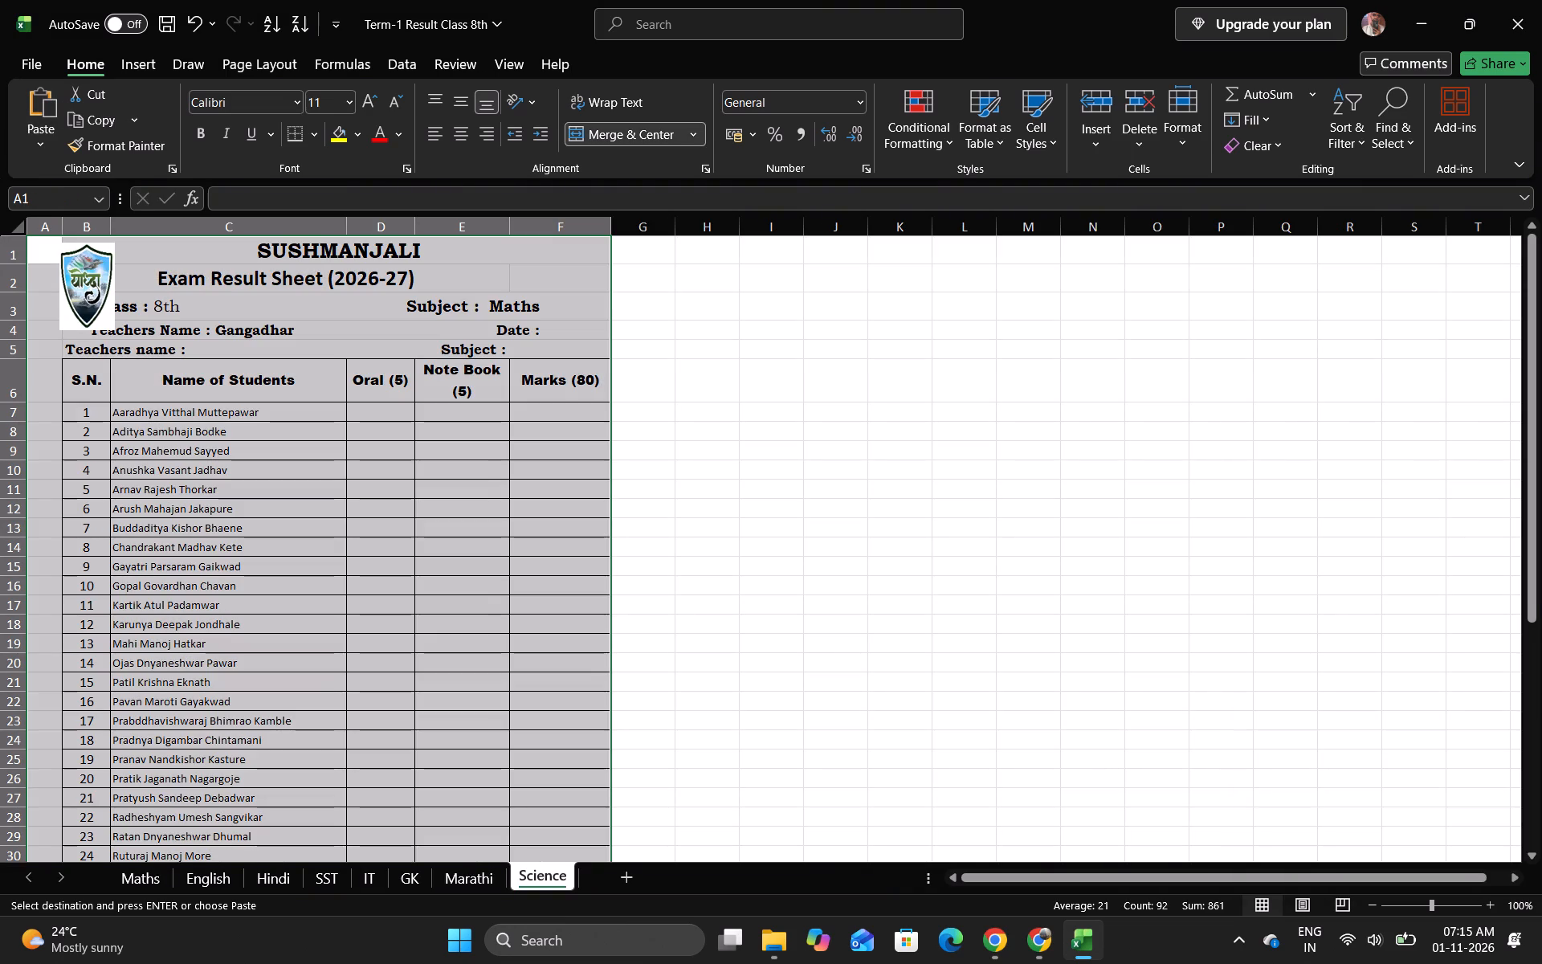
click(622, 506)
Move the school logo up beside the title across columns B and C, and shorten it to end above the Class line.
click(79, 263)
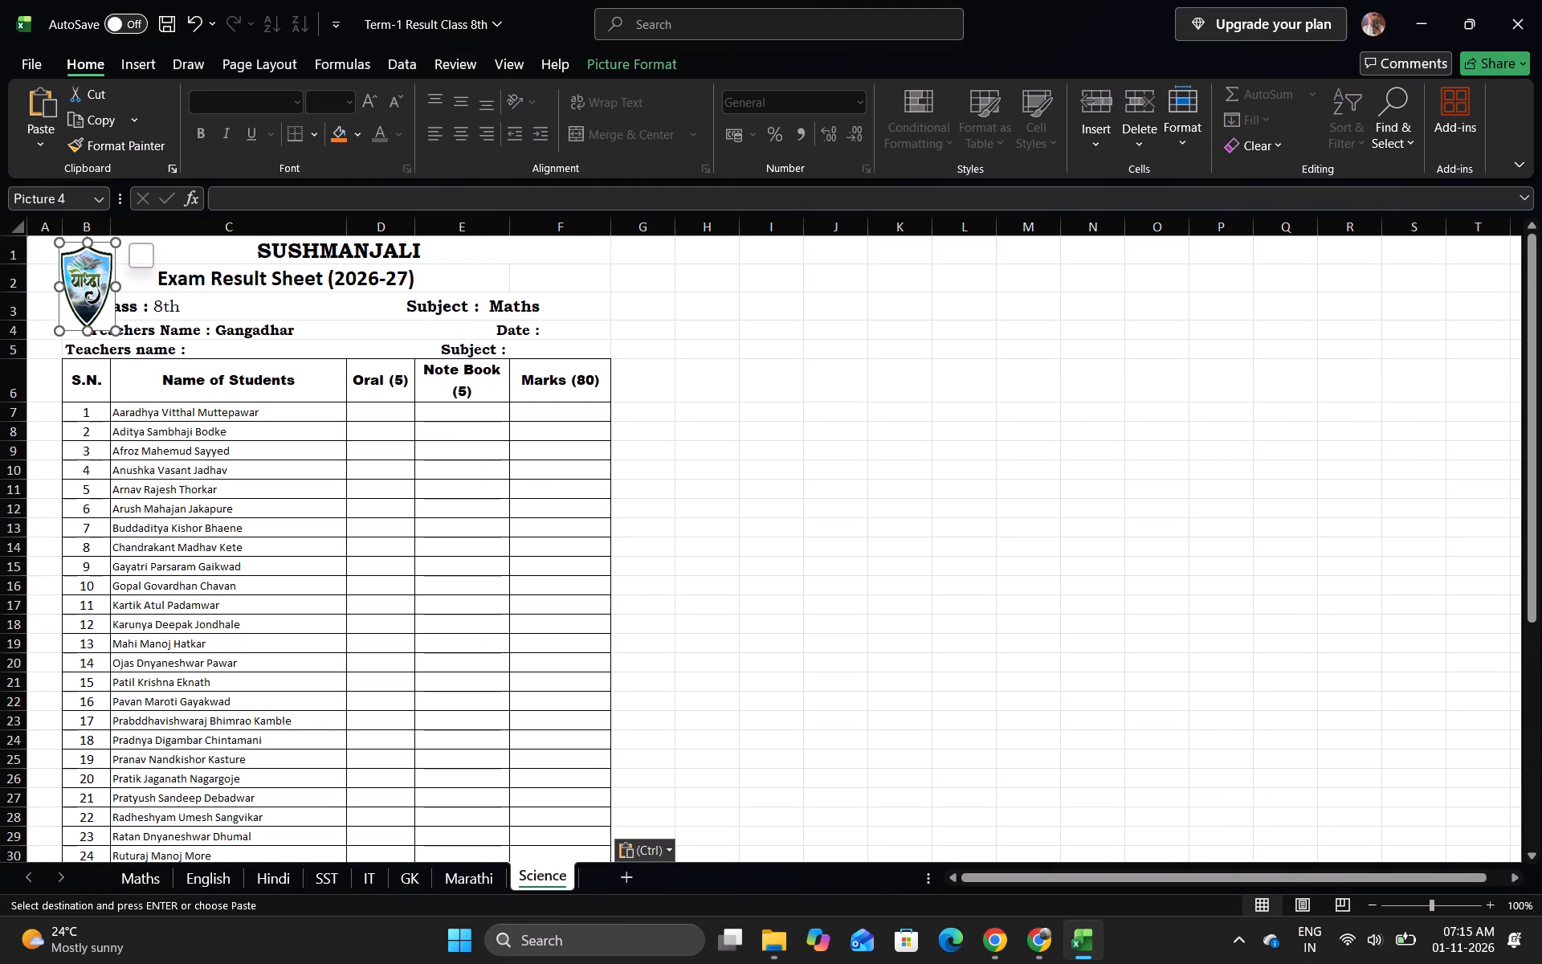
drag(86, 243, 84, 254)
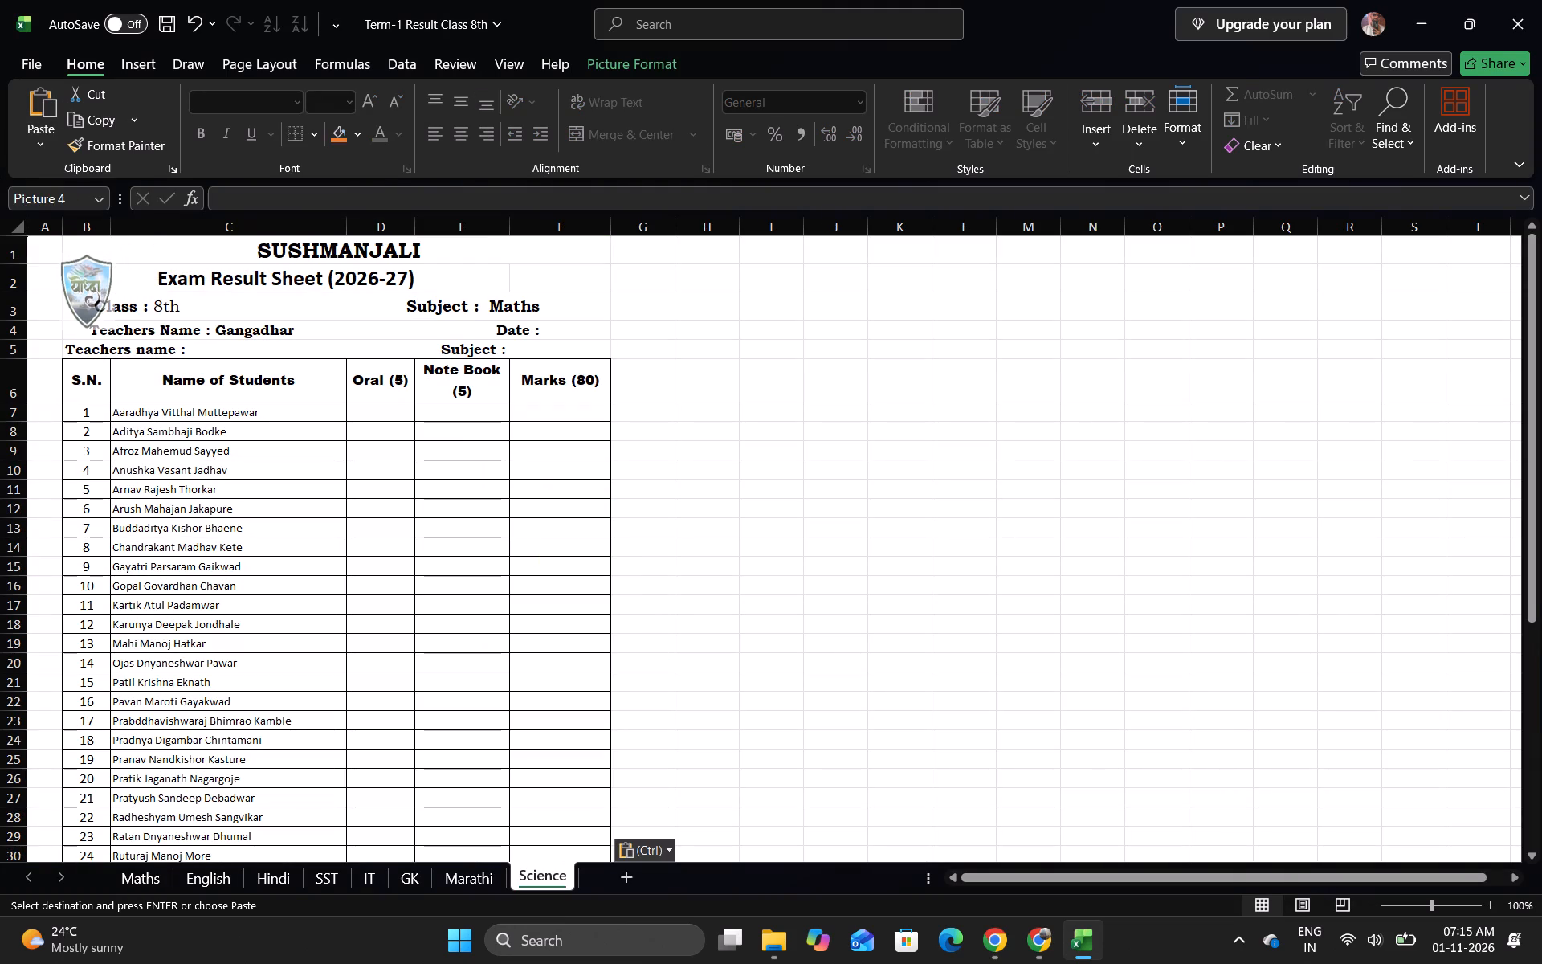
drag(84, 254, 86, 259)
drag(86, 283, 94, 251)
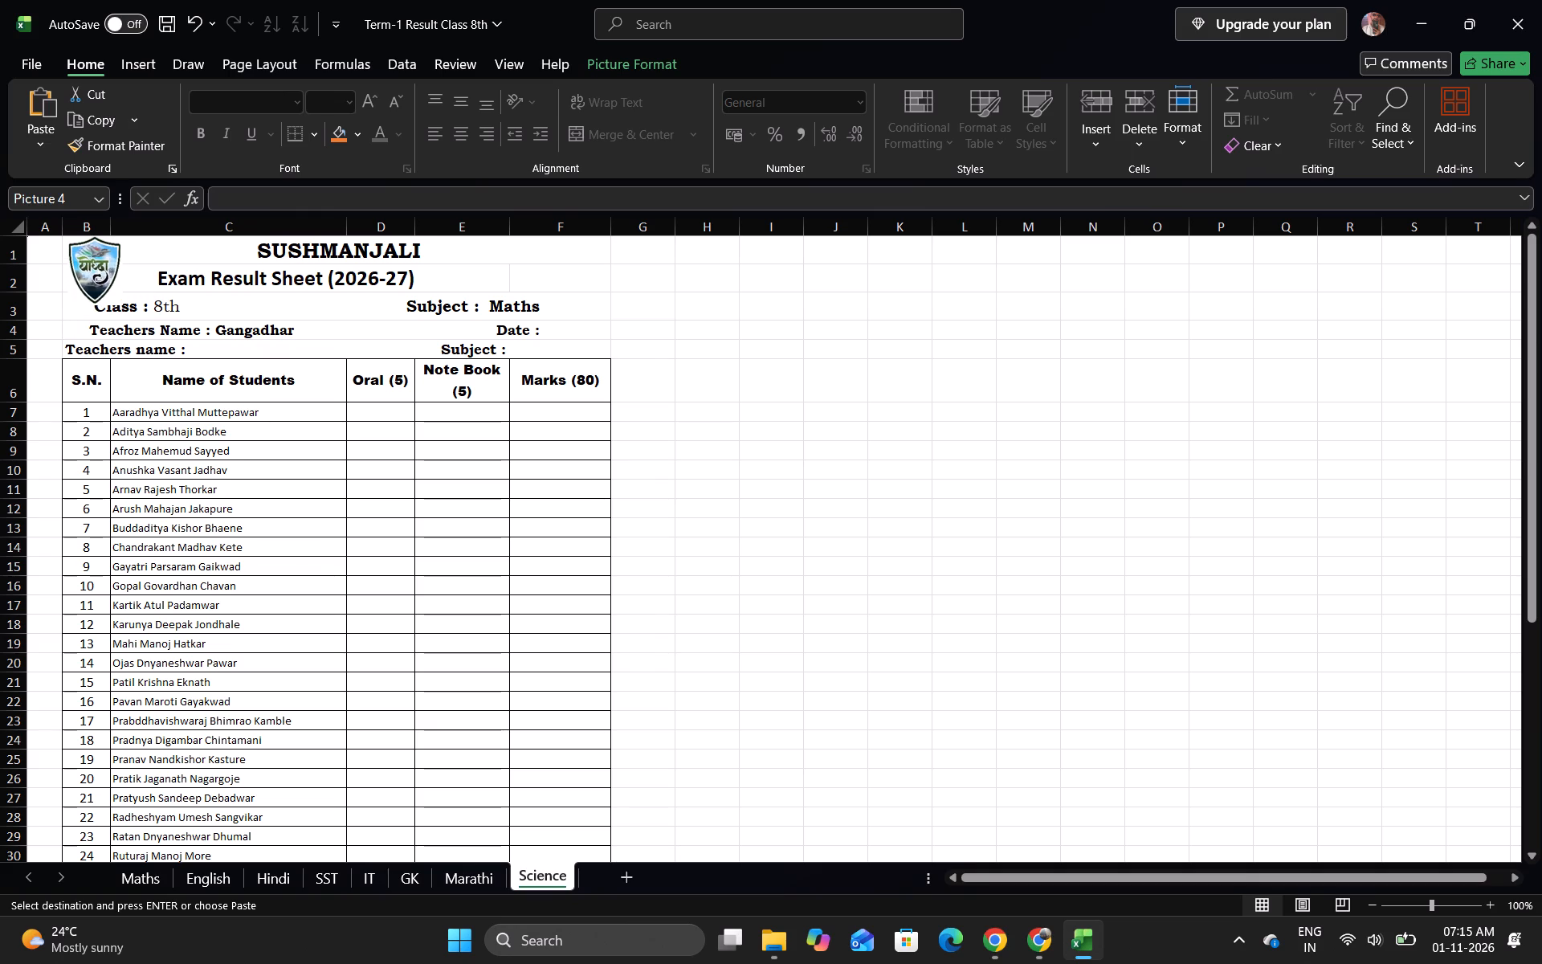
drag(94, 251, 75, 254)
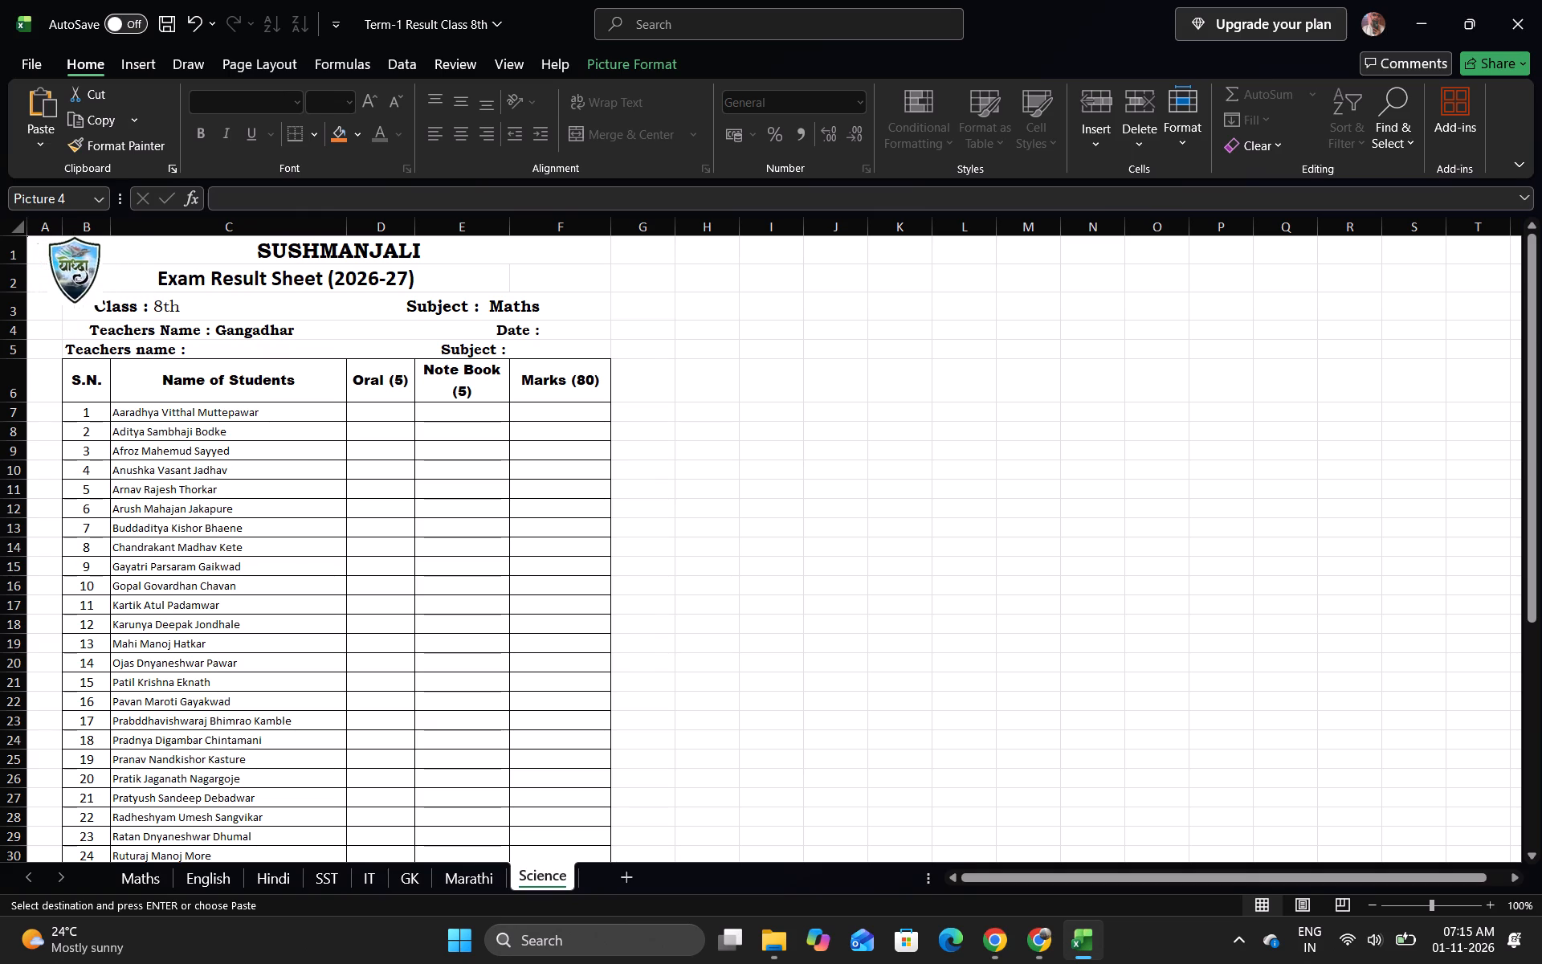
drag(75, 254, 112, 245)
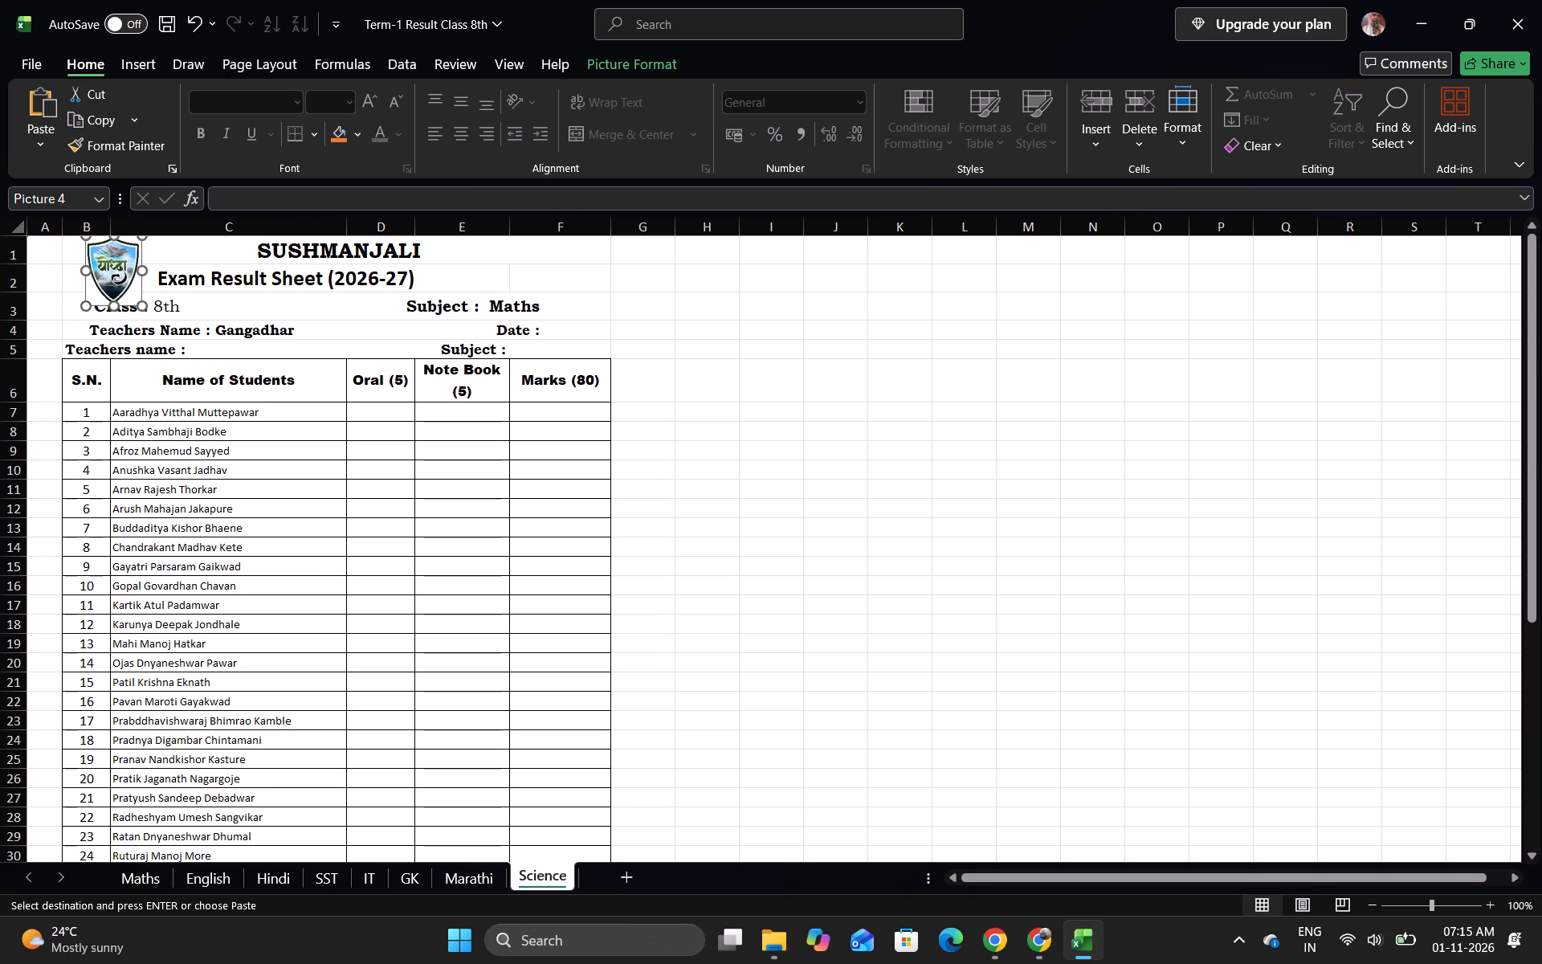
drag(114, 303, 115, 292)
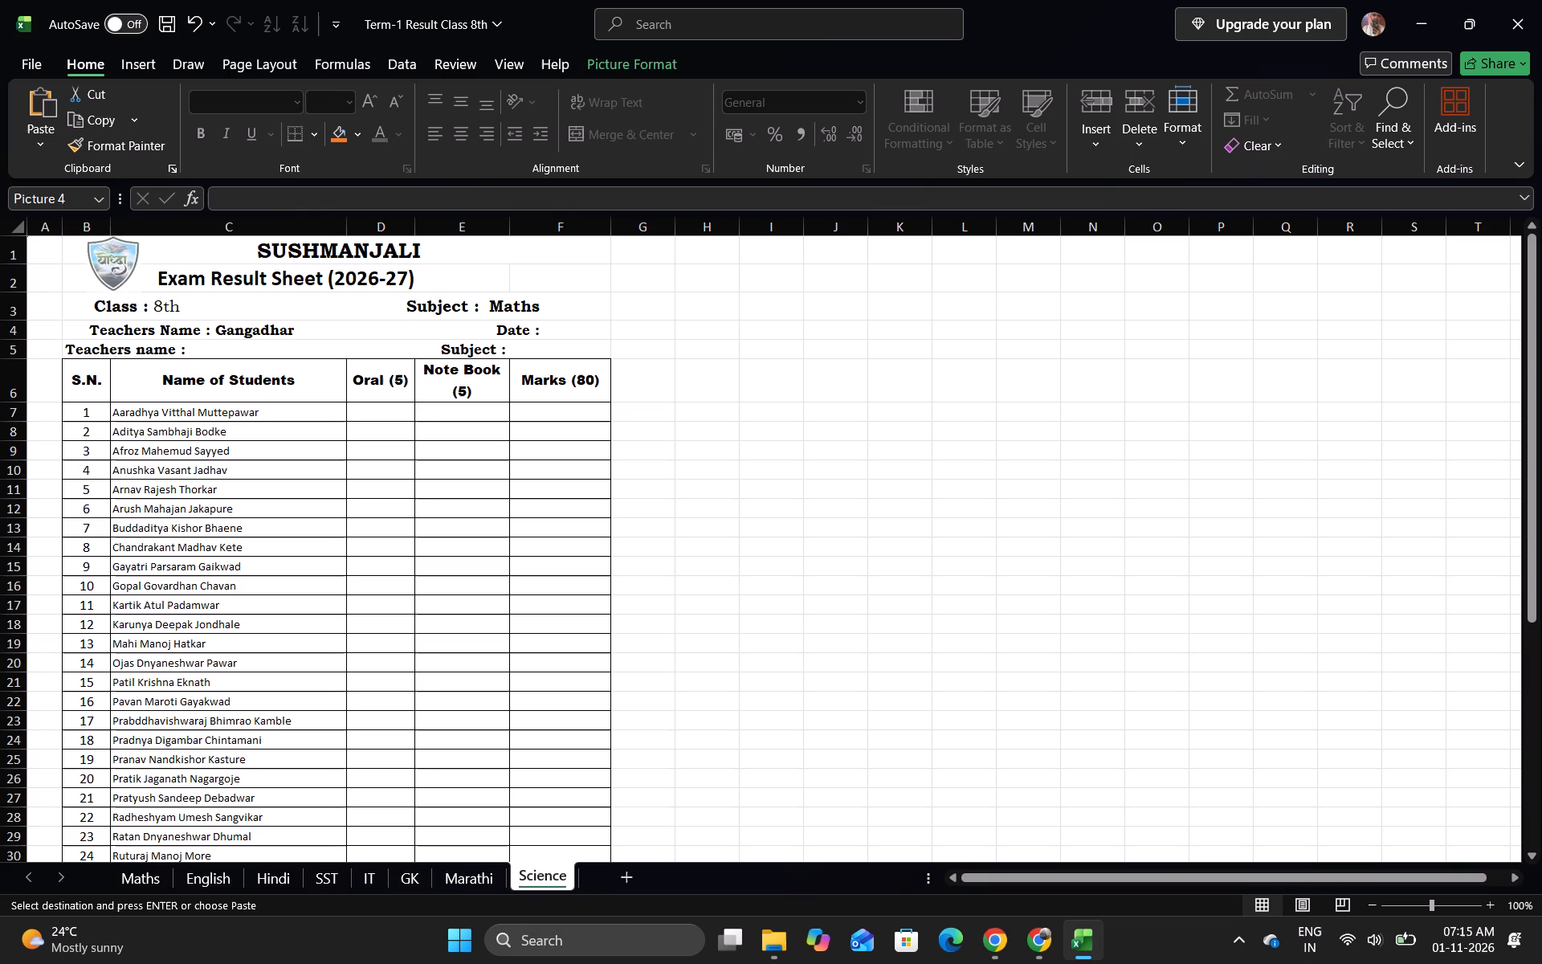
drag(115, 292, 115, 292)
click(166, 287)
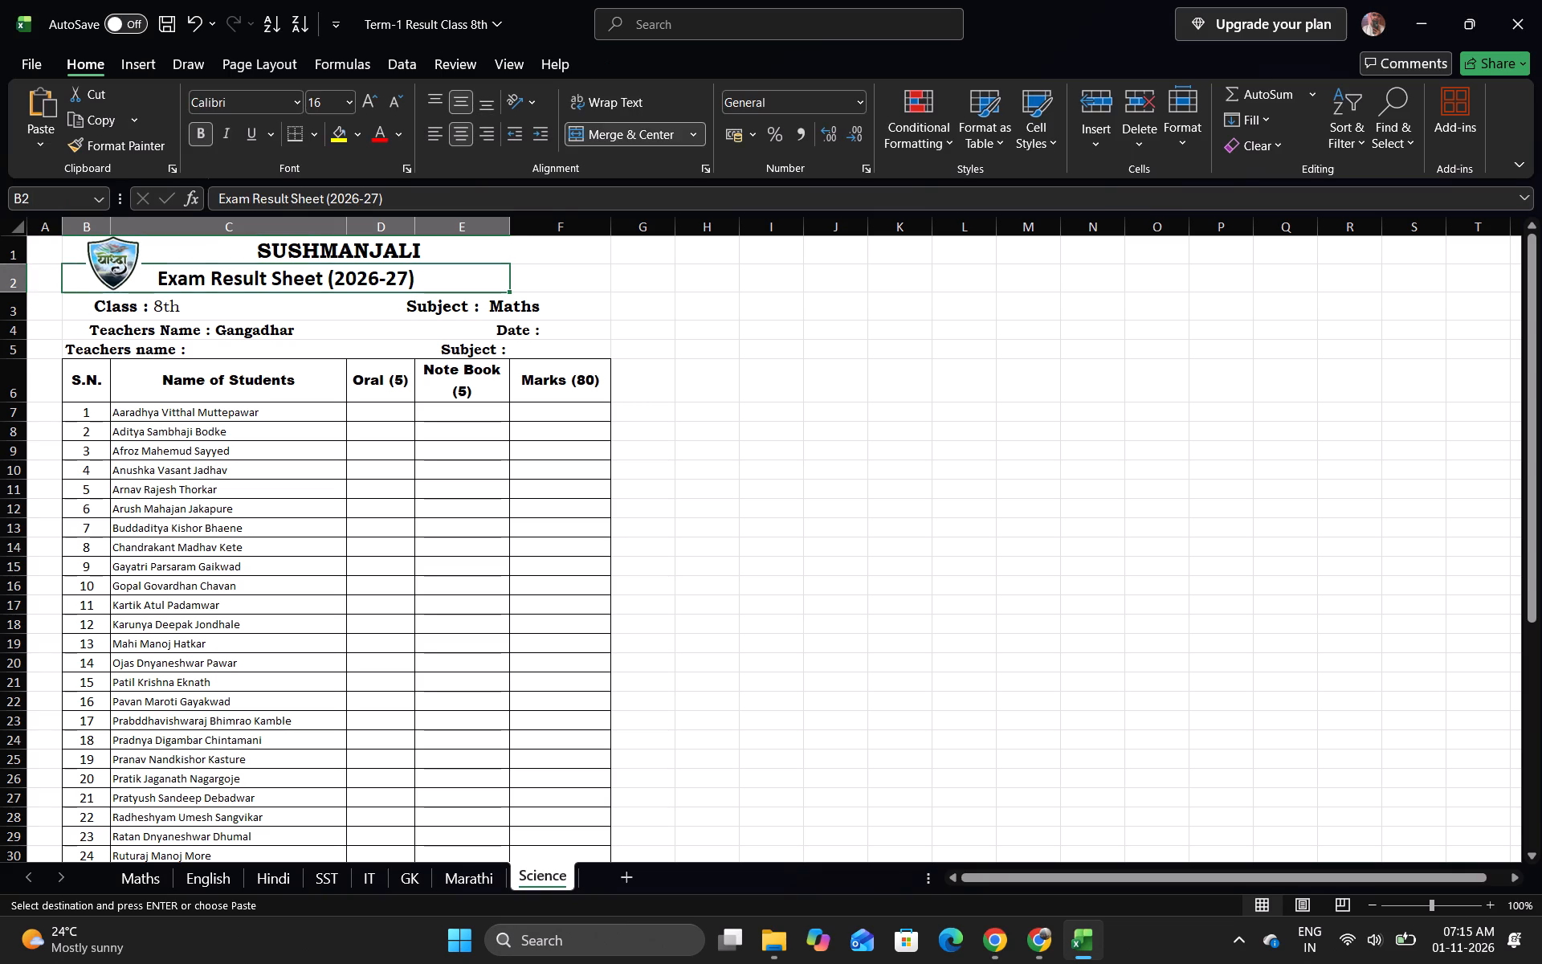
click(703, 416)
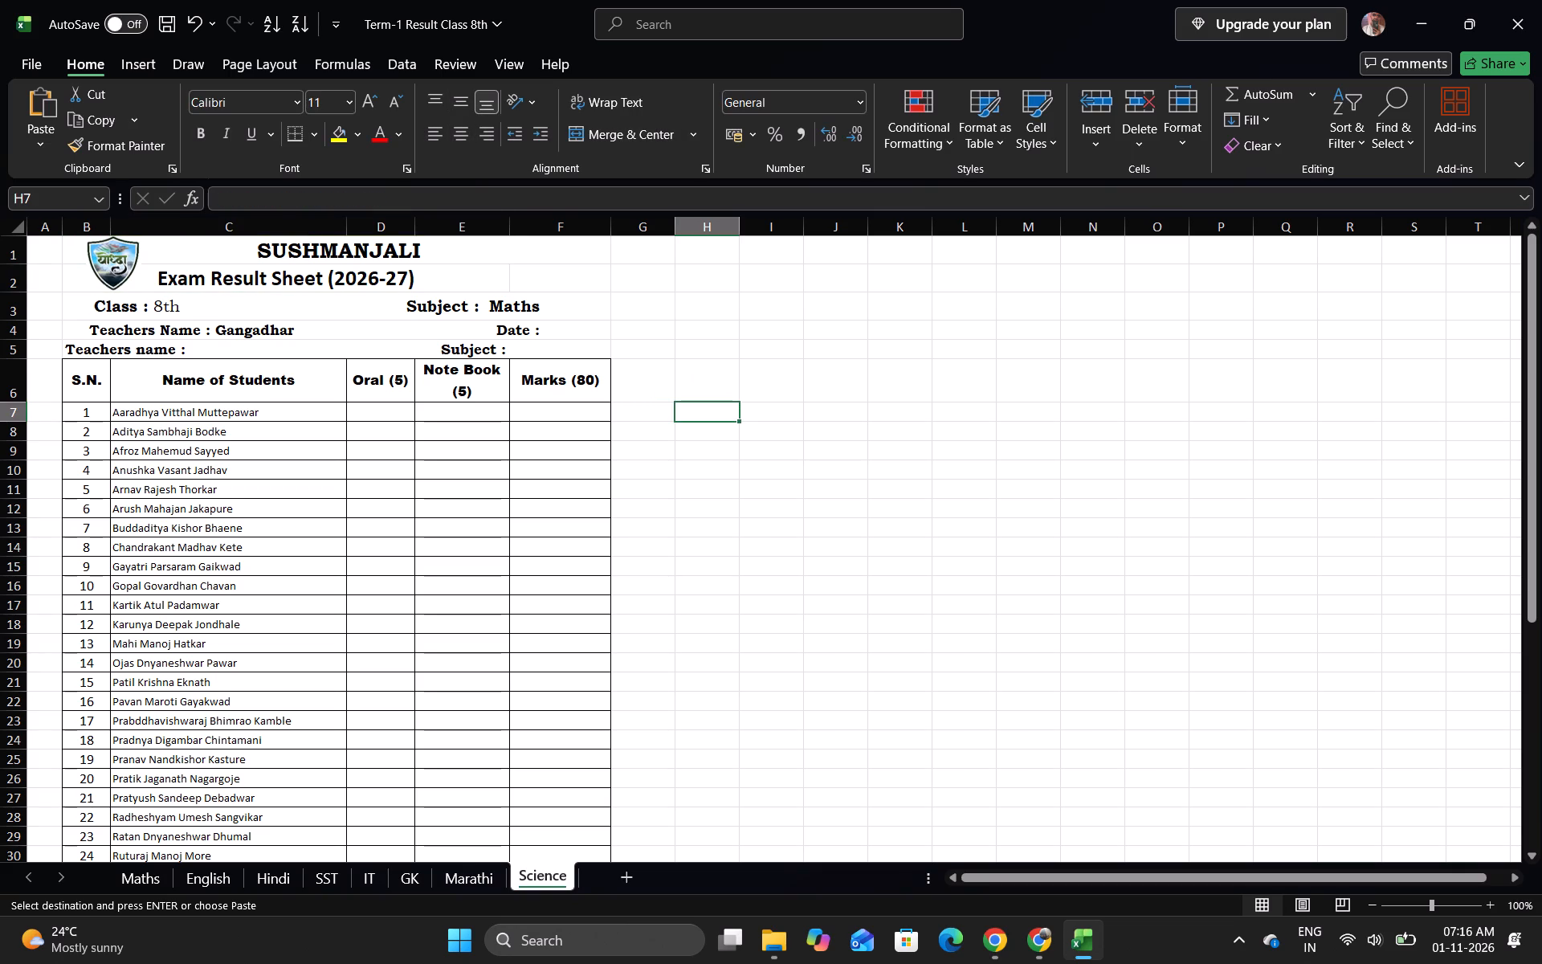
Increase the height of row 1 to about 41.40 so both lines of the school title fit.
scroll(703, 416, up, 1)
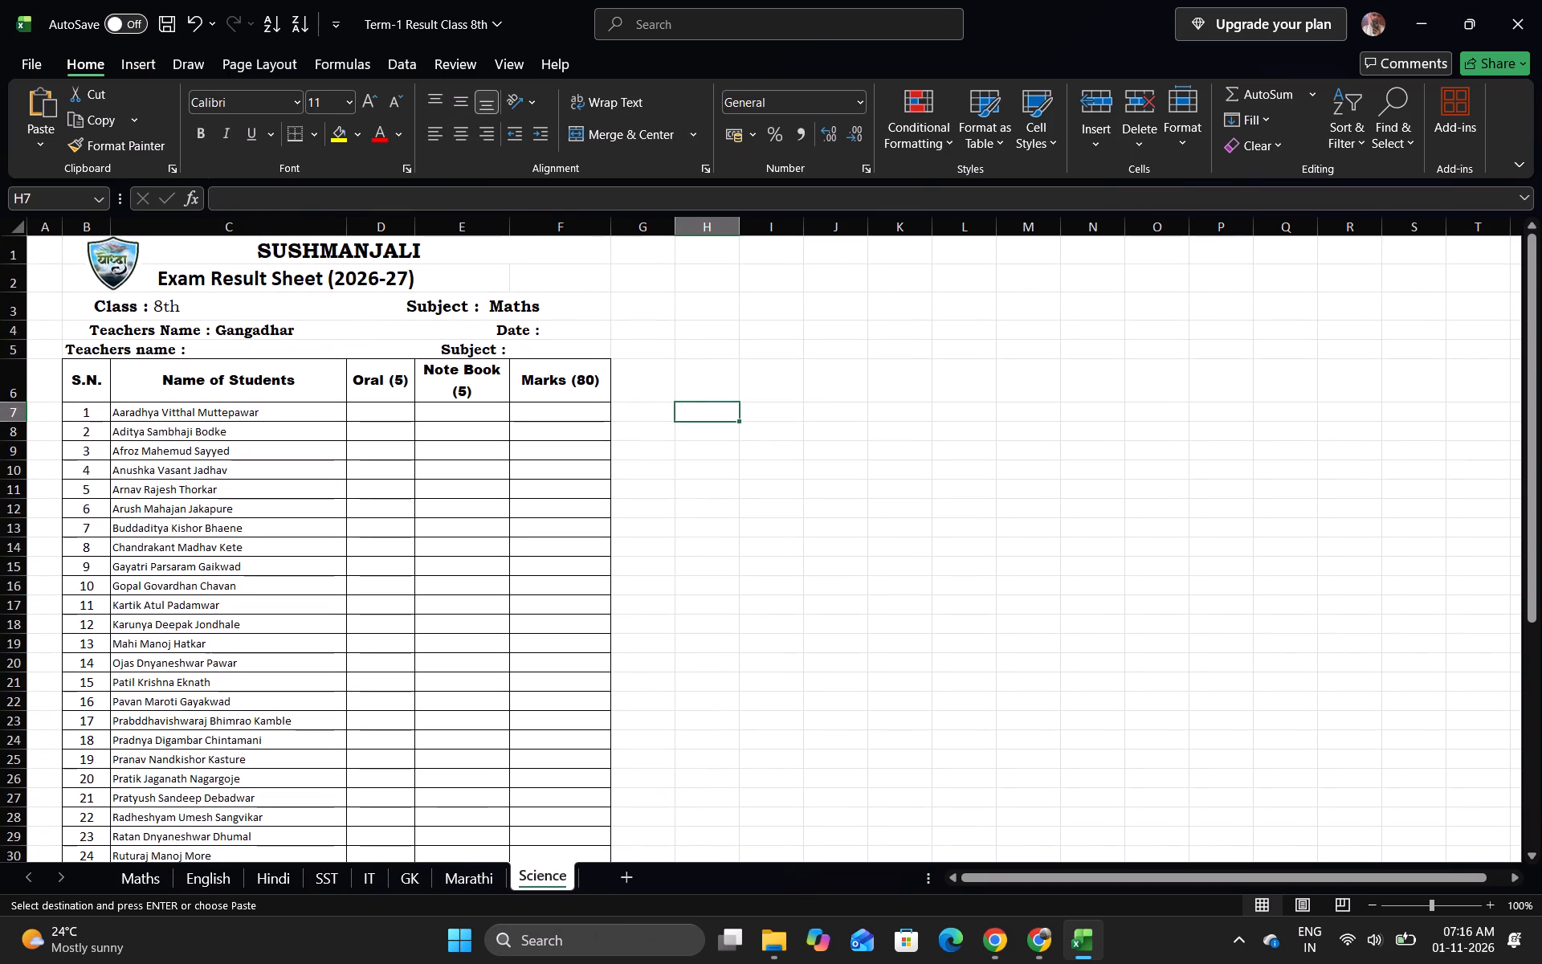
double_click(472, 255)
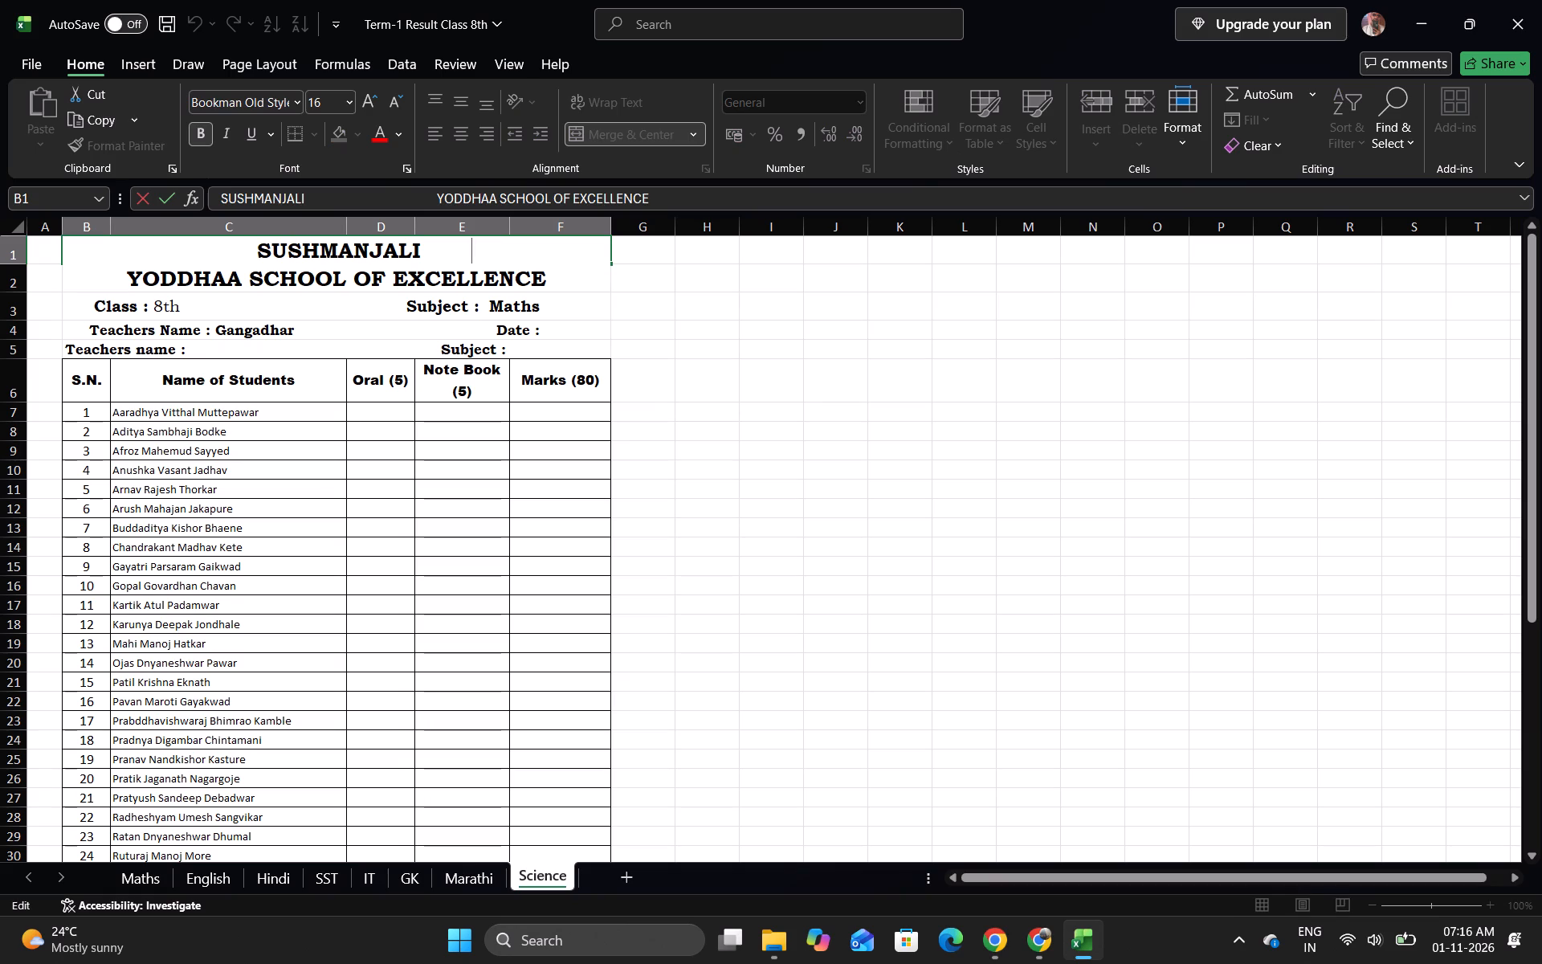
click(732, 359)
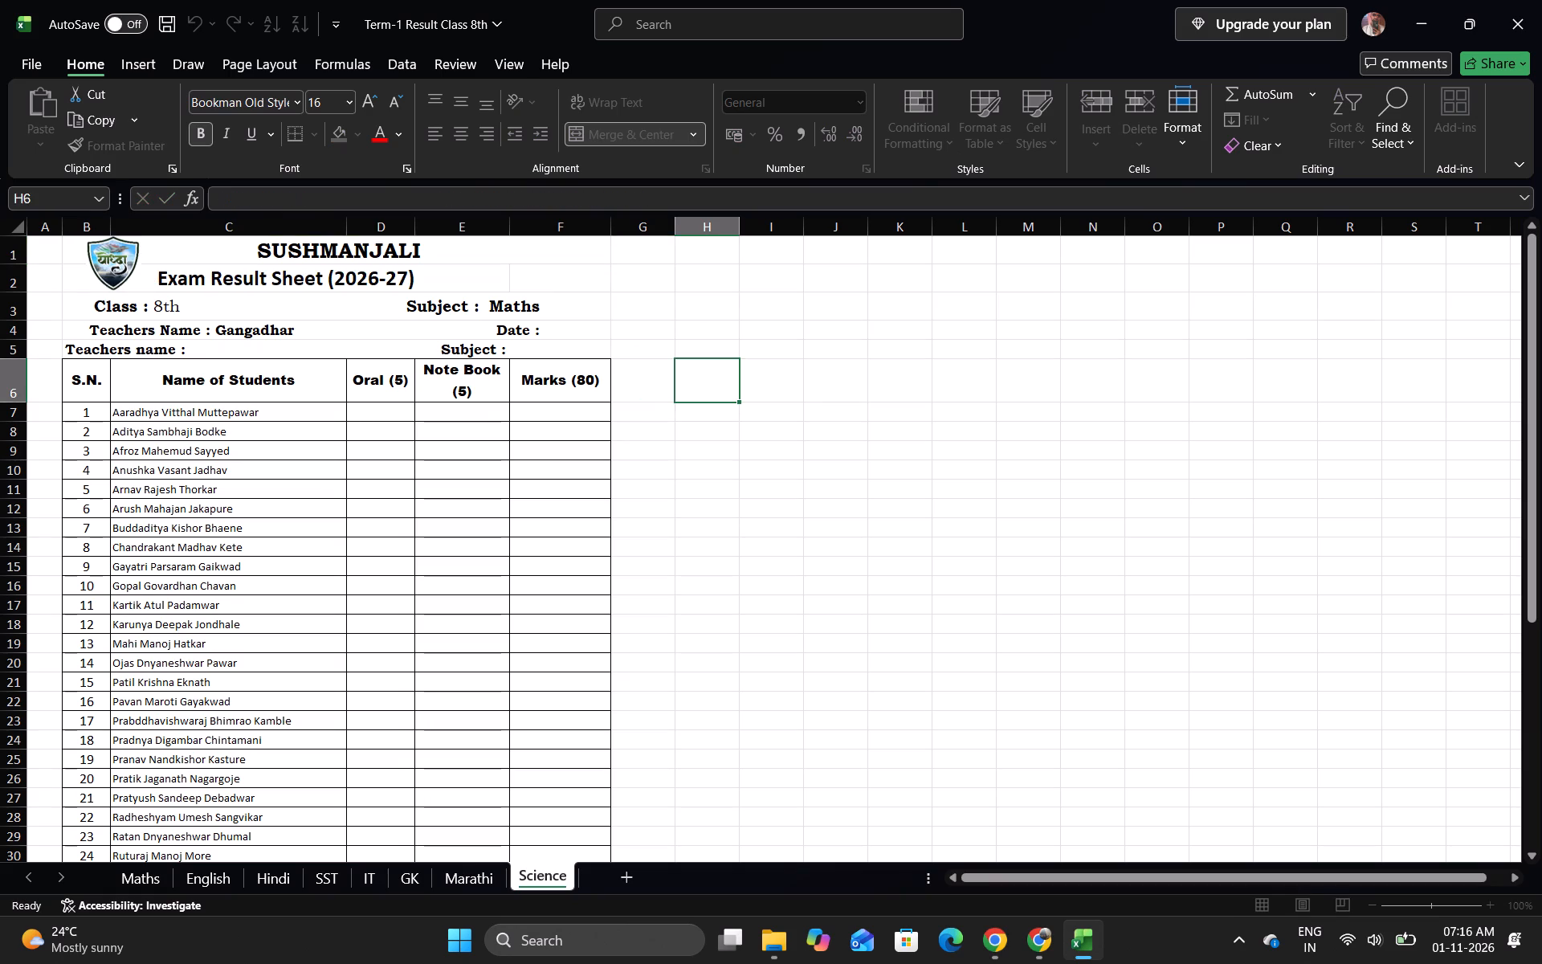
click(470, 254)
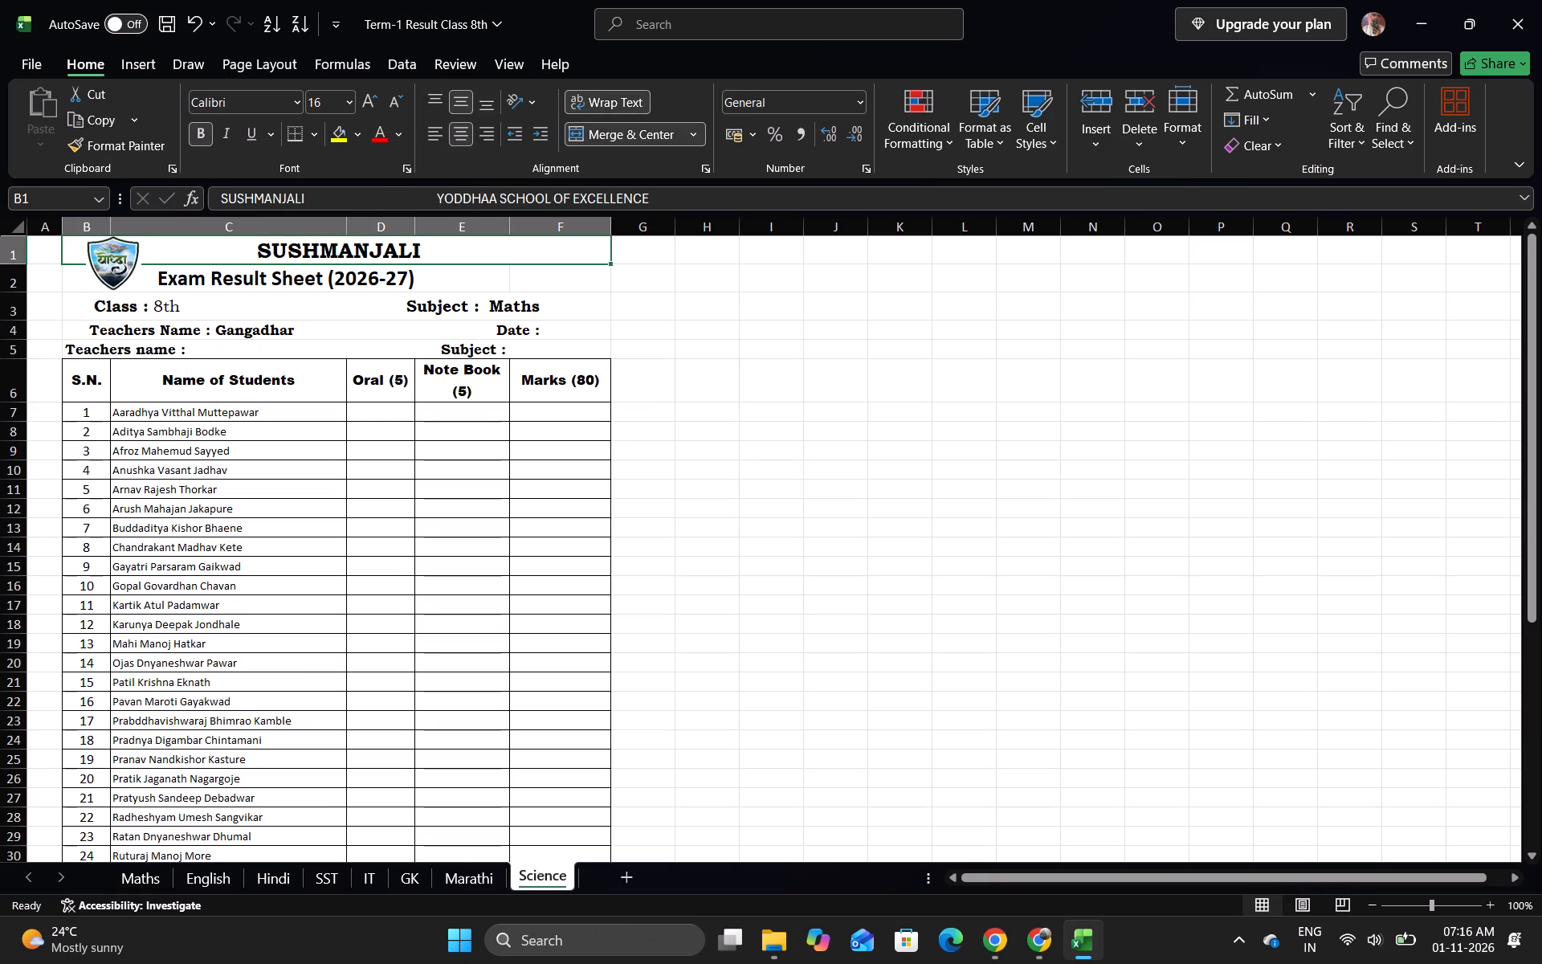
drag(13, 263, 14, 292)
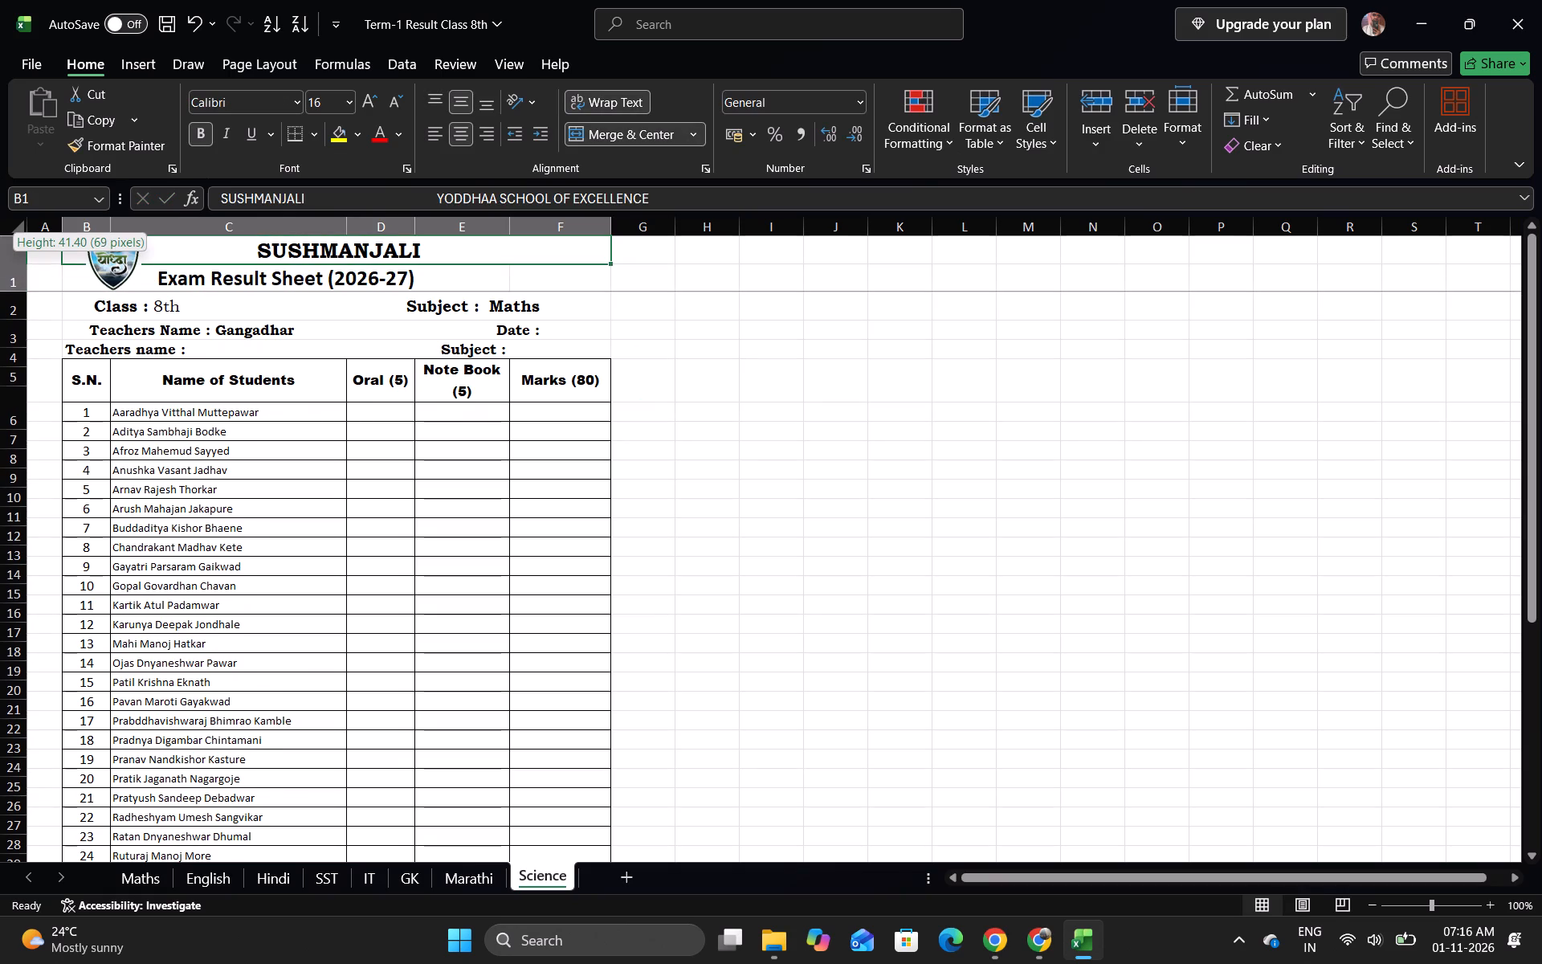
drag(14, 292, 14, 292)
click(148, 340)
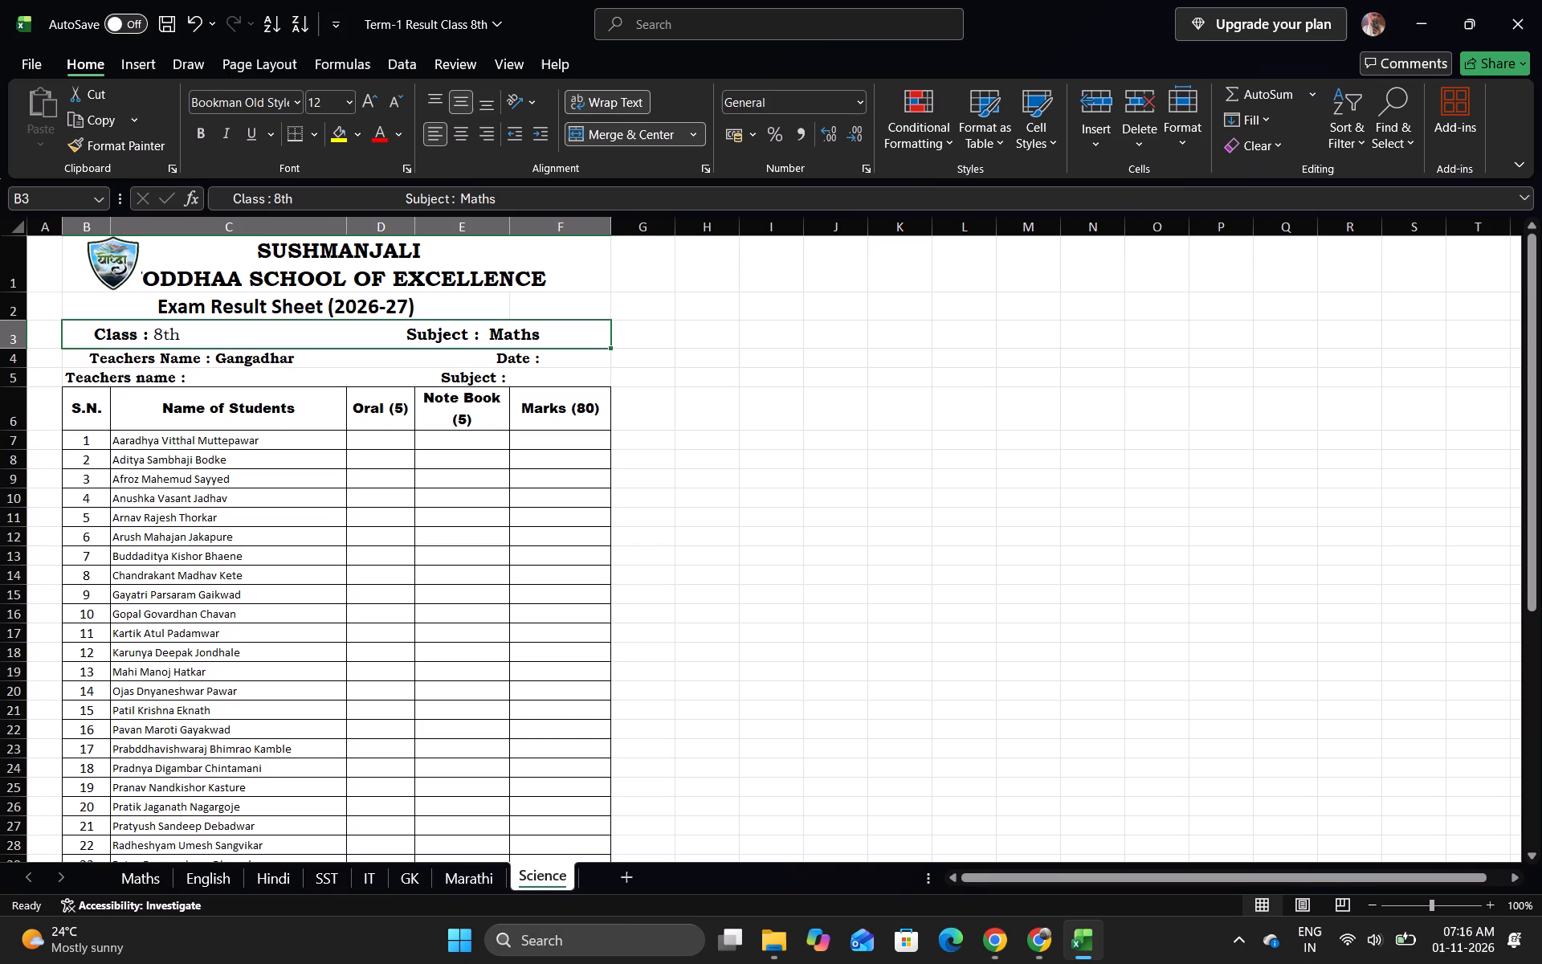
scroll(148, 340, up, 1)
click(687, 348)
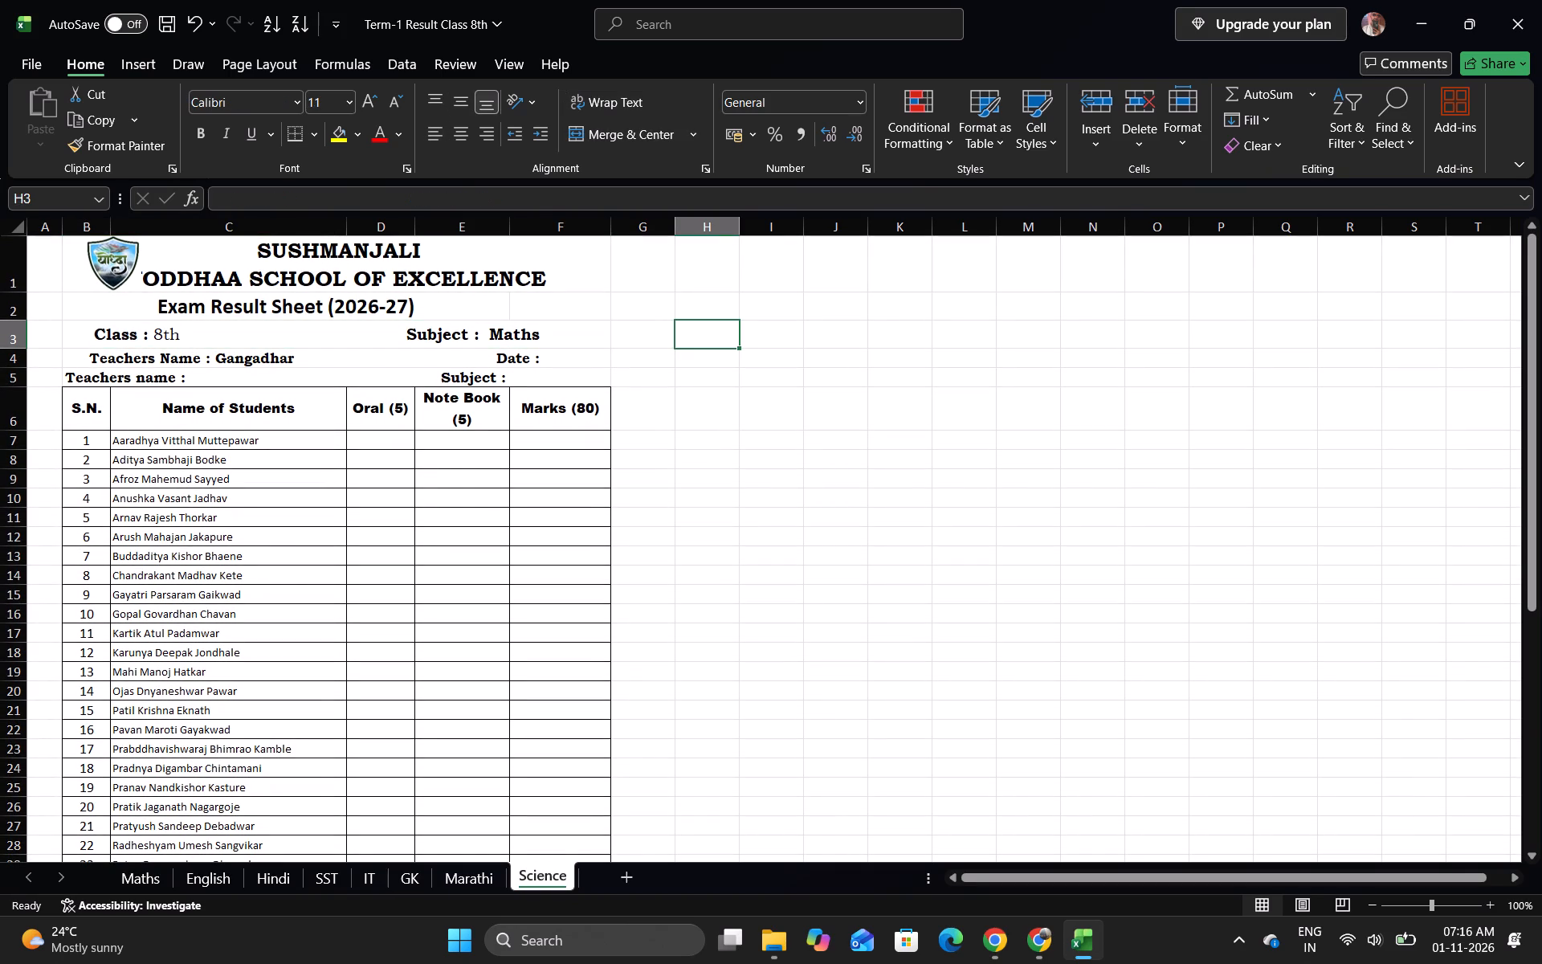
Change the subject in the Class and Subject line at B3 to Science.
click(549, 335)
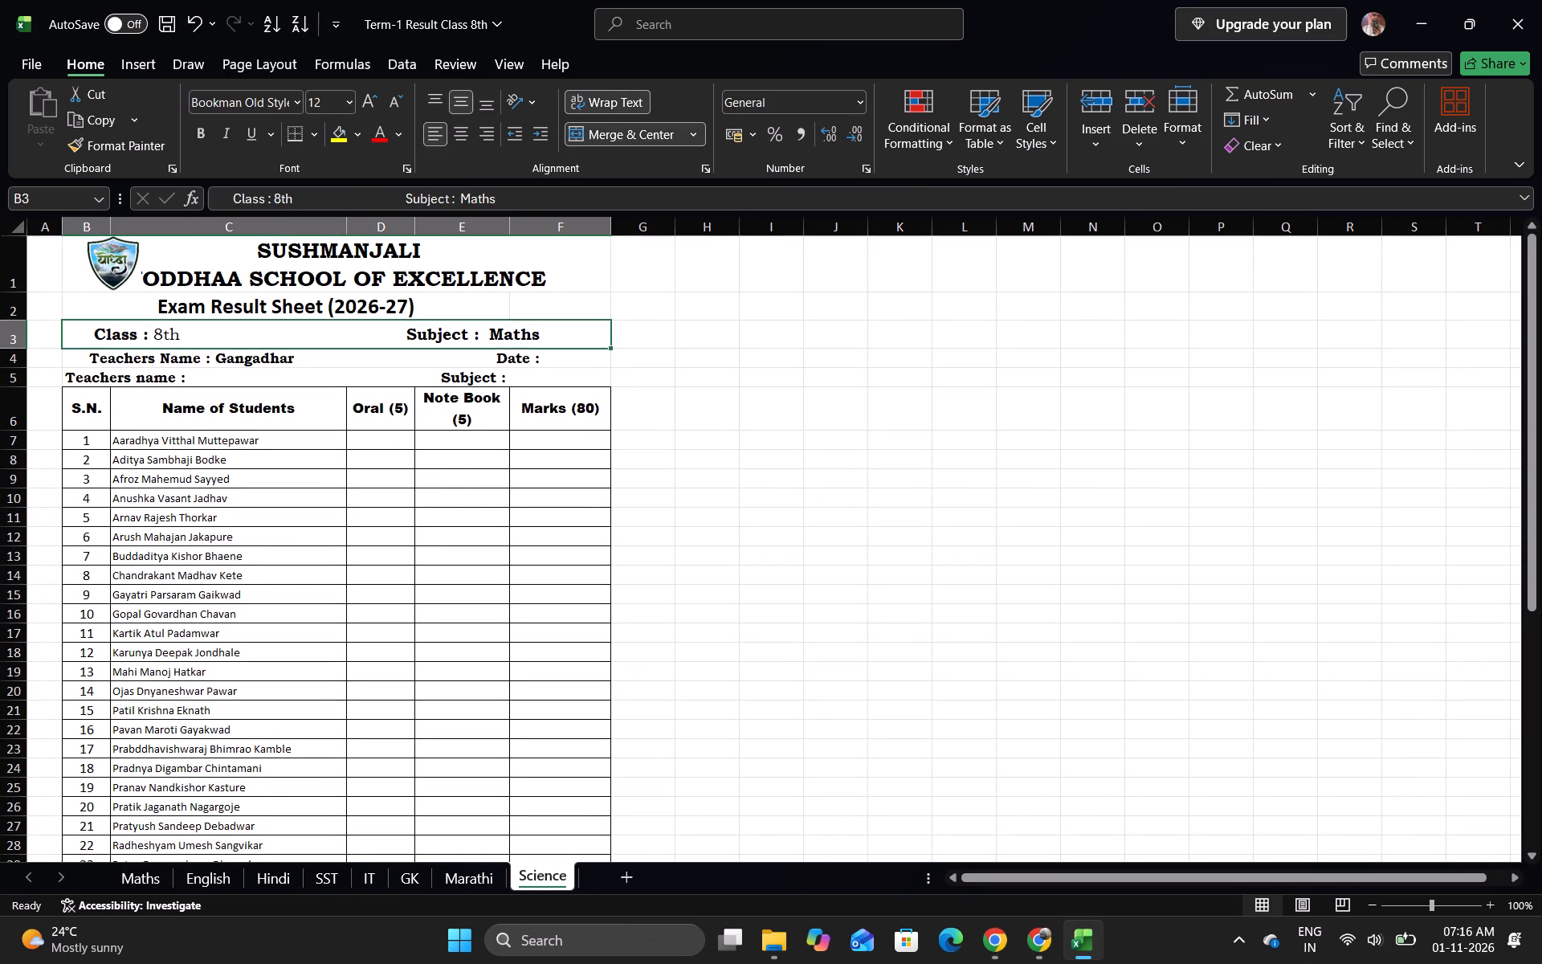
double_click(549, 335)
key(BackSpace)
key(BackSpace)
key(BackSpace)
key(BackSpace)
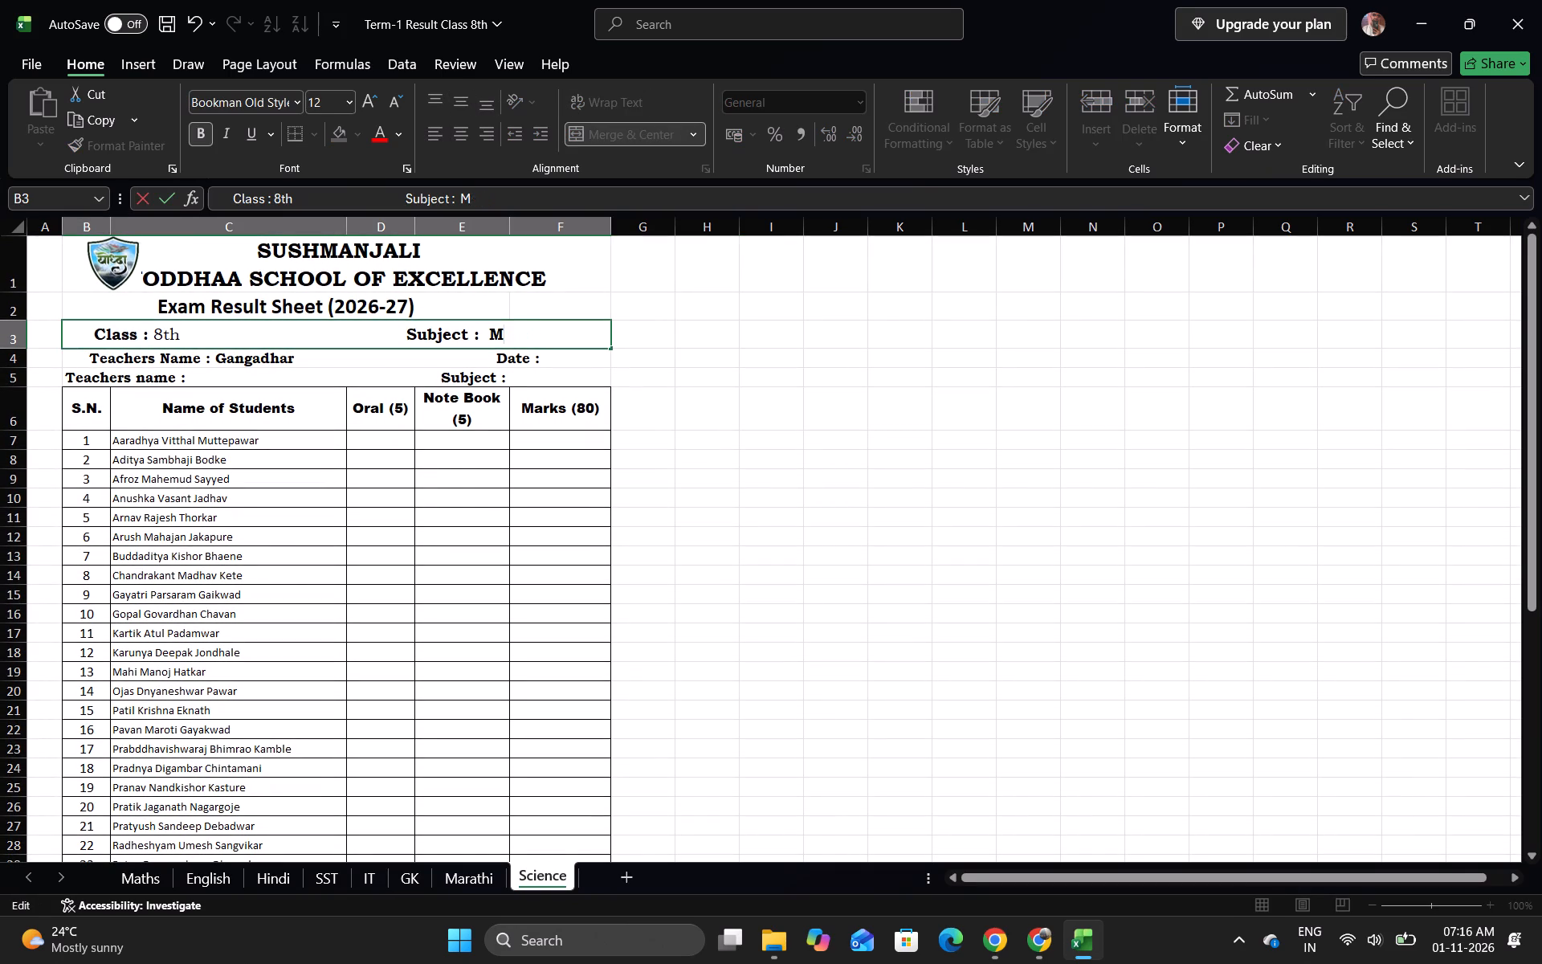
key(BackSpace)
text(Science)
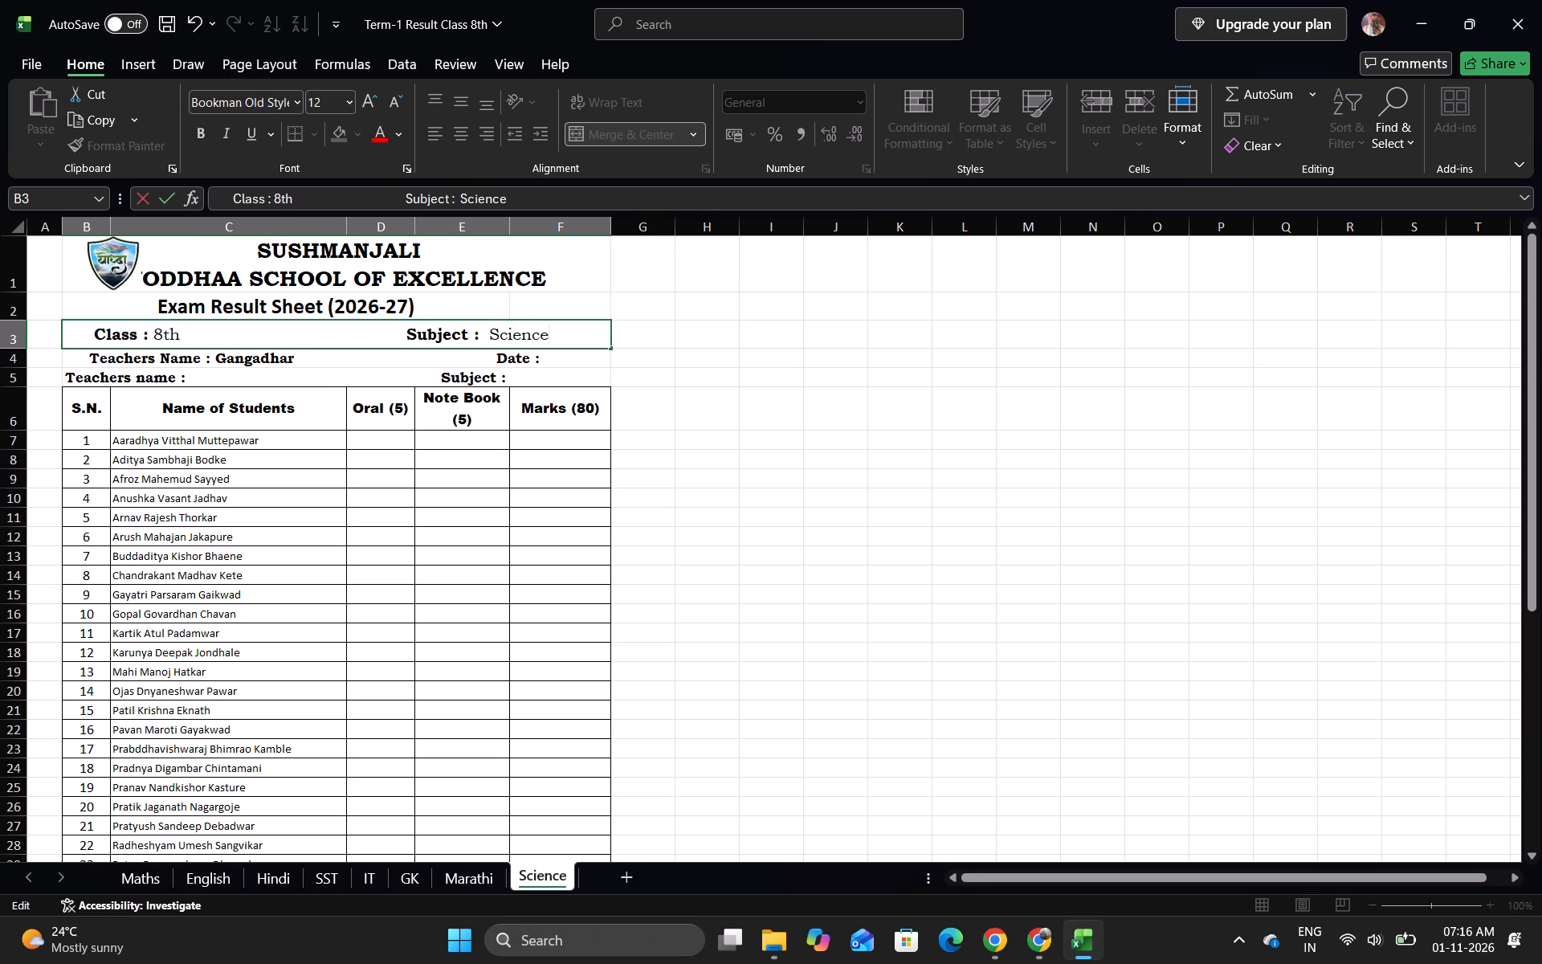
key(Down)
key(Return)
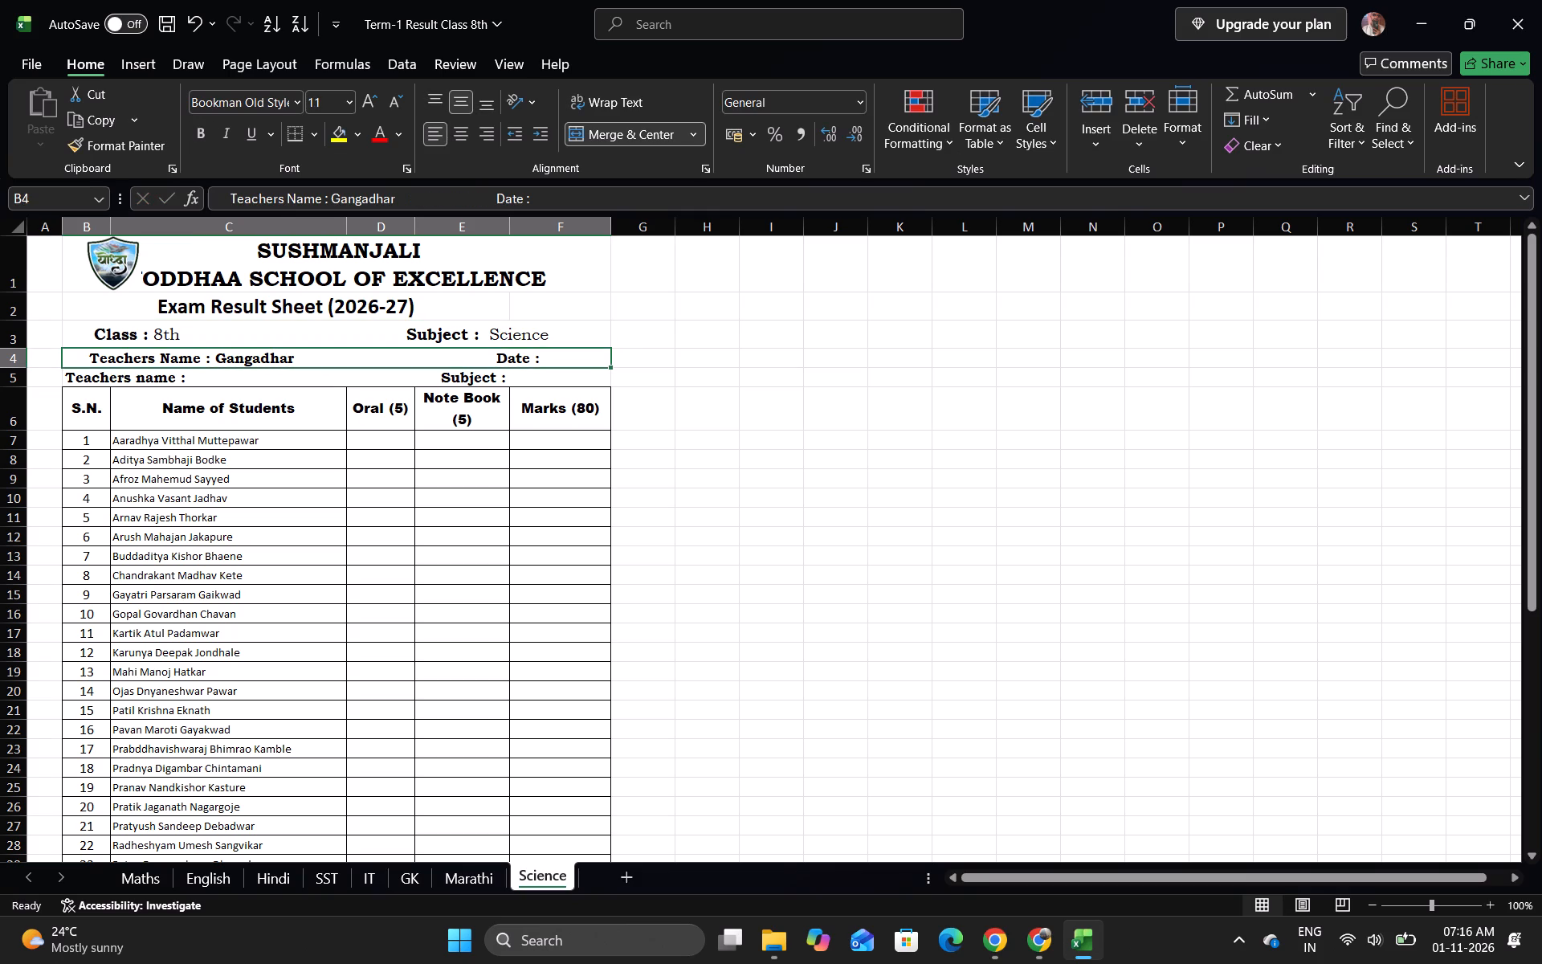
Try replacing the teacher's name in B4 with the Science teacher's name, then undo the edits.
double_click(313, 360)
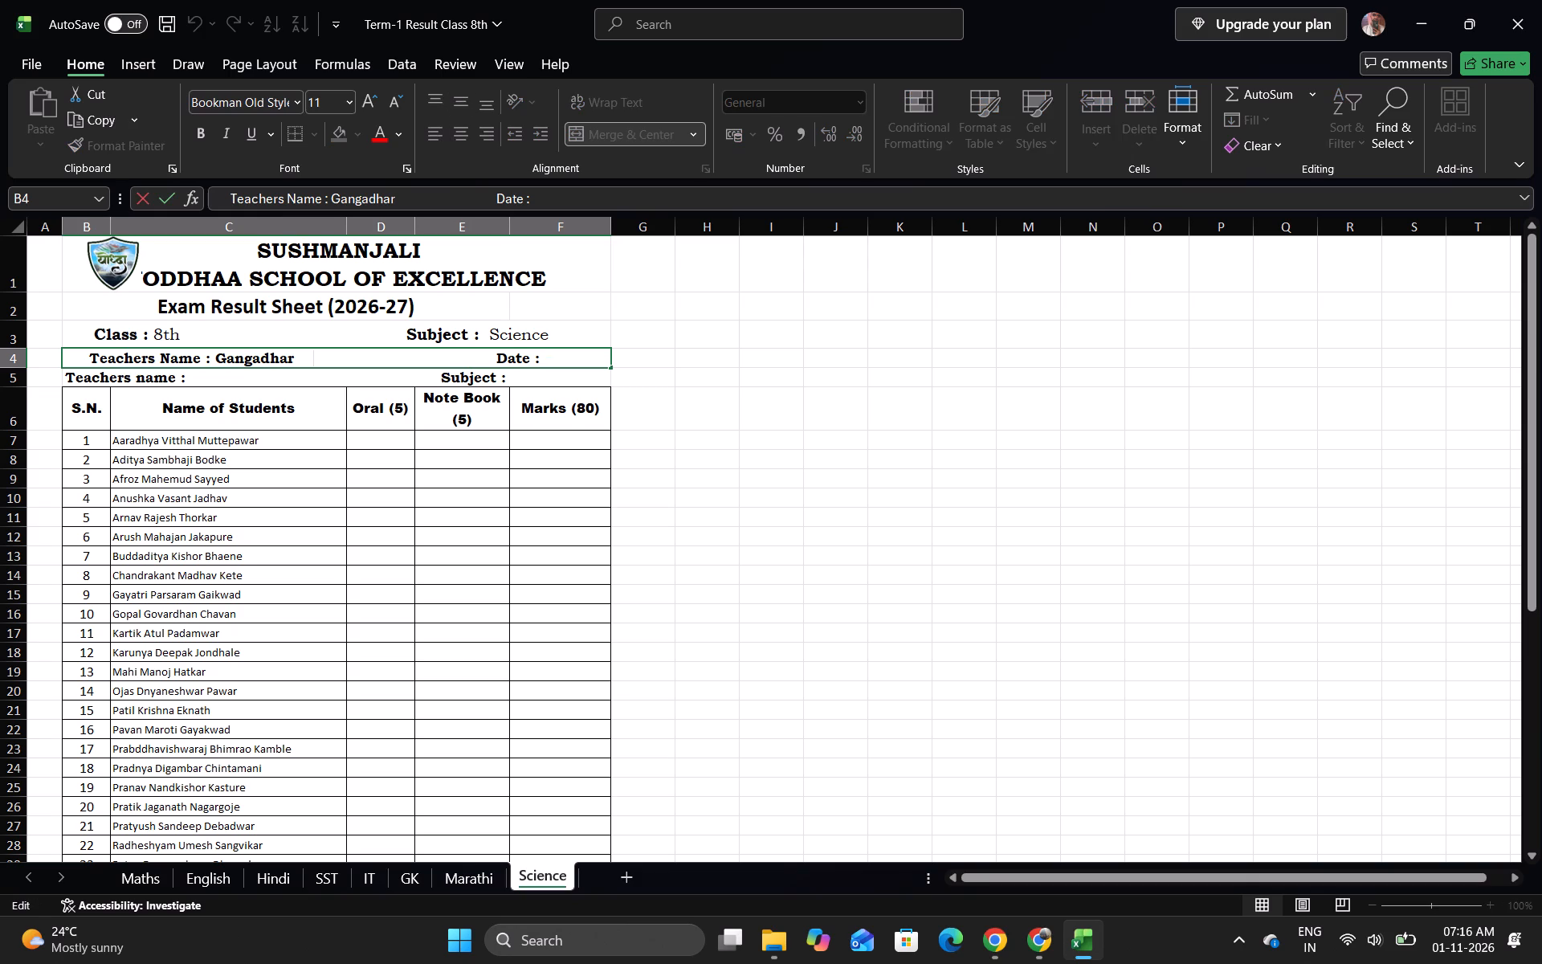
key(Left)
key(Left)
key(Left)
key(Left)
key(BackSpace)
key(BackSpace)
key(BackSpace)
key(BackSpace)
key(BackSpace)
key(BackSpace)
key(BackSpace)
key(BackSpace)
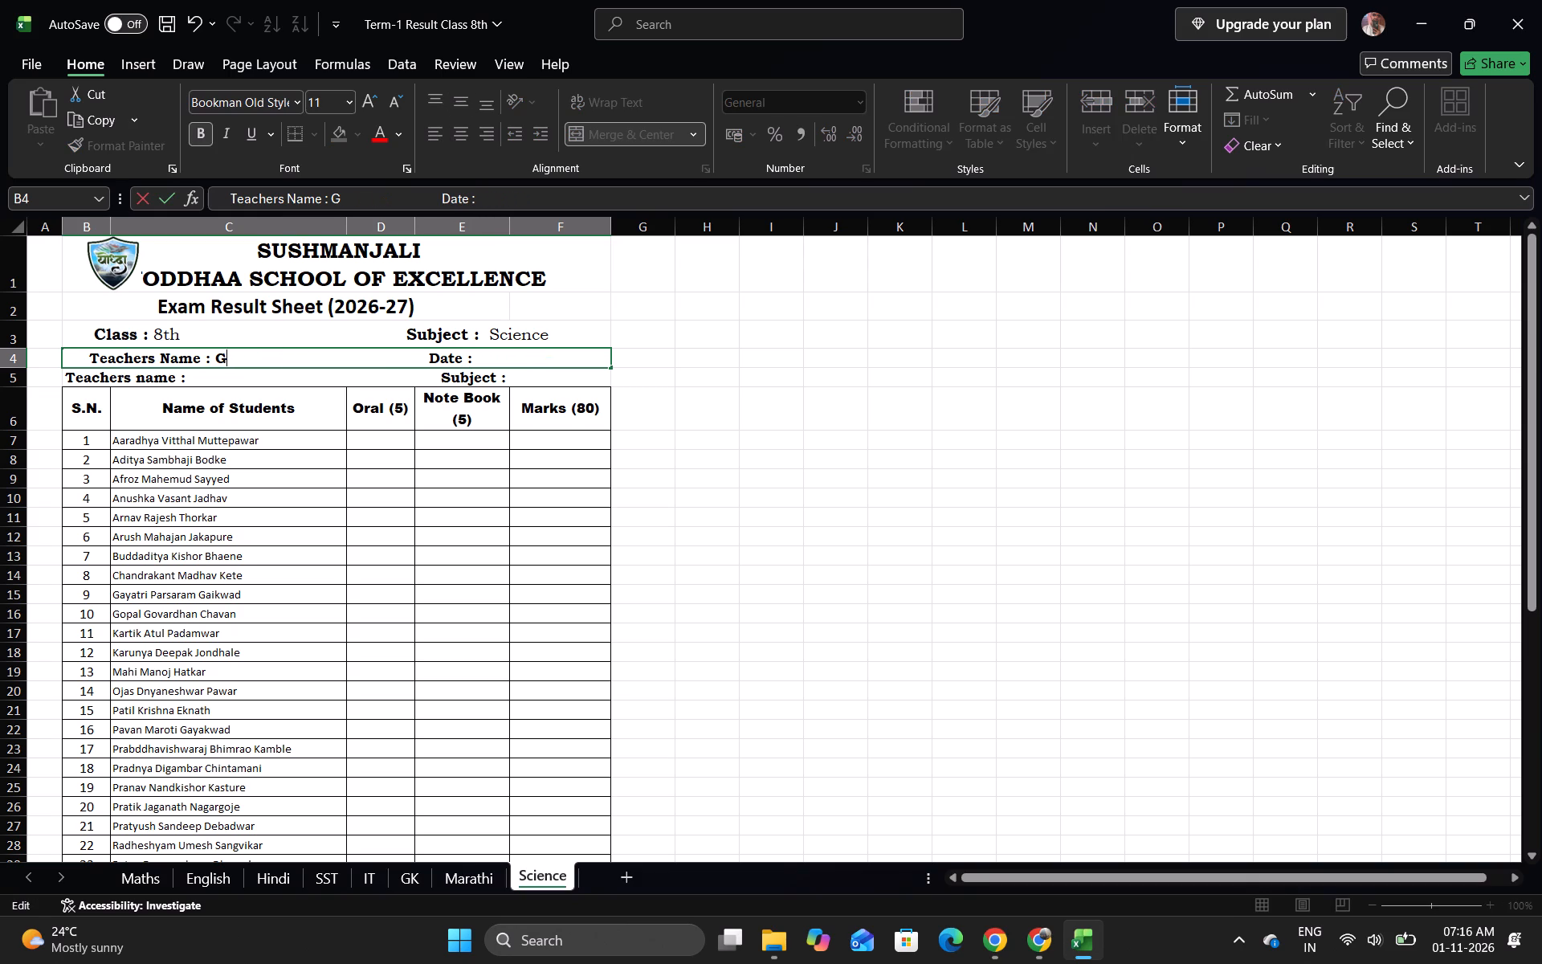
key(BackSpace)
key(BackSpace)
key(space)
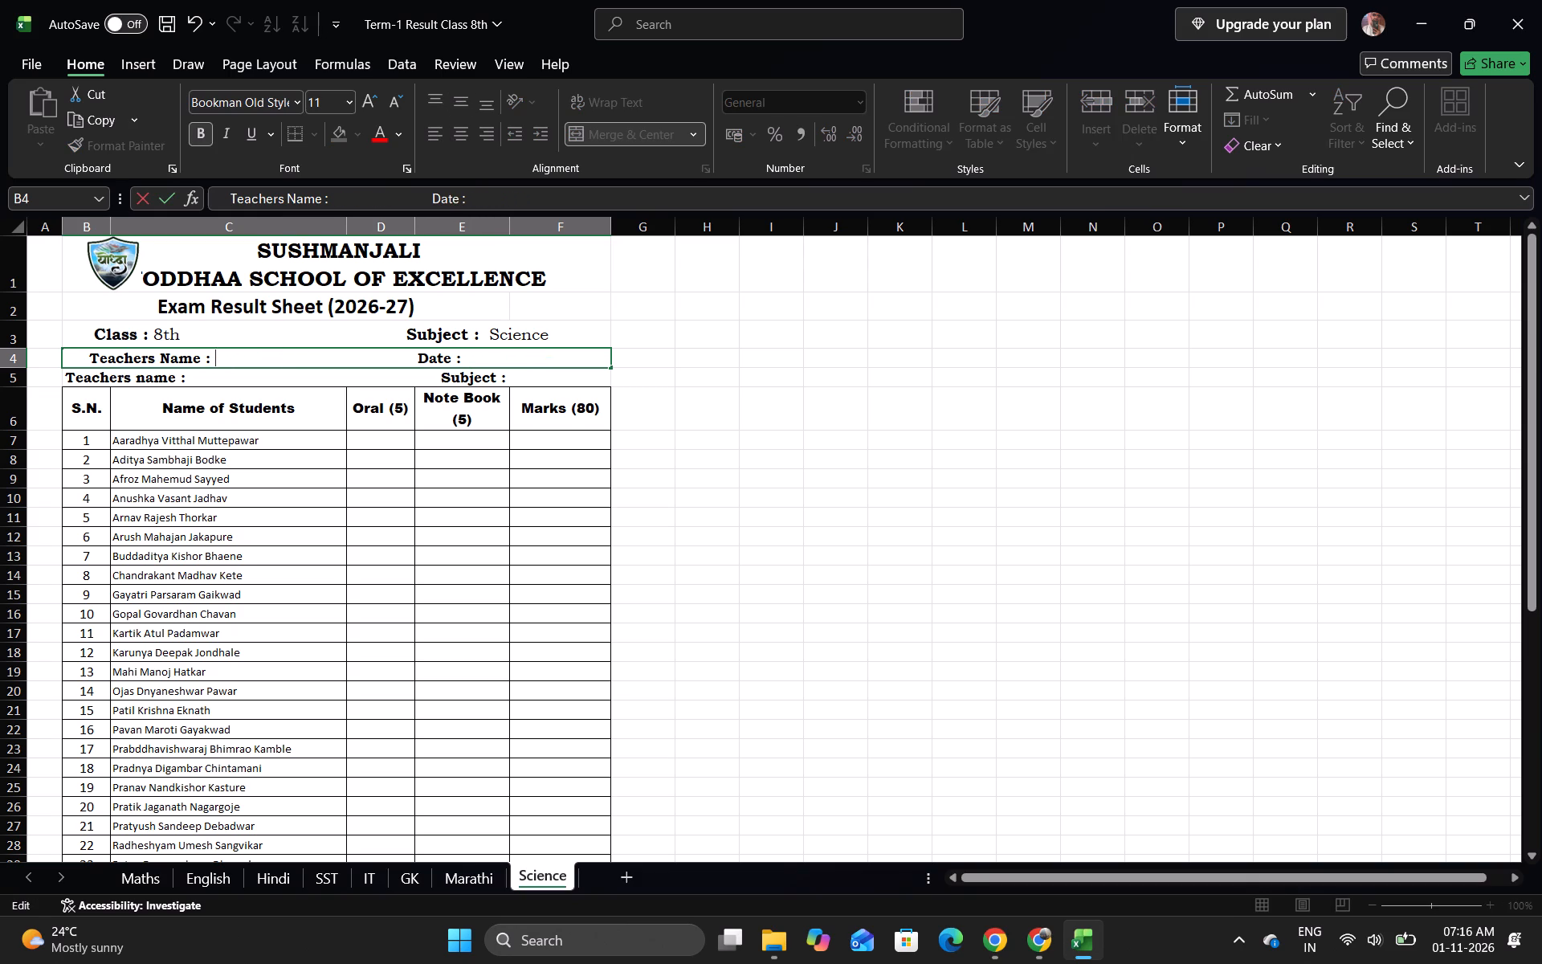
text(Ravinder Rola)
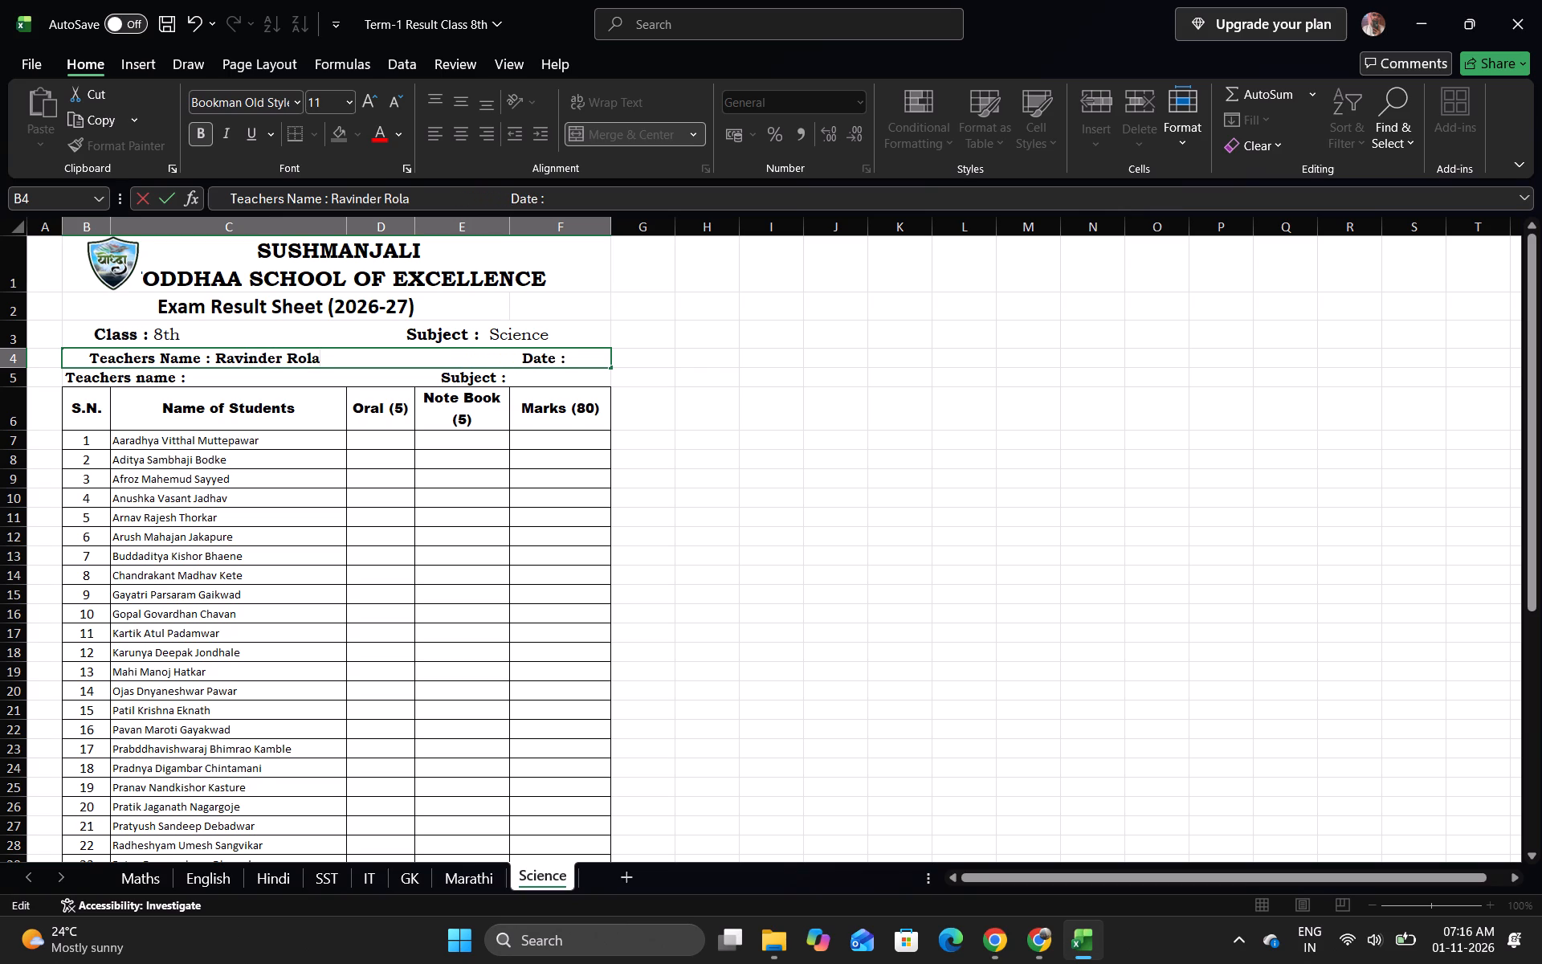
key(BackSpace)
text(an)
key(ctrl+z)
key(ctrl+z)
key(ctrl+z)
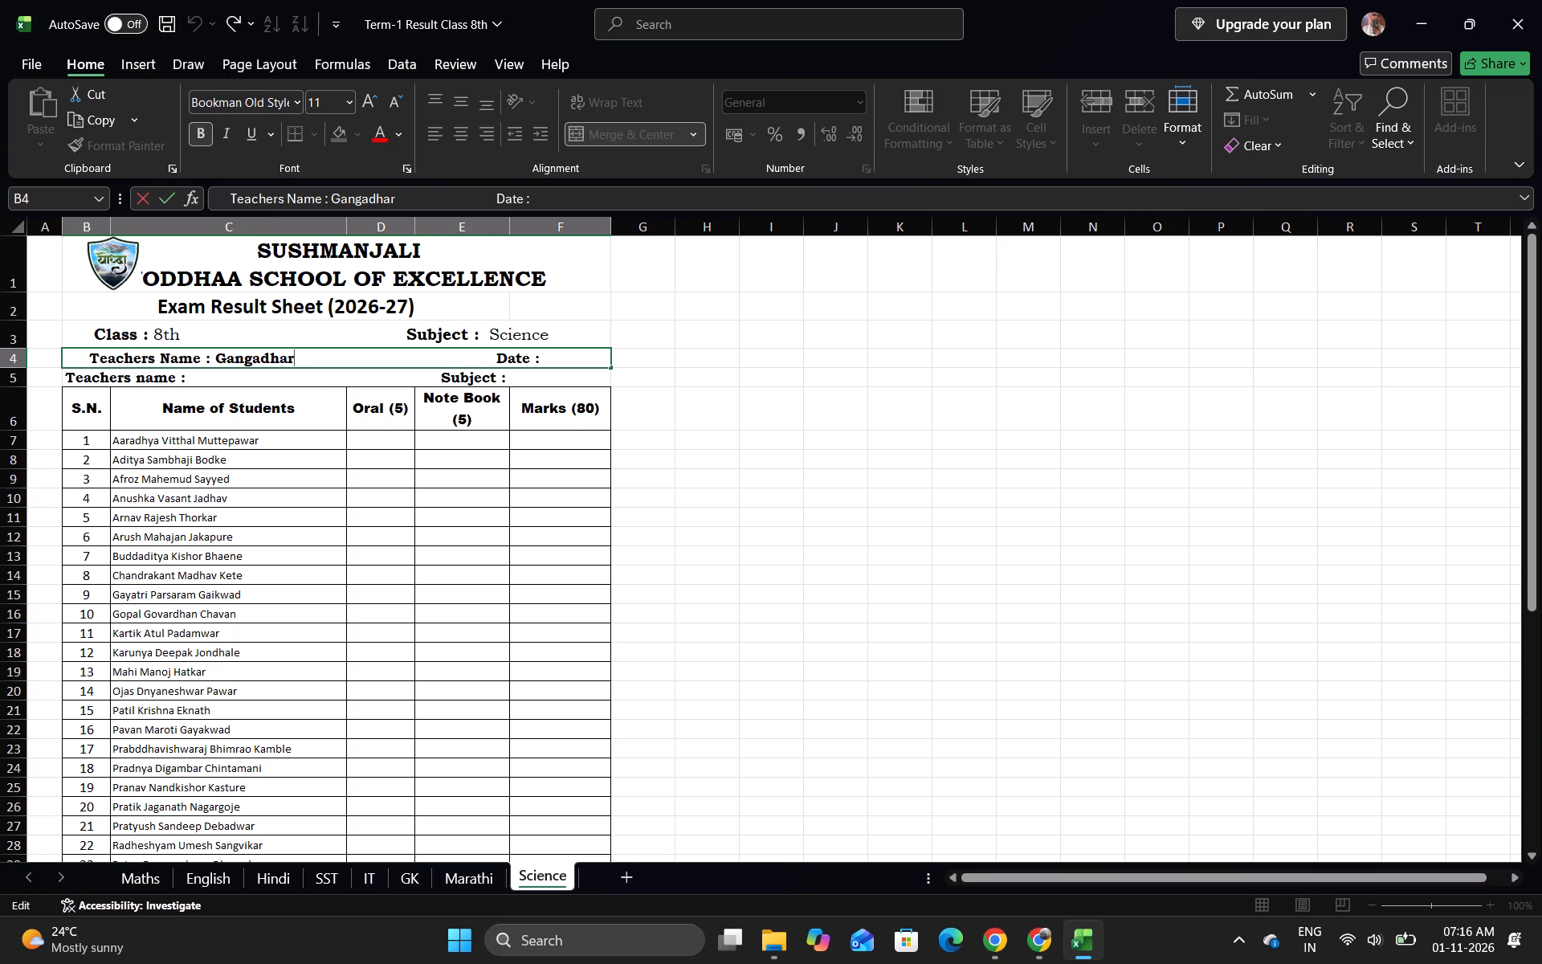
Delete the surplus spaces before the Date label in the teacher's name line at B4.
click(483, 354)
key(BackSpace)
key(BackSpace)
key(BackSpace)
key(BackSpace)
key(BackSpace)
key(BackSpace)
key(BackSpace)
key(BackSpace)
key(BackSpace)
key(BackSpace)
key(BackSpace)
key(BackSpace)
key(BackSpace)
key(BackSpace)
key(BackSpace)
key(BackSpace)
key(BackSpace)
key(BackSpace)
key(BackSpace)
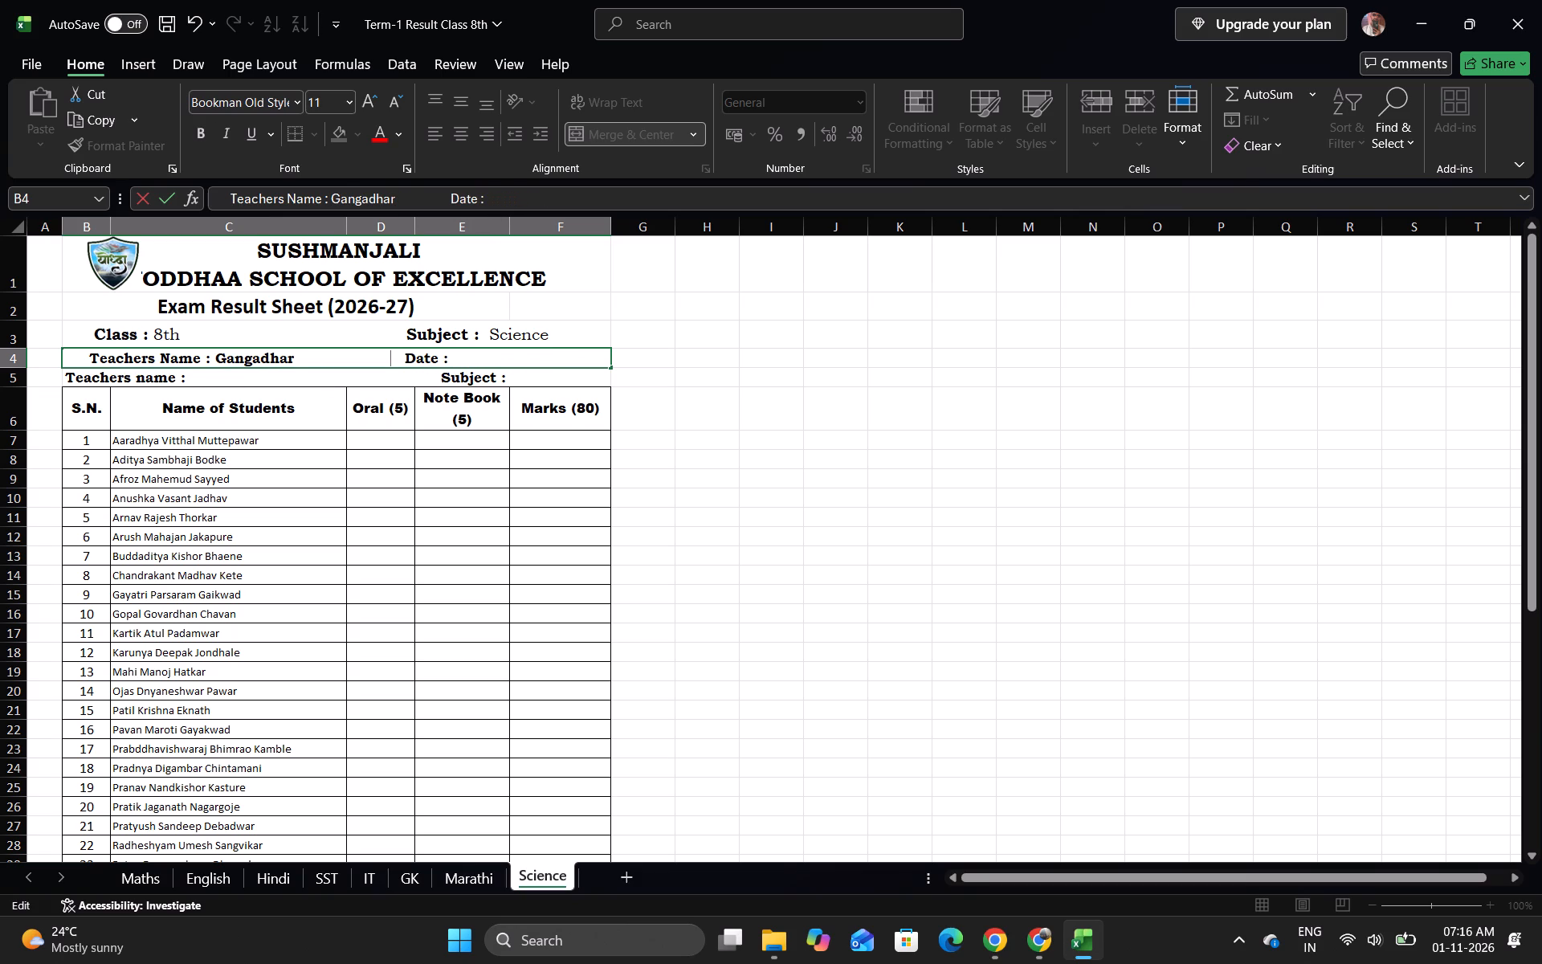
Replace the teacher's name in the Teachers Name line at B4 with the Science teacher's name.
key(Left)
key(Left)
key(Left)
key(Left)
key(Left)
key(Left)
key(Left)
key(Left)
key(Left)
key(Left)
key(Left)
key(Left)
key(Left)
key(Left)
key(Left)
key(Left)
key(Left)
key(Left)
key(Left)
key(Left)
key(BackSpace)
key(BackSpace)
key(BackSpace)
key(BackSpace)
key(BackSpace)
key(BackSpace)
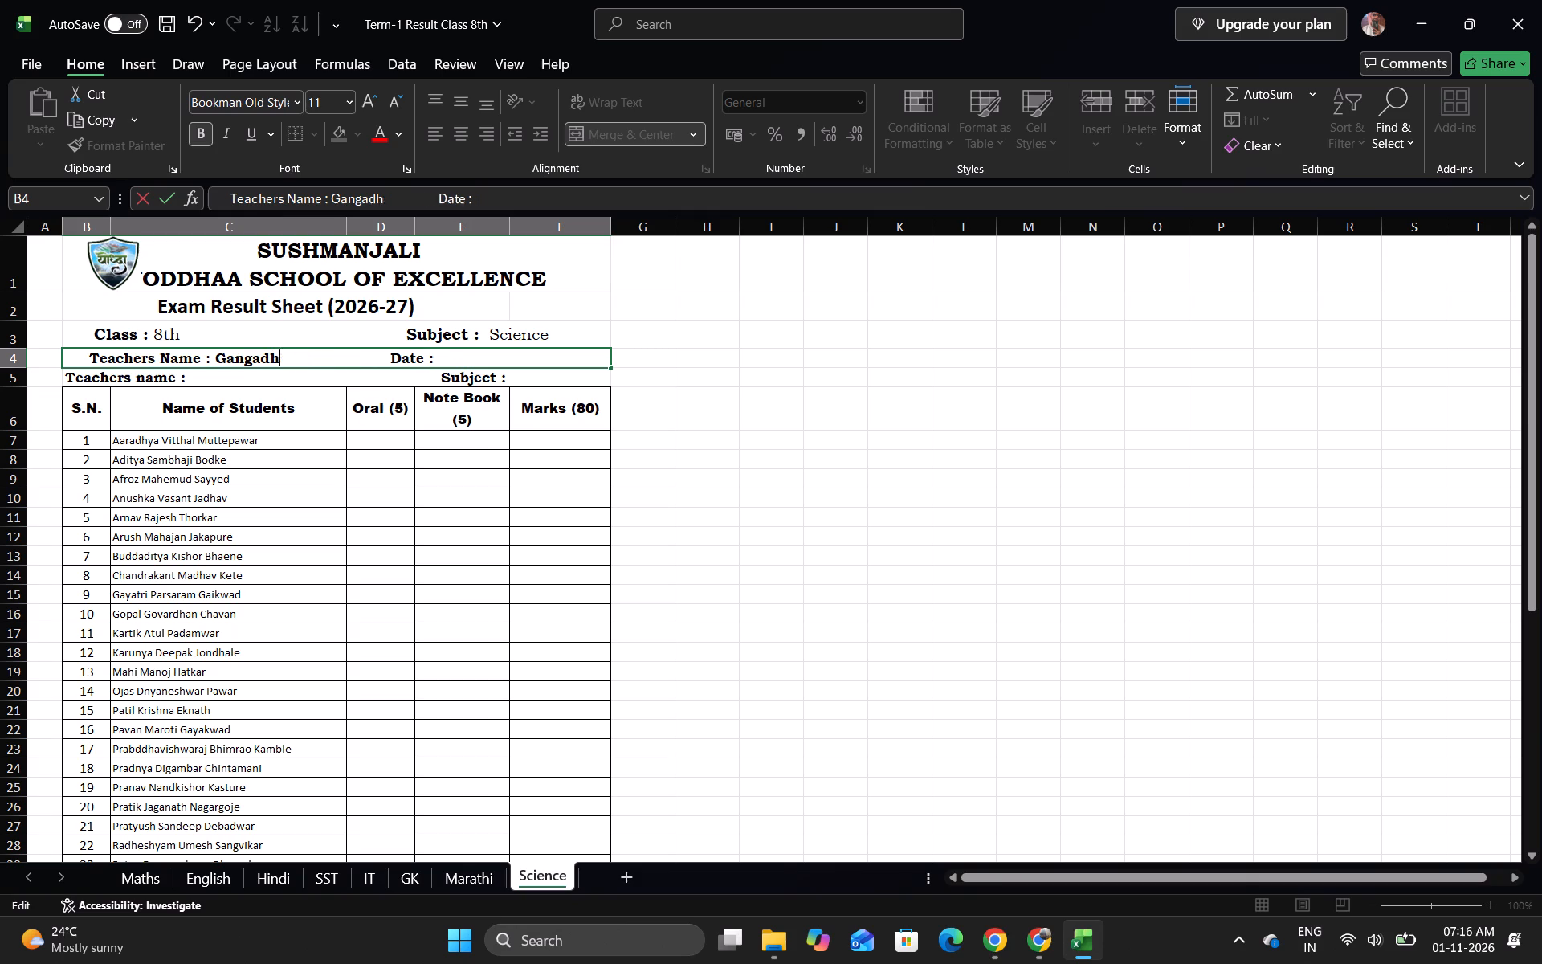
key(BackSpace)
key(BackSpace)
key(BackSpace)
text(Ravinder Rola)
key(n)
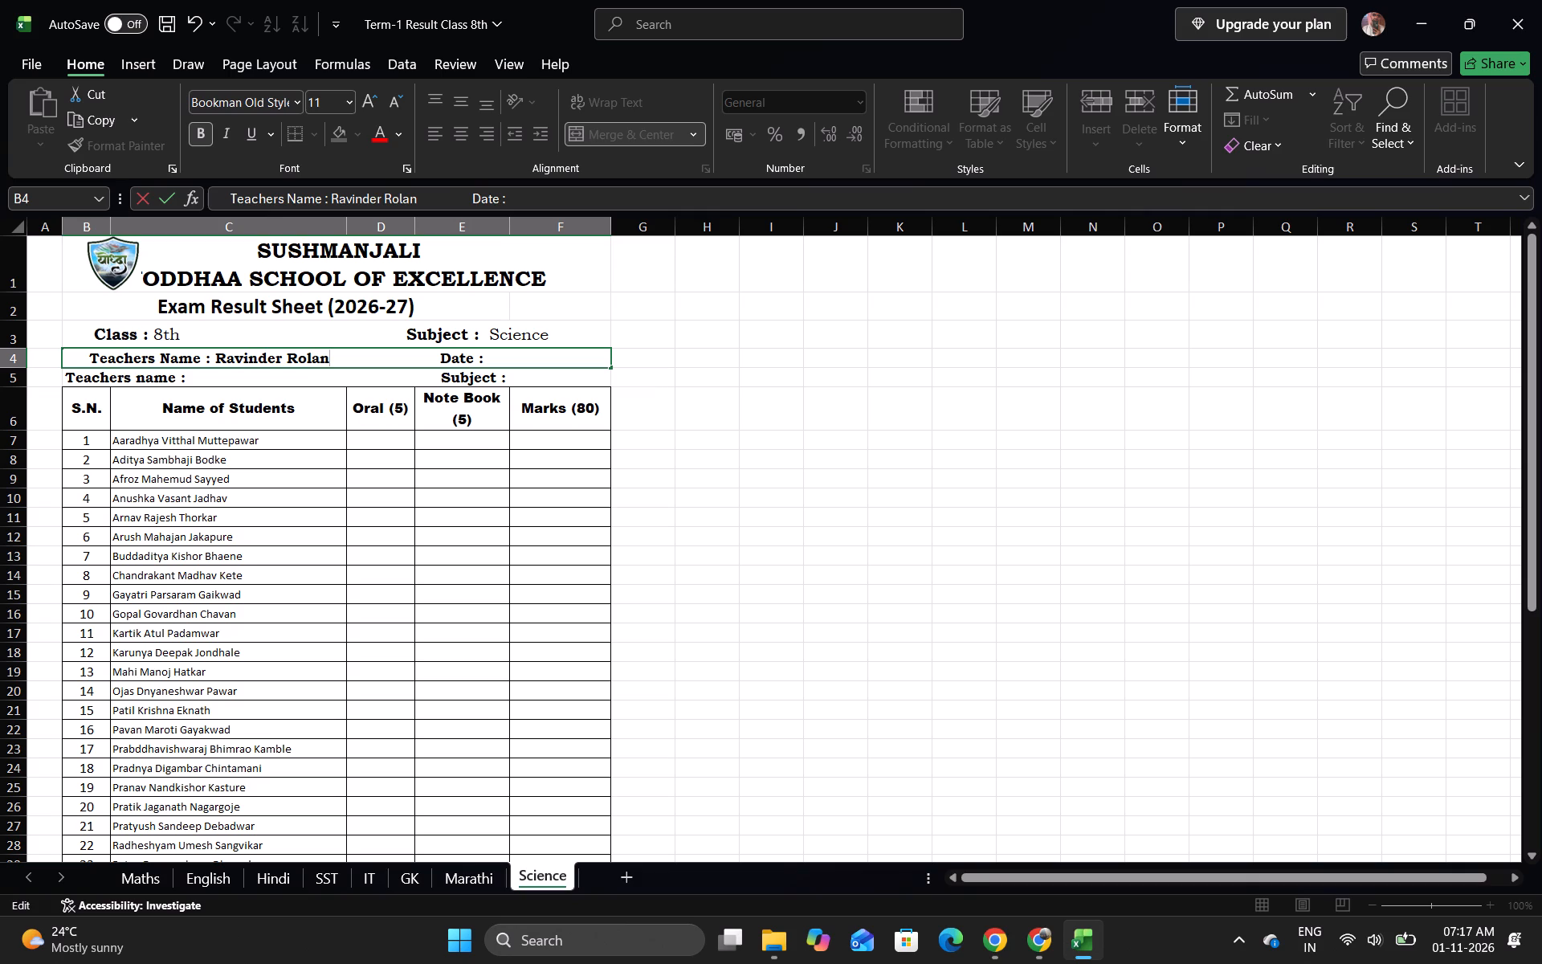
click(504, 353)
scroll(463, 442, down, 1)
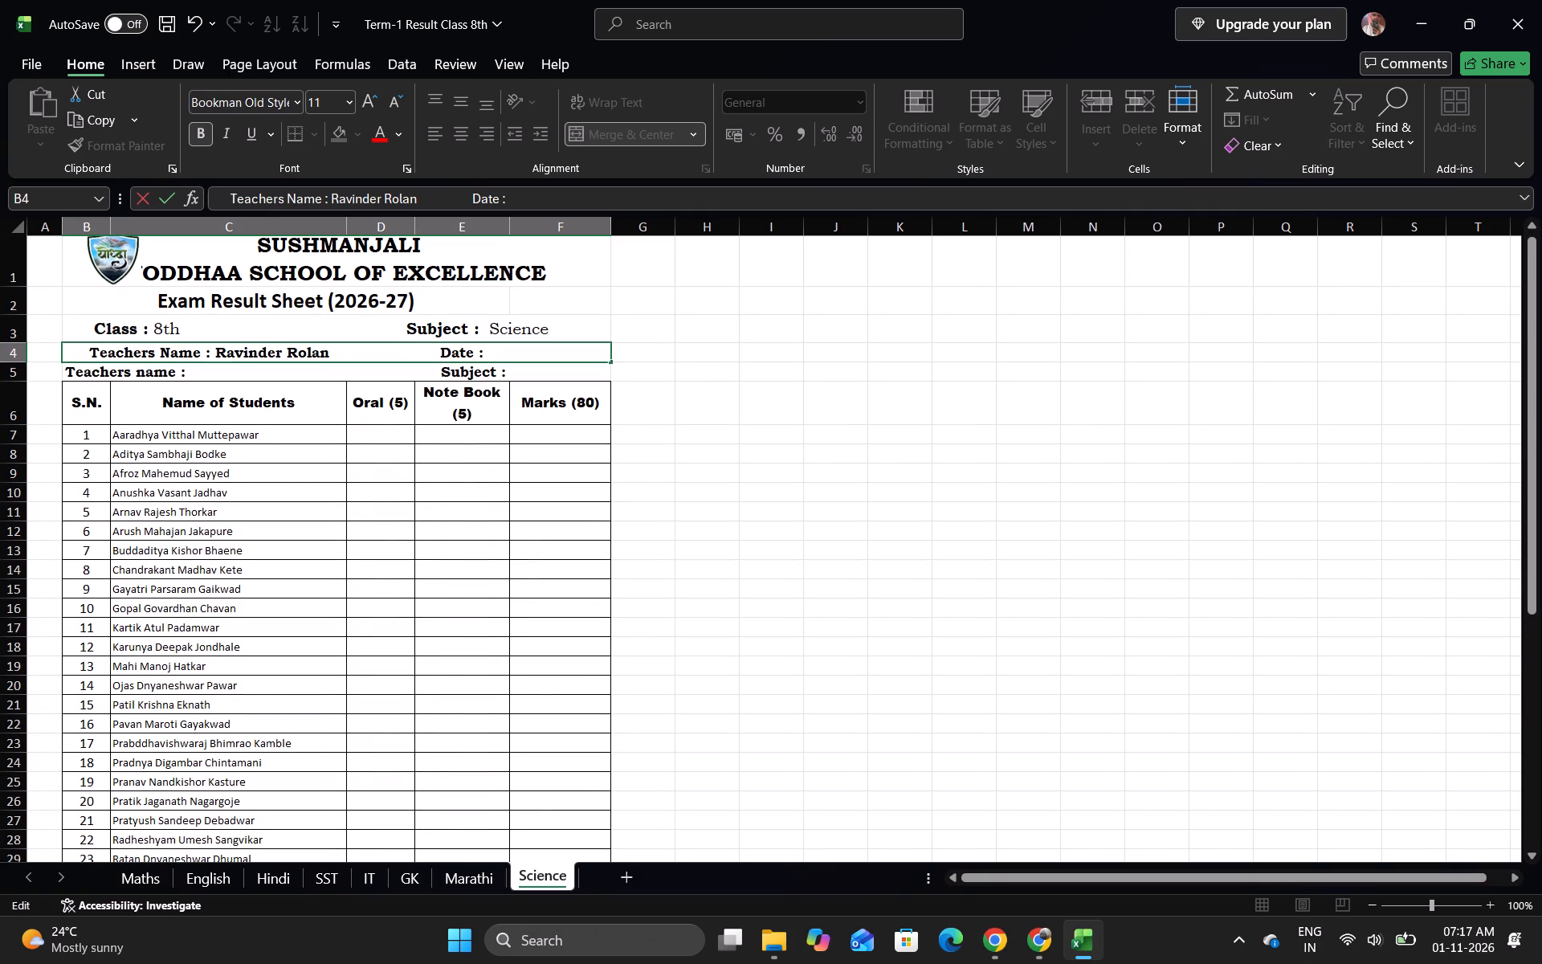
scroll(463, 442, up, 1)
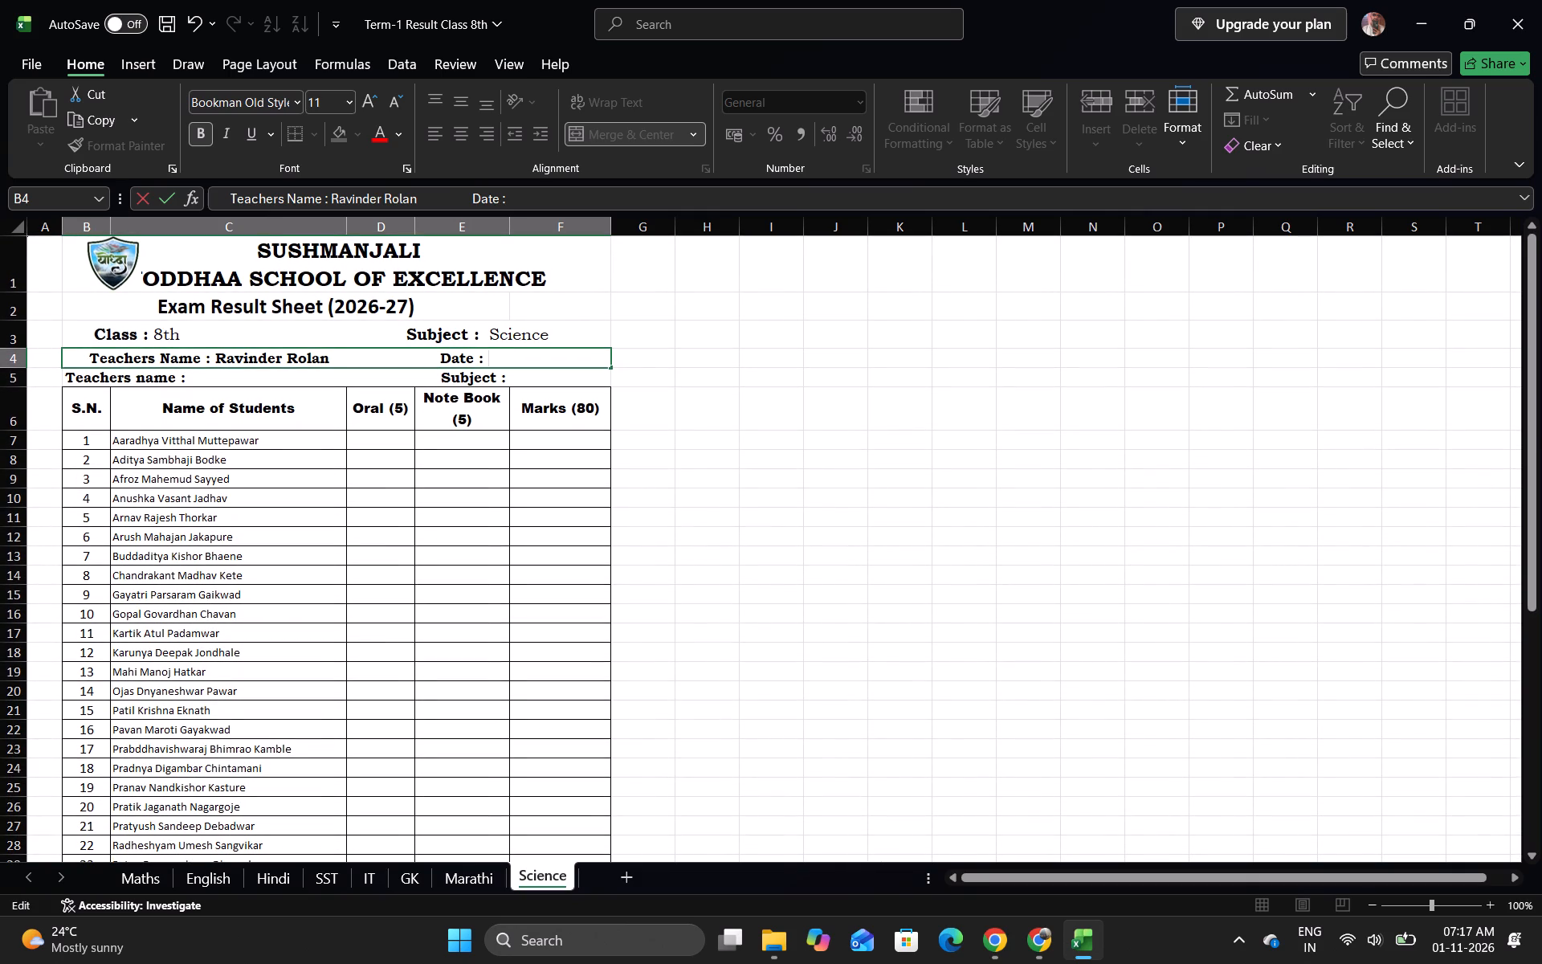
On the Marathi worksheet, increase the height of row 1 so both lines of the school title fit.
click(461, 881)
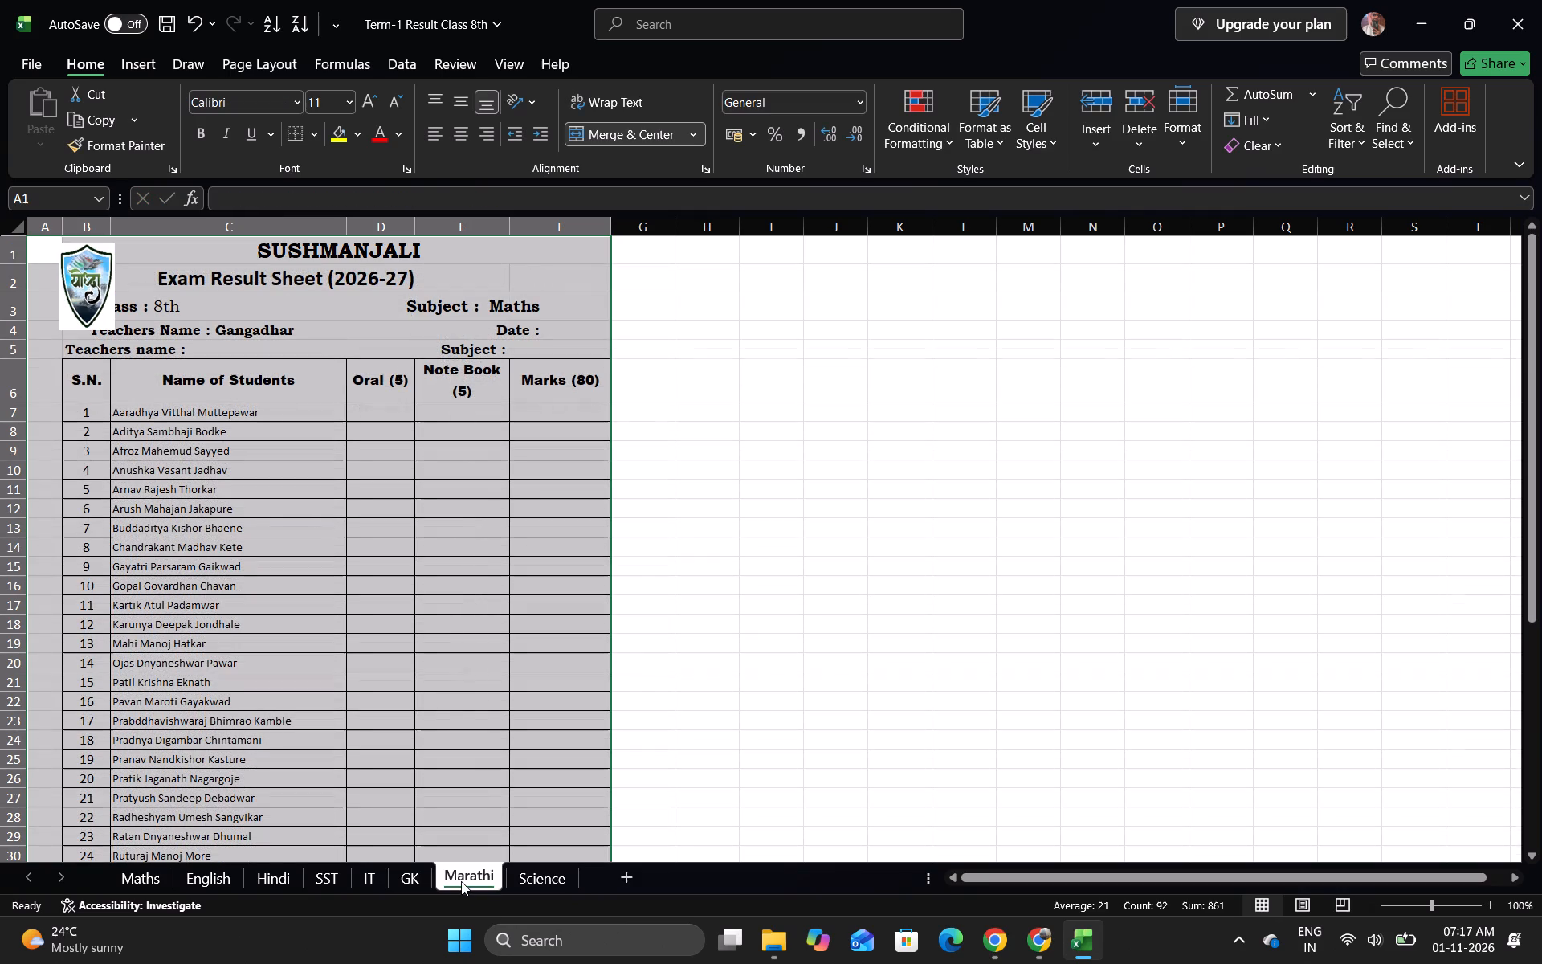
click(432, 249)
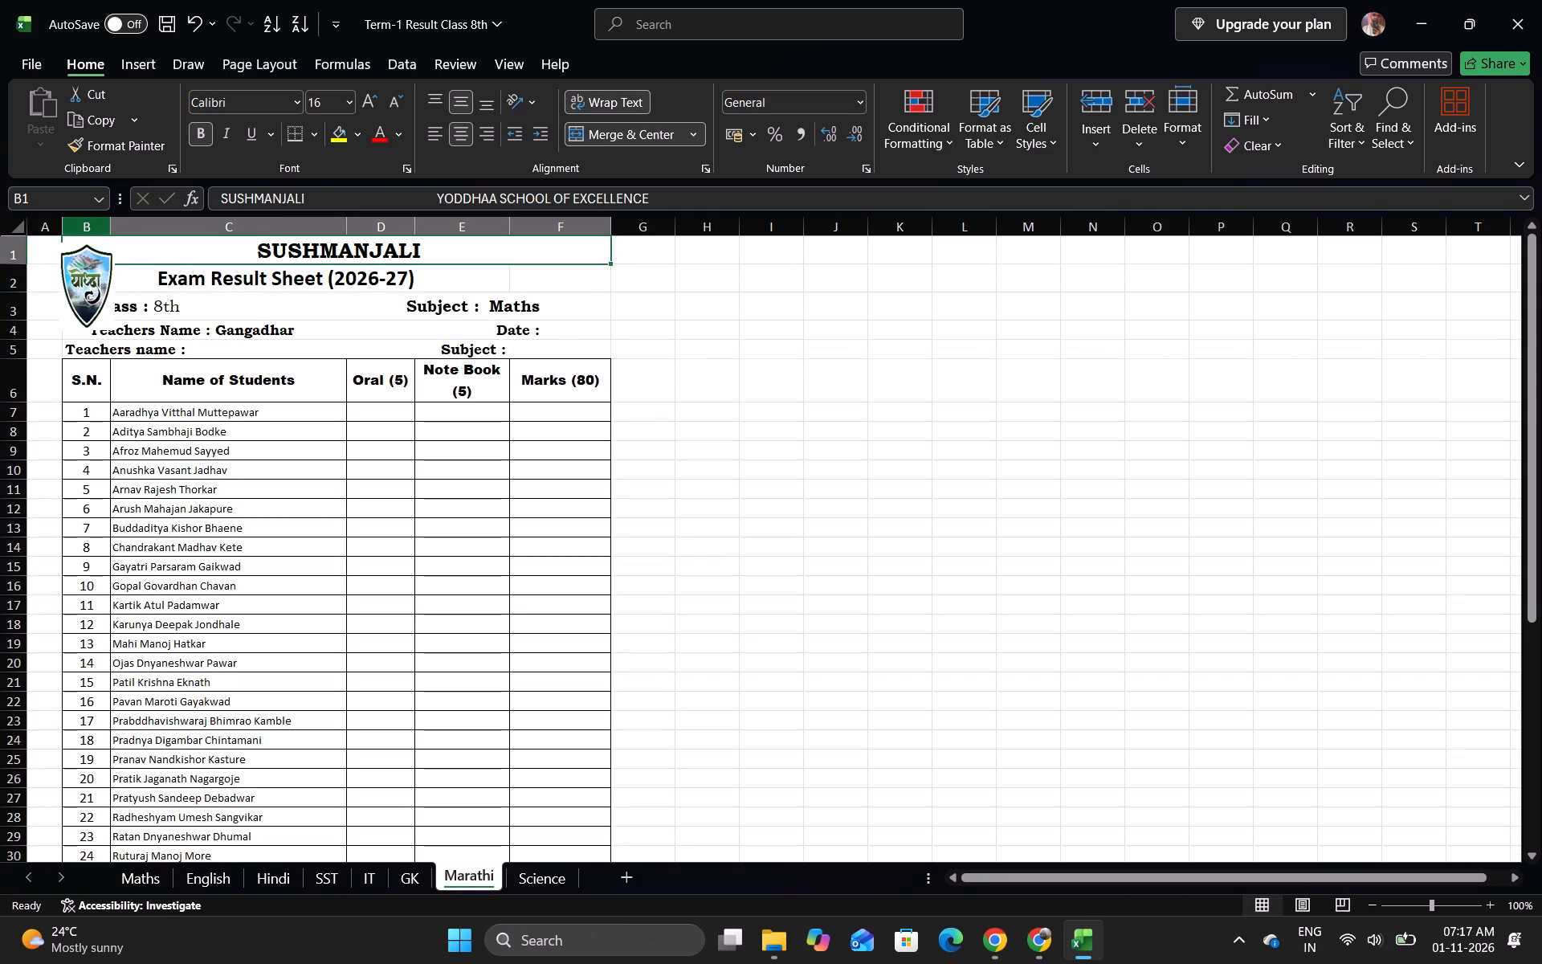
drag(13, 263, 16, 302)
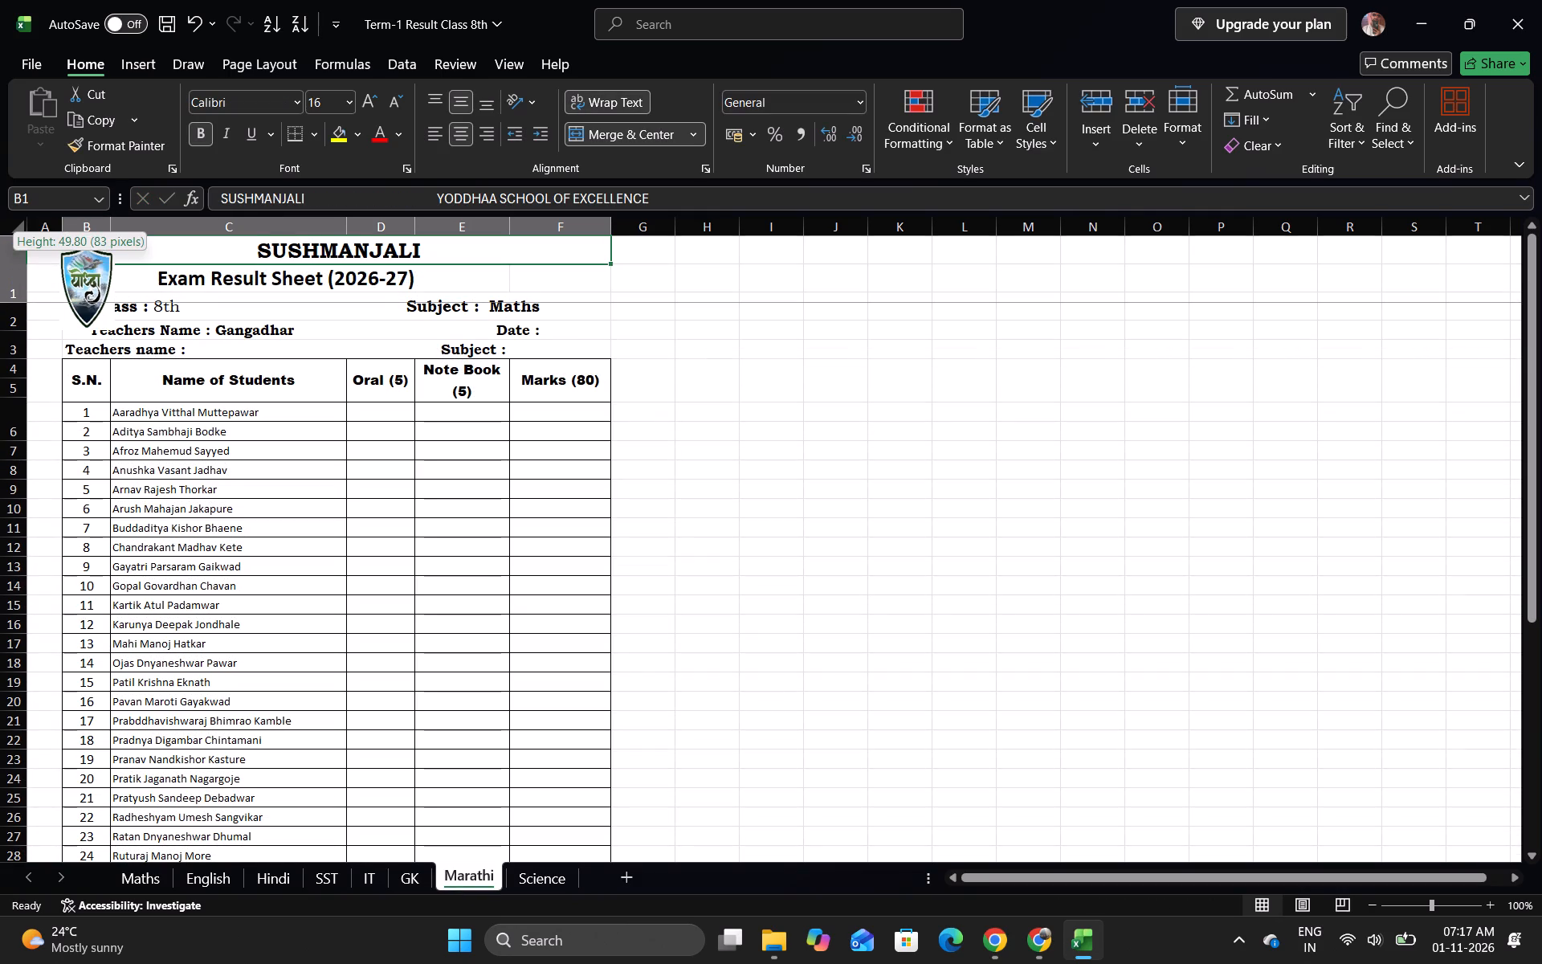
drag(16, 302, 20, 317)
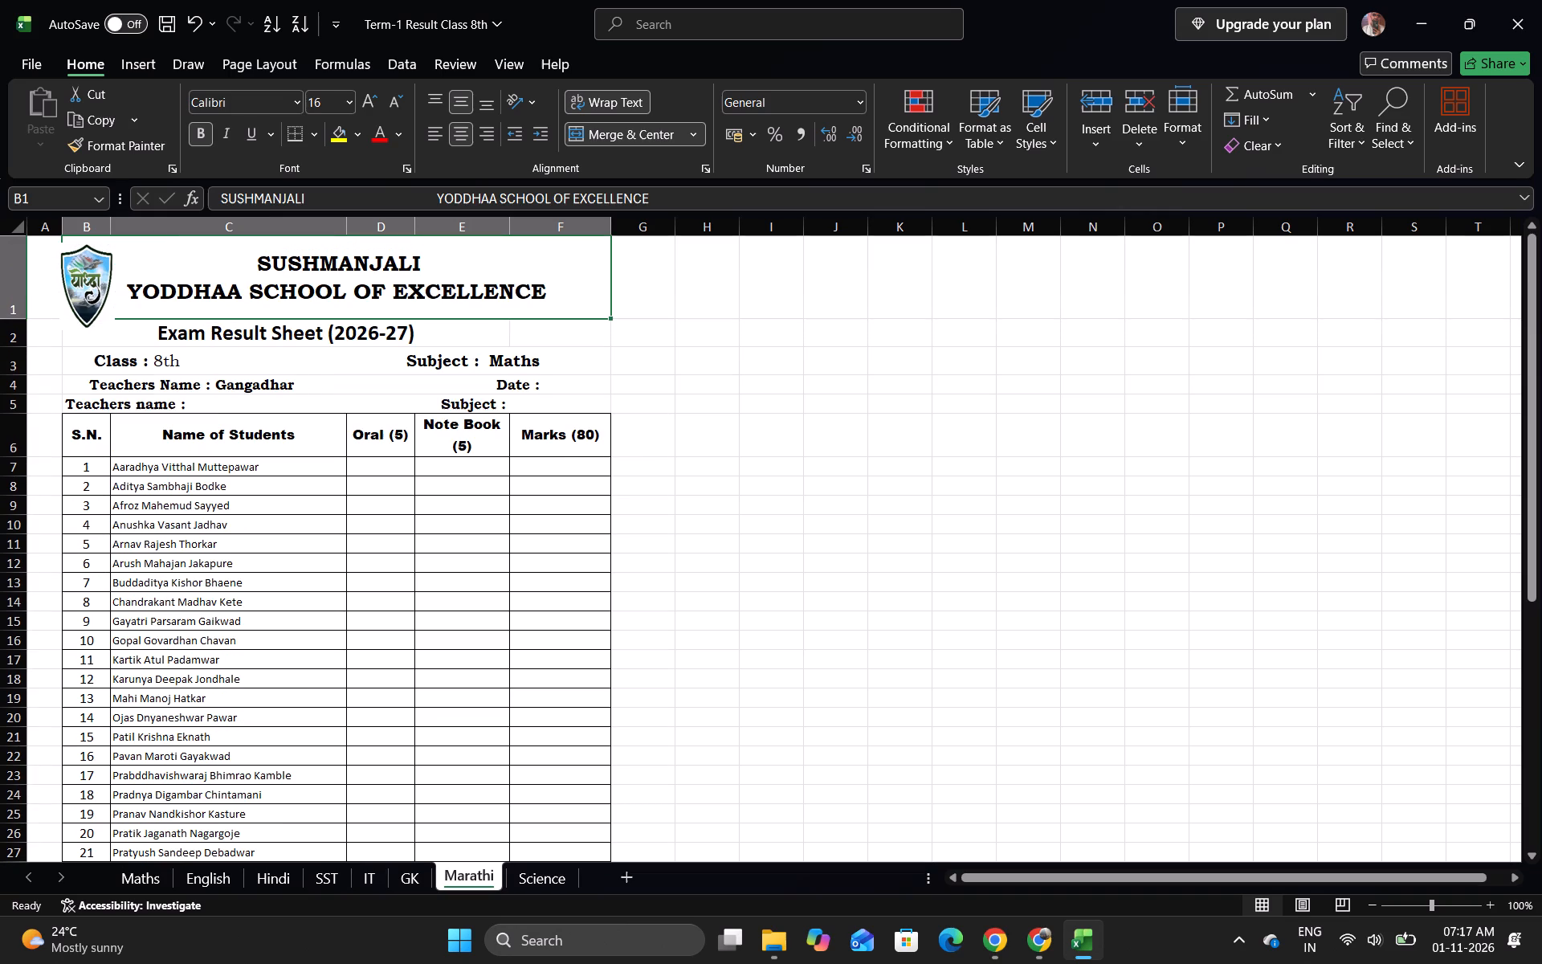
Reduce the school logo's height to about 1.76 cm so it fits within row 1, and shift it slightly toward the title.
click(83, 281)
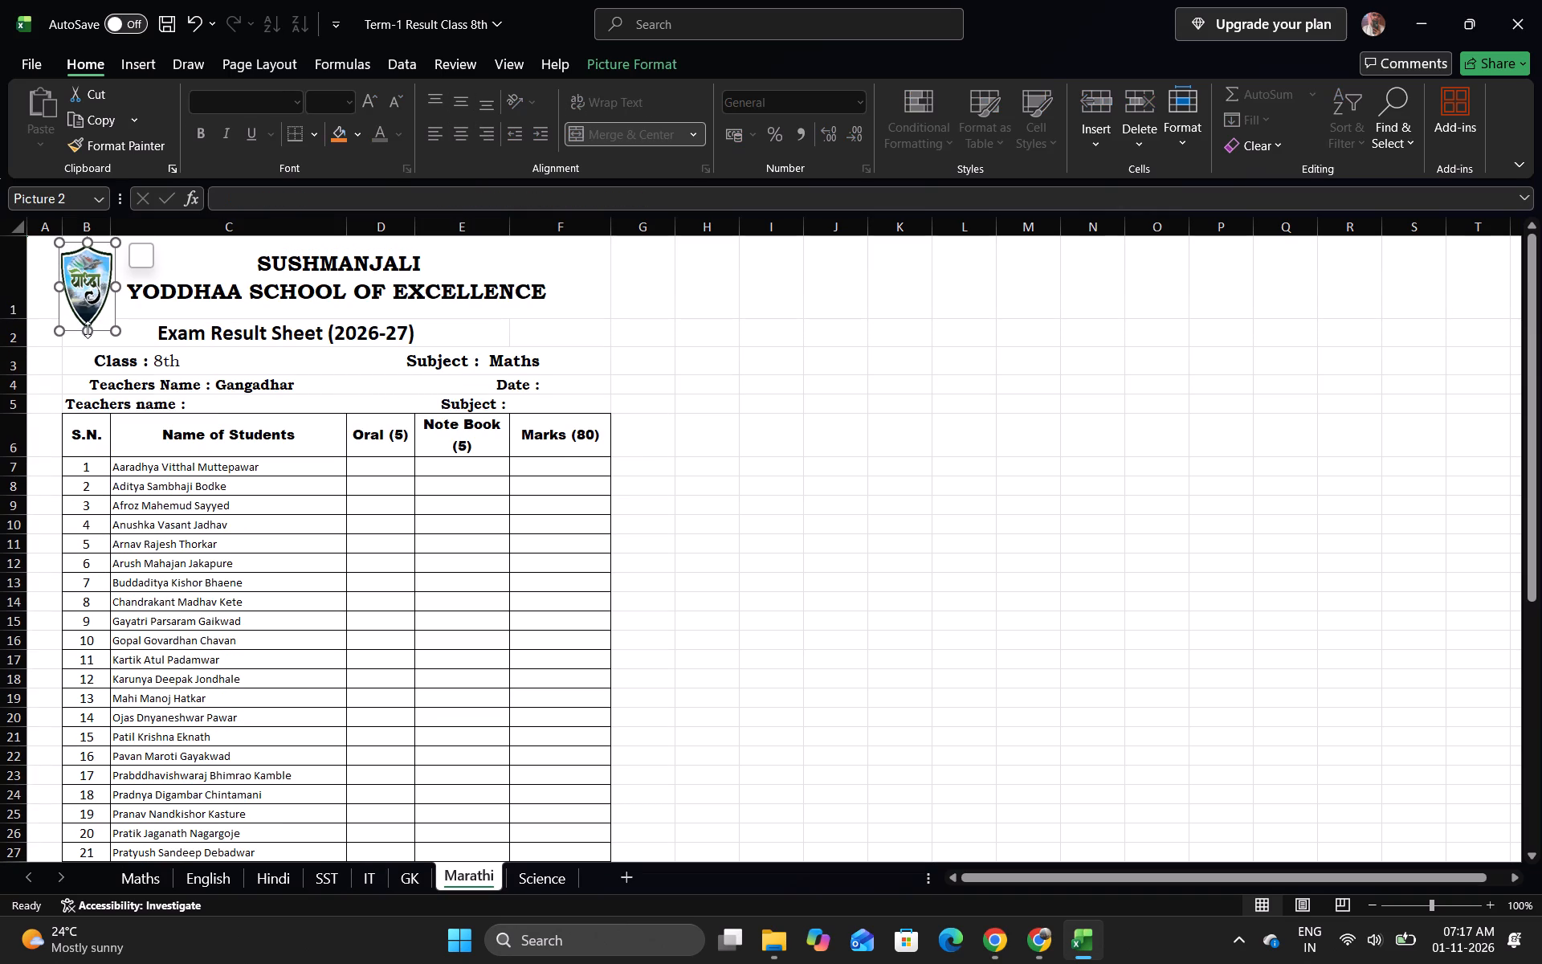
drag(88, 330, 93, 309)
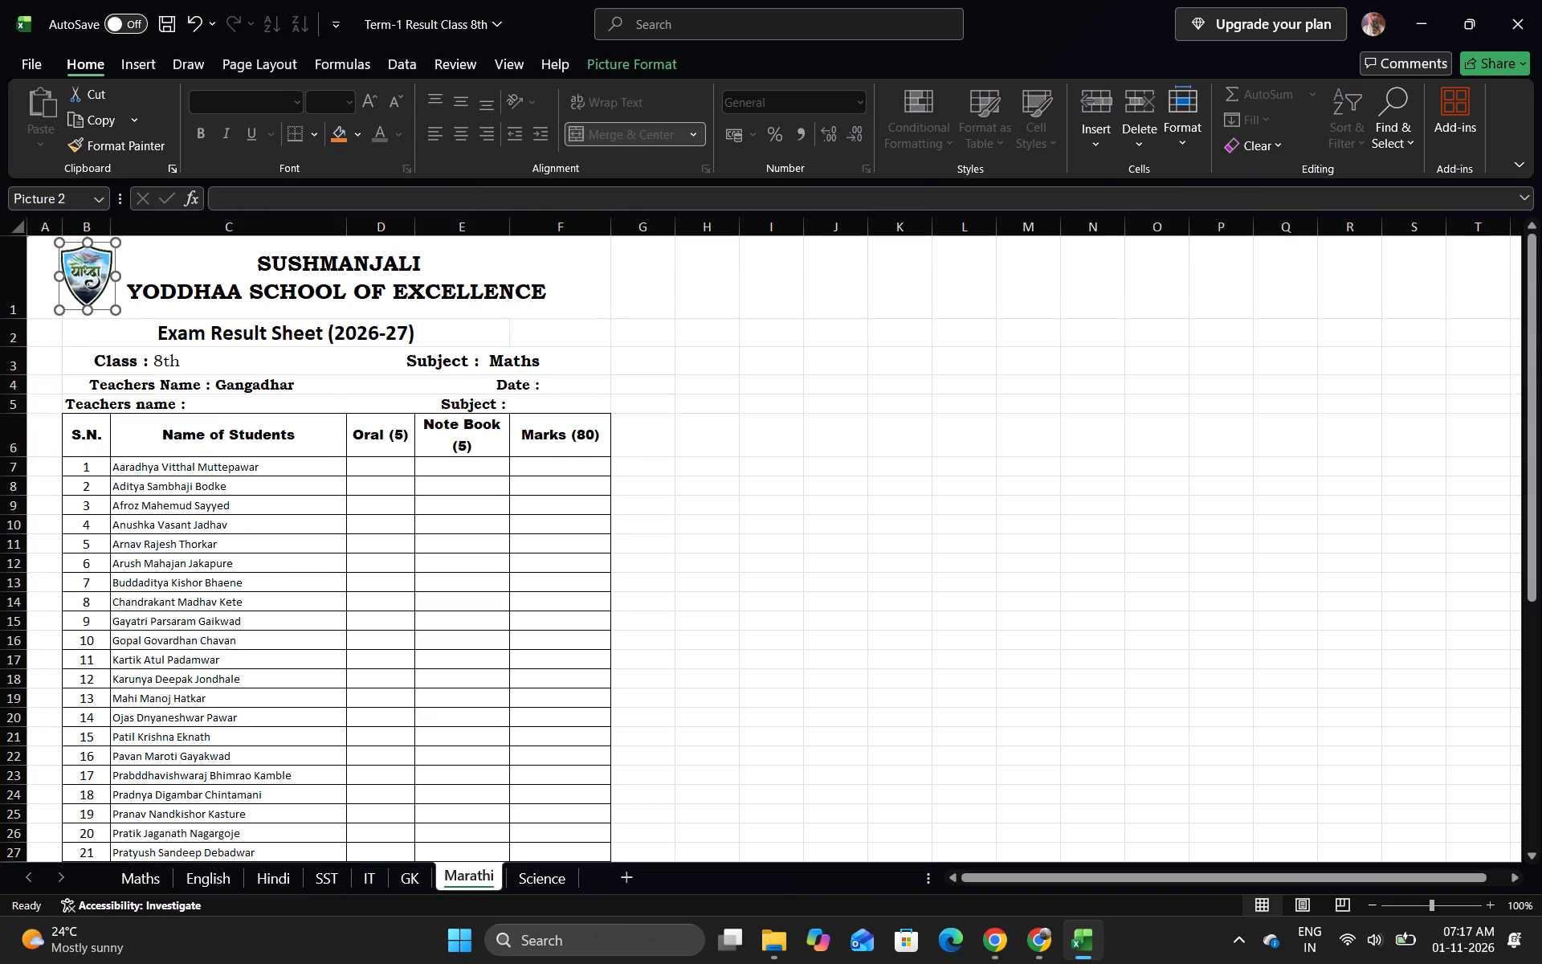
click(133, 300)
click(171, 281)
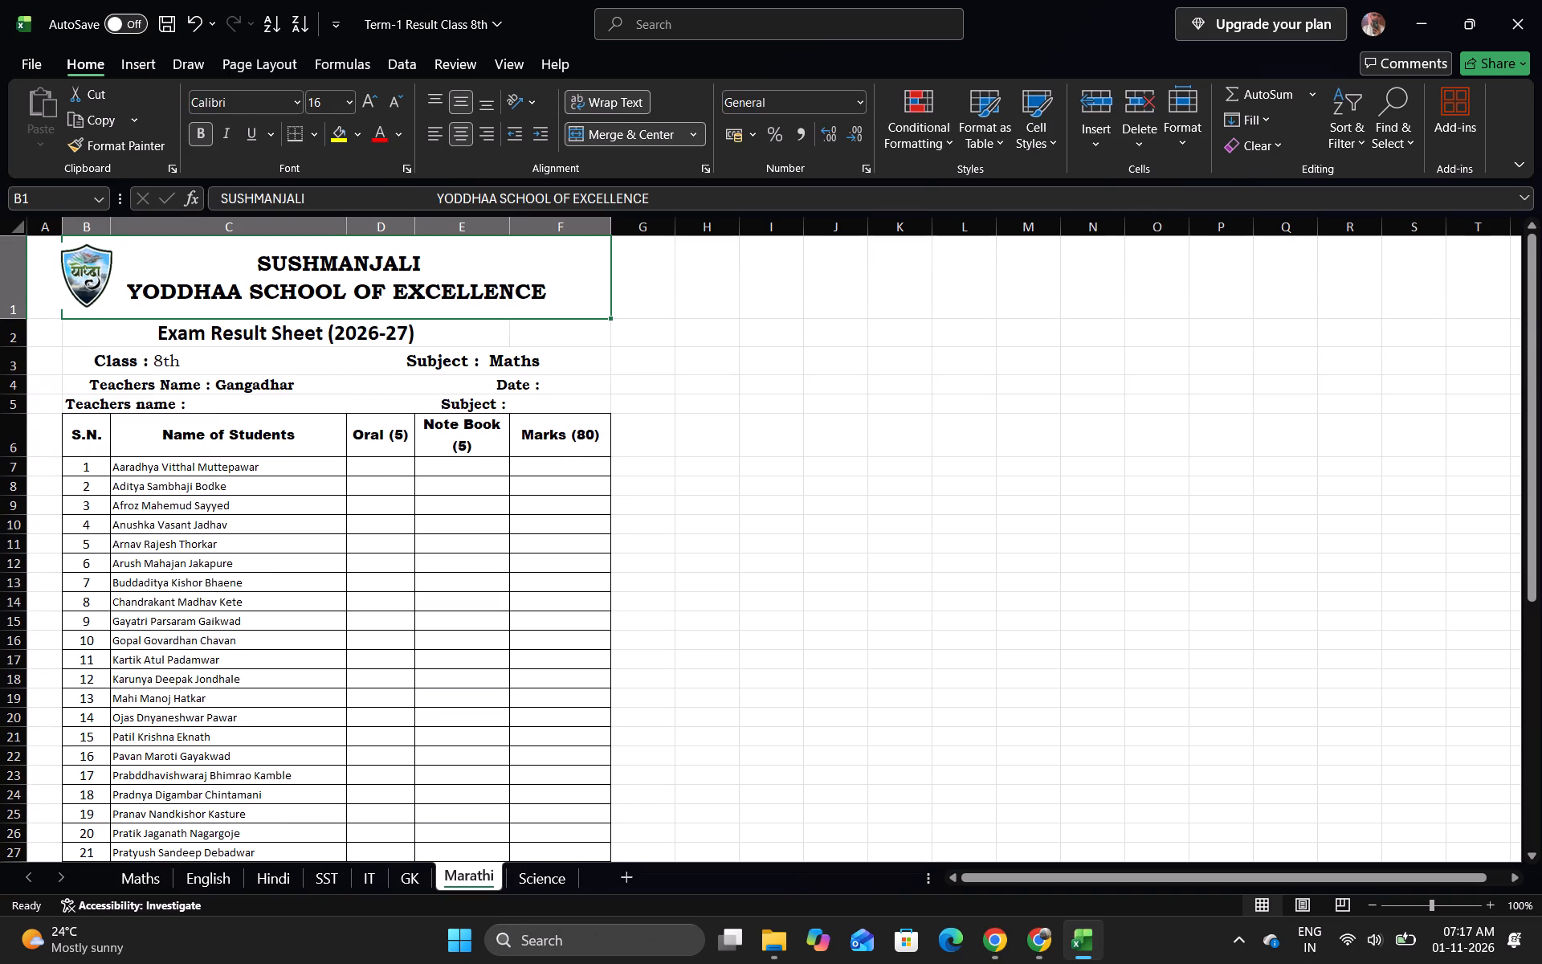
click(101, 273)
drag(101, 273, 109, 272)
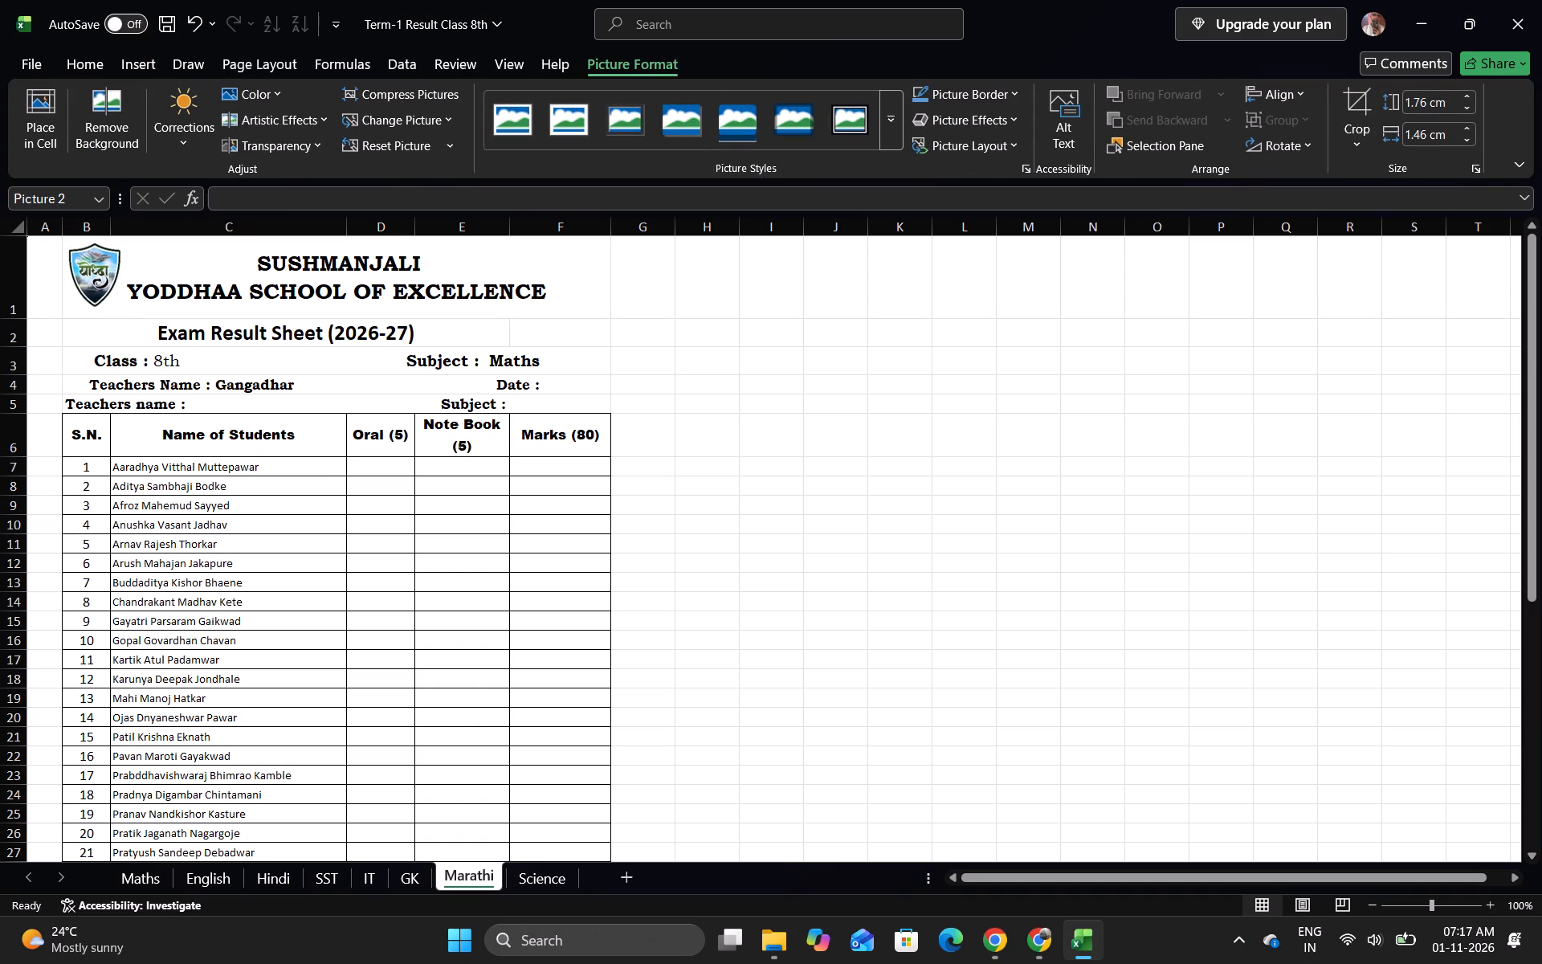
drag(109, 272, 110, 272)
Select the Class and Subject line at B3 on the Marathi worksheet.
click(363, 369)
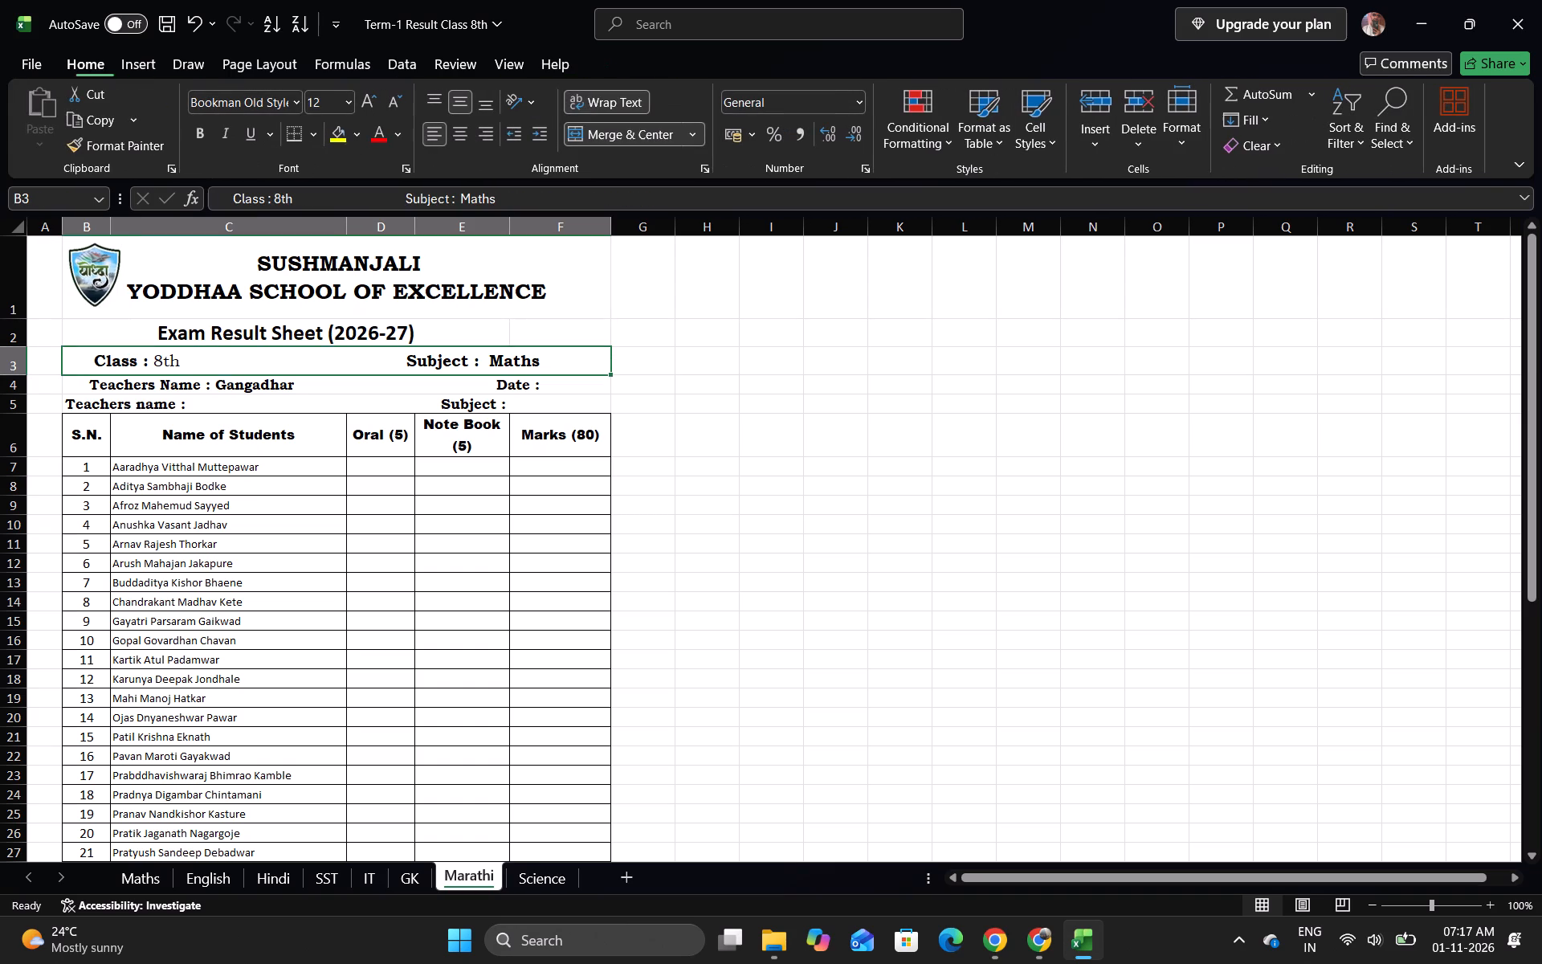
On the Marathi worksheet, delete the existing teacher's name from the Teachers Name line at B4 and shorten the gap before Date.
click(312, 395)
click(303, 385)
double_click(303, 385)
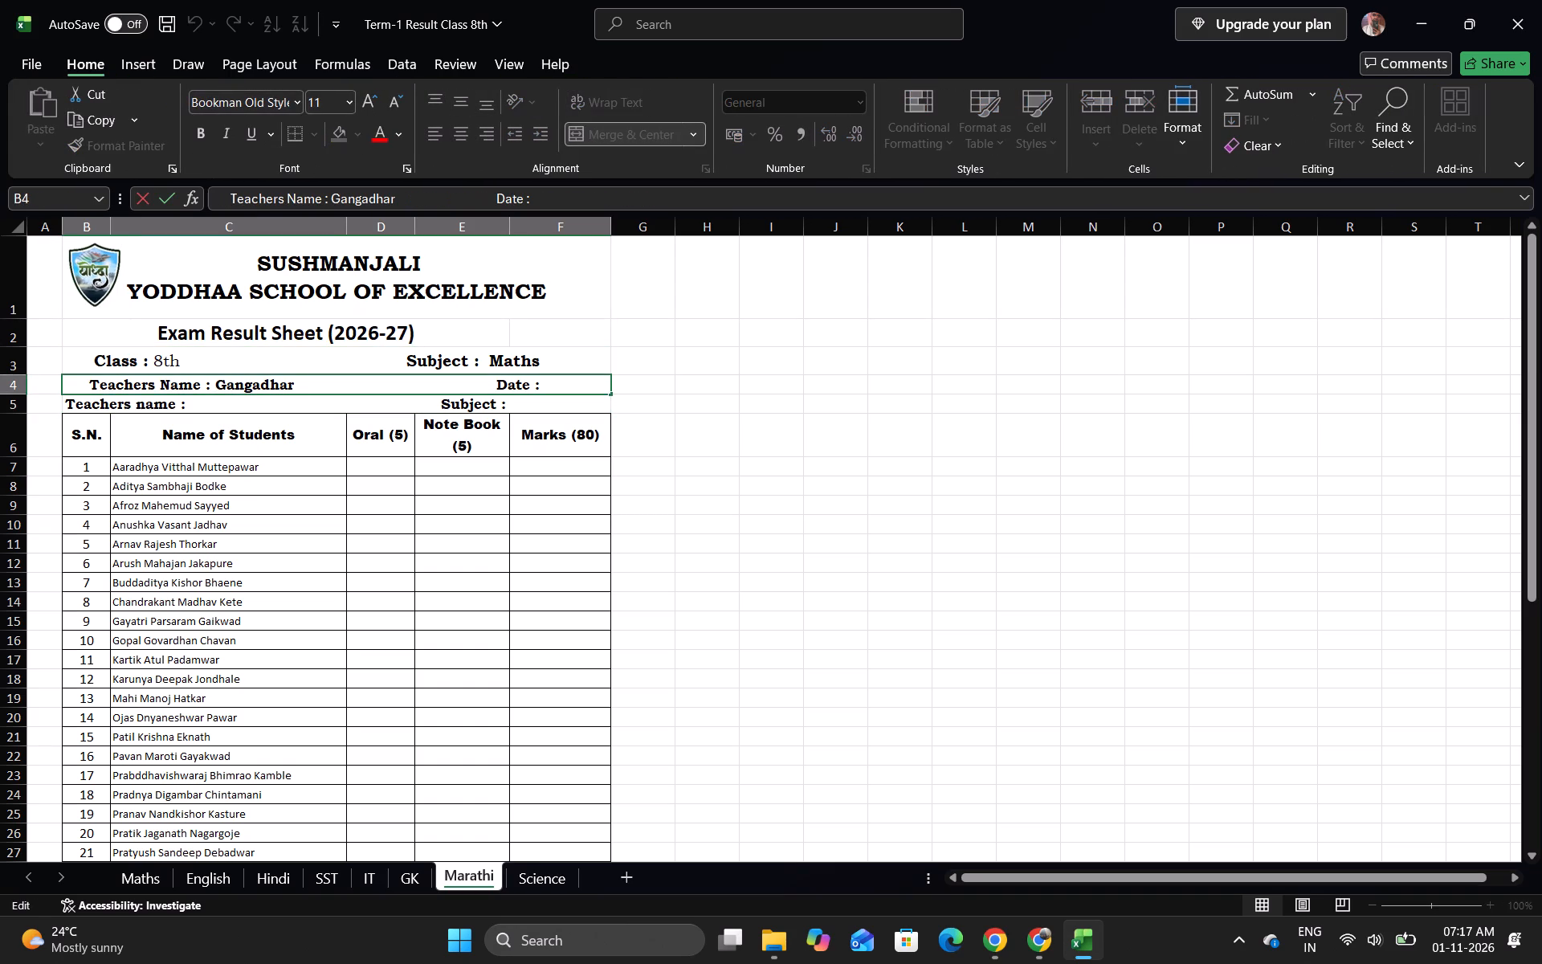
key(Right)
key(Right)
key(Right)
key(Right)
key(Right)
key(Right)
key(Right)
key(Right)
key(Right)
key(Right)
key(Right)
key(Right)
key(Right)
key(Right)
key(Right)
key(Right)
key(Right)
key(Right)
key(BackSpace)
key(BackSpace)
key(BackSpace)
key(BackSpace)
key(BackSpace)
key(BackSpace)
key(BackSpace)
key(BackSpace)
key(BackSpace)
key(BackSpace)
key(BackSpace)
key(BackSpace)
key(BackSpace)
key(BackSpace)
key(BackSpace)
key(BackSpace)
key(BackSpace)
key(BackSpace)
key(BackSpace)
key(BackSpace)
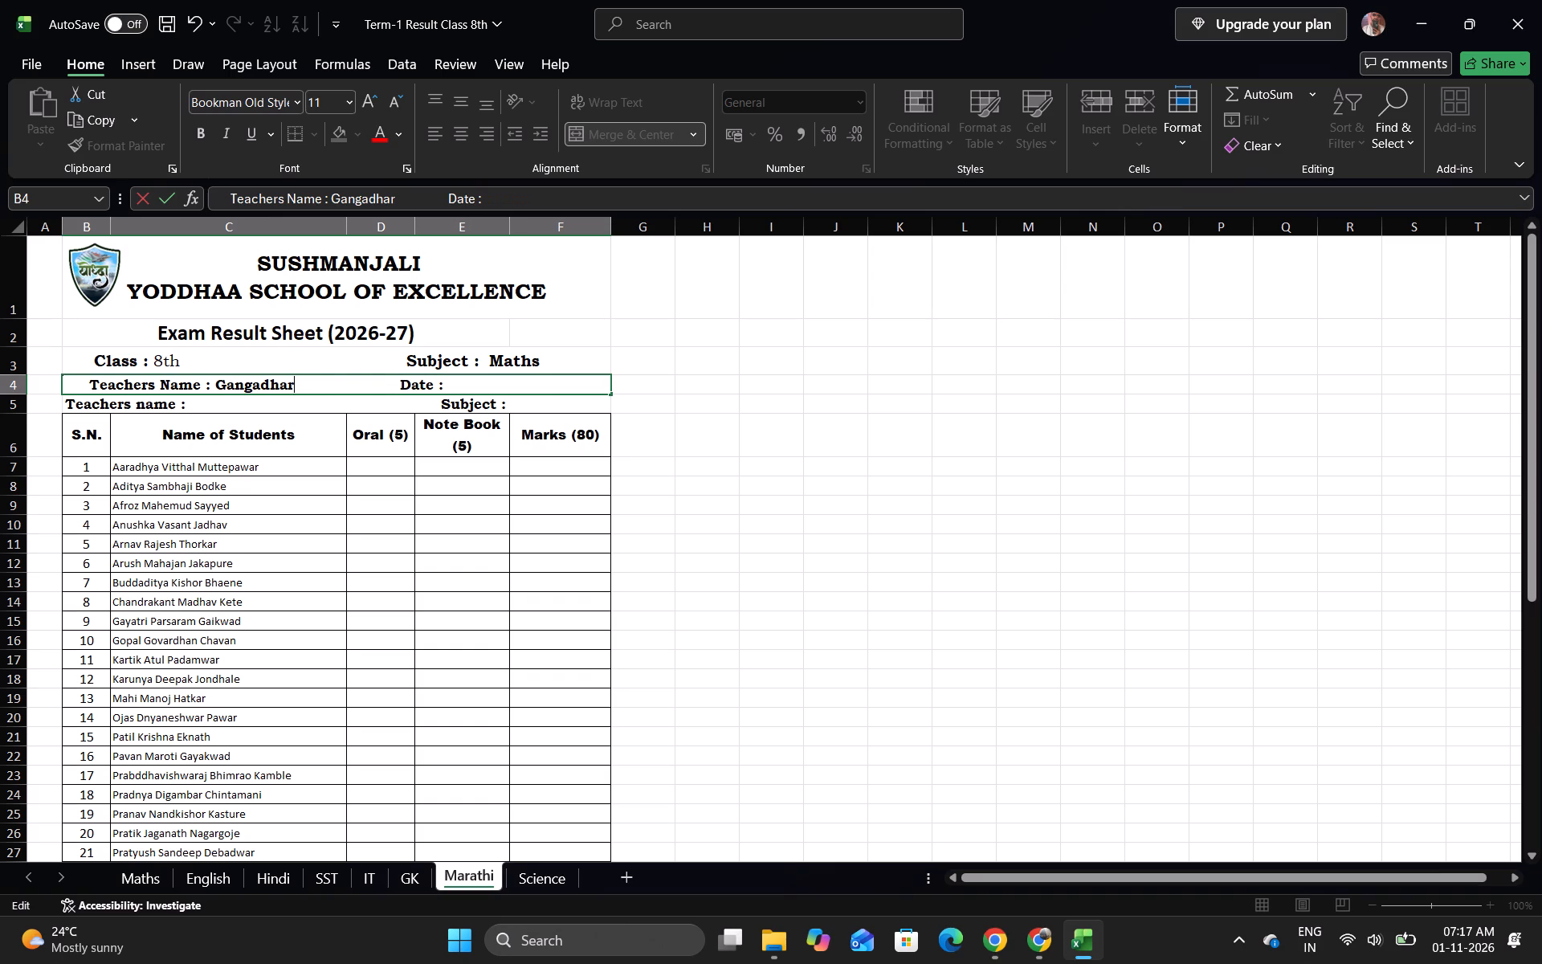
key(BackSpace)
key(BackSpace)
key(BackSpace)
key(BackSpace)
key(BackSpace)
key(BackSpace)
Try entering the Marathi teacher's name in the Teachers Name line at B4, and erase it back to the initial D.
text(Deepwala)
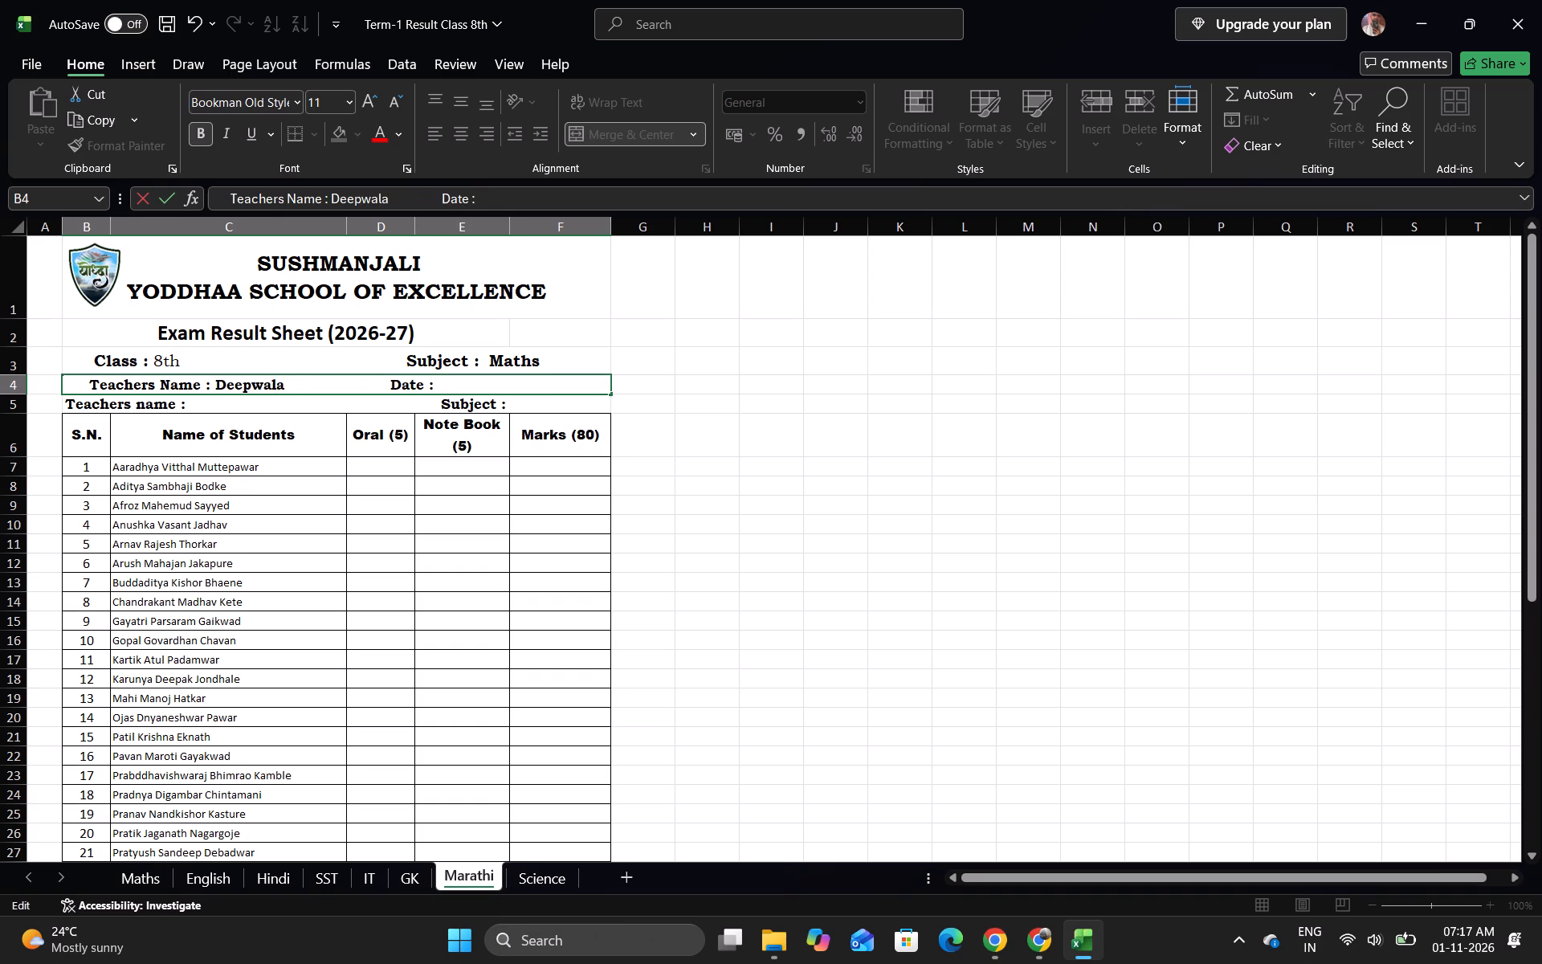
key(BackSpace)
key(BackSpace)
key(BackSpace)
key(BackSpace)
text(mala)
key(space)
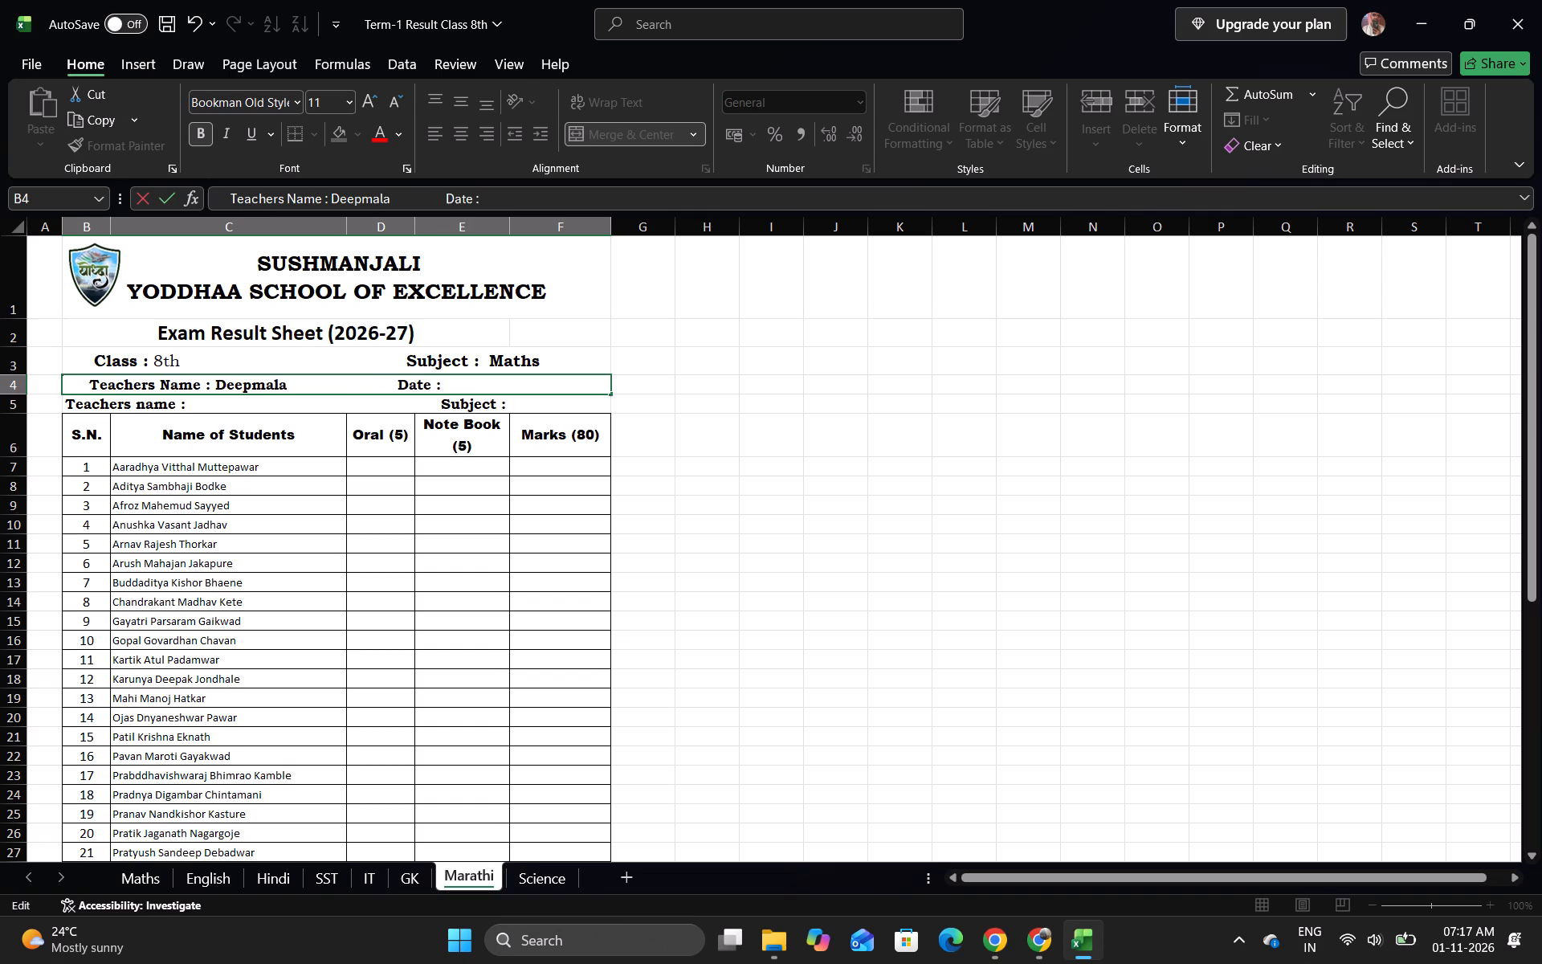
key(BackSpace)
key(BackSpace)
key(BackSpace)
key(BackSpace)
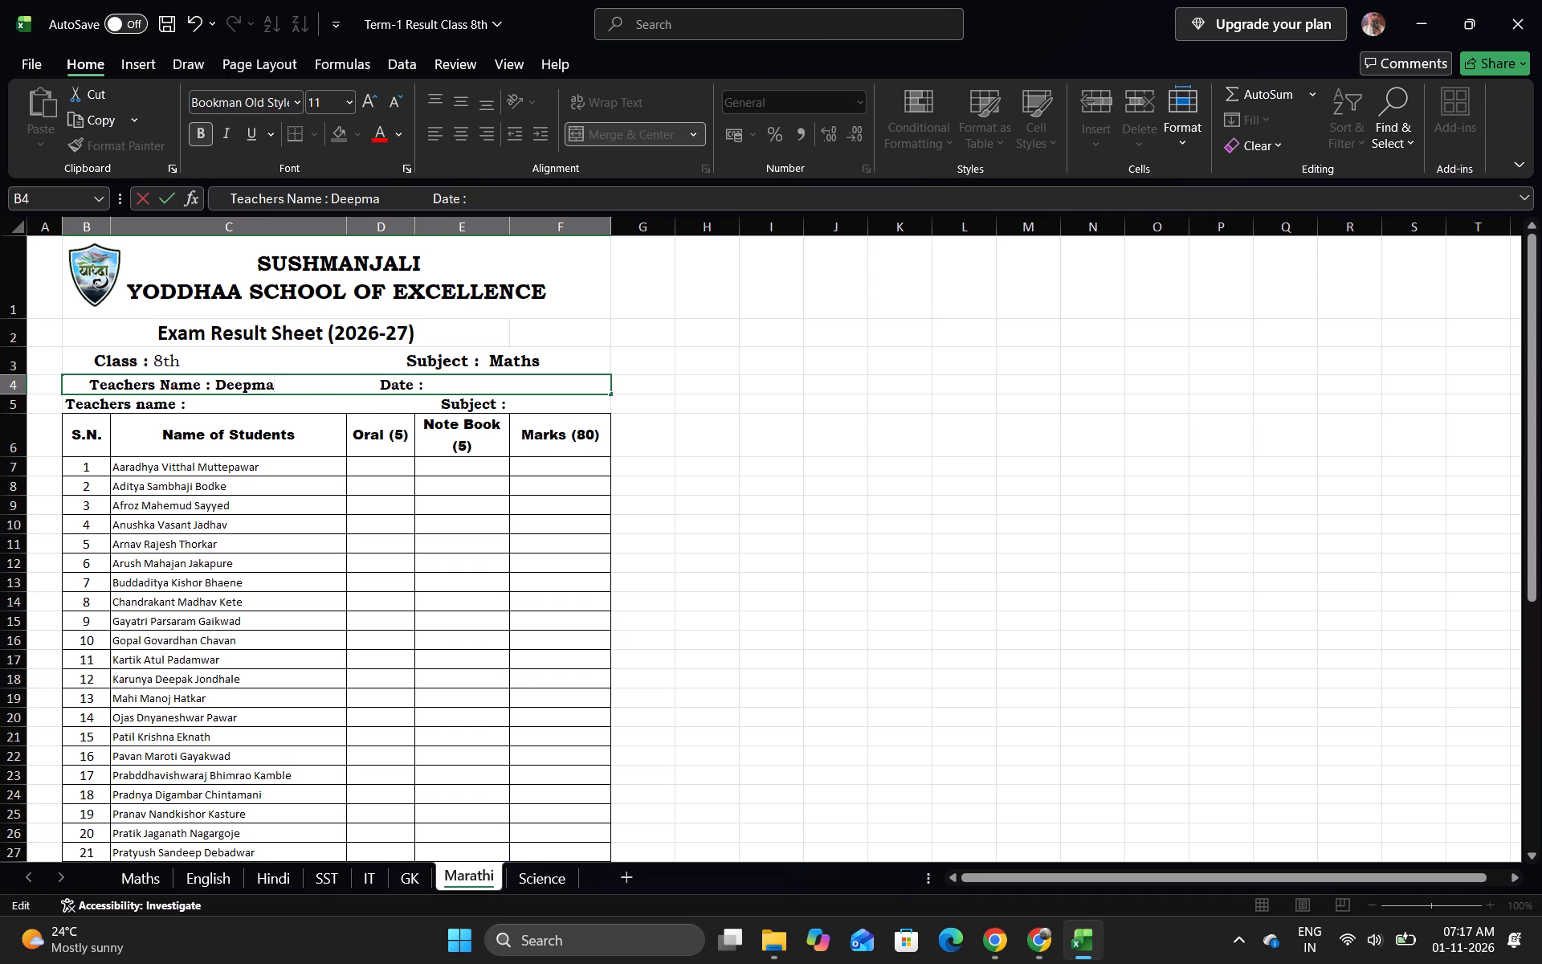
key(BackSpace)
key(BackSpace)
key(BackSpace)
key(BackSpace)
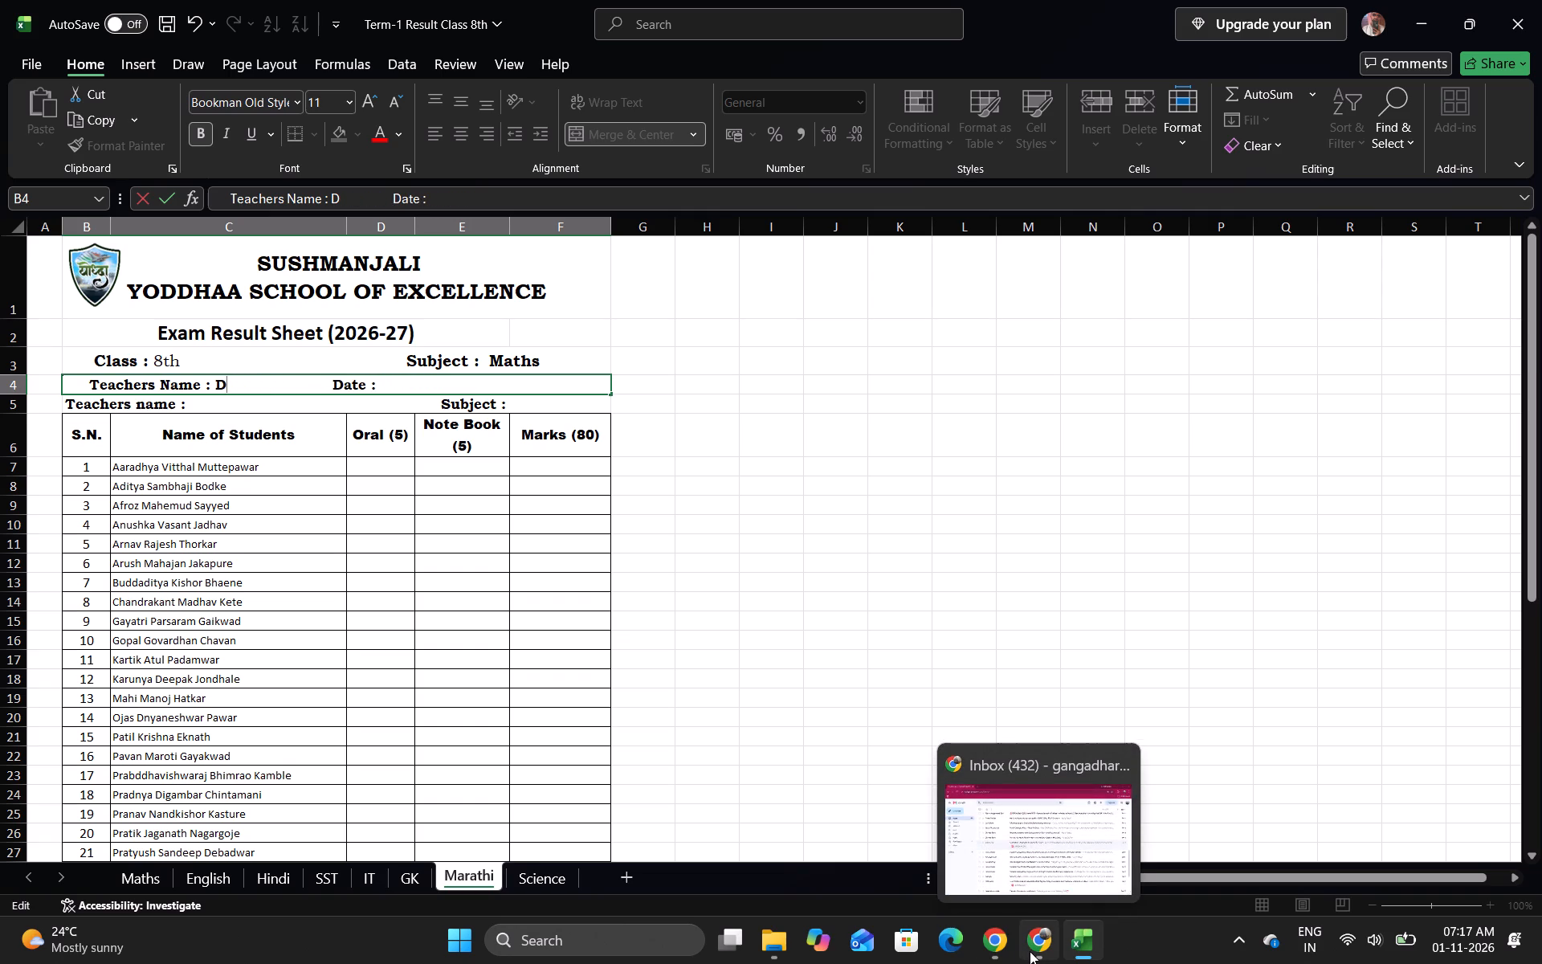
Open the Windows search.
click(457, 947)
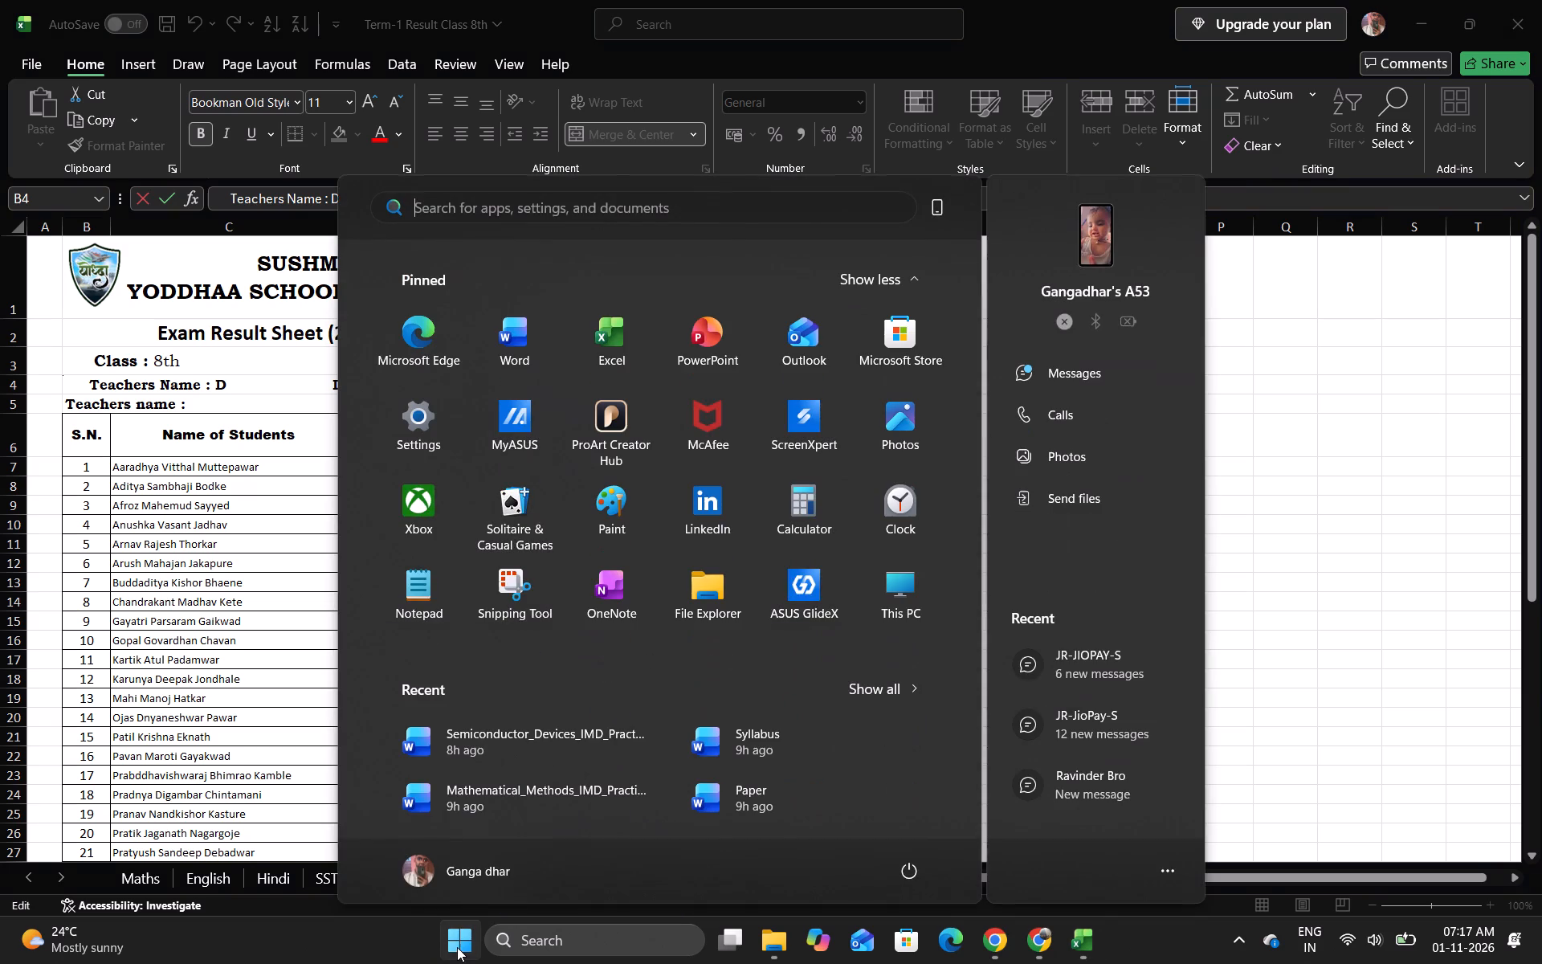
click(563, 934)
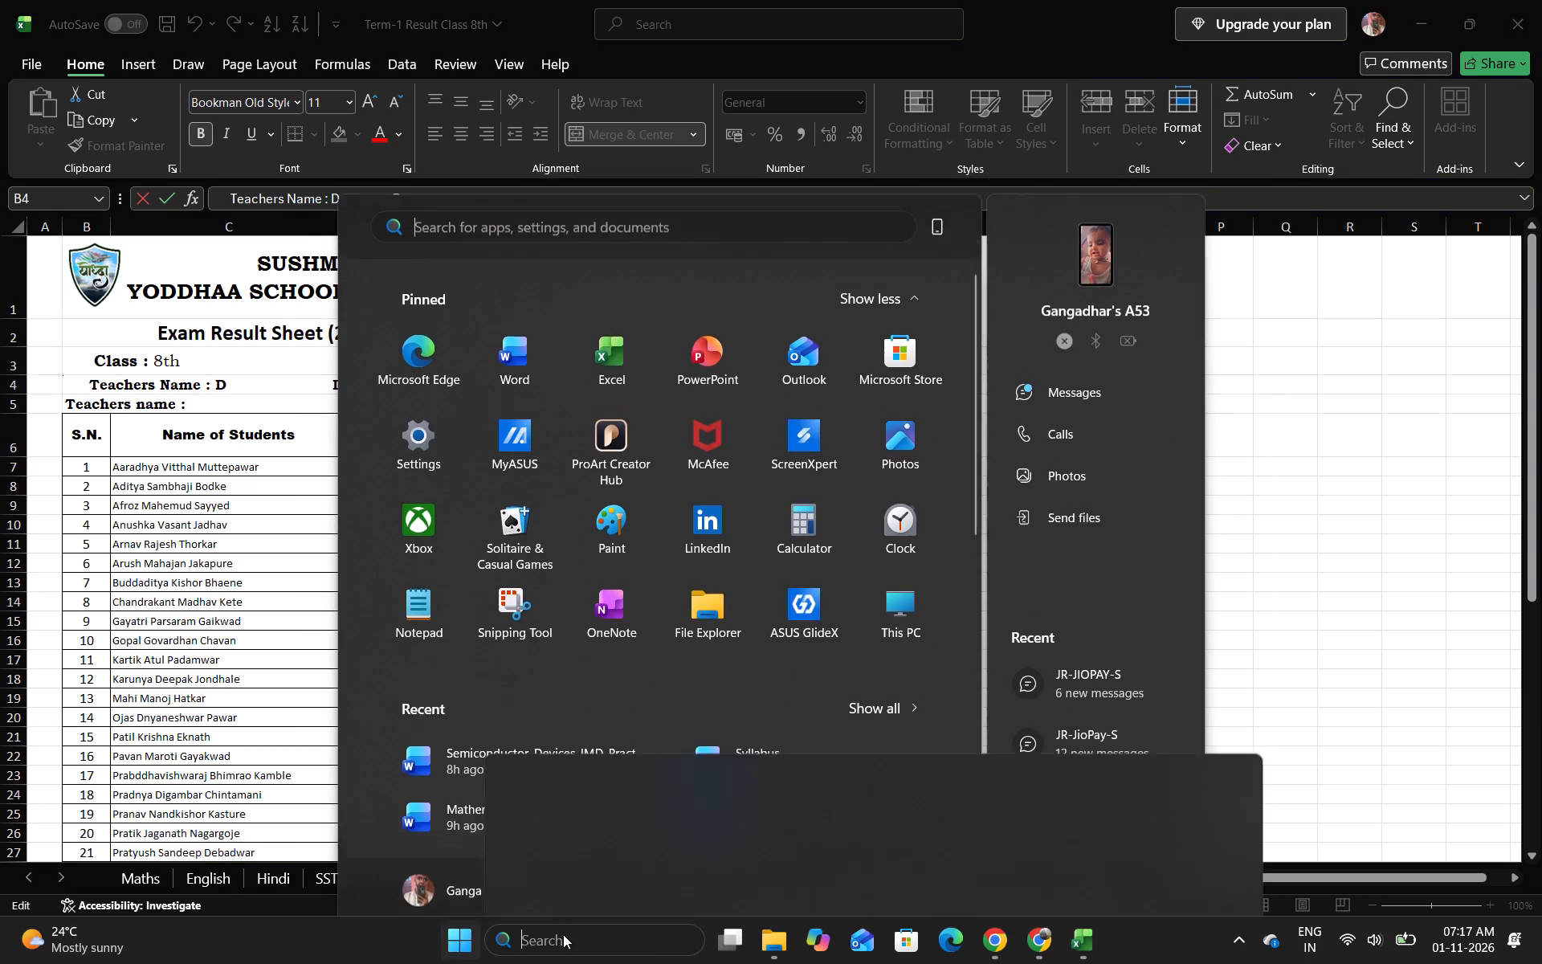
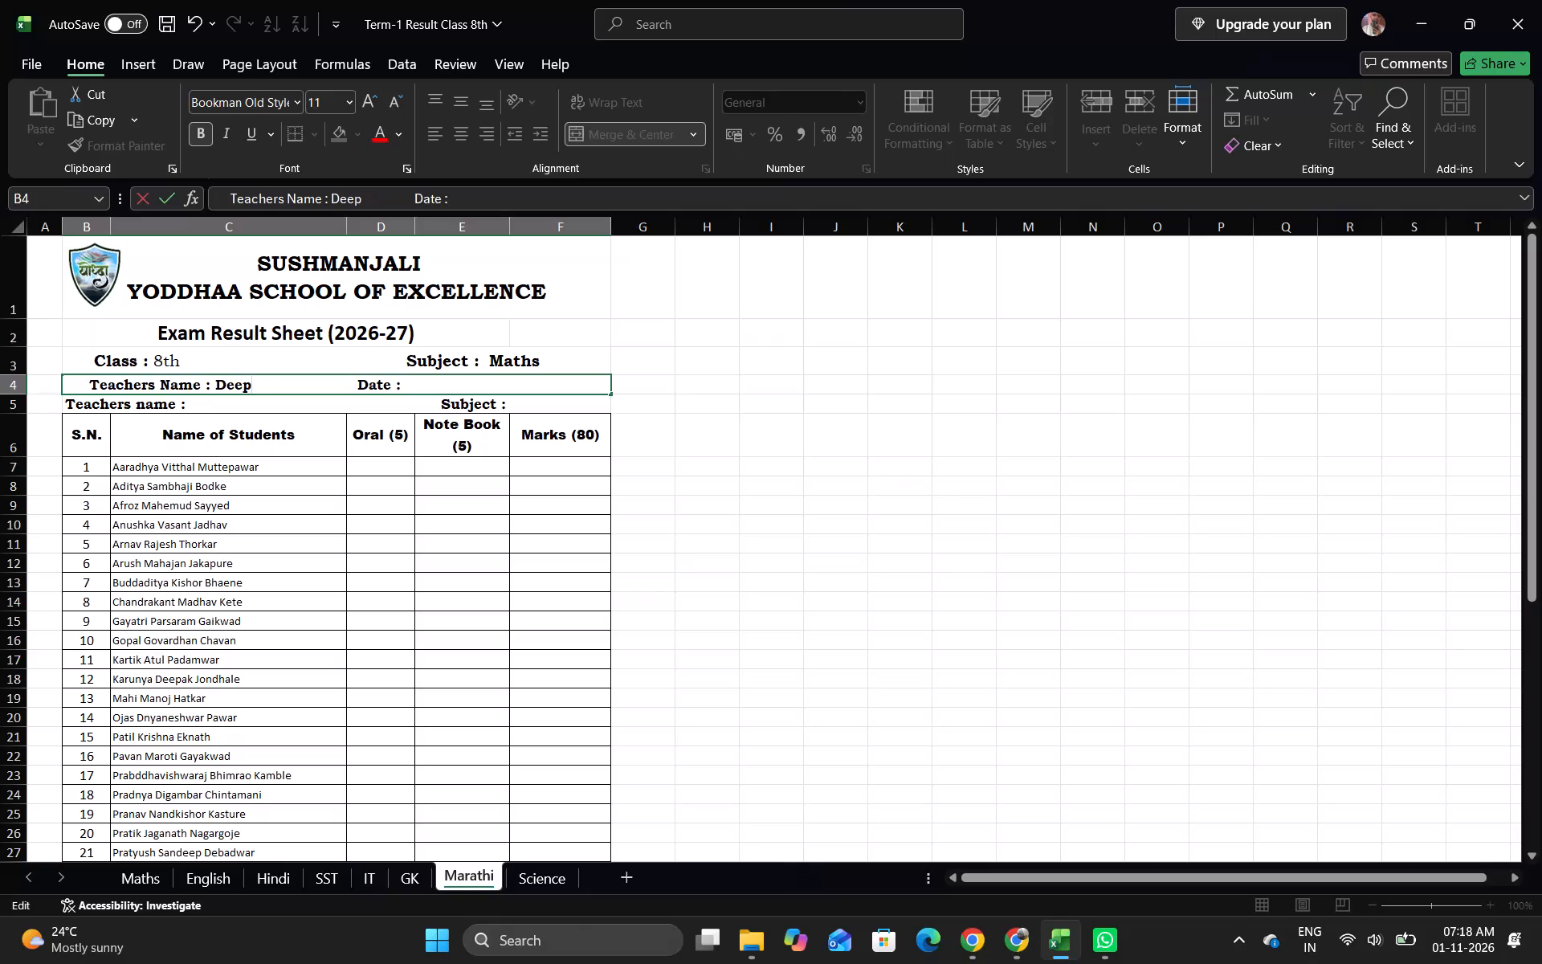
Finish entering the Marathi teacher's full name in the Teachers Name line at B4.
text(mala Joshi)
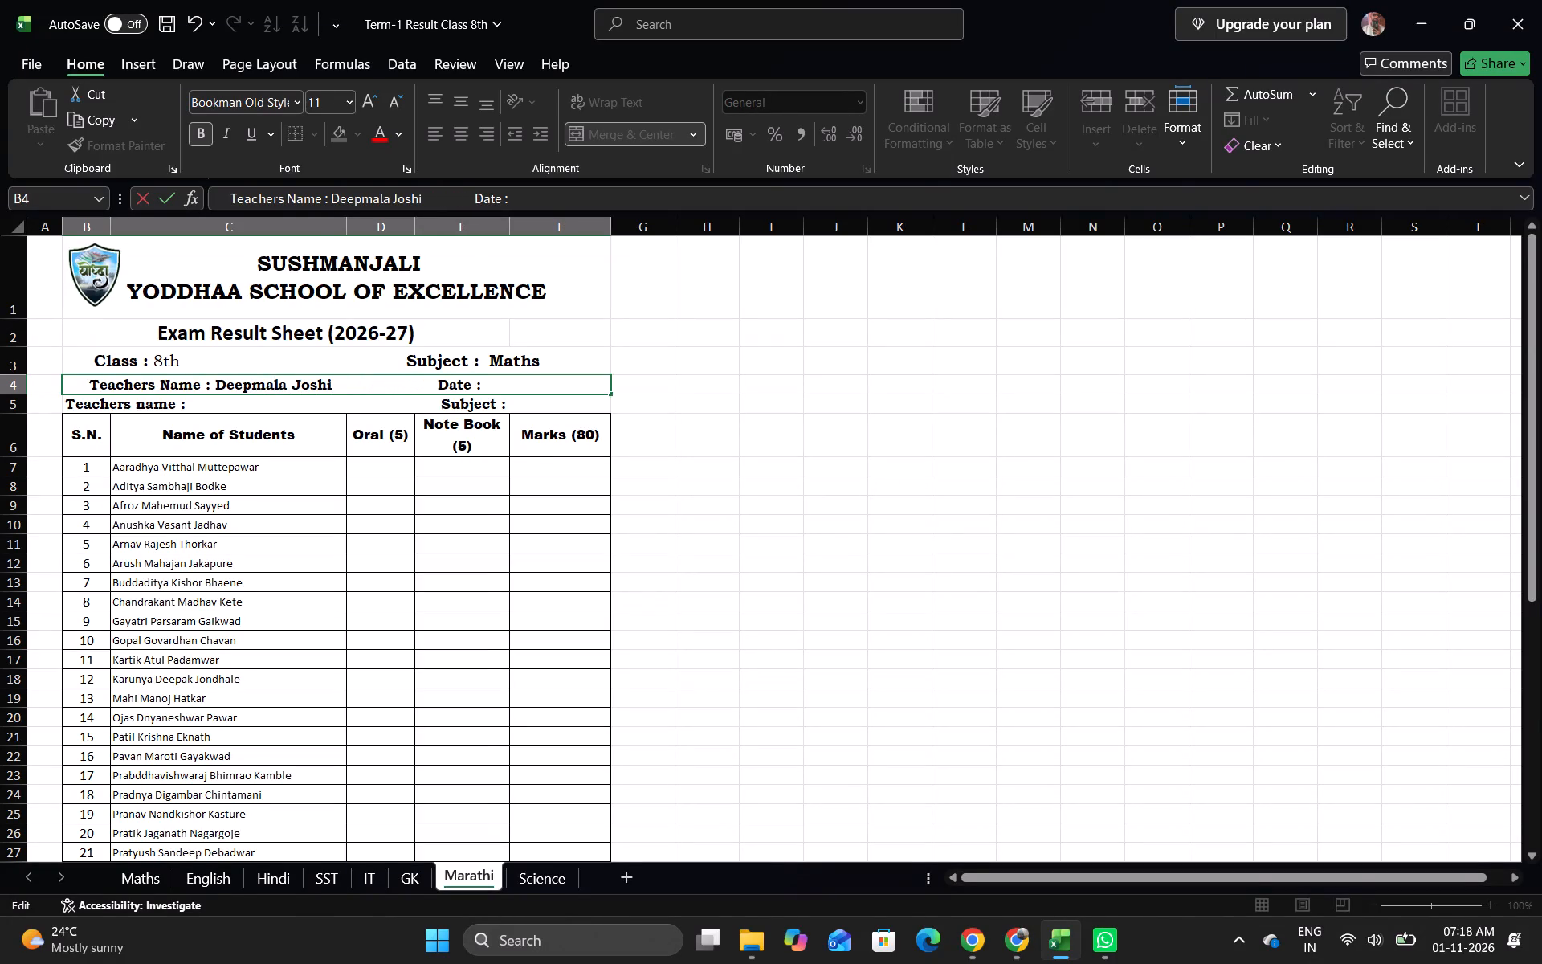
On the GK worksheet, open the teacher's name line beneath the Class and Subject line for editing.
click(413, 876)
click(330, 538)
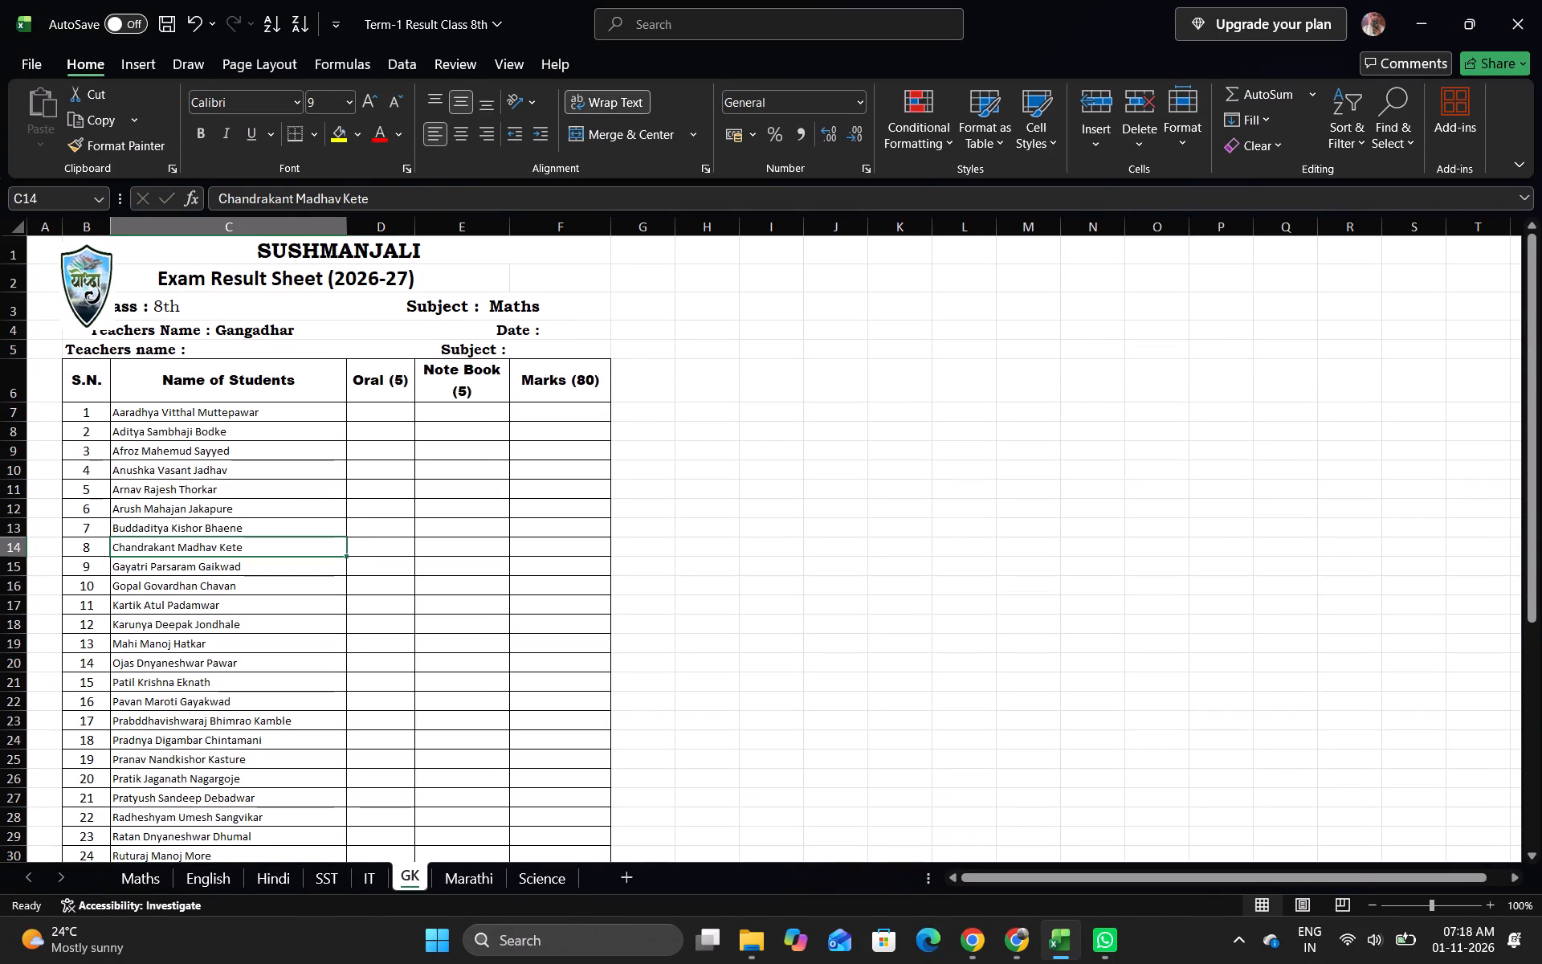
click(307, 337)
double_click(307, 337)
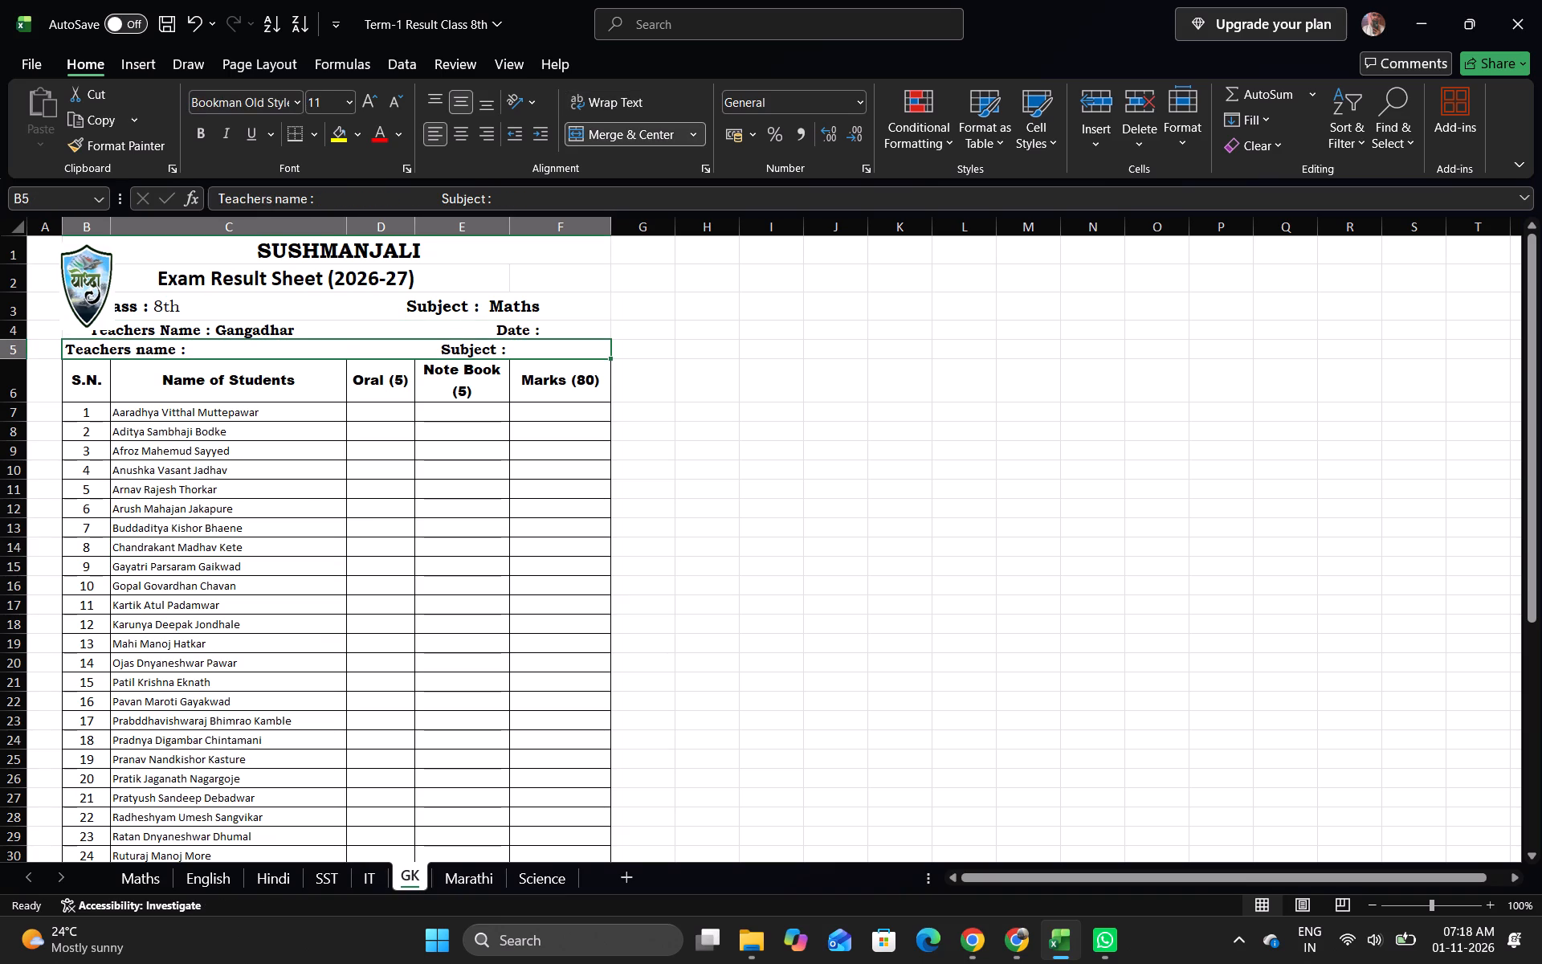
On the GK worksheet, replace the teacher's name in the Teachers Name line at B4 with the GK teacher's full name.
click(303, 325)
double_click(312, 331)
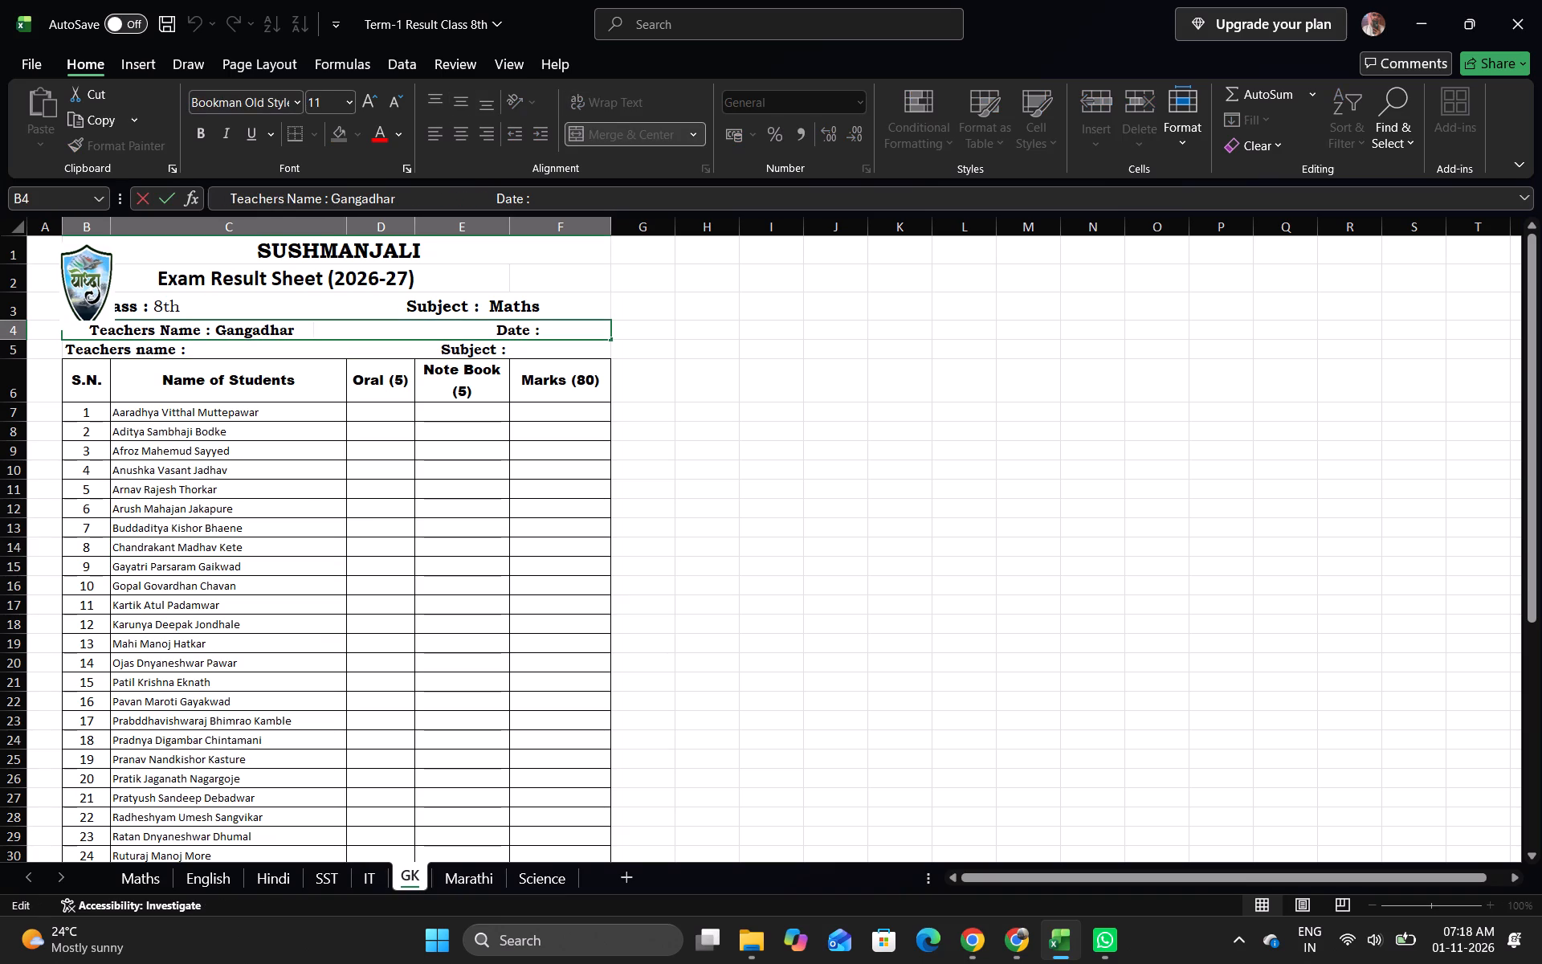
key(Right)
key(Right)
key(Right)
key(Right)
key(Right)
key(Right)
key(Right)
key(Right)
key(Right)
key(Right)
key(Right)
key(Right)
key(Right)
key(Right)
key(Right)
key(Right)
key(Right)
key(Right)
key(Right)
key(Right)
key(Right)
key(Right)
key(Right)
key(Right)
key(Right)
key(Right)
key(Right)
key(Right)
key(Right)
key(Right)
key(Right)
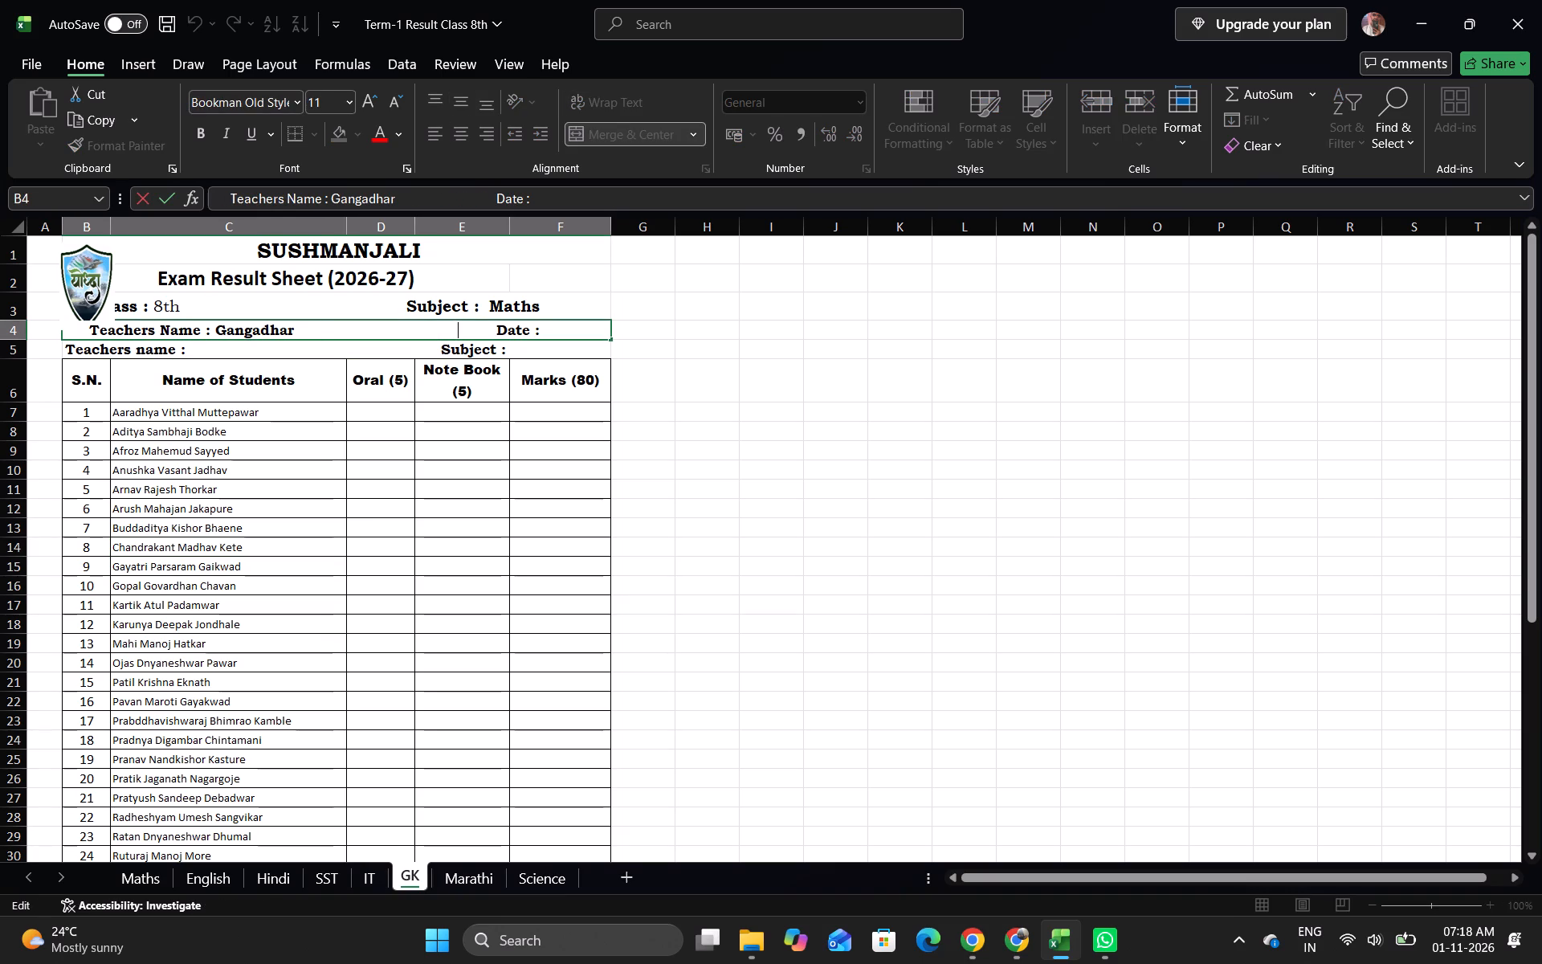
key(Right)
key(BackSpace)
key(BackSpace)
key(BackSpace)
key(BackSpace)
key(BackSpace)
key(BackSpace)
key(BackSpace)
key(BackSpace)
key(BackSpace)
key(BackSpace)
key(BackSpace)
key(BackSpace)
key(BackSpace)
key(BackSpace)
key(BackSpace)
key(BackSpace)
key(BackSpace)
key(BackSpace)
key(BackSpace)
key(BackSpace)
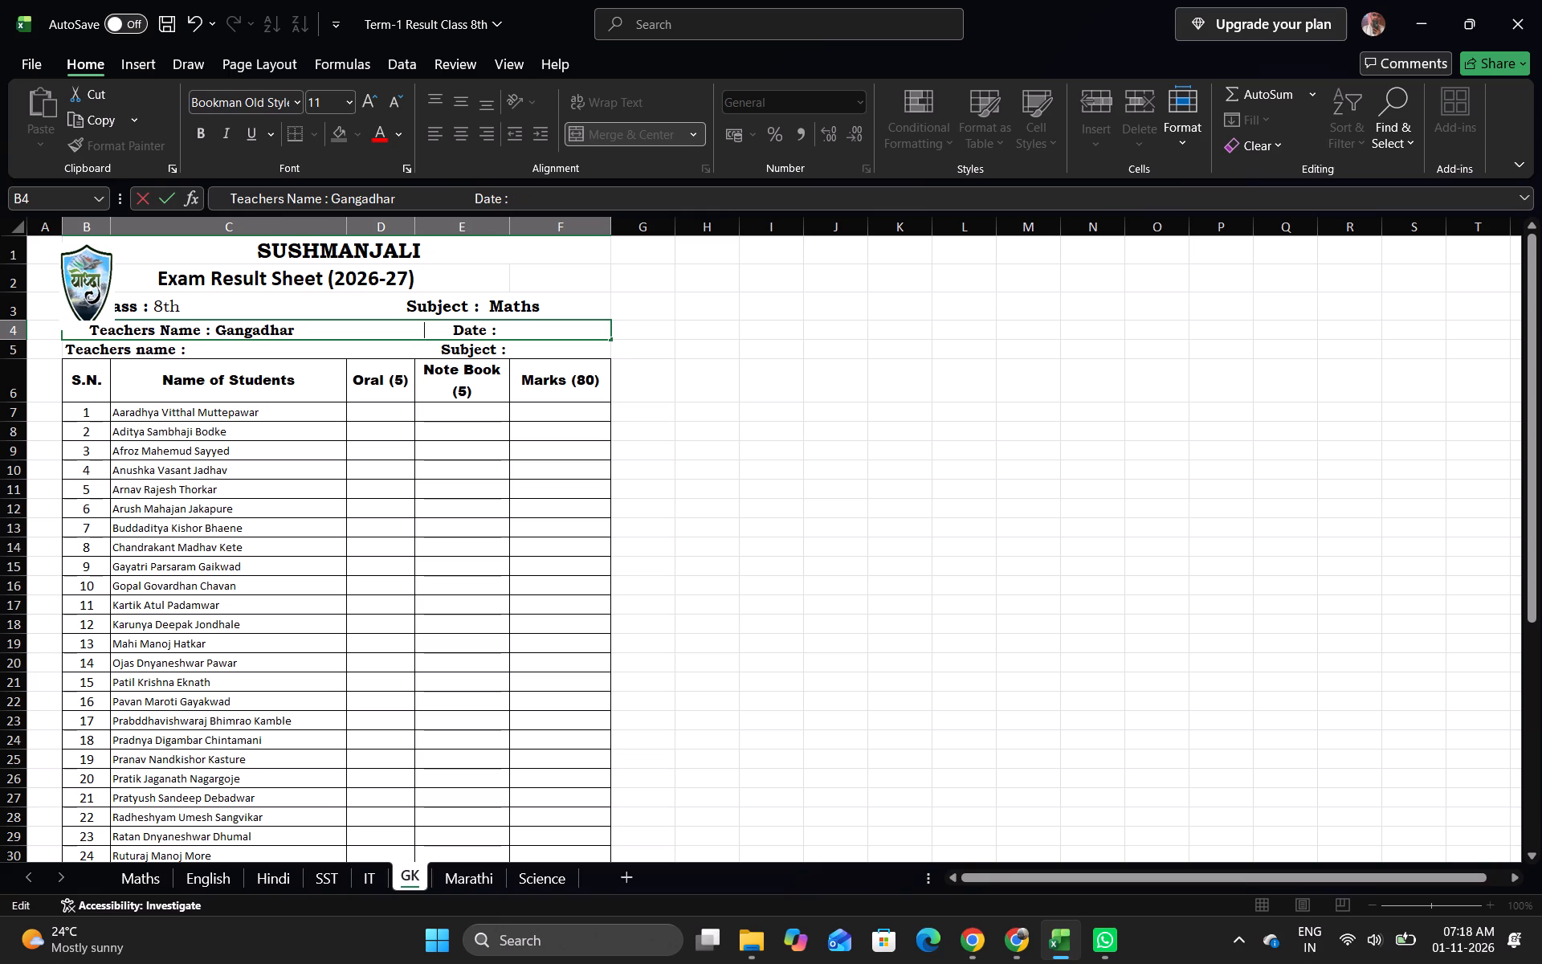
key(BackSpace)
key(BackSpace)
key(BackSpace)
key(BackSpace)
key(BackSpace)
key(BackSpace)
key(BackSpace)
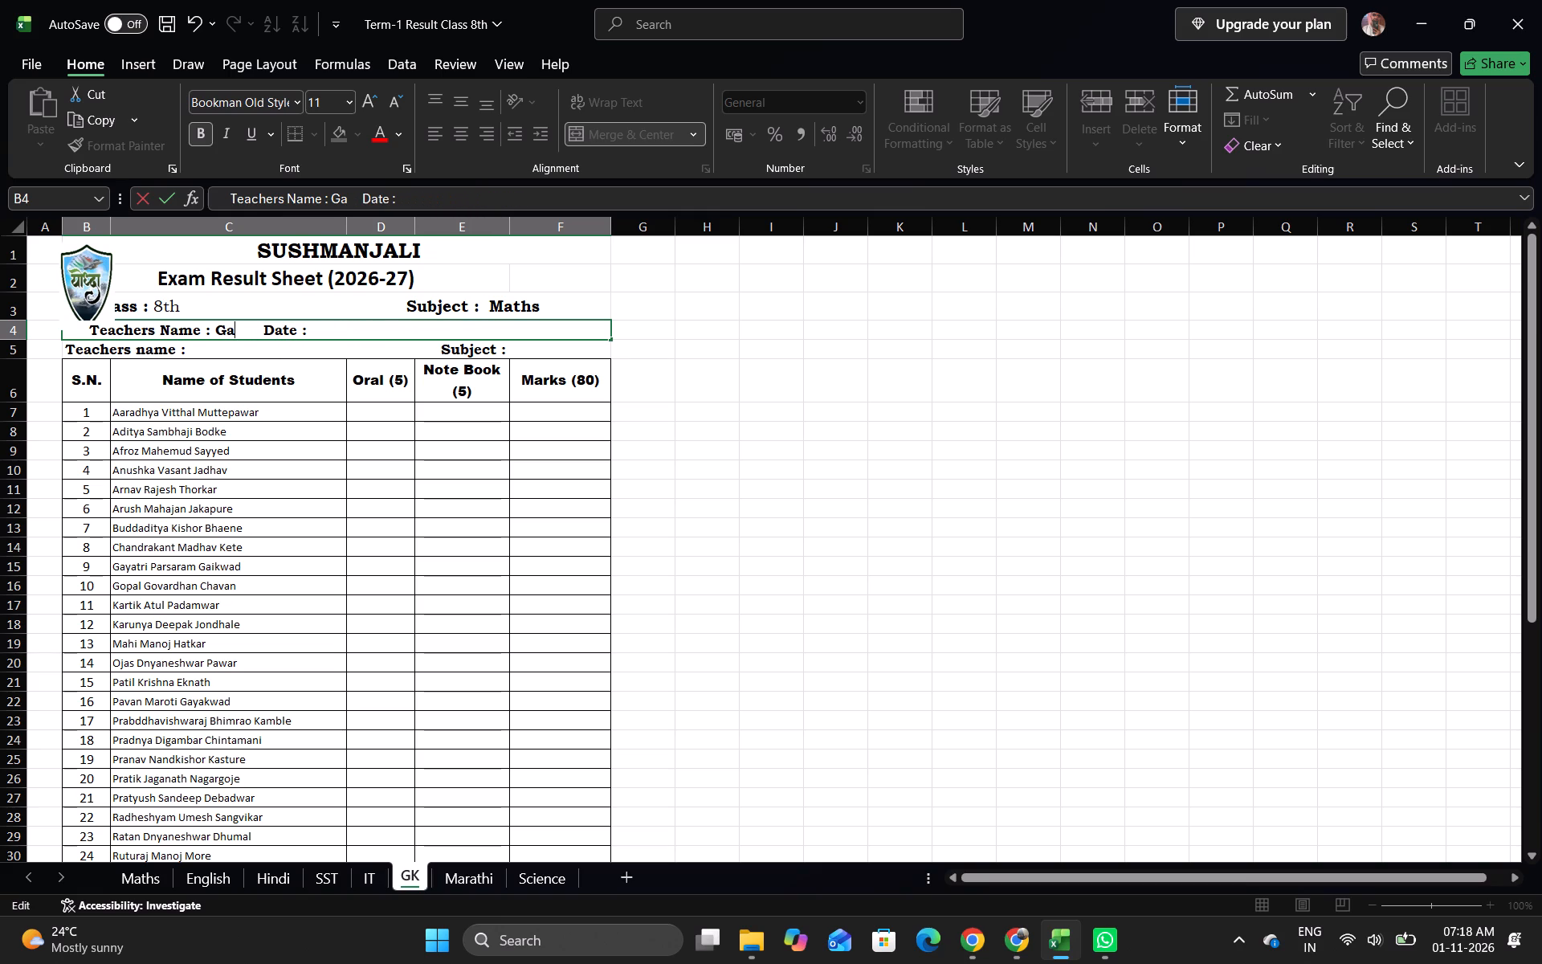
key(BackSpace)
key(BackSpace)
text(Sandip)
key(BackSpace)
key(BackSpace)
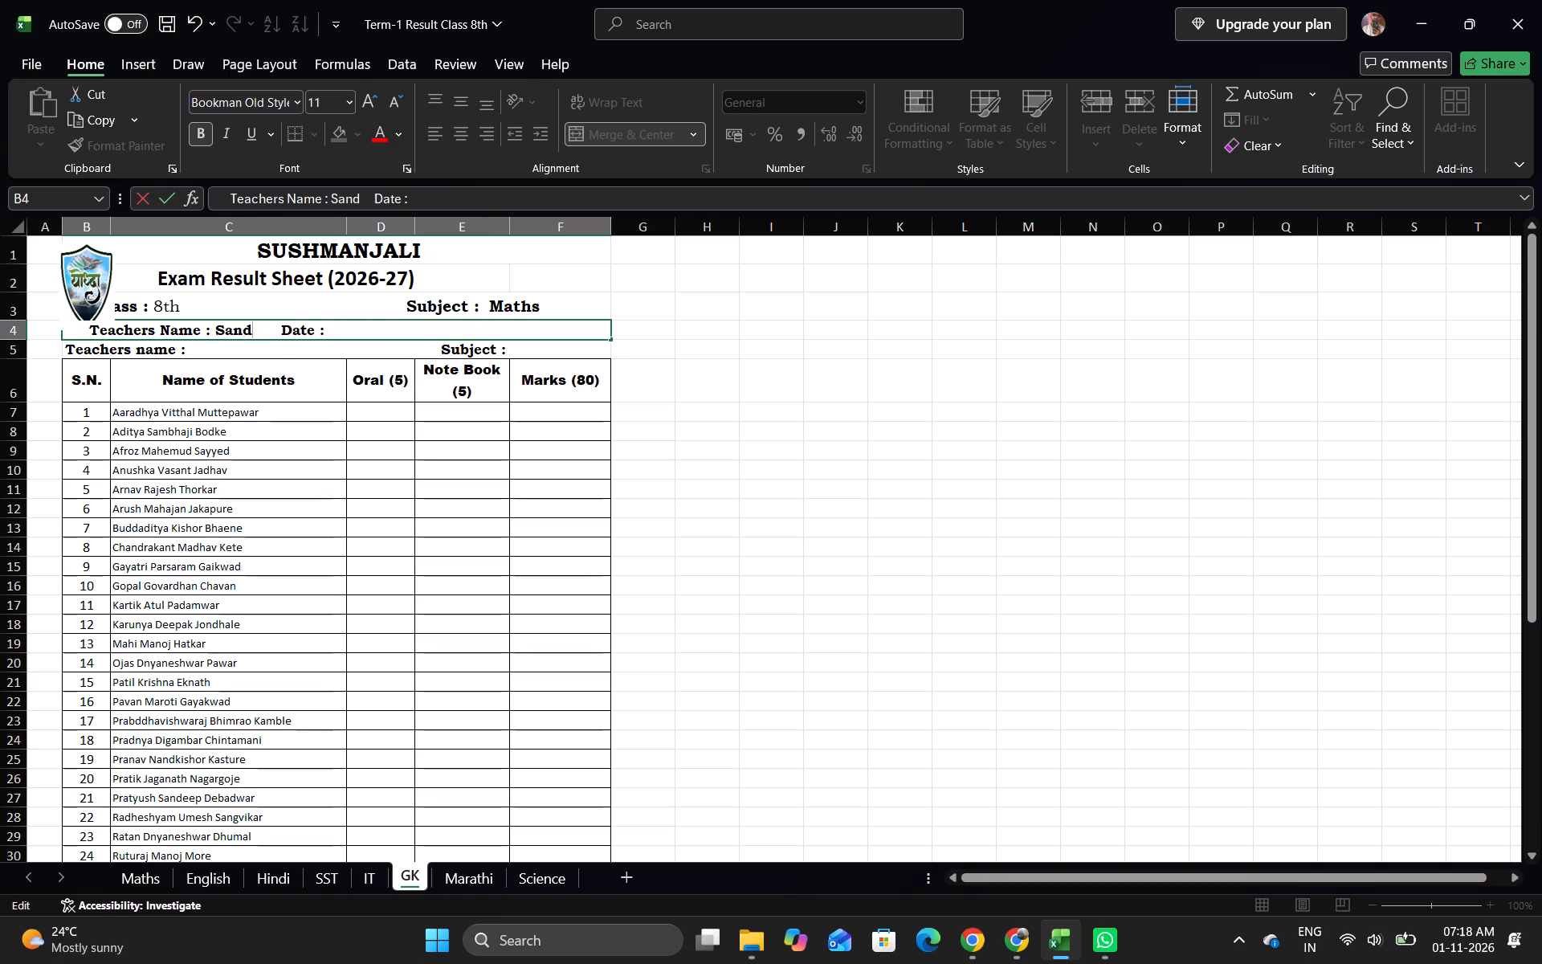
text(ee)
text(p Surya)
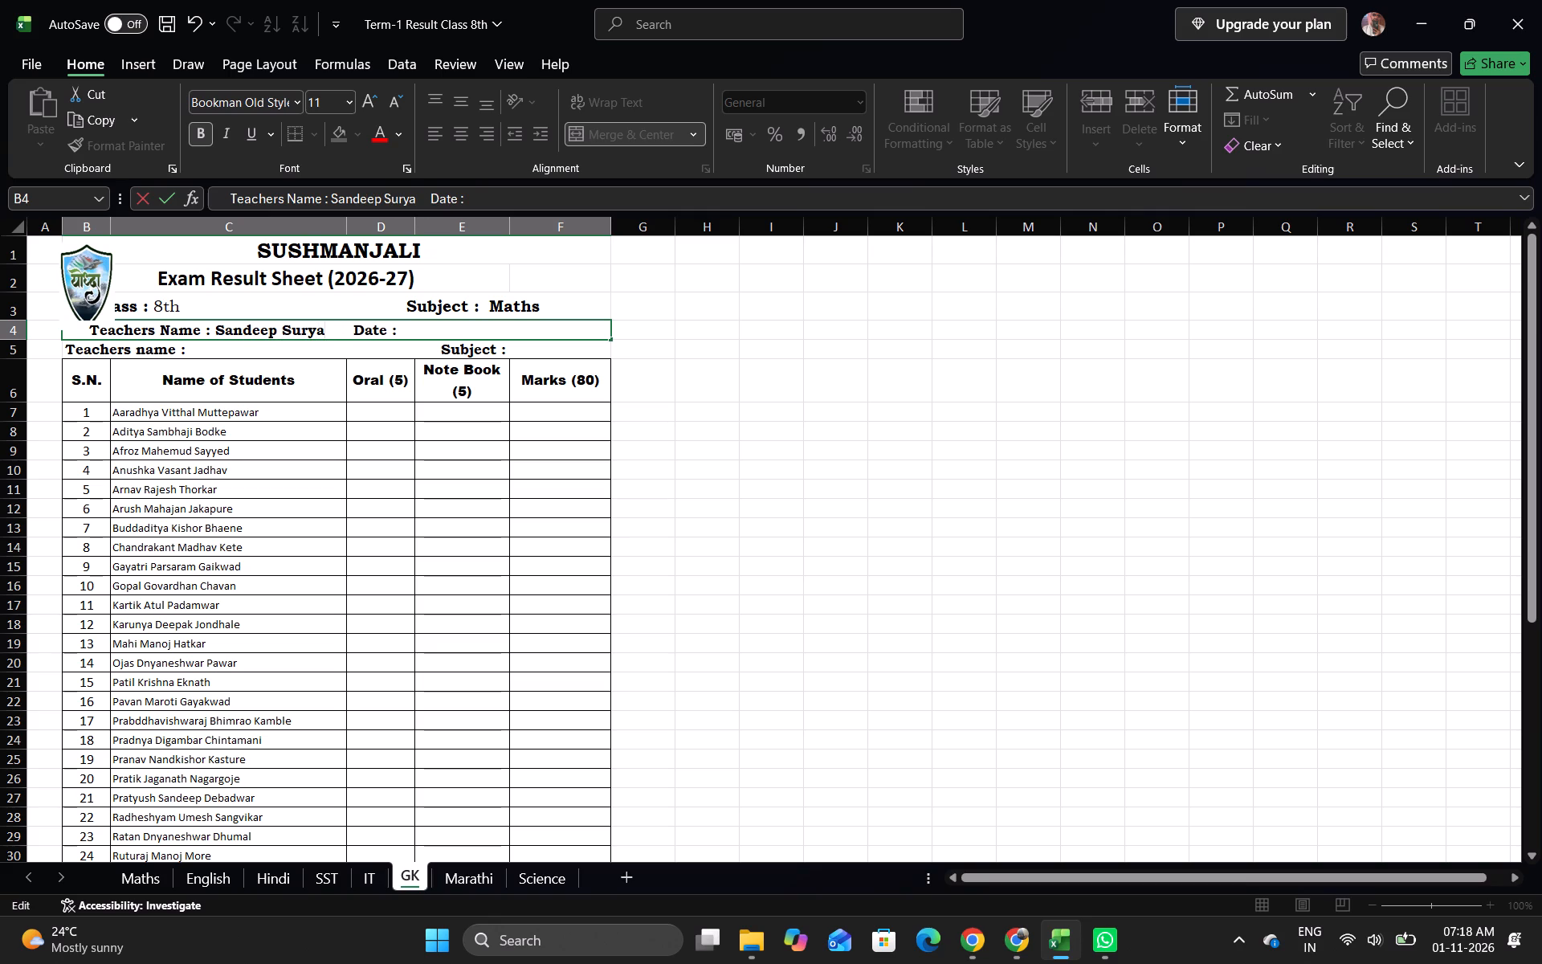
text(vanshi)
Add a few spaces between the GK teacher's name and the Date label in B4.
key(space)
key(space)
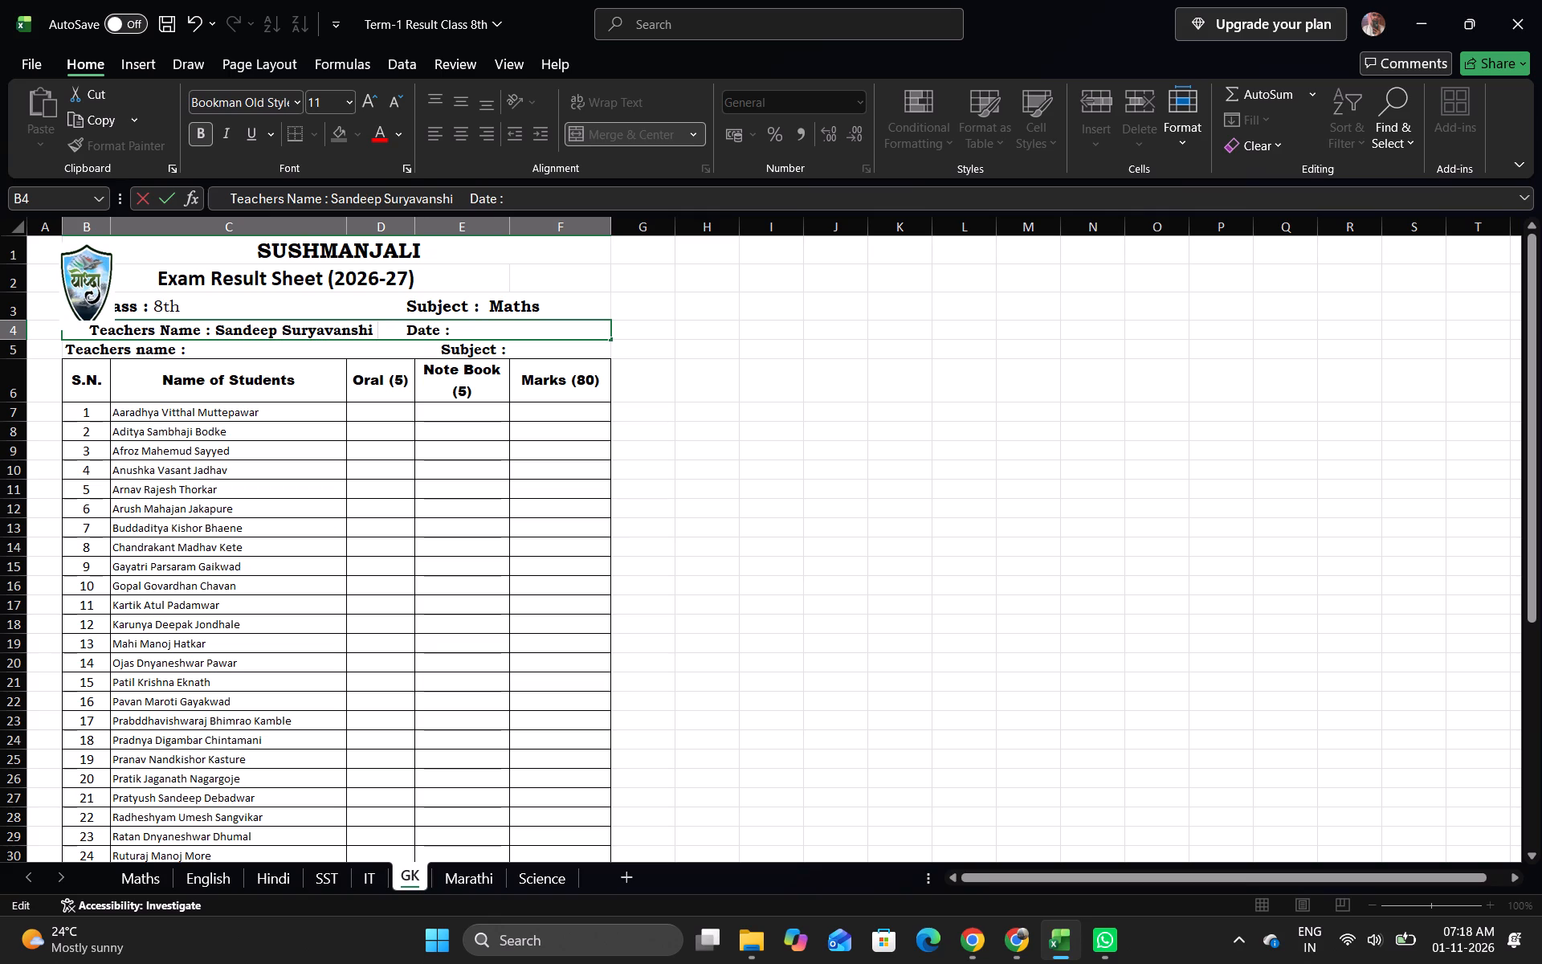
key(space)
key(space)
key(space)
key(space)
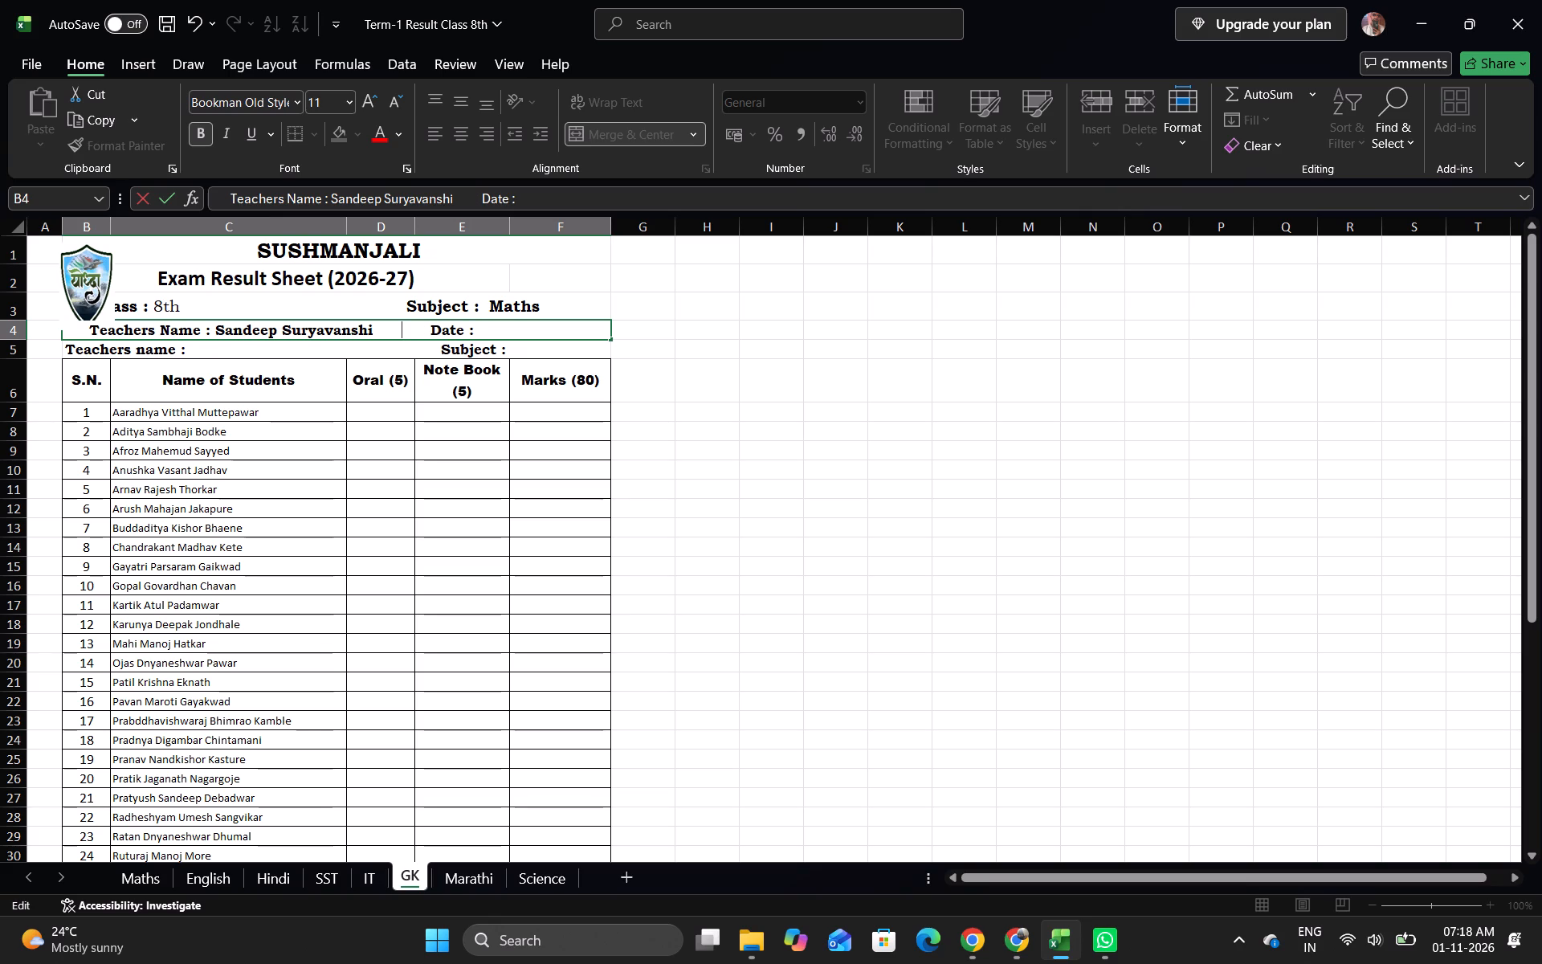
On the IT worksheet, replace the teacher's name in the Teachers Name line at B4 with the IT teacher's full name.
click(368, 879)
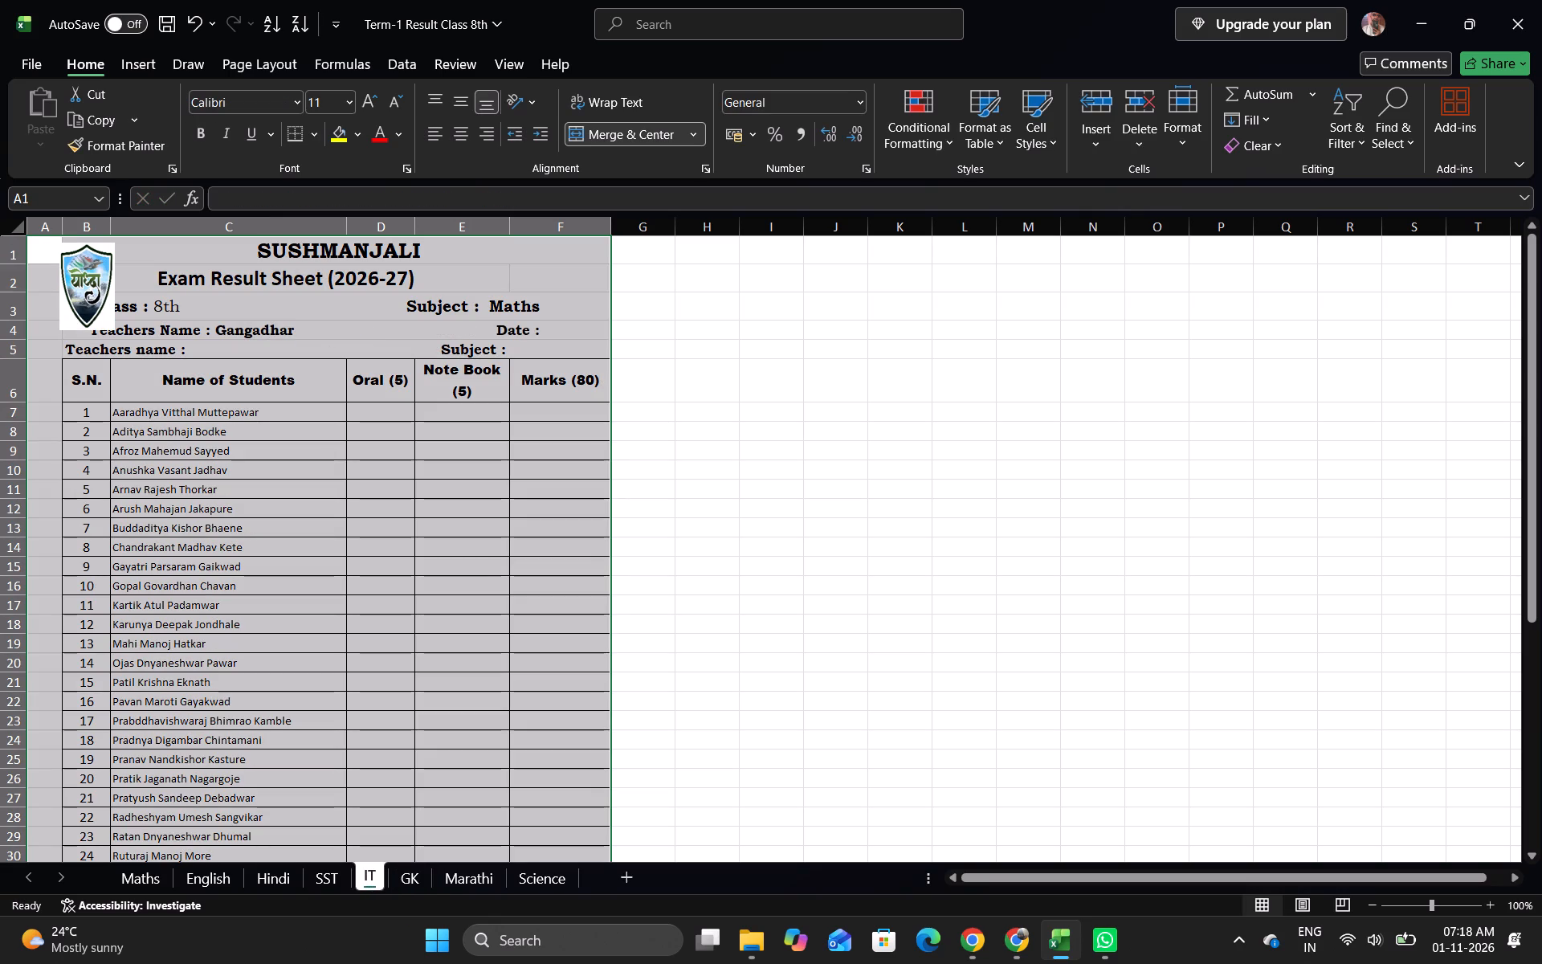
click(220, 357)
click(259, 336)
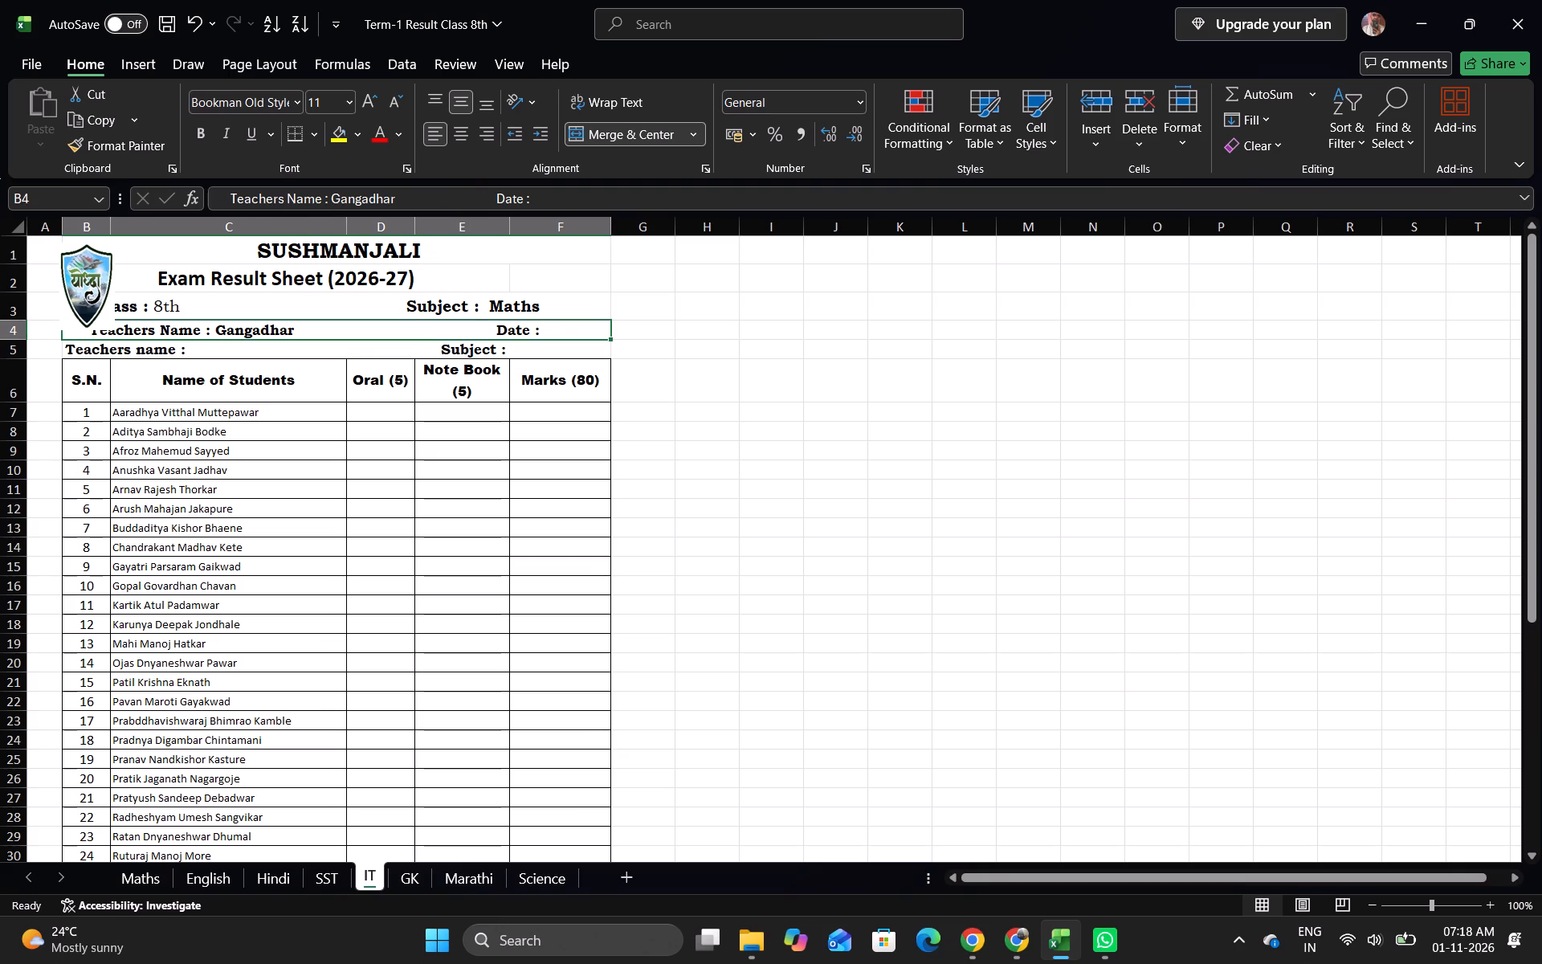
double_click(296, 335)
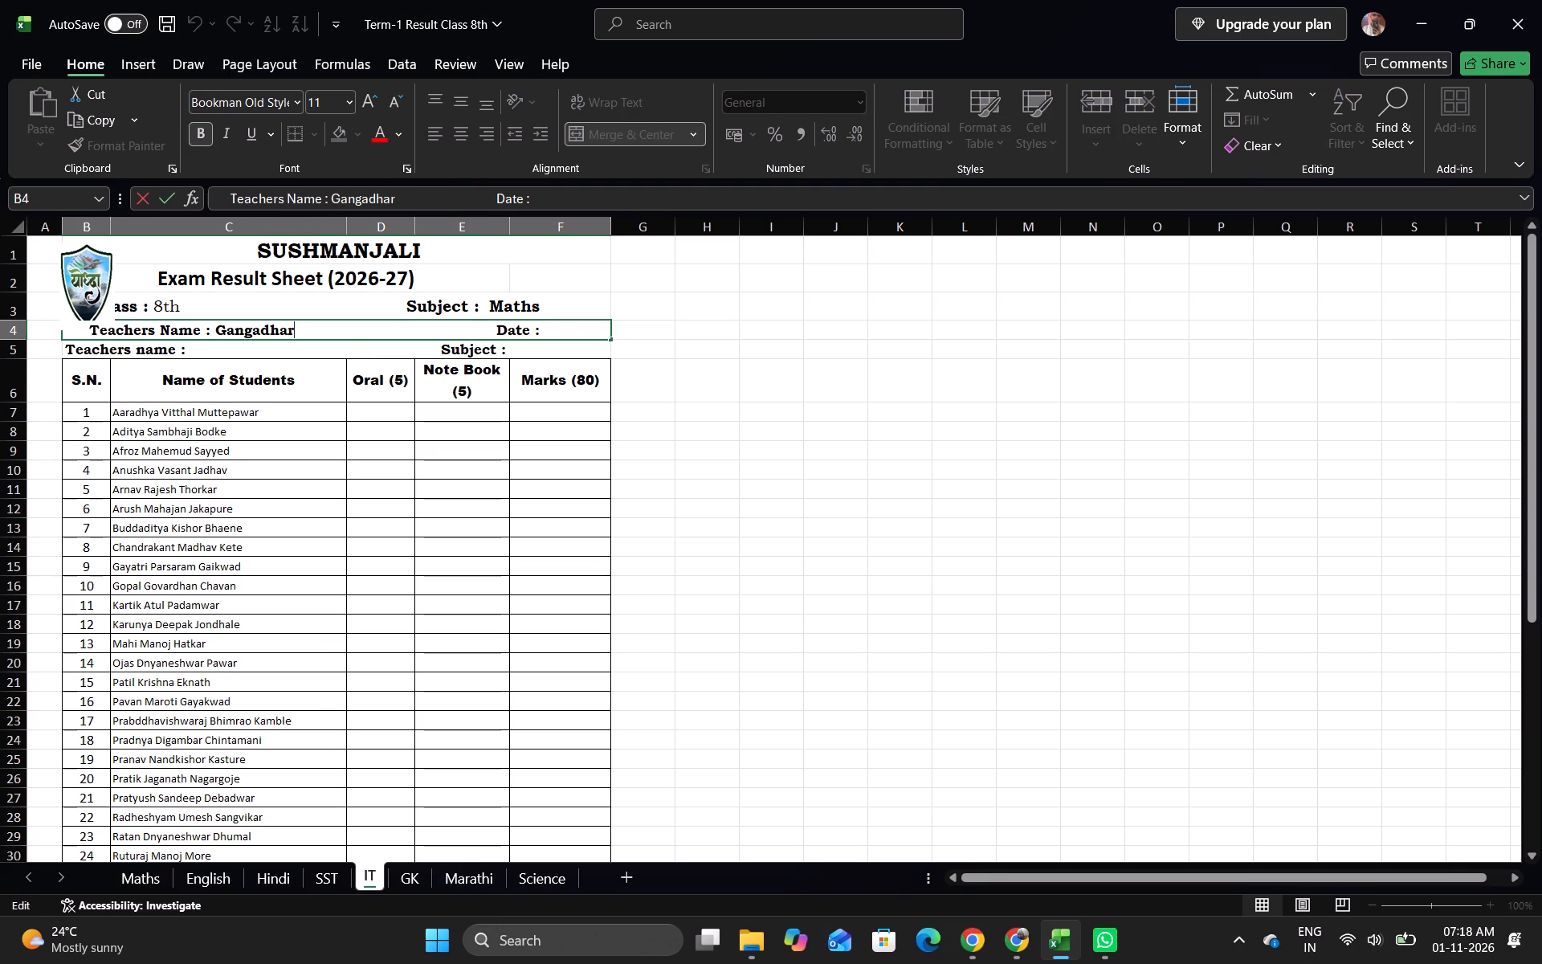
key(BackSpace)
key(BackSpace)
key(BackSpace)
key(BackSpace)
key(BackSpace)
key(BackSpace)
key(BackSpace)
key(BackSpace)
key(BackSpace)
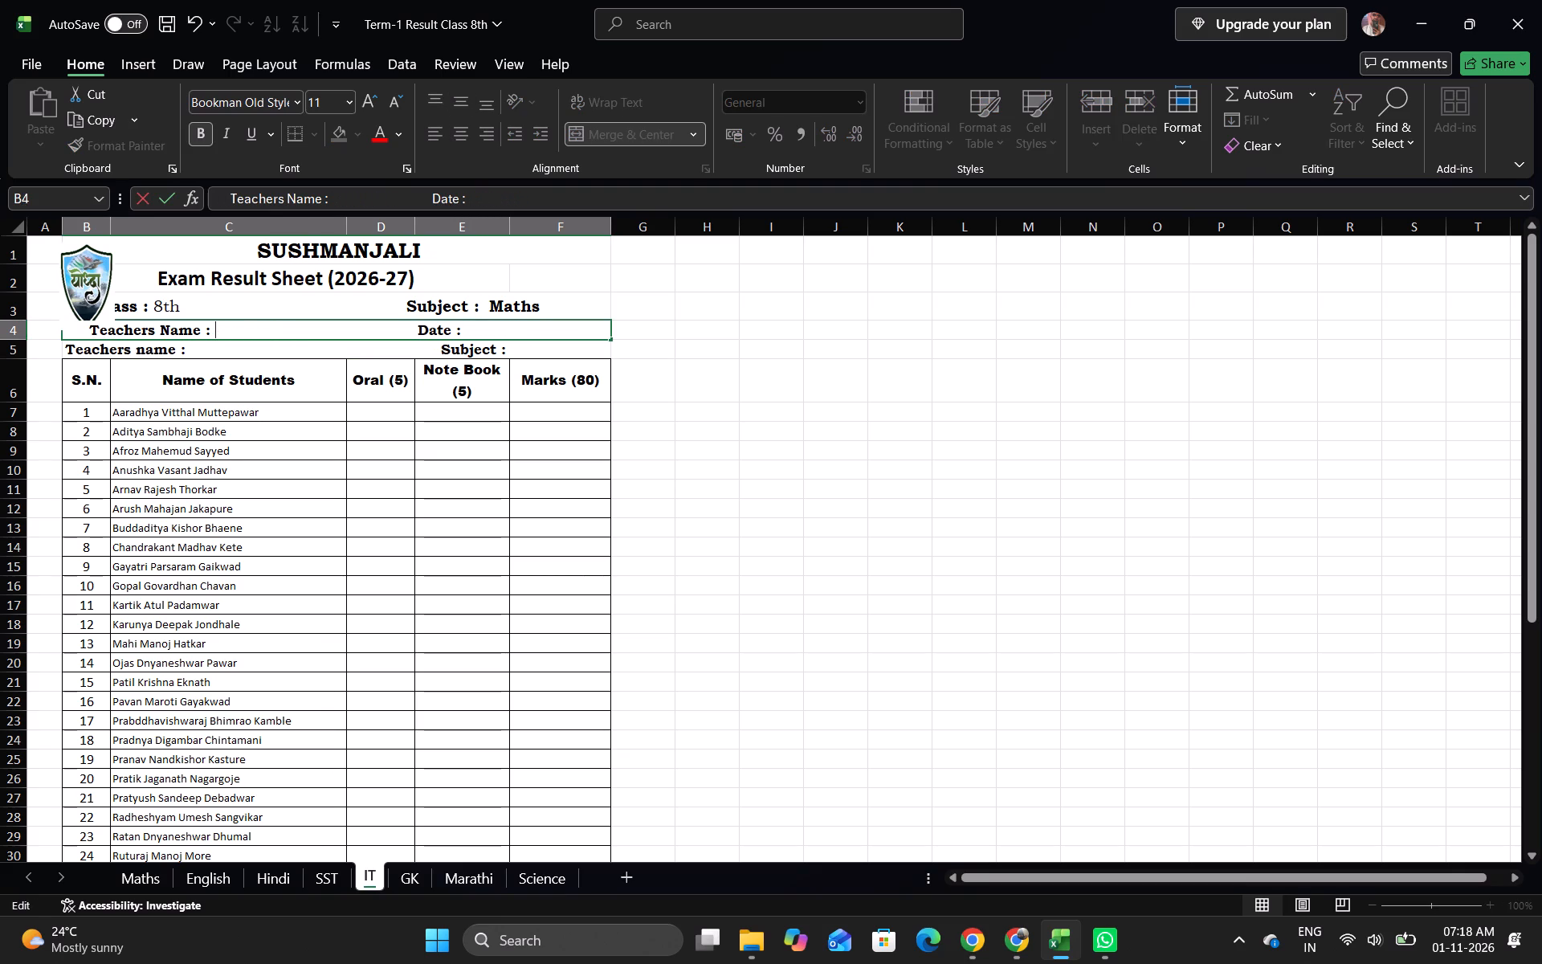
key(BackSpace)
key(Right)
key(Right)
key(Right)
key(Right)
key(Right)
key(Right)
key(Right)
key(Right)
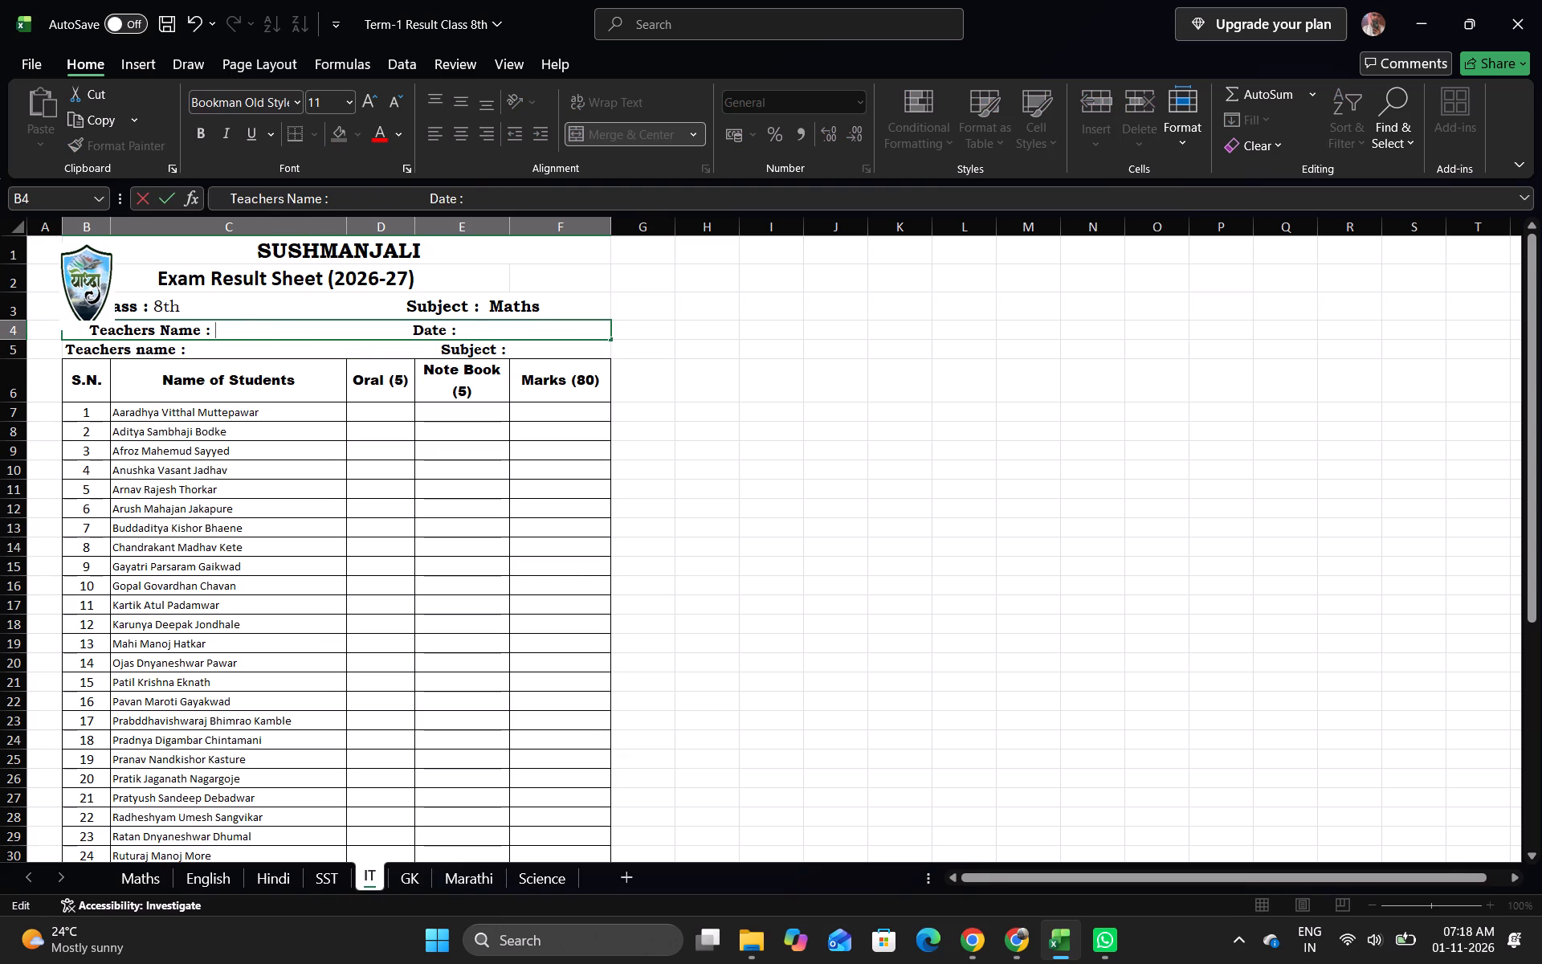
key(Right)
key(Right)
key(BackSpace)
key(BackSpace)
key(BackSpace)
key(BackSpace)
key(BackSpace)
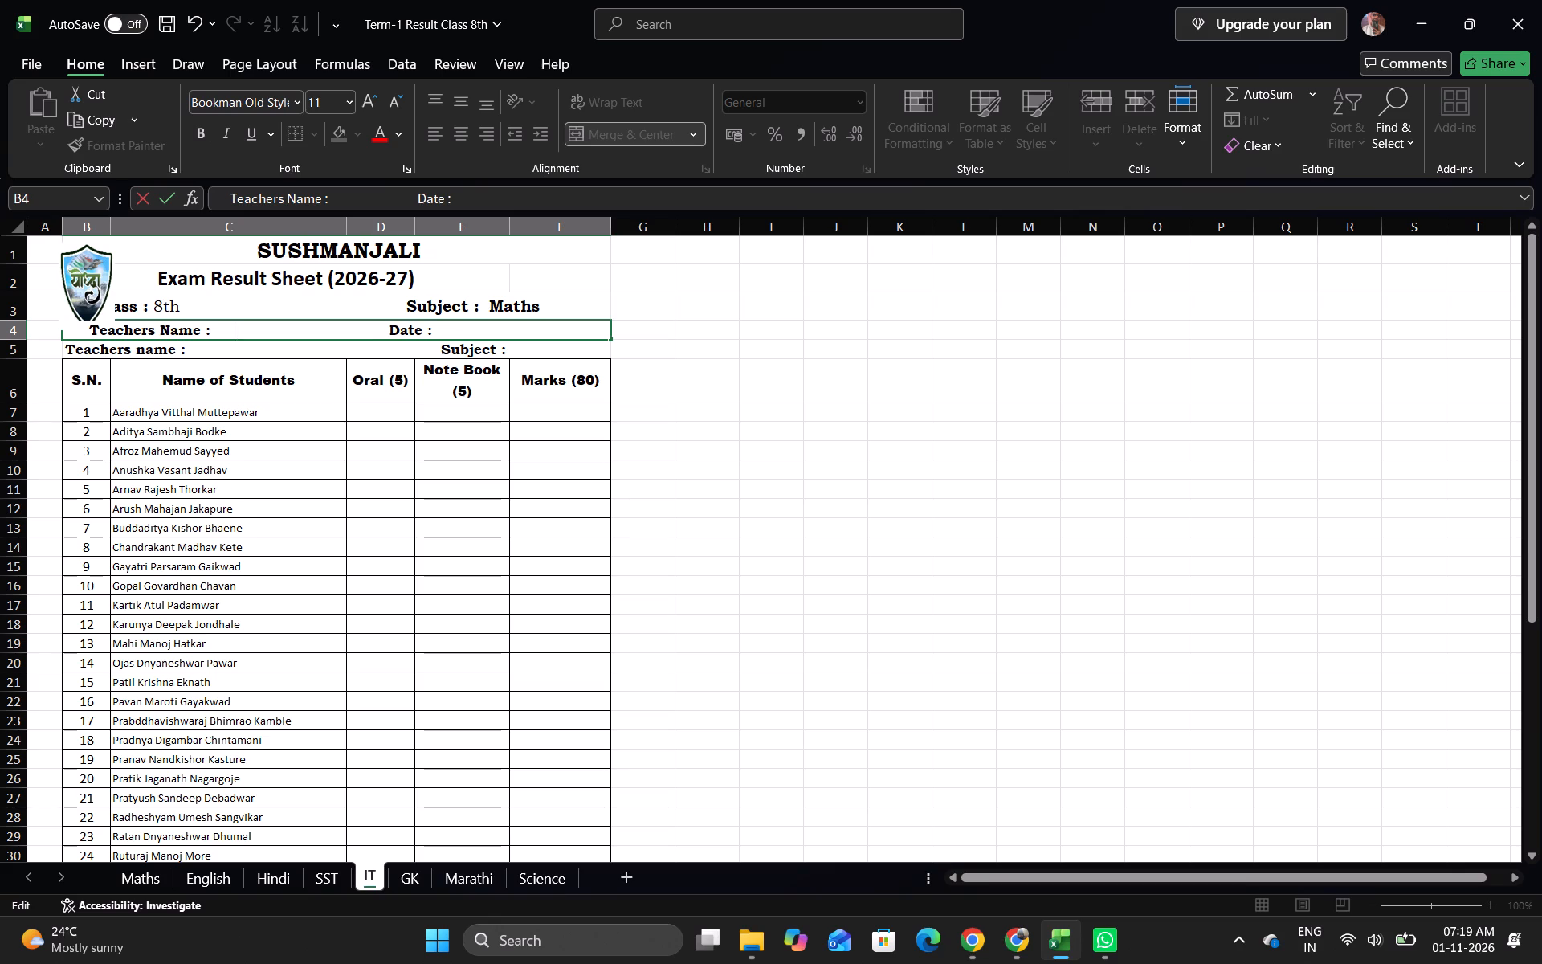
key(BackSpace)
key(BackSpace)
key(BackSpace)
key(BackSpace)
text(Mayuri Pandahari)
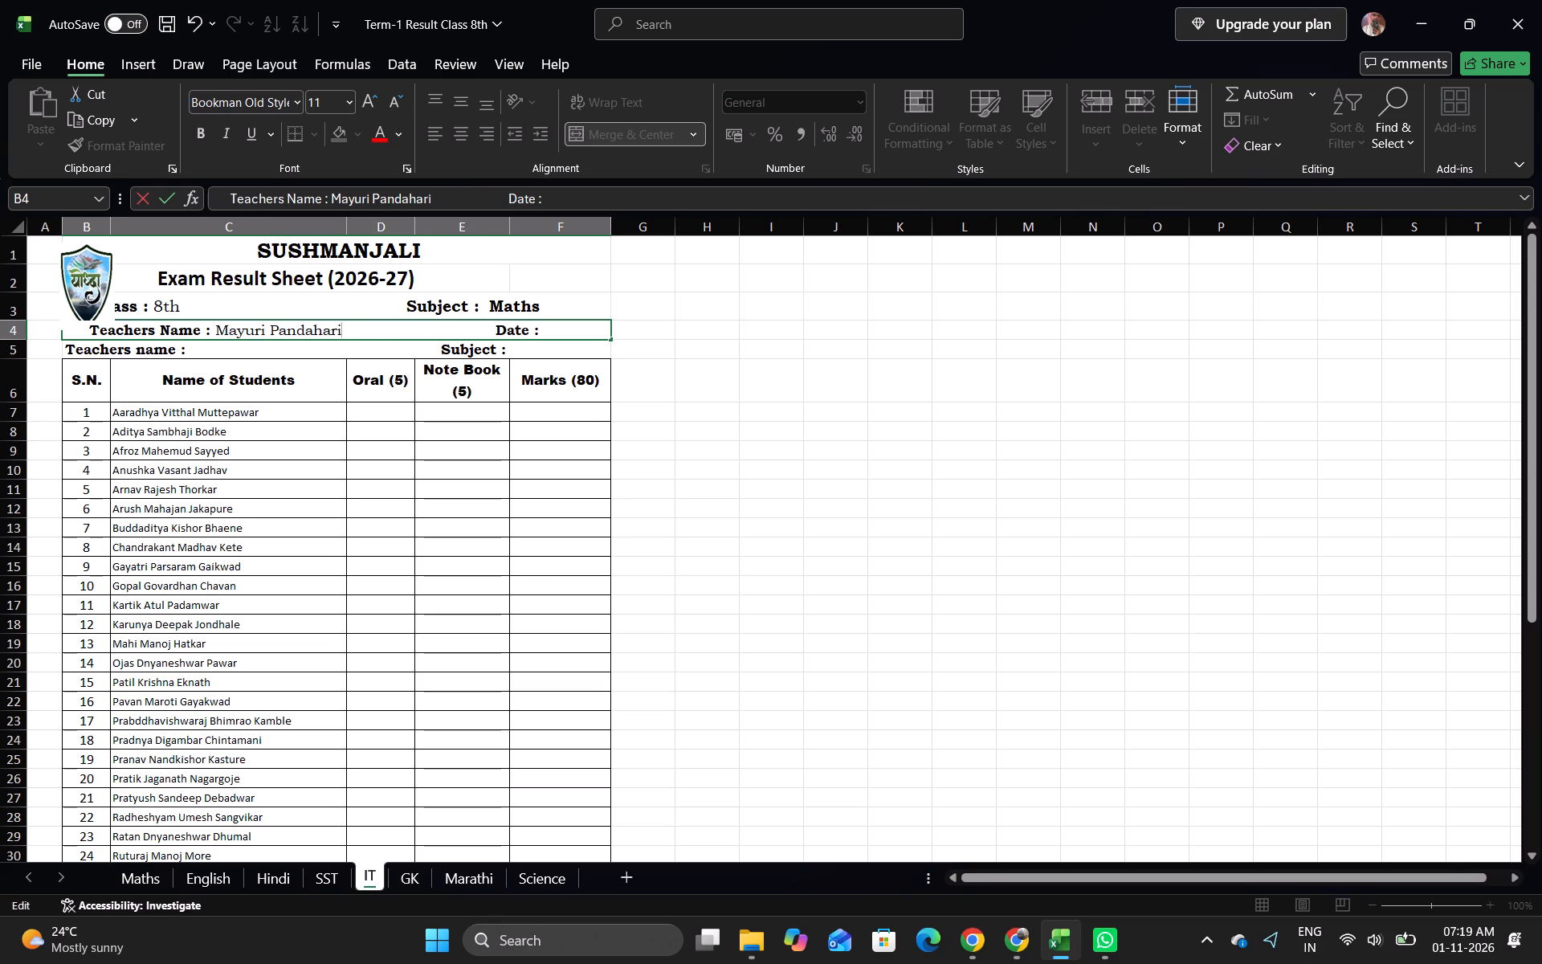
Make the IT teacher's name in B4 bold to match the rest of the line.
drag(350, 332, 214, 340)
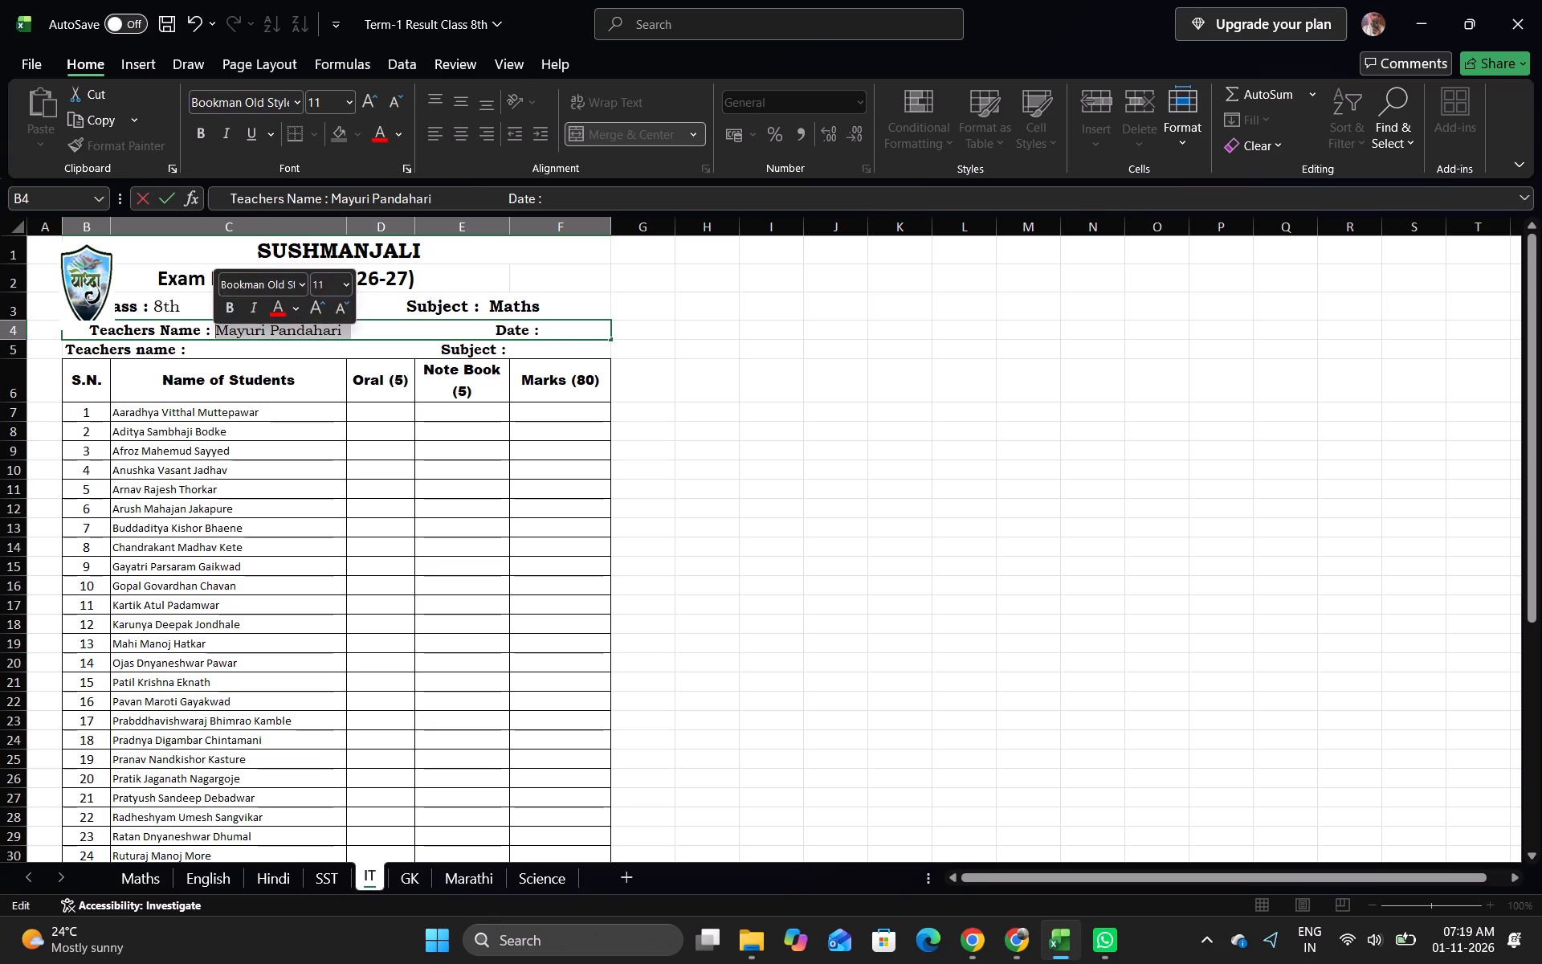
click(198, 139)
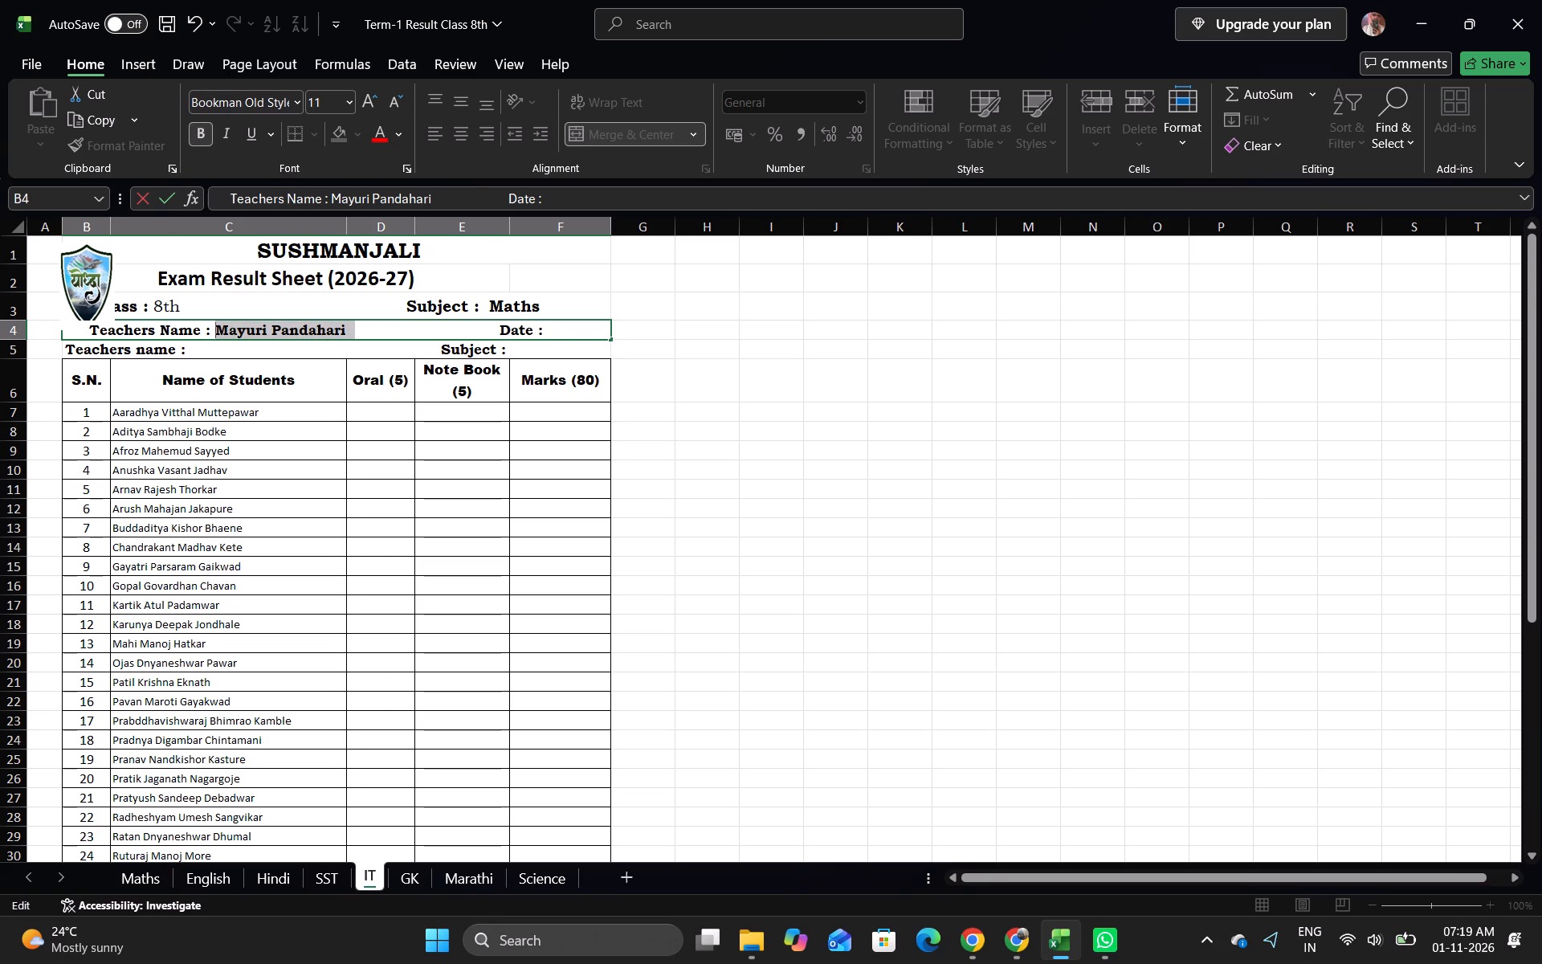
Remove surplus spaces between the IT teacher's name and the Date label in B4 to bring the label closer.
click(385, 328)
key(BackSpace)
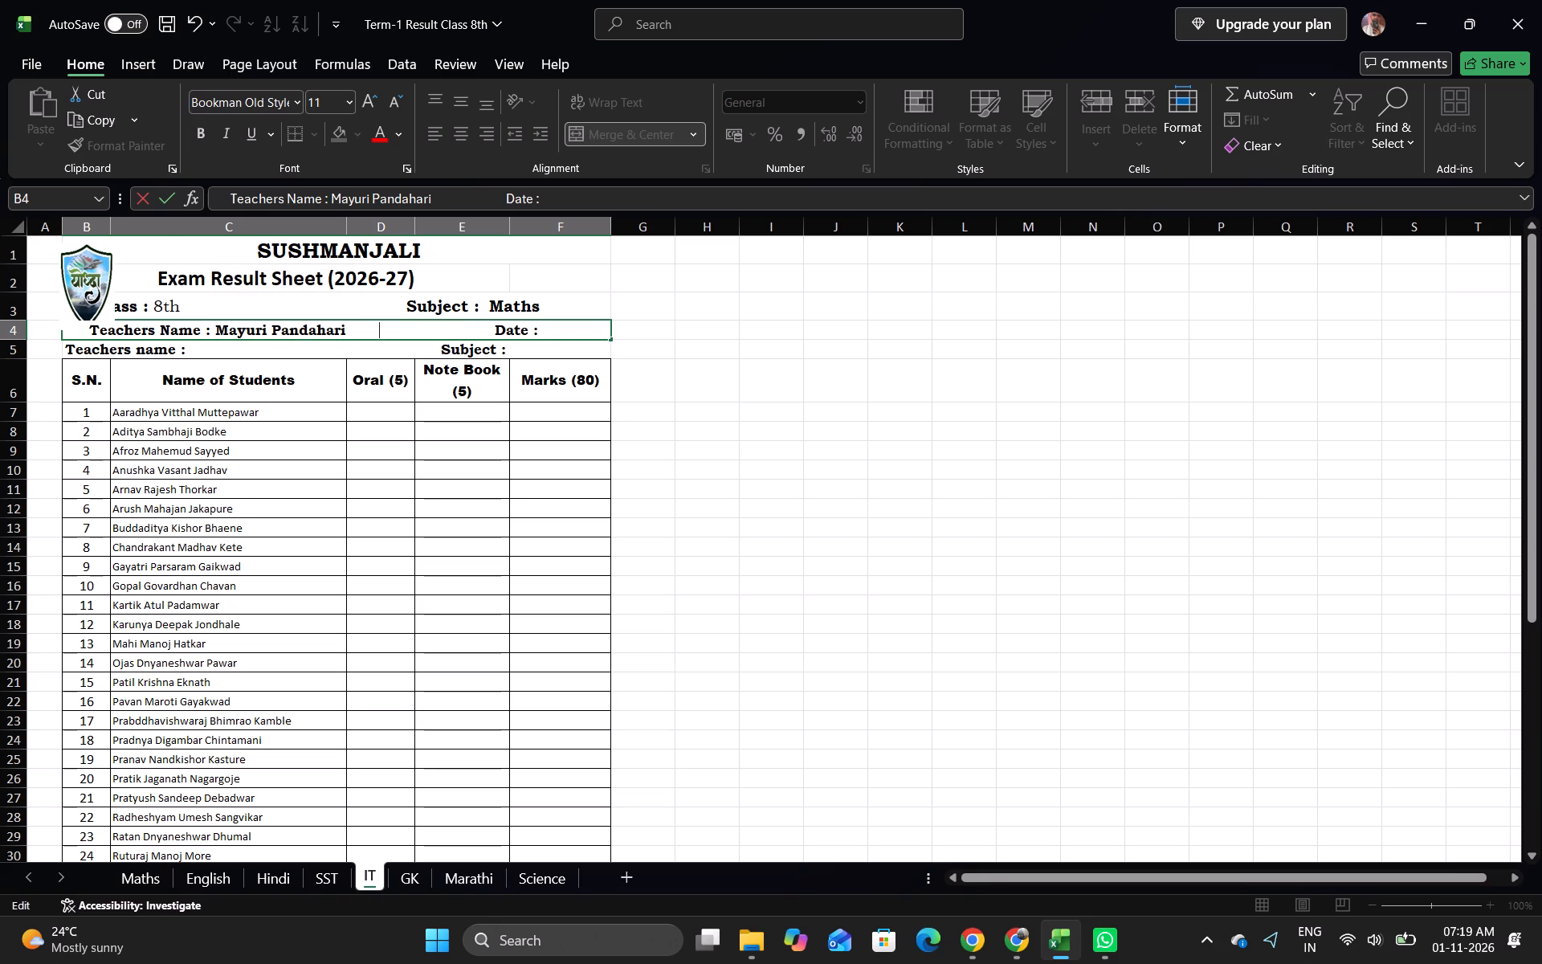
key(BackSpace)
key(BackSpace)
key(BackSpace)
key(BackSpace)
key(BackSpace)
key(BackSpace)
key(BackSpace)
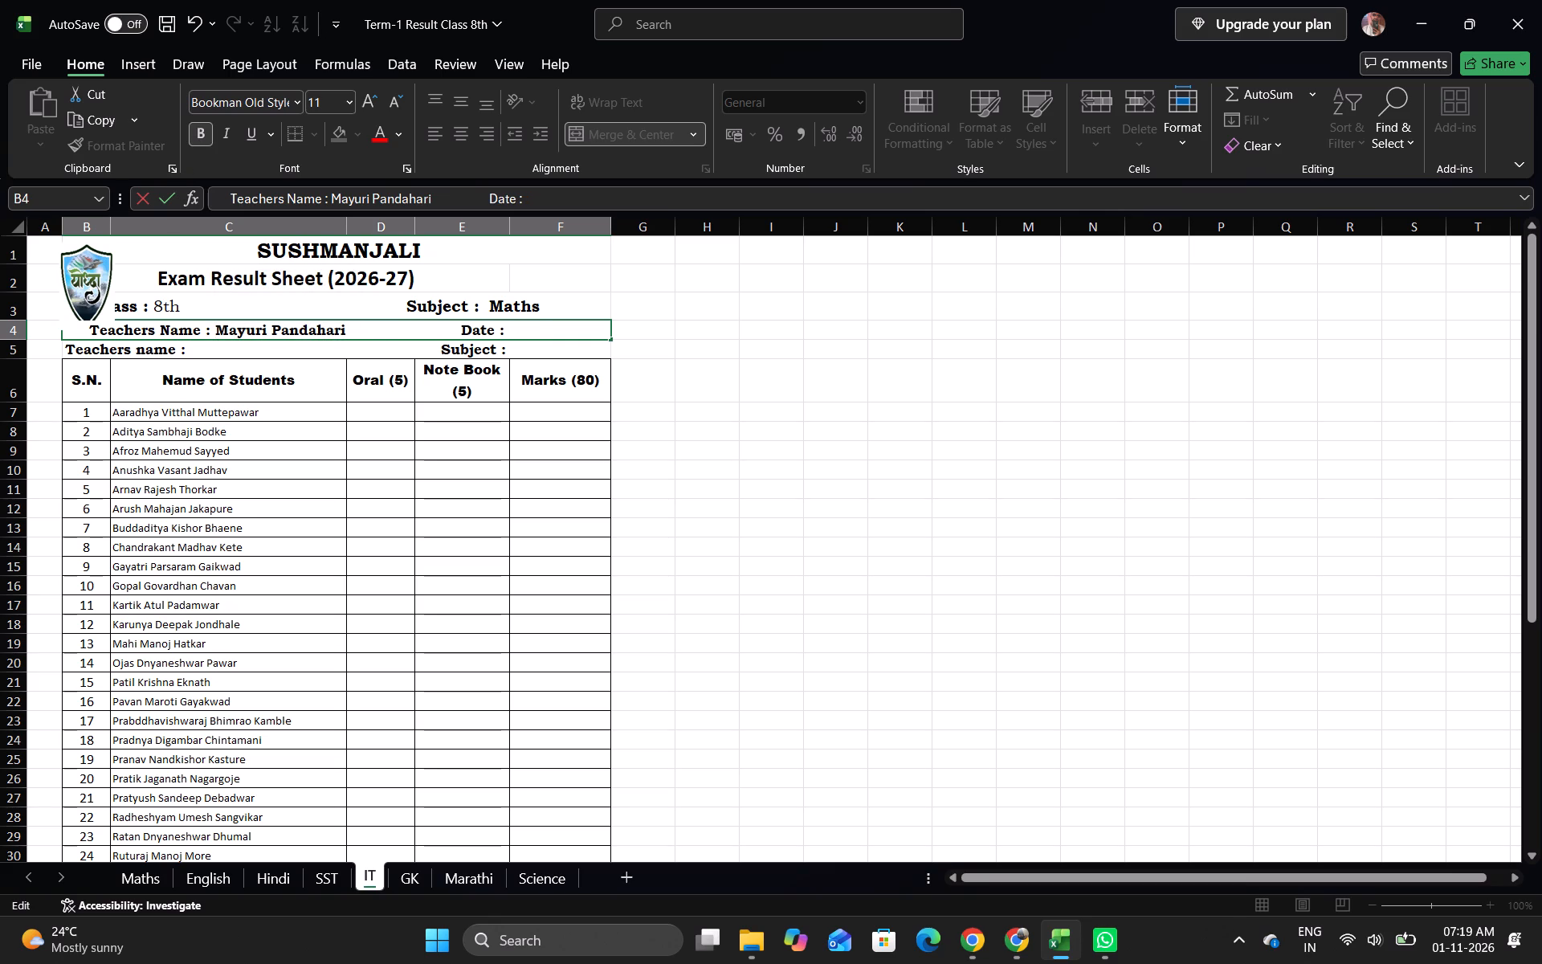
key(BackSpace)
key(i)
key(Right)
key(Right)
key(Right)
key(Right)
key(Right)
key(Right)
key(Right)
key(Right)
key(Right)
key(Right)
key(Right)
key(Right)
key(Right)
key(BackSpace)
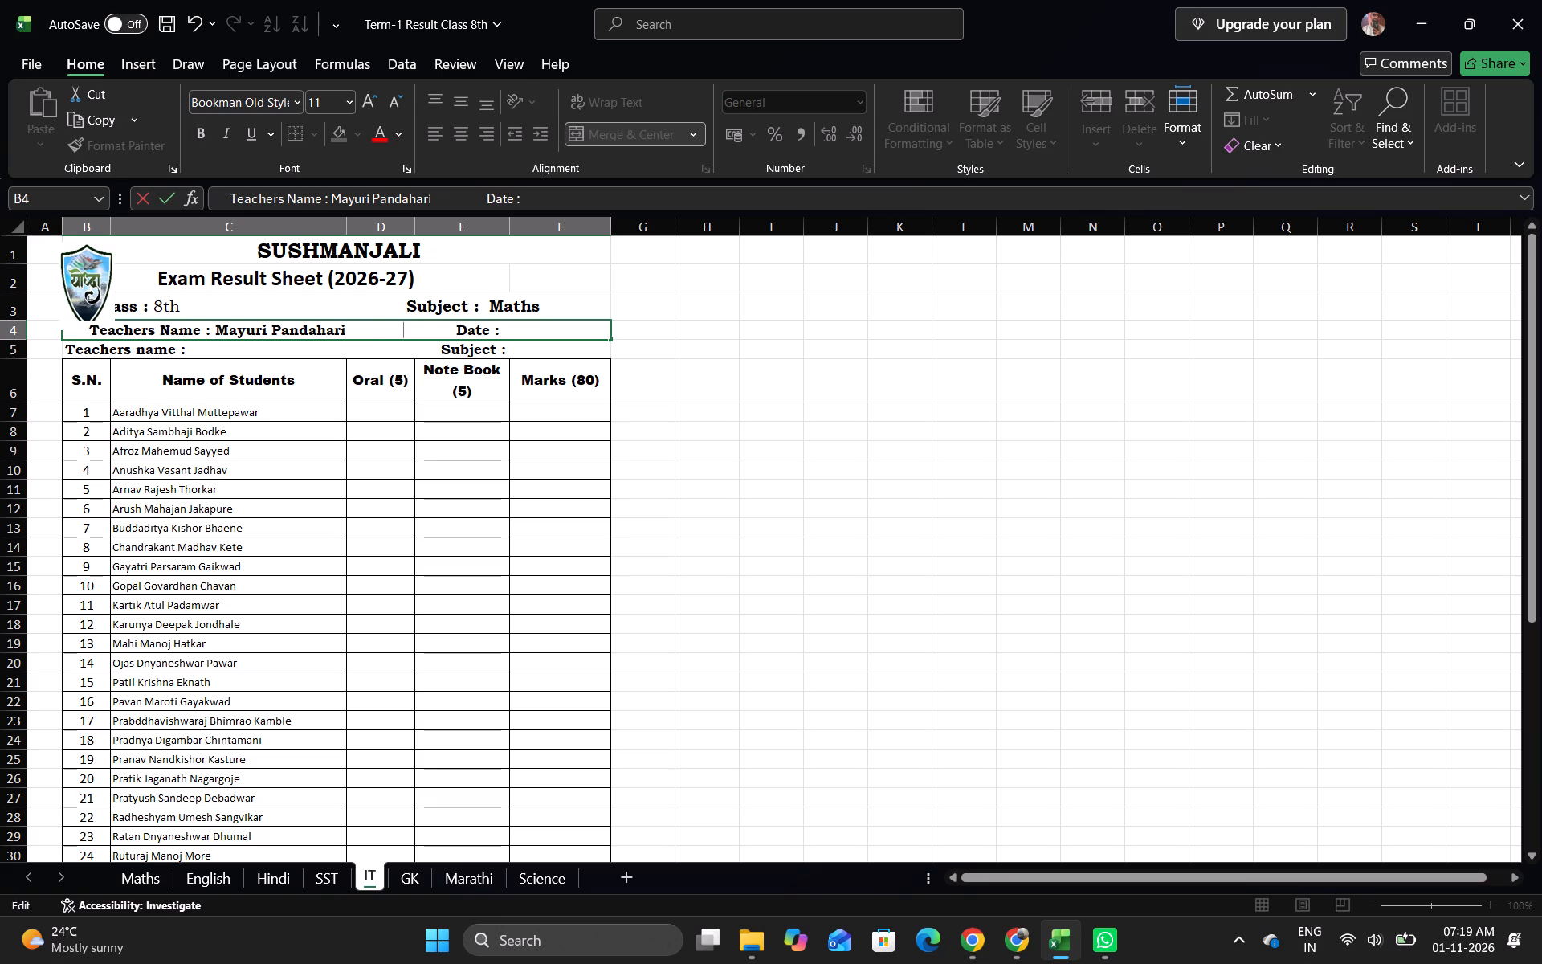
key(BackSpace)
key(BackSpace)
key(BackSpace)
key(BackSpace)
key(BackSpace)
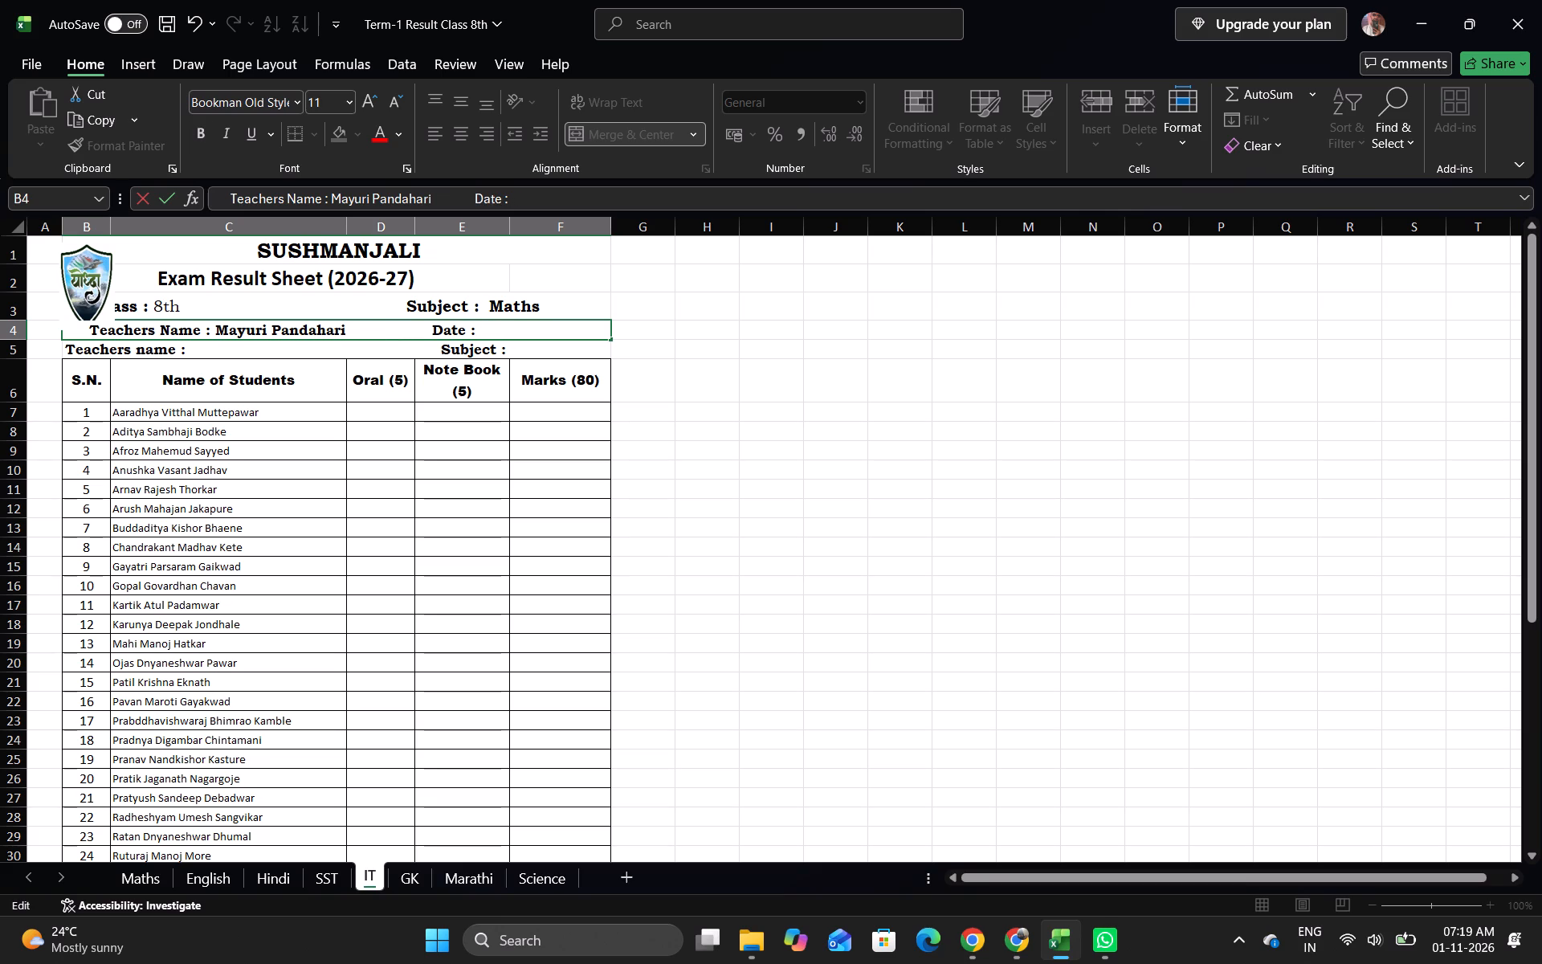
click(385, 328)
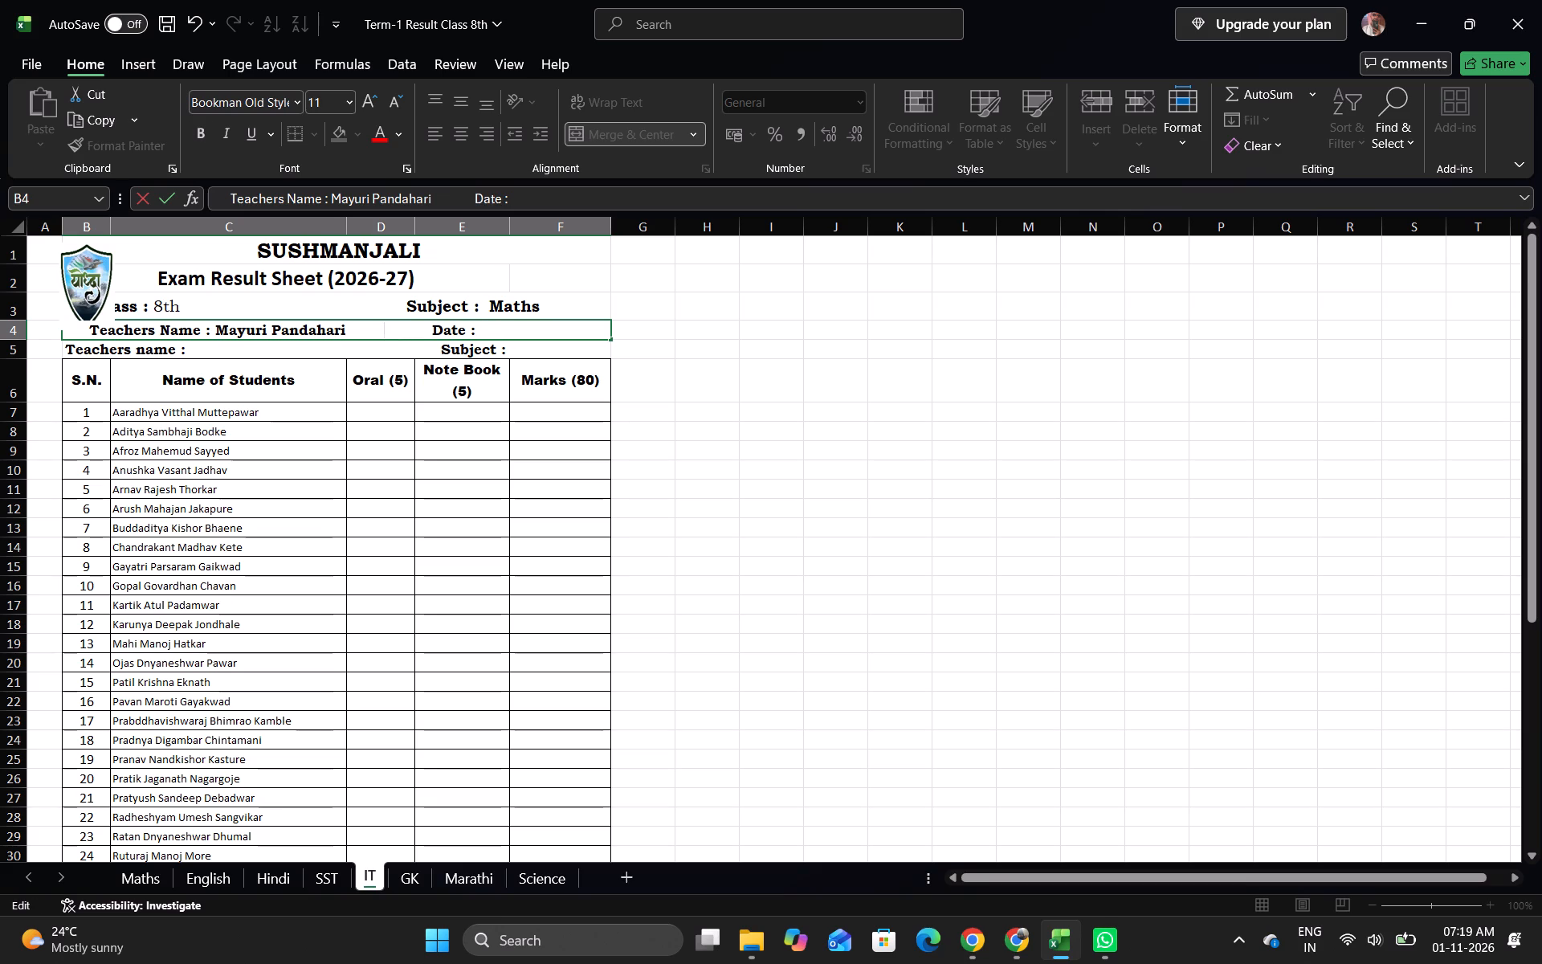
click(646, 361)
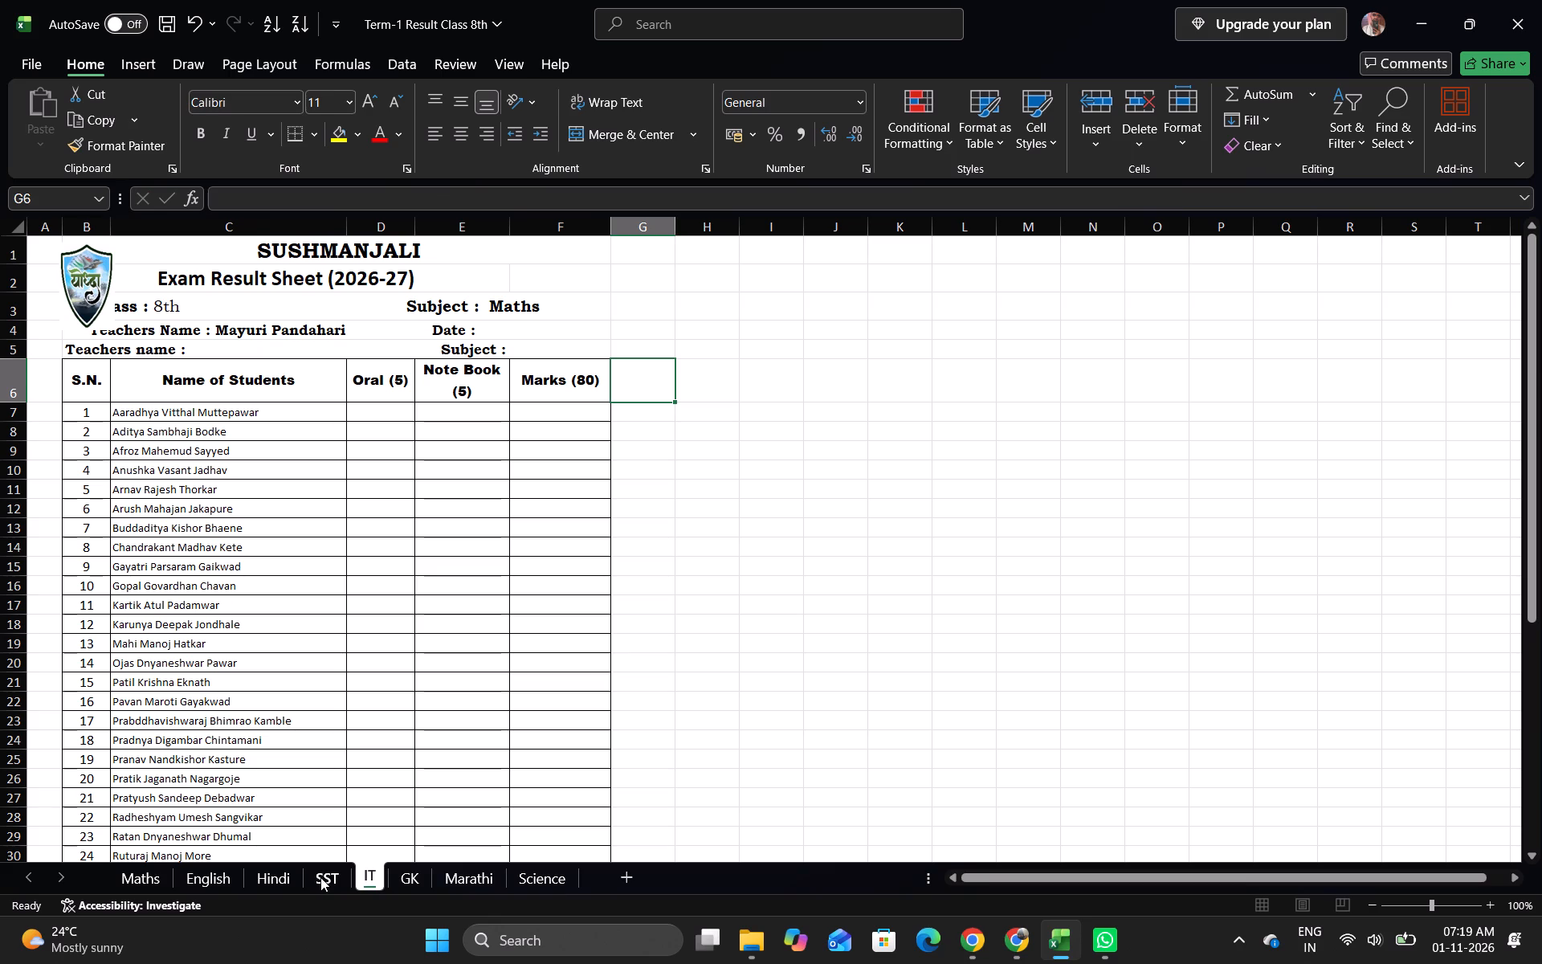
On the SST worksheet, replace the teacher's name in the Teachers Name line at B4 with Nayana, keeping a space after the colon.
click(320, 877)
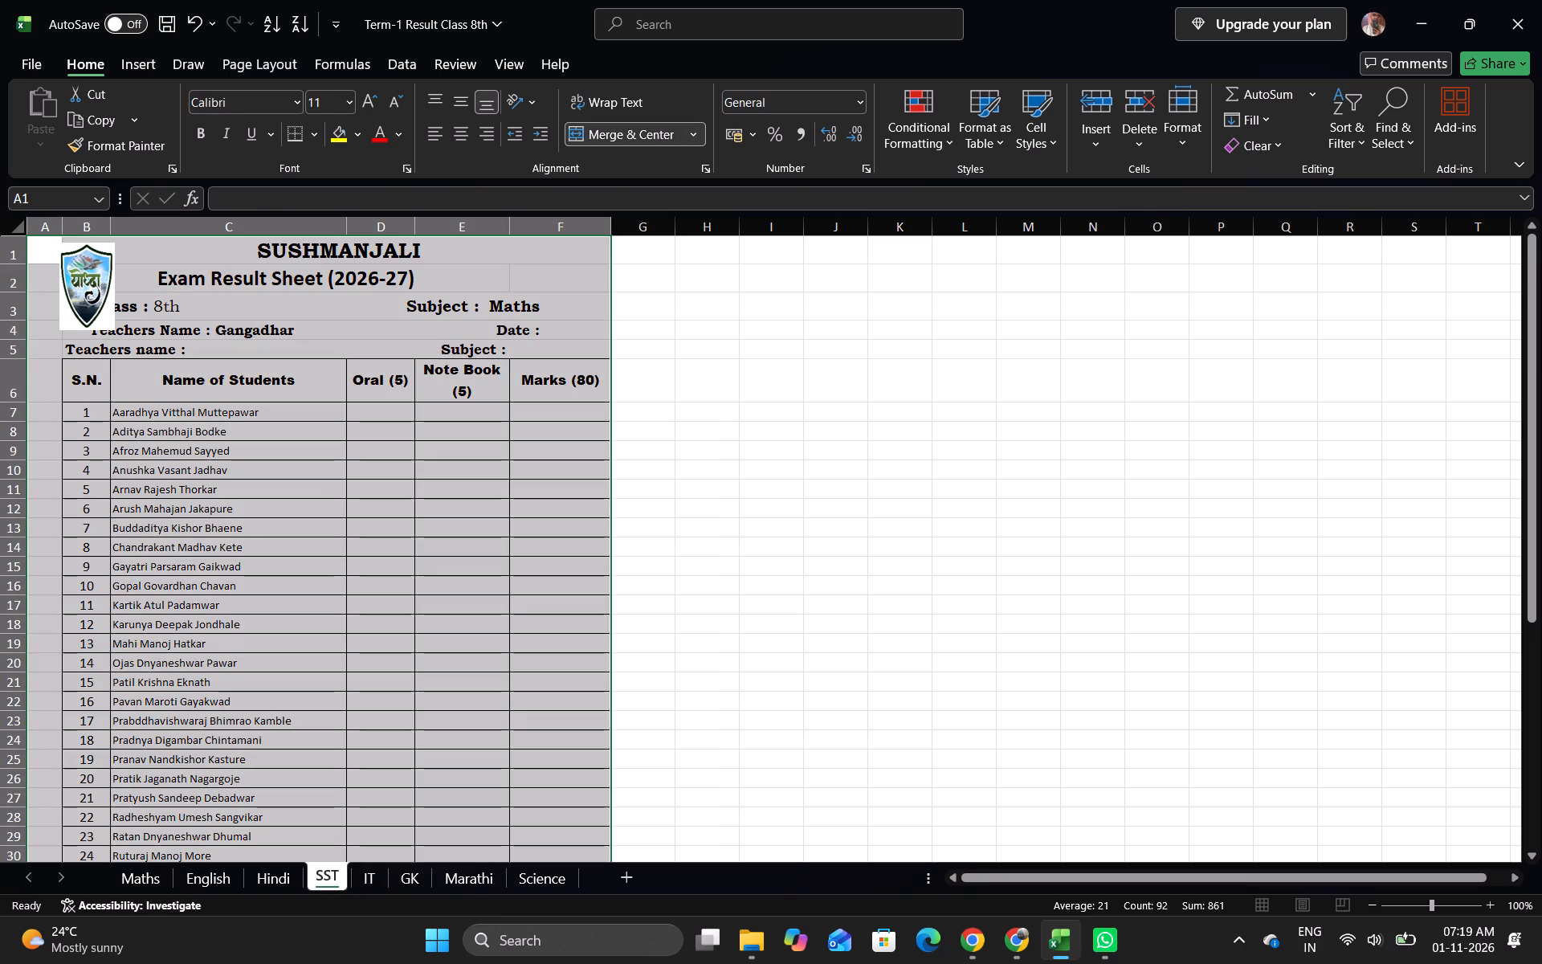
click(304, 329)
double_click(304, 329)
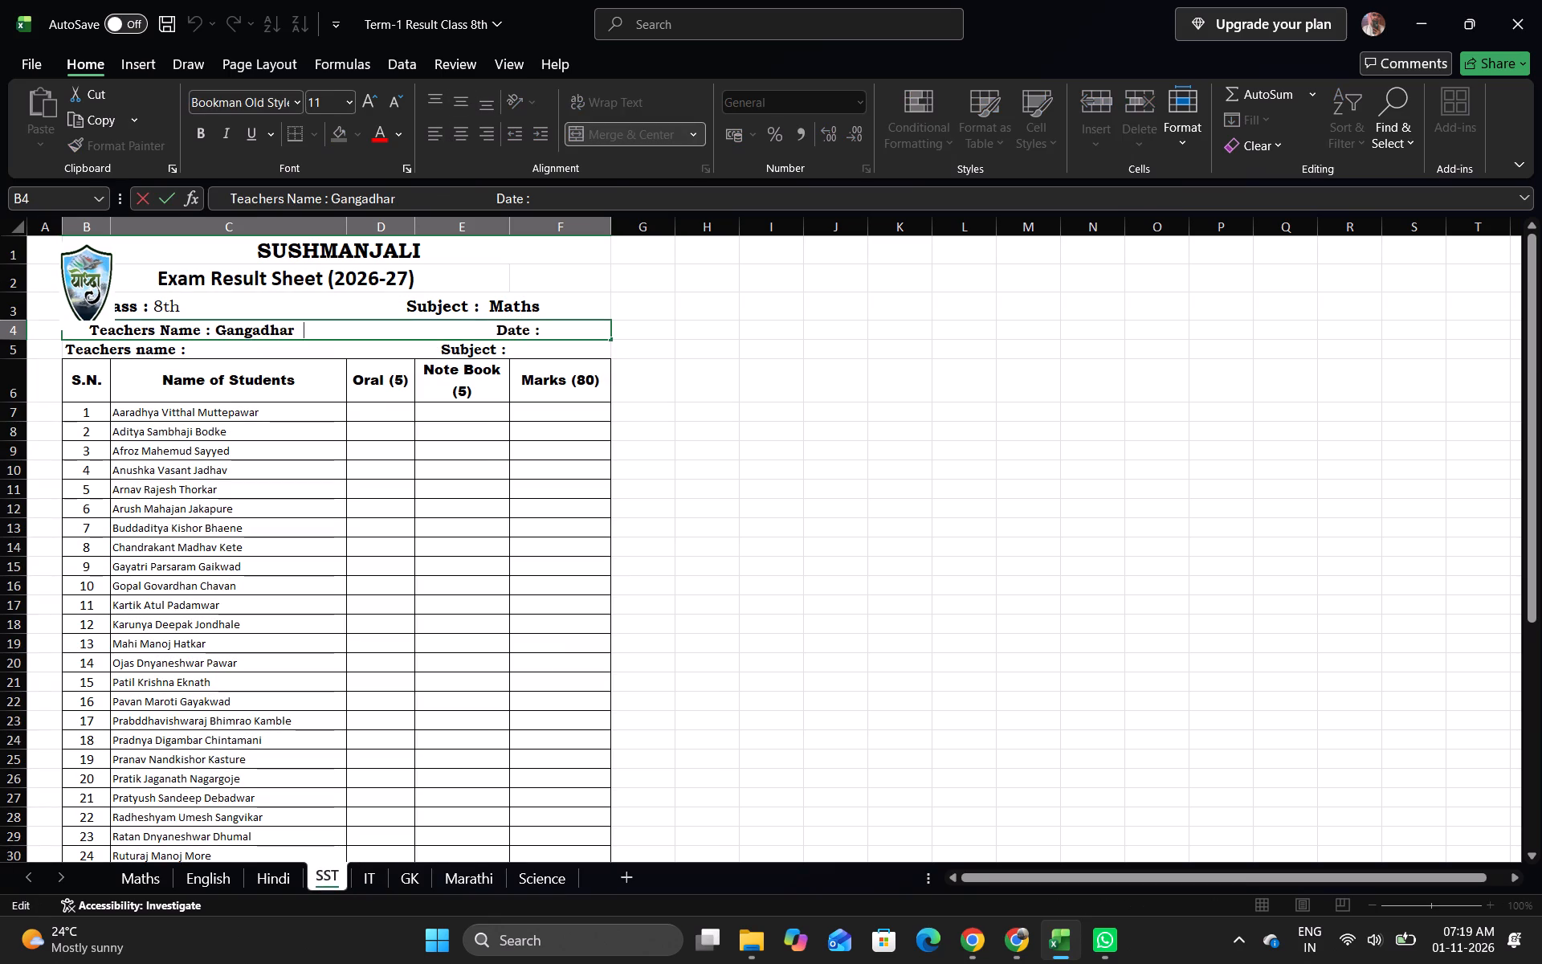
key(BackSpace)
key(BackSpace)
key(BackSpace)
key(BackSpace)
key(BackSpace)
key(BackSpace)
key(BackSpace)
key(BackSpace)
key(BackSpace)
key(BackSpace)
key(BackSpace)
key(BackSpace)
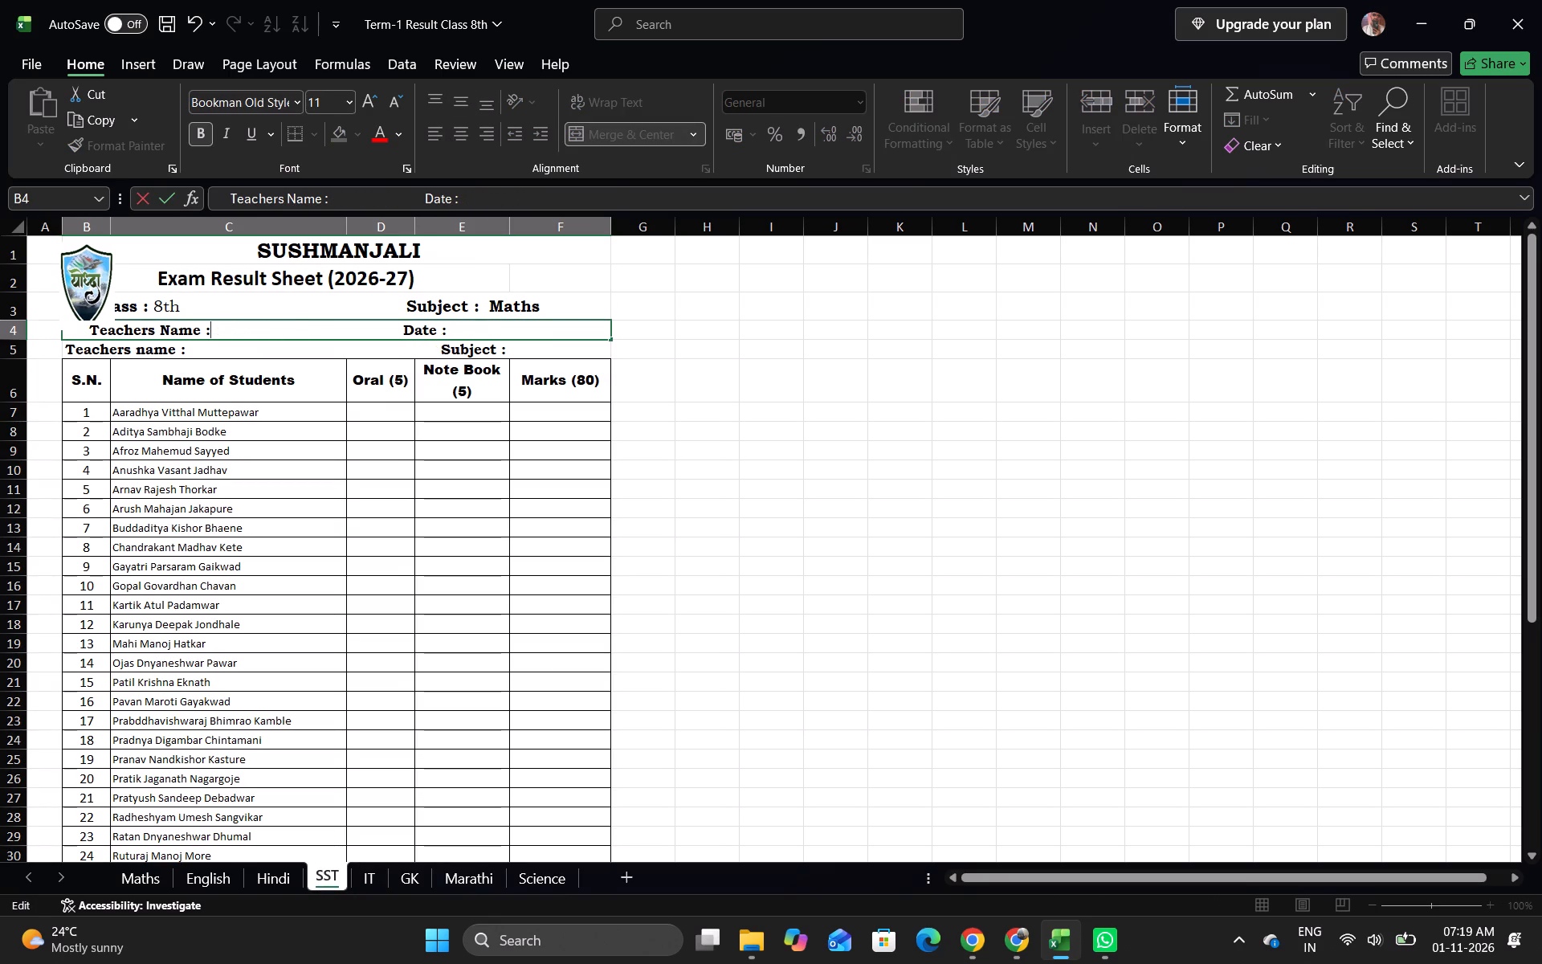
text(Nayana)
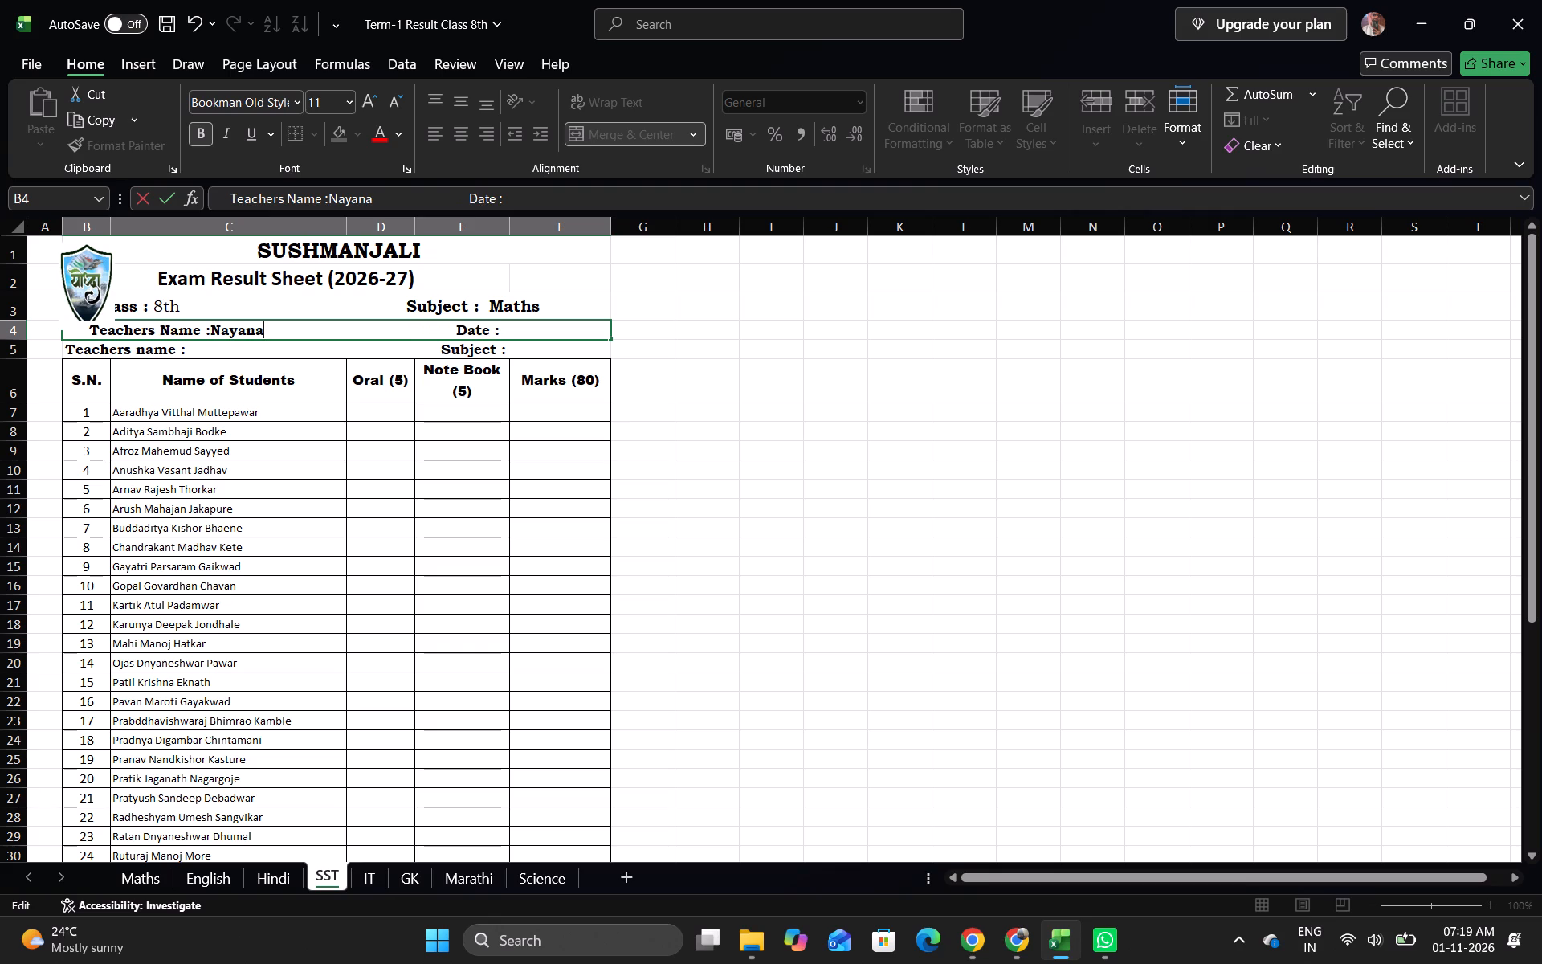
click(214, 331)
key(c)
key(BackSpace)
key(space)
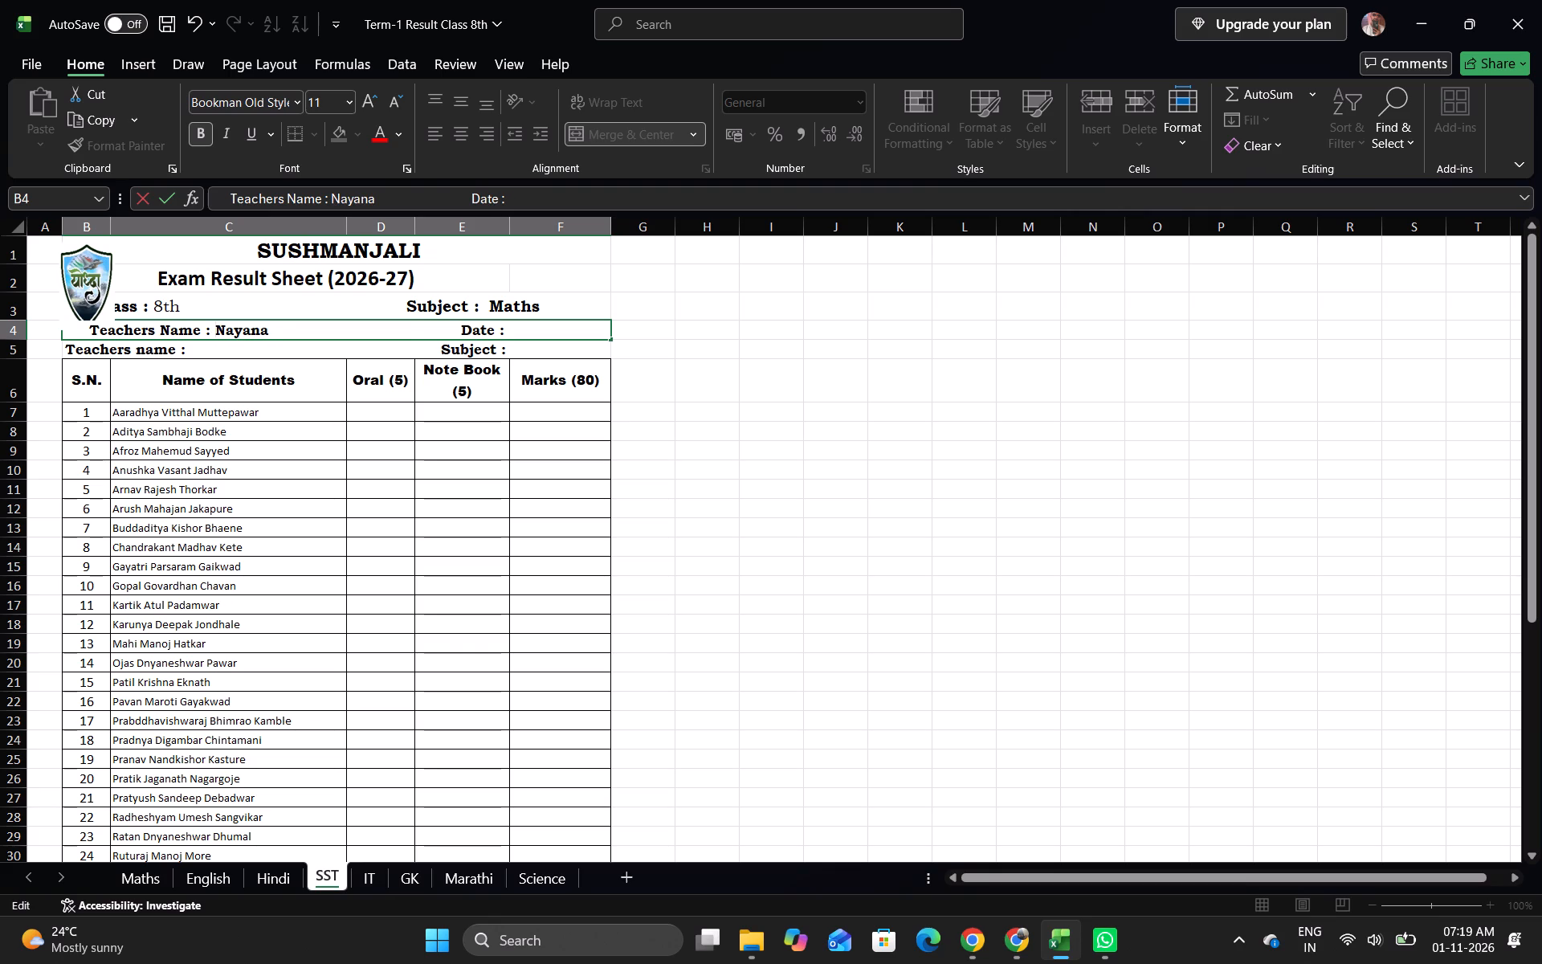
Remove surplus spaces before the Date label in B4 of the SST worksheet to bring it closer to the teacher's name.
click(455, 327)
key(BackSpace)
key(BackSpace)
key(BackSpace)
key(BackSpace)
key(BackSpace)
key(BackSpace)
key(BackSpace)
key(BackSpace)
key(BackSpace)
key(BackSpace)
key(BackSpace)
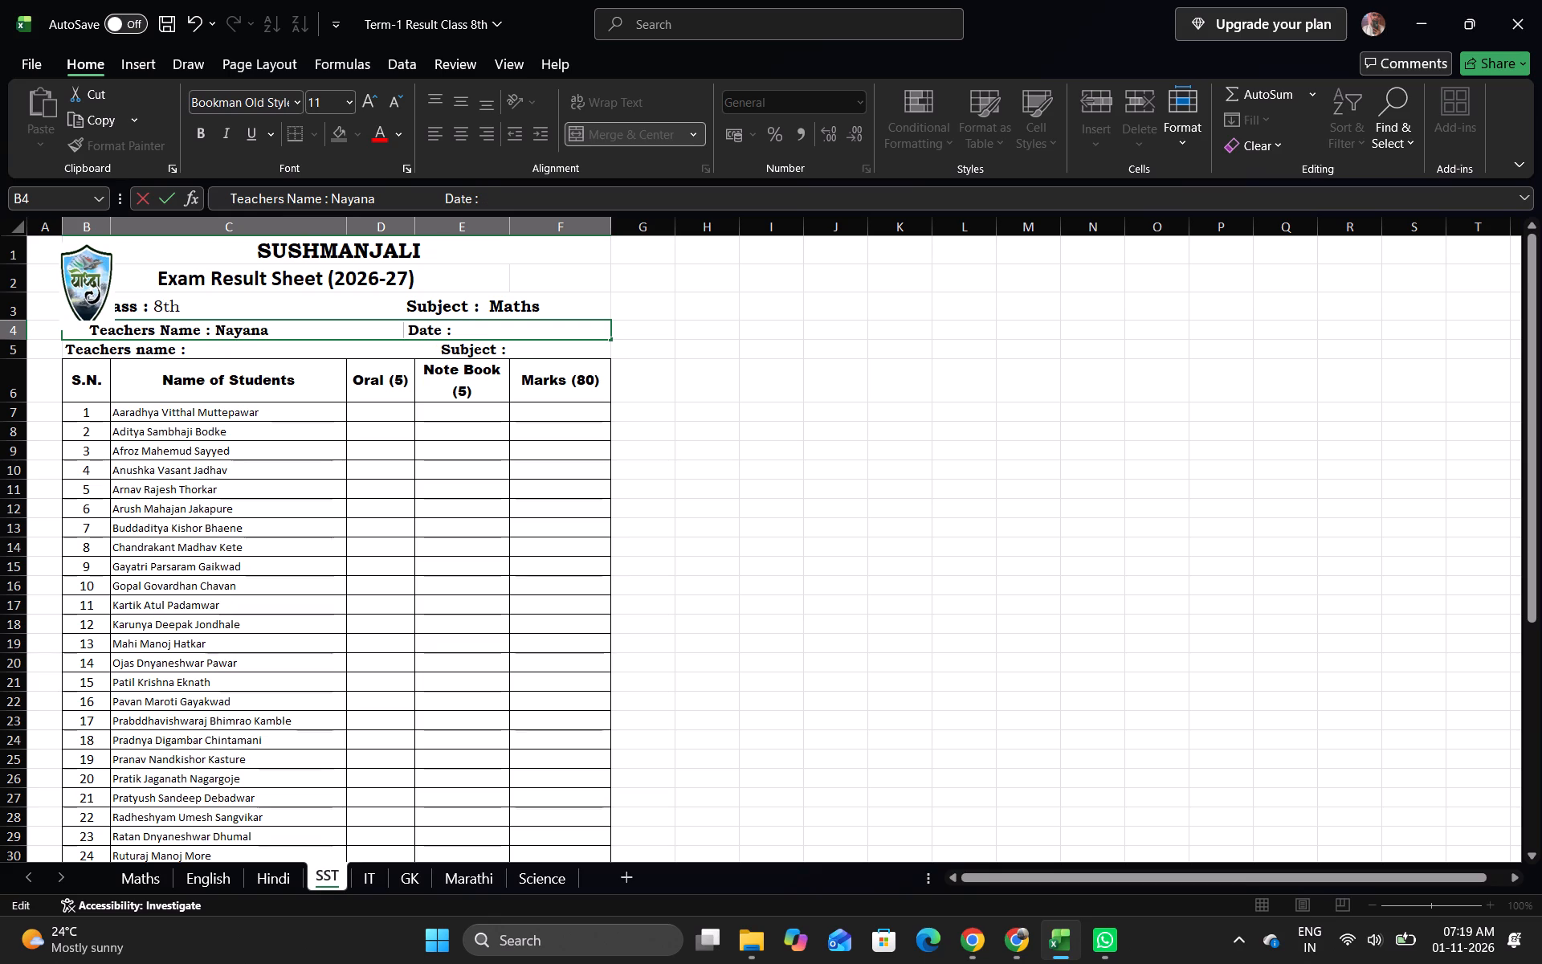
On the Hindi worksheet, clear the old teacher's name and surplus spaces before Date in B4, and enter the Hindi teacher's full name.
click(272, 884)
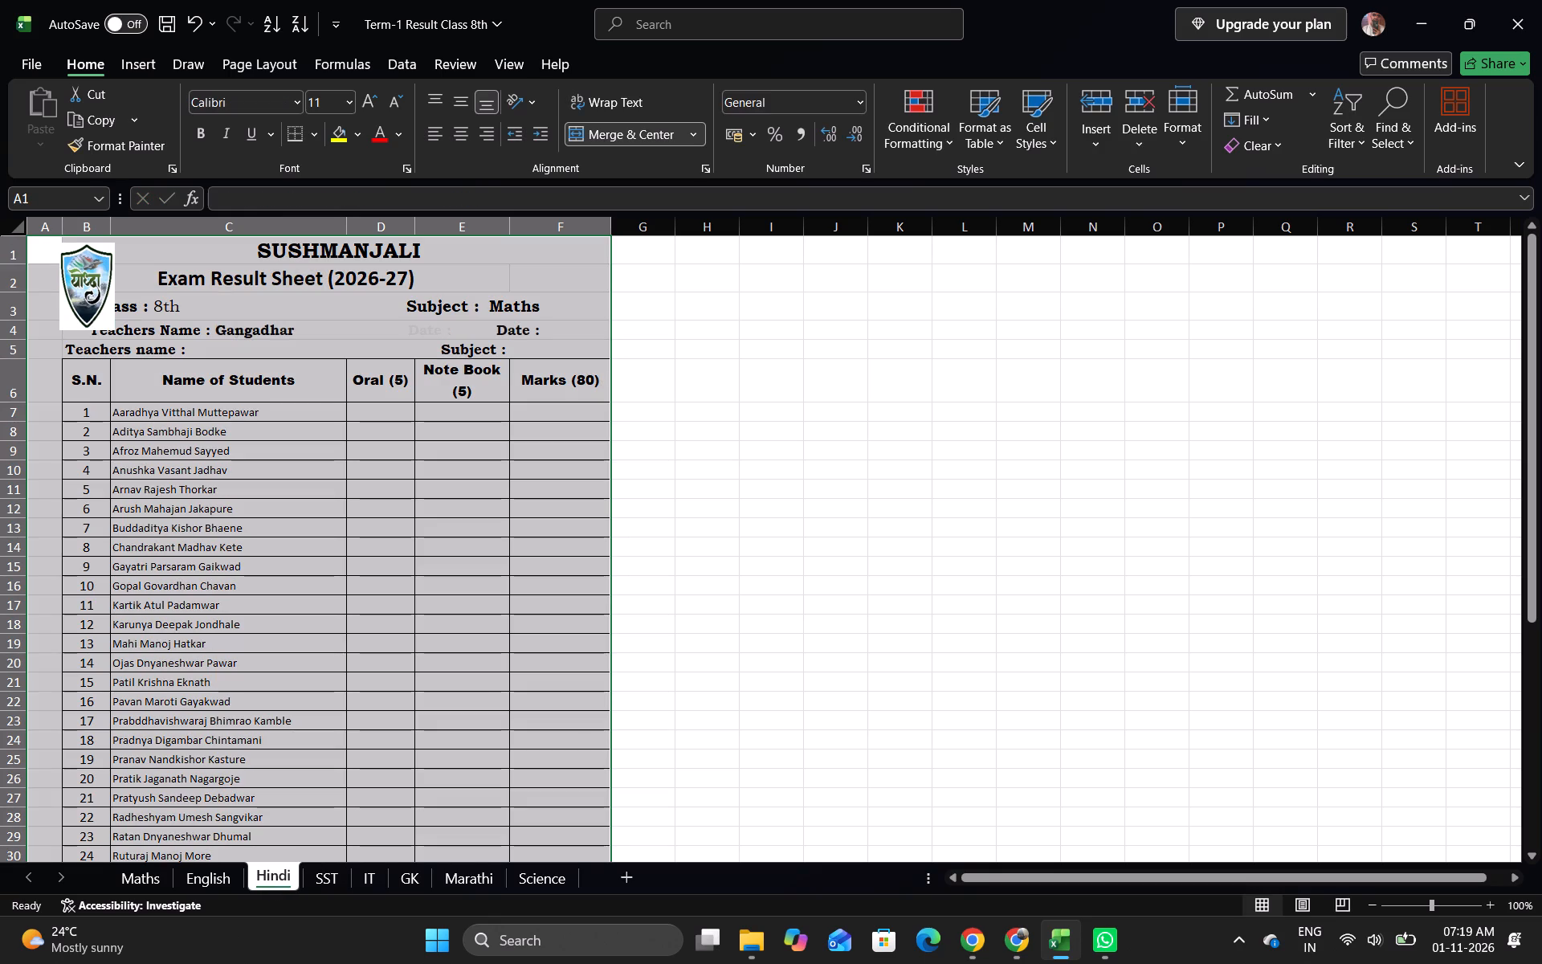
click(311, 341)
click(309, 329)
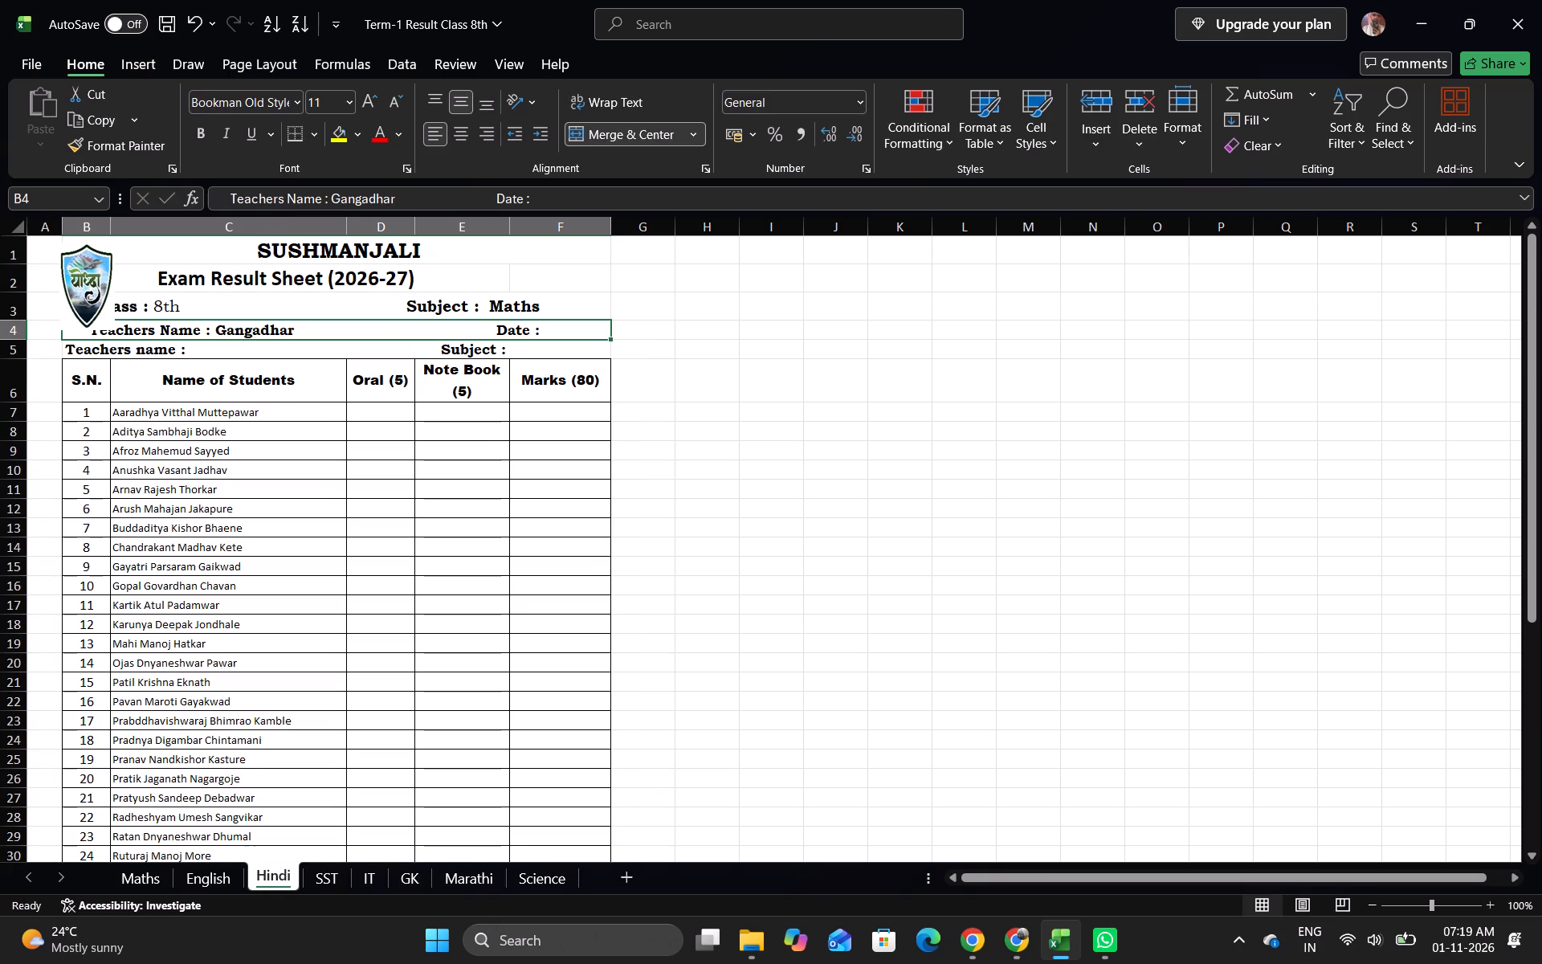
double_click(454, 328)
key(BackSpace)
key(BackSpace)
key(BackSpace)
key(BackSpace)
key(BackSpace)
key(BackSpace)
key(BackSpace)
key(BackSpace)
key(BackSpace)
key(BackSpace)
key(BackSpace)
key(BackSpace)
key(BackSpace)
key(BackSpace)
key(BackSpace)
key(BackSpace)
key(BackSpace)
key(BackSpace)
key(BackSpace)
key(BackSpace)
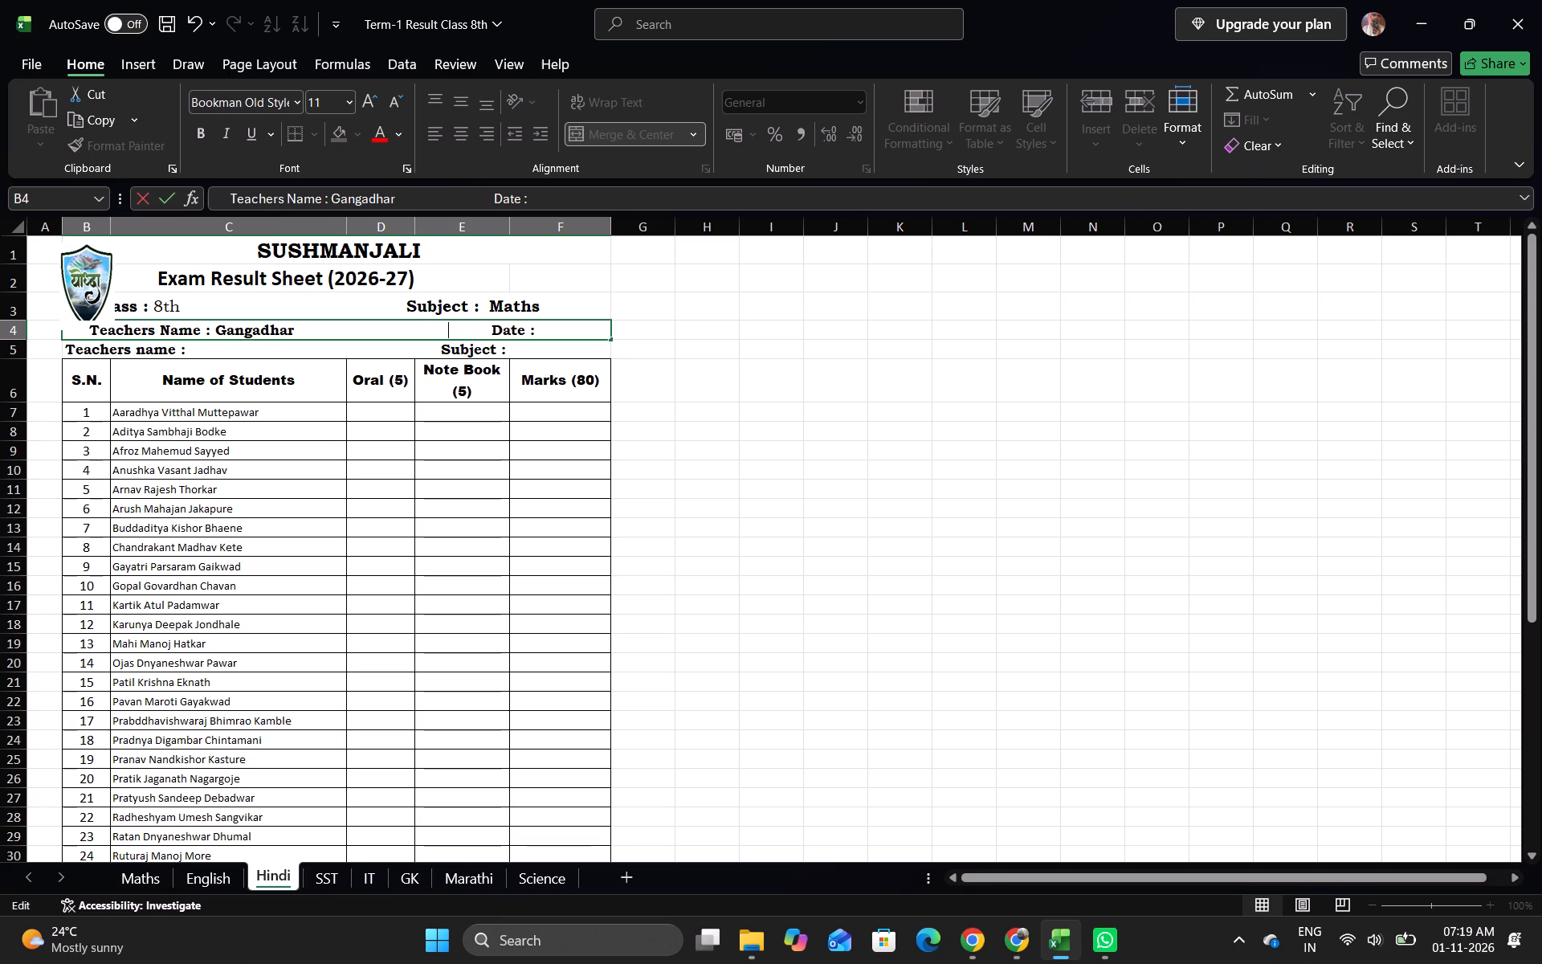
key(BackSpace)
key(BackSpace)
key(BackSpace)
key(BackSpace)
key(BackSpace)
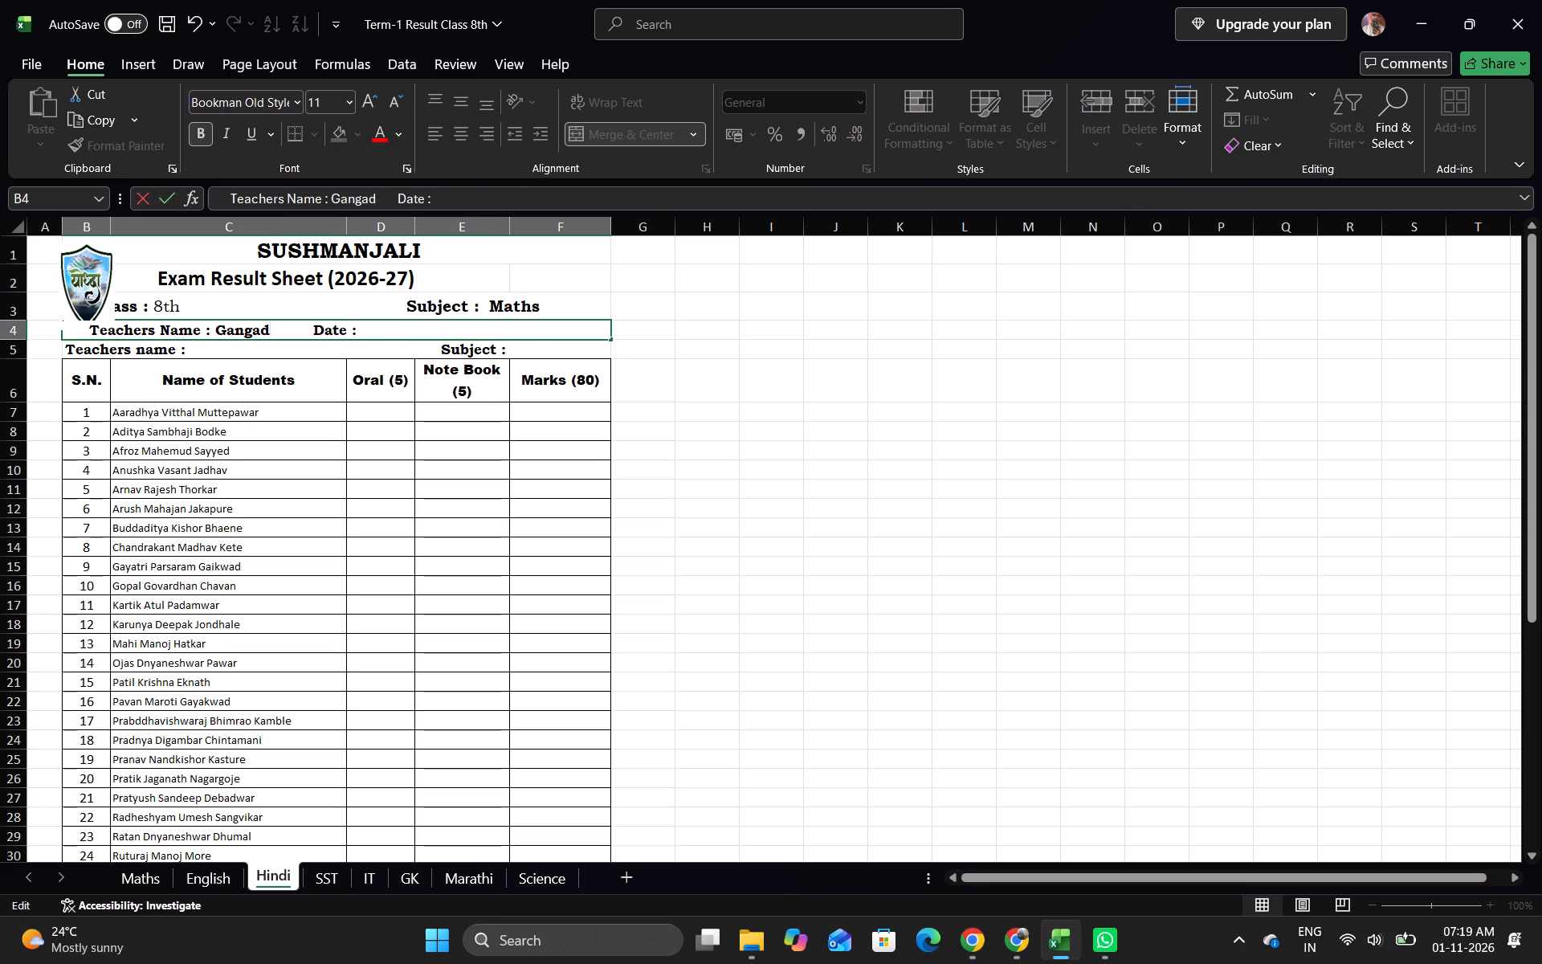
key(BackSpace)
key(BackSpace)
key(BackSpace)
key(BackSpace)
key(BackSpace)
key(BackSpace)
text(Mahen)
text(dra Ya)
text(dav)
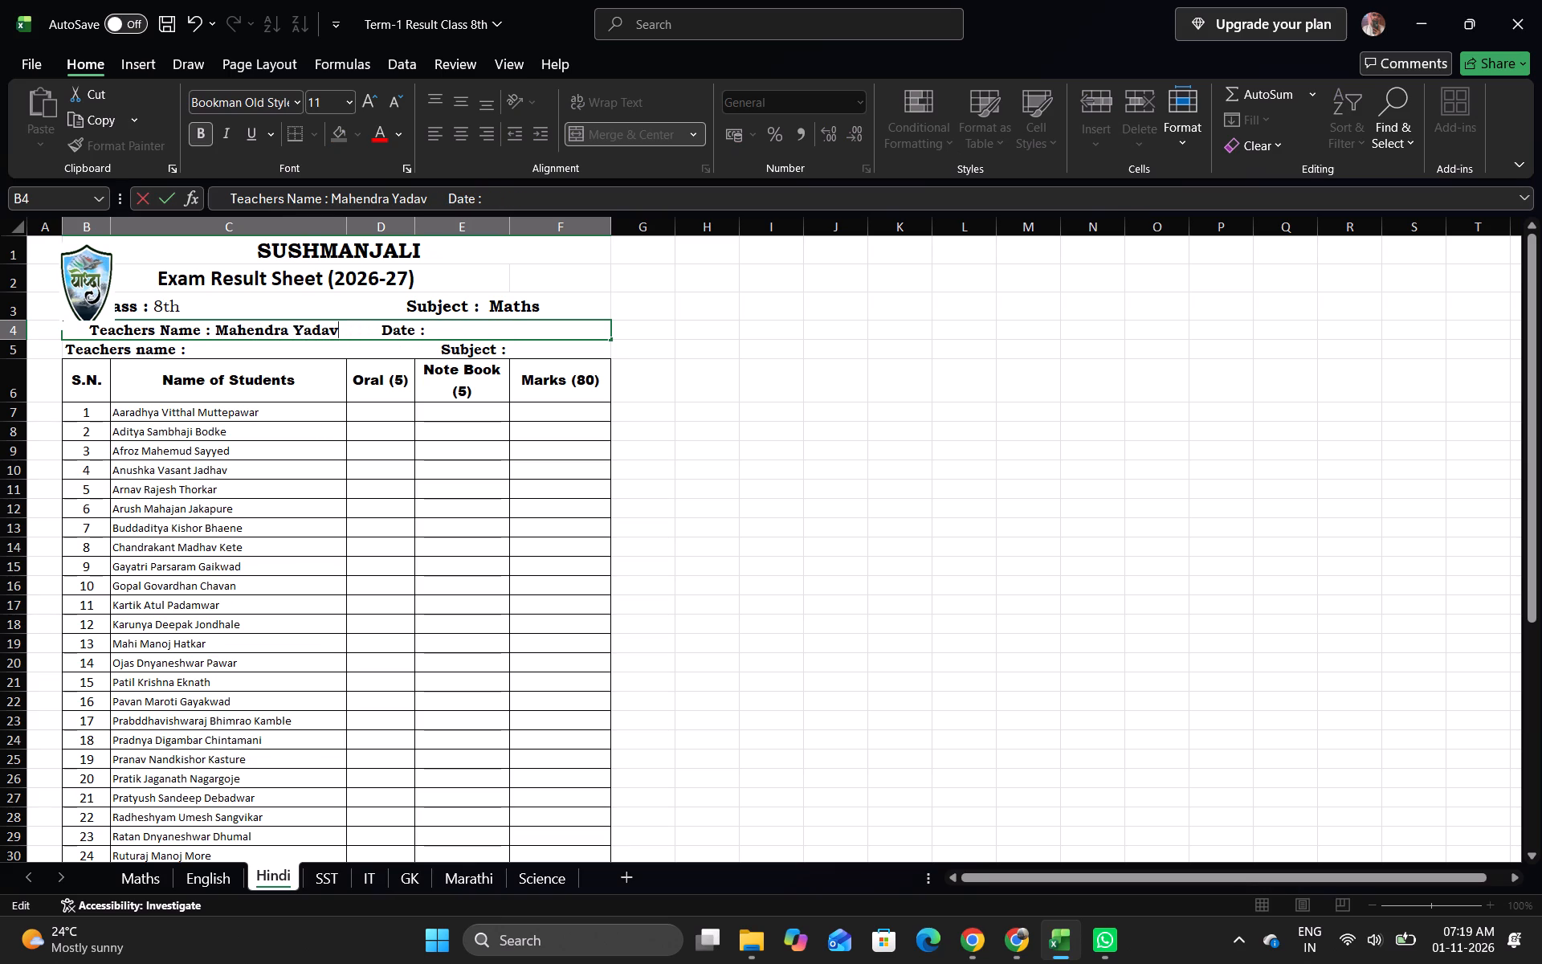
Add a few spaces between the Hindi teacher's name and the Date label in B4.
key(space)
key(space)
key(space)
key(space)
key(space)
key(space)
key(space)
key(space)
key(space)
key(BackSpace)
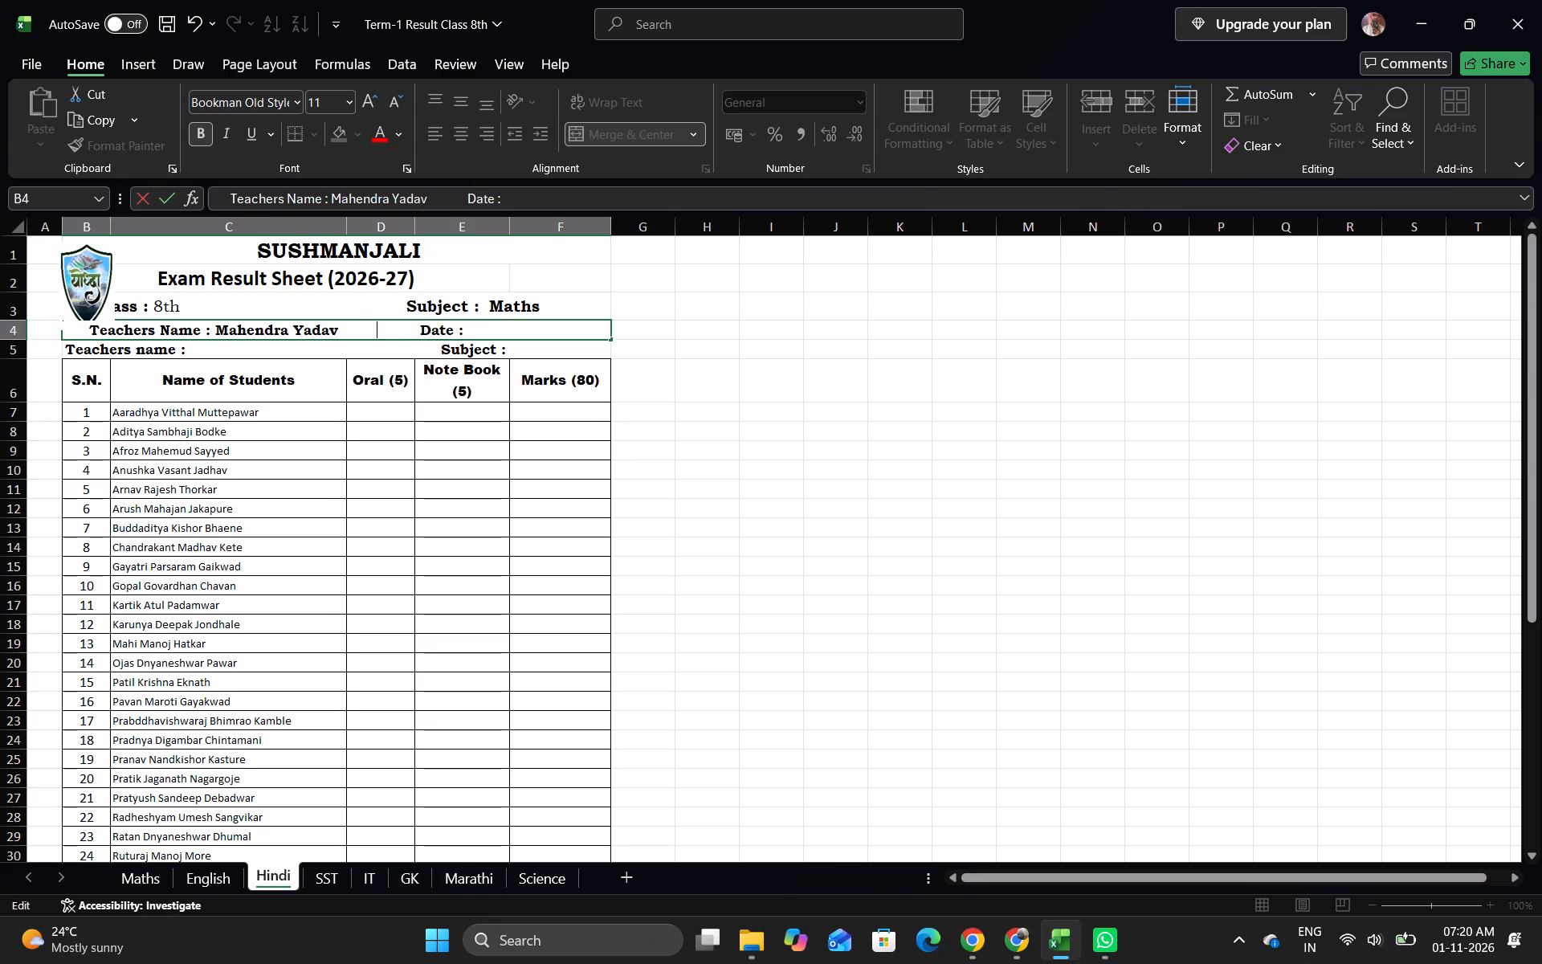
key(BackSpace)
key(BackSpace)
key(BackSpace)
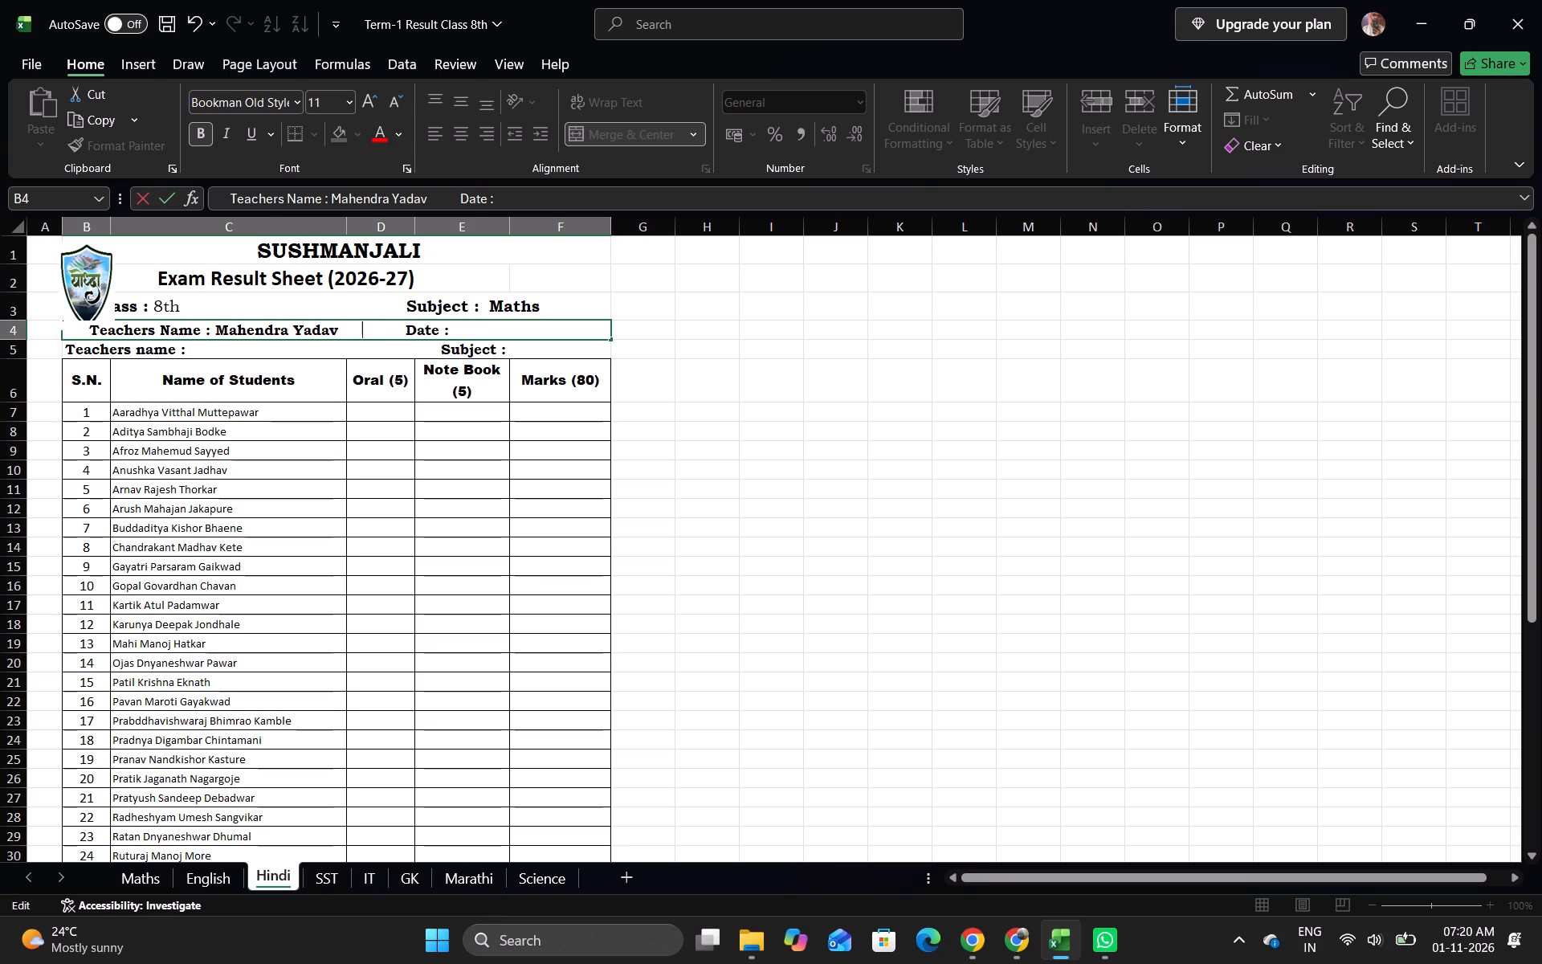
On the English worksheet, replace the teacher's name in the Teachers Name line at B4 with the English teacher's full name.
click(207, 886)
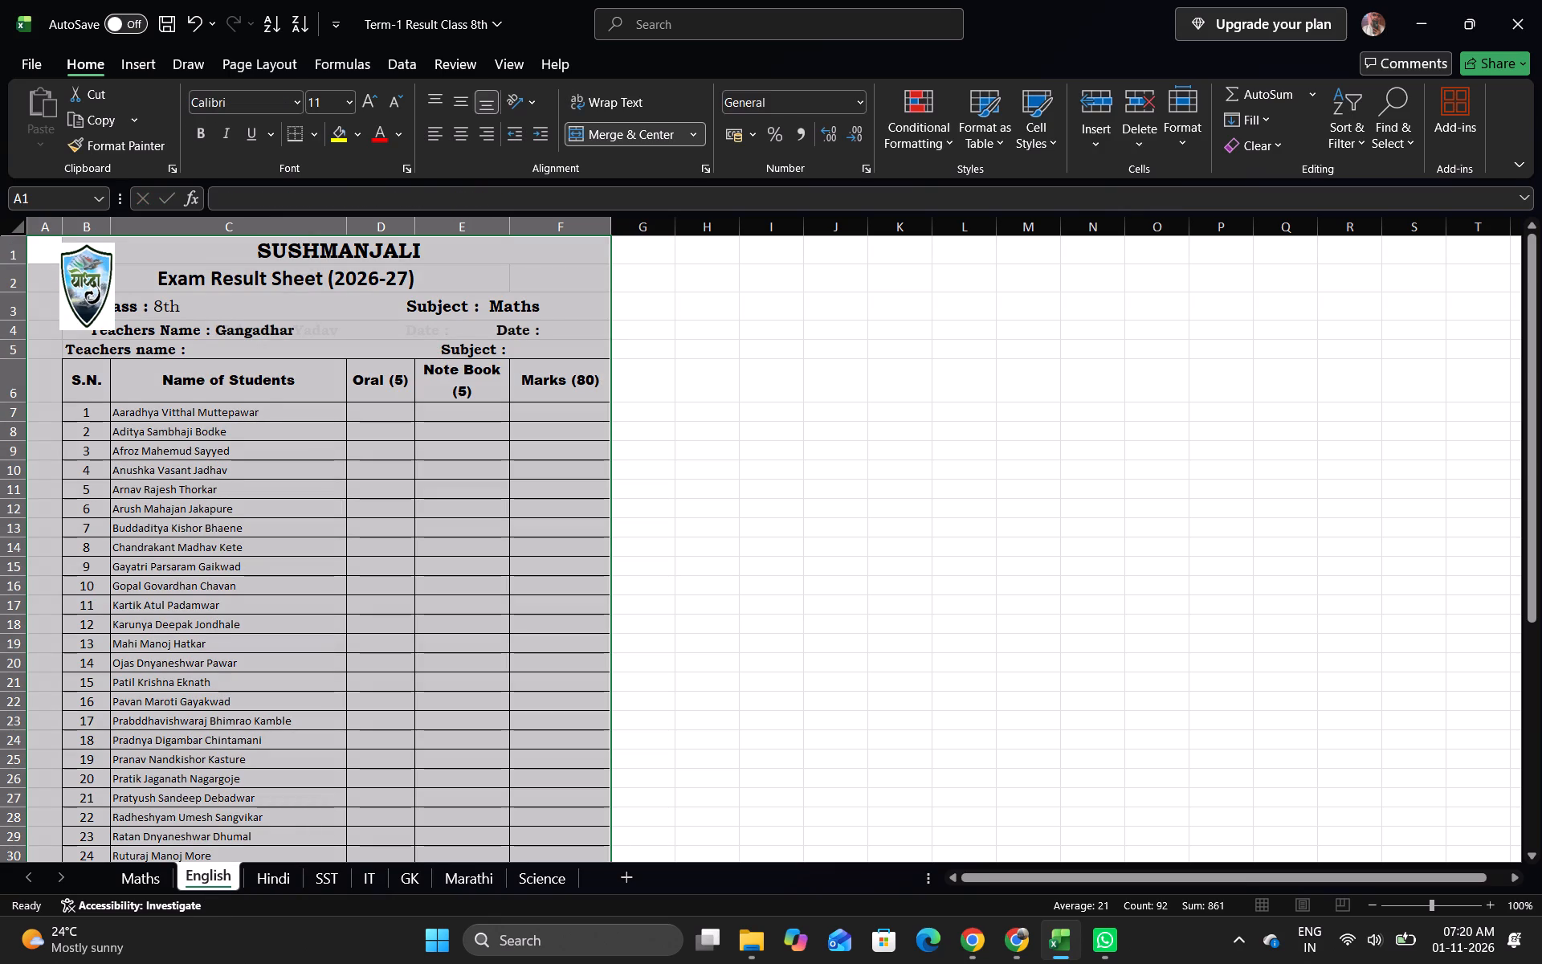
click(271, 333)
double_click(299, 333)
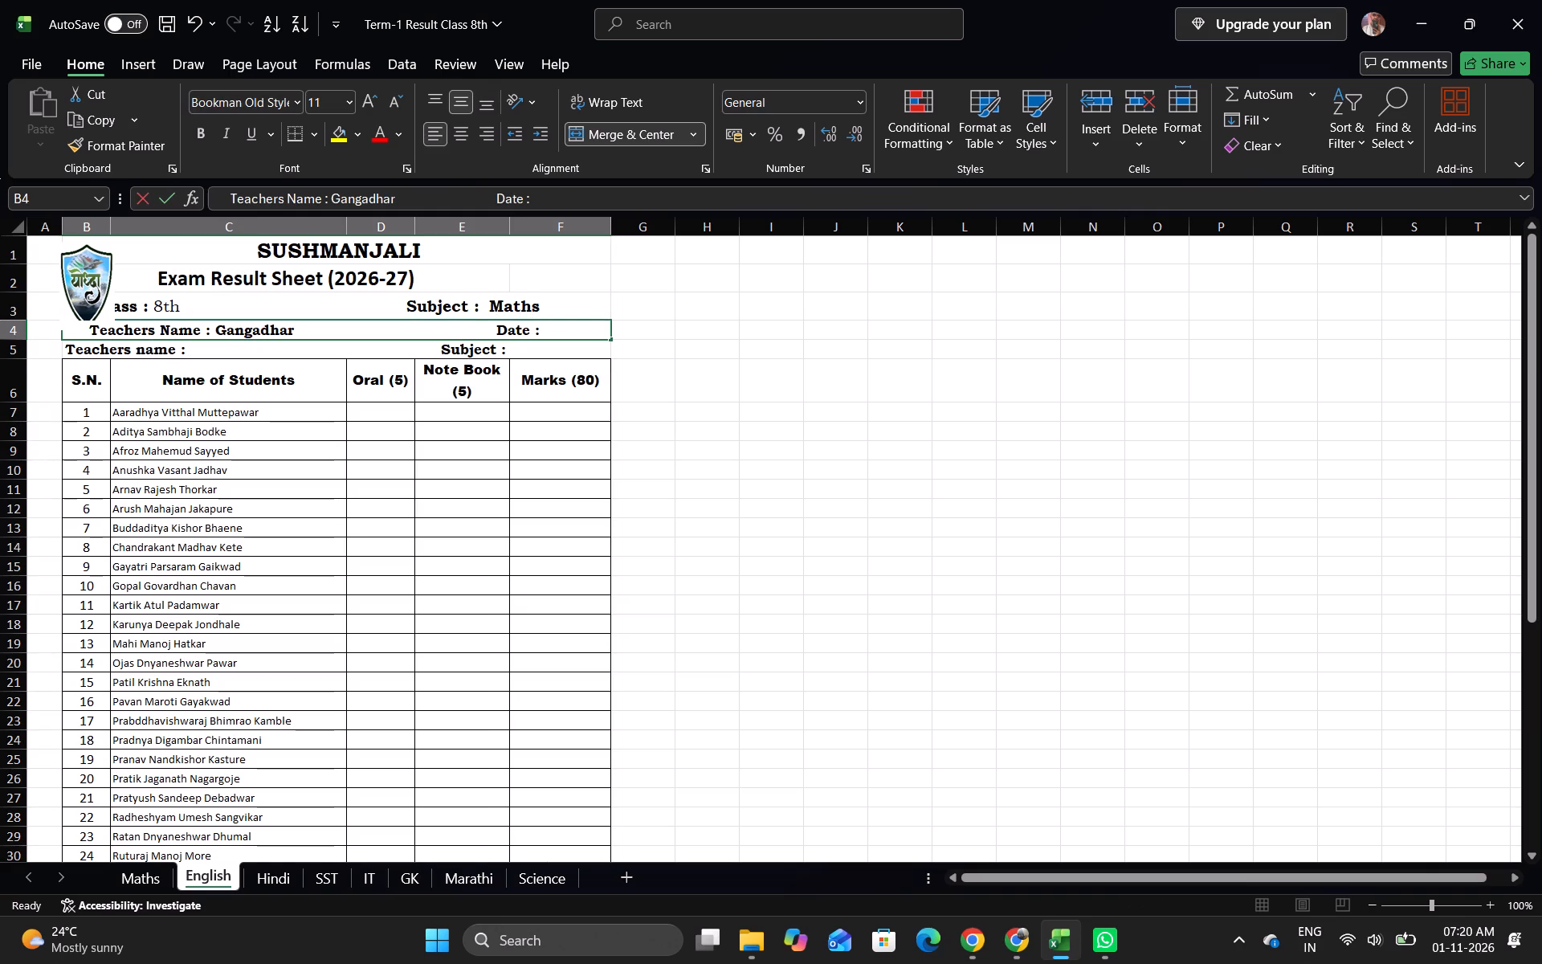
key(BackSpace)
key(BackSpace)
key(BackSpace)
key(BackSpace)
key(BackSpace)
key(BackSpace)
key(BackSpace)
key(BackSpace)
key(BackSpace)
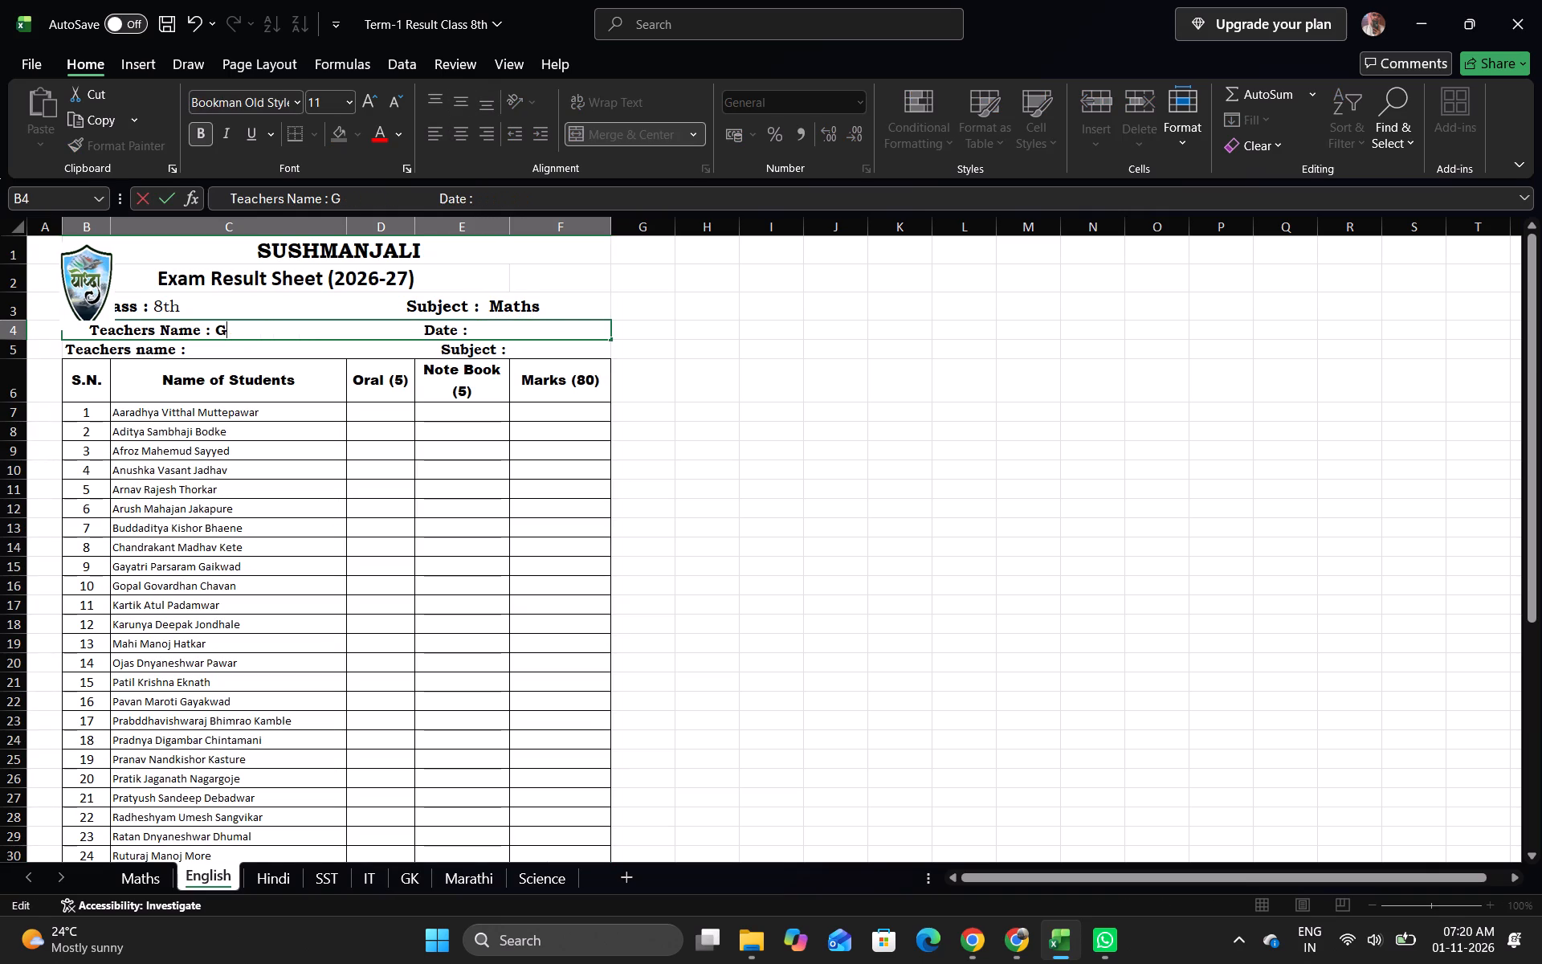
key(BackSpace)
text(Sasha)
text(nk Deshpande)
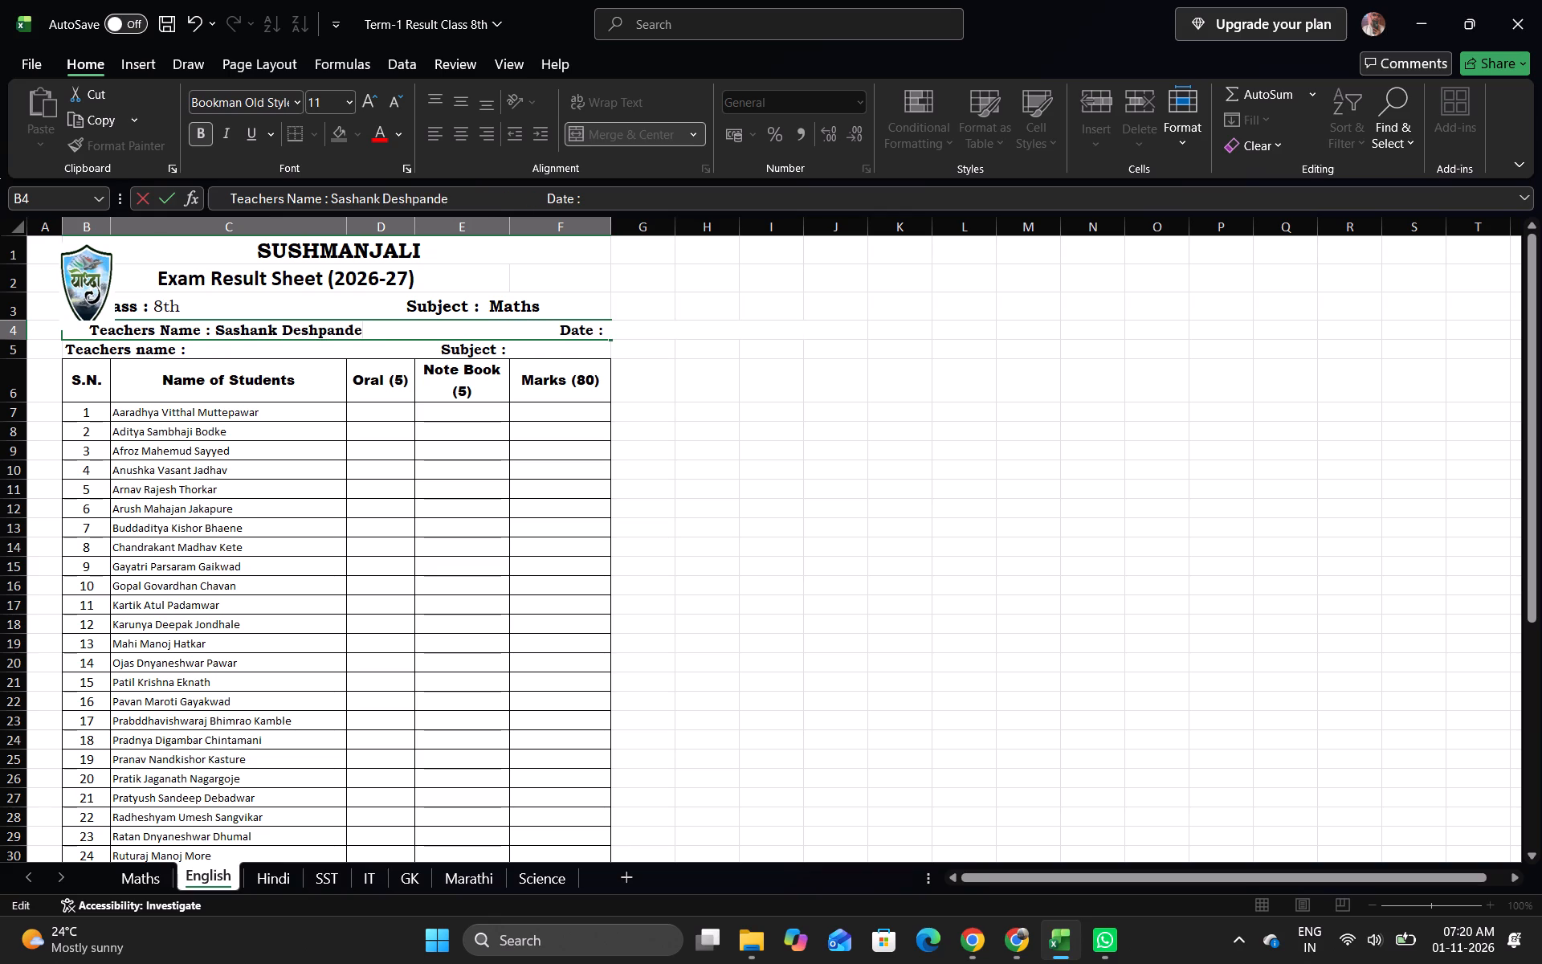
Remove surplus spaces before the Date label in B4 of the English worksheet to bring it closer to the teacher's name.
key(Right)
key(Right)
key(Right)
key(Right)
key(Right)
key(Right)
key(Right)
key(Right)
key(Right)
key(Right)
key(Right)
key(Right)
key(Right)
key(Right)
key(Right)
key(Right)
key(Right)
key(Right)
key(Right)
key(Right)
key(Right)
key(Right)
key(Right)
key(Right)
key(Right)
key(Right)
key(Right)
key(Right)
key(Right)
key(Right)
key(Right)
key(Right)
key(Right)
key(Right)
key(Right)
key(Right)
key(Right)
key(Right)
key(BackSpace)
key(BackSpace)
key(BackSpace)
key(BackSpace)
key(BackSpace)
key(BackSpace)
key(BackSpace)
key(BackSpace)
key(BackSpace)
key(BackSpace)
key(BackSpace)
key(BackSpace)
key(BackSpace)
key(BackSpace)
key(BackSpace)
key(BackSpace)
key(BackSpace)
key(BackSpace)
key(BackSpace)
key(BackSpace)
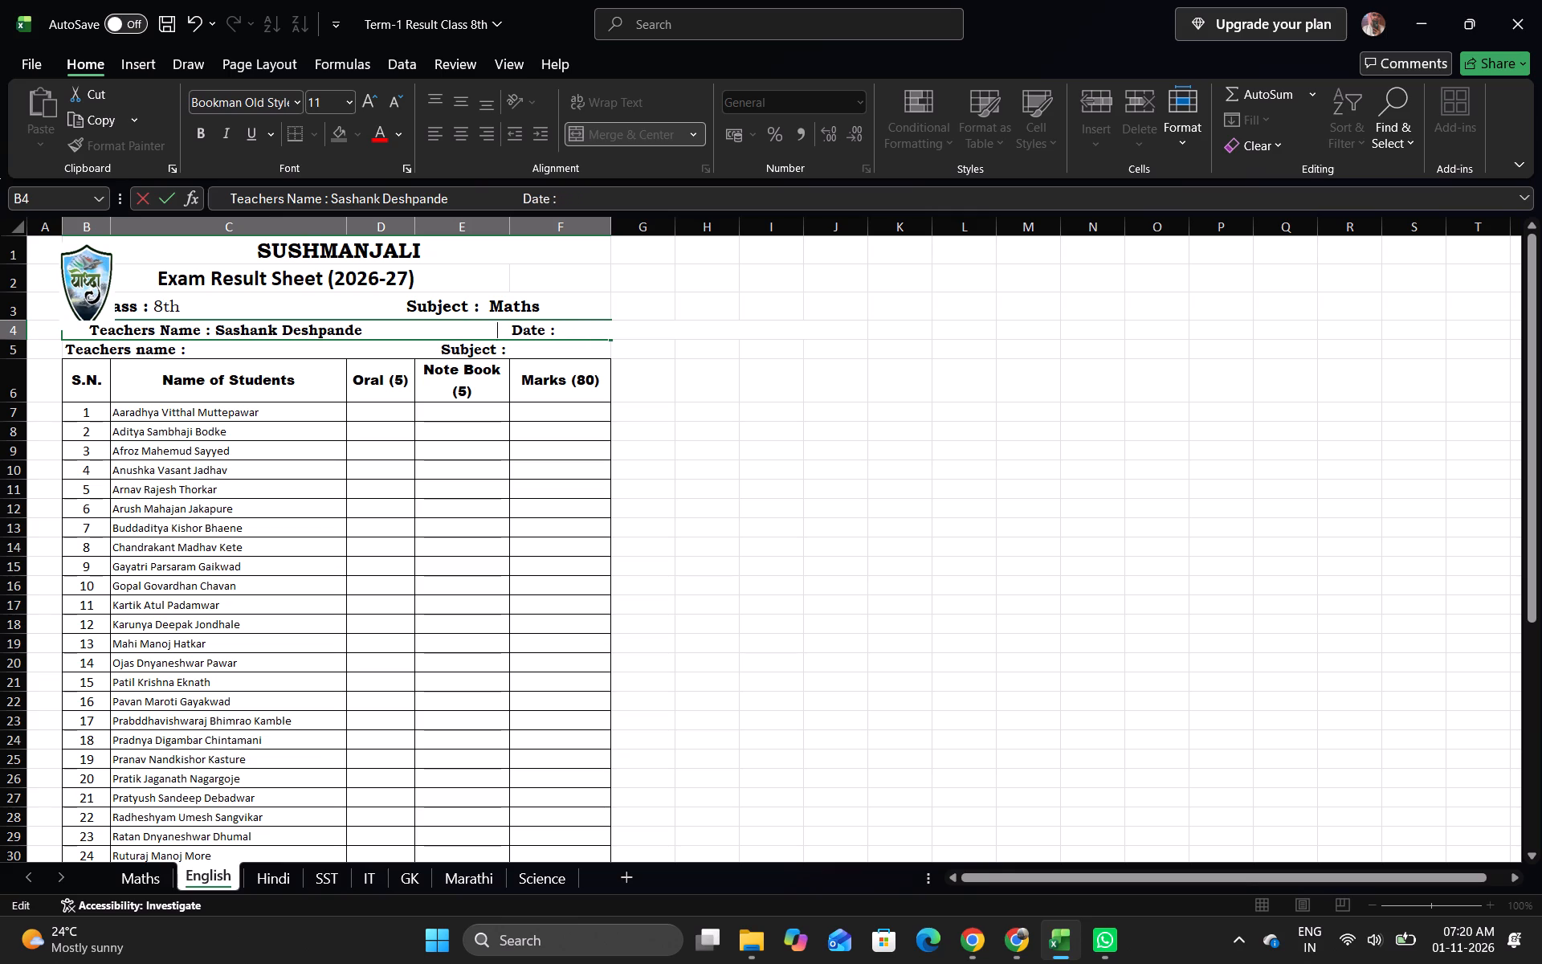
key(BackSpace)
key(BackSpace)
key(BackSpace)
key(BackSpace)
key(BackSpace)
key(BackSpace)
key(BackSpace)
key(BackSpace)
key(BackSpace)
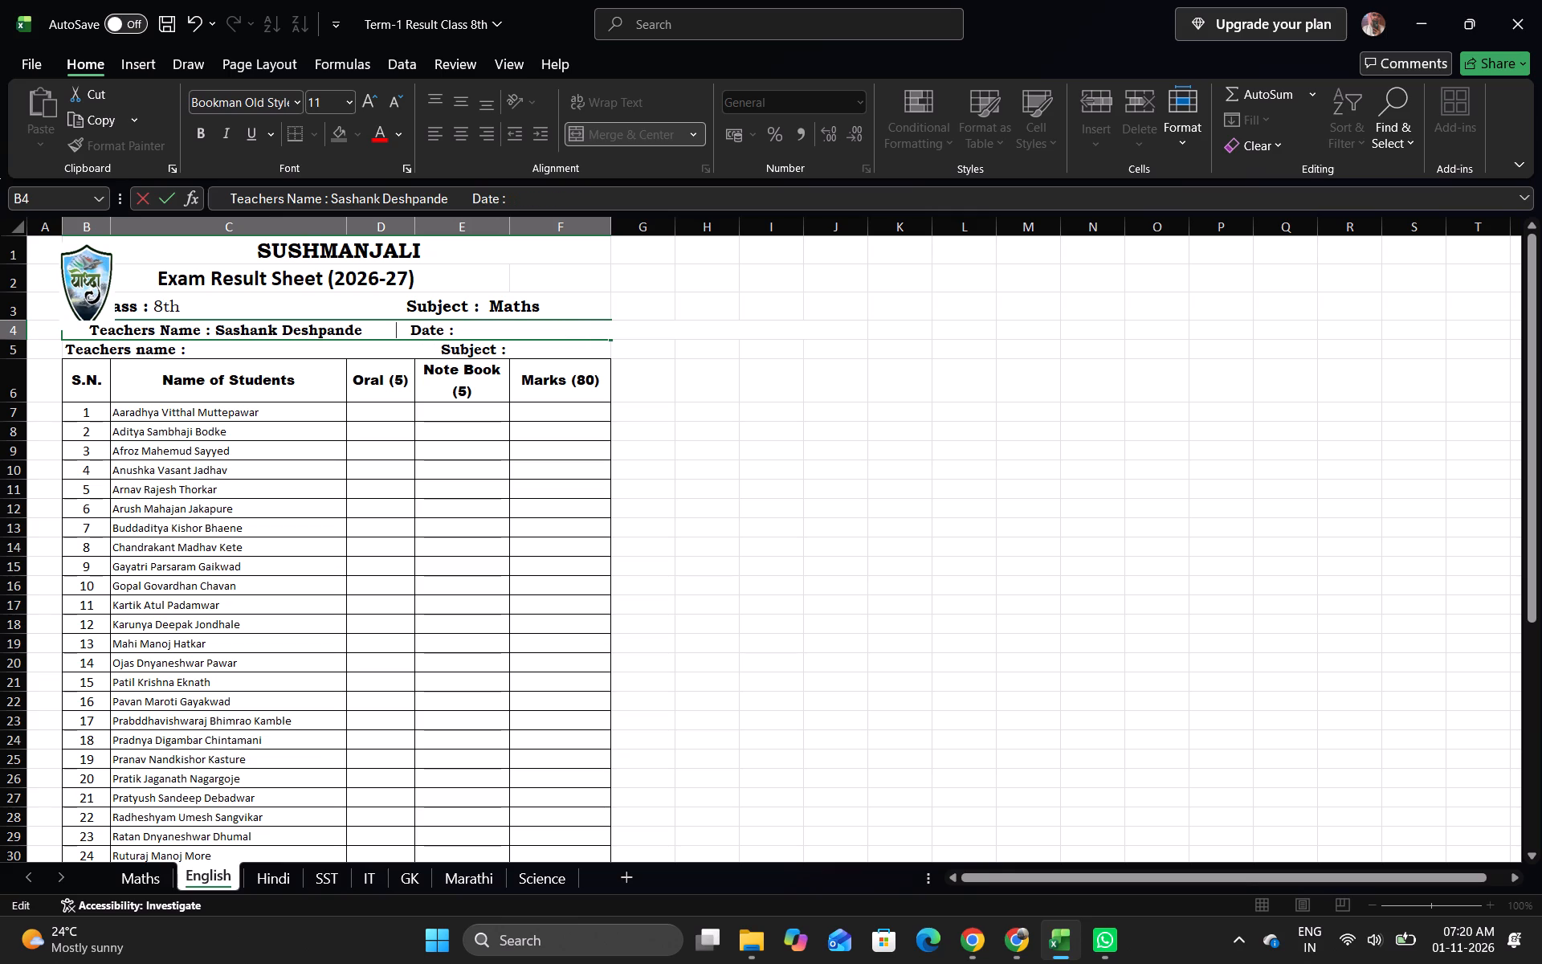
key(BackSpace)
Copy the whole Maths result layout from B2 down to the last student into a new worksheet at A1, keeping source column widths.
click(137, 880)
click(400, 633)
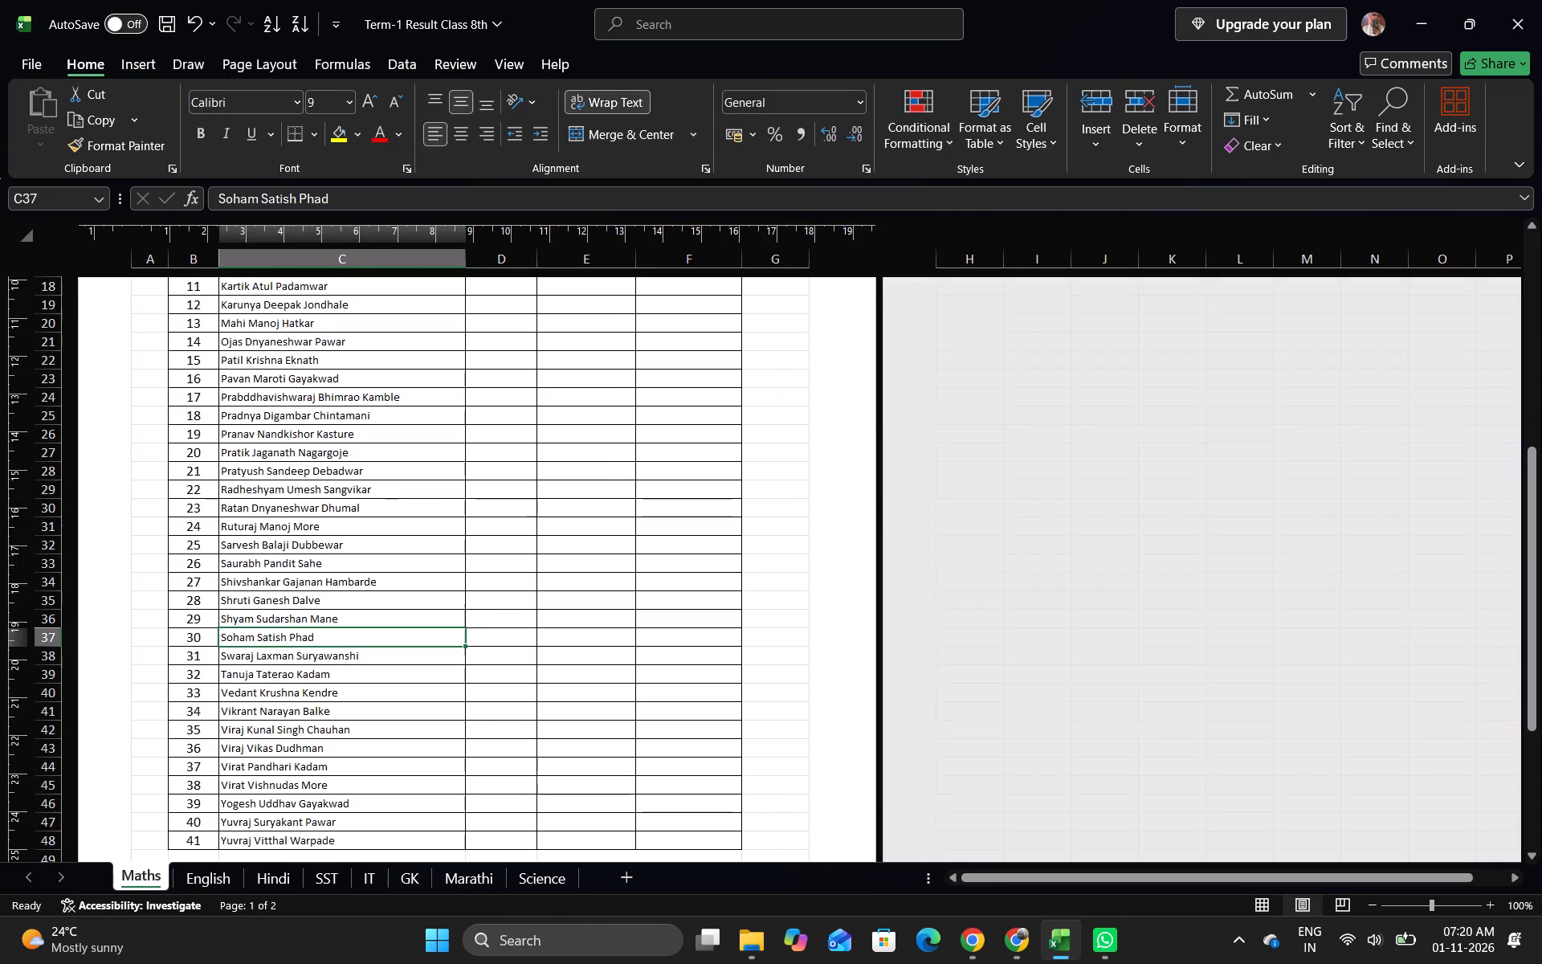
scroll(400, 633, up, 2)
click(976, 347)
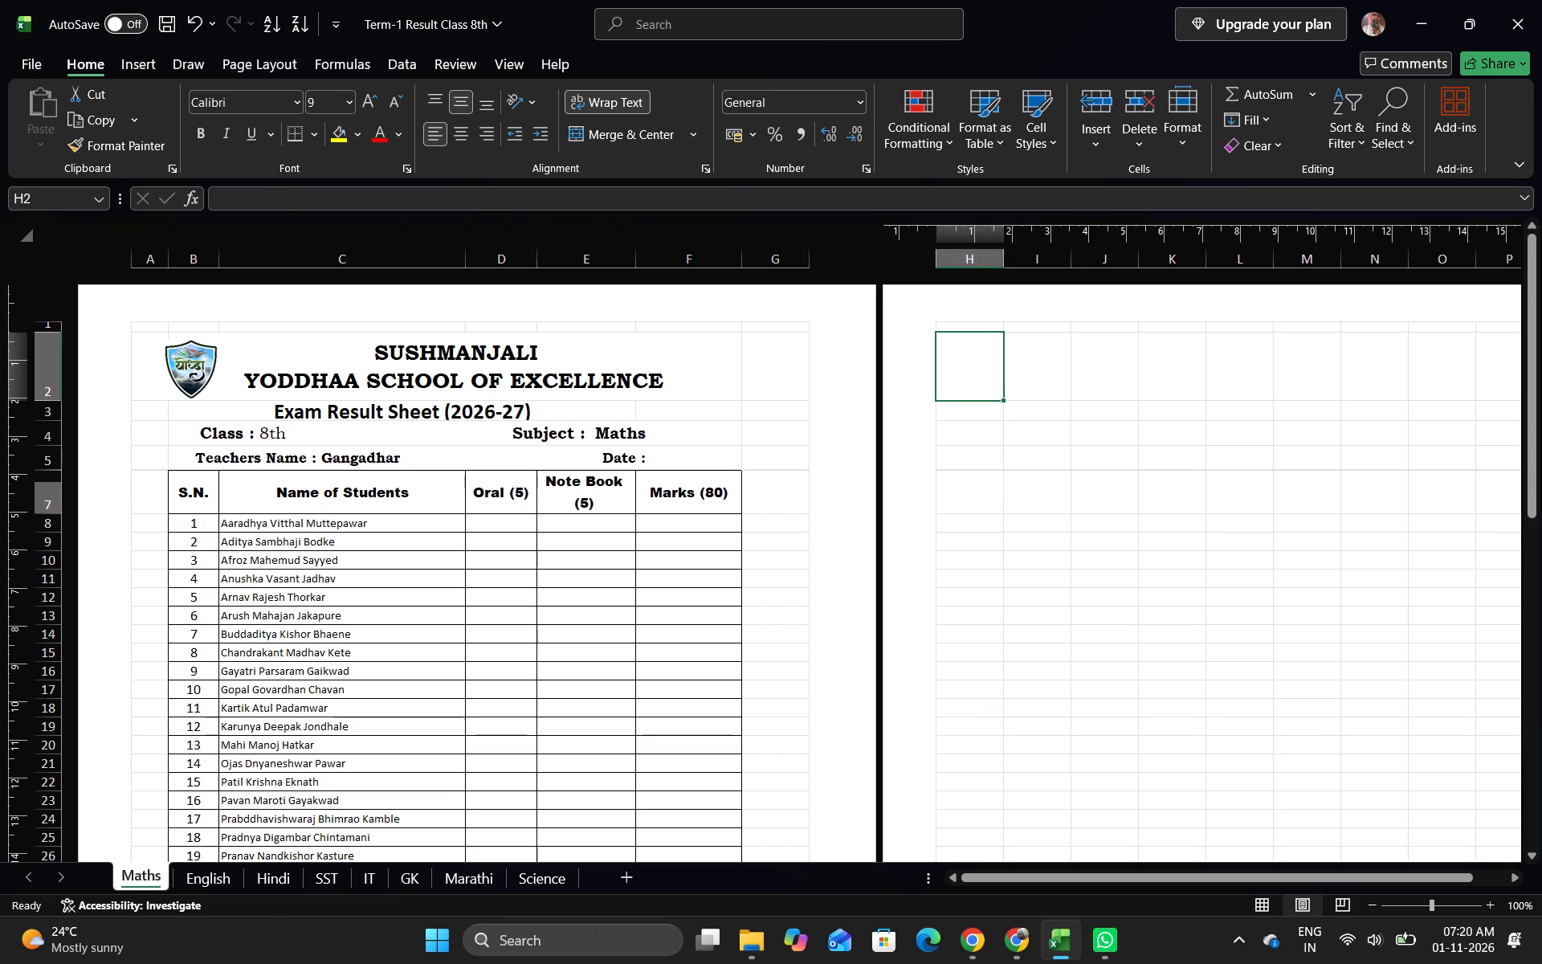
click(926, 314)
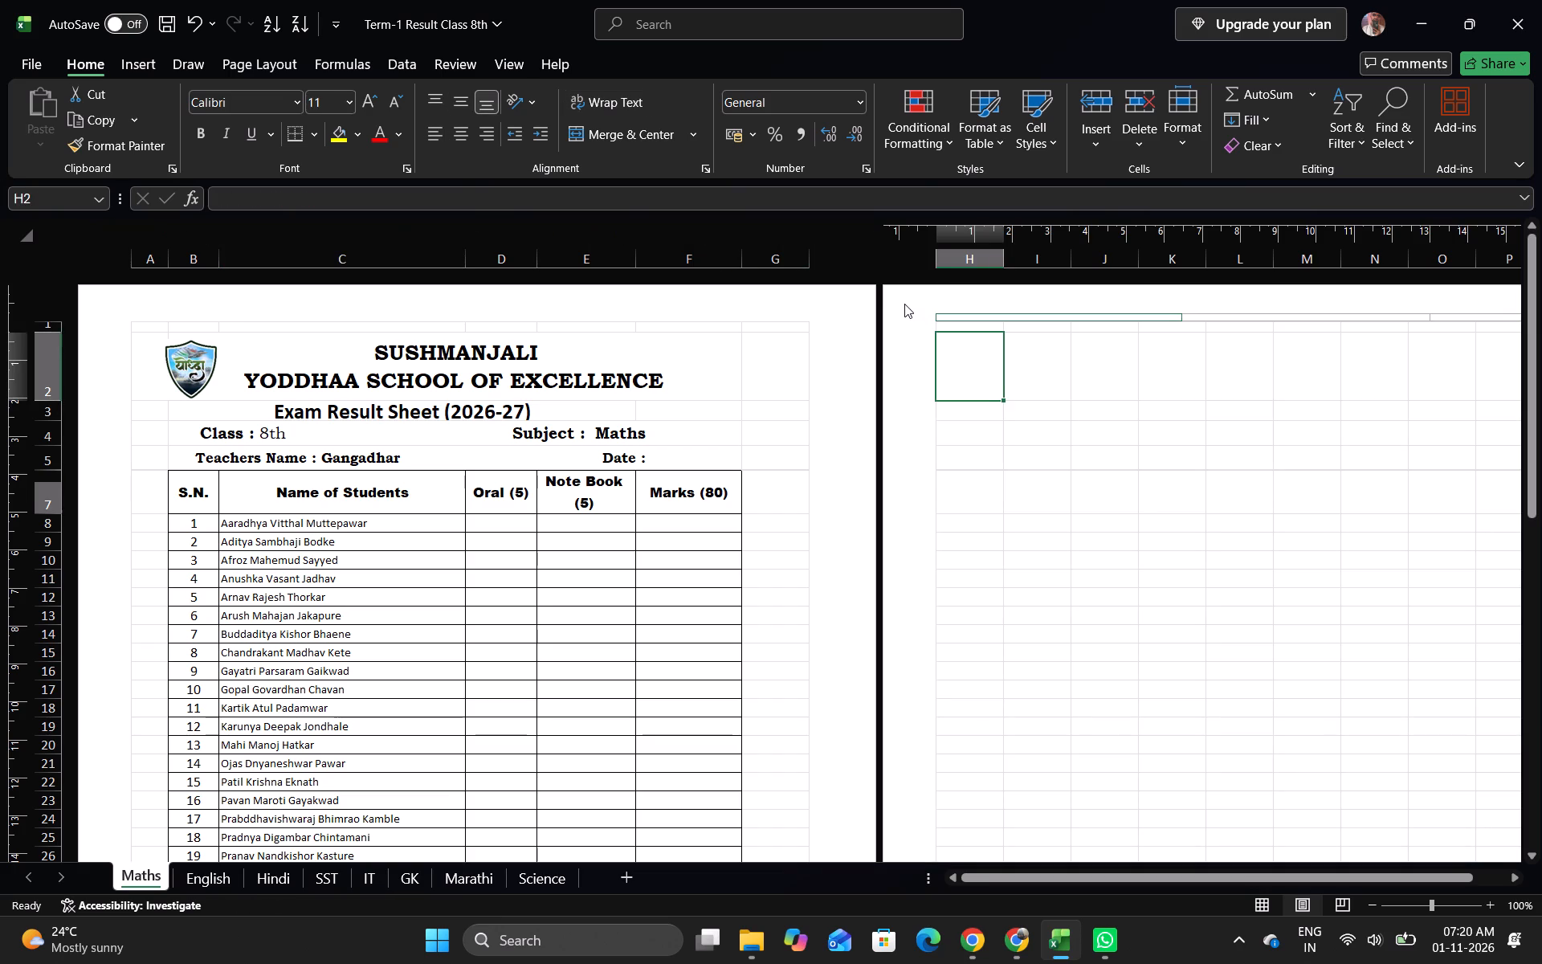
click(285, 367)
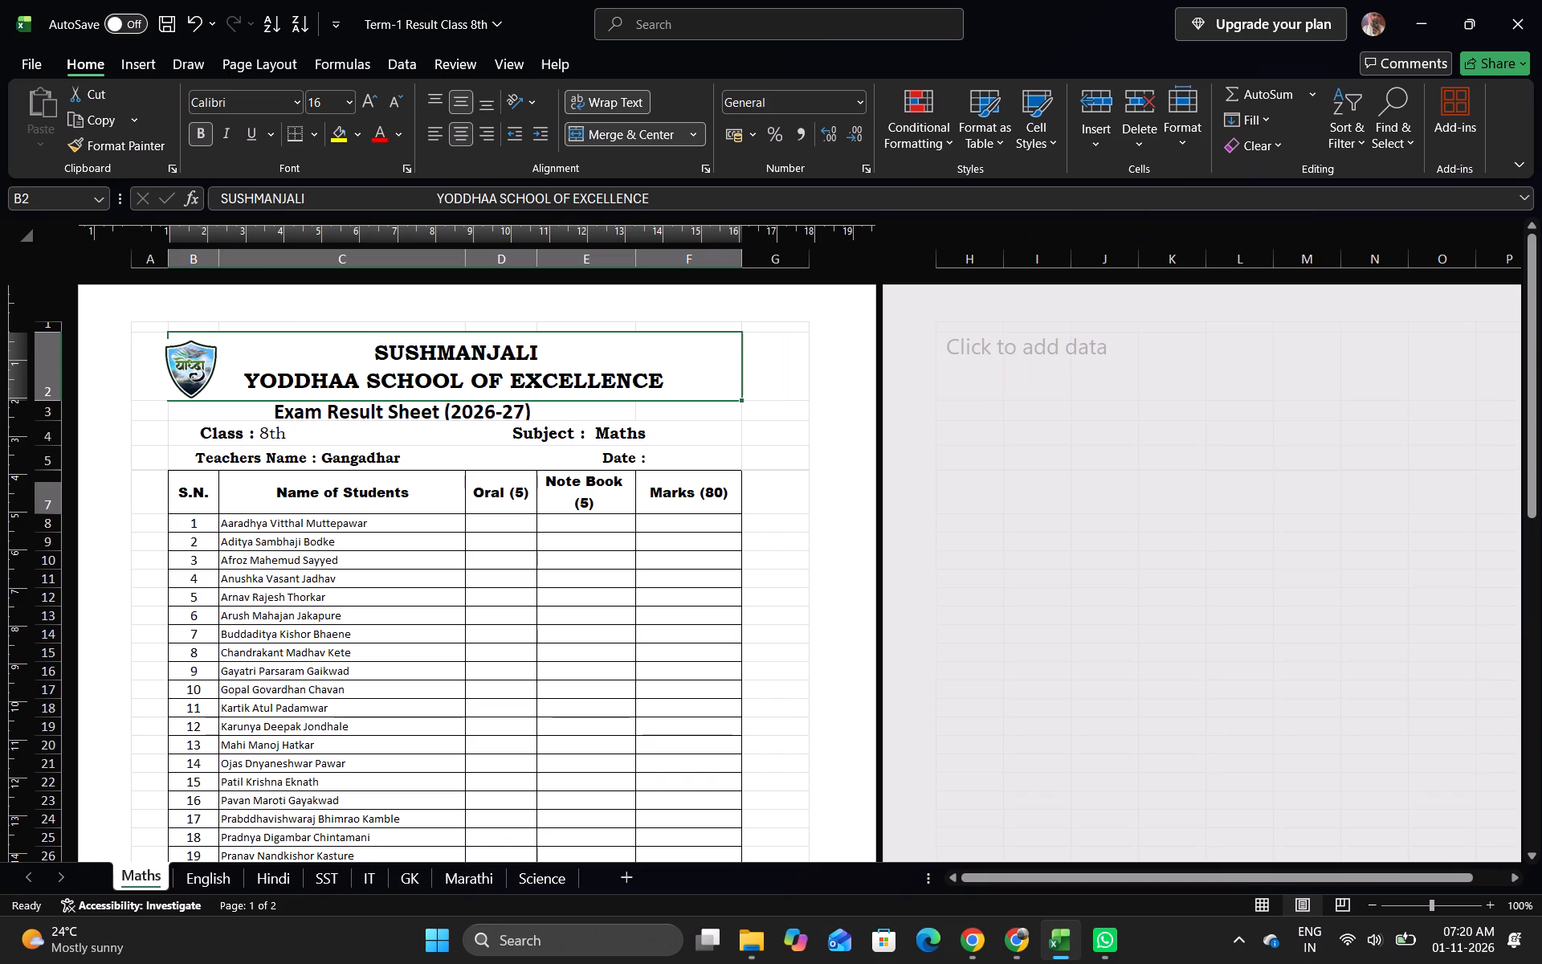
key(ctrl+a)
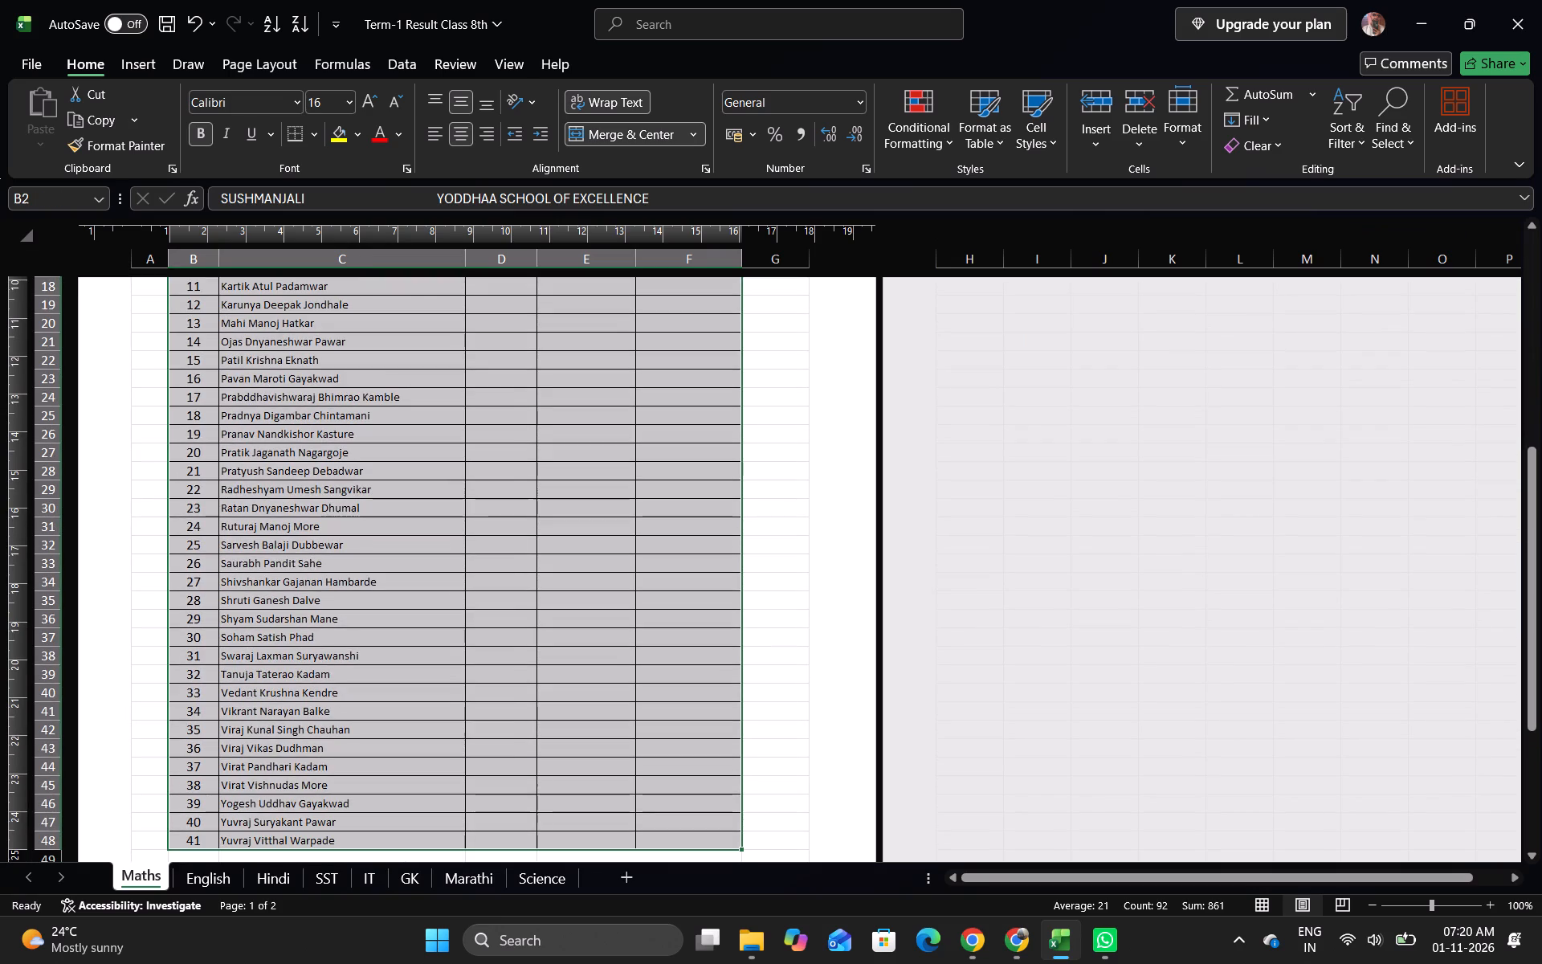
key(ctrl+c)
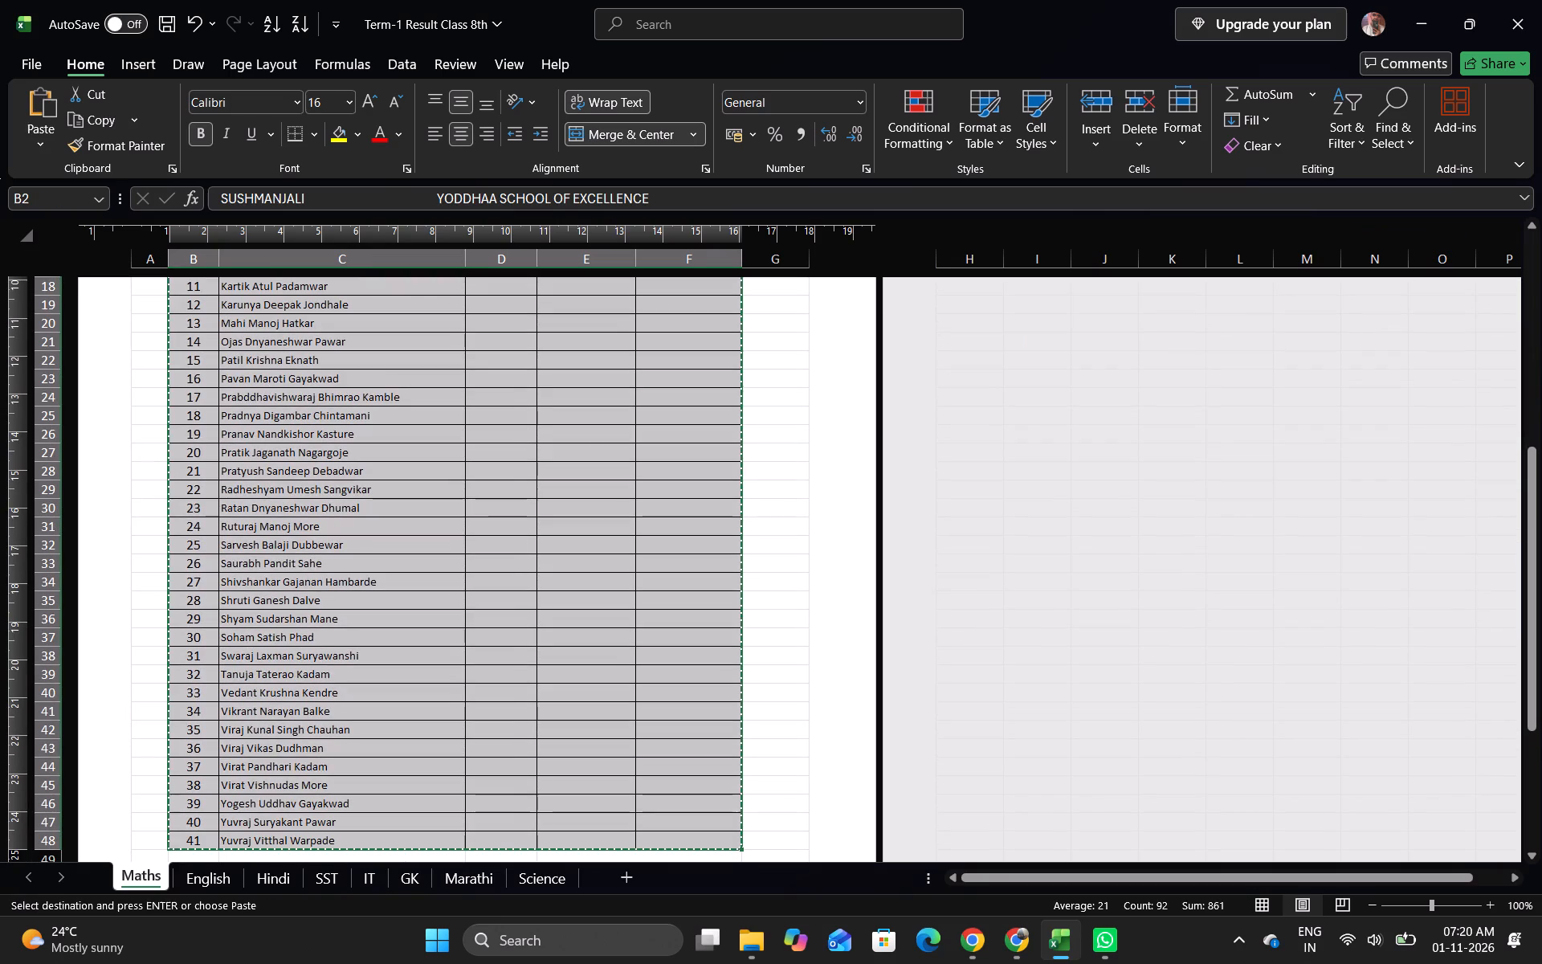
scroll(285, 367, down, 4)
scroll(285, 367, up, 1)
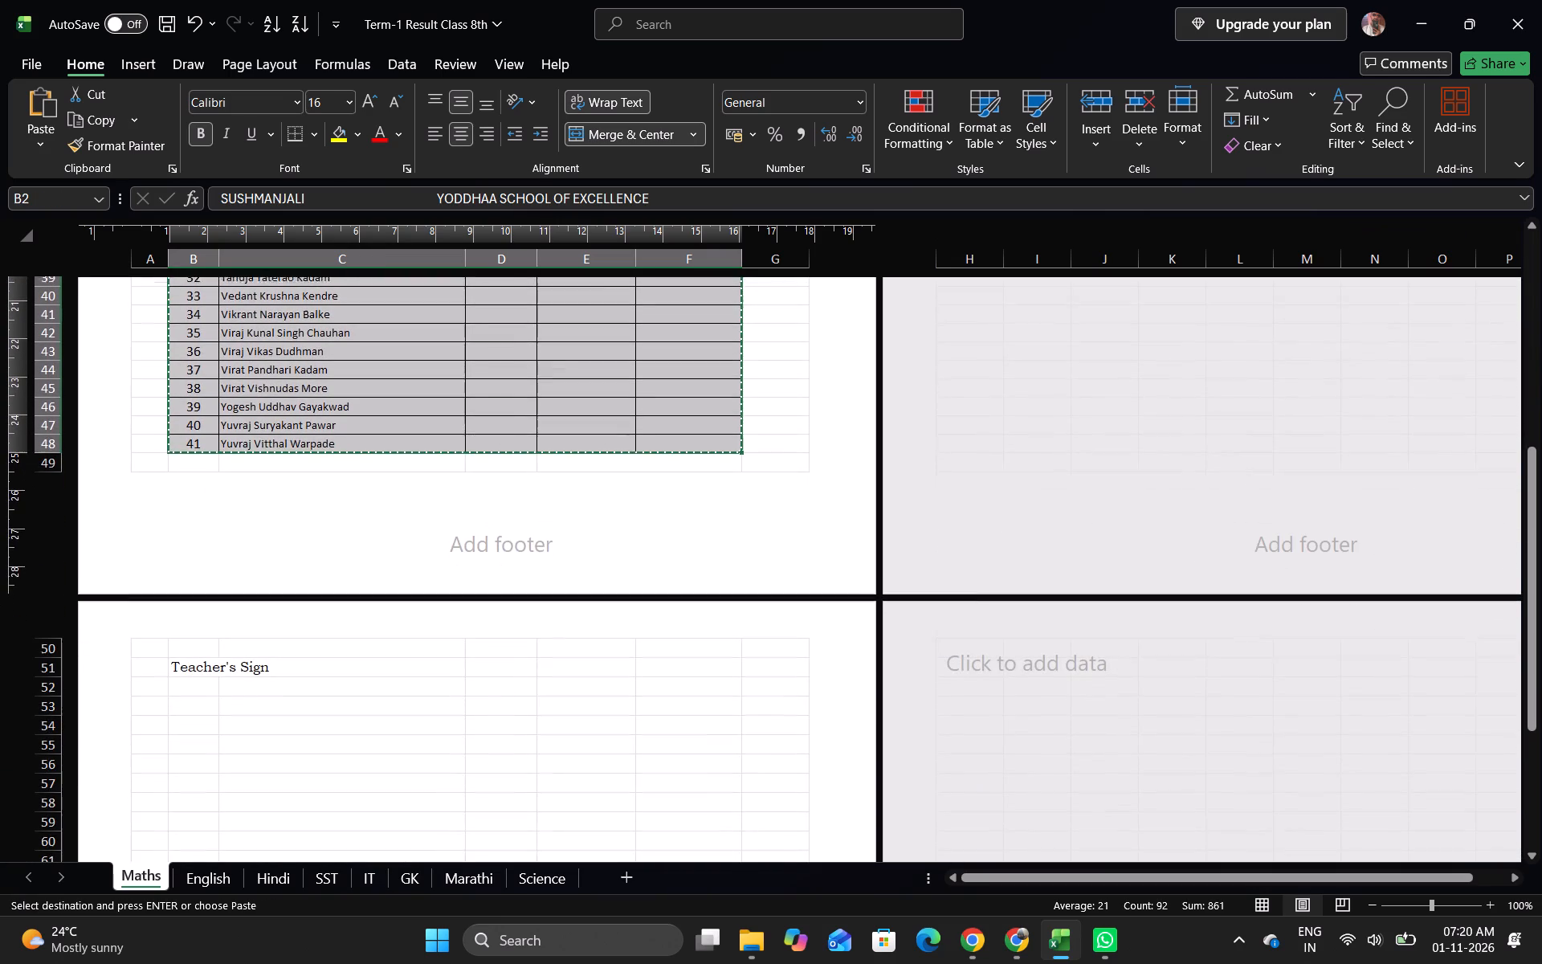
scroll(285, 367, up, 2)
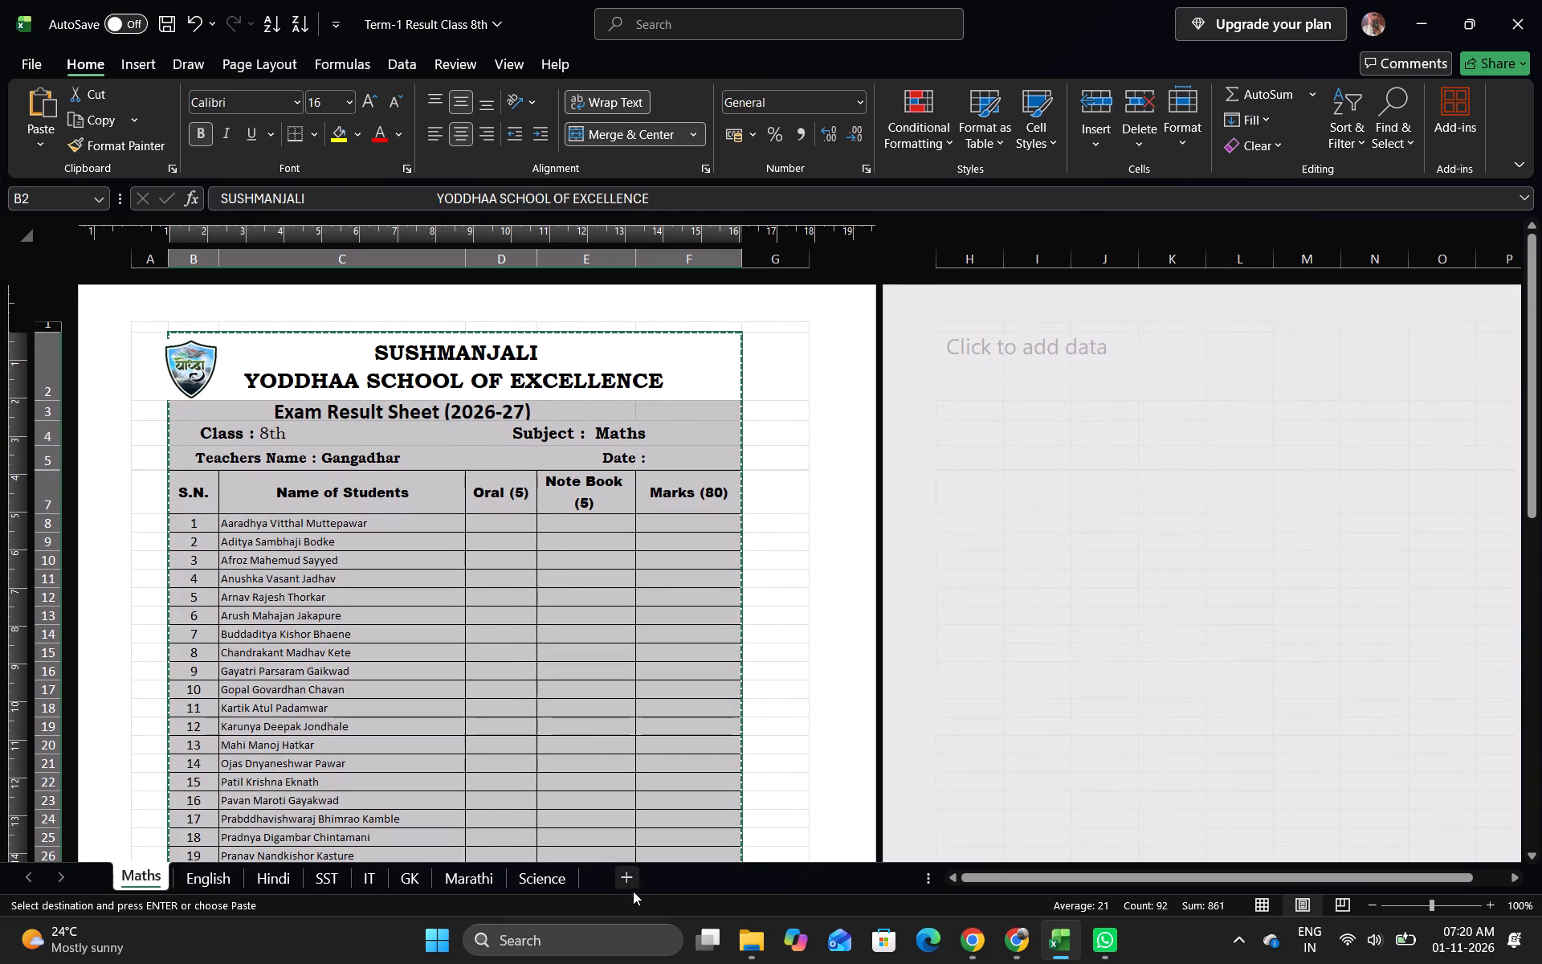
click(625, 877)
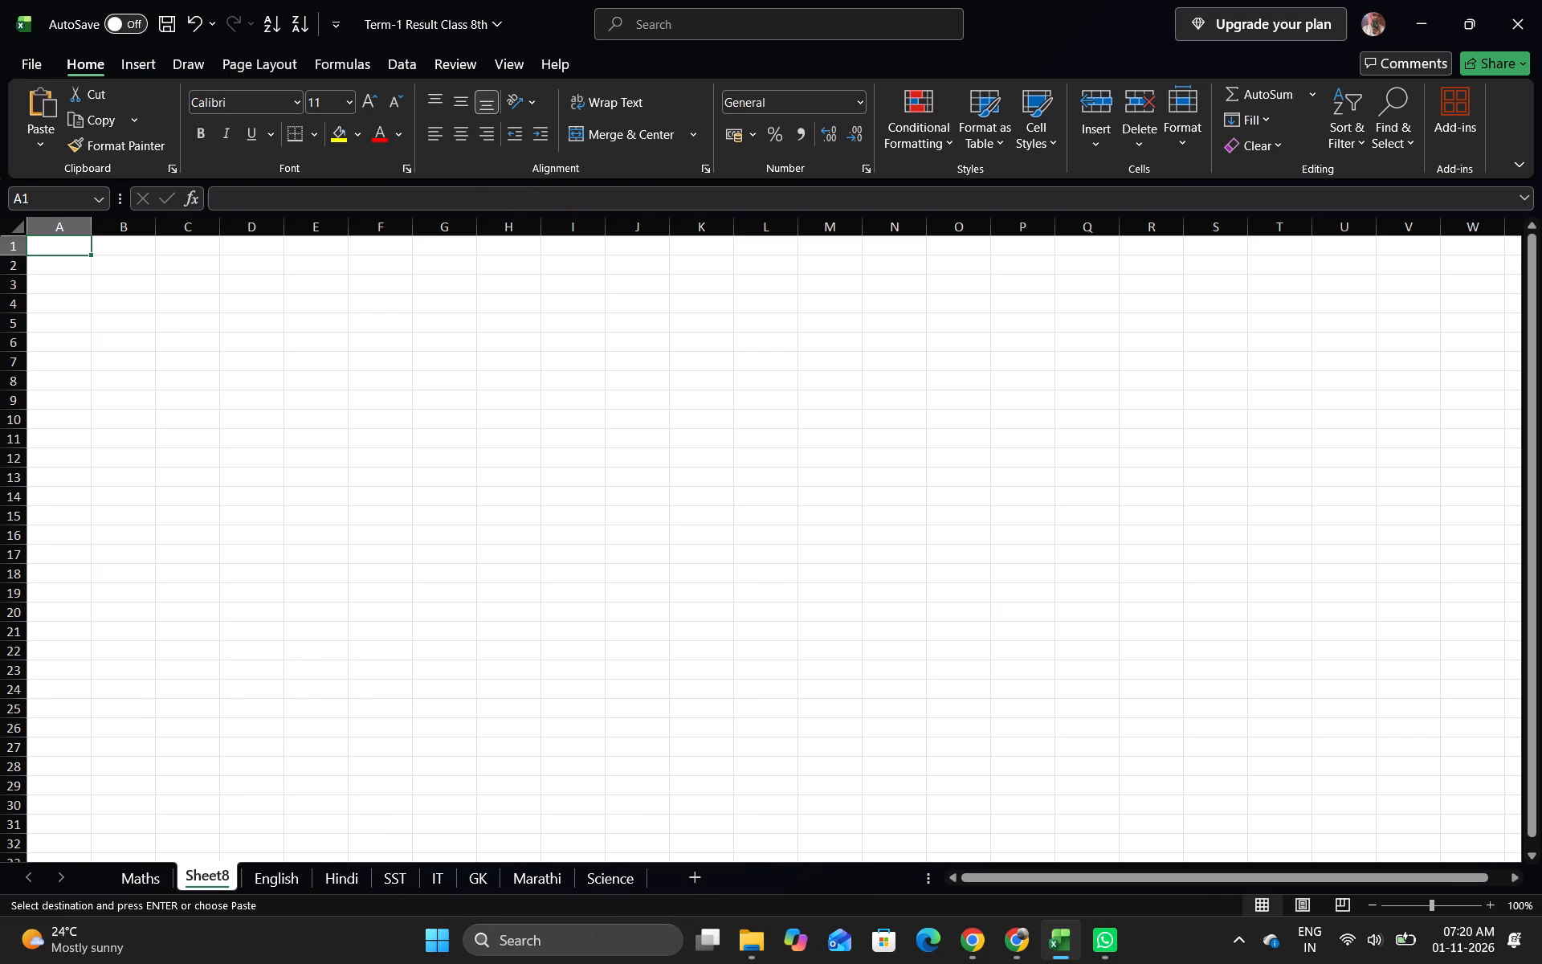
click(41, 139)
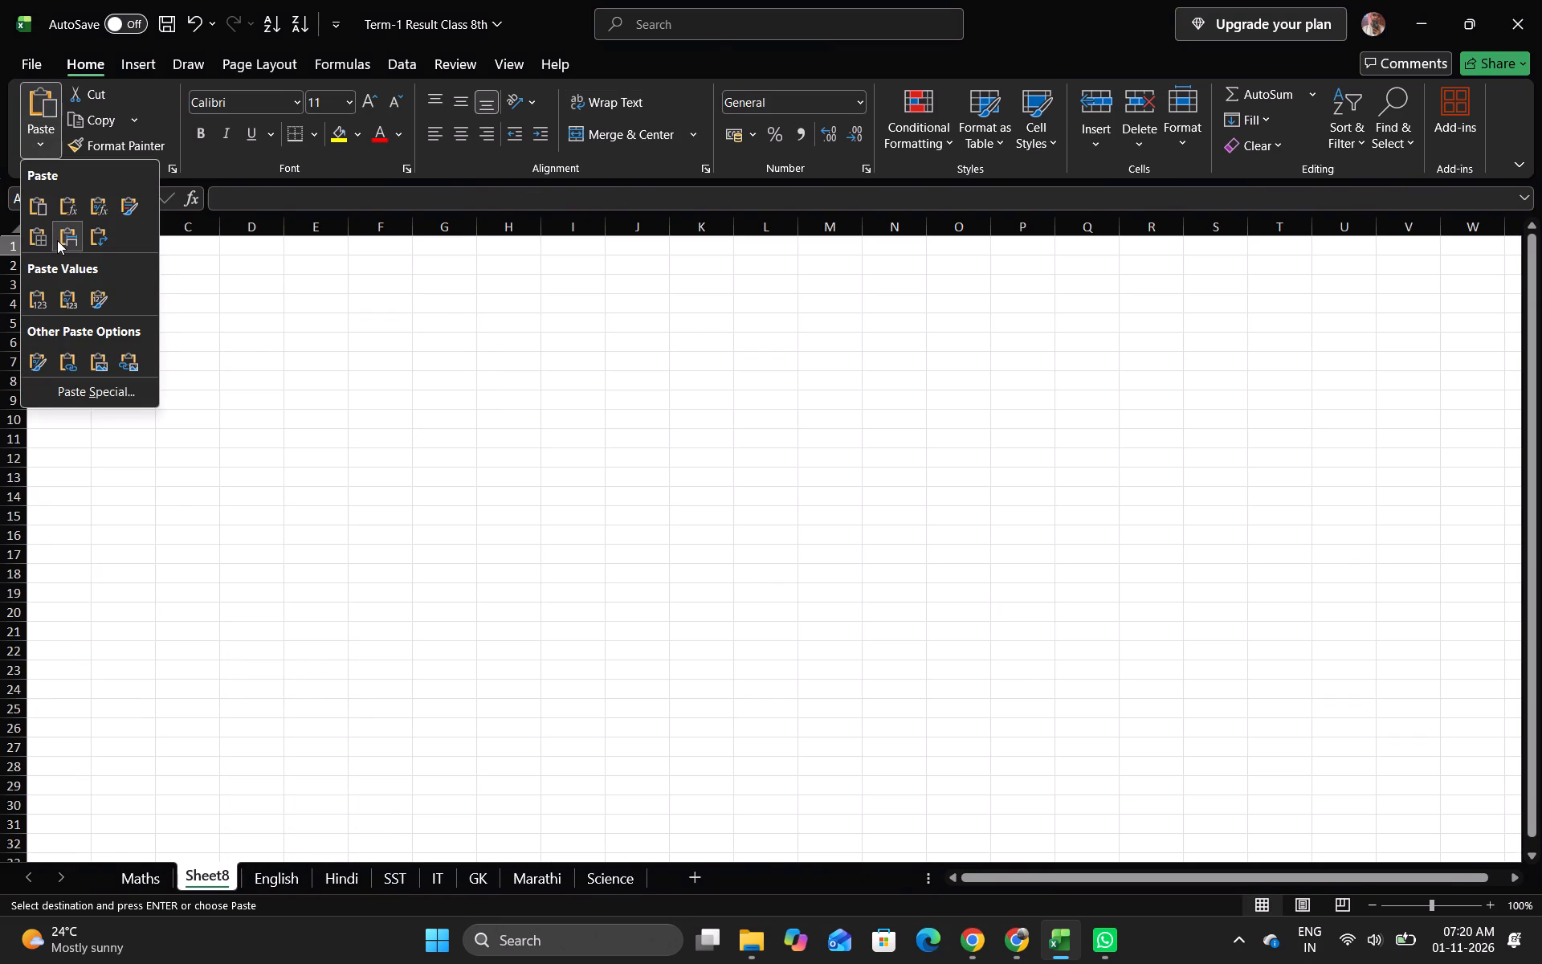
click(57, 240)
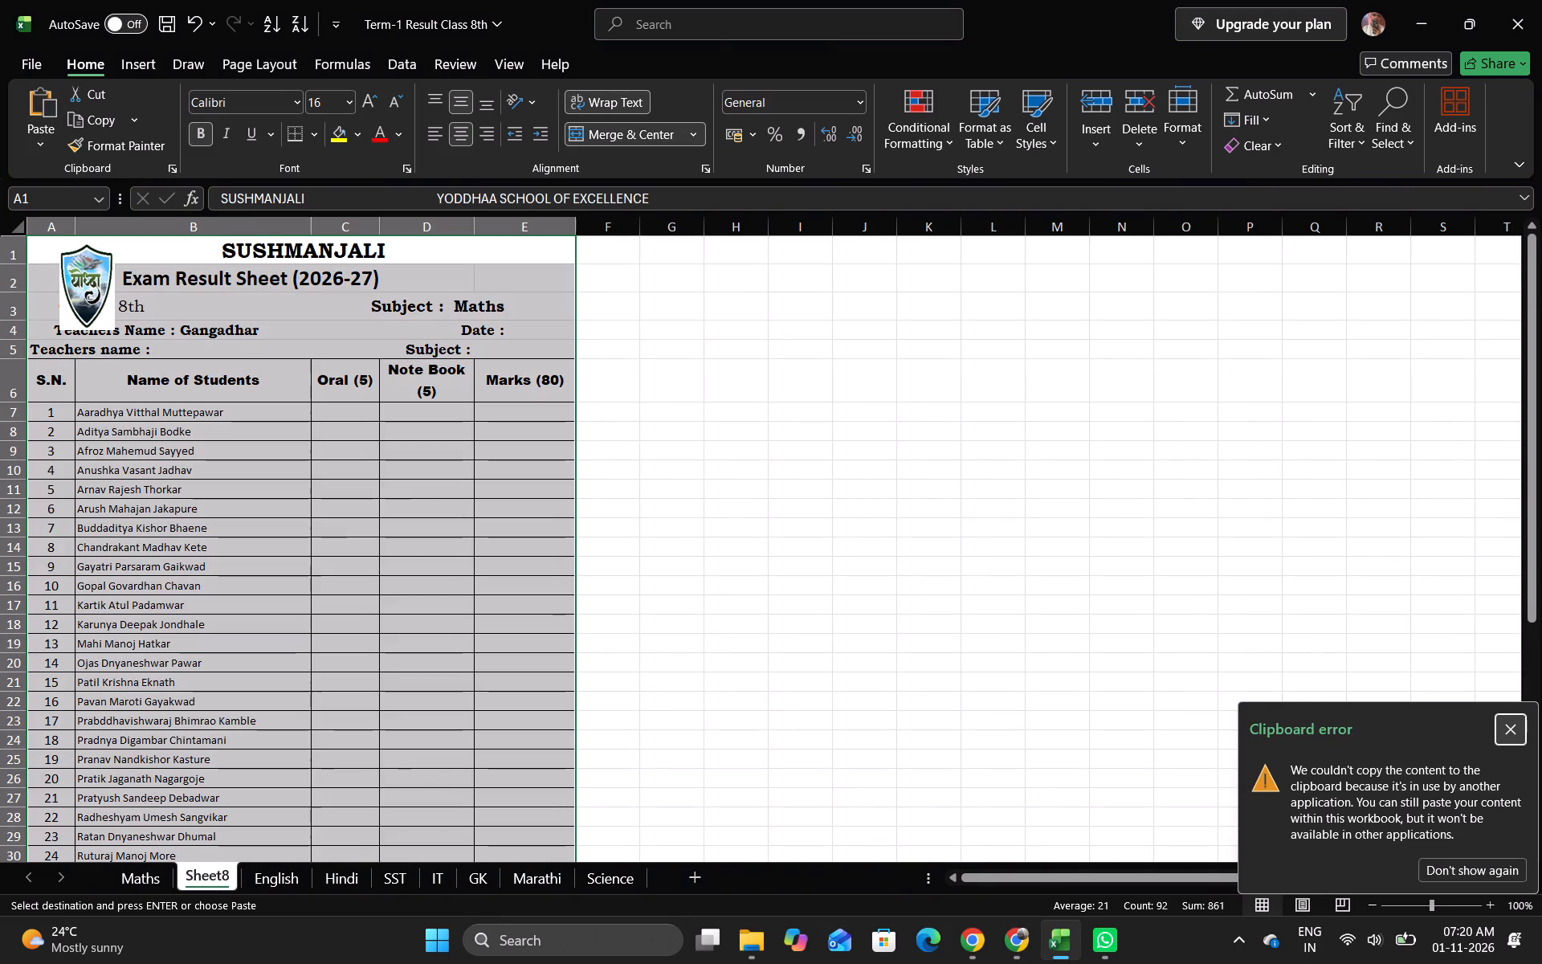
Increase the height of row 1 on the new worksheet until both lines of the school name heading fit.
click(133, 255)
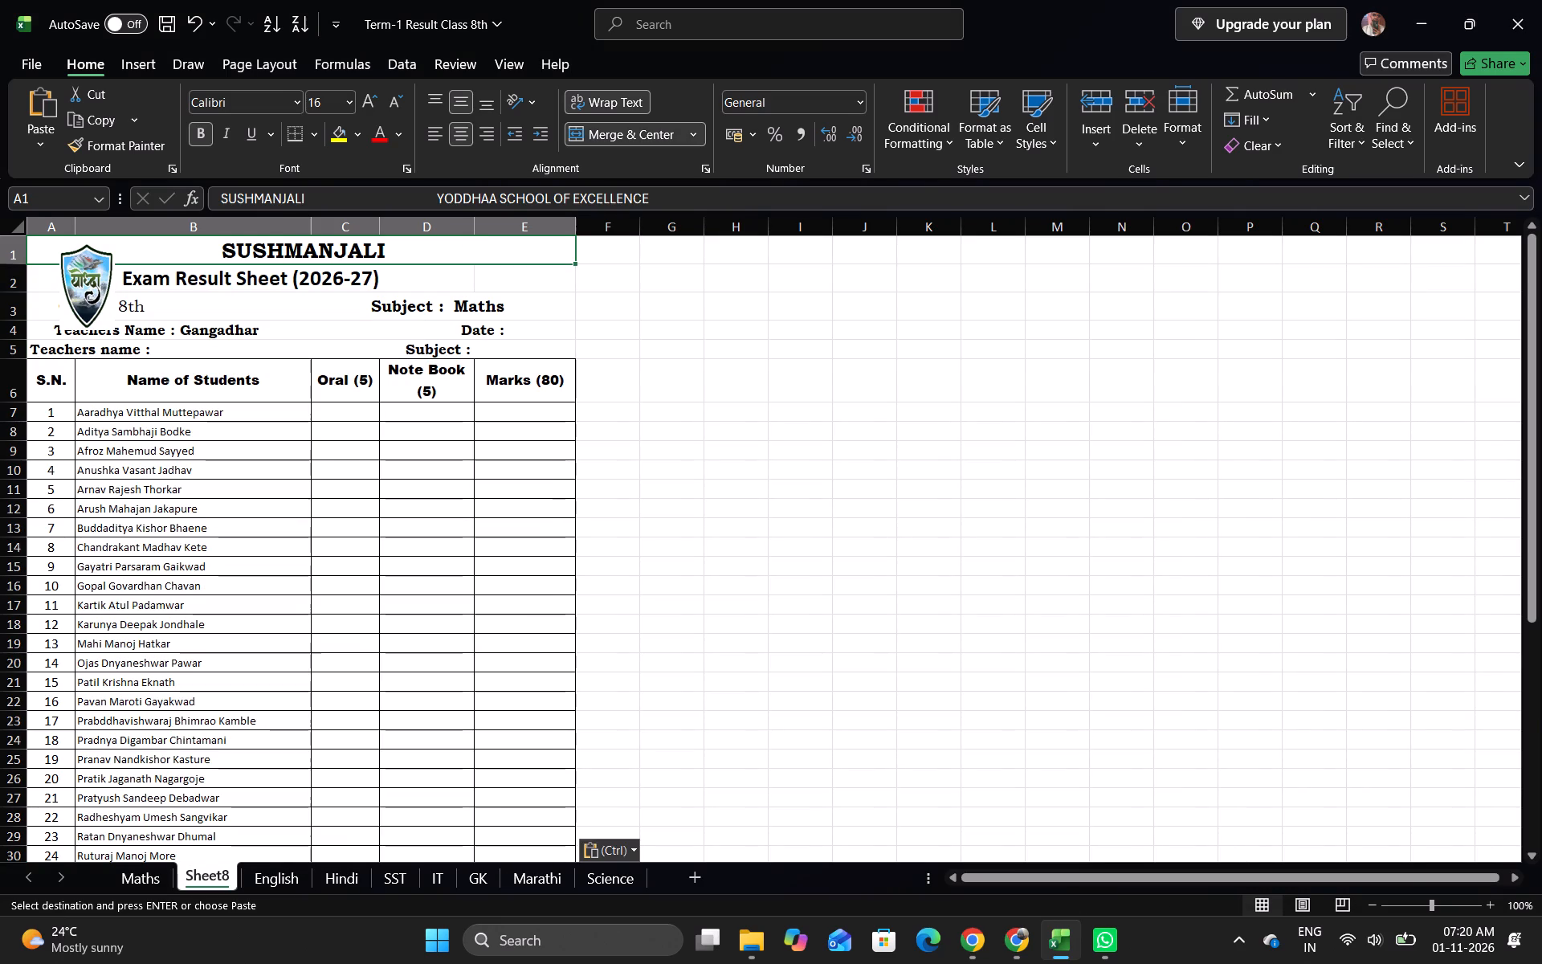
drag(19, 260, 22, 308)
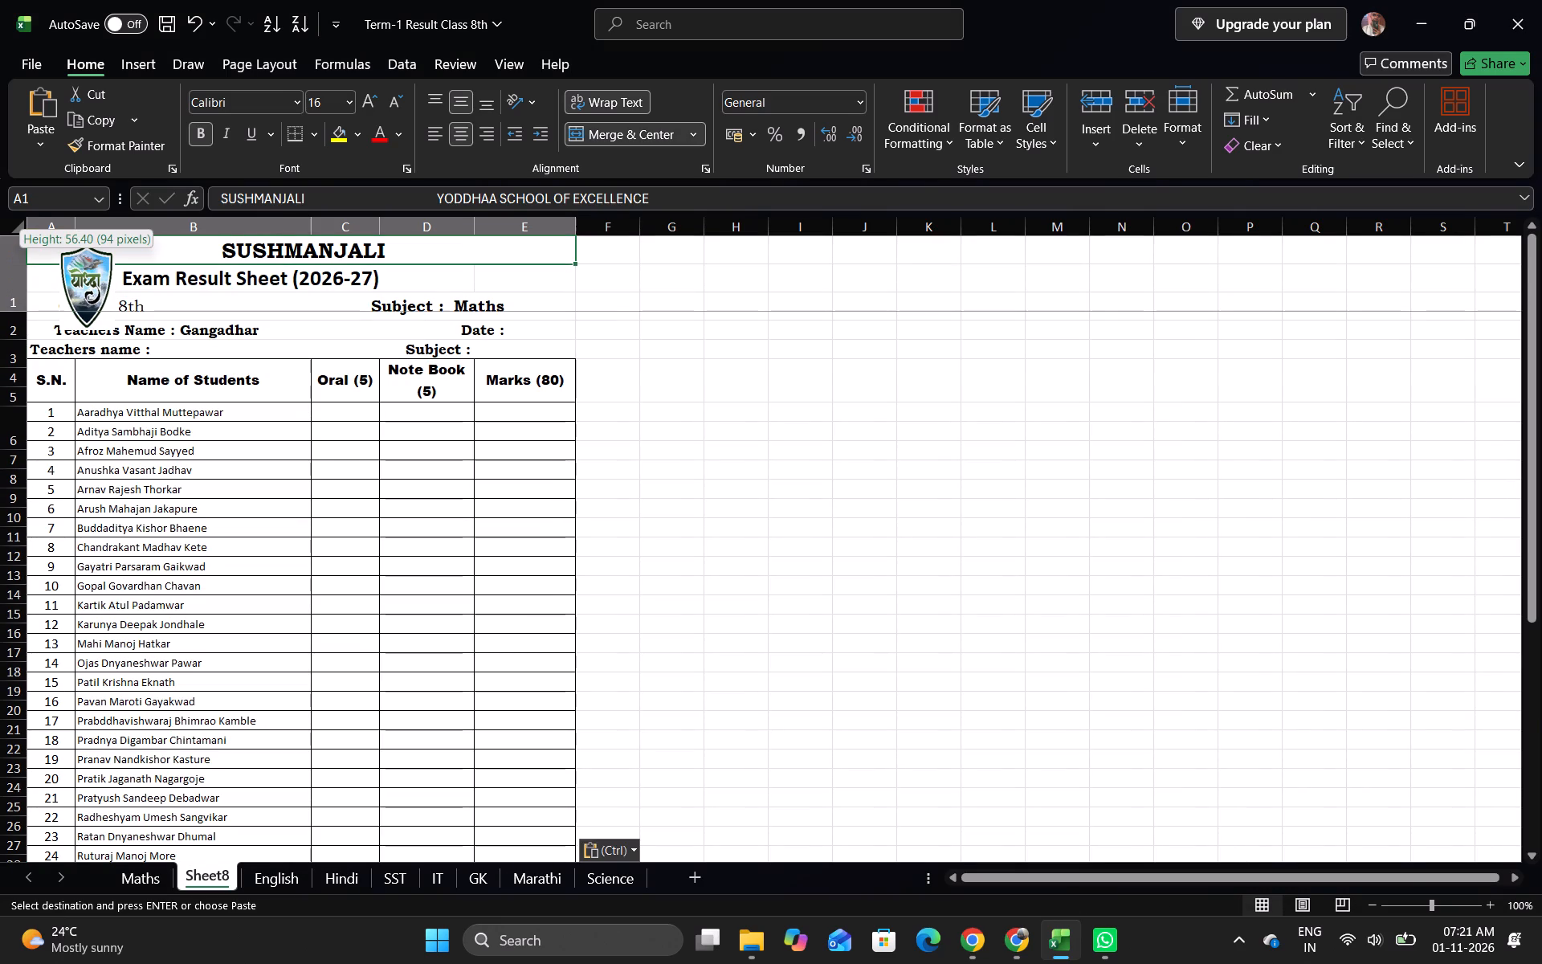
drag(22, 308, 24, 312)
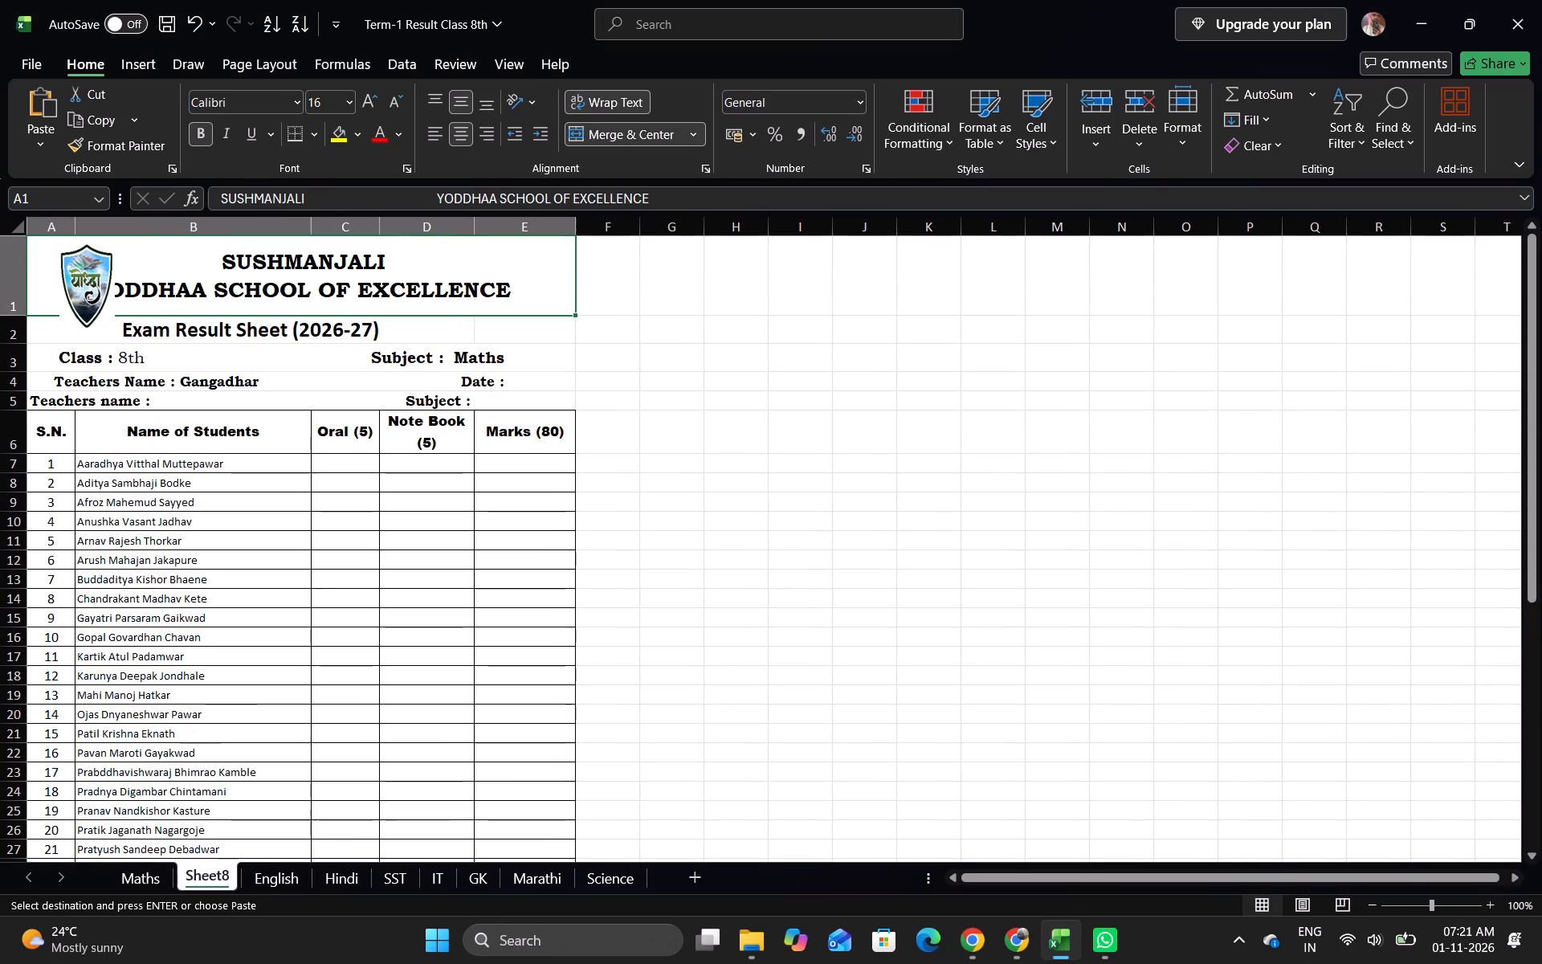
Shrink the school logo on the new worksheet to fit within row 1 and place it just before the school name.
drag(84, 284, 88, 270)
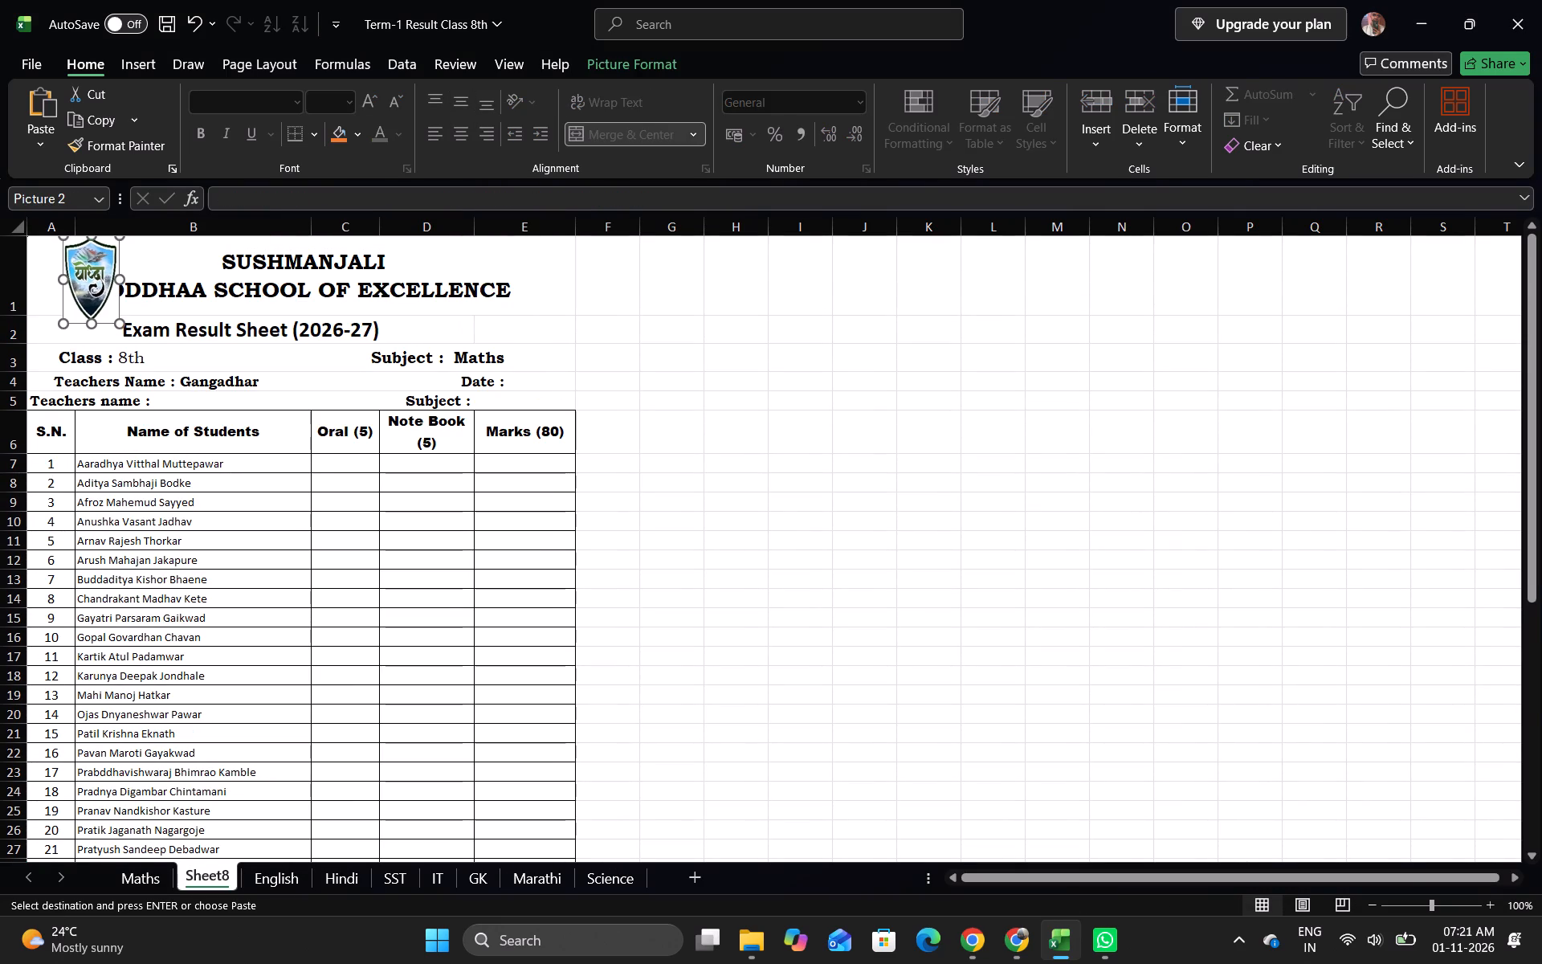
drag(91, 322, 90, 311)
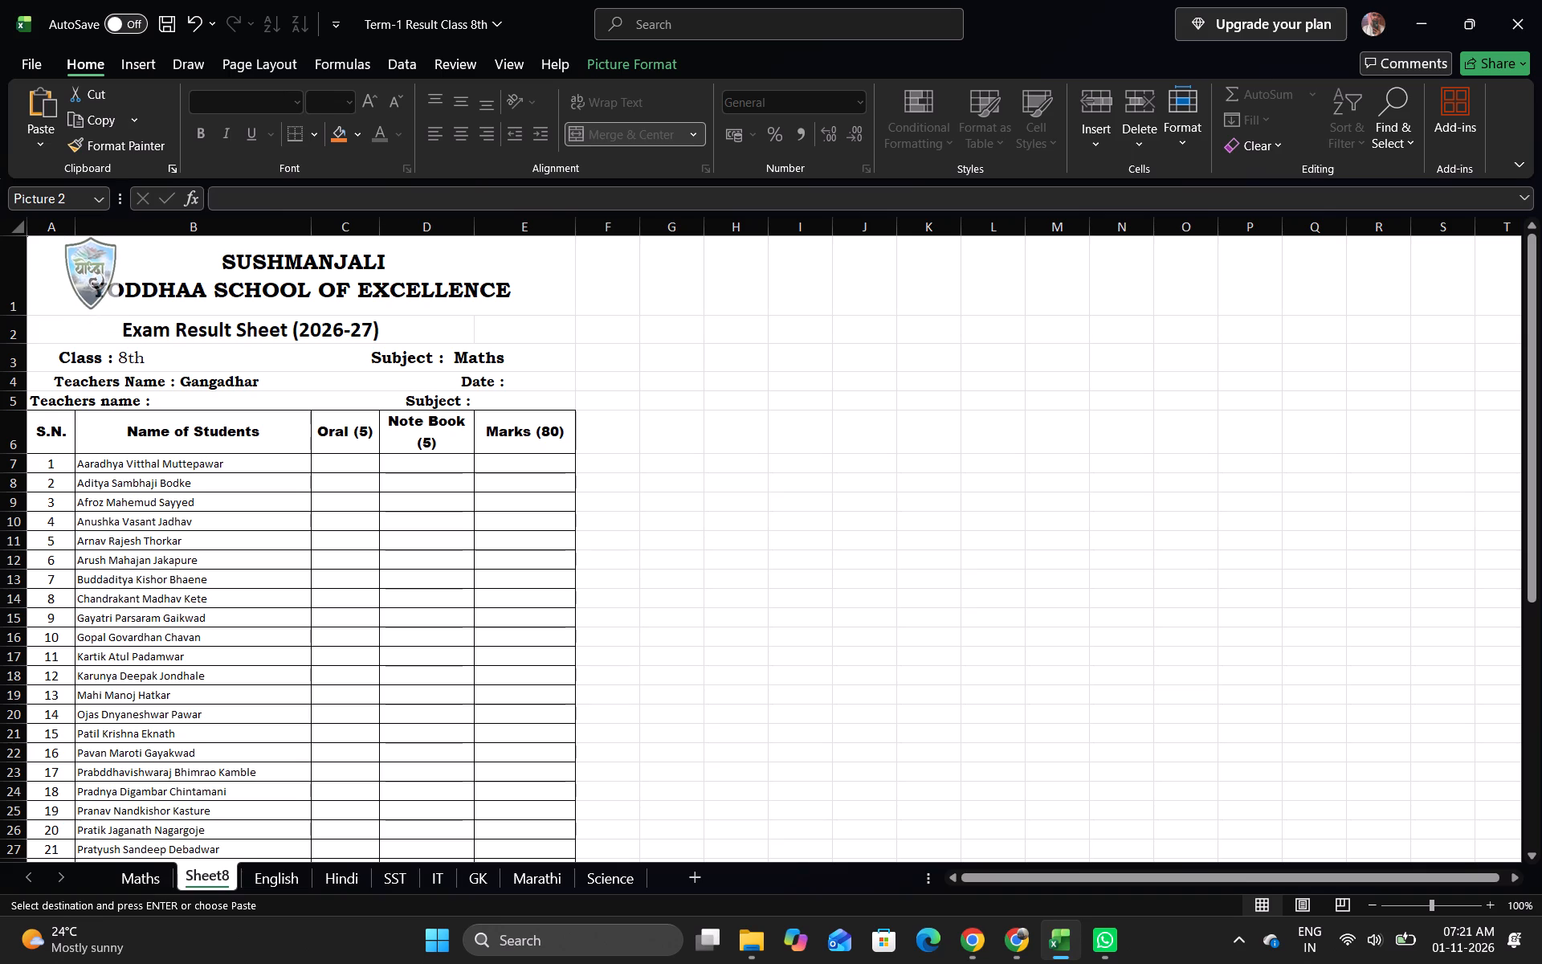
drag(90, 311, 88, 310)
drag(96, 268, 71, 270)
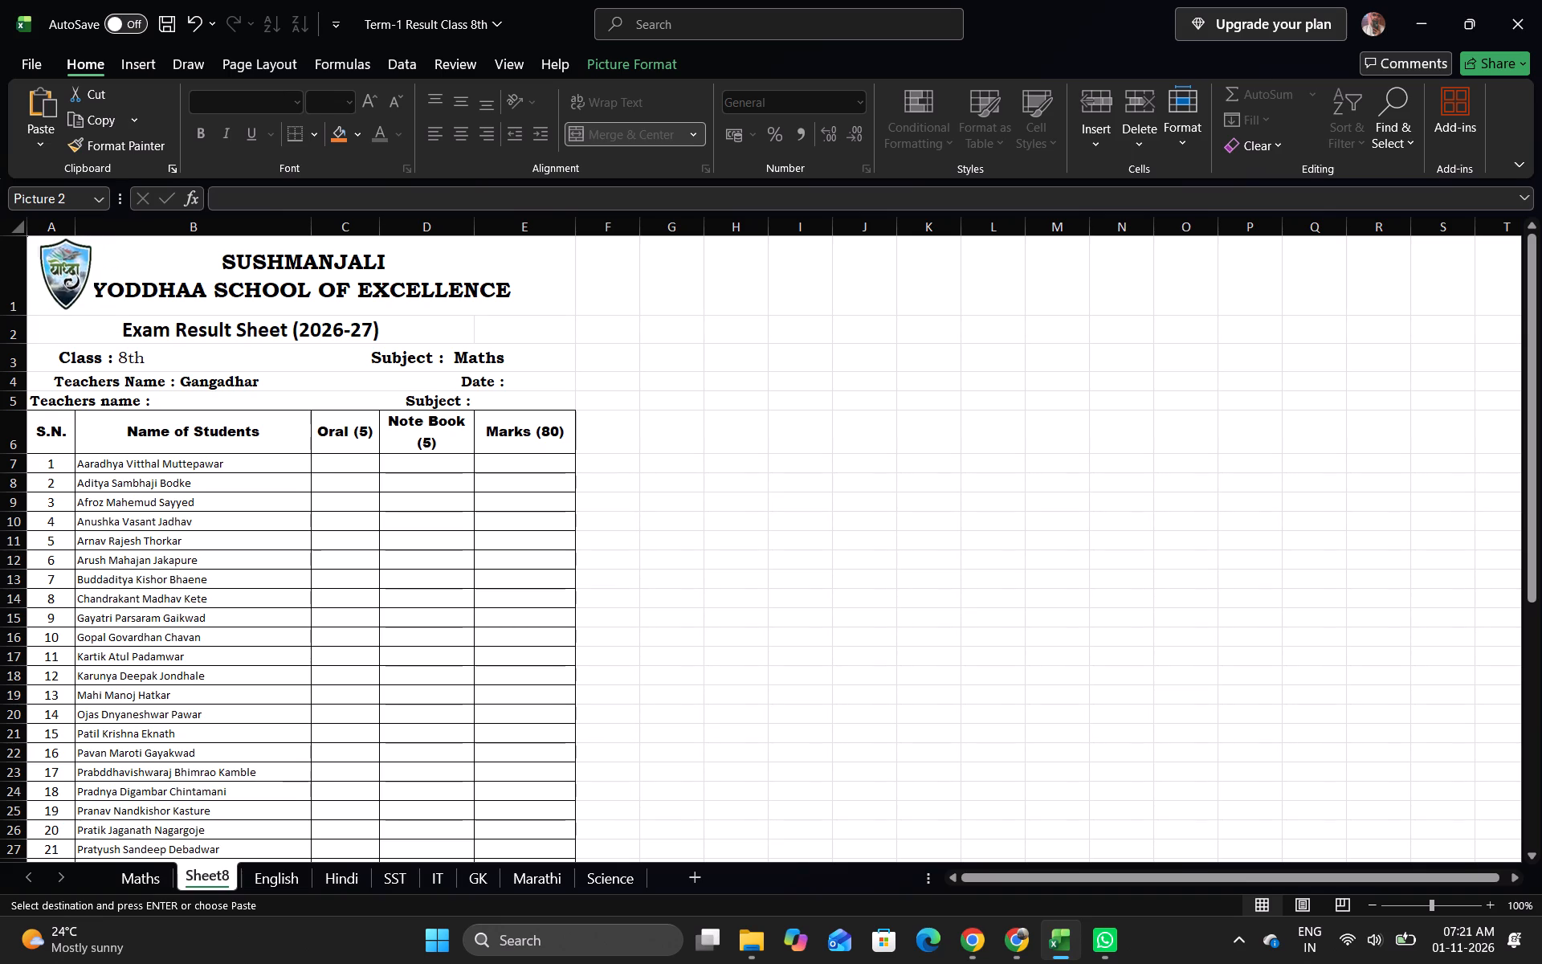
drag(71, 270, 68, 268)
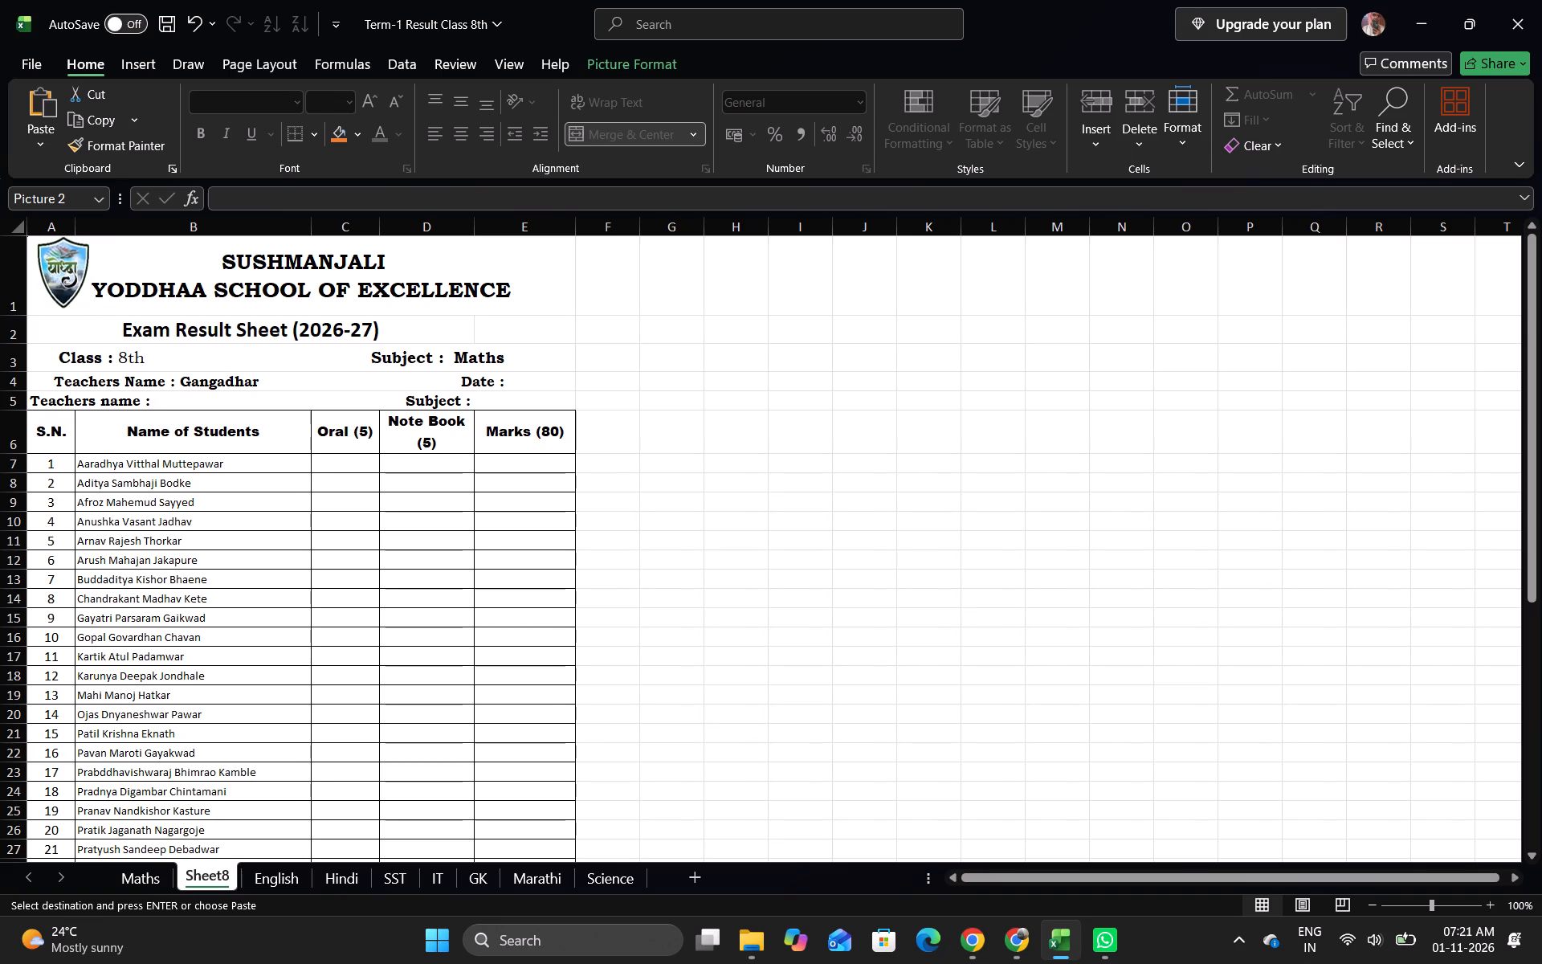
drag(68, 268, 71, 268)
click(631, 492)
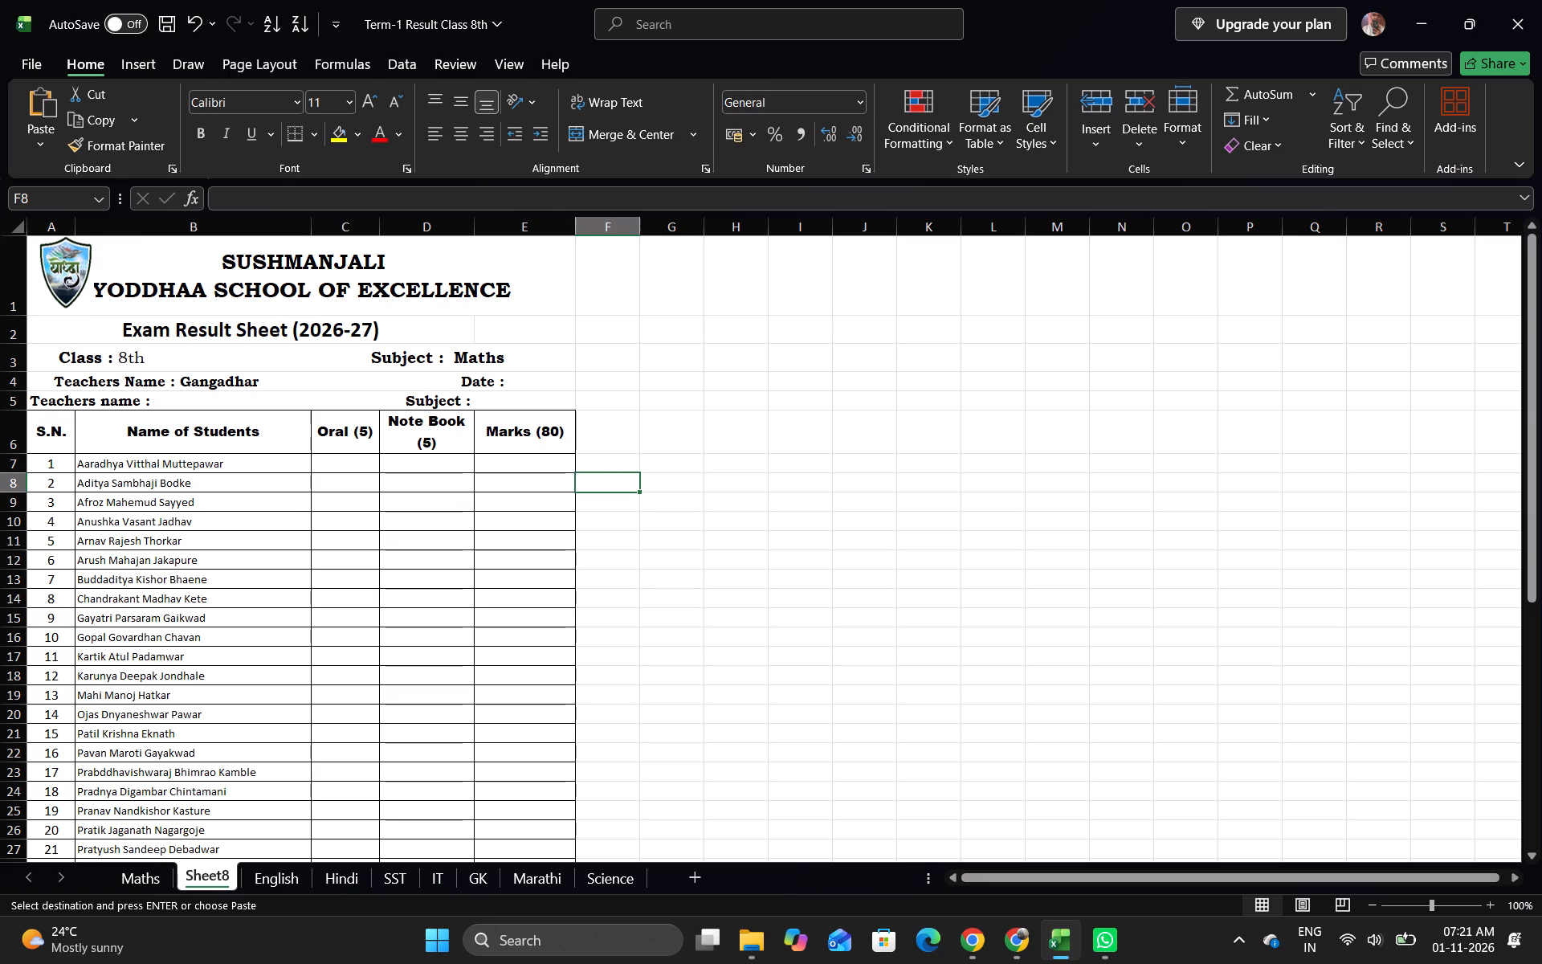
drag(59, 268, 50, 269)
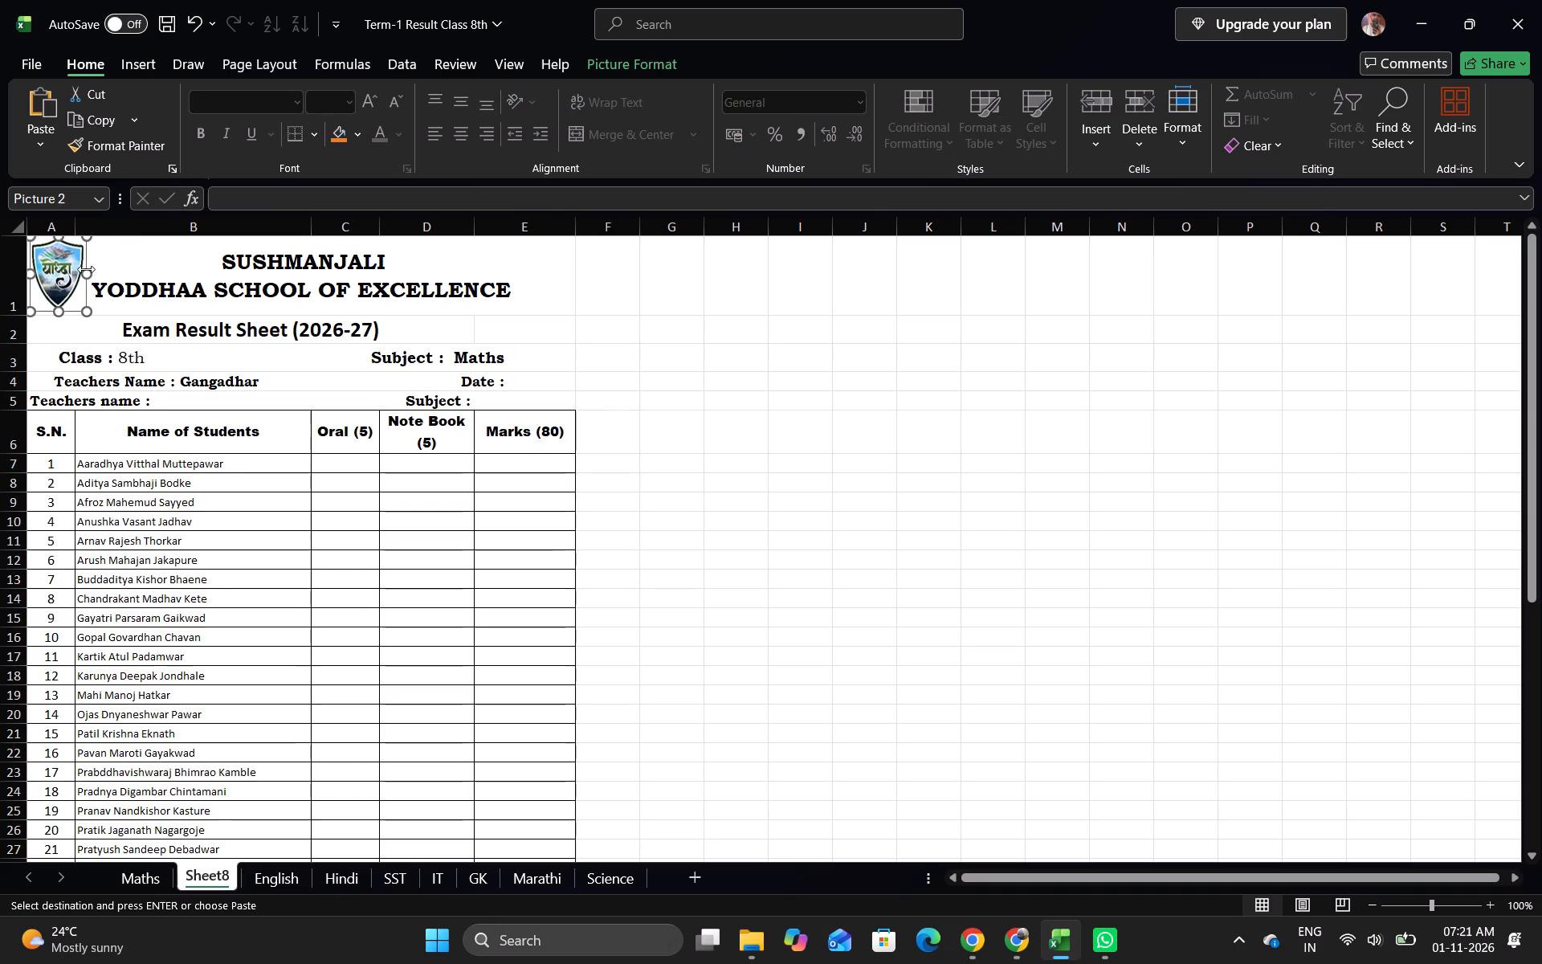
click(81, 273)
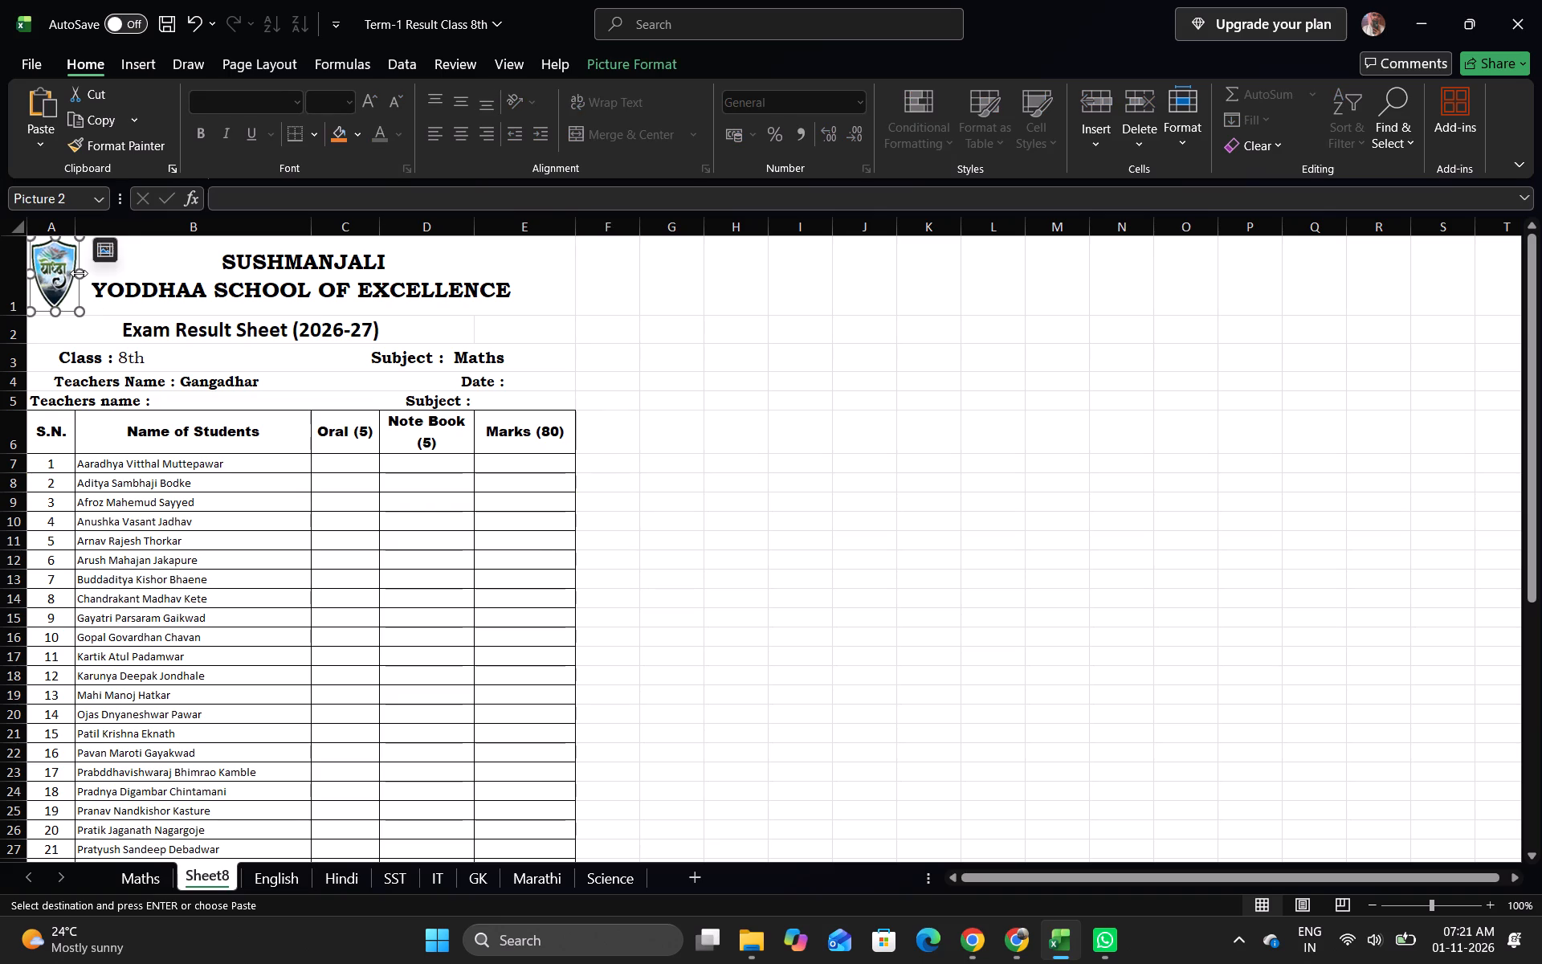
drag(67, 270, 75, 267)
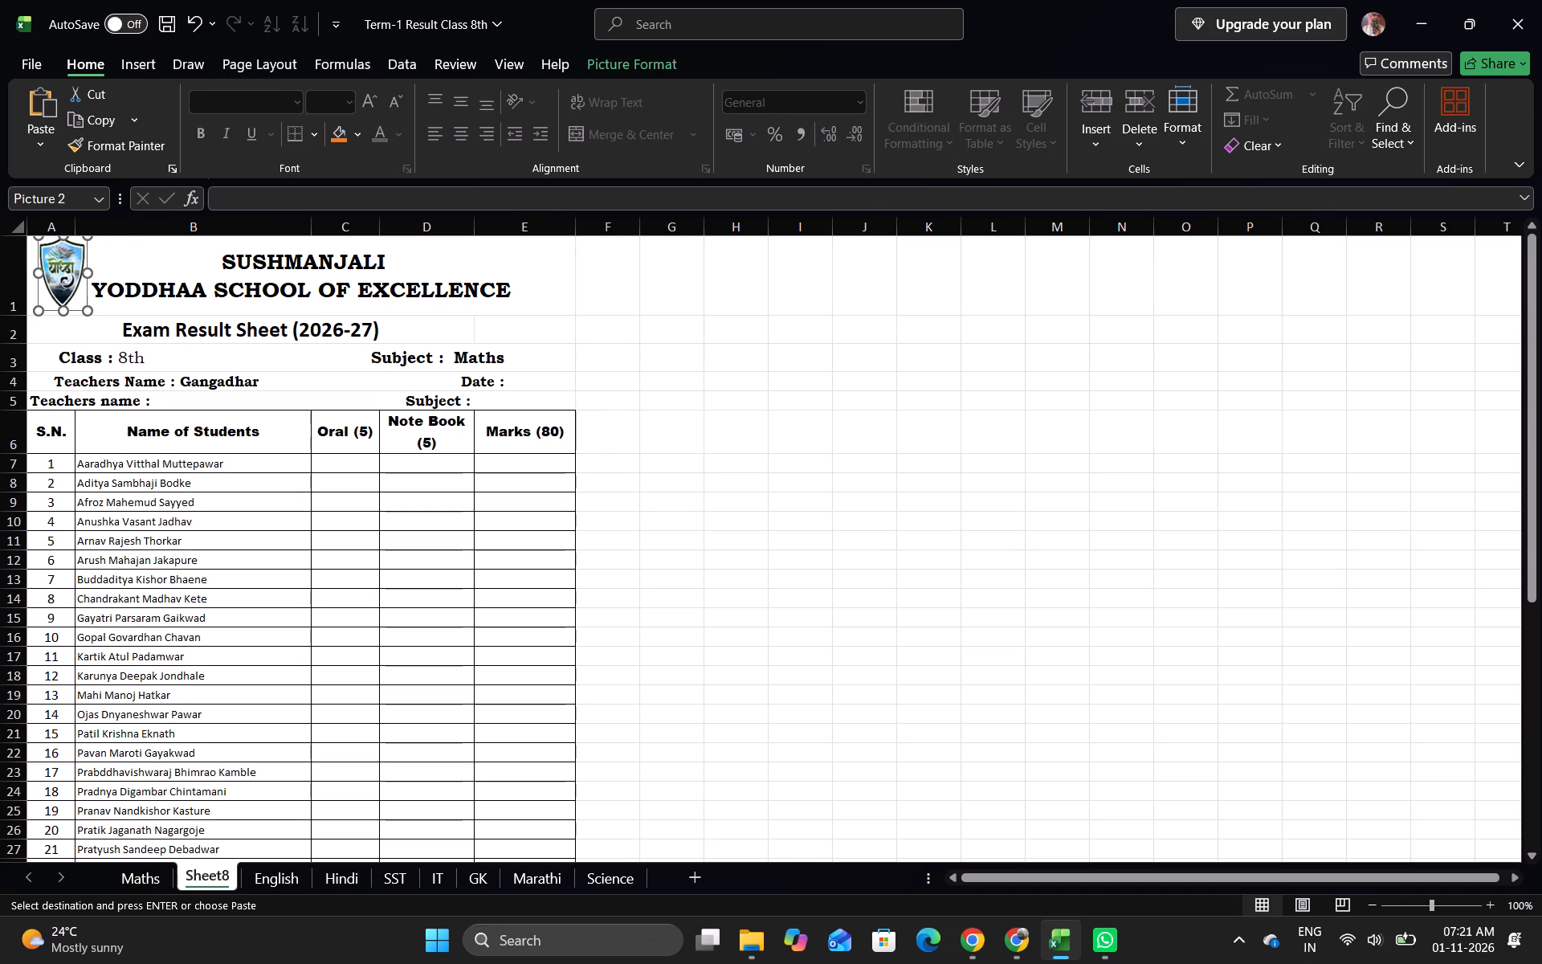
click(65, 309)
click(419, 410)
Copy the merged Teacher's Sign cell B51 below the student list on the Maths worksheet for use on Sheet8.
scroll(489, 484, down, 3)
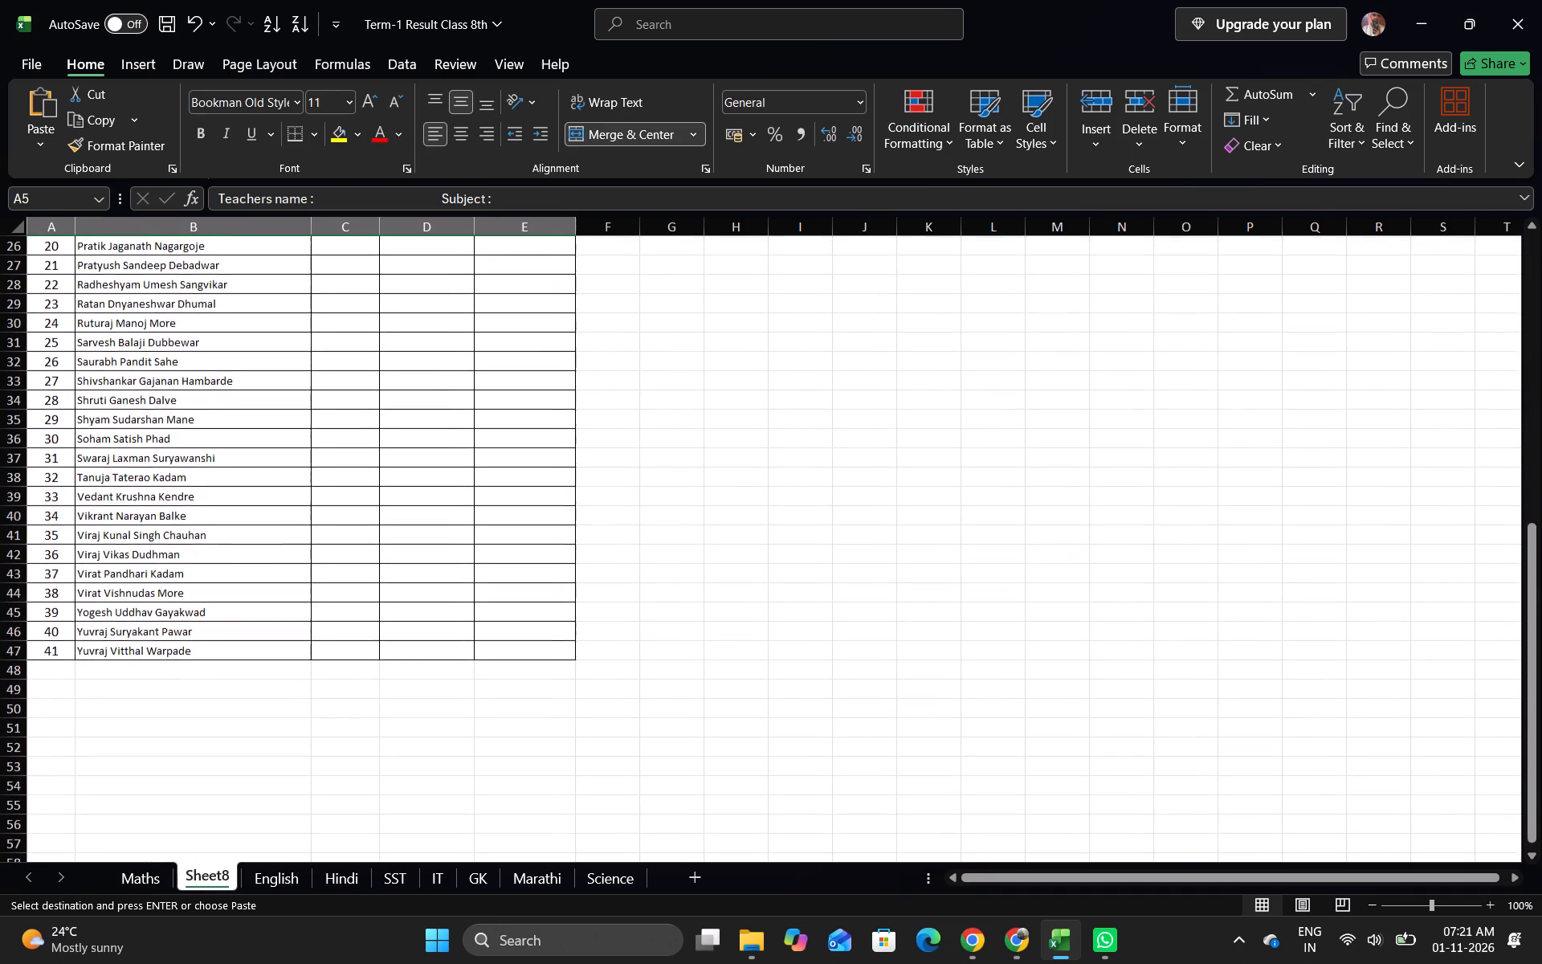
scroll(489, 484, down, 1)
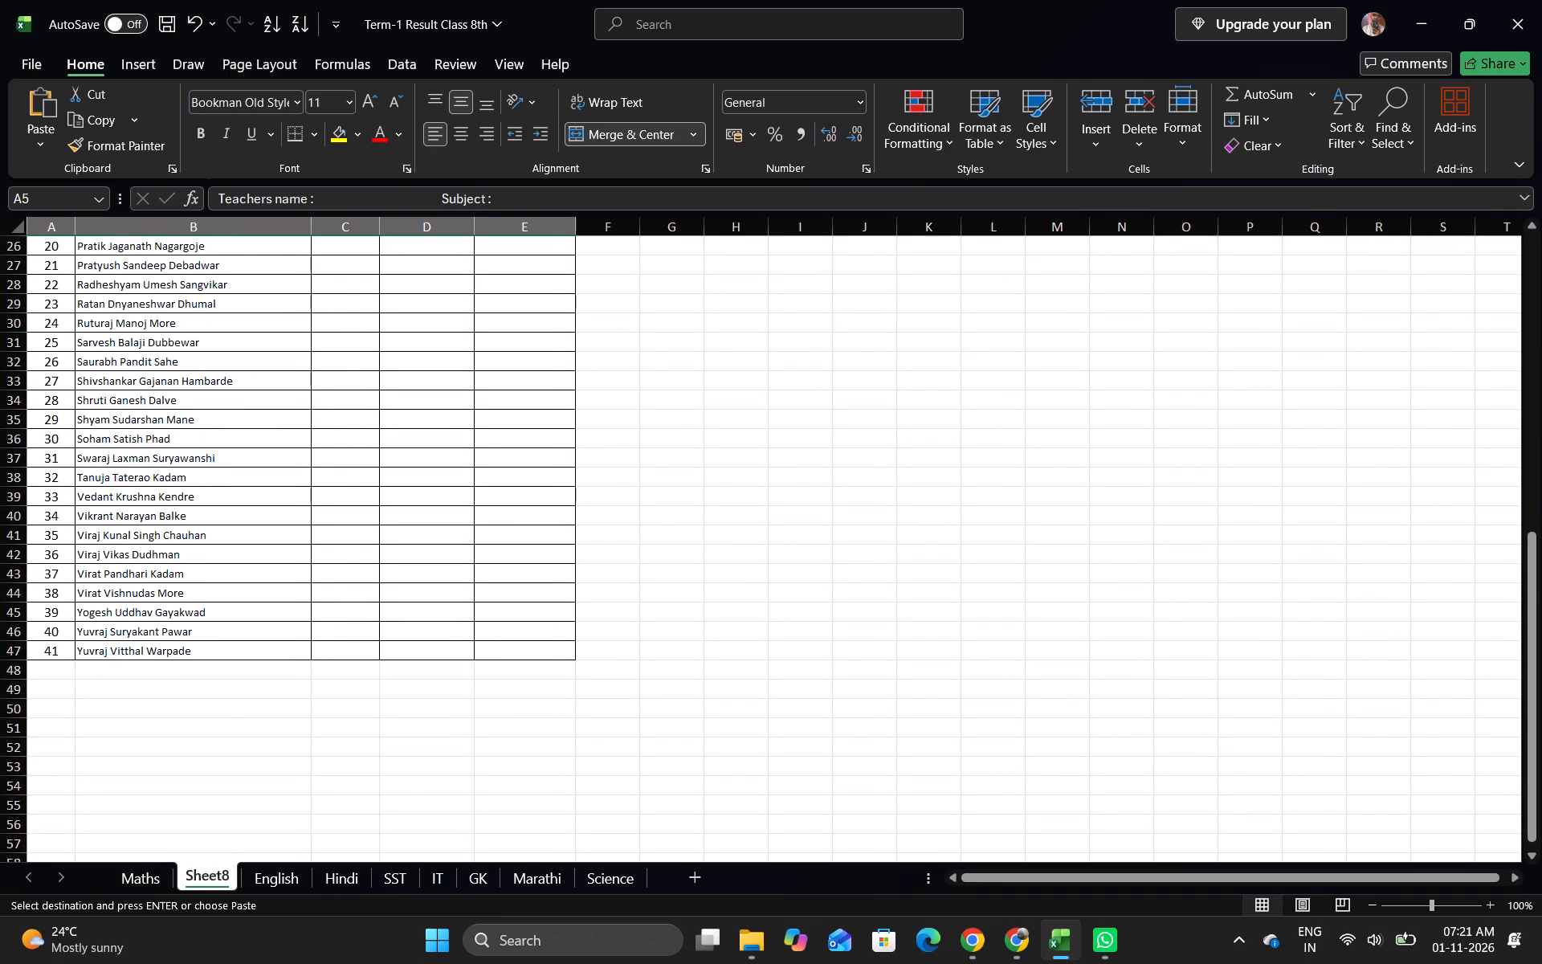
click(152, 876)
click(292, 630)
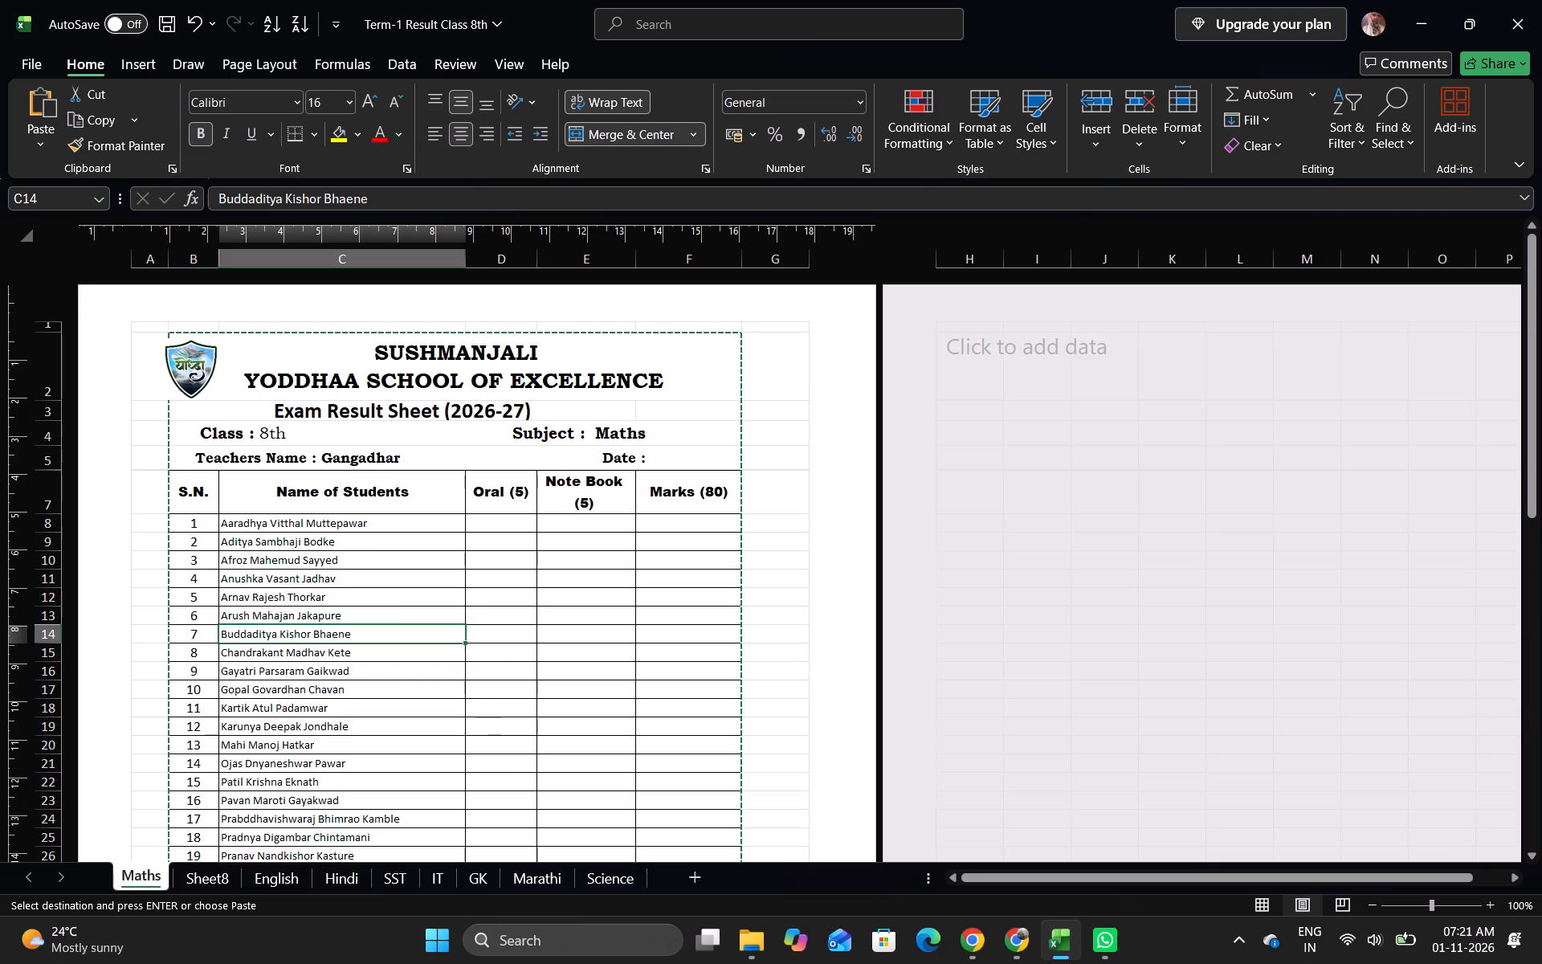
scroll(292, 630, down, 4)
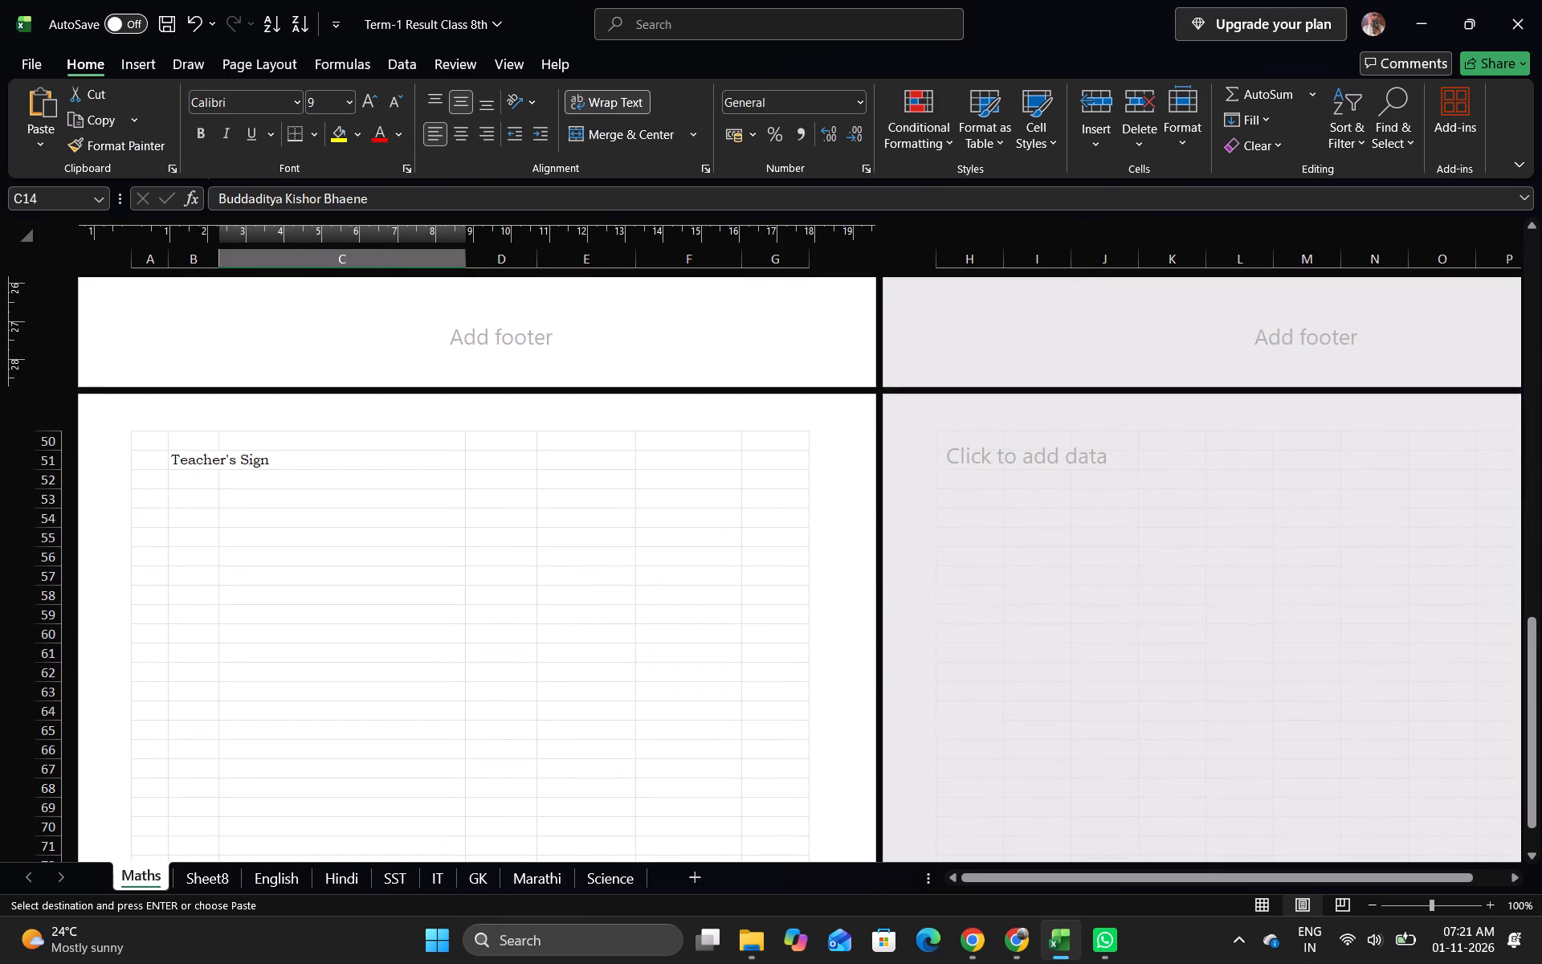
drag(176, 463, 206, 459)
key(ctrl+c)
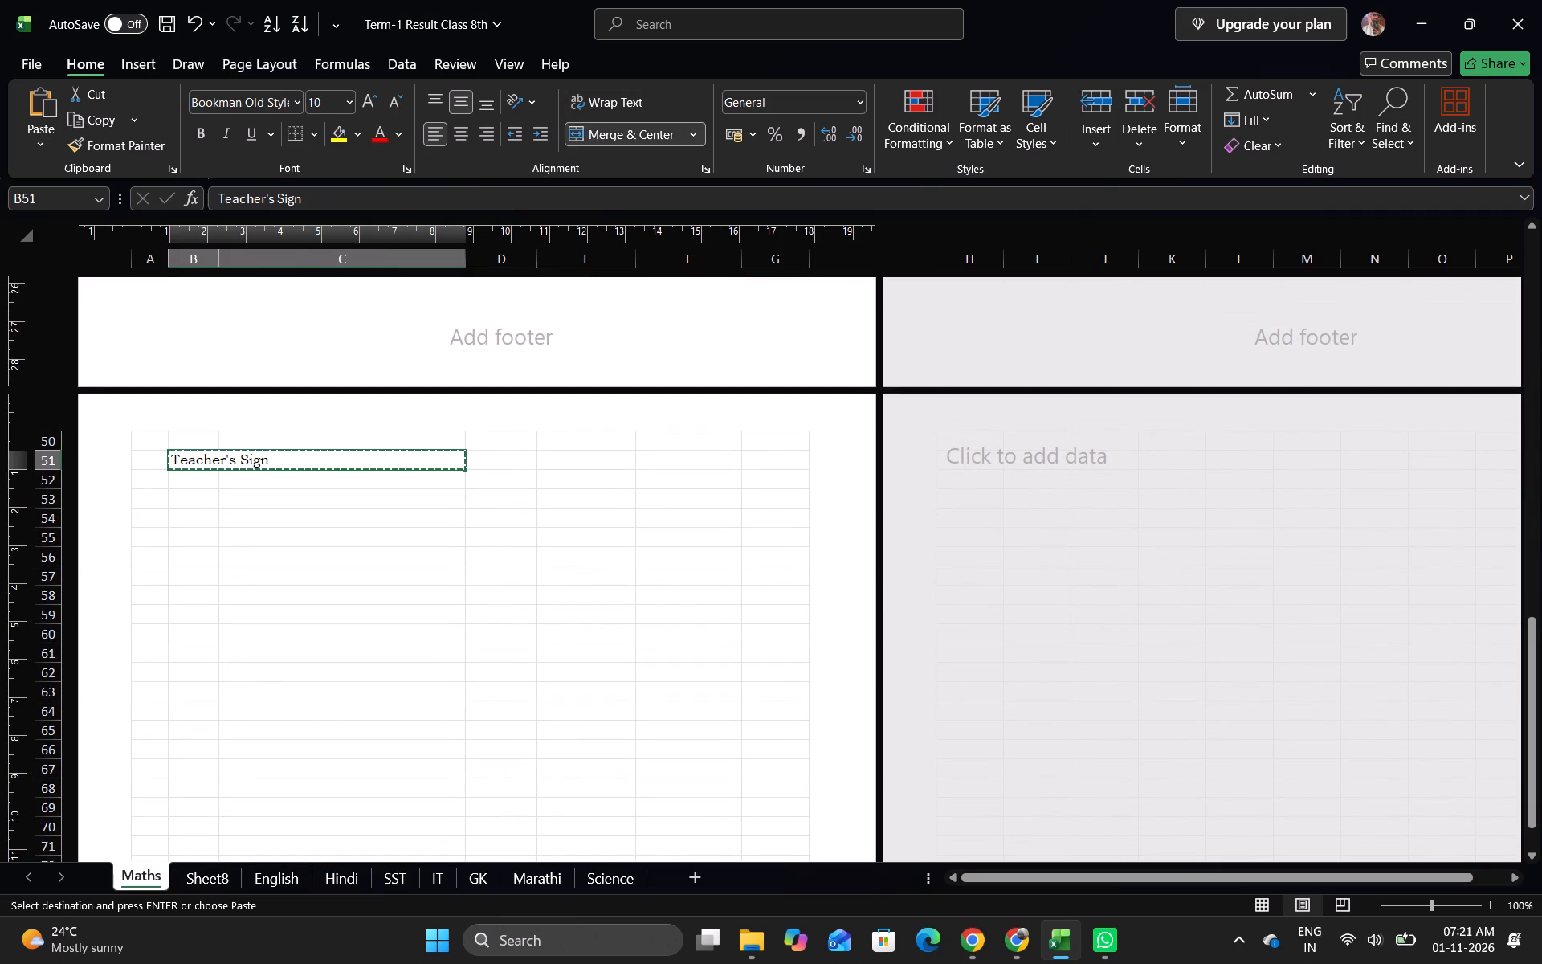
click(218, 881)
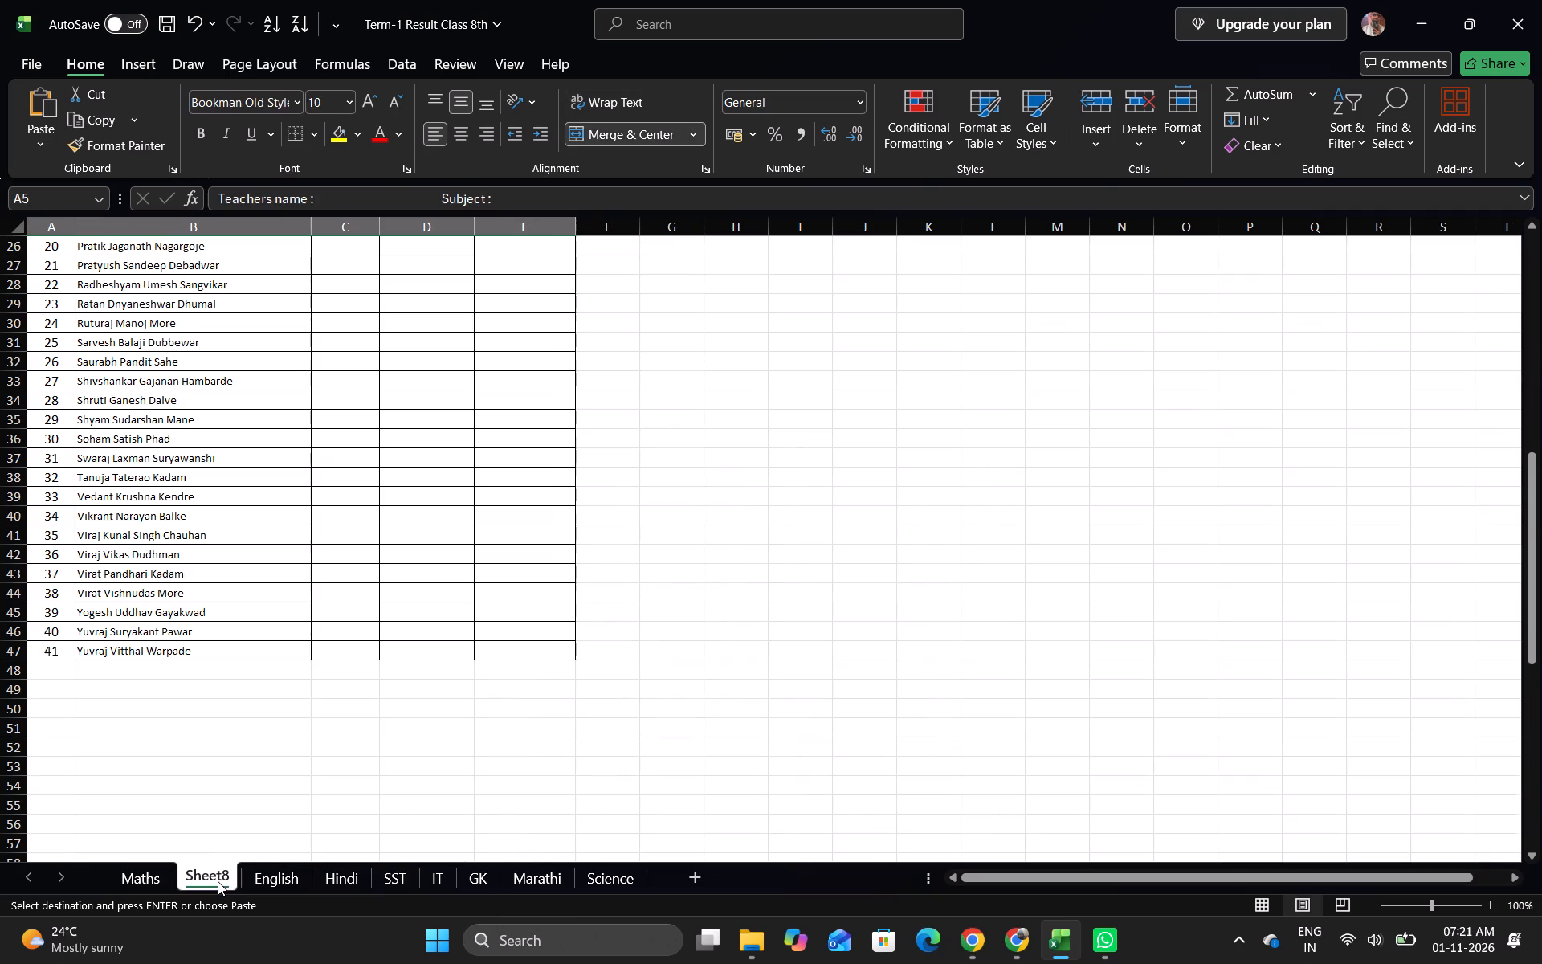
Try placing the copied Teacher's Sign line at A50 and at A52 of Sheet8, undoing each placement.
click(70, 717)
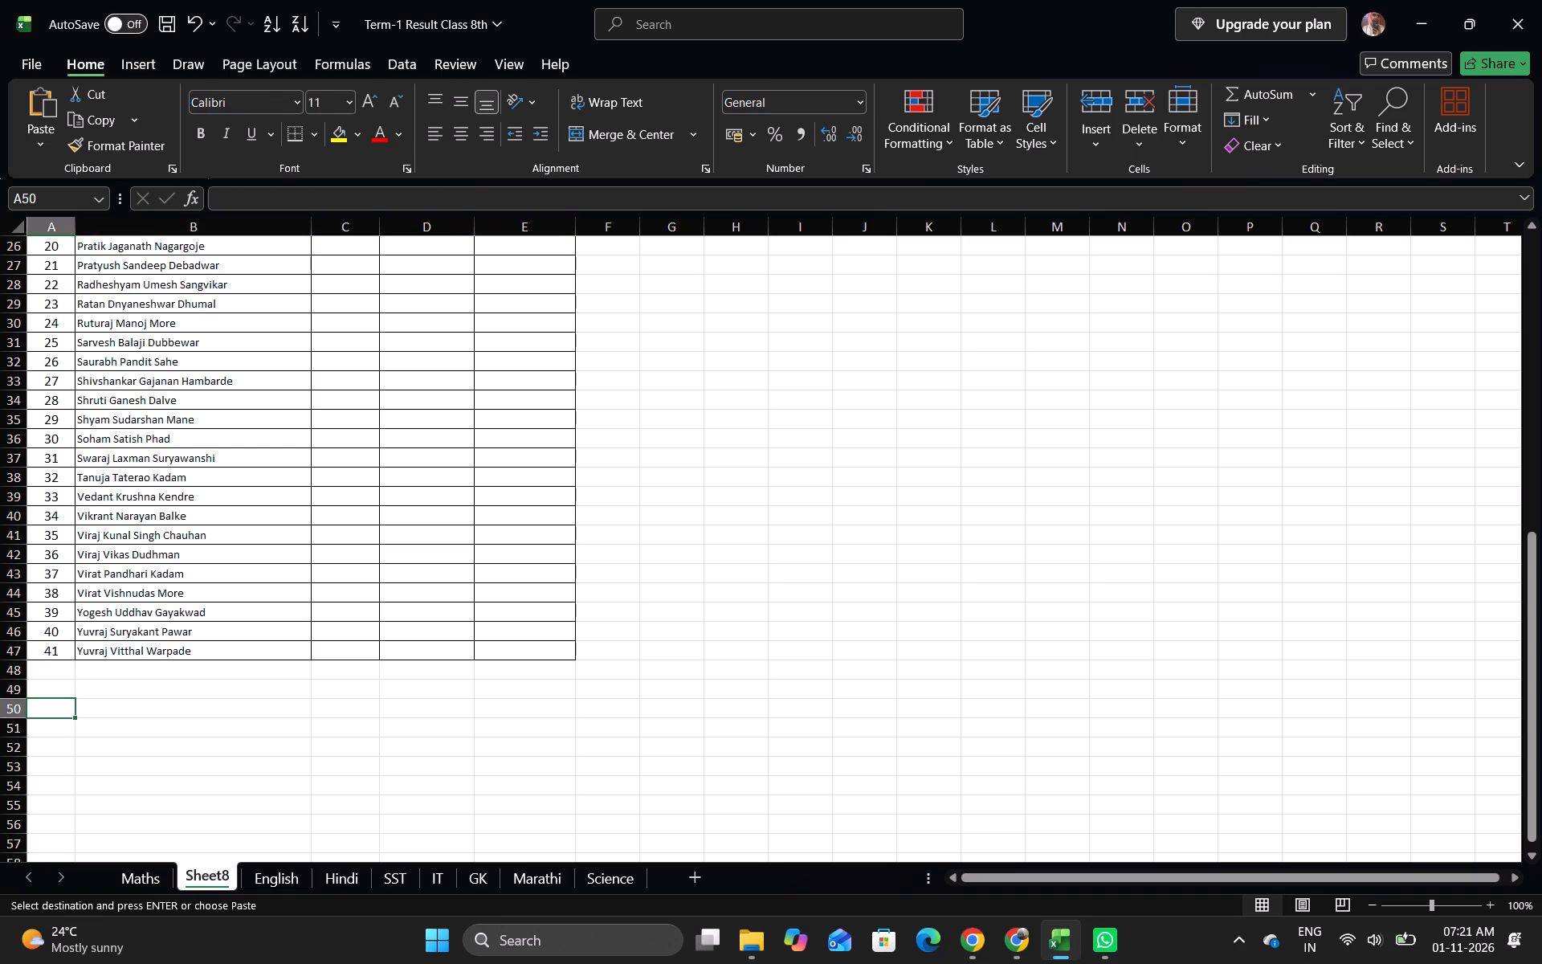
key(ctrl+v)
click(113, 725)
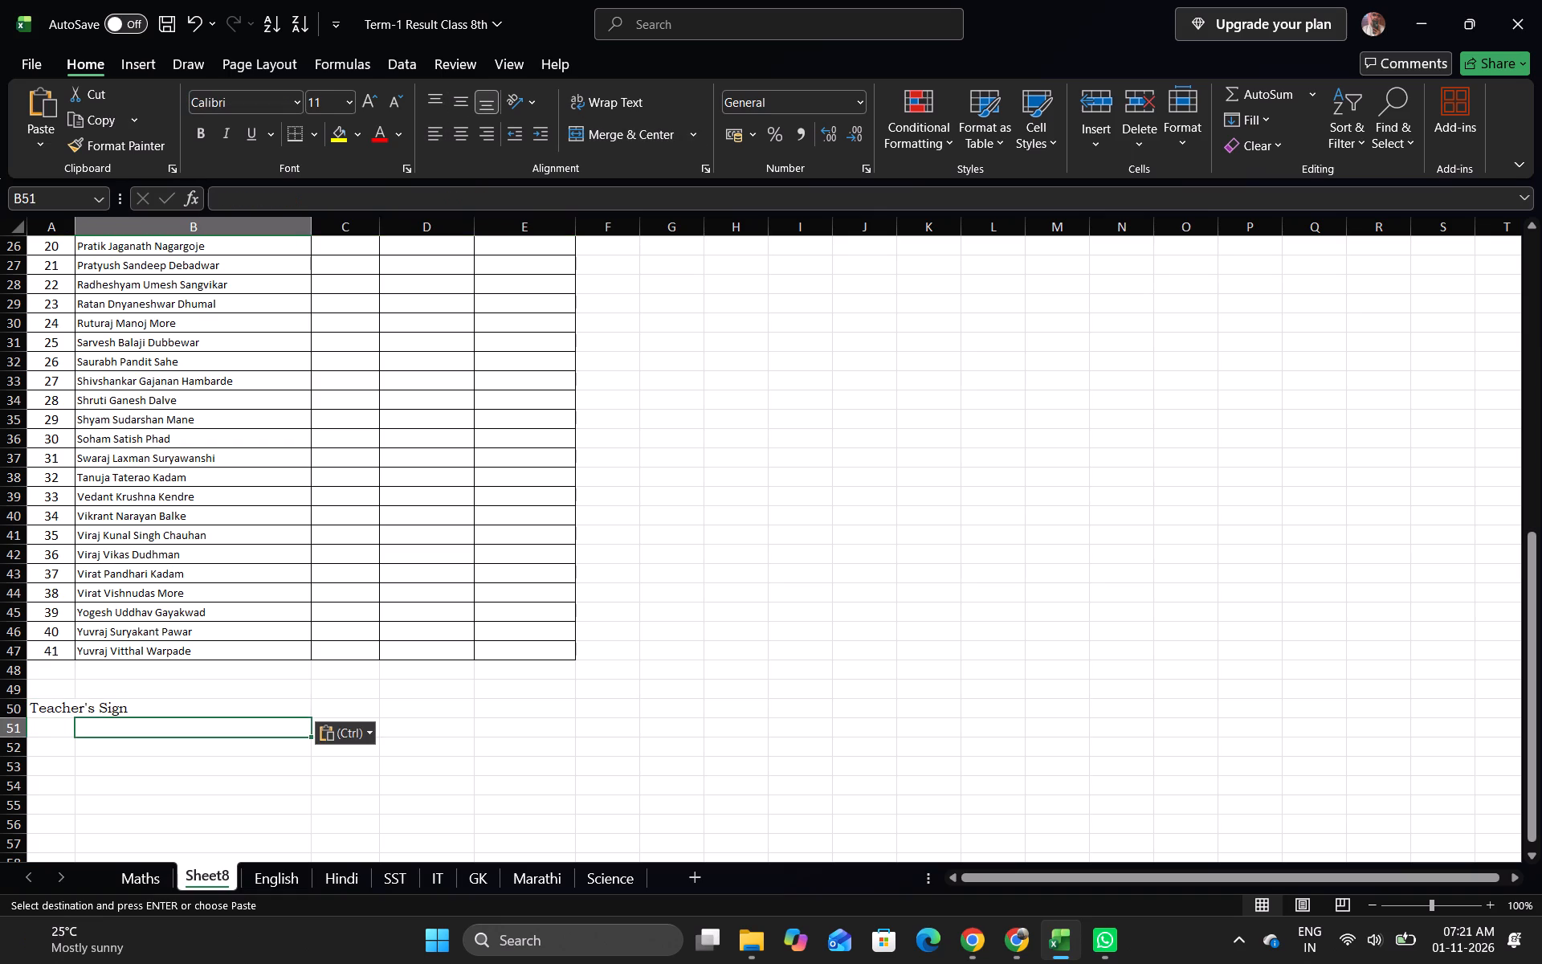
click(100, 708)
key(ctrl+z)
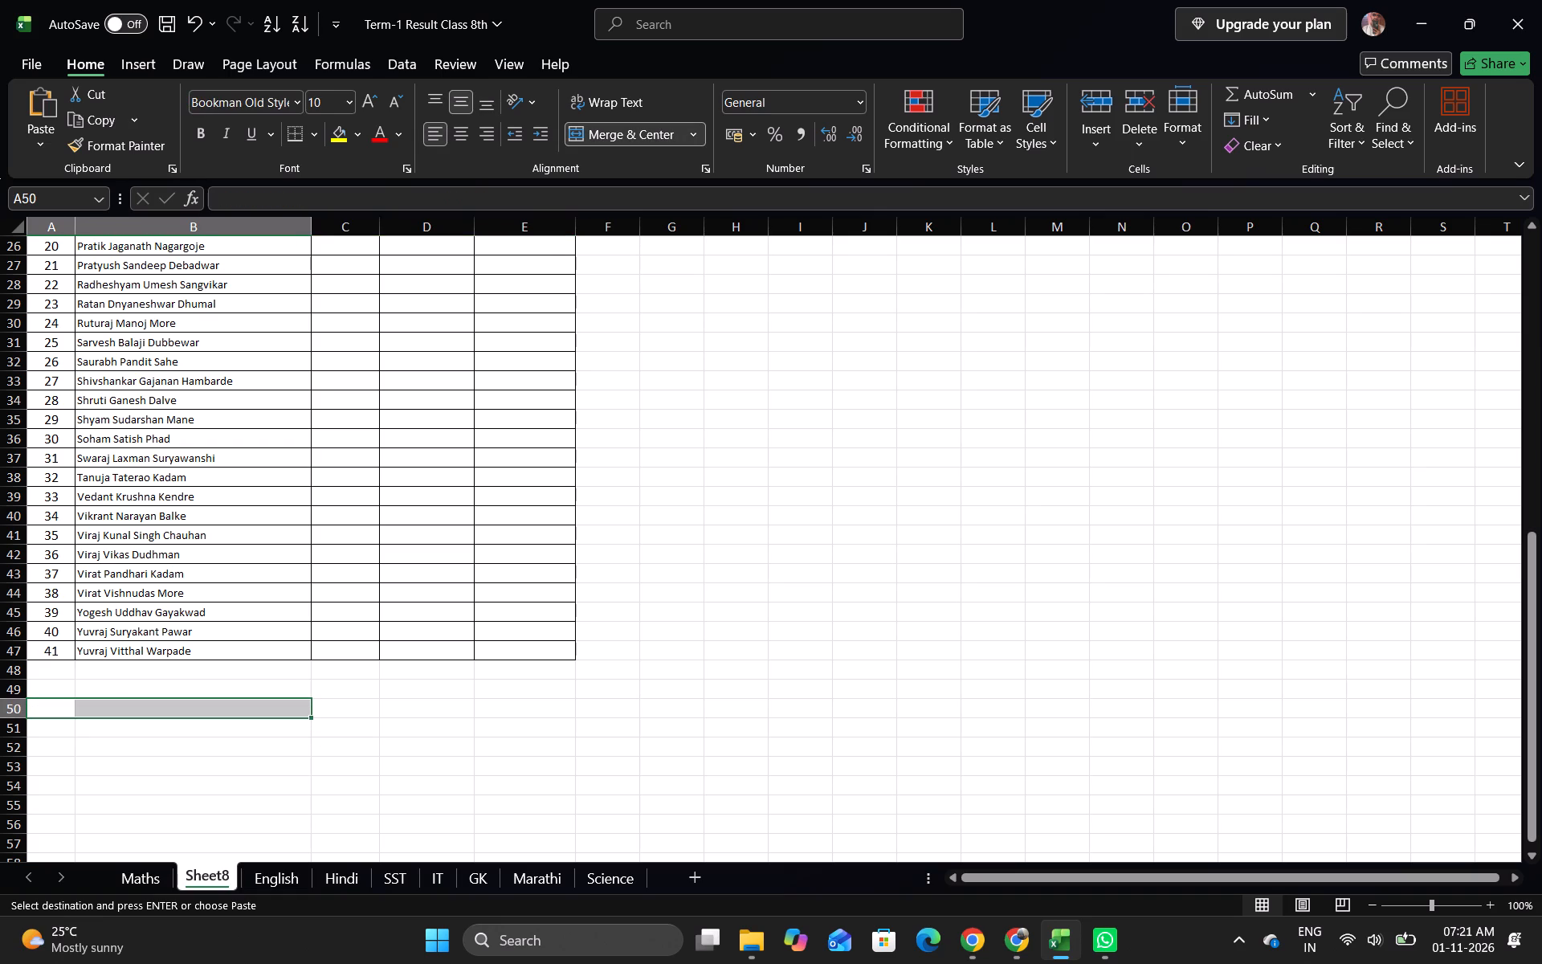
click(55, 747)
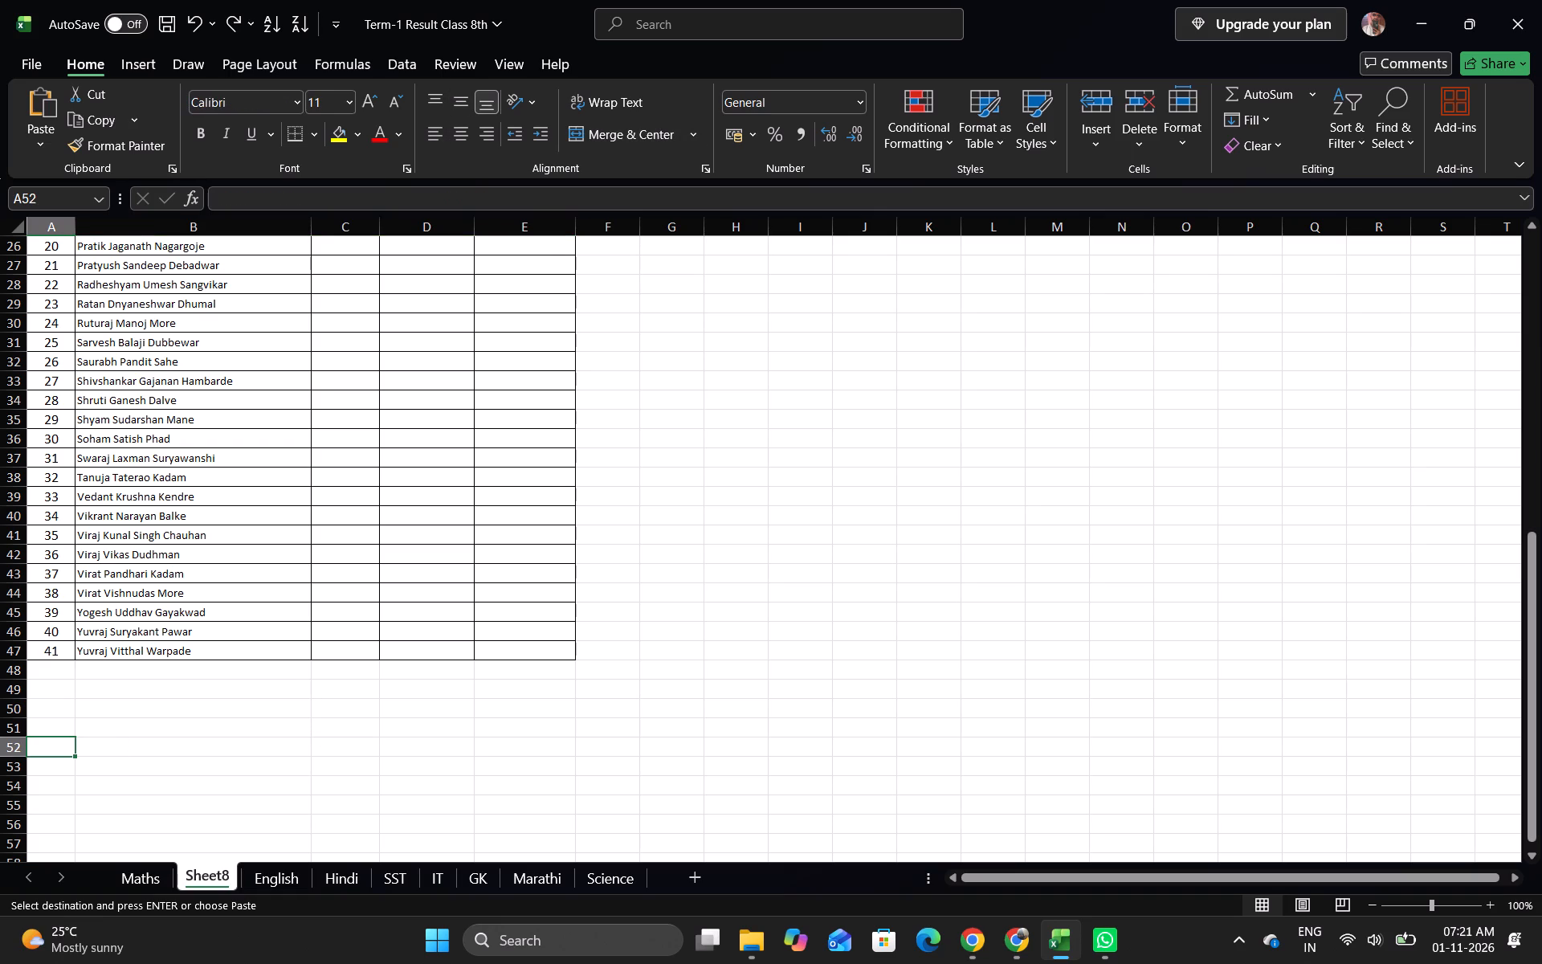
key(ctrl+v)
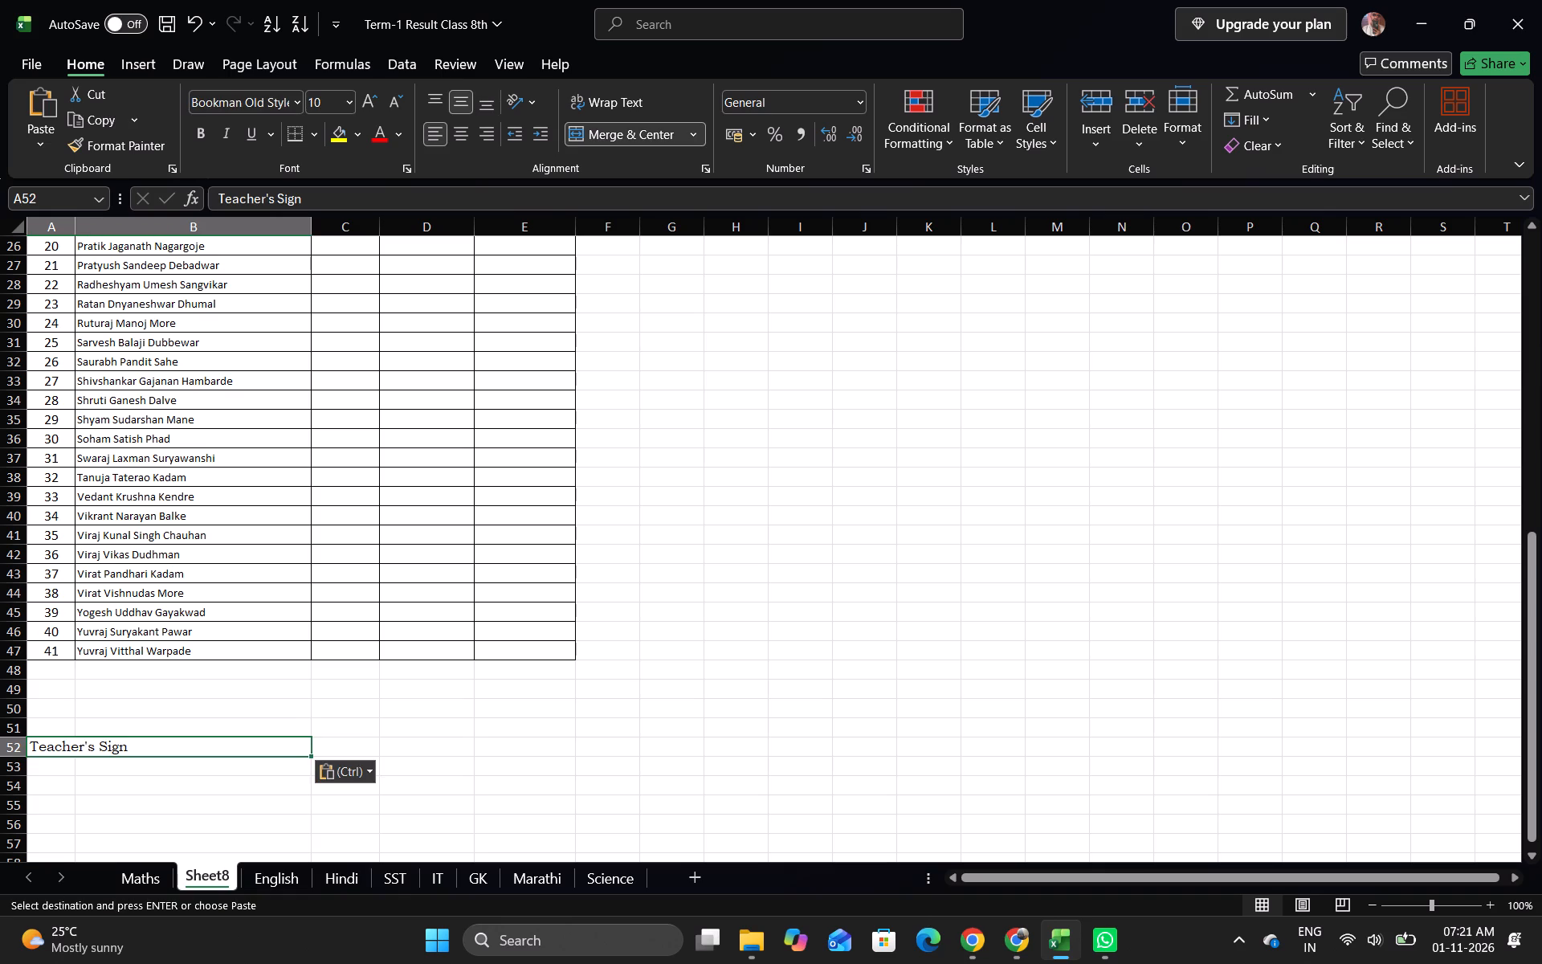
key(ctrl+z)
Paste the copied Teacher's Sign line at A51 of Sheet8.
click(63, 729)
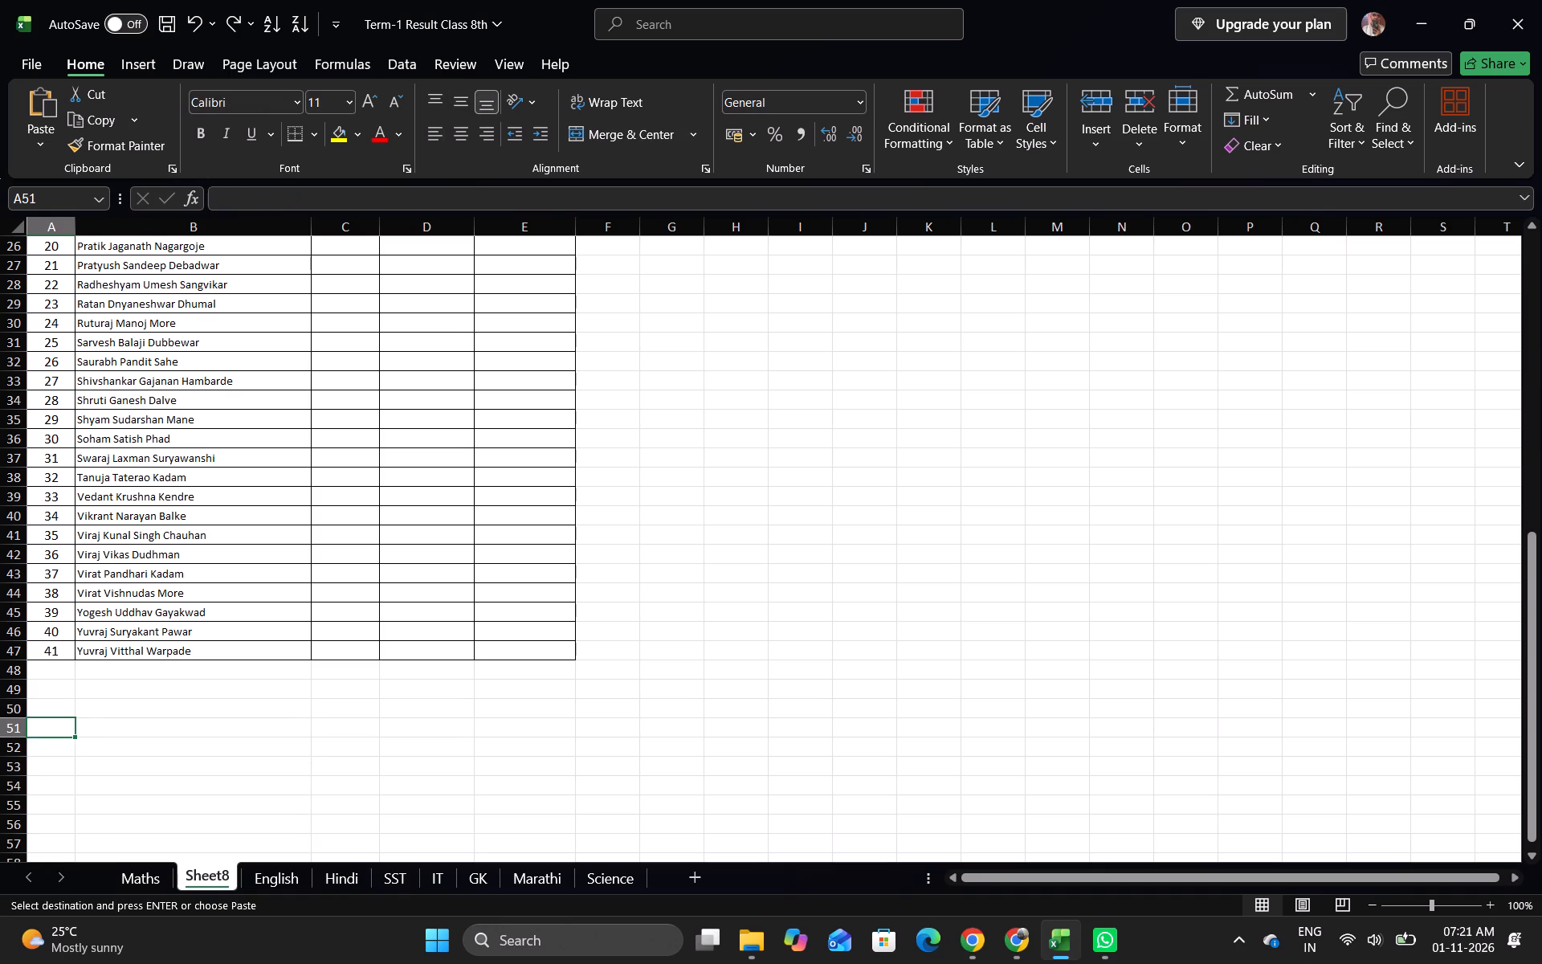
key(ctrl+v)
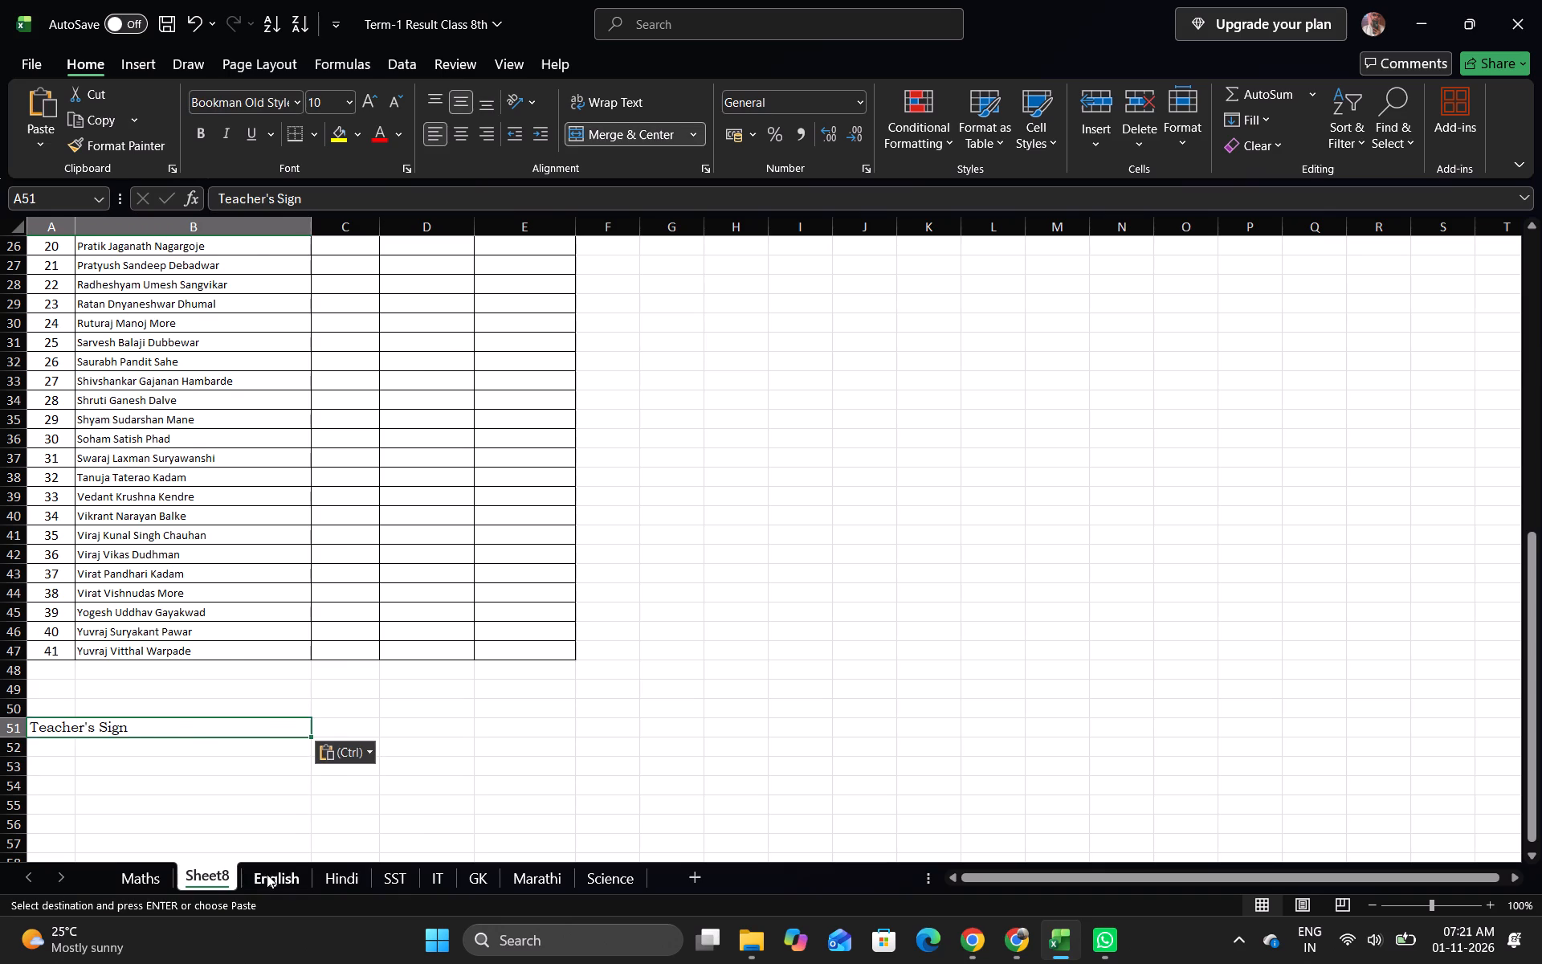
Paste the copied Teacher's Sign line at B51 of the English worksheet, below the last student.
click(267, 874)
scroll(149, 766, down, 1)
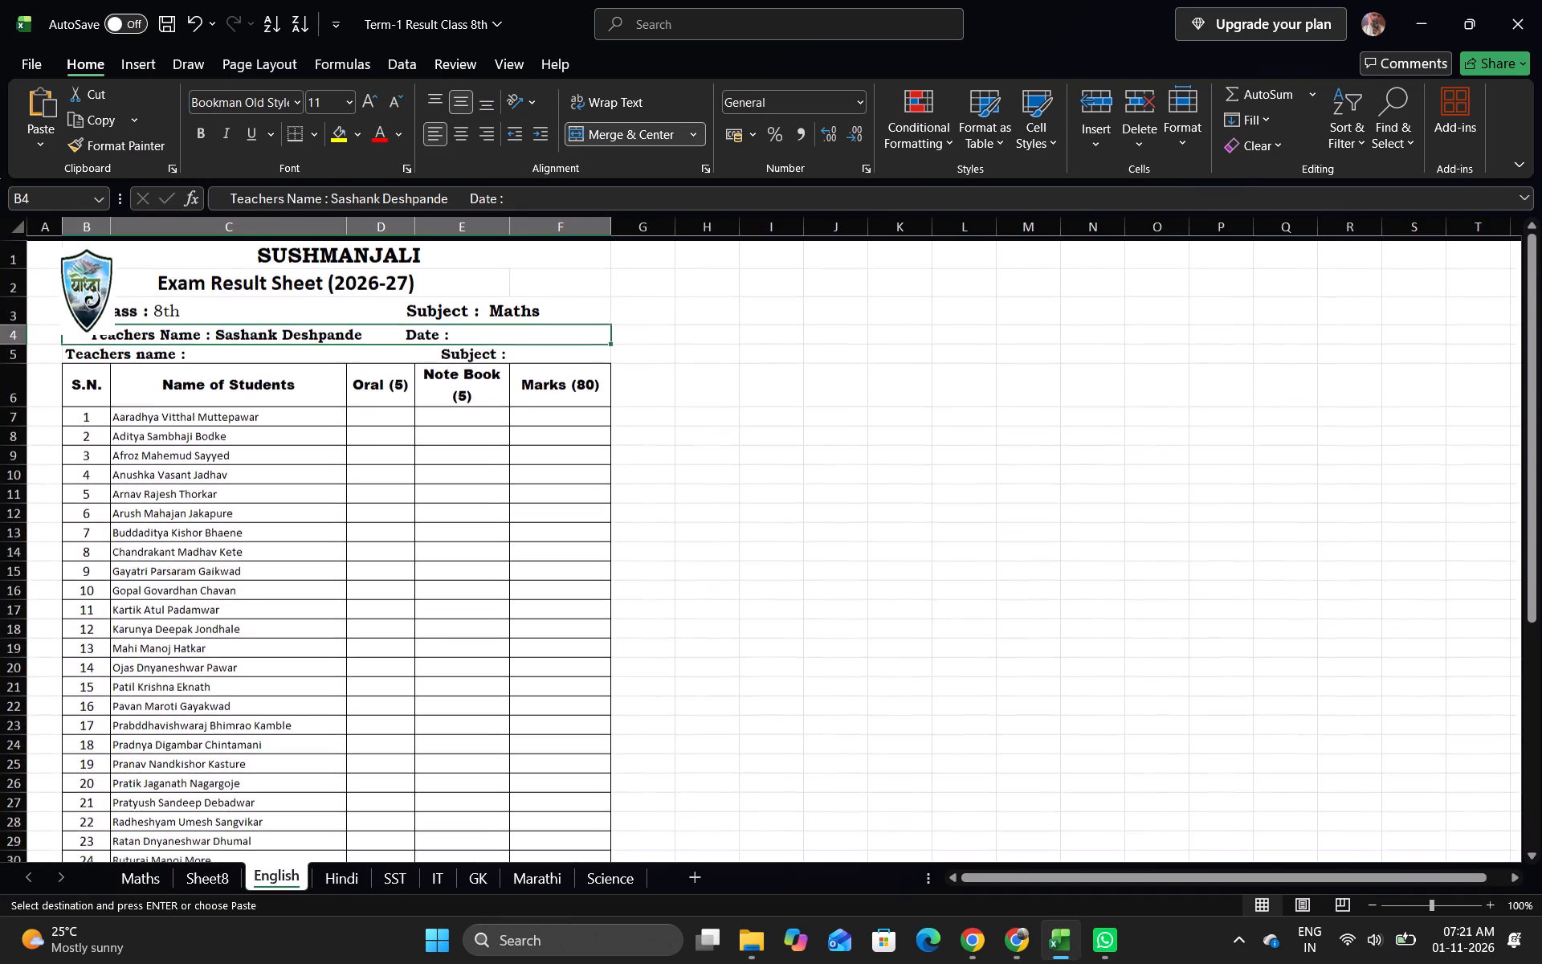
scroll(149, 766, down, 4)
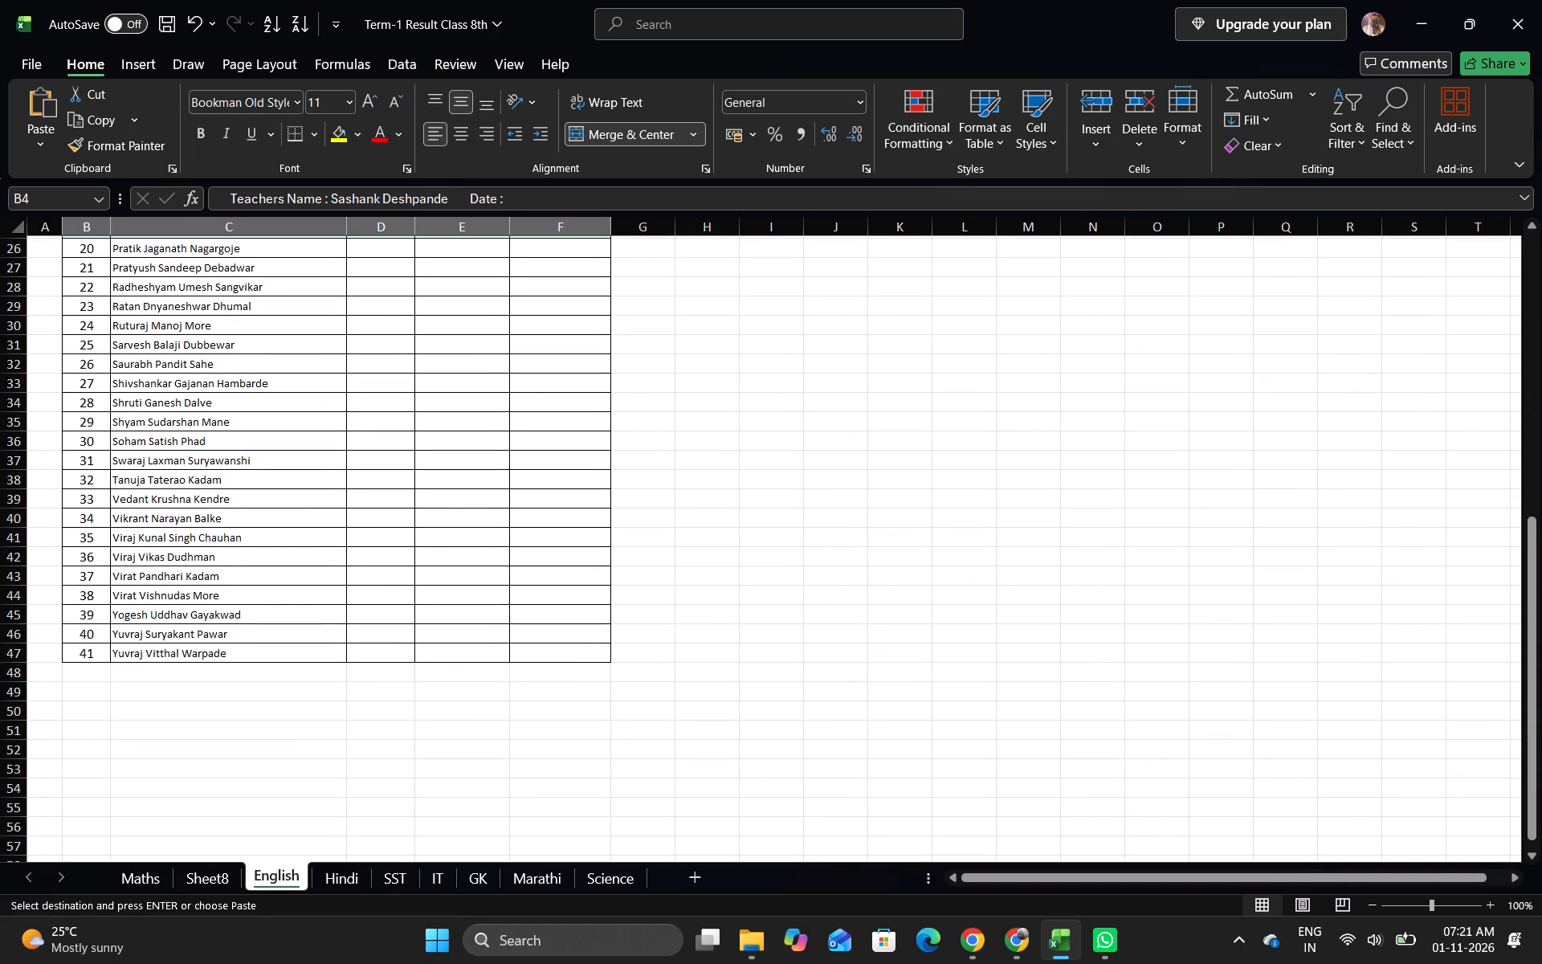
click(83, 736)
key(ctrl+v)
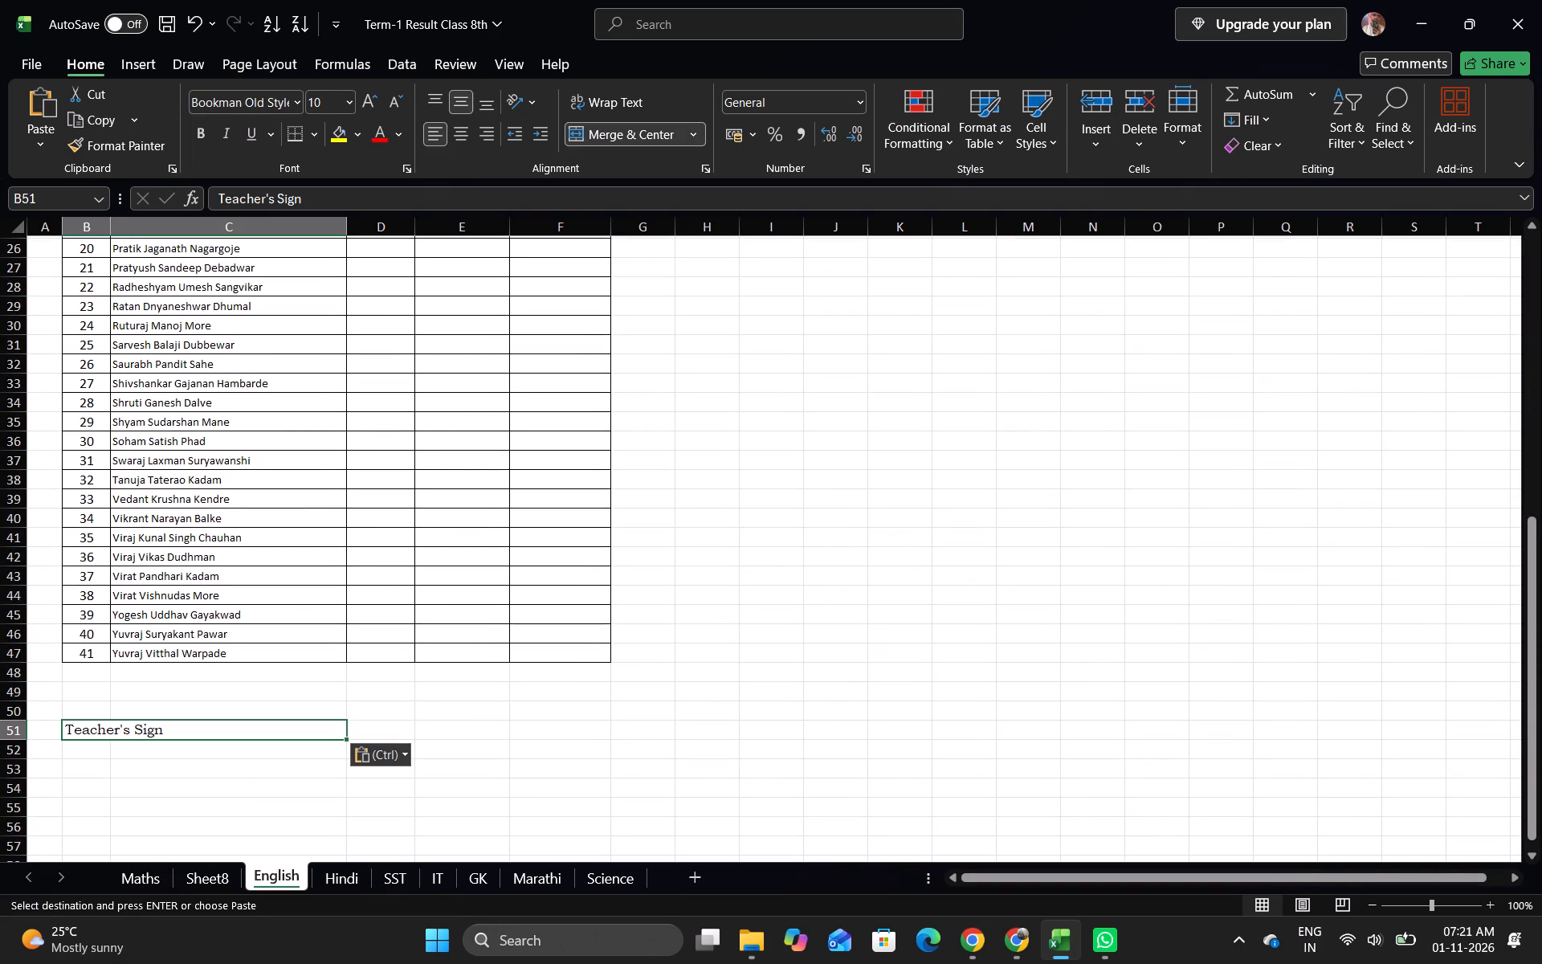
Paste the copied Teacher's Sign line at B51 of the Hindi worksheet, below the last student.
click(353, 882)
scroll(230, 803, down, 3)
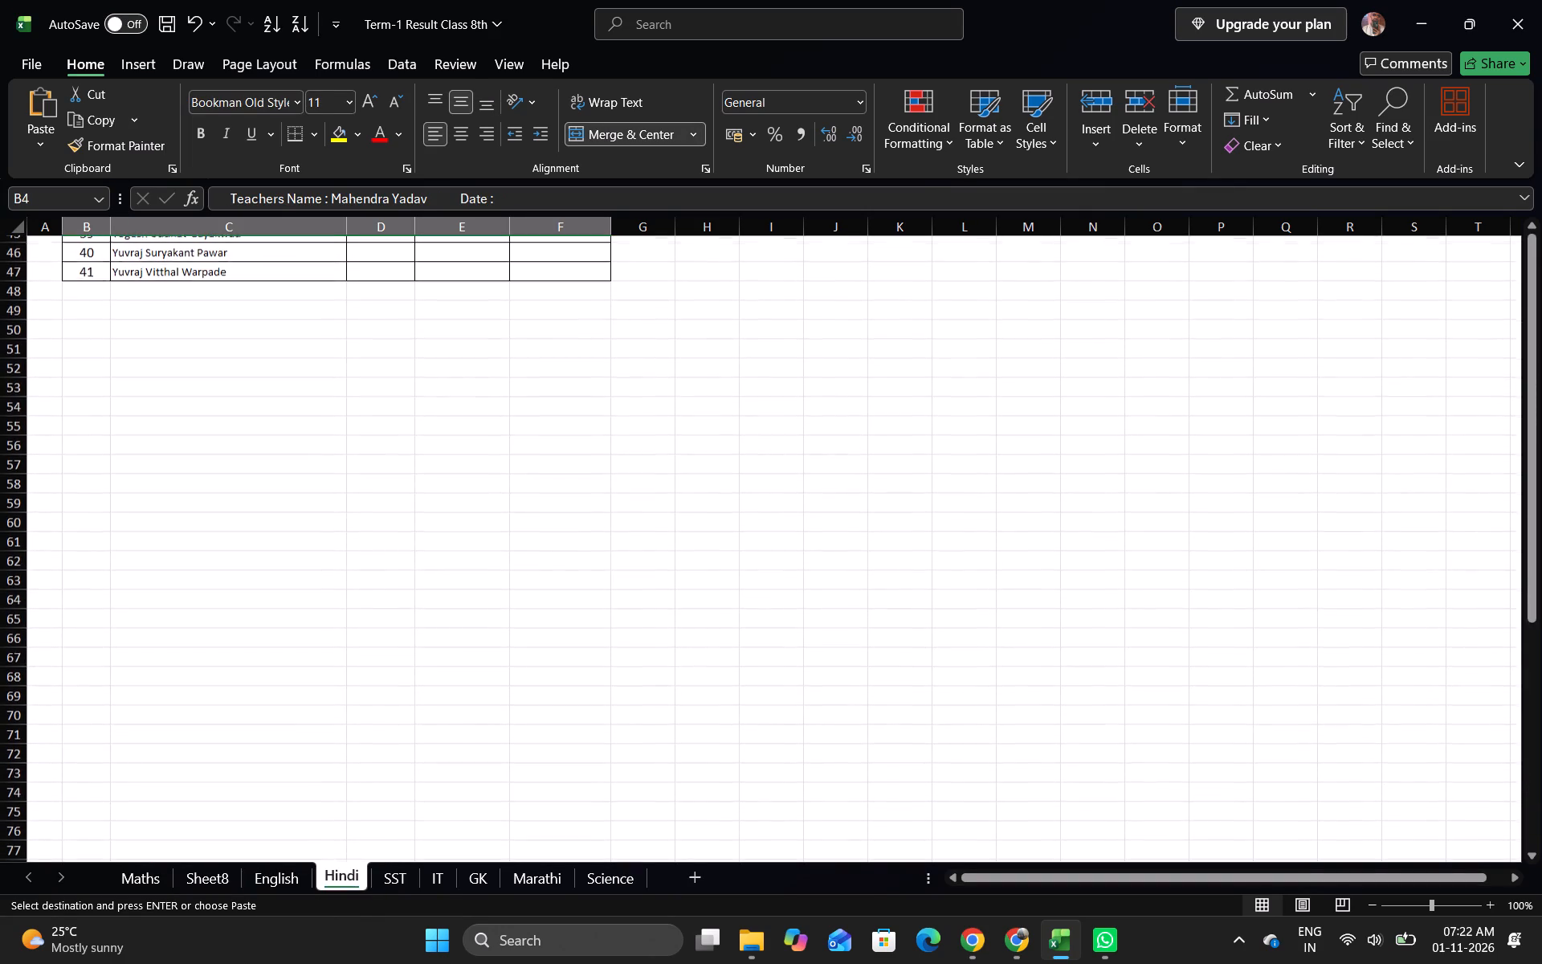
click(89, 342)
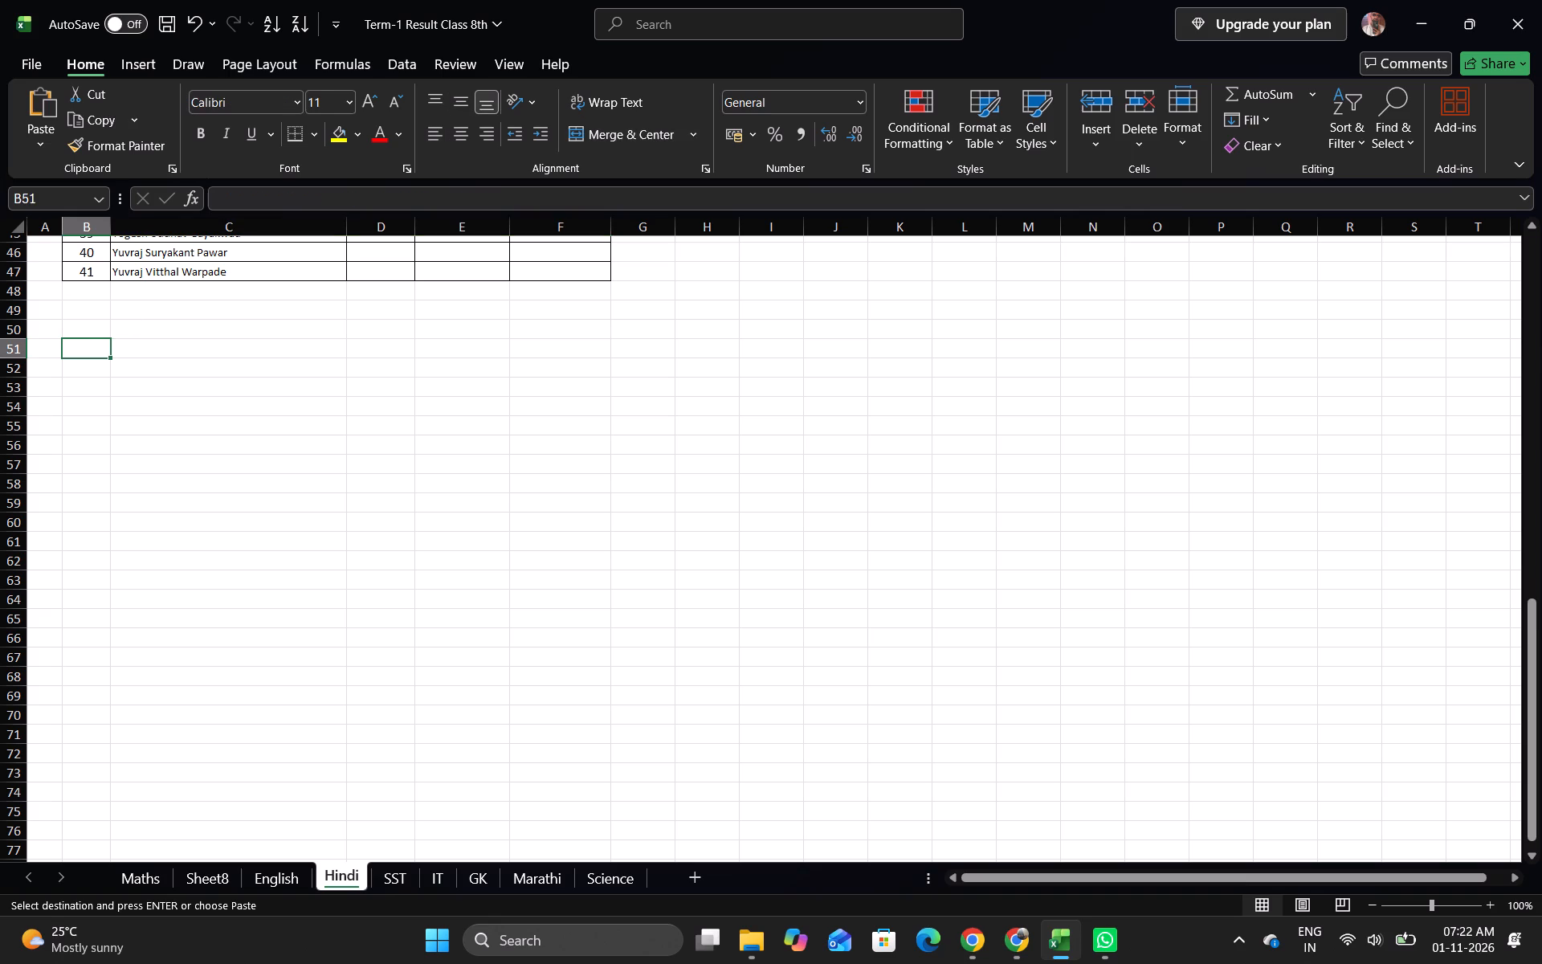
key(ctrl+v)
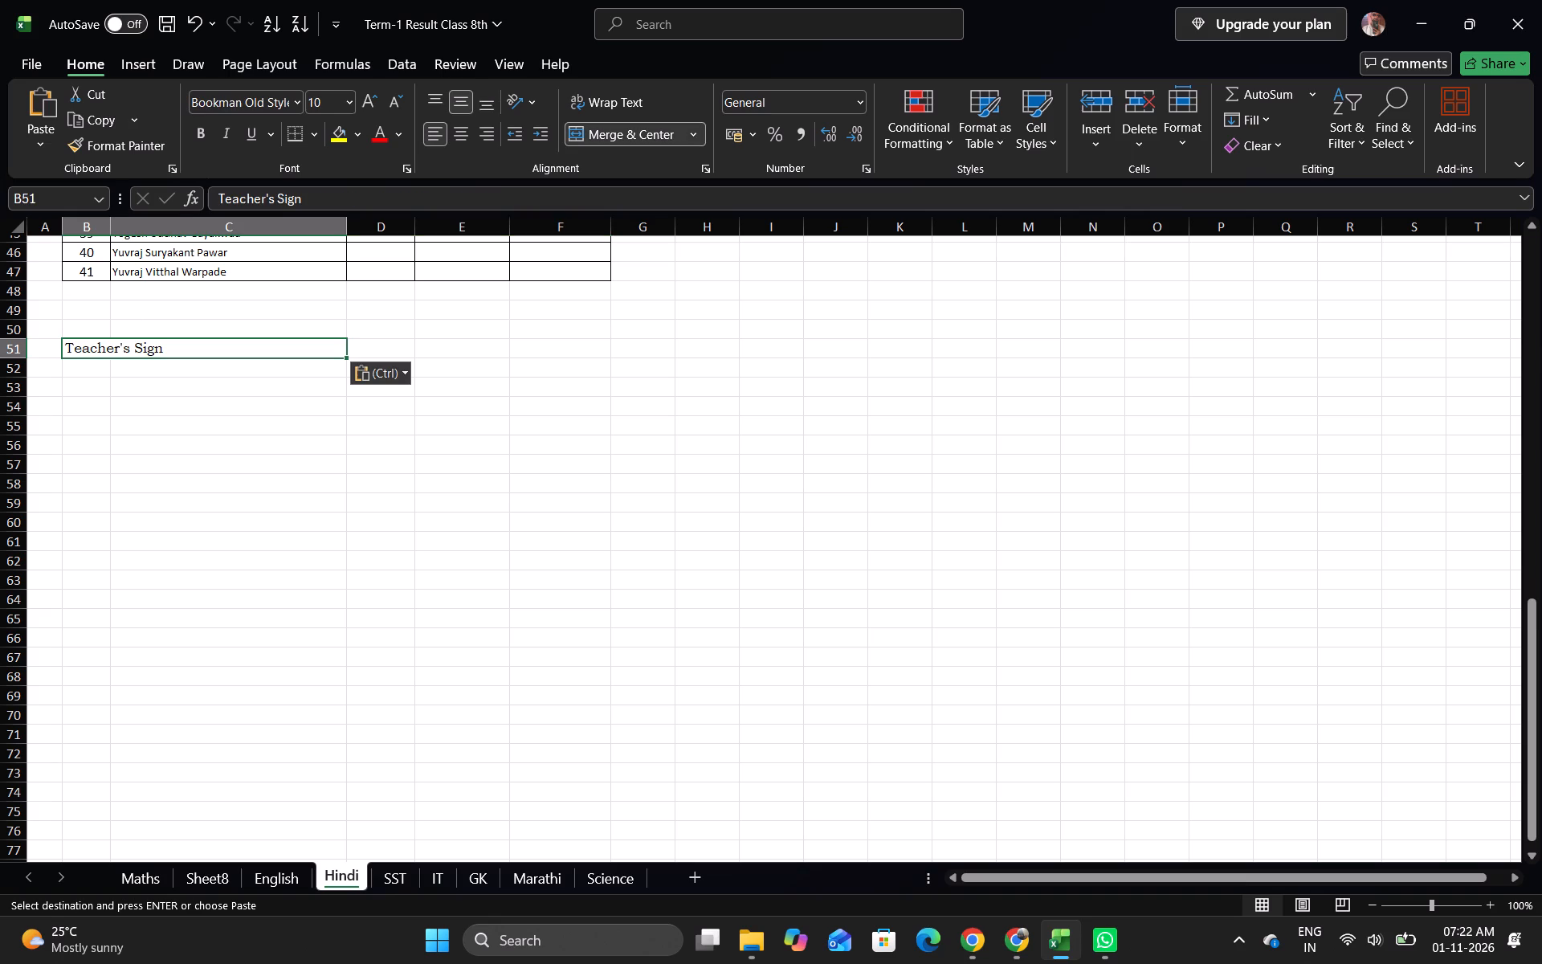
Paste the copied Teacher's Sign line at B51 of the SST worksheet, below the last student.
click(395, 876)
scroll(236, 719, down, 2)
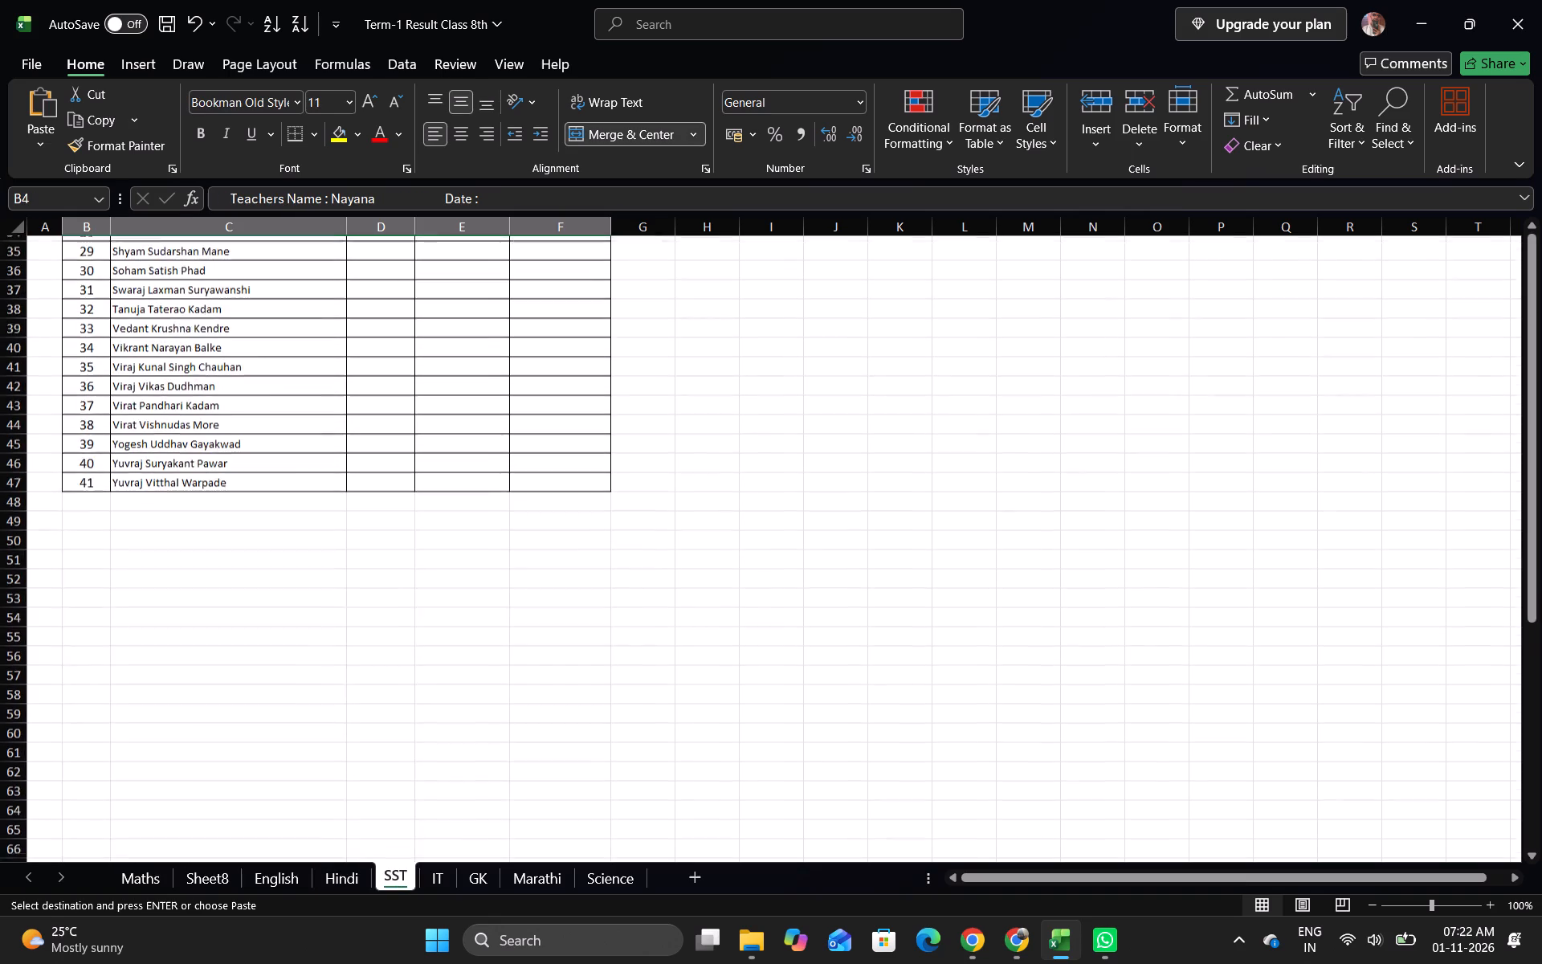
scroll(236, 719, down, 2)
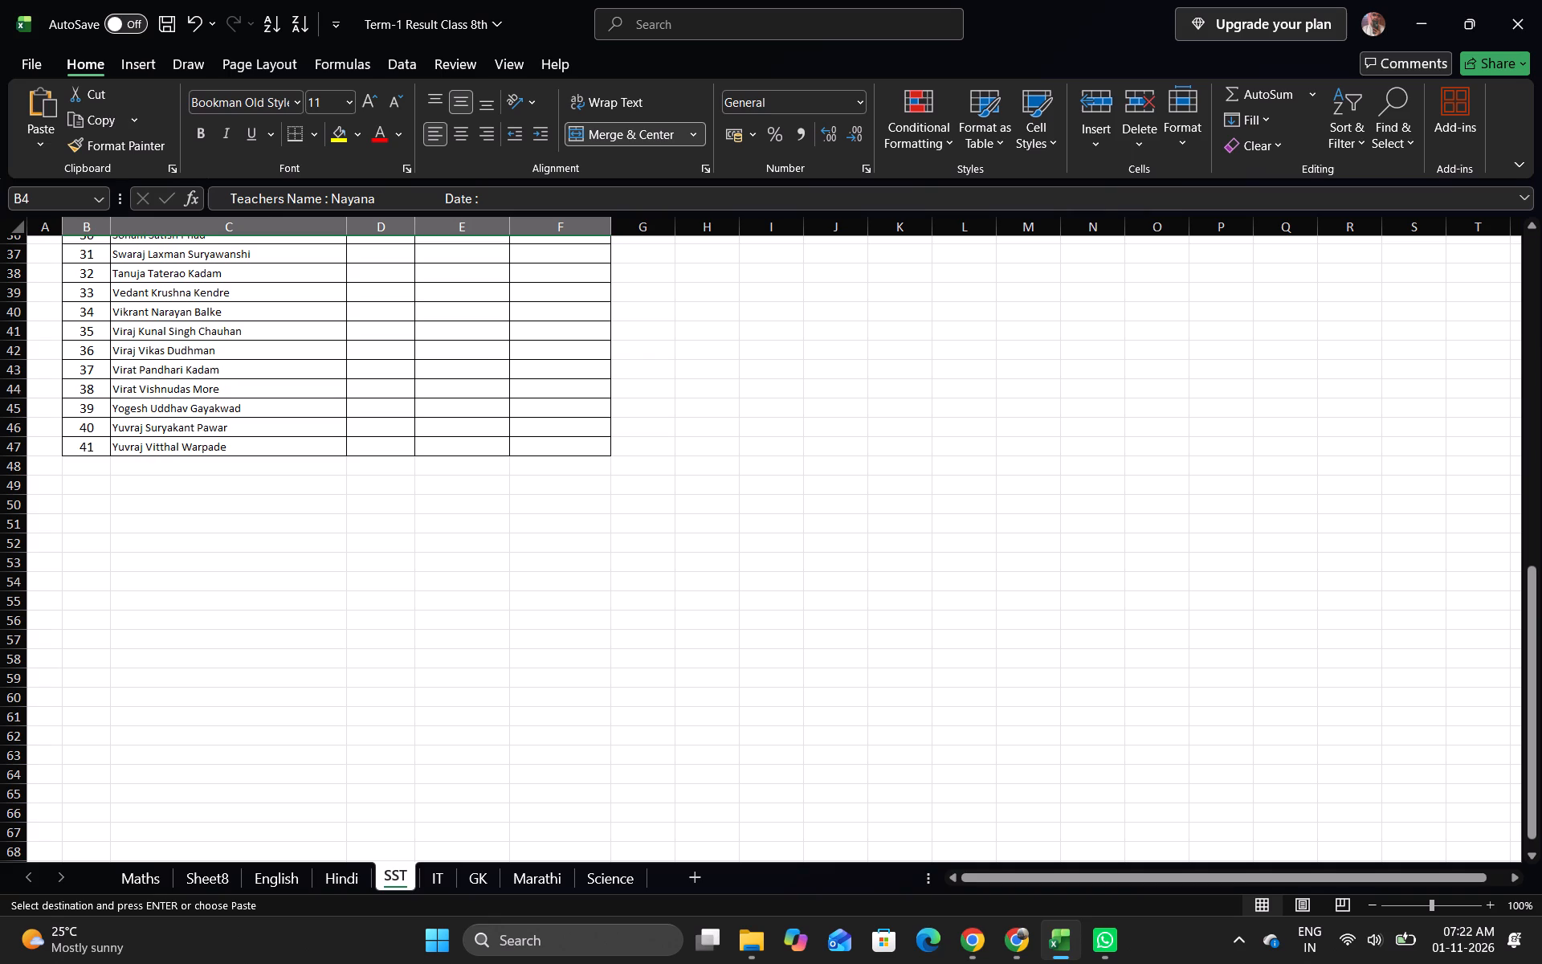
click(84, 527)
key(ctrl+v)
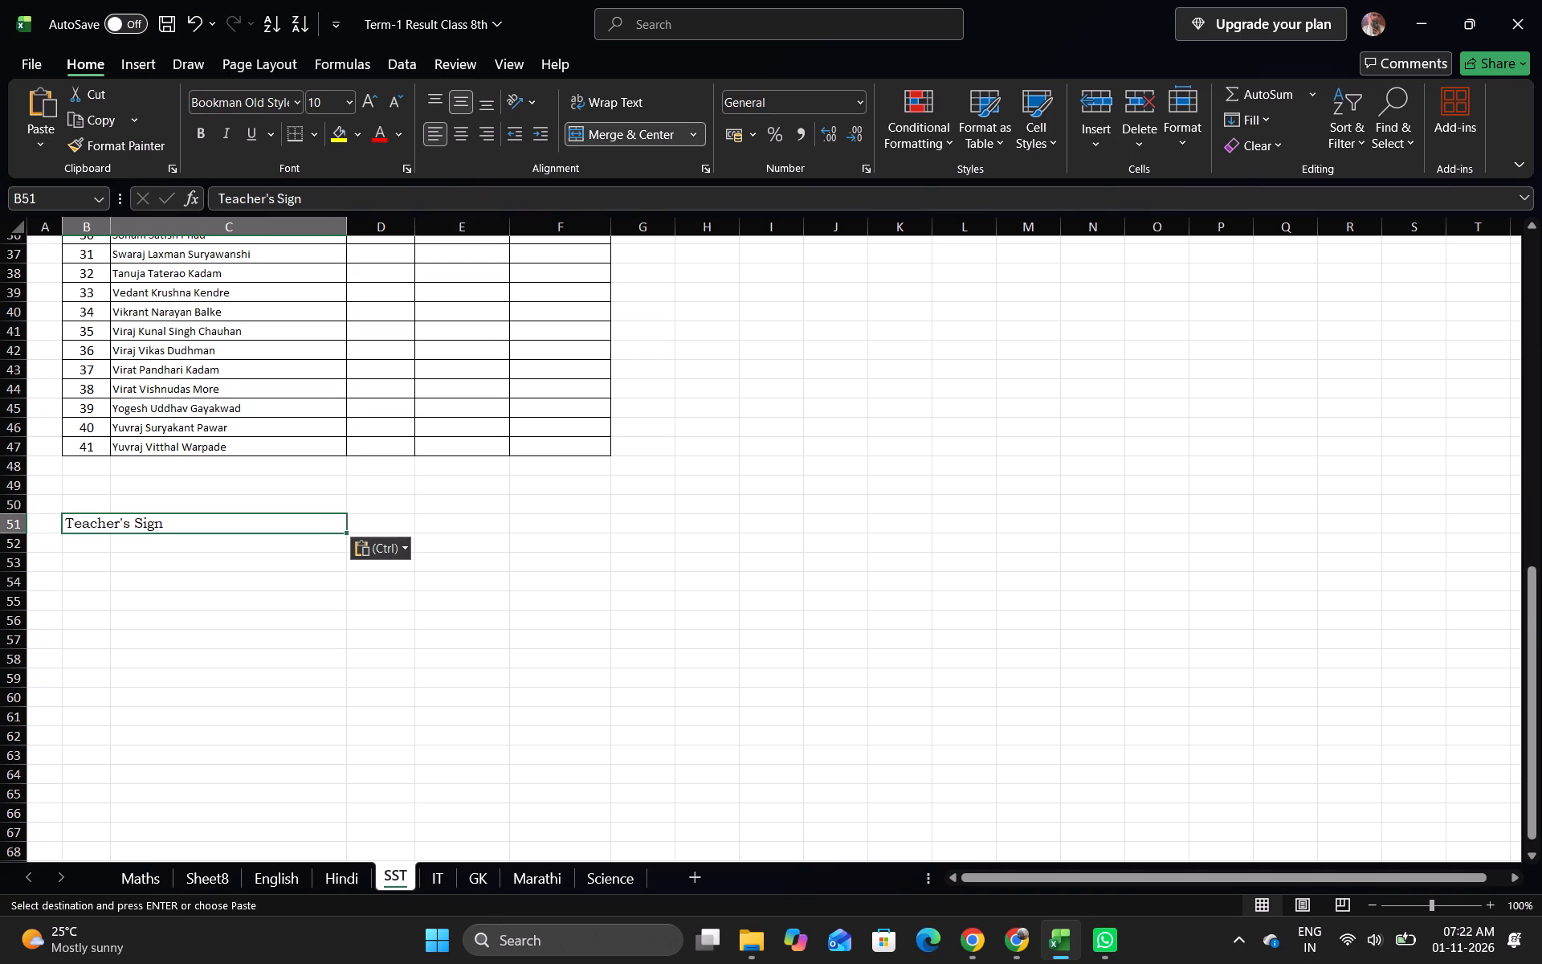
Paste the copied Teacher's Sign line at B51 of the IT worksheet, below the last student.
click(439, 868)
scroll(377, 799, down, 1)
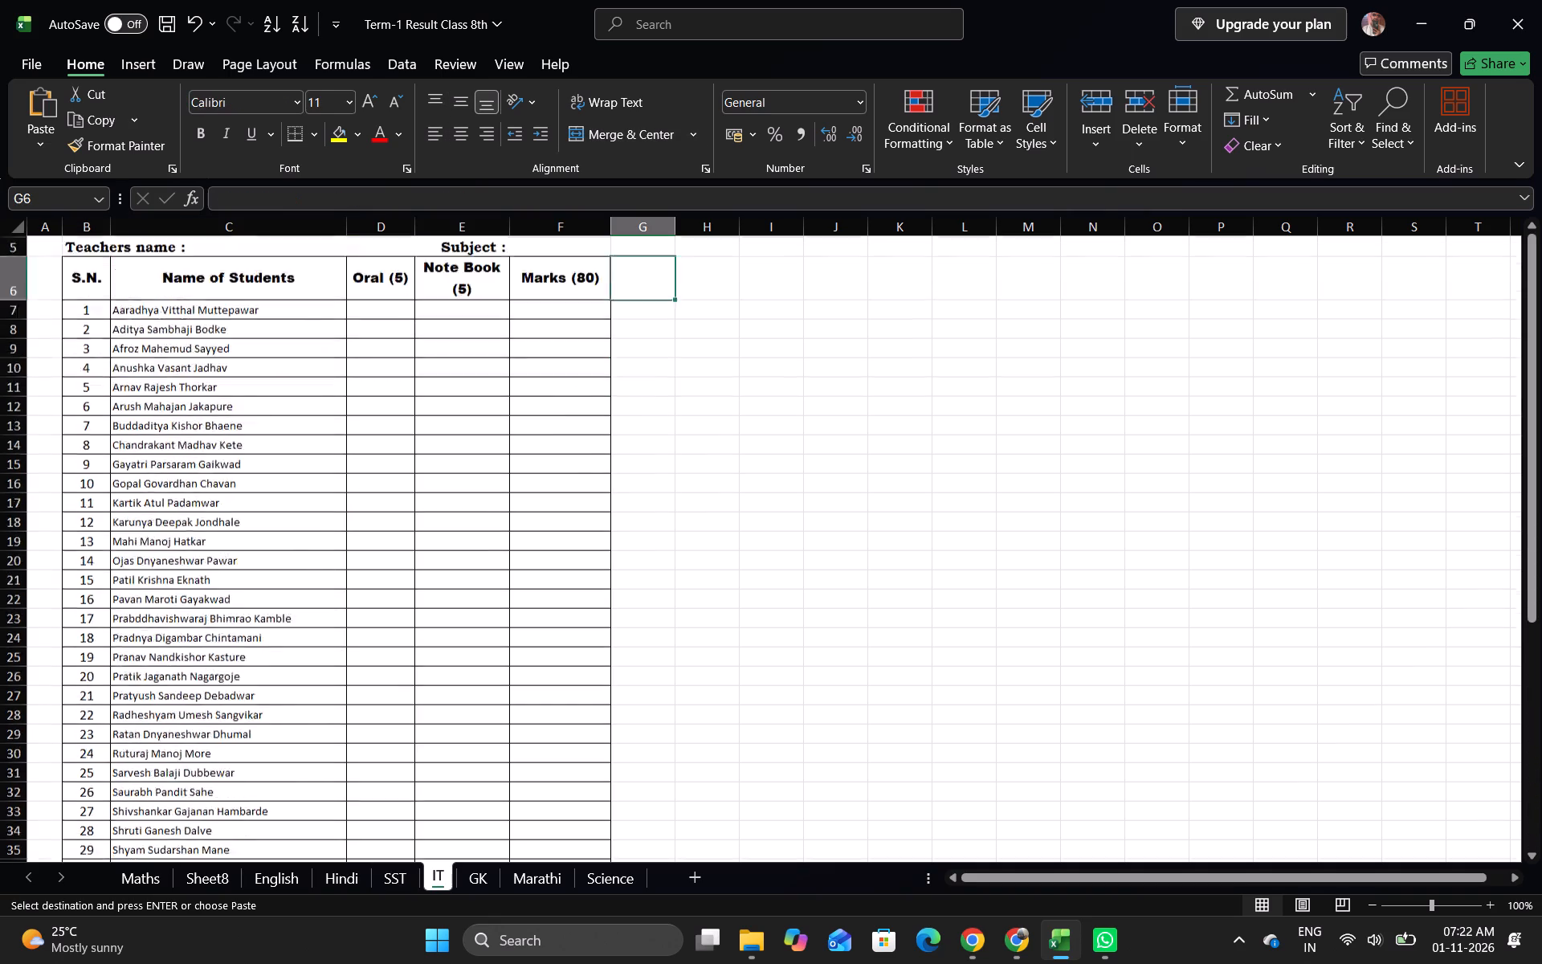
scroll(377, 799, down, 3)
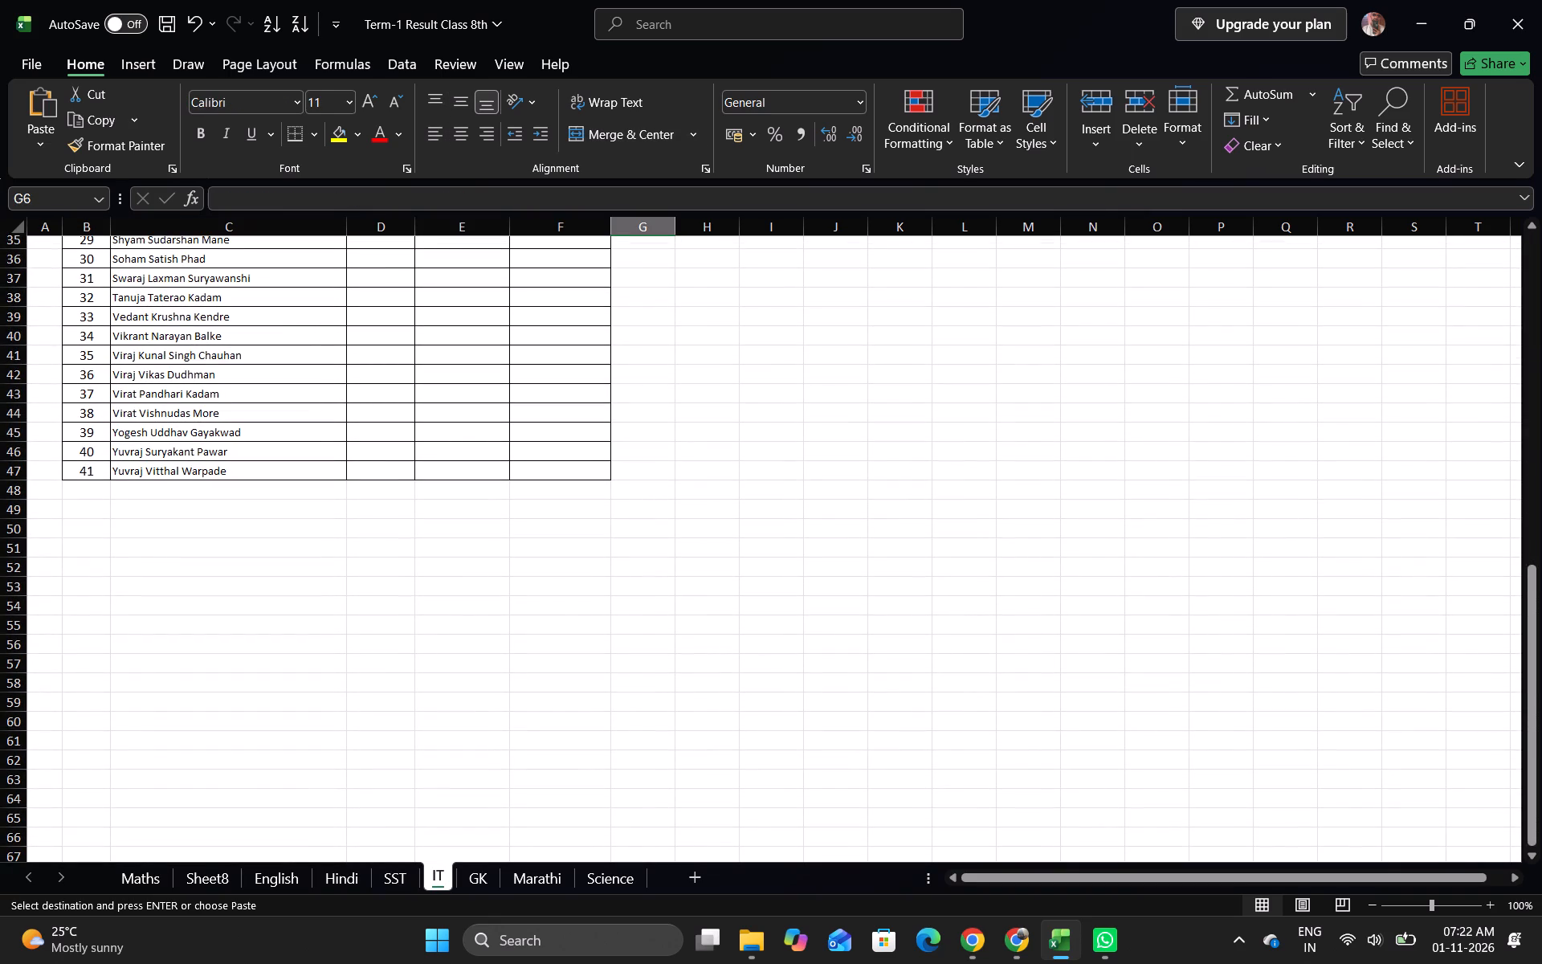
click(88, 553)
key(ctrl+v)
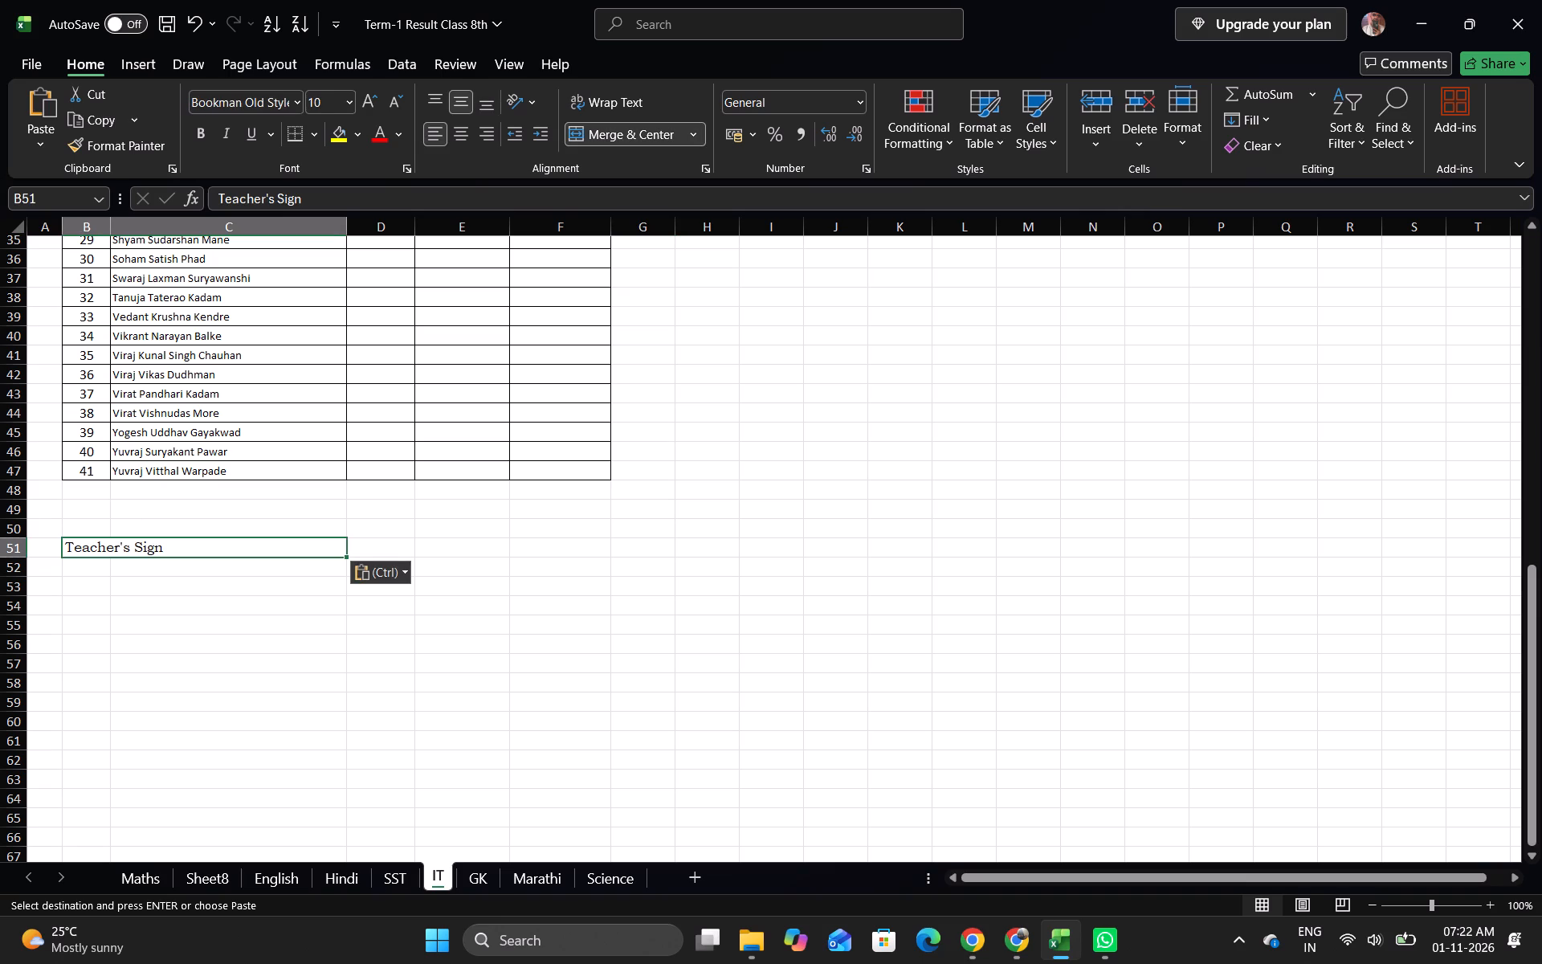
Paste the copied Teacher's Sign line at B51 of the GK worksheet, below the last student.
click(483, 883)
scroll(191, 655, down, 1)
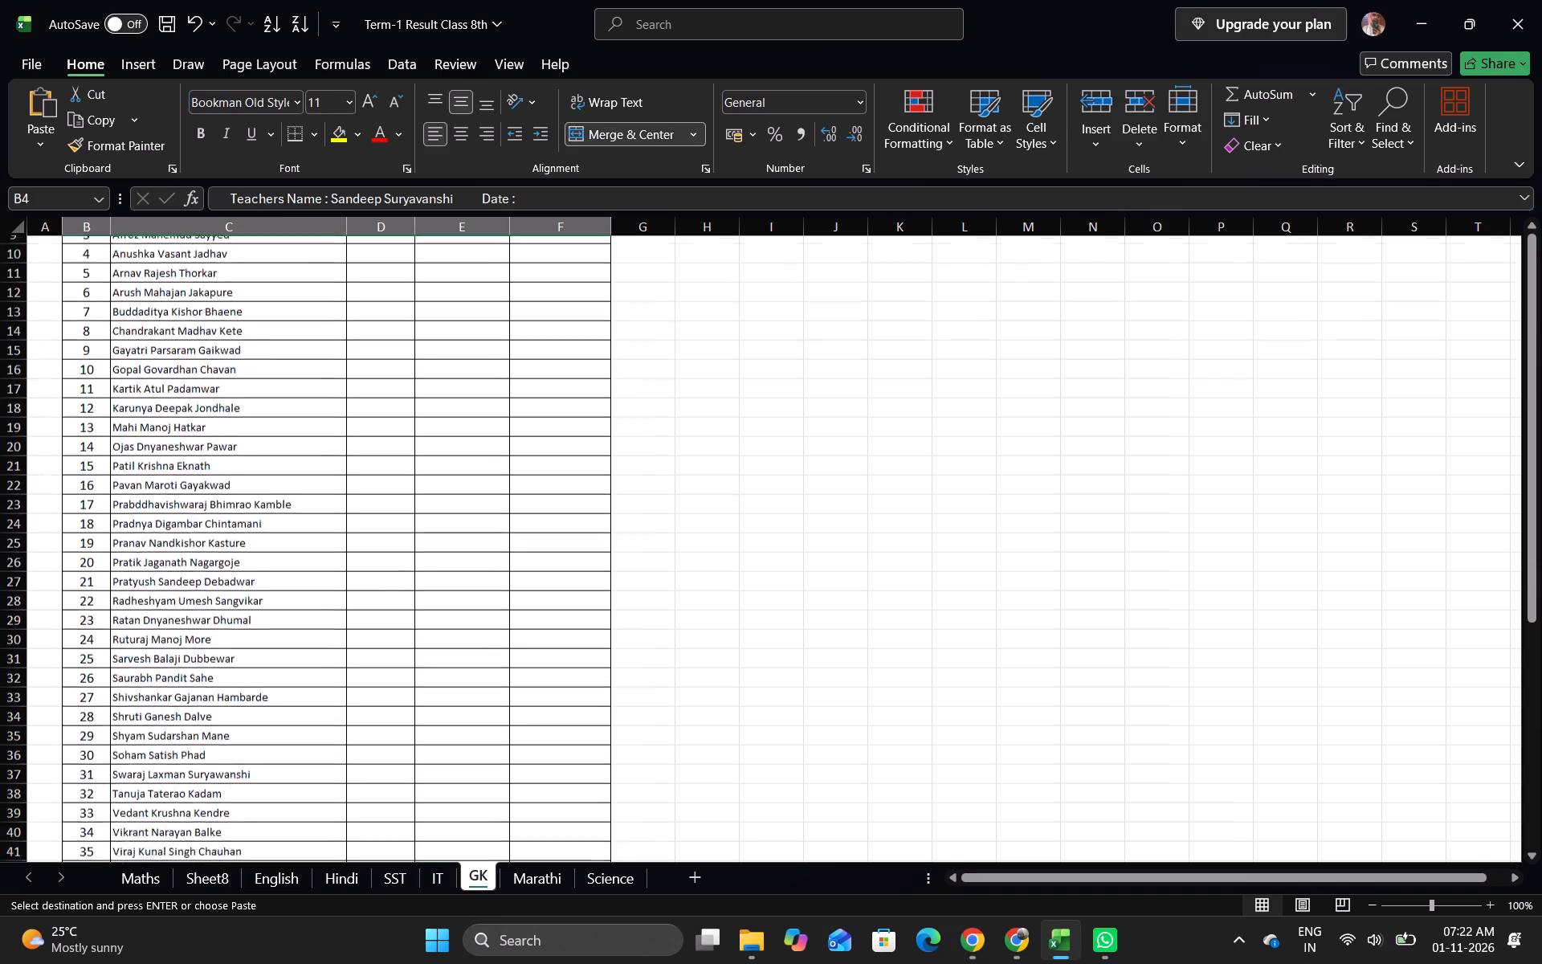
scroll(191, 655, down, 2)
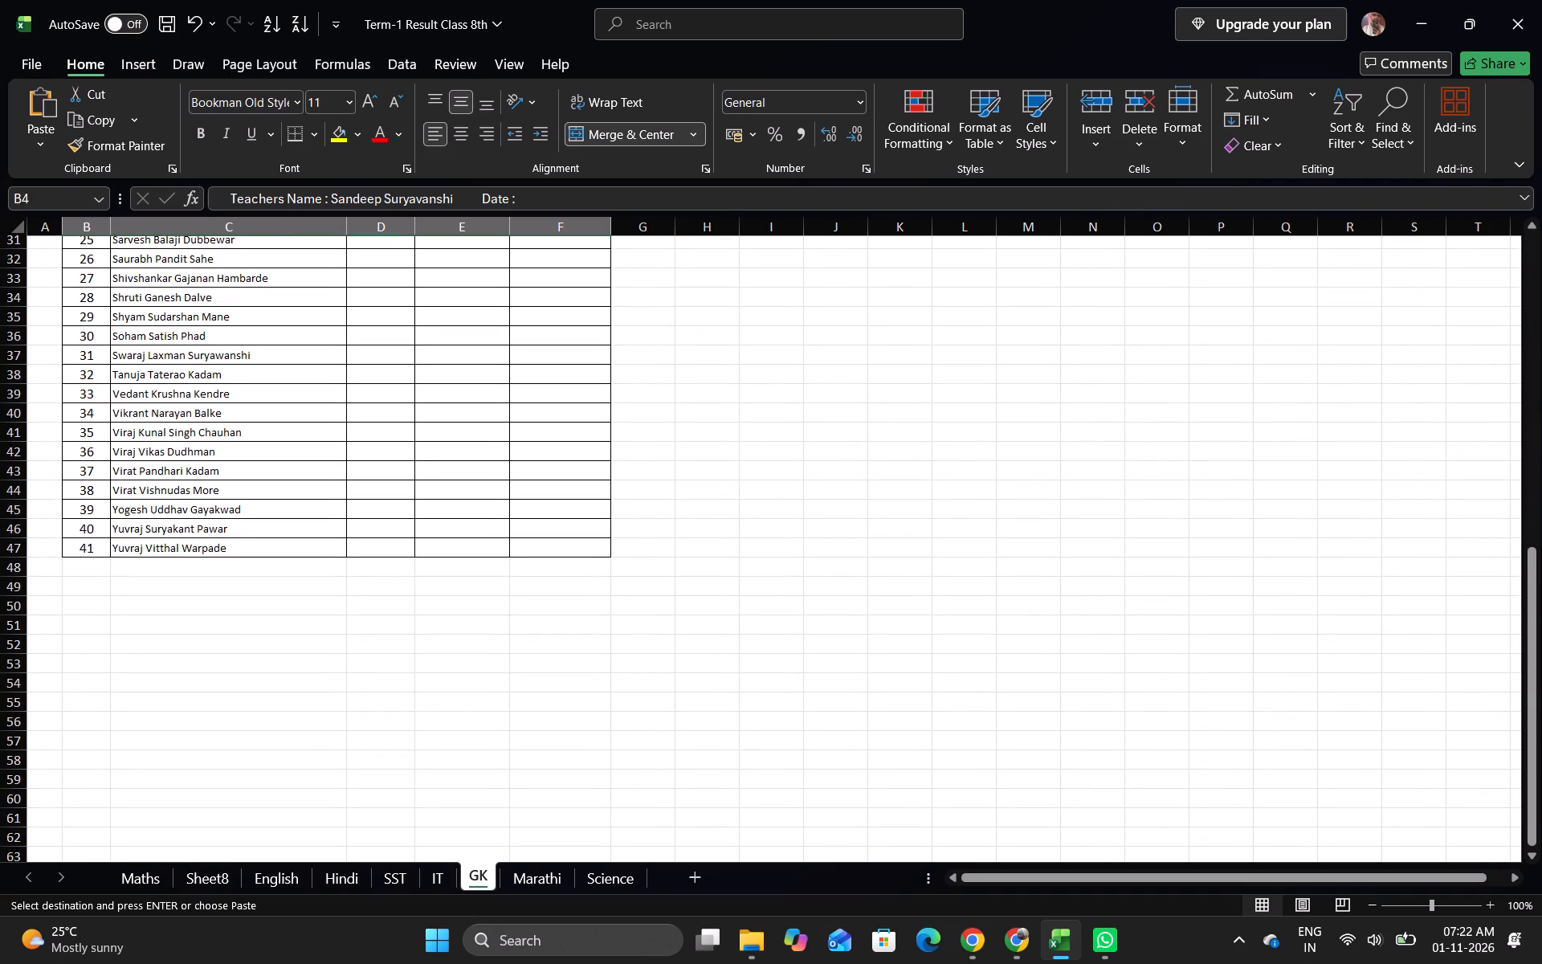
click(92, 626)
key(ctrl+v)
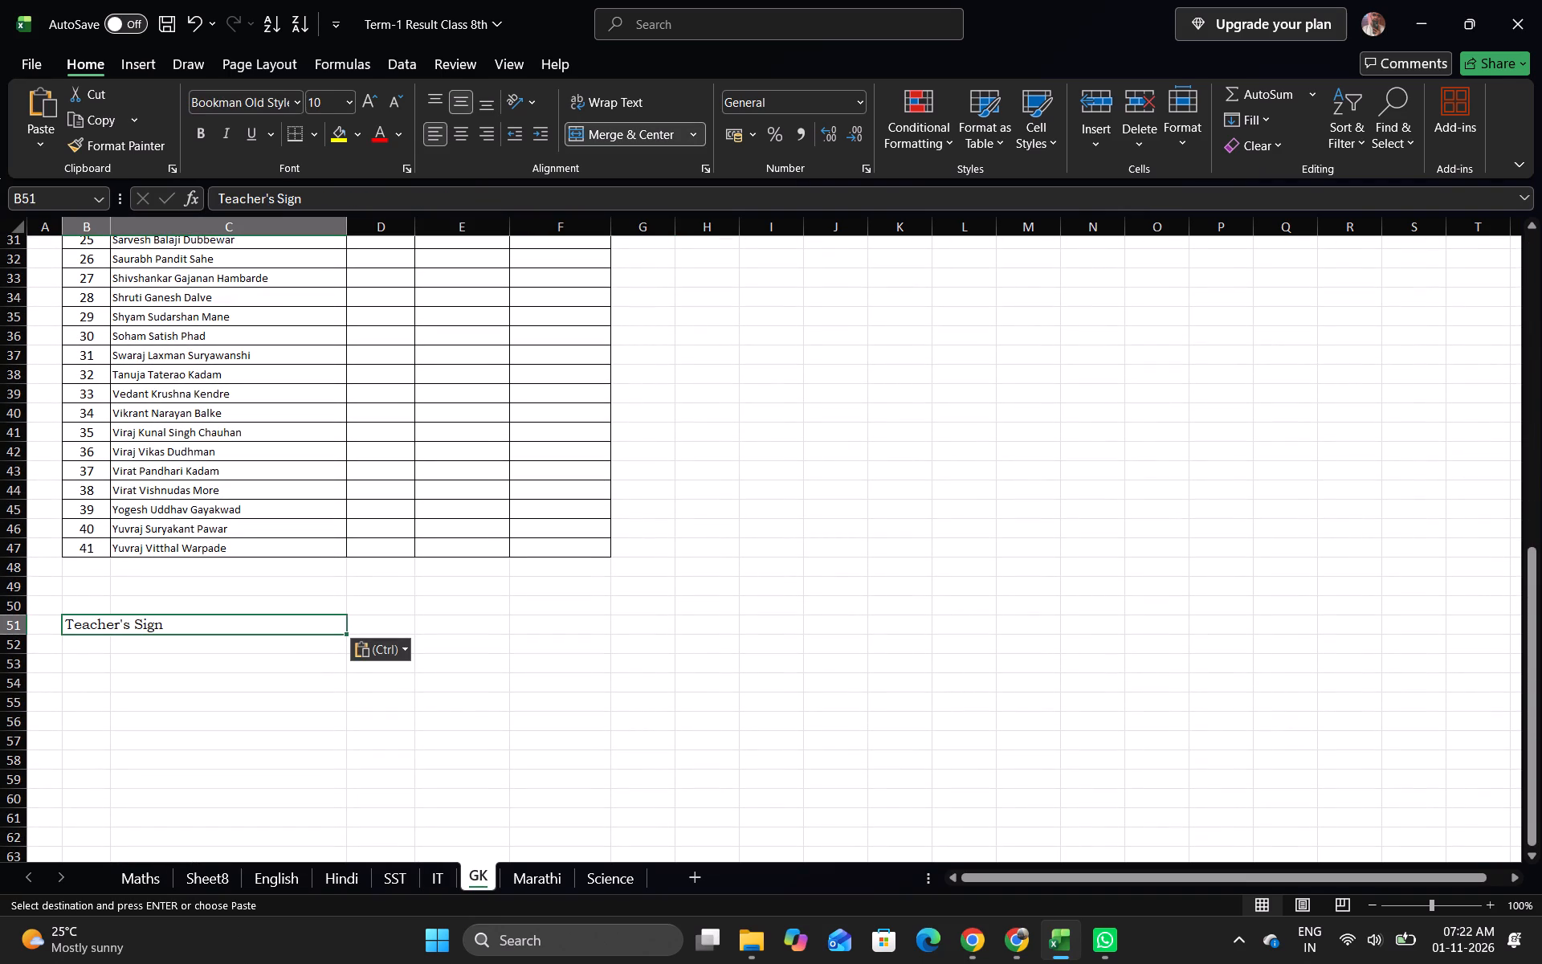
Paste the copied Teacher's Sign line at B51 of the Marathi worksheet, below the last student.
click(535, 878)
scroll(252, 726, down, 1)
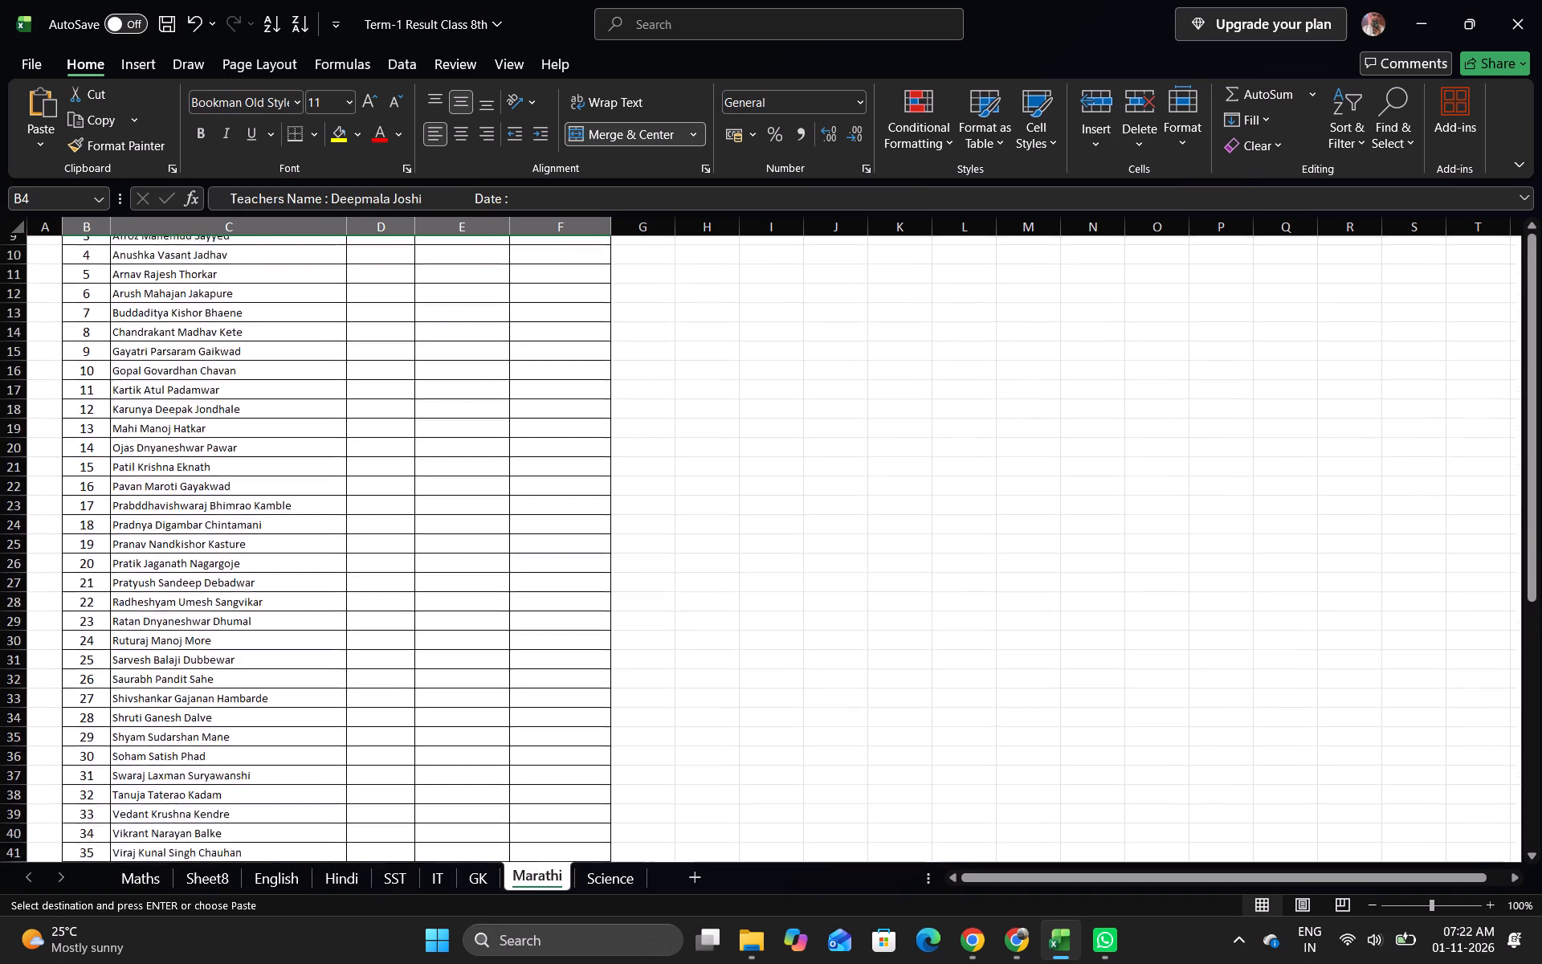
scroll(252, 726, down, 2)
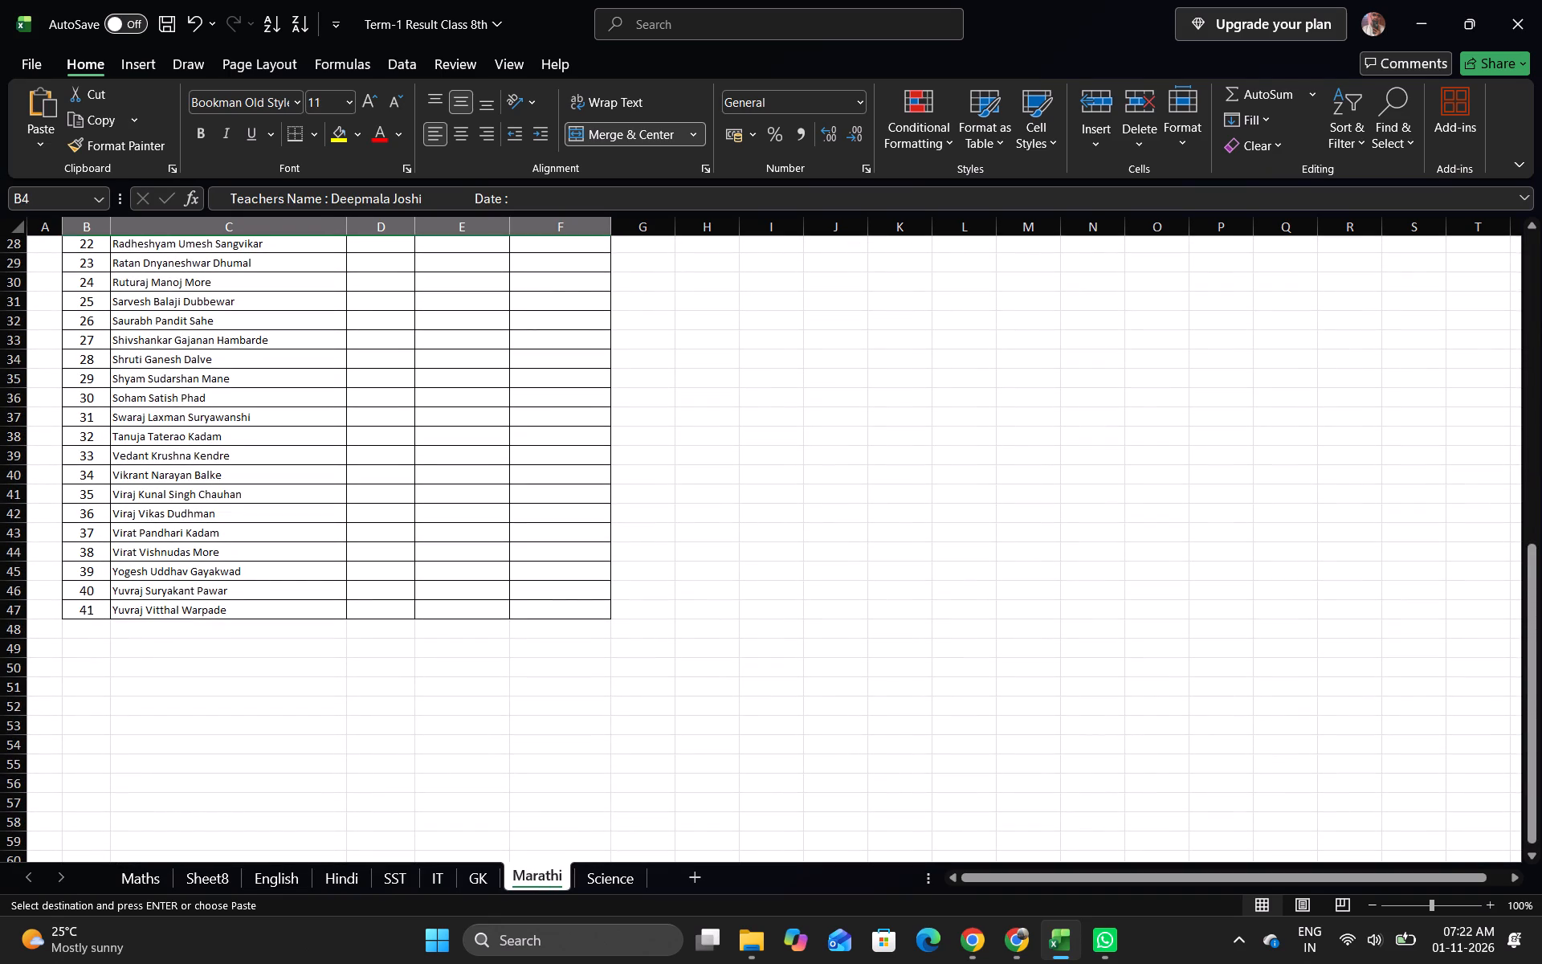
click(84, 689)
key(ctrl+v)
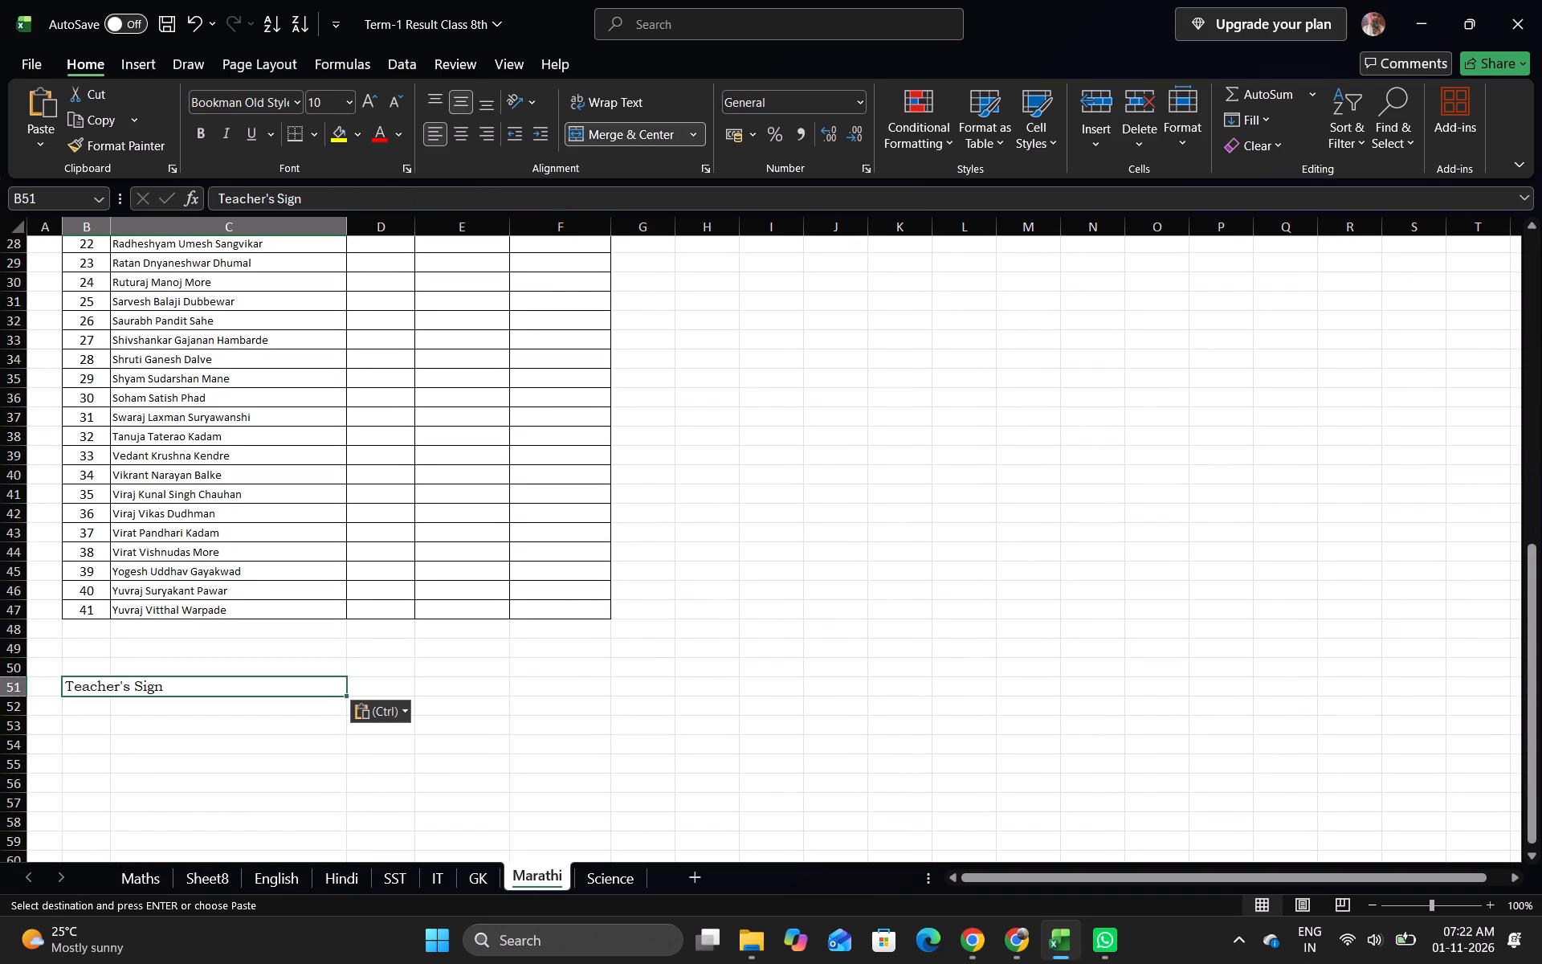
Paste the copied Teacher's Sign line at B51 of the Science worksheet, below the last student.
click(592, 878)
scroll(239, 710, down, 1)
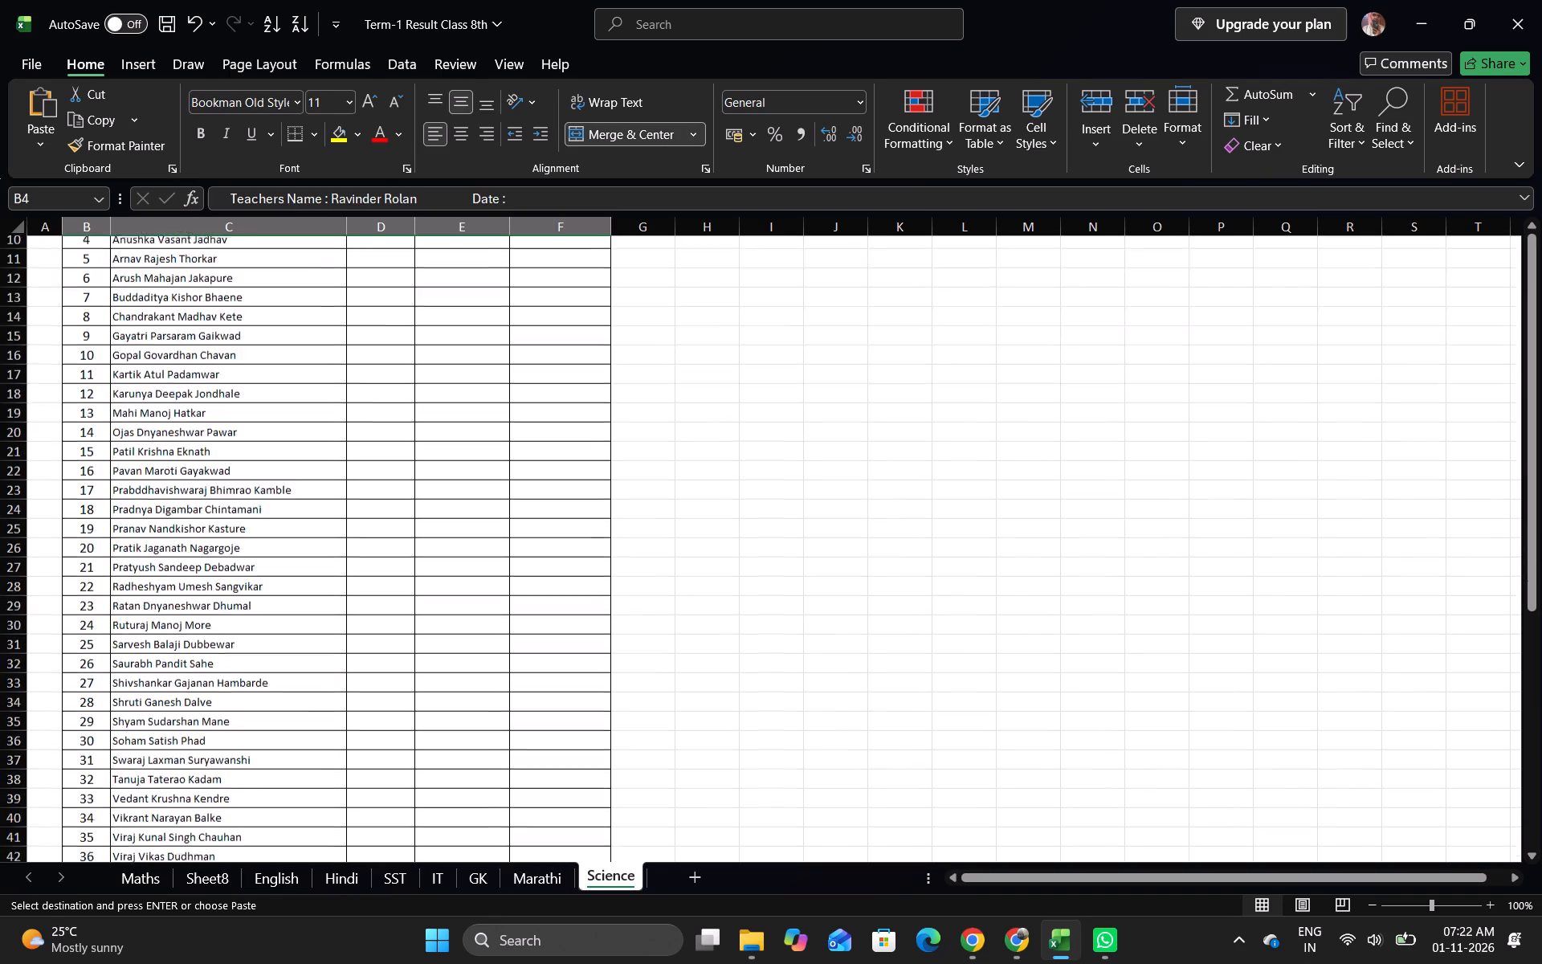
scroll(239, 710, down, 2)
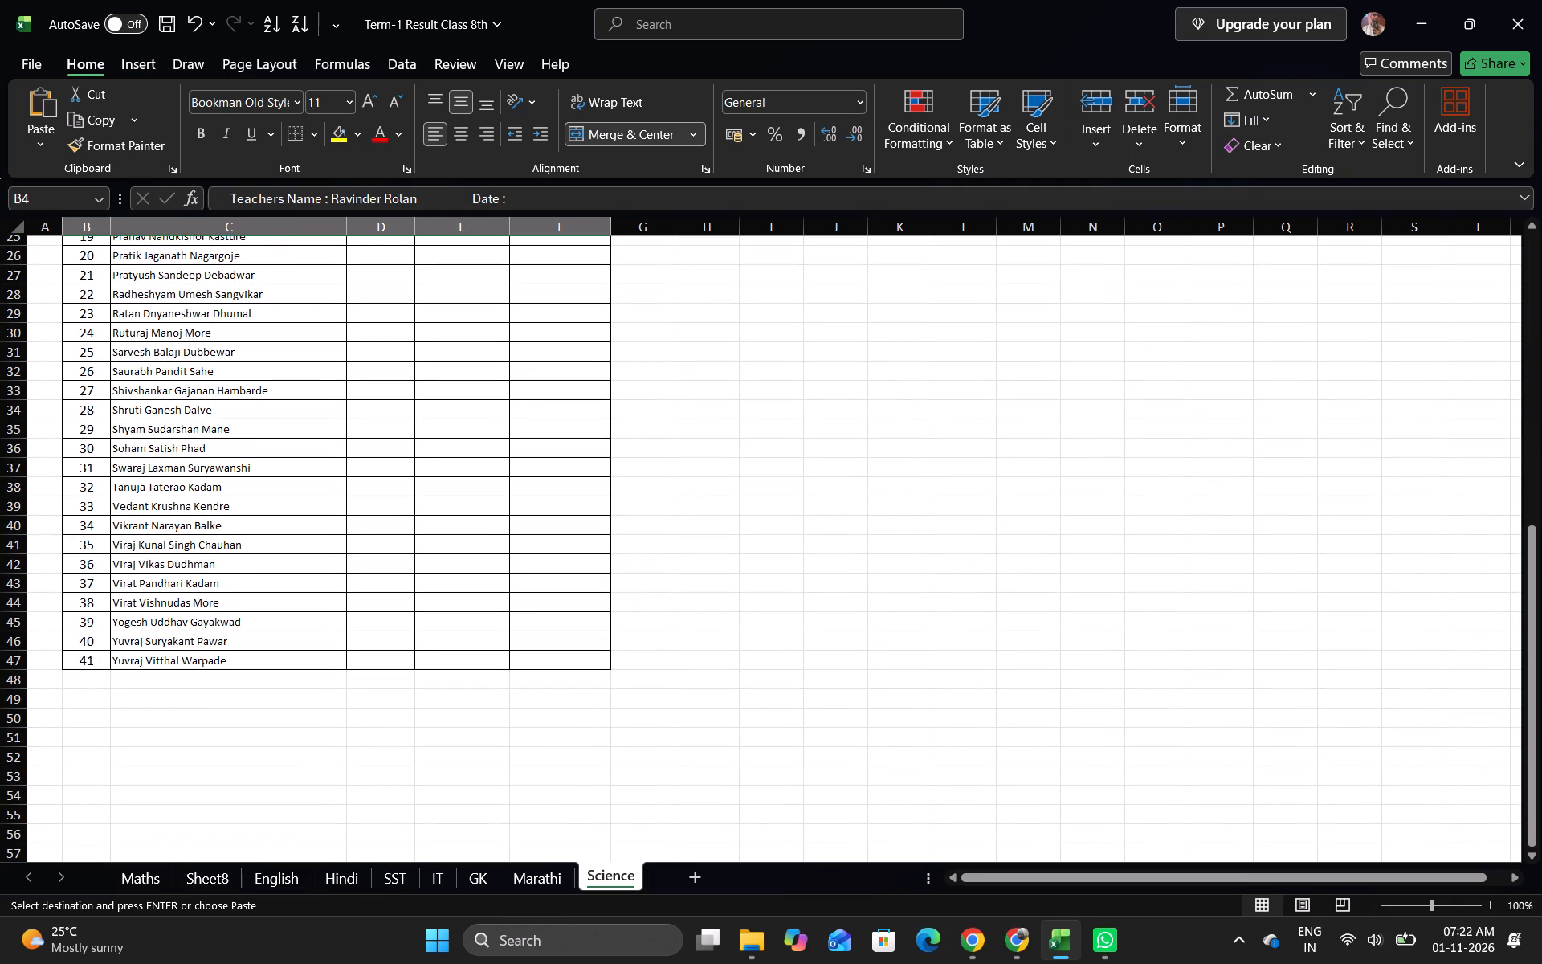
click(84, 739)
key(ctrl+v)
click(151, 692)
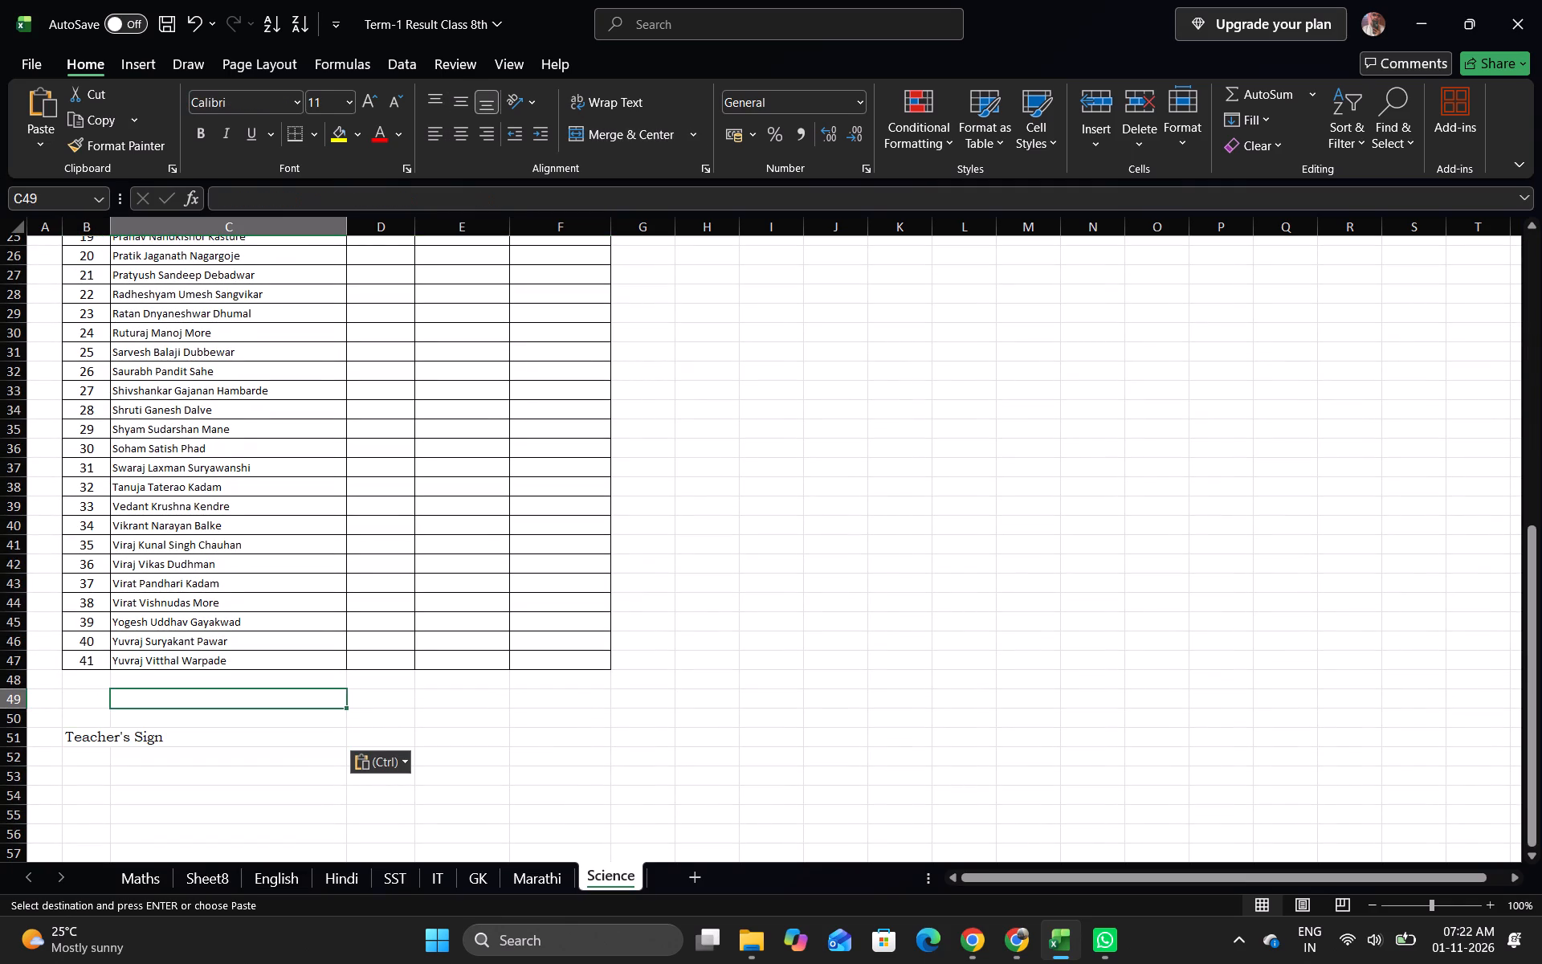
scroll(151, 692, up, 2)
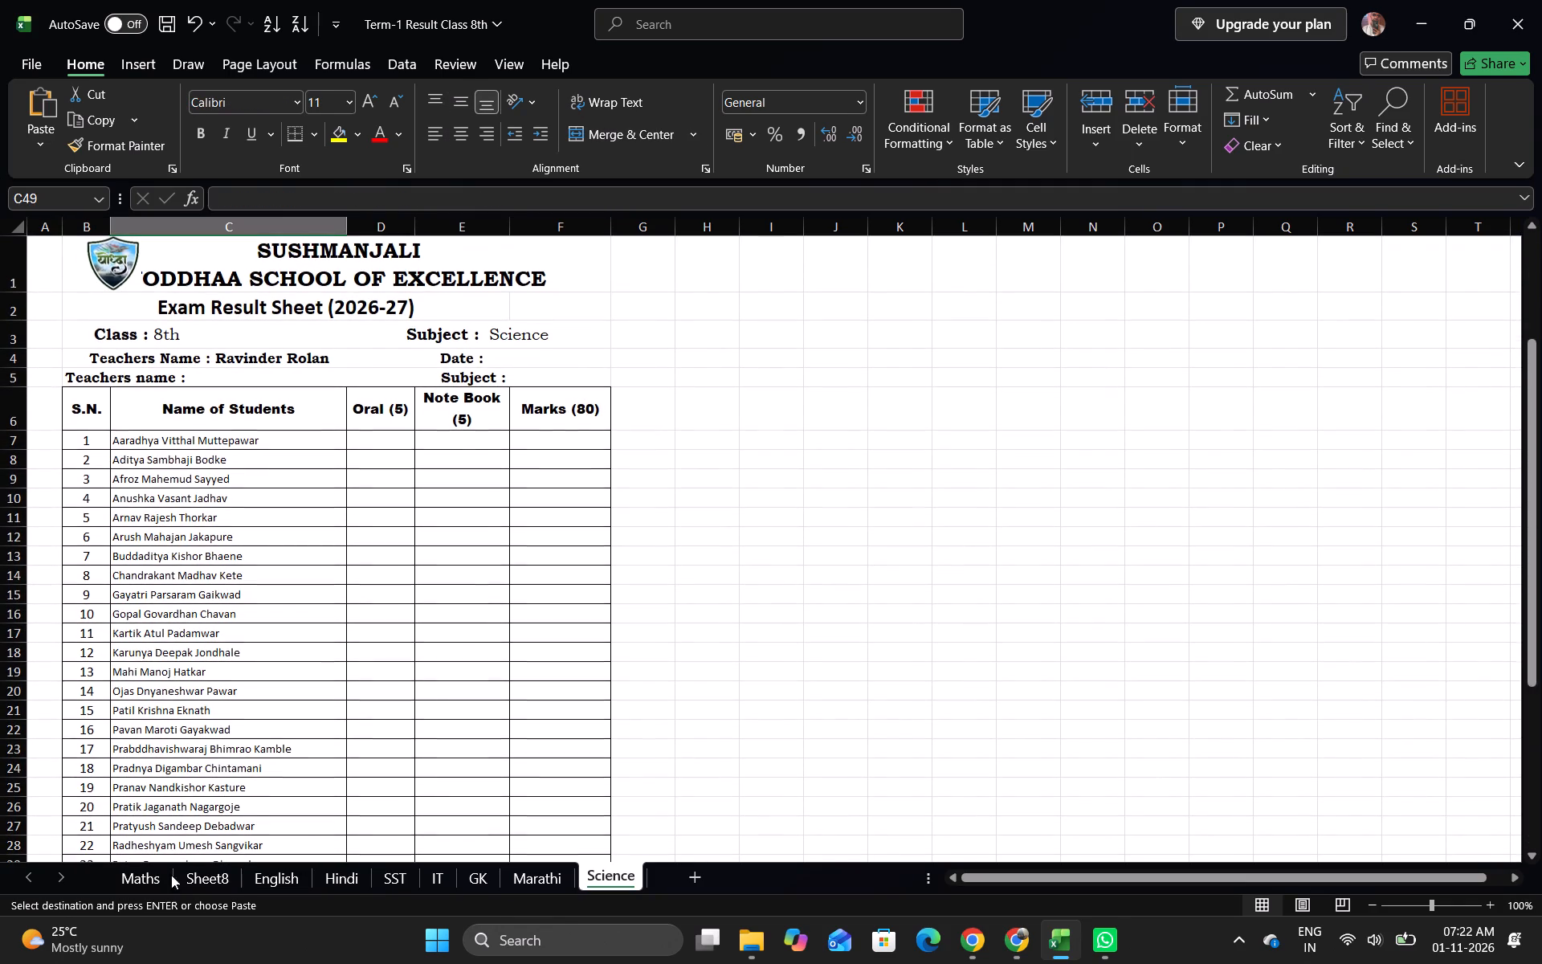
Delete the old Maths worksheet from the workbook.
click(134, 880)
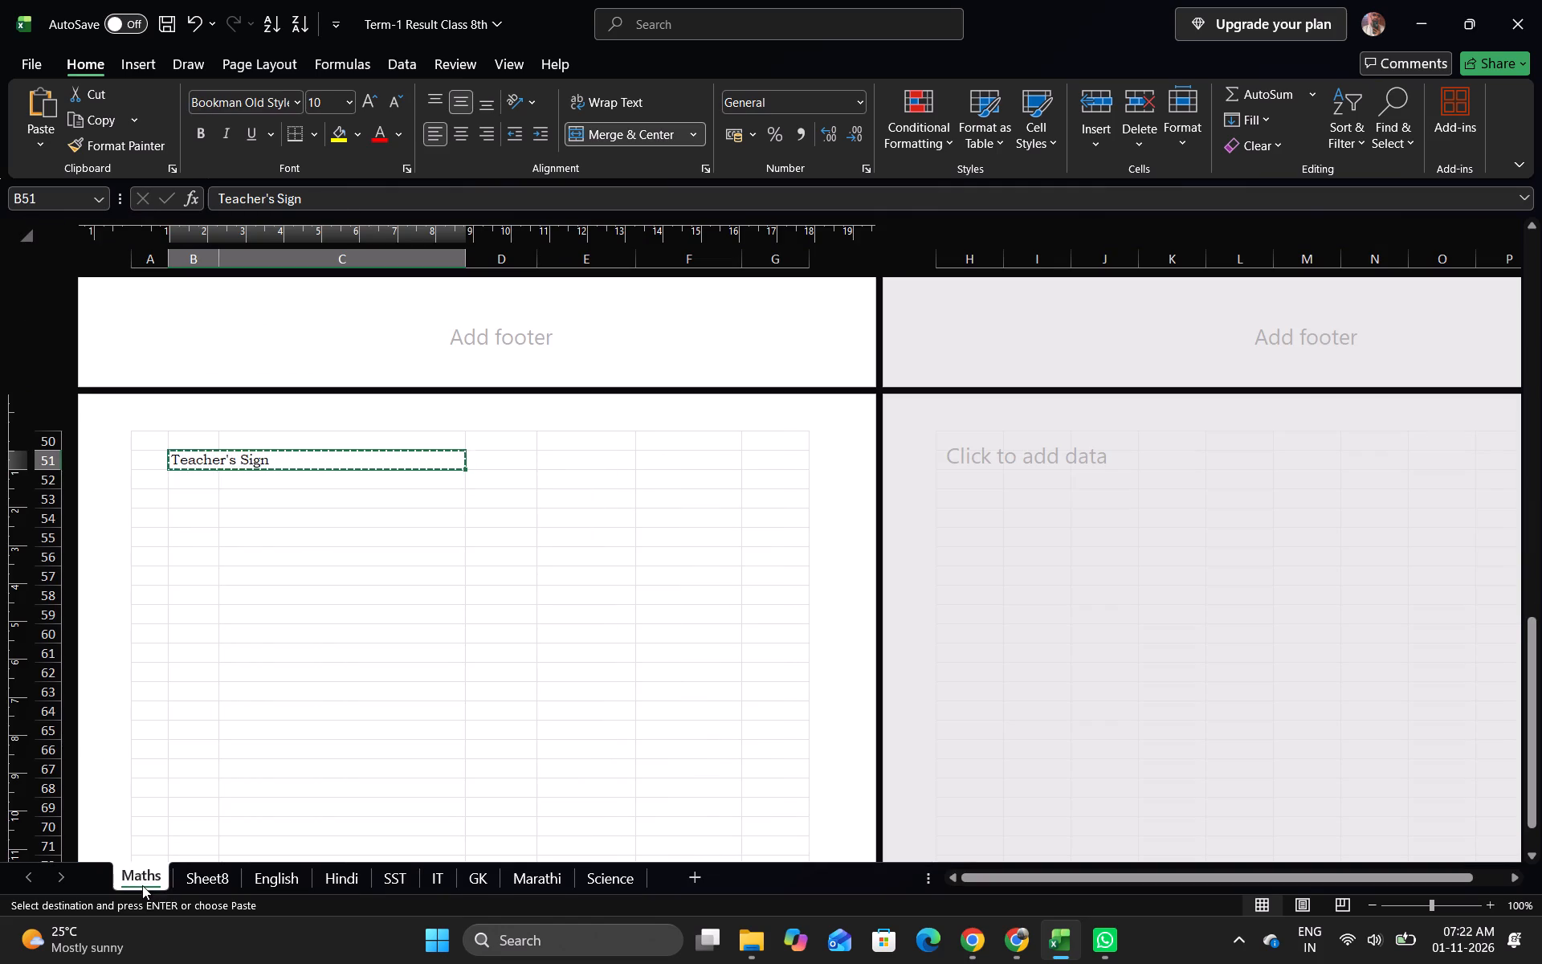
right_click(142, 885)
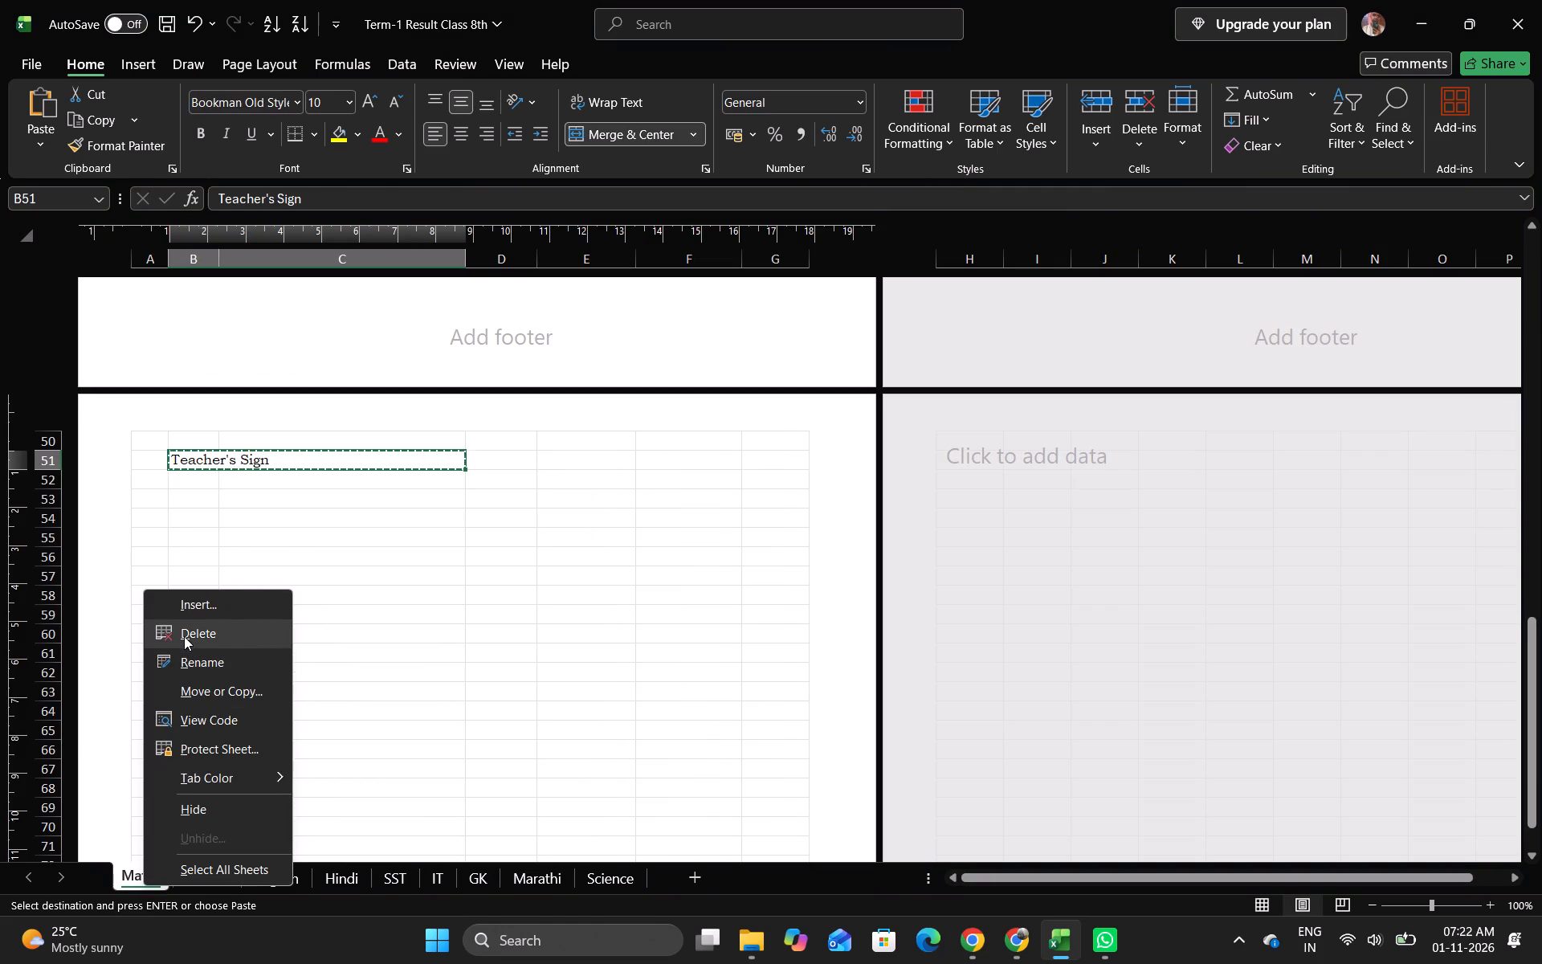
click(185, 636)
click(803, 500)
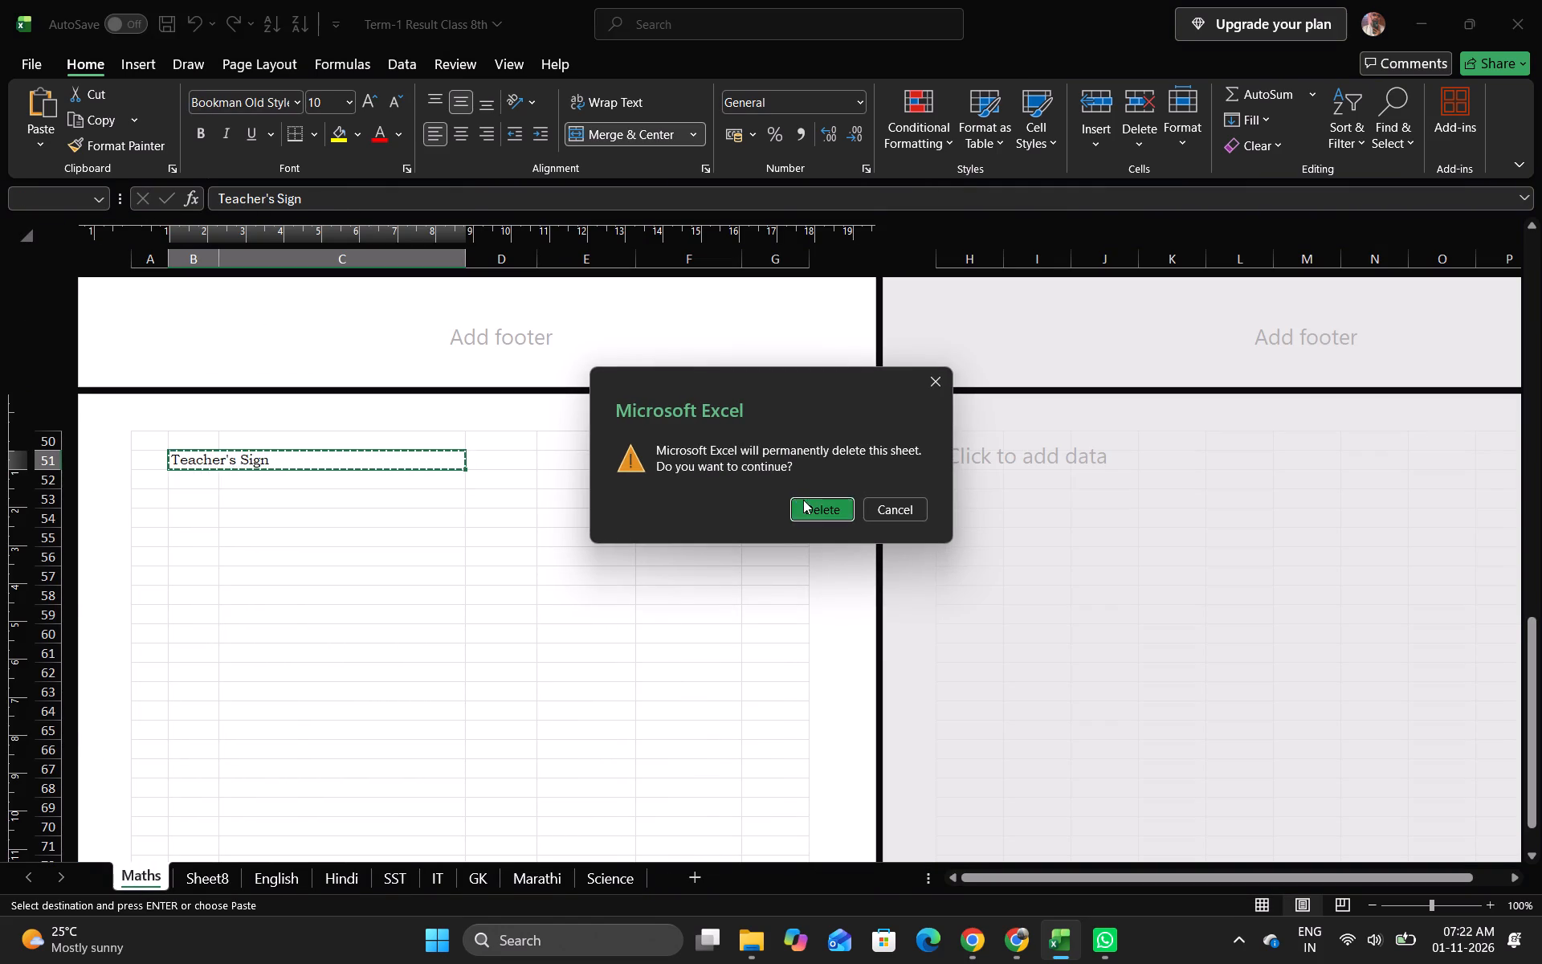
Rename the Sheet8 worksheet as Maths.
double_click(138, 880)
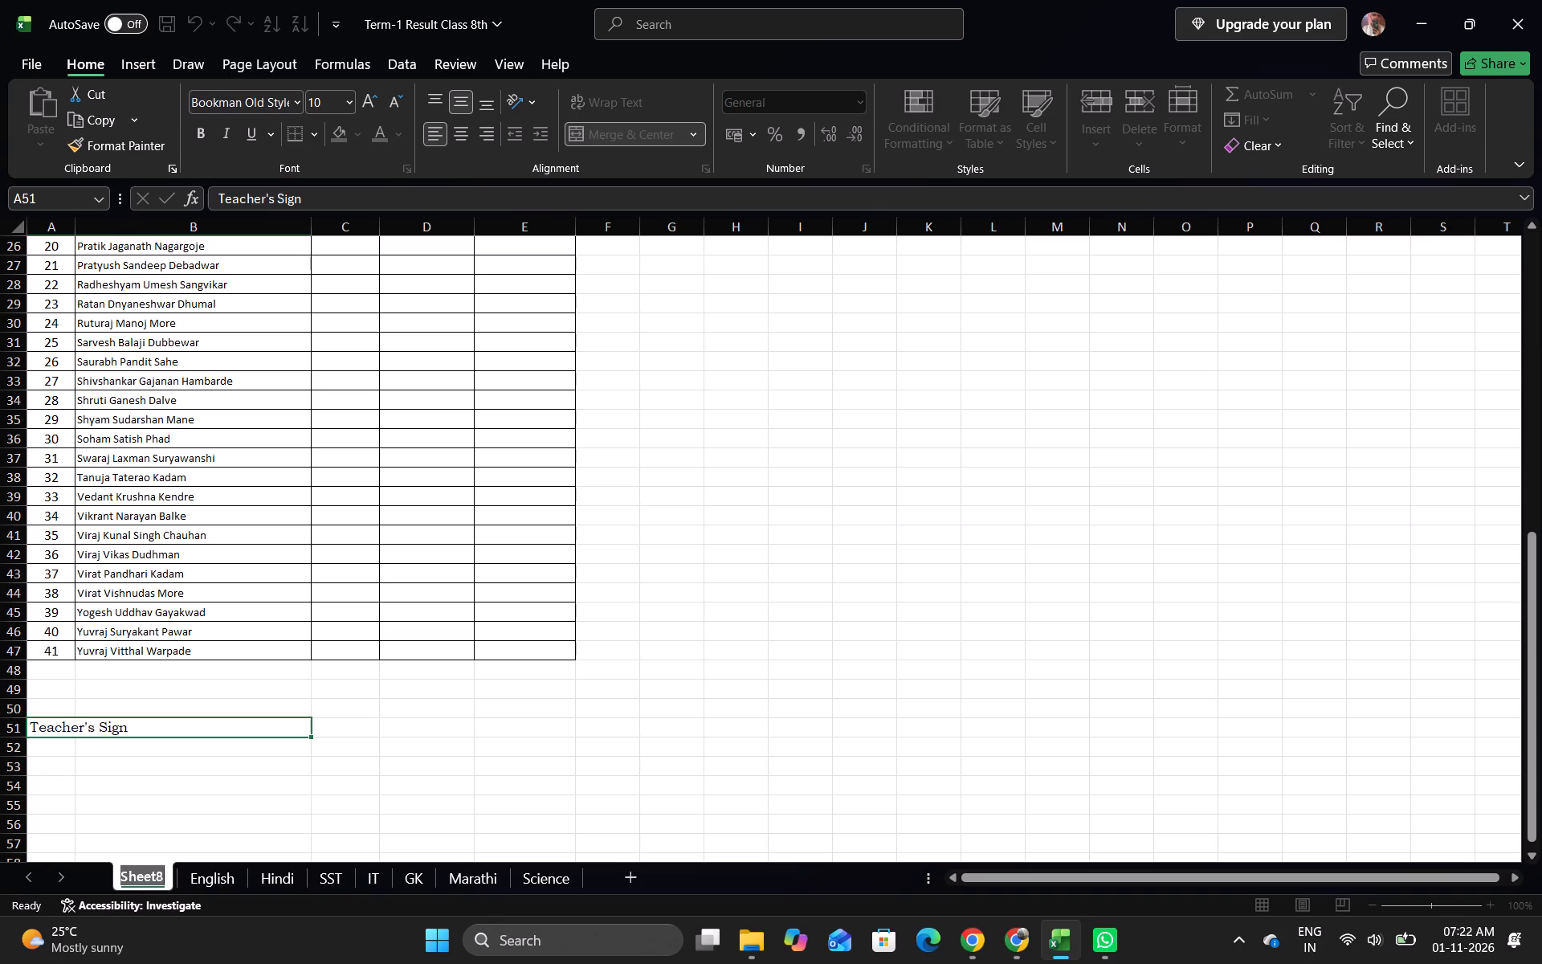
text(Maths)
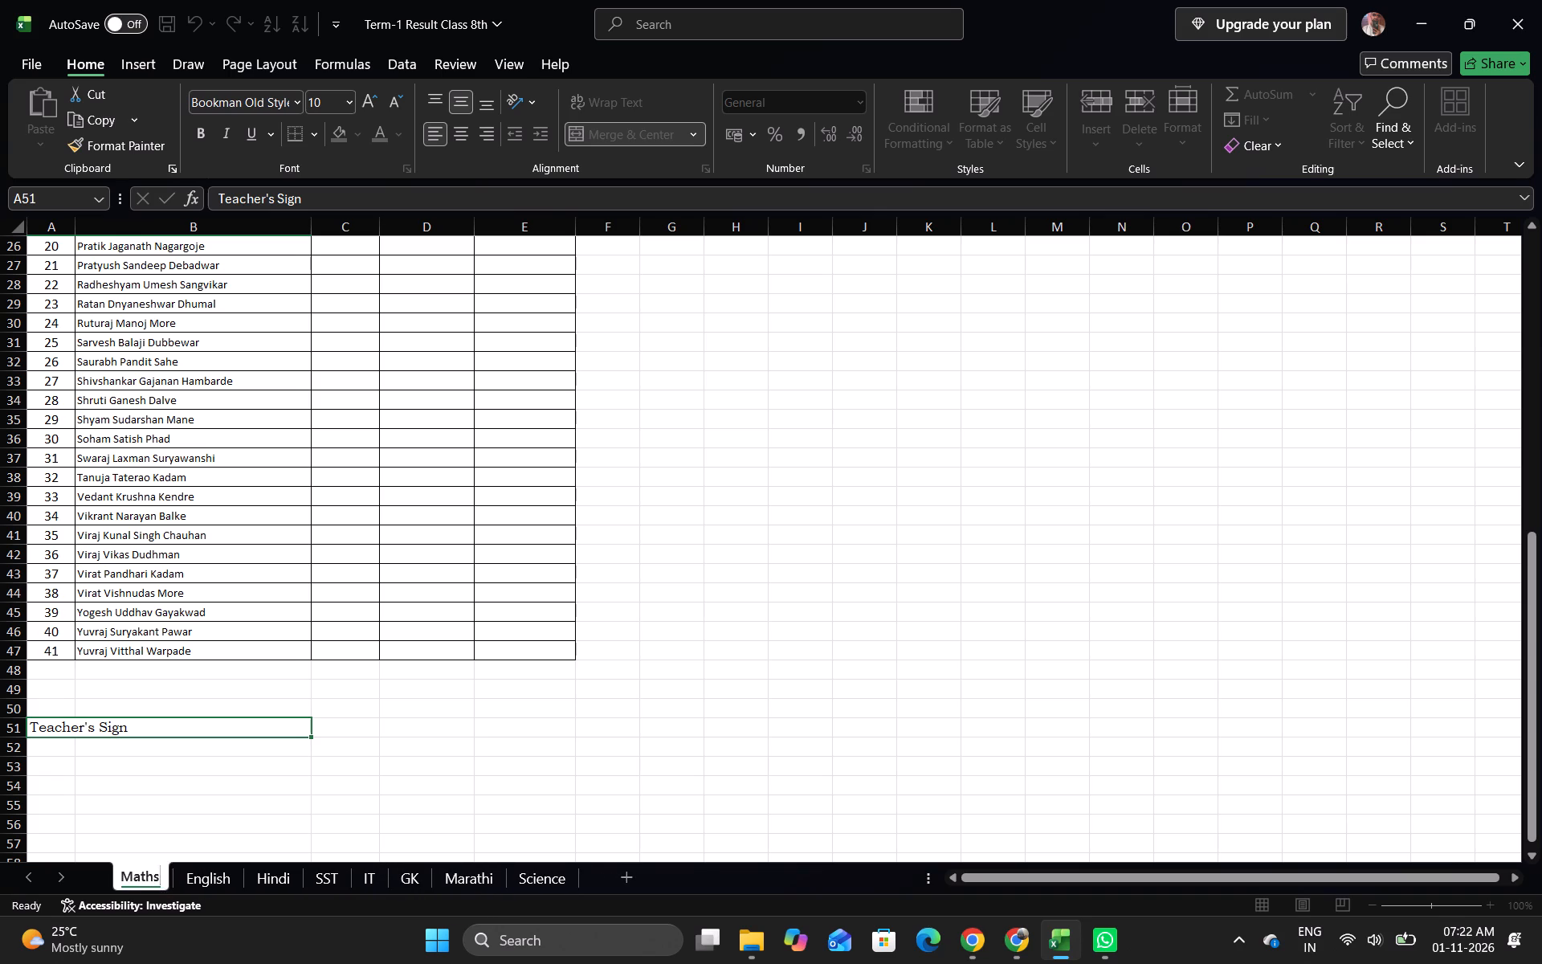
click(381, 781)
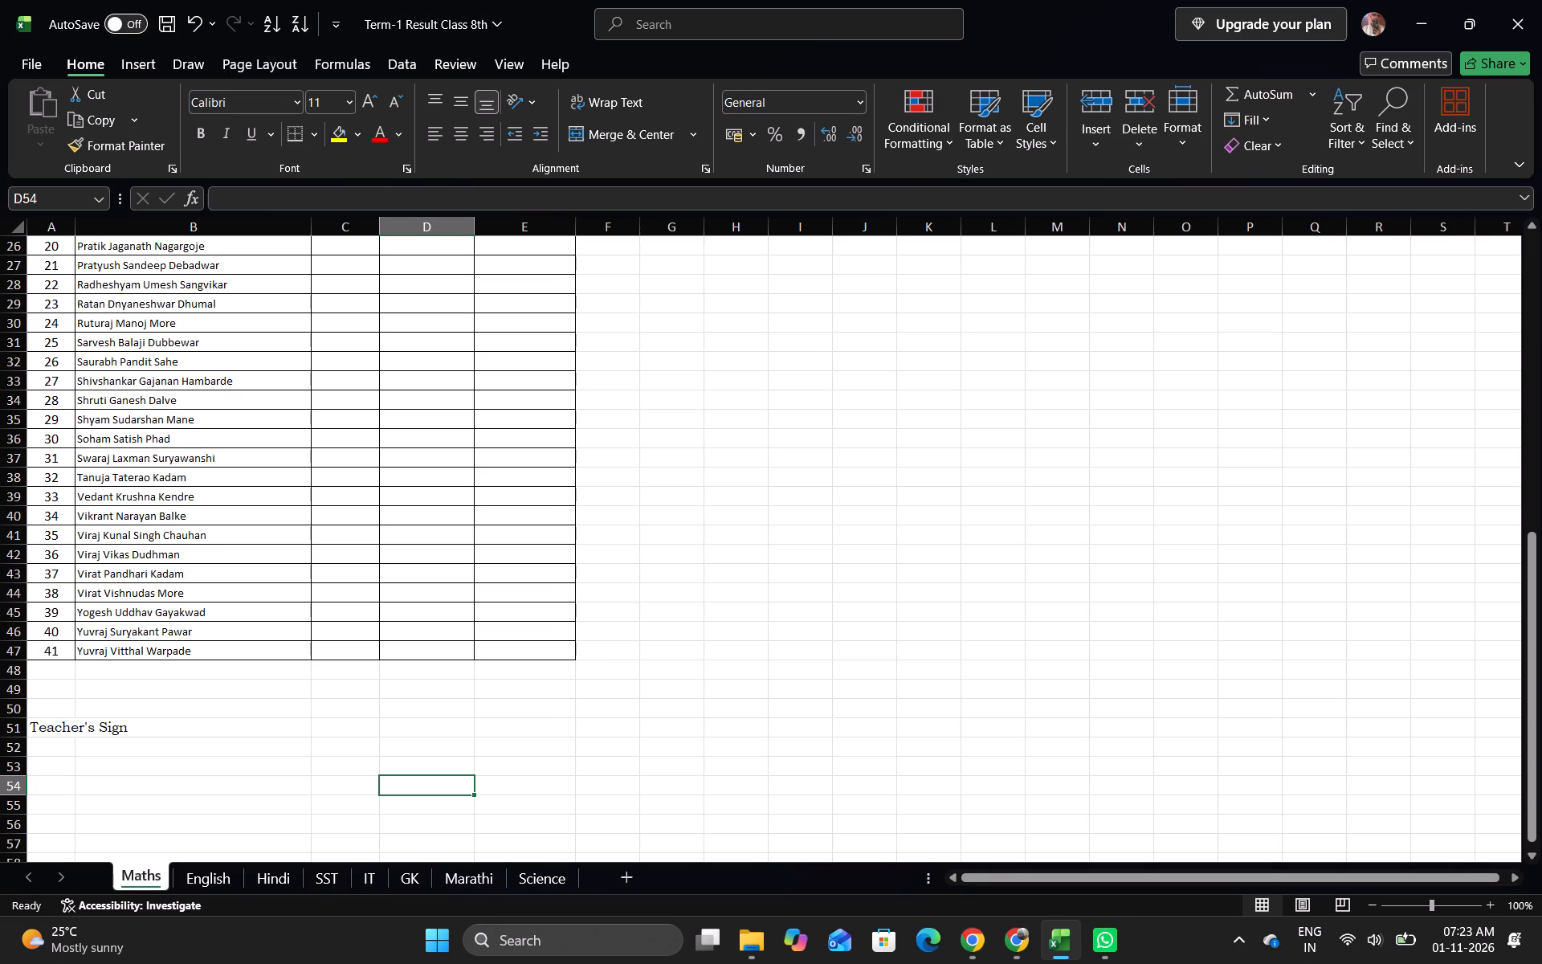
click(381, 781)
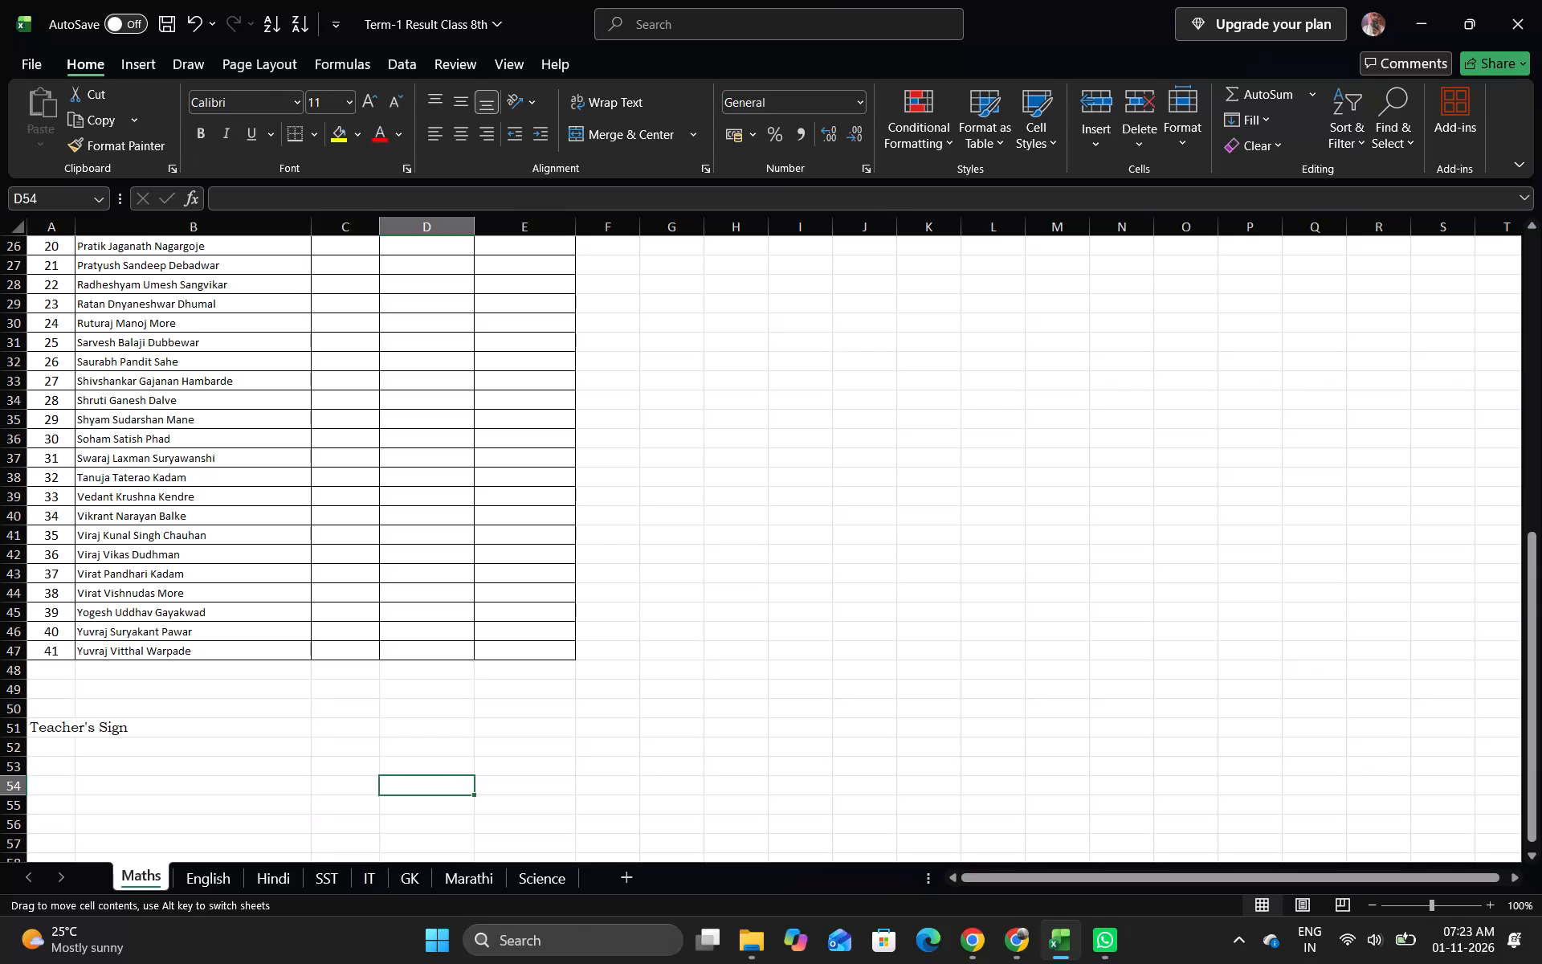
Shift the "Date :" label in row 4 of the Maths worksheet left, closer under "Subject :", by trimming the spaces before it.
scroll(381, 781, up, 2)
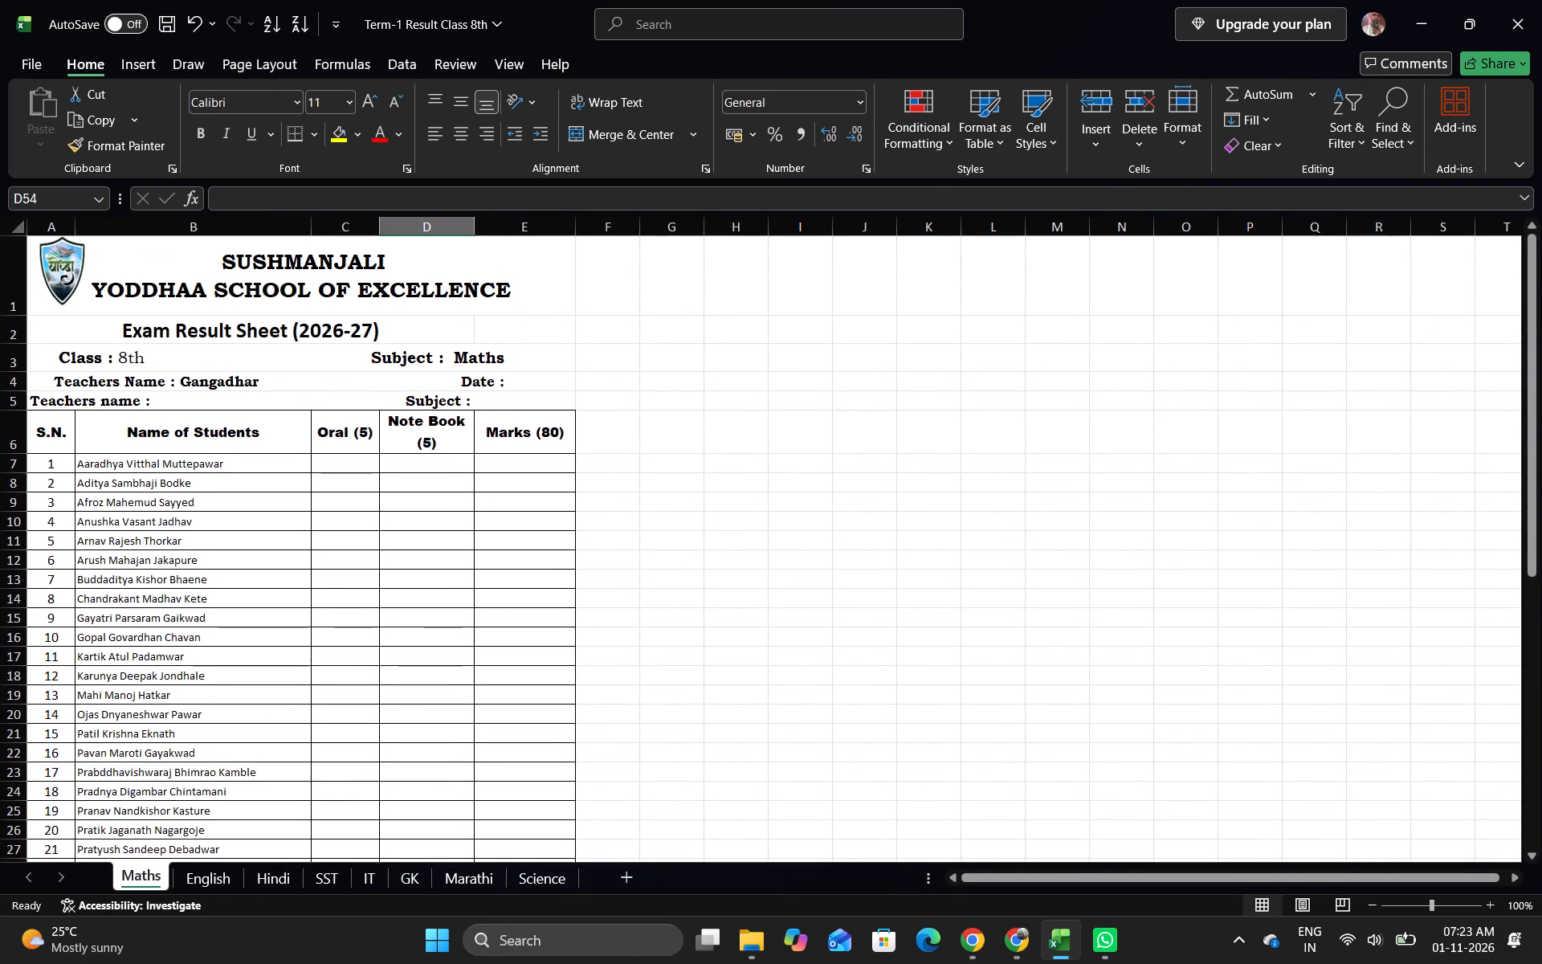
click(451, 379)
double_click(451, 379)
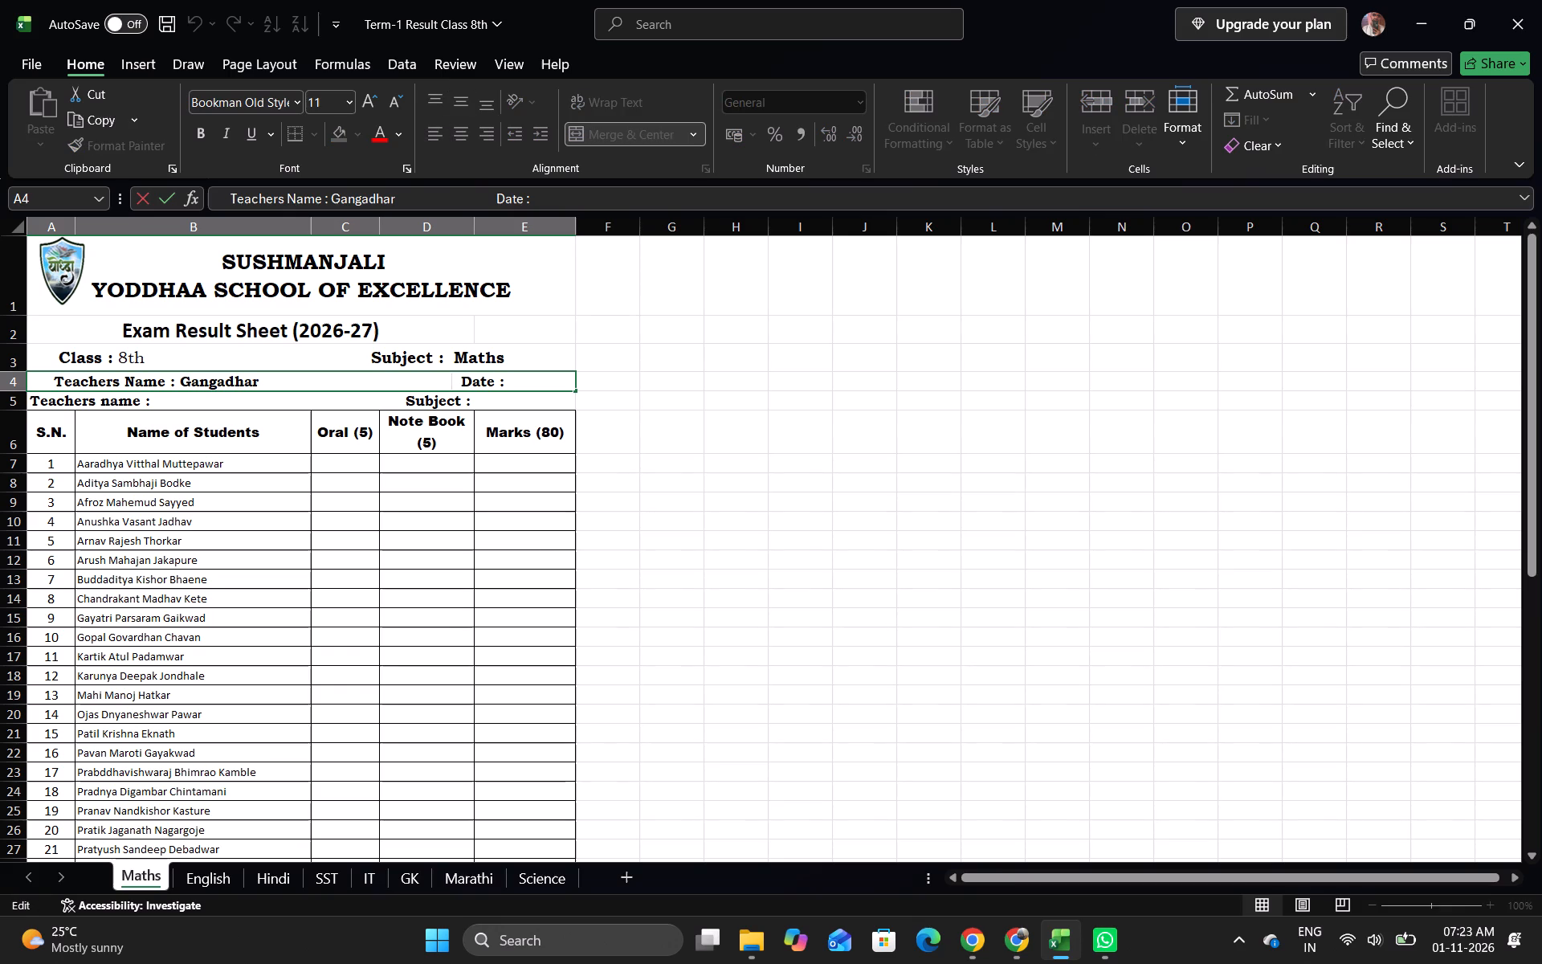
key(BackSpace)
key(BackSpace)
key(BackSpace)
key(BackSpace)
key(BackSpace)
key(BackSpace)
key(BackSpace)
key(BackSpace)
key(BackSpace)
key(BackSpace)
key(BackSpace)
key(BackSpace)
key(BackSpace)
key(BackSpace)
key(BackSpace)
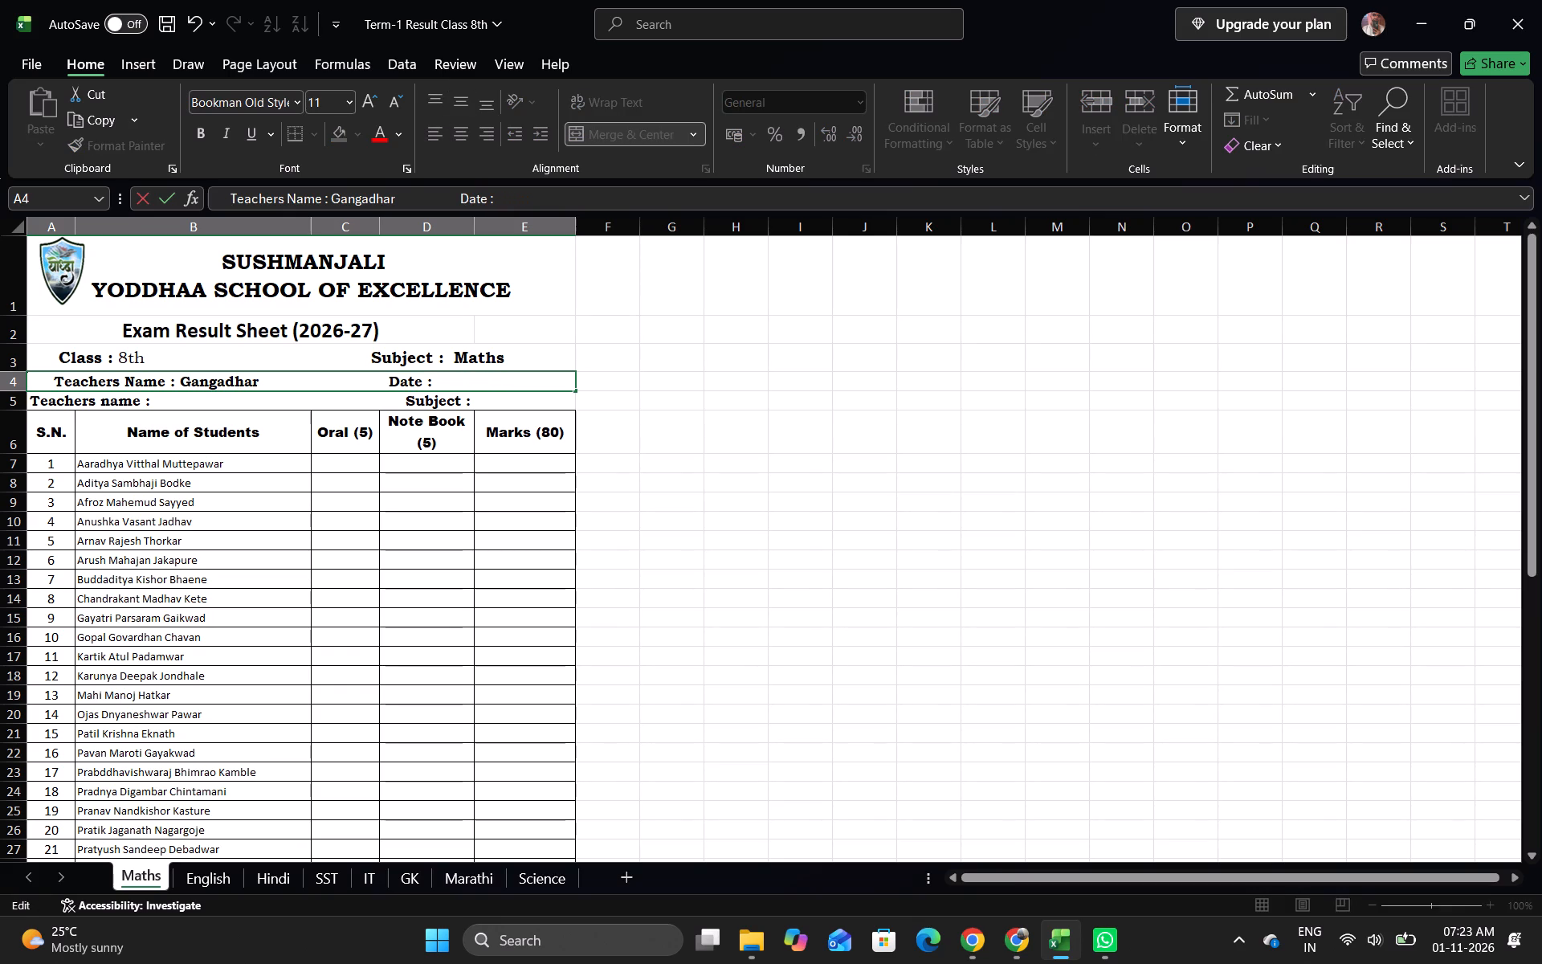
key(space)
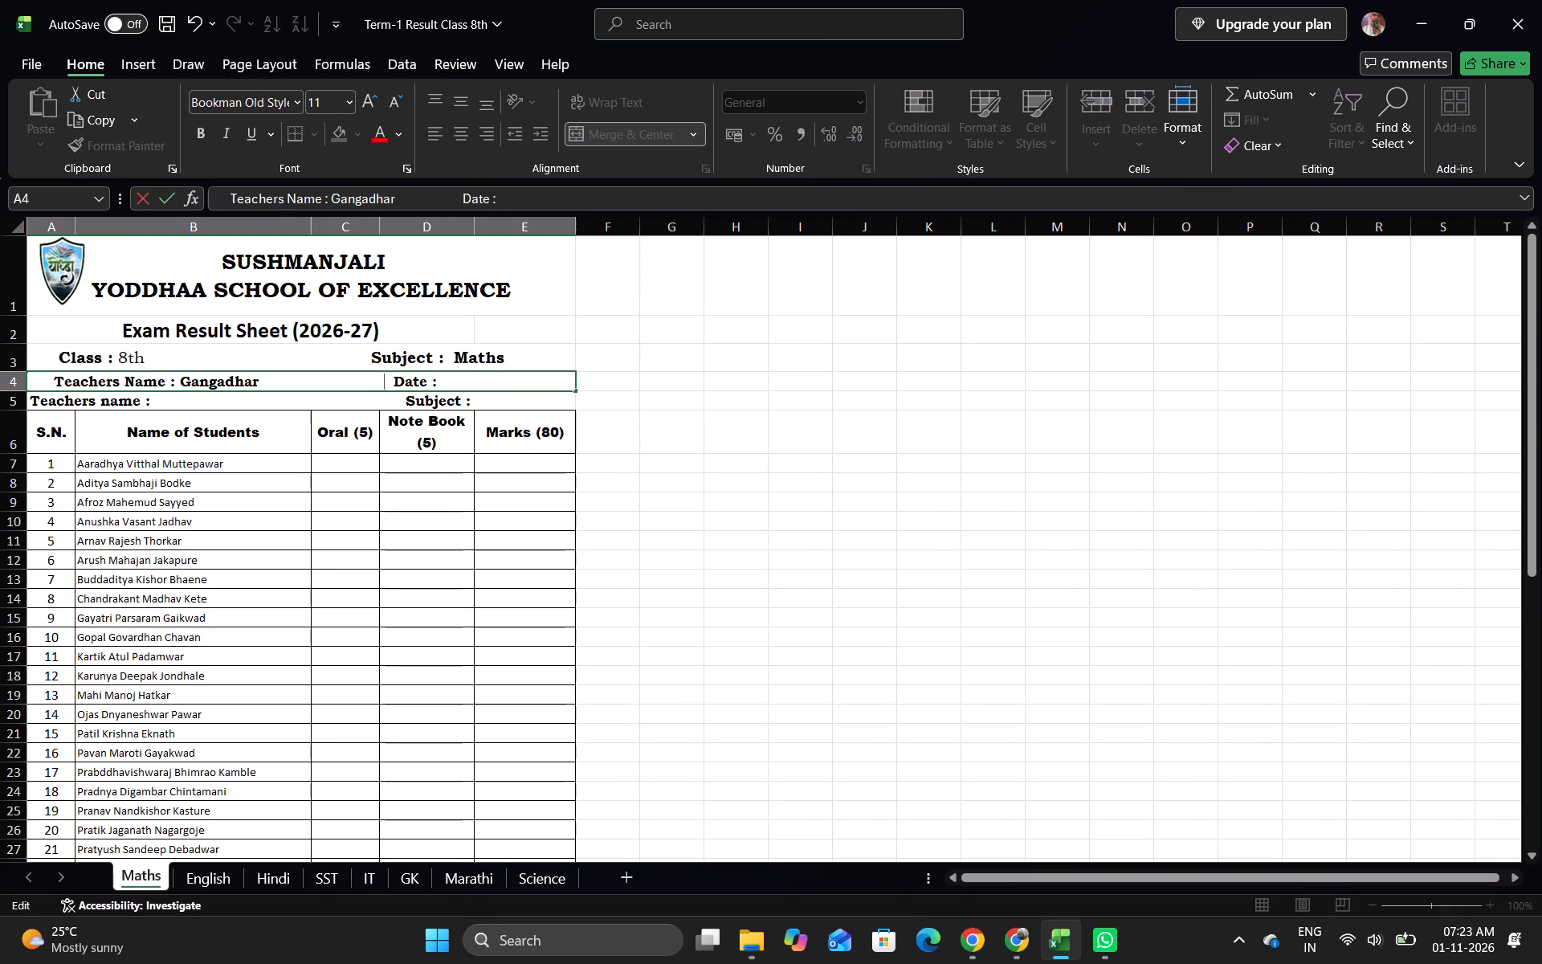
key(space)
Increase the height of row 1 on the English worksheet to fit both lines of the school name.
click(223, 878)
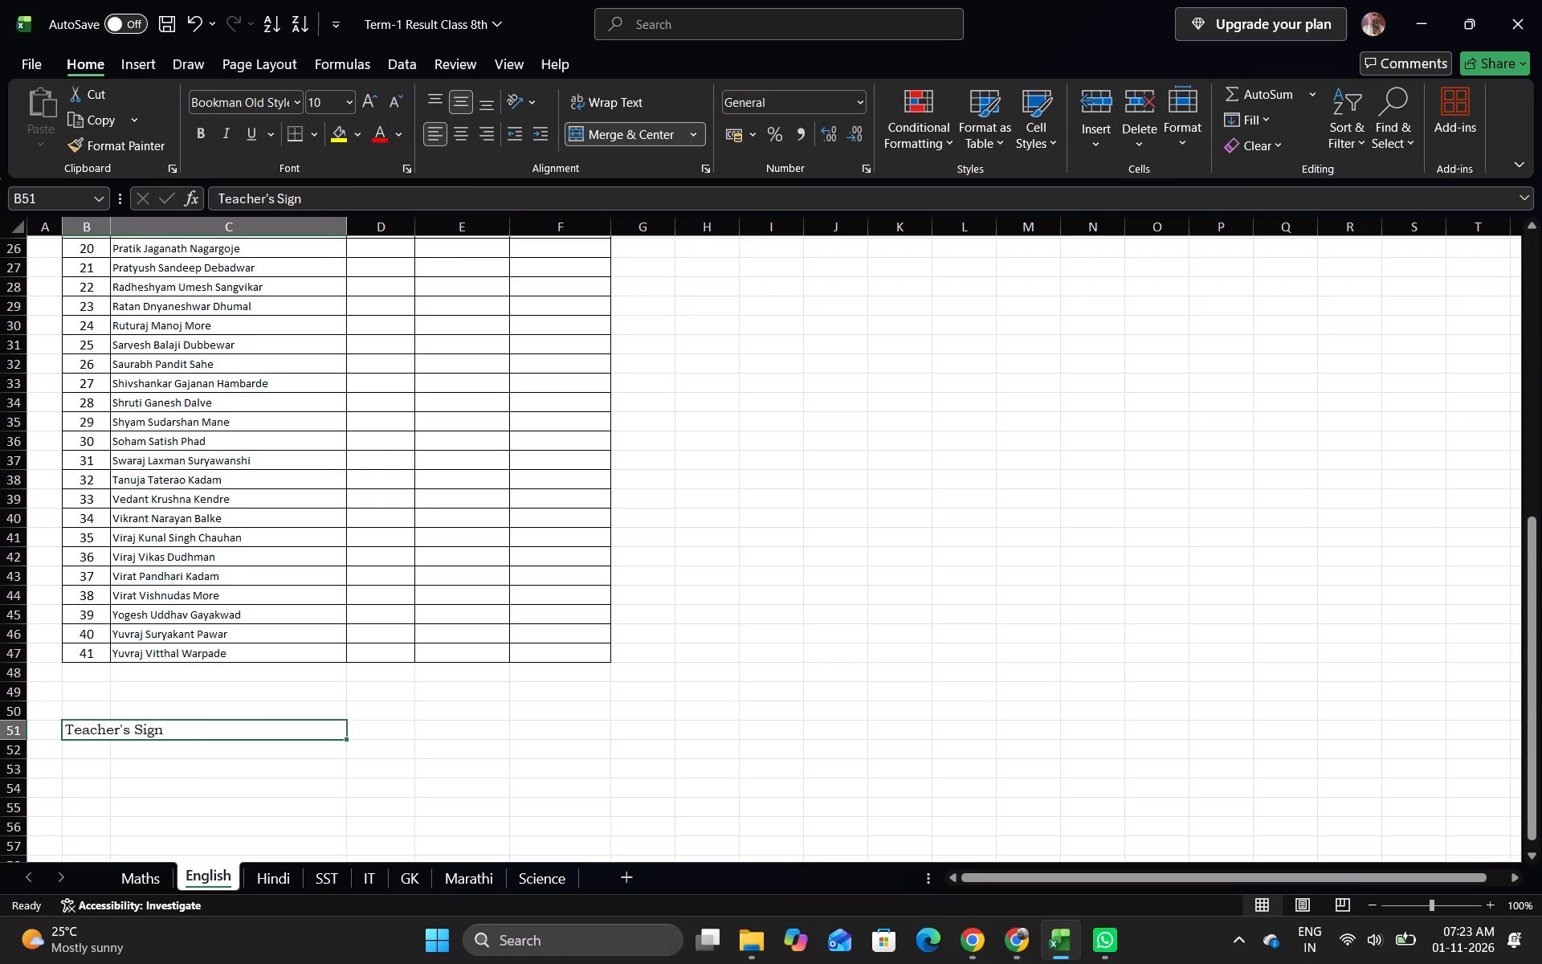
scroll(262, 509, up, 3)
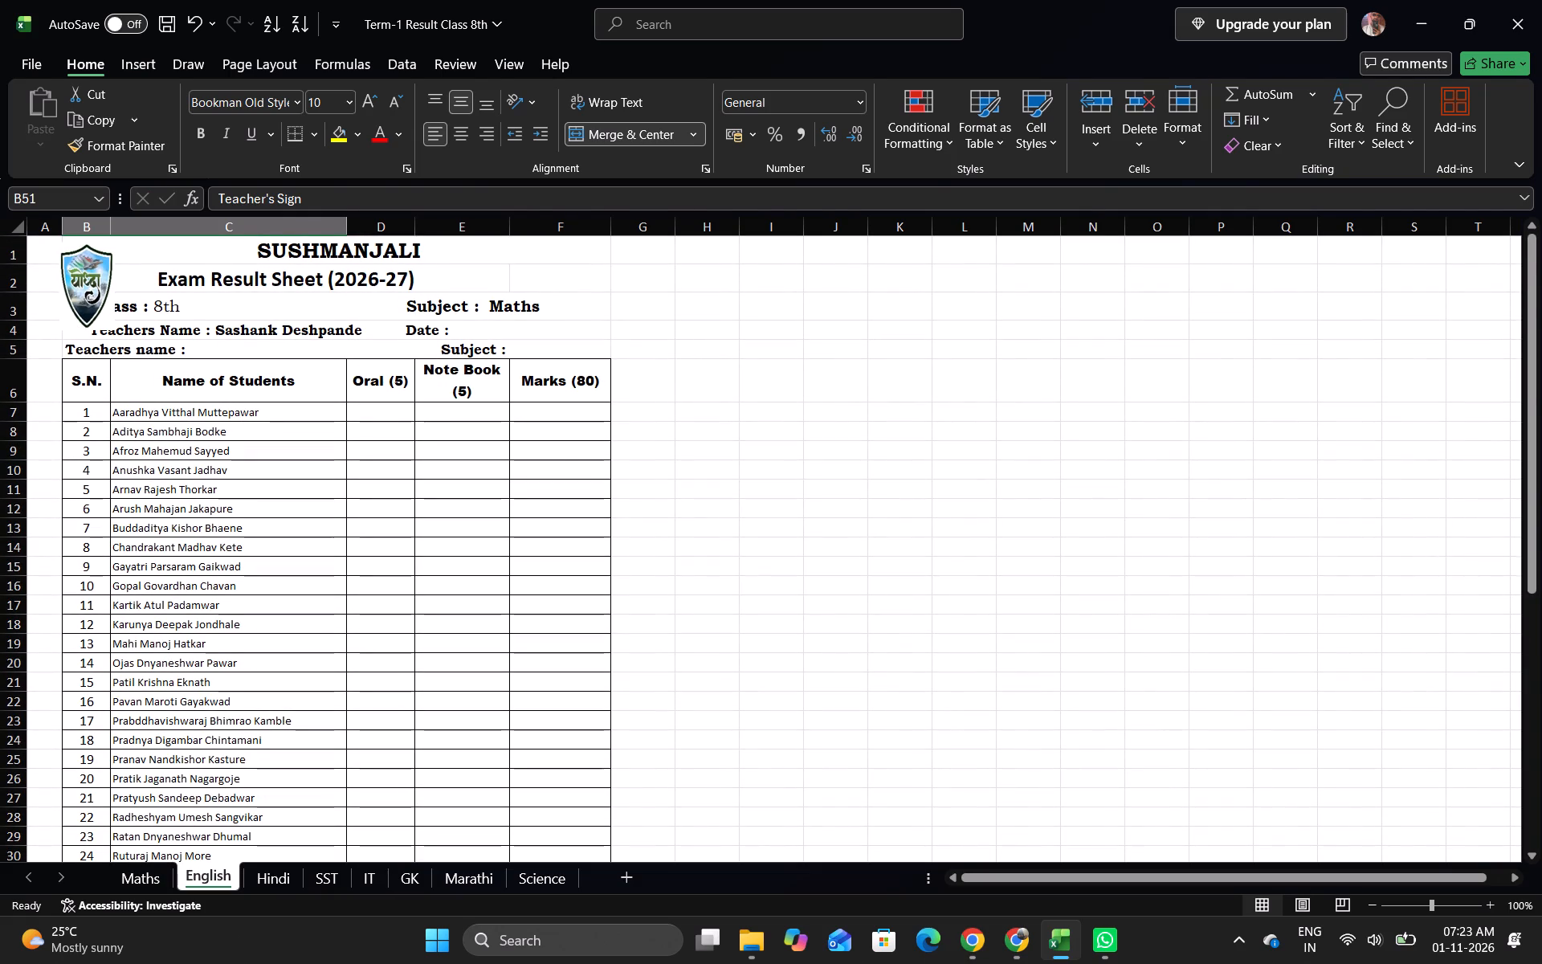
click(211, 257)
drag(10, 263, 18, 321)
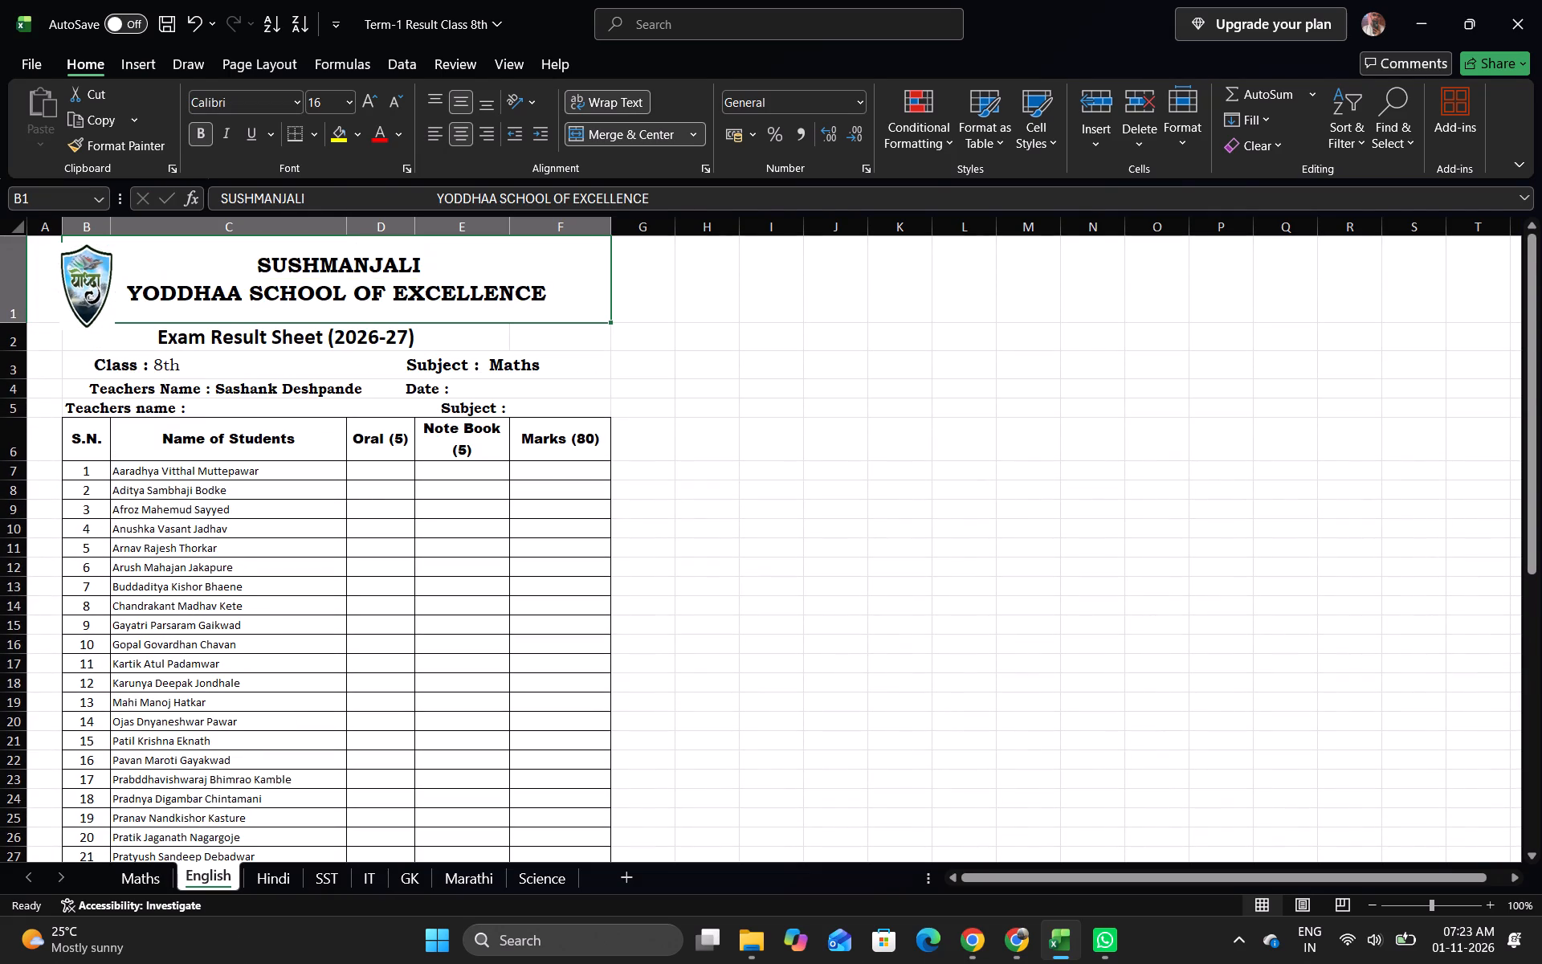
Move the English worksheet's school logo slightly right and up, and reduce its height to fit within row 1.
drag(95, 285, 101, 281)
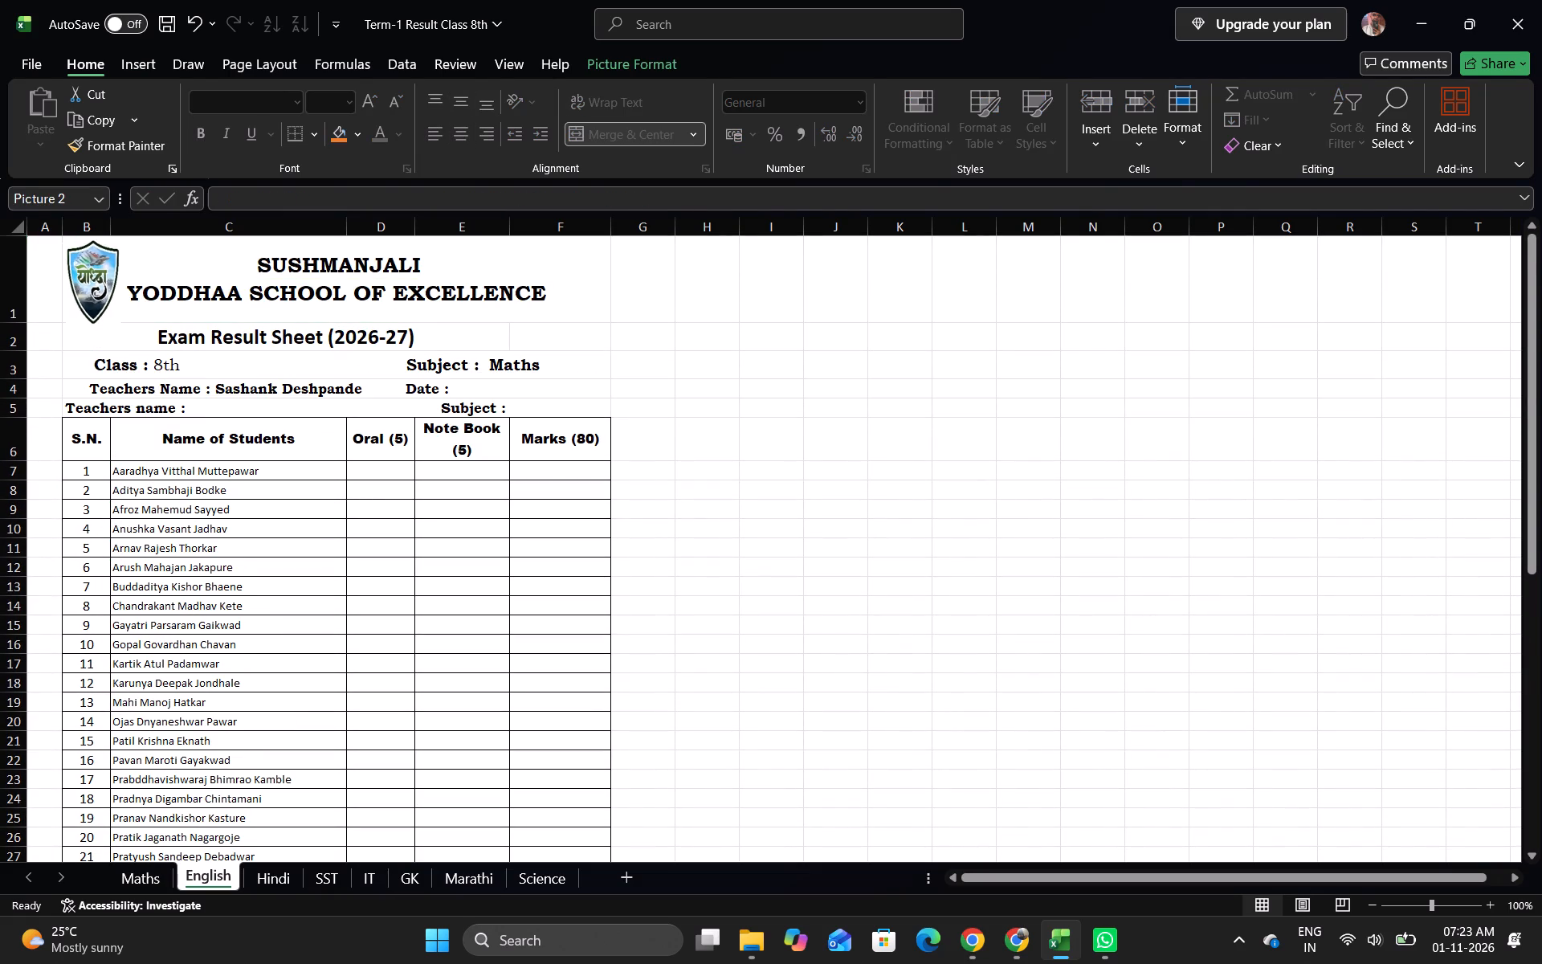
drag(101, 281, 108, 280)
drag(102, 325, 102, 313)
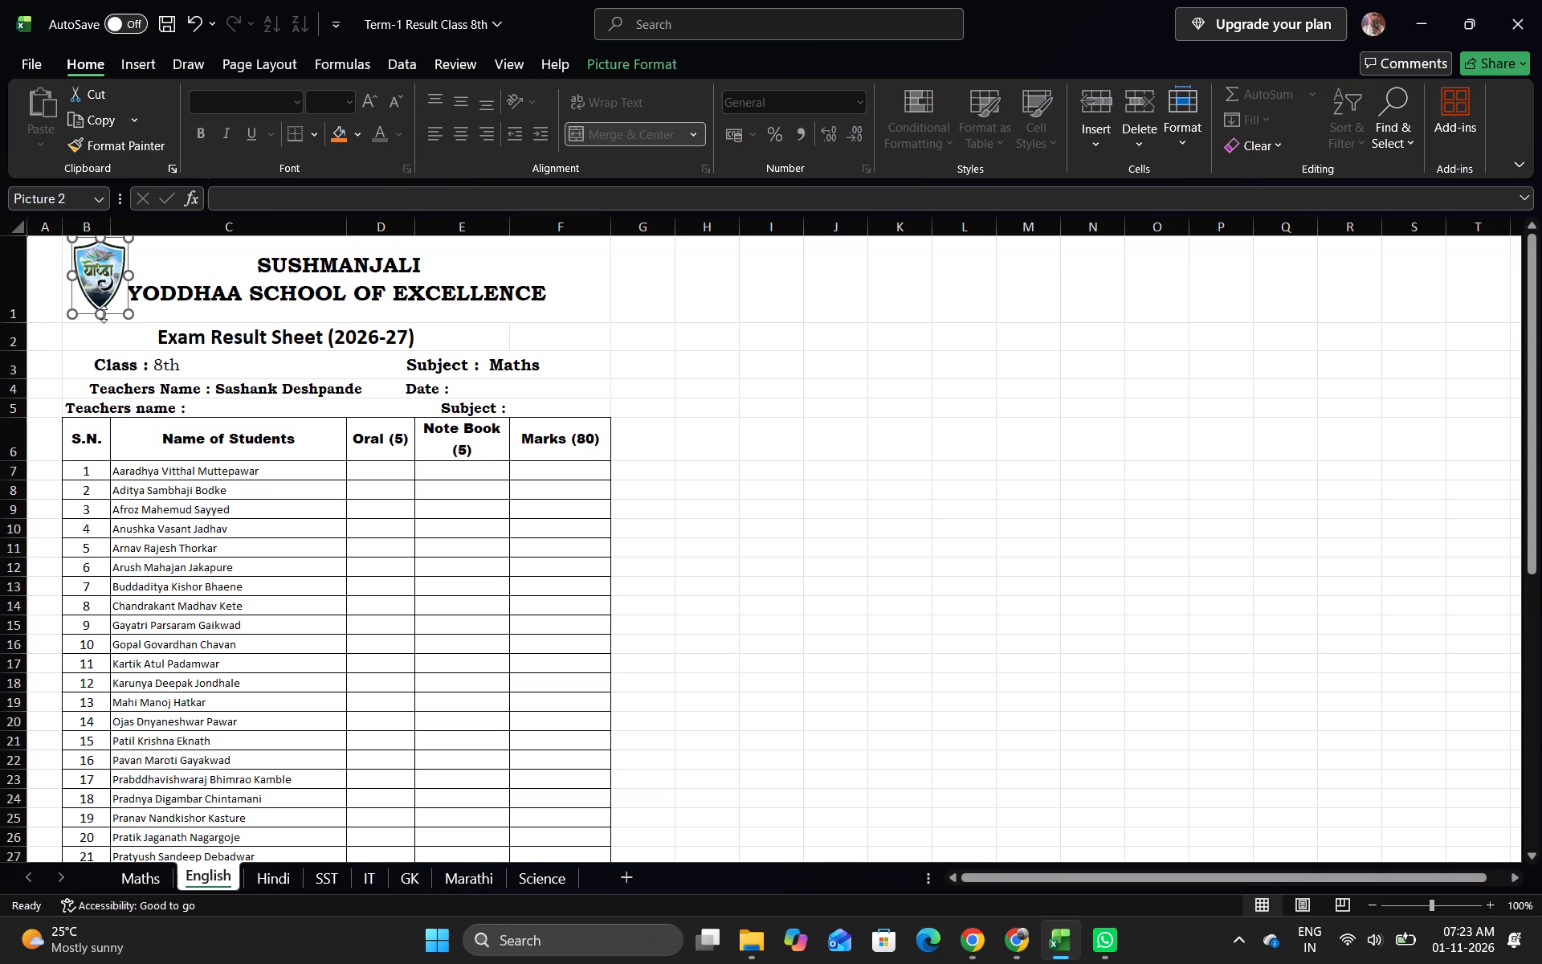
click(182, 305)
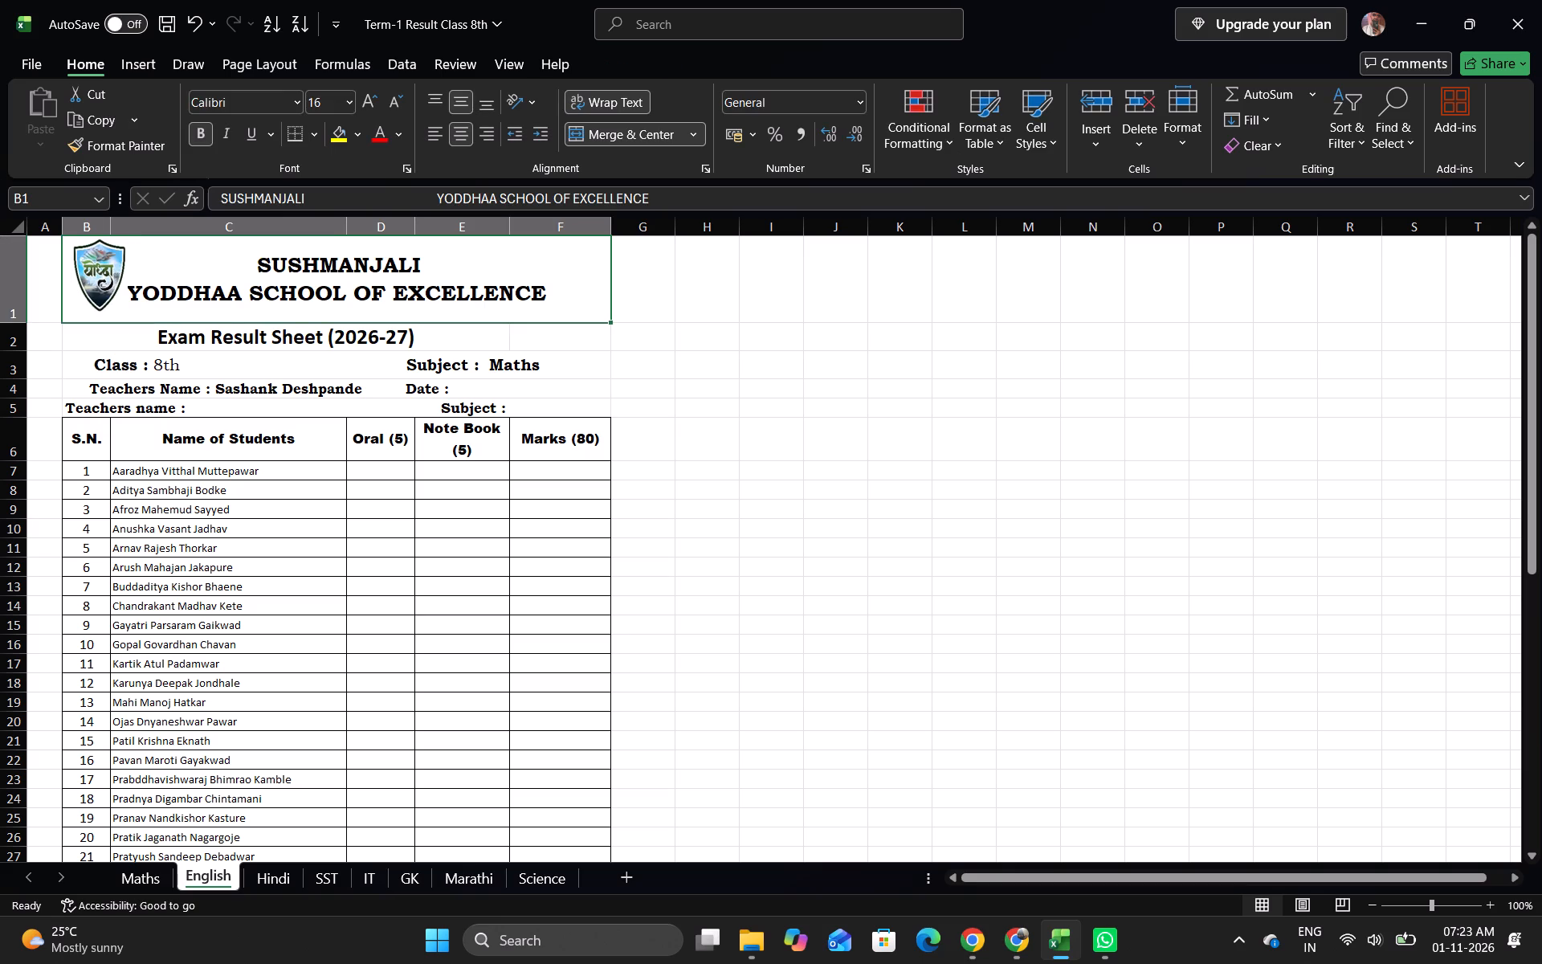
click(613, 361)
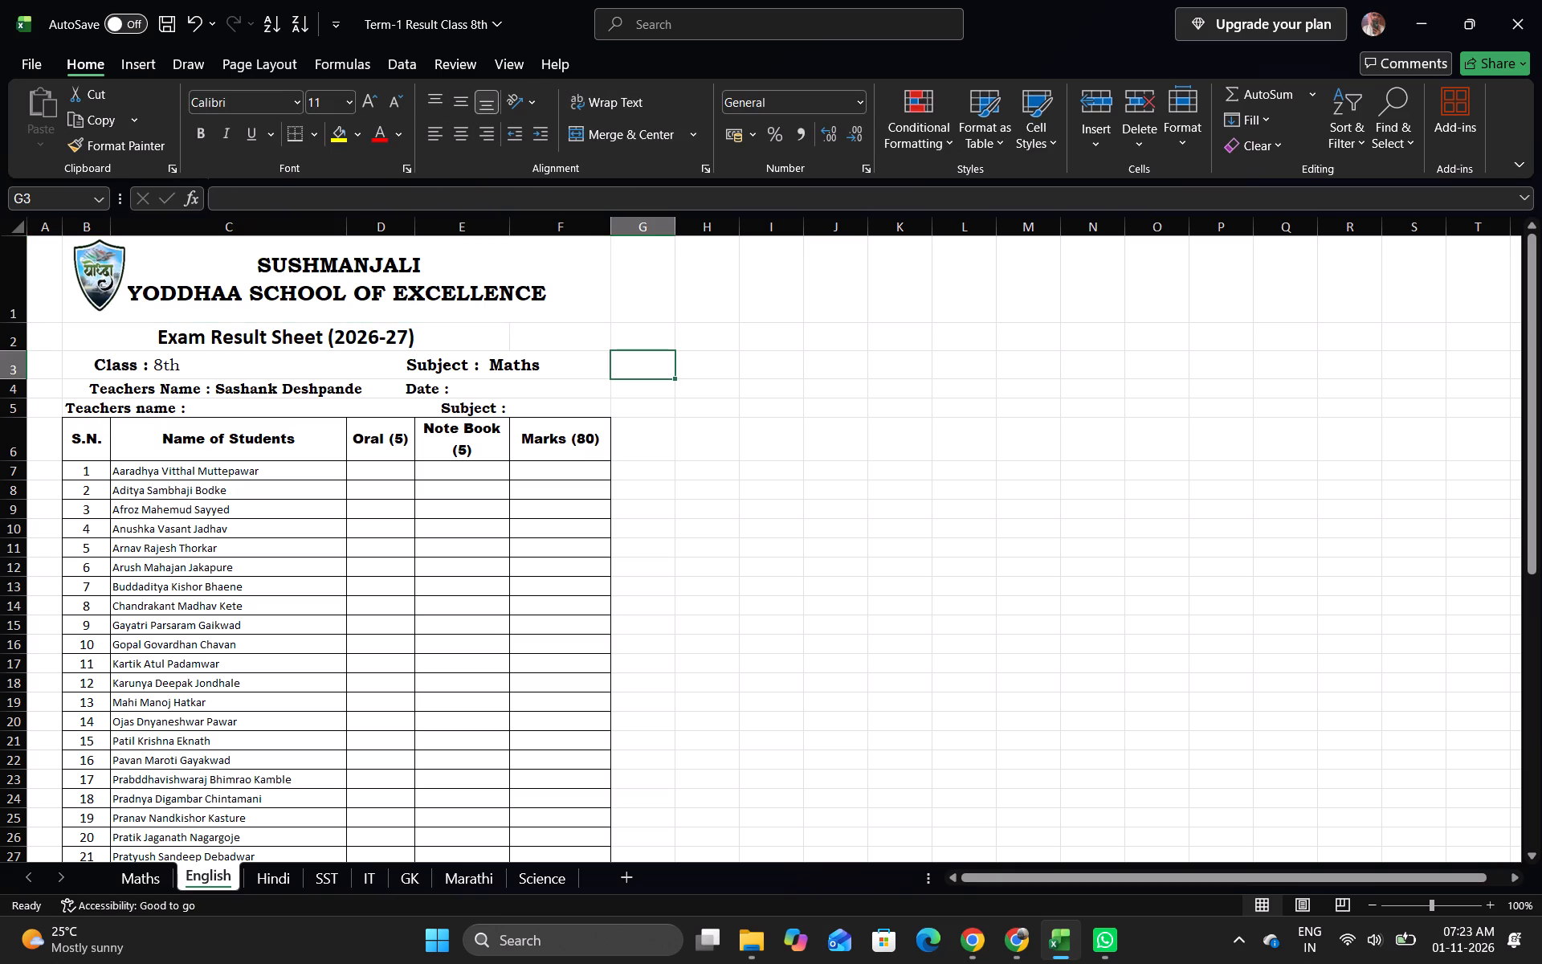
Increase the height of row 1 on the Hindi worksheet to fit both lines of the school name.
click(273, 882)
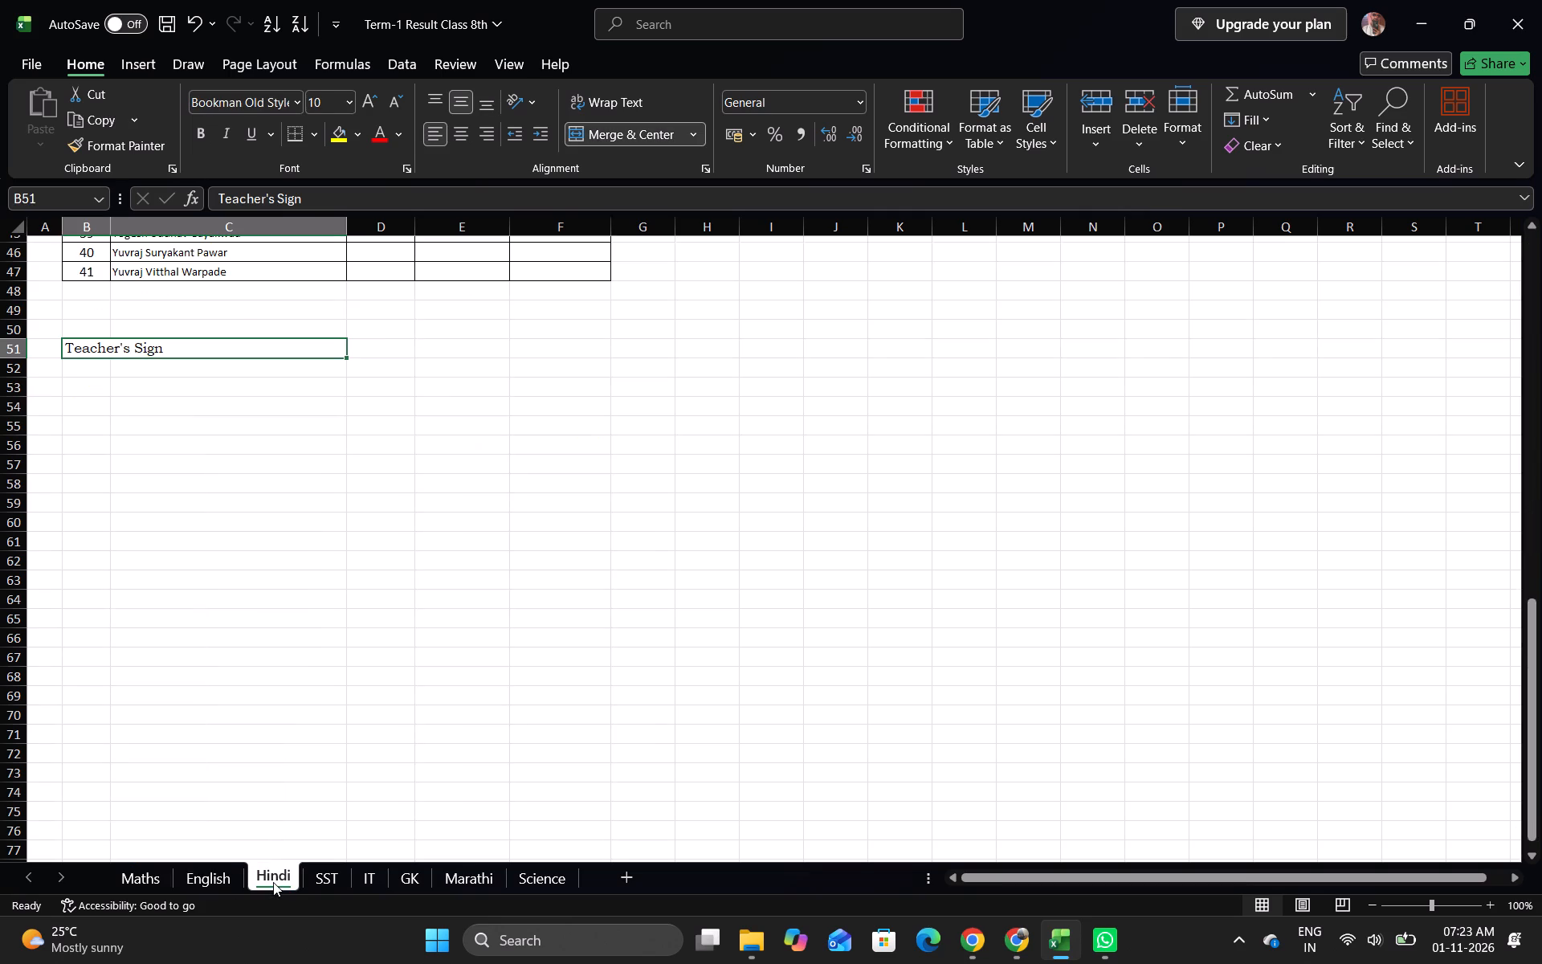
scroll(287, 495, up, 4)
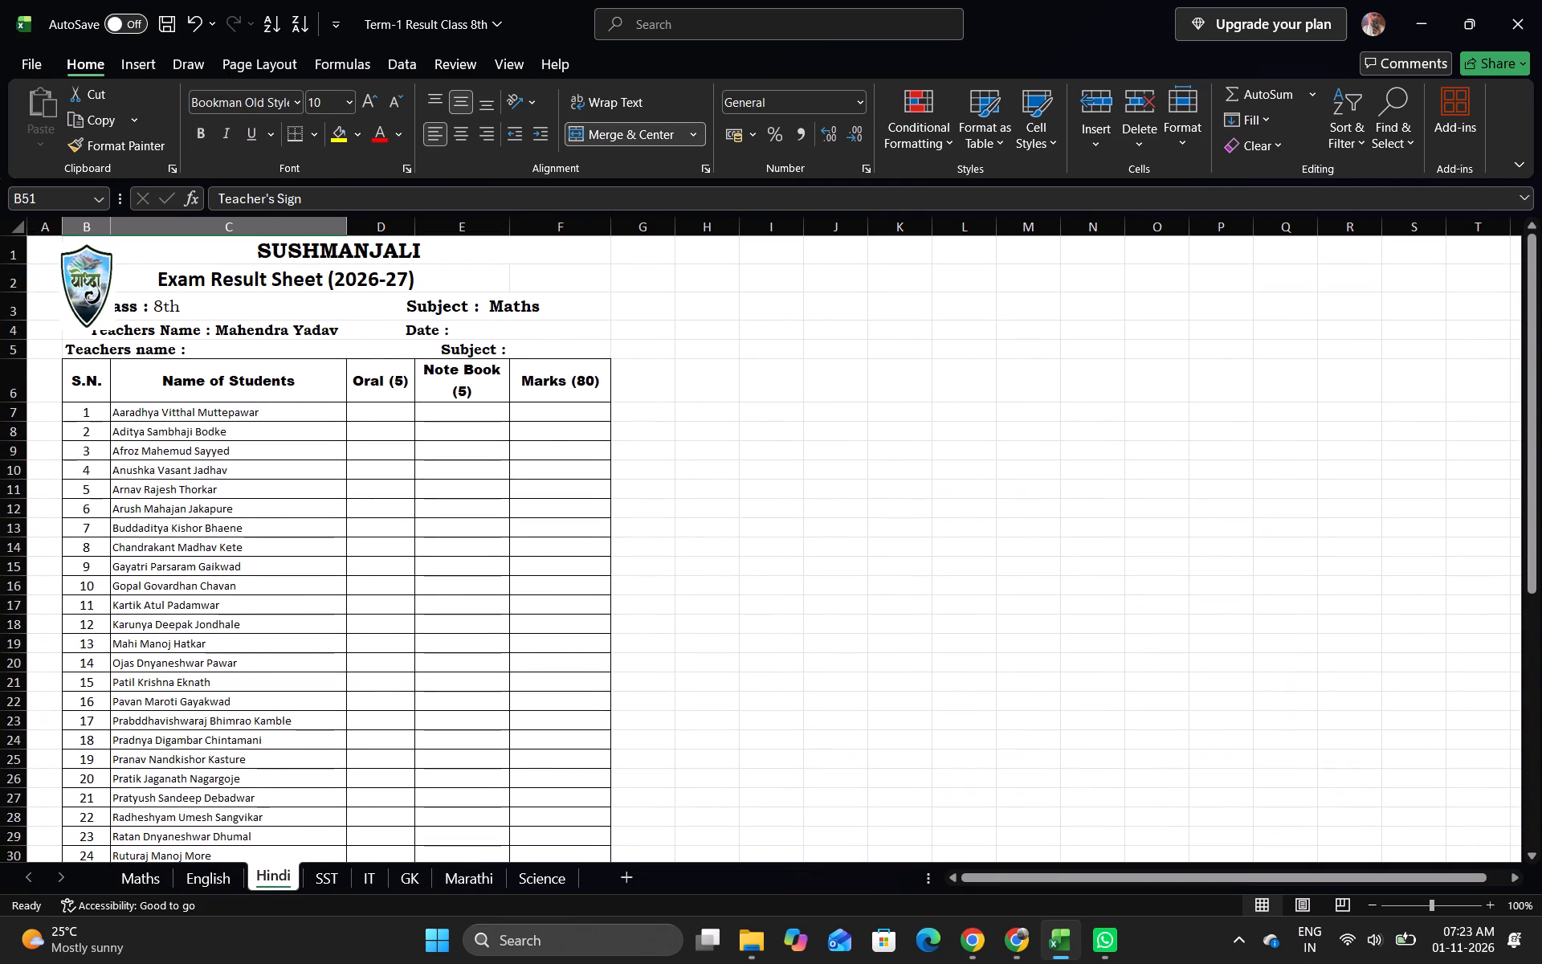
click(192, 255)
drag(19, 261, 20, 323)
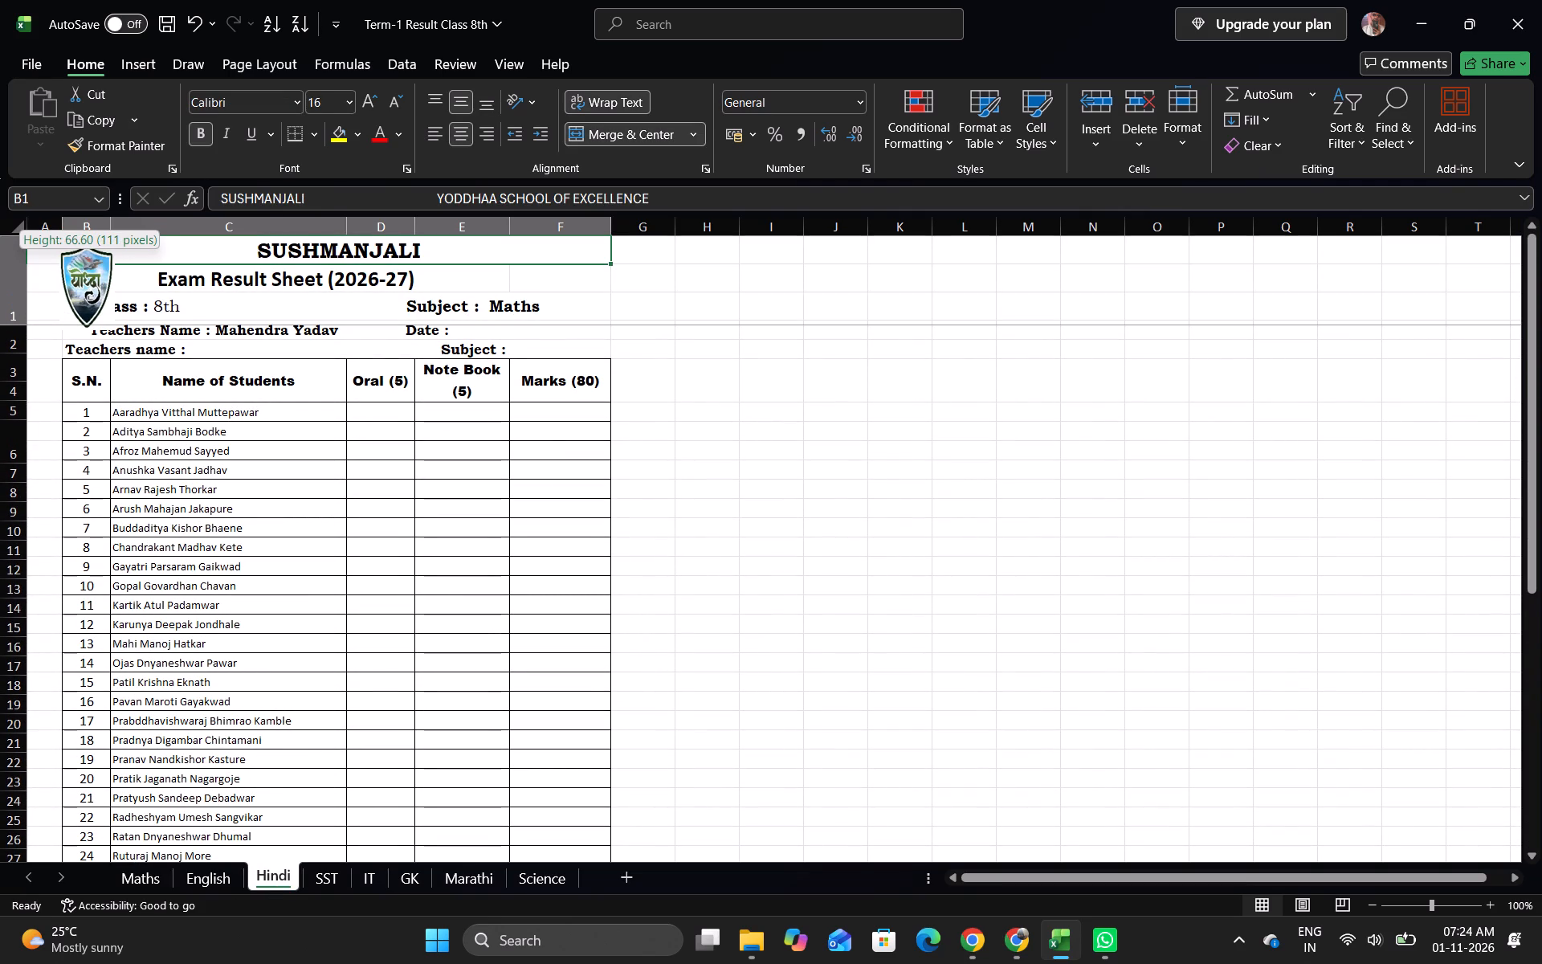
drag(20, 323, 21, 318)
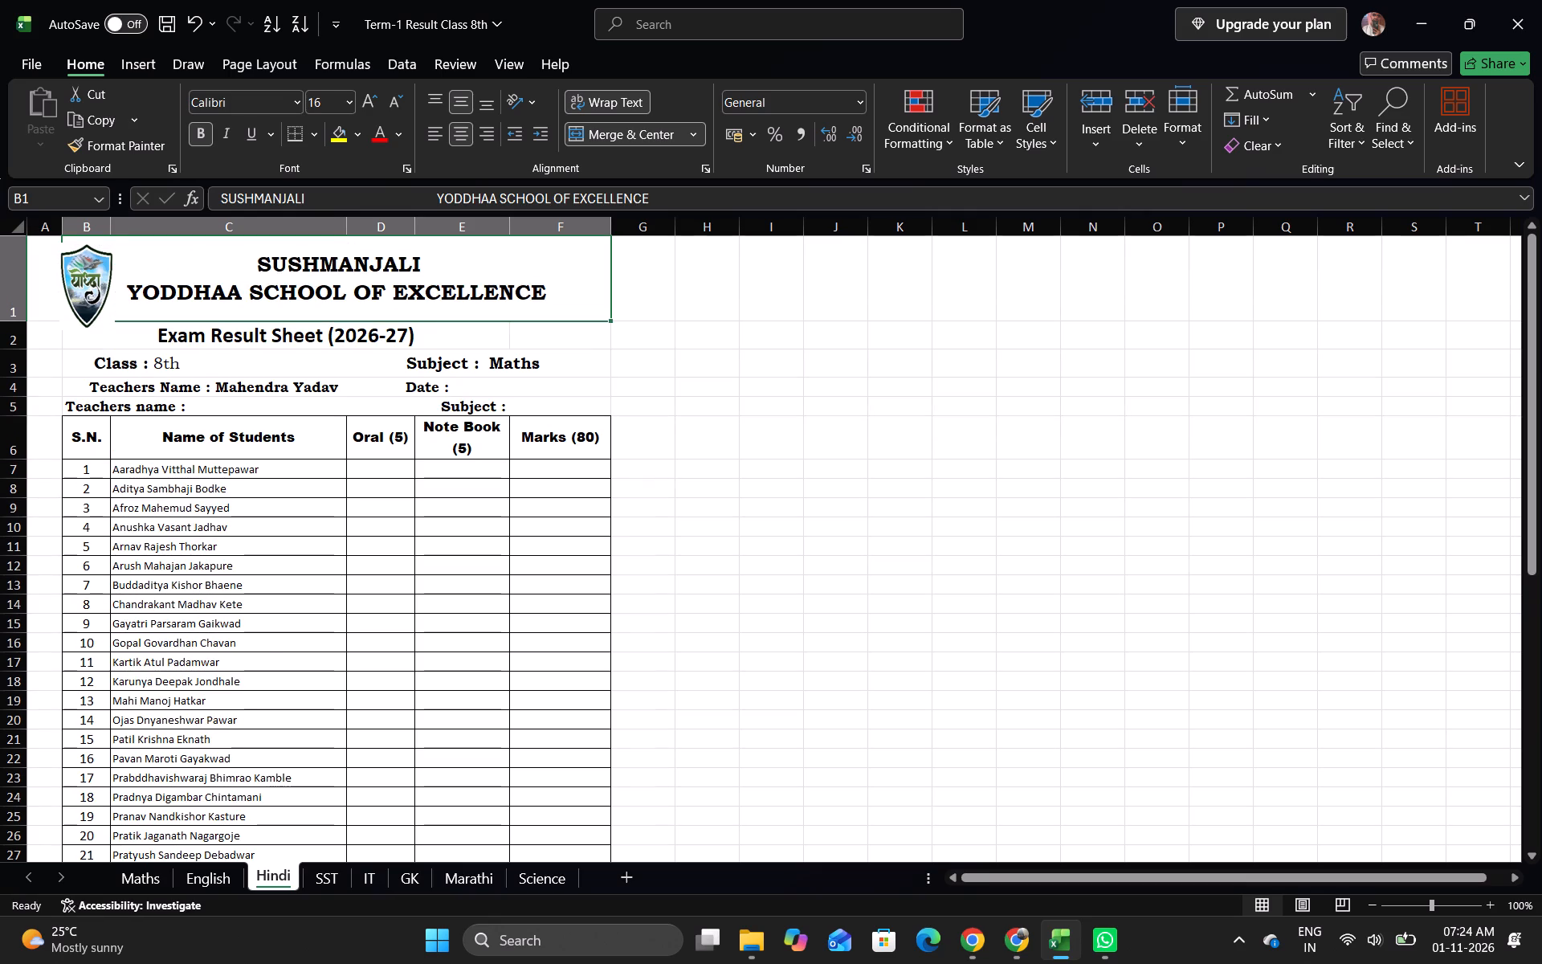
Move the Hindi worksheet's school logo up beside the school name and shorten it to fit within row 1.
drag(86, 289, 92, 270)
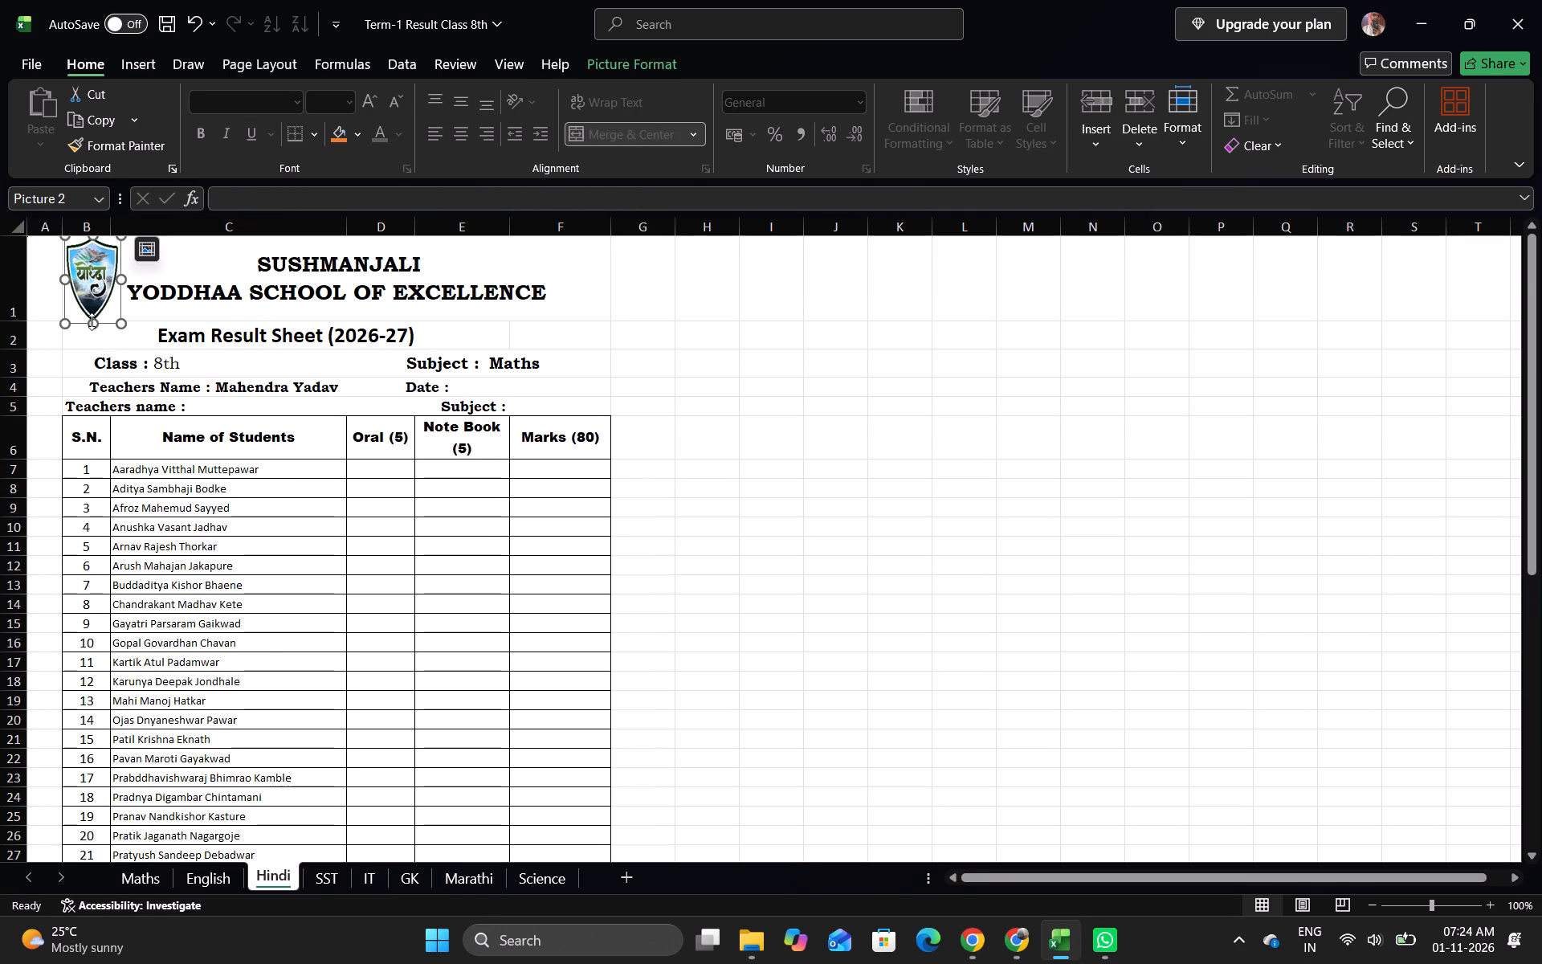
click(92, 321)
click(92, 315)
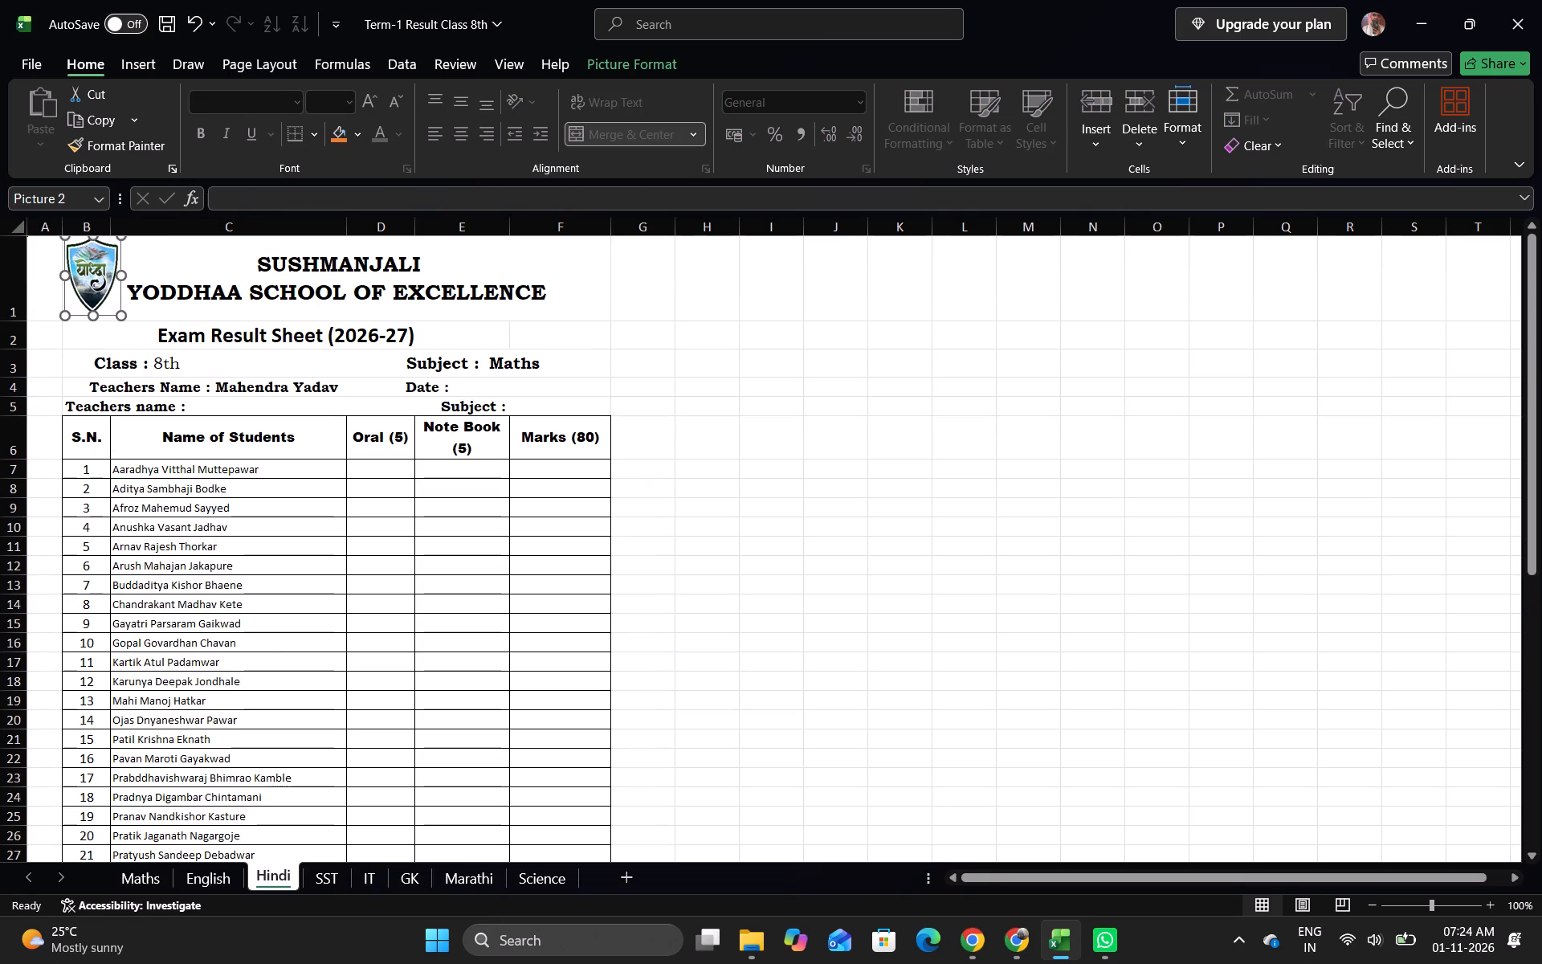
click(147, 317)
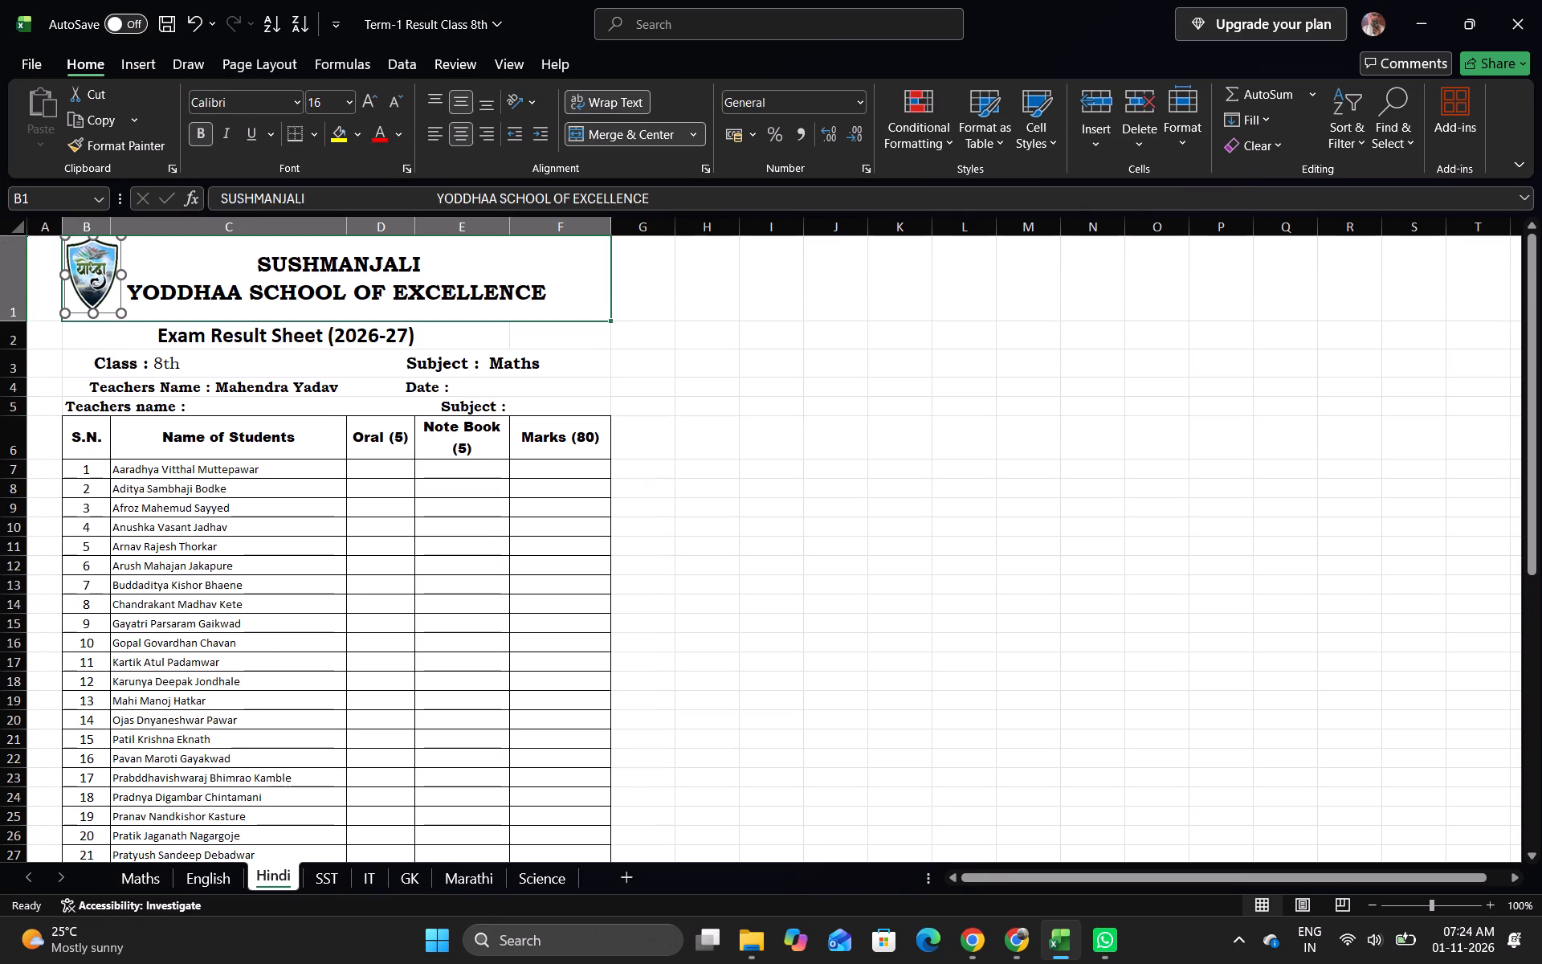
click(704, 374)
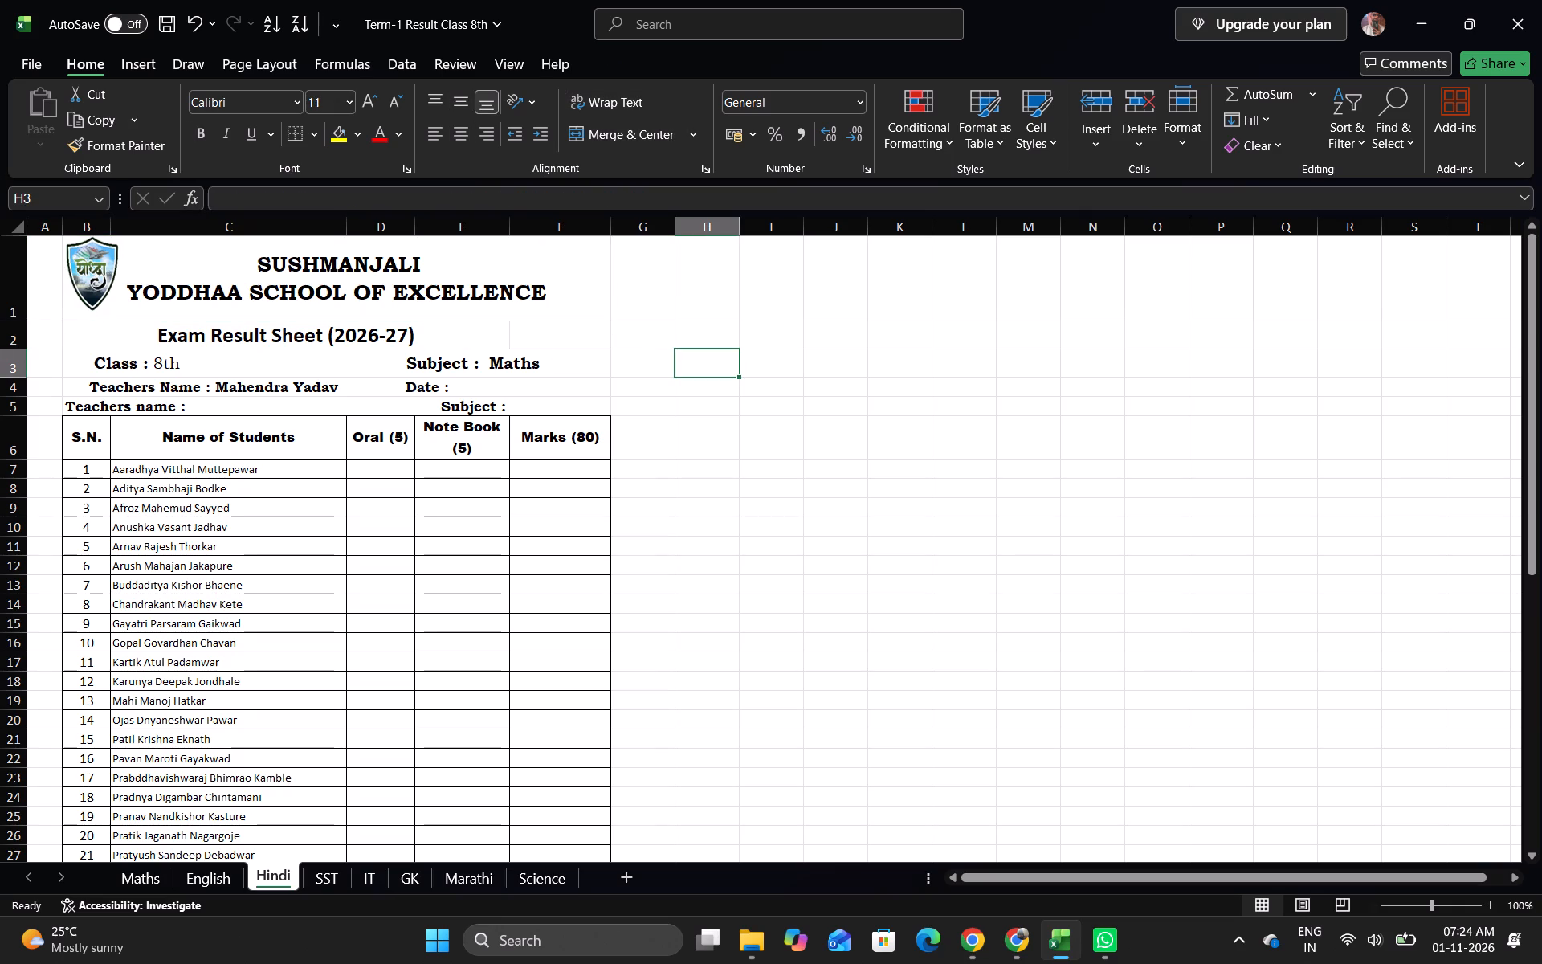
Increase the height of row 1 on the SST worksheet to fit both lines of the school name.
click(323, 880)
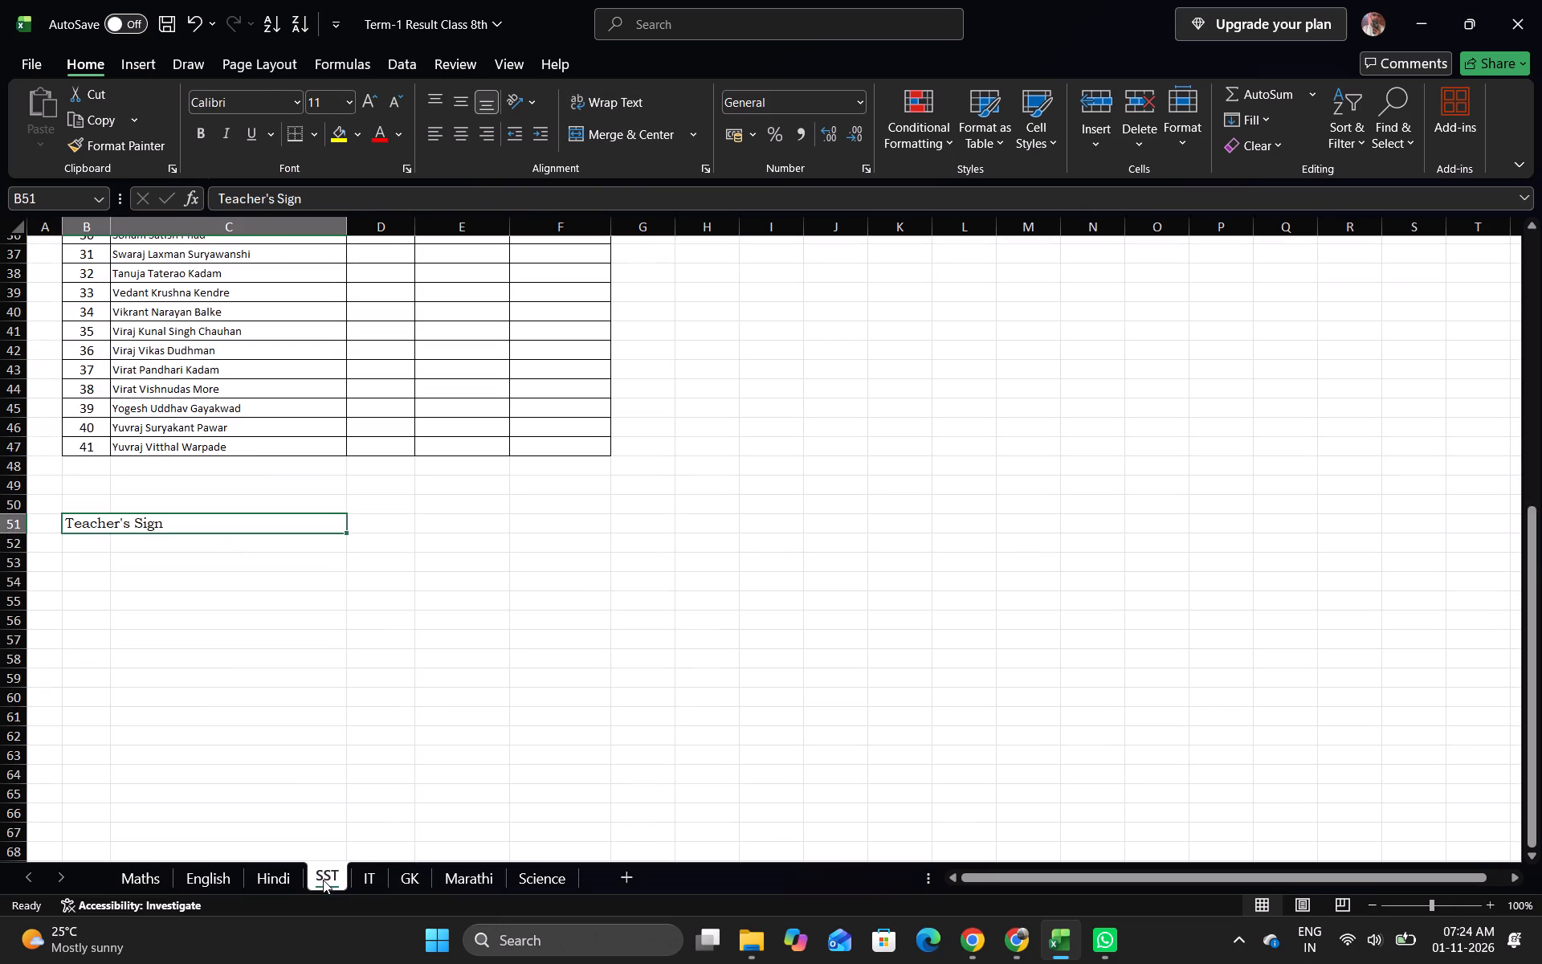
scroll(308, 655, up, 3)
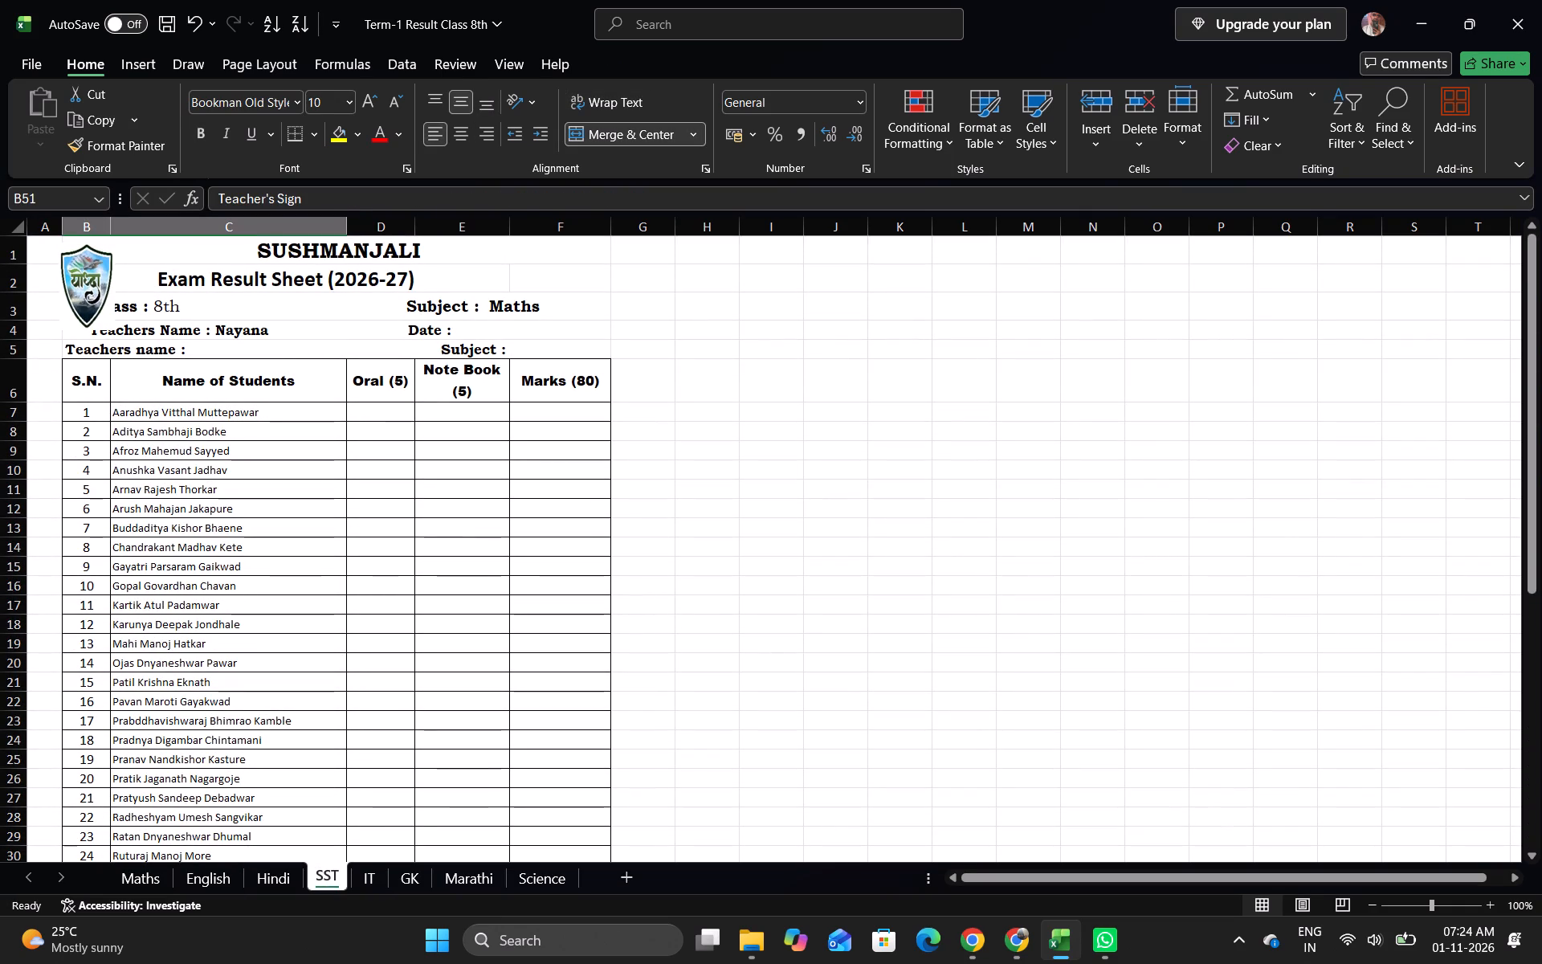
click(144, 259)
drag(17, 263, 18, 297)
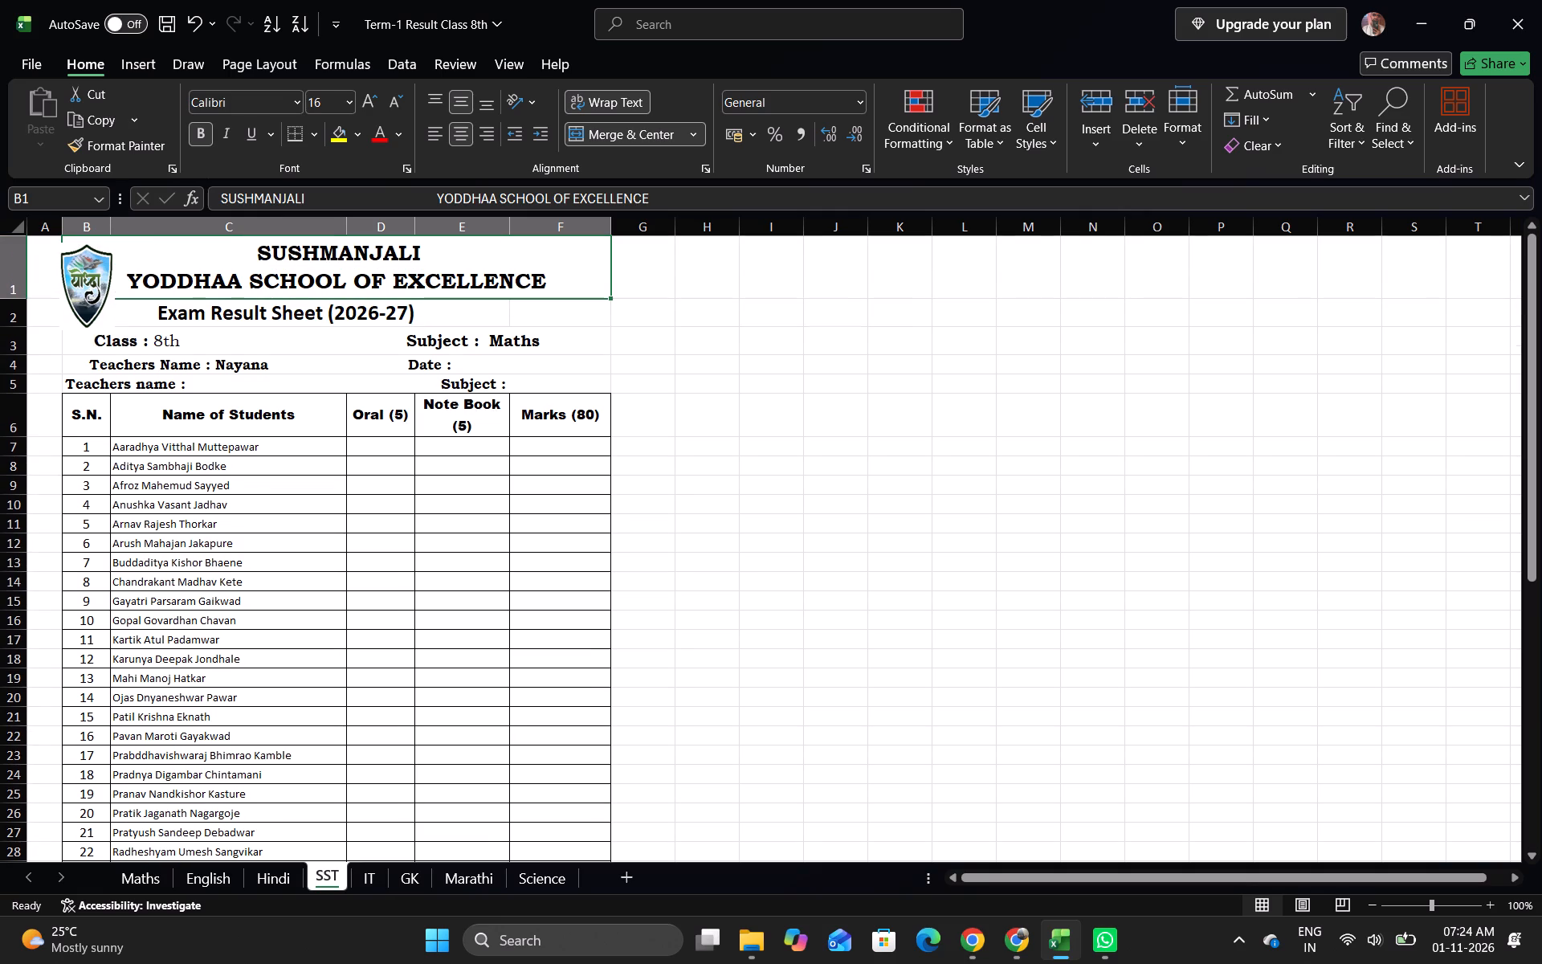
Move the SST worksheet's school logo up beside the school name and reduce its height to fit within row 1.
drag(80, 276, 84, 261)
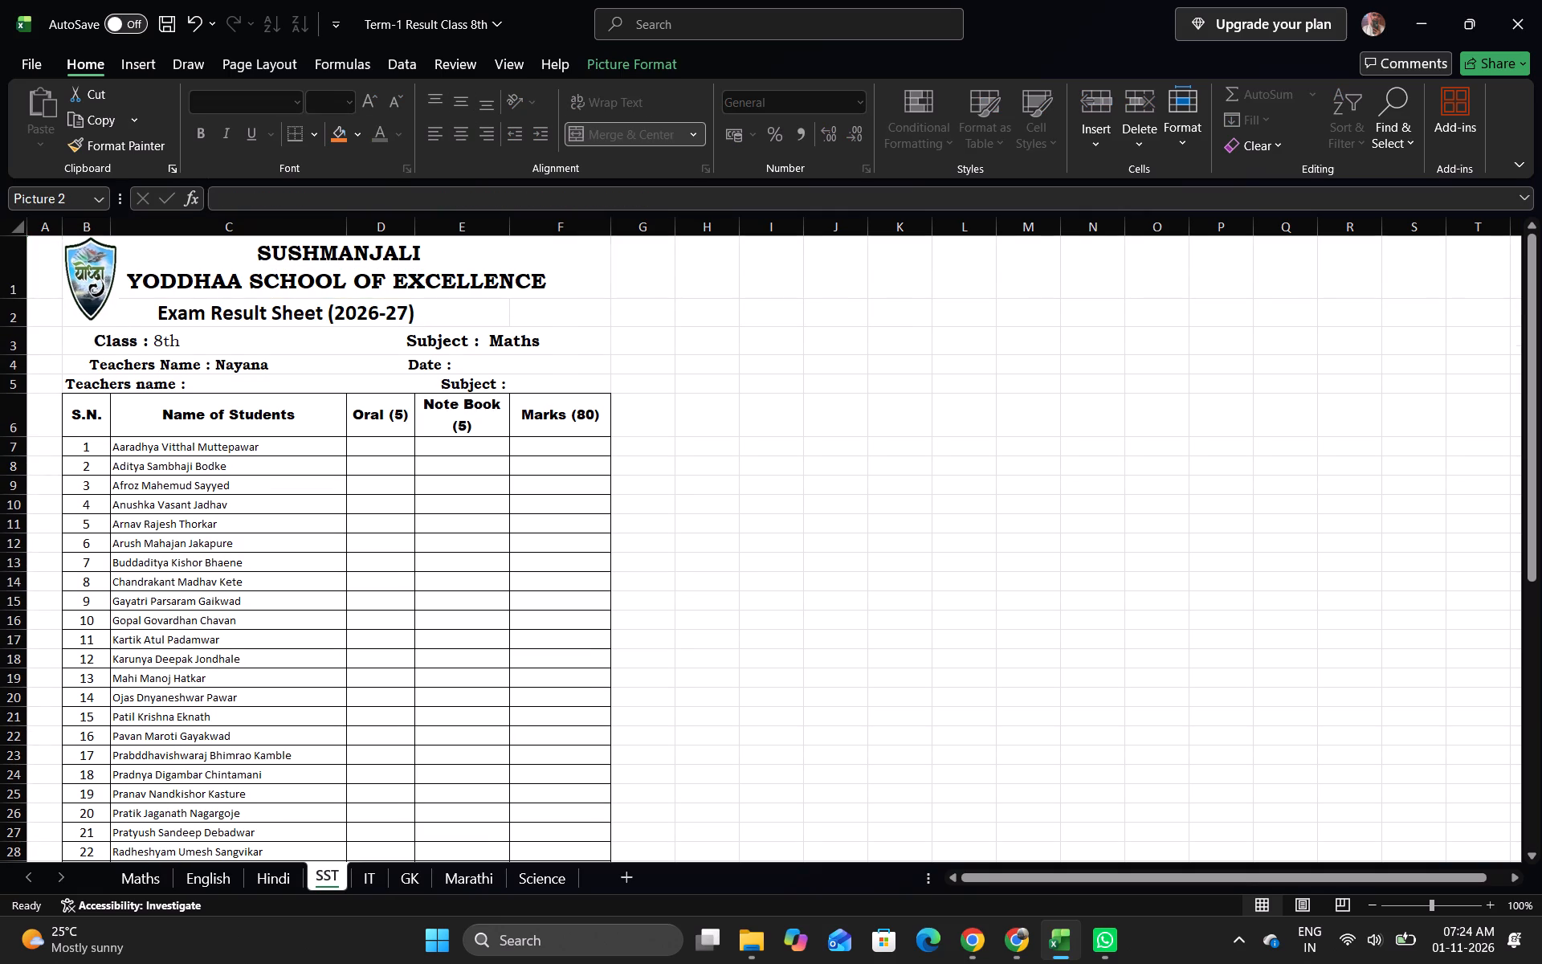
drag(84, 261, 84, 258)
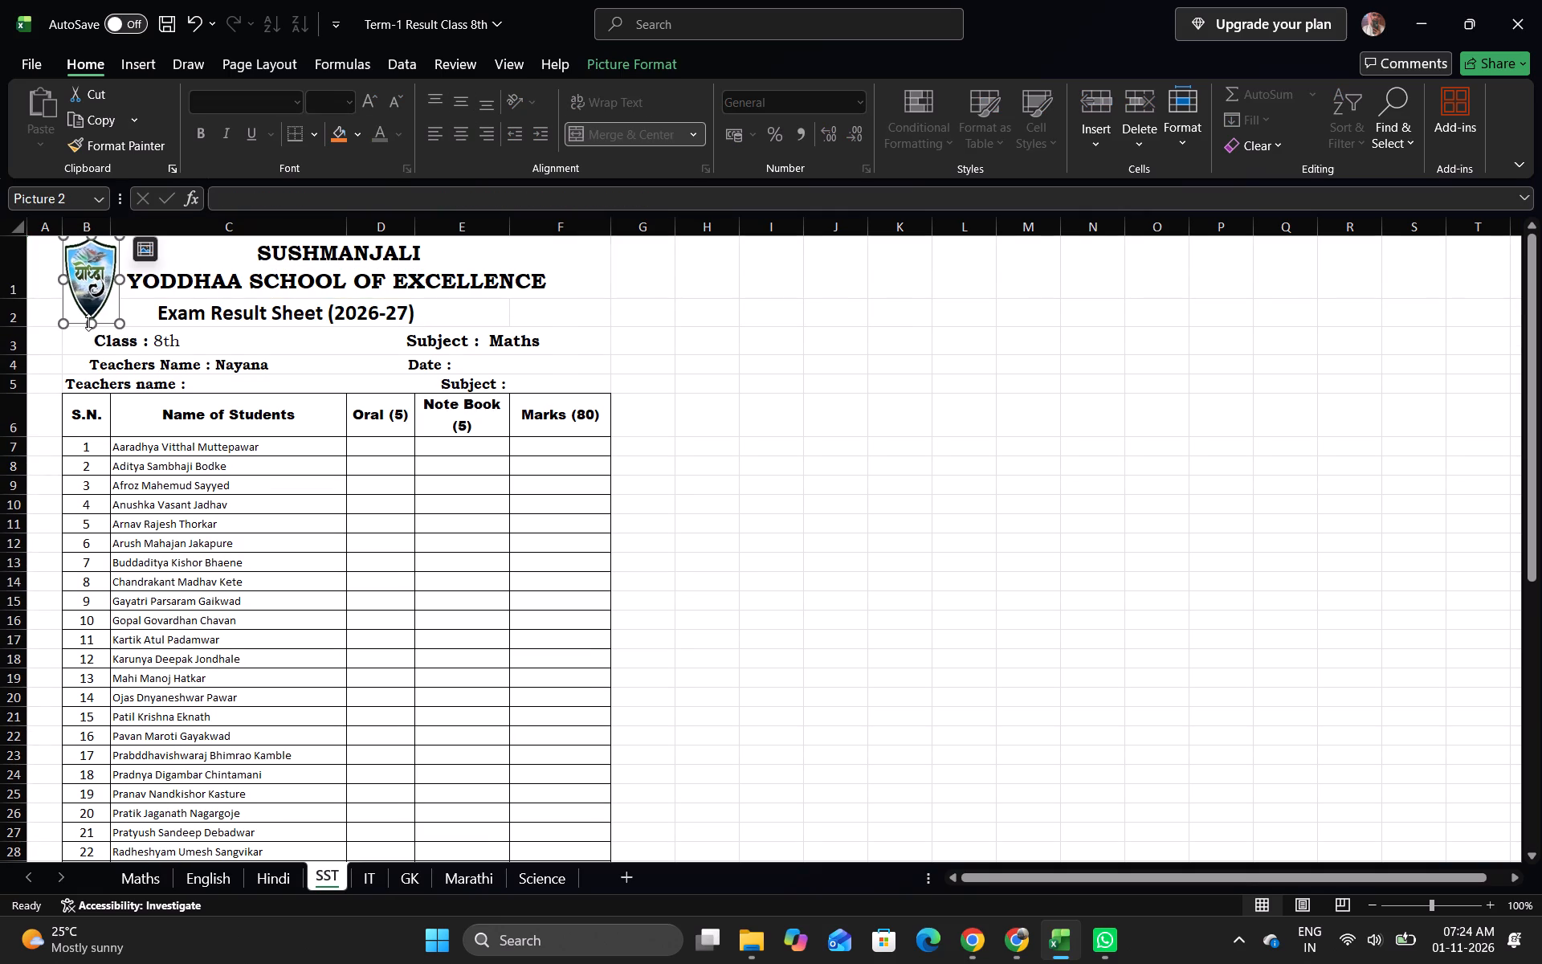
click(200, 331)
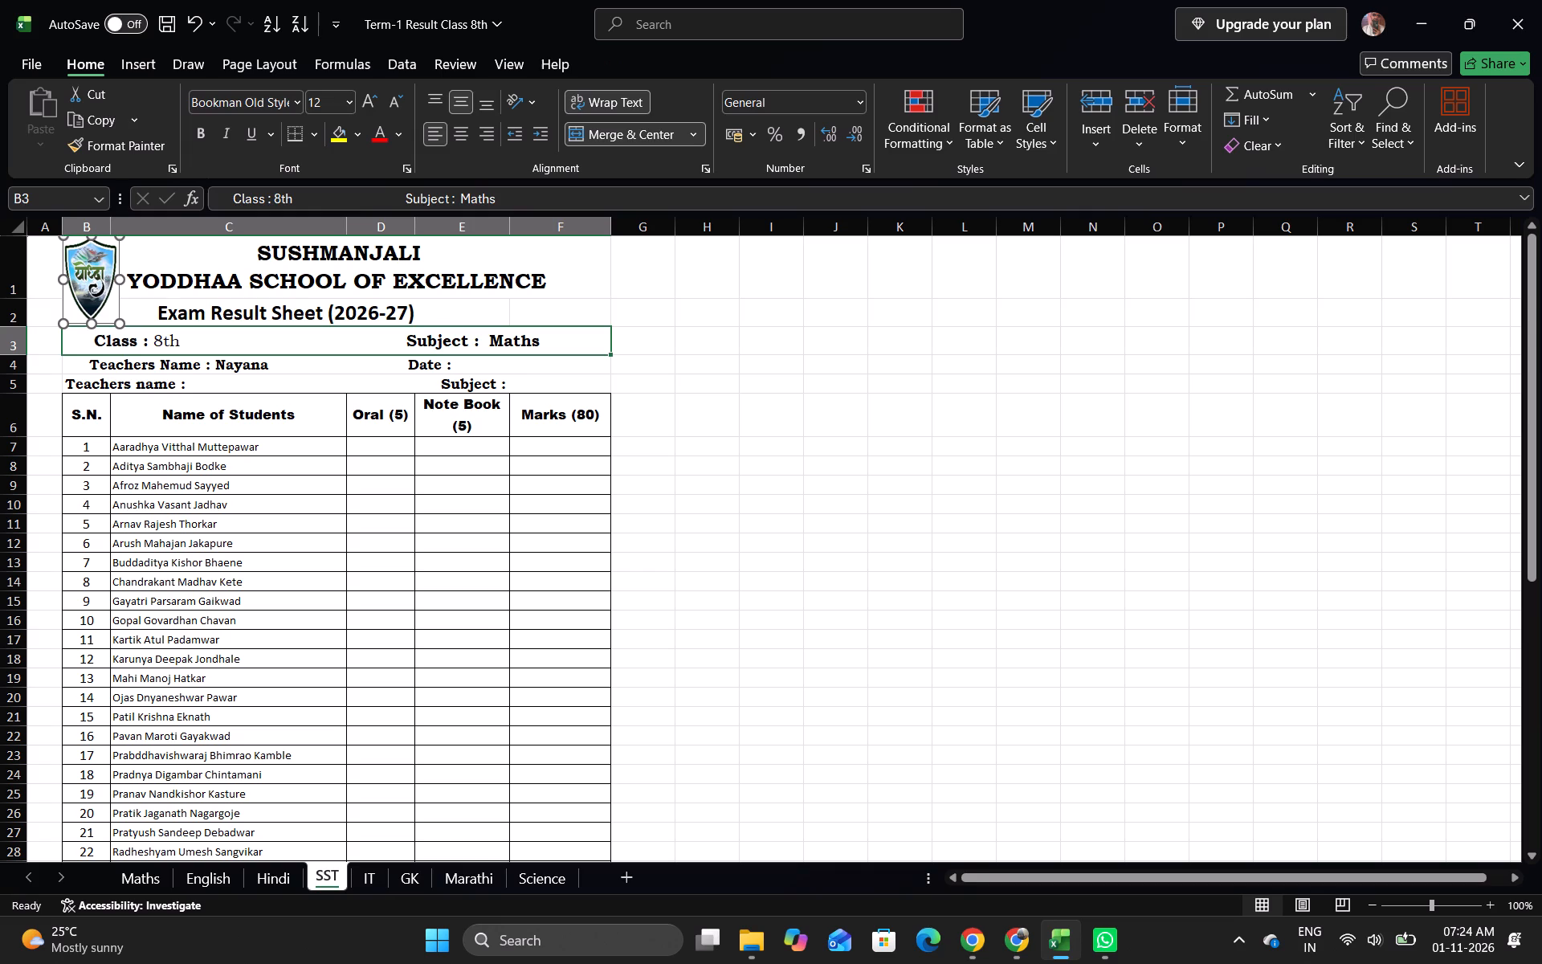
click(91, 297)
drag(91, 323, 90, 292)
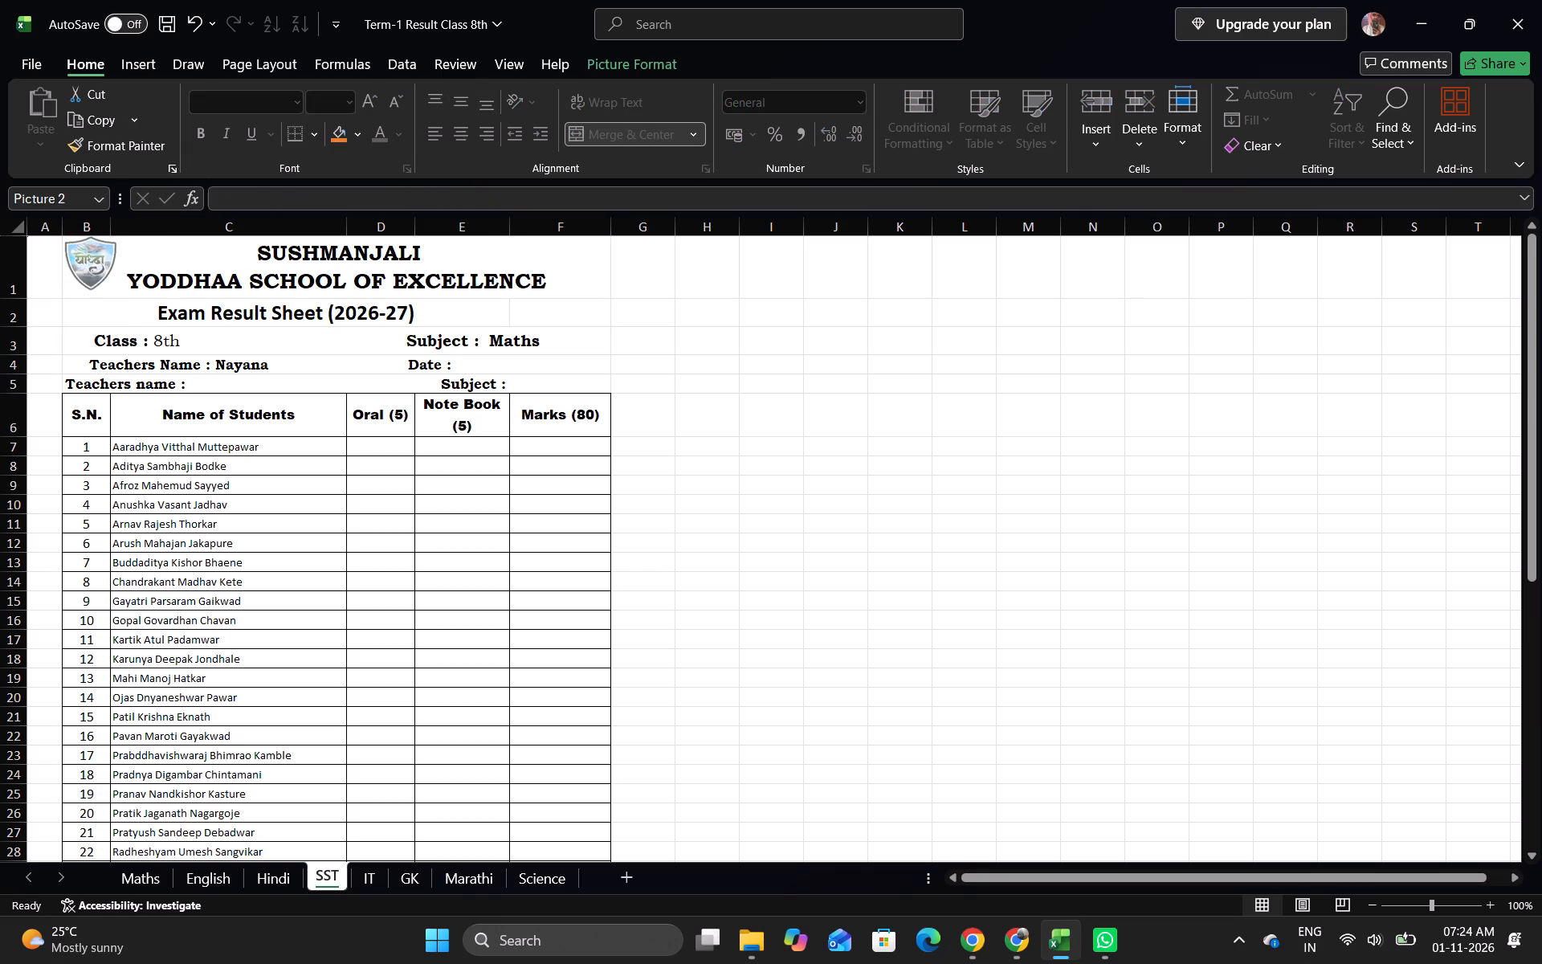
drag(90, 292, 89, 292)
scroll(108, 295, up, 1)
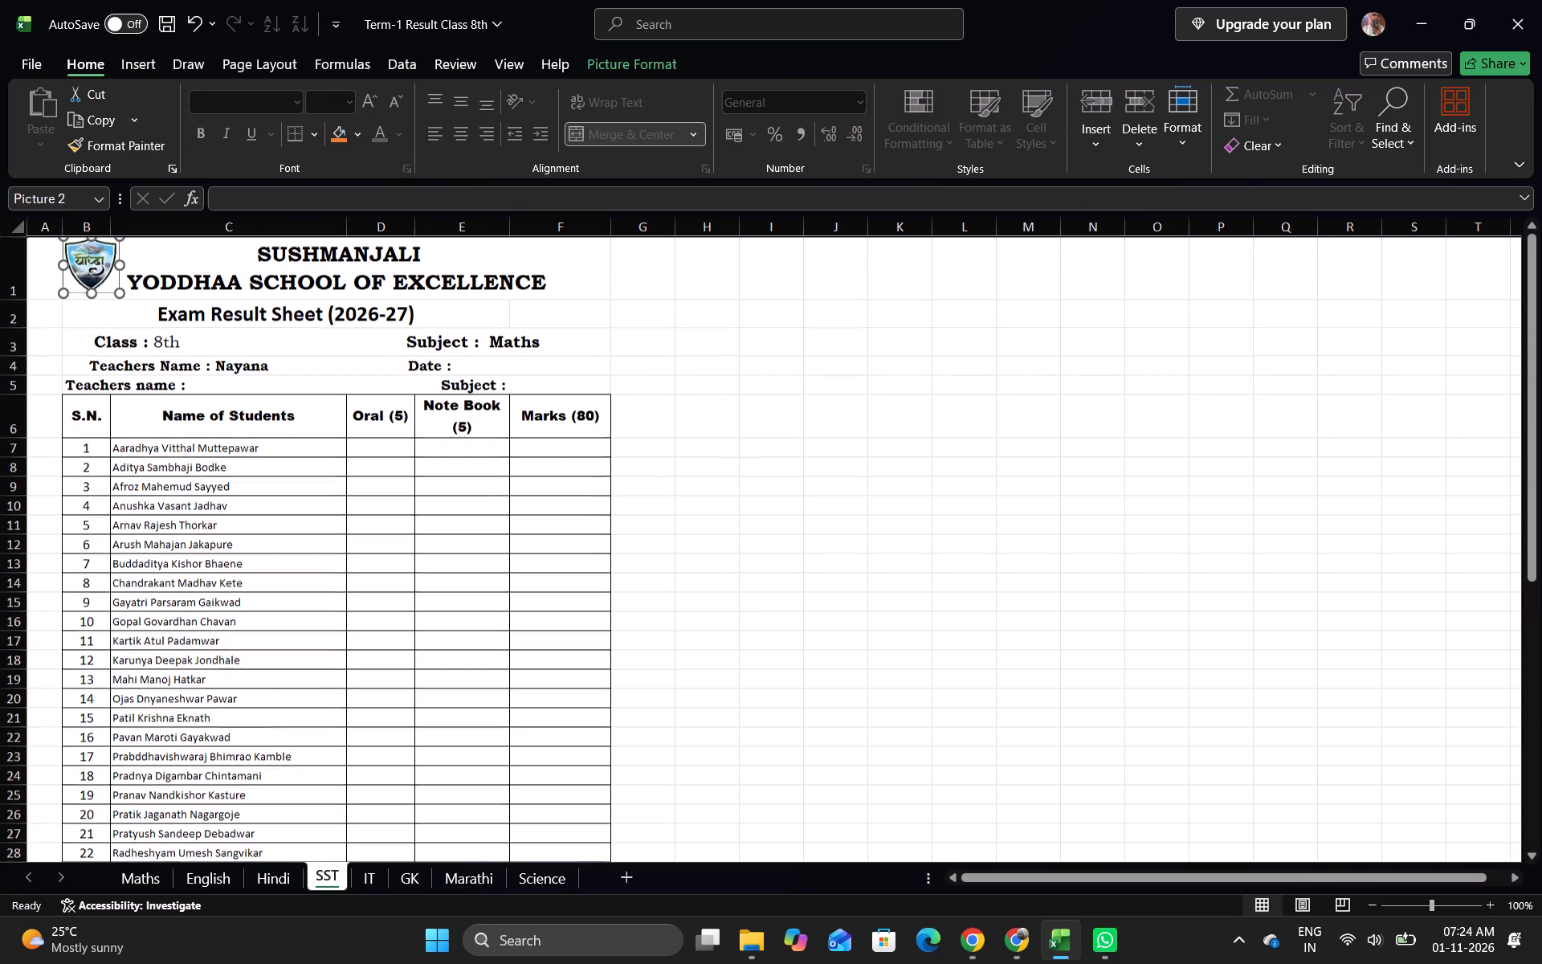
Fine-tune the height of row 1 and the school logo on the SST worksheet so the logo fits beside the two-line school name.
drag(20, 297, 23, 318)
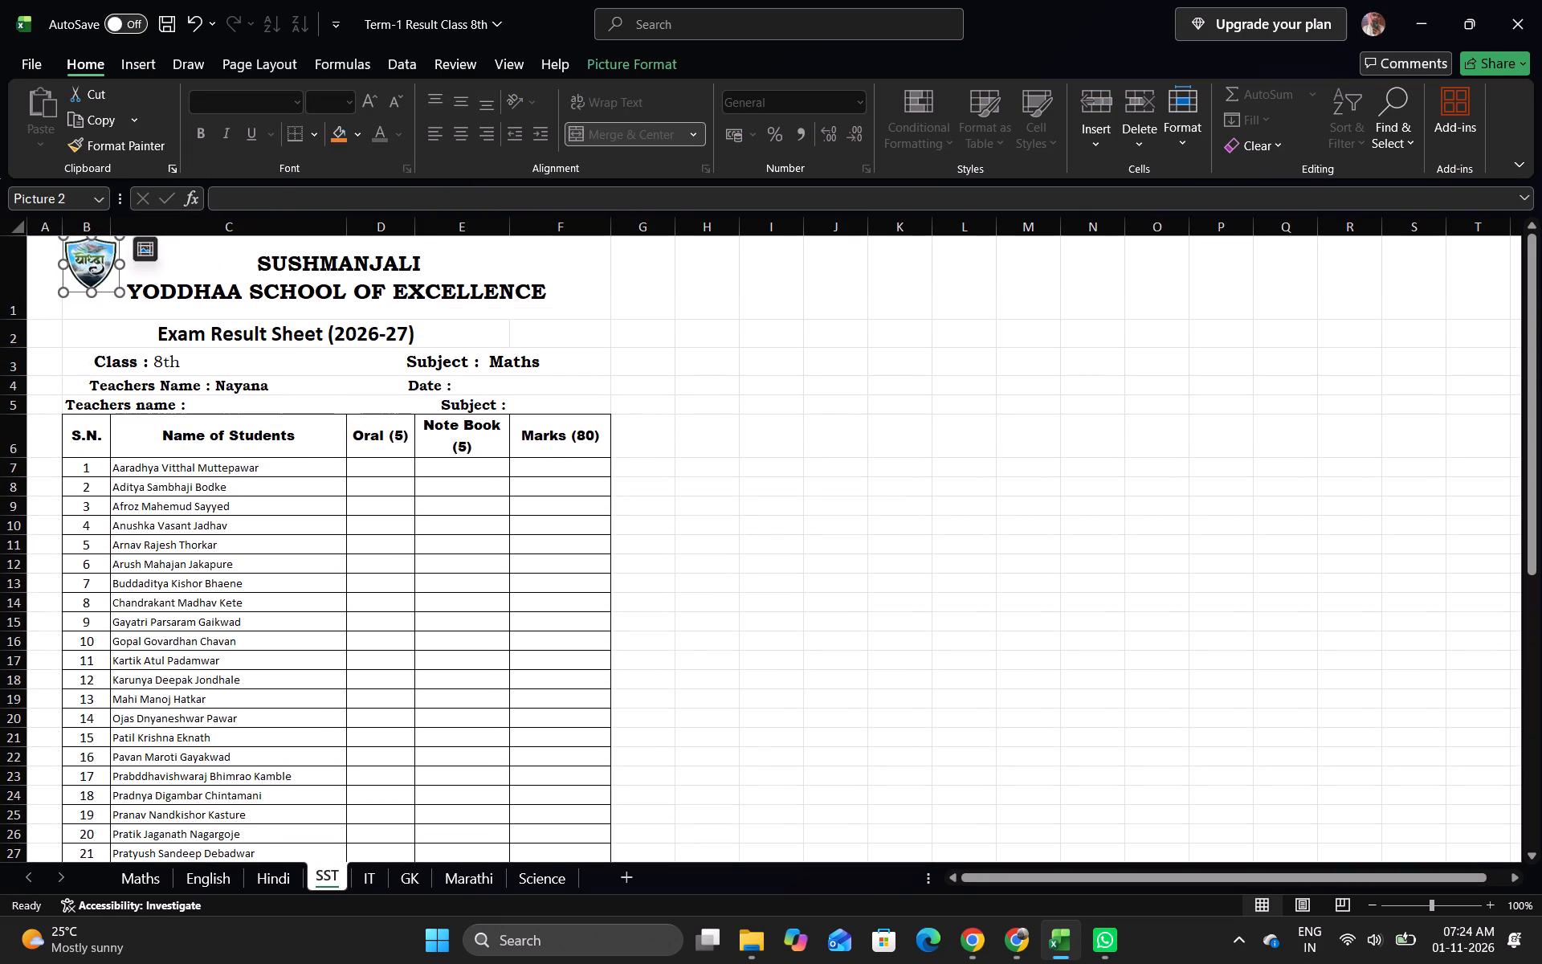
drag(88, 293, 89, 308)
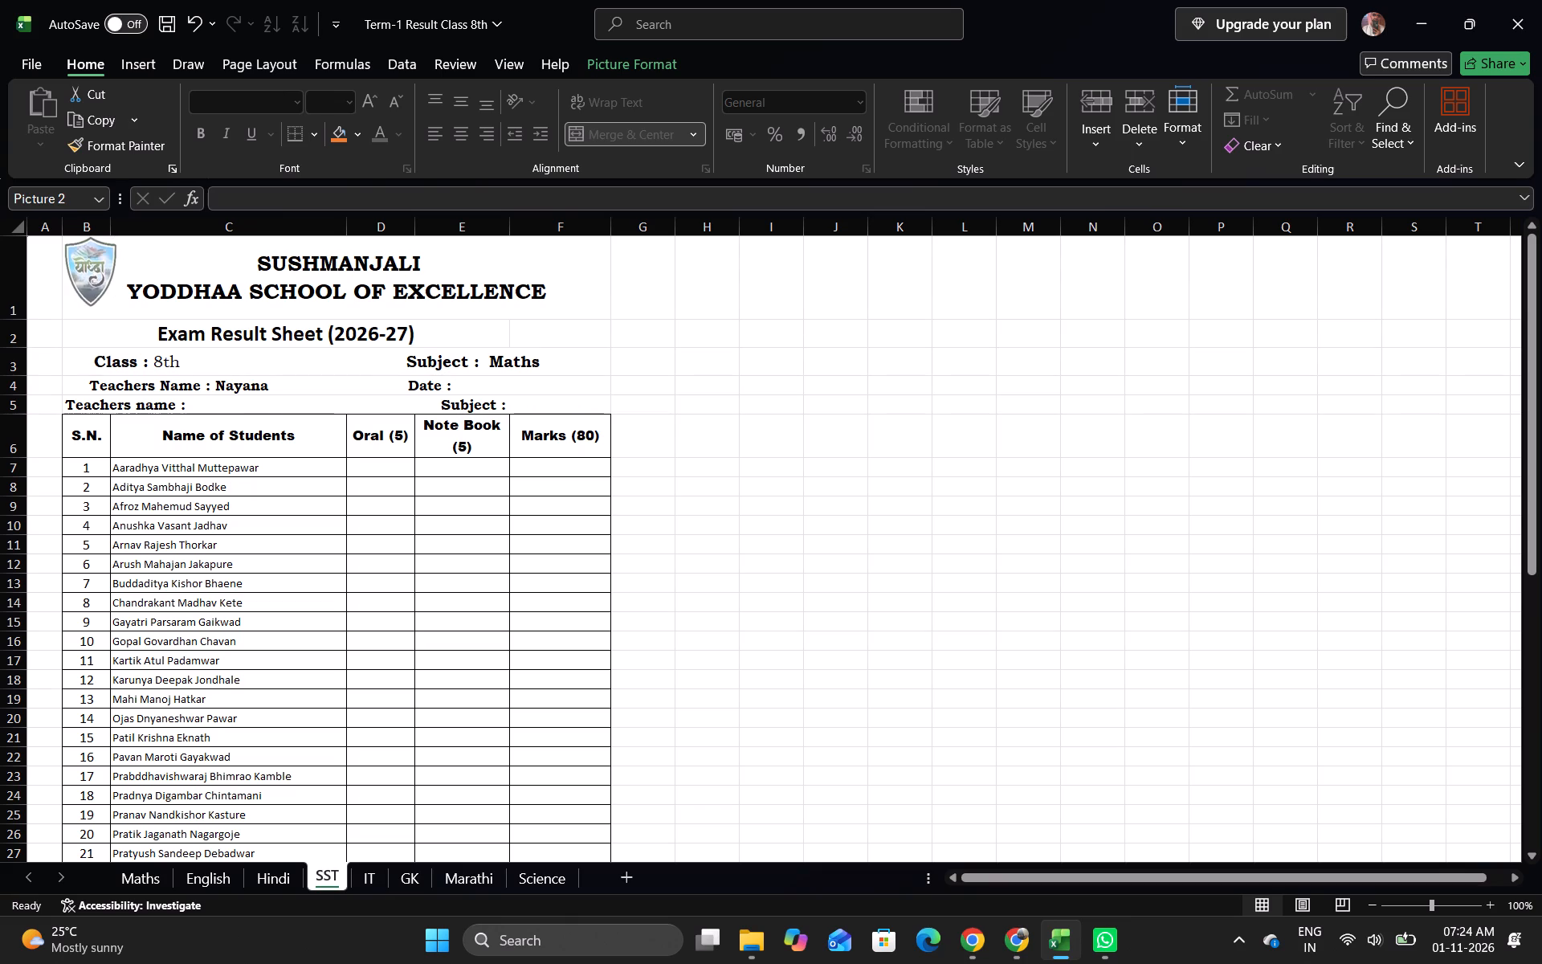
drag(89, 308, 90, 312)
click(426, 408)
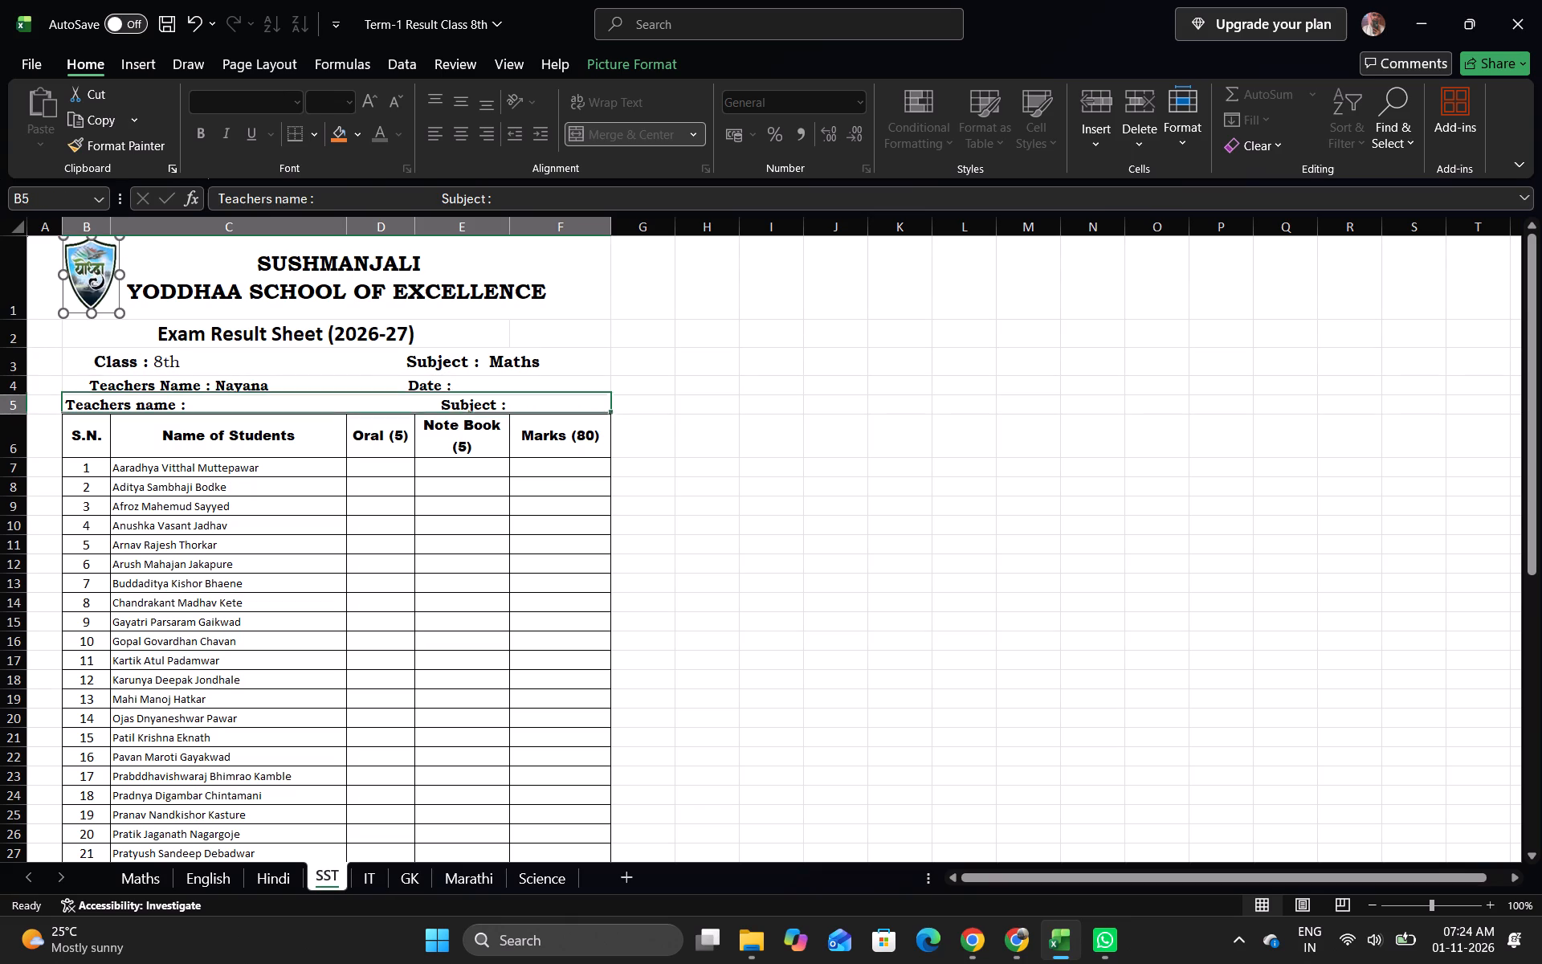
scroll(426, 408, down, 3)
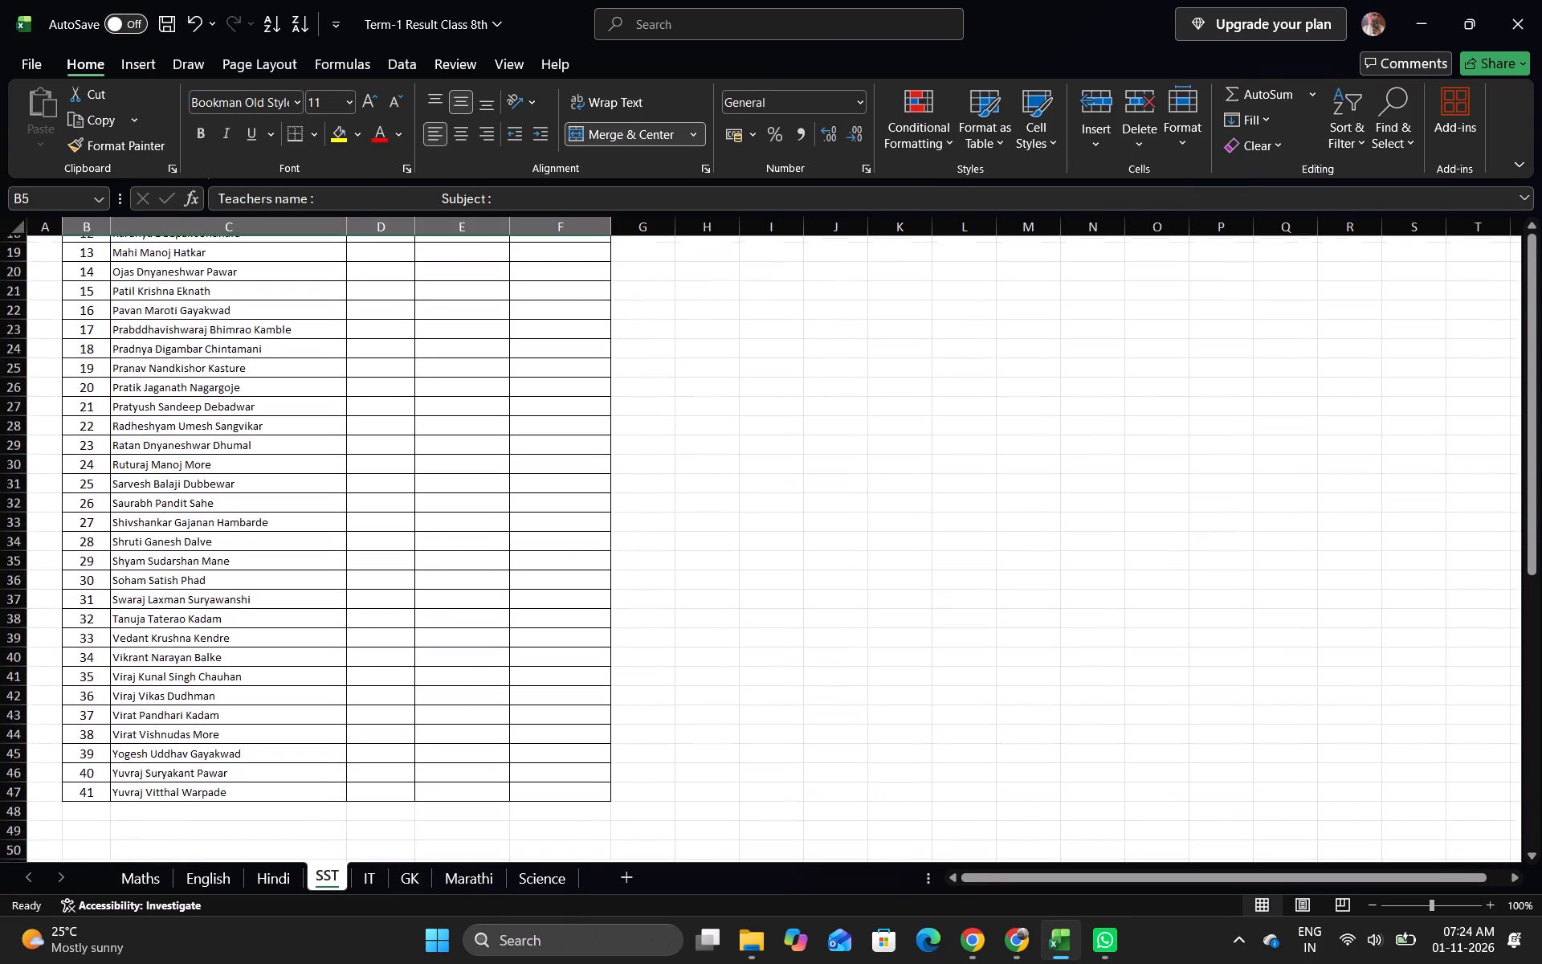
scroll(426, 408, down, 1)
scroll(426, 408, up, 1)
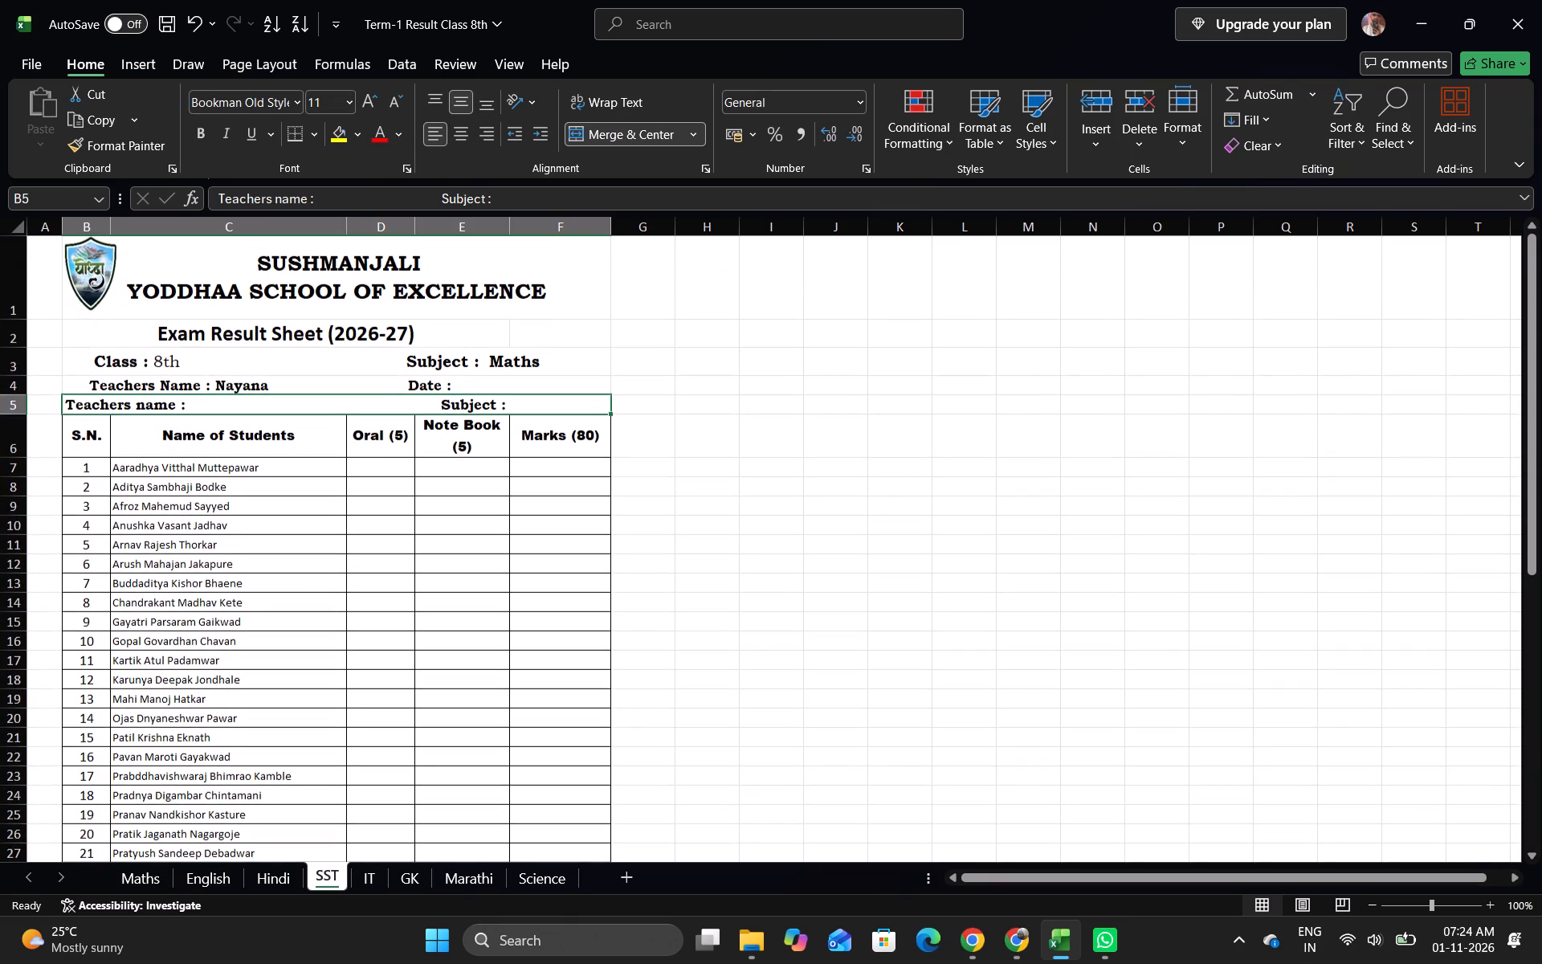
click(255, 304)
drag(17, 318, 17, 310)
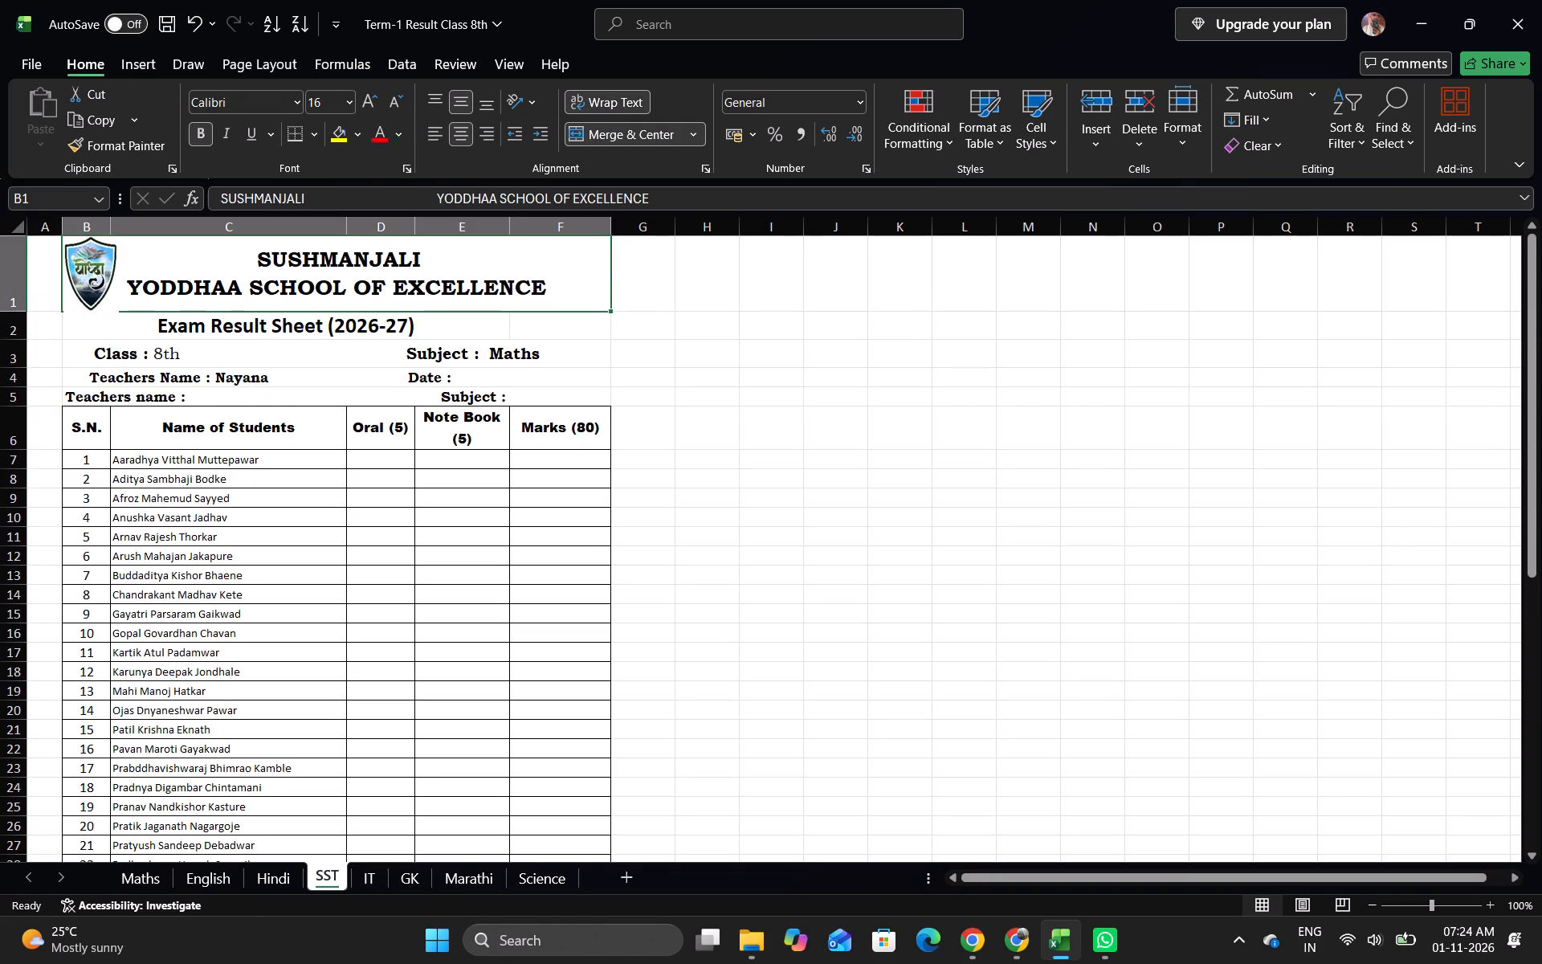
click(88, 303)
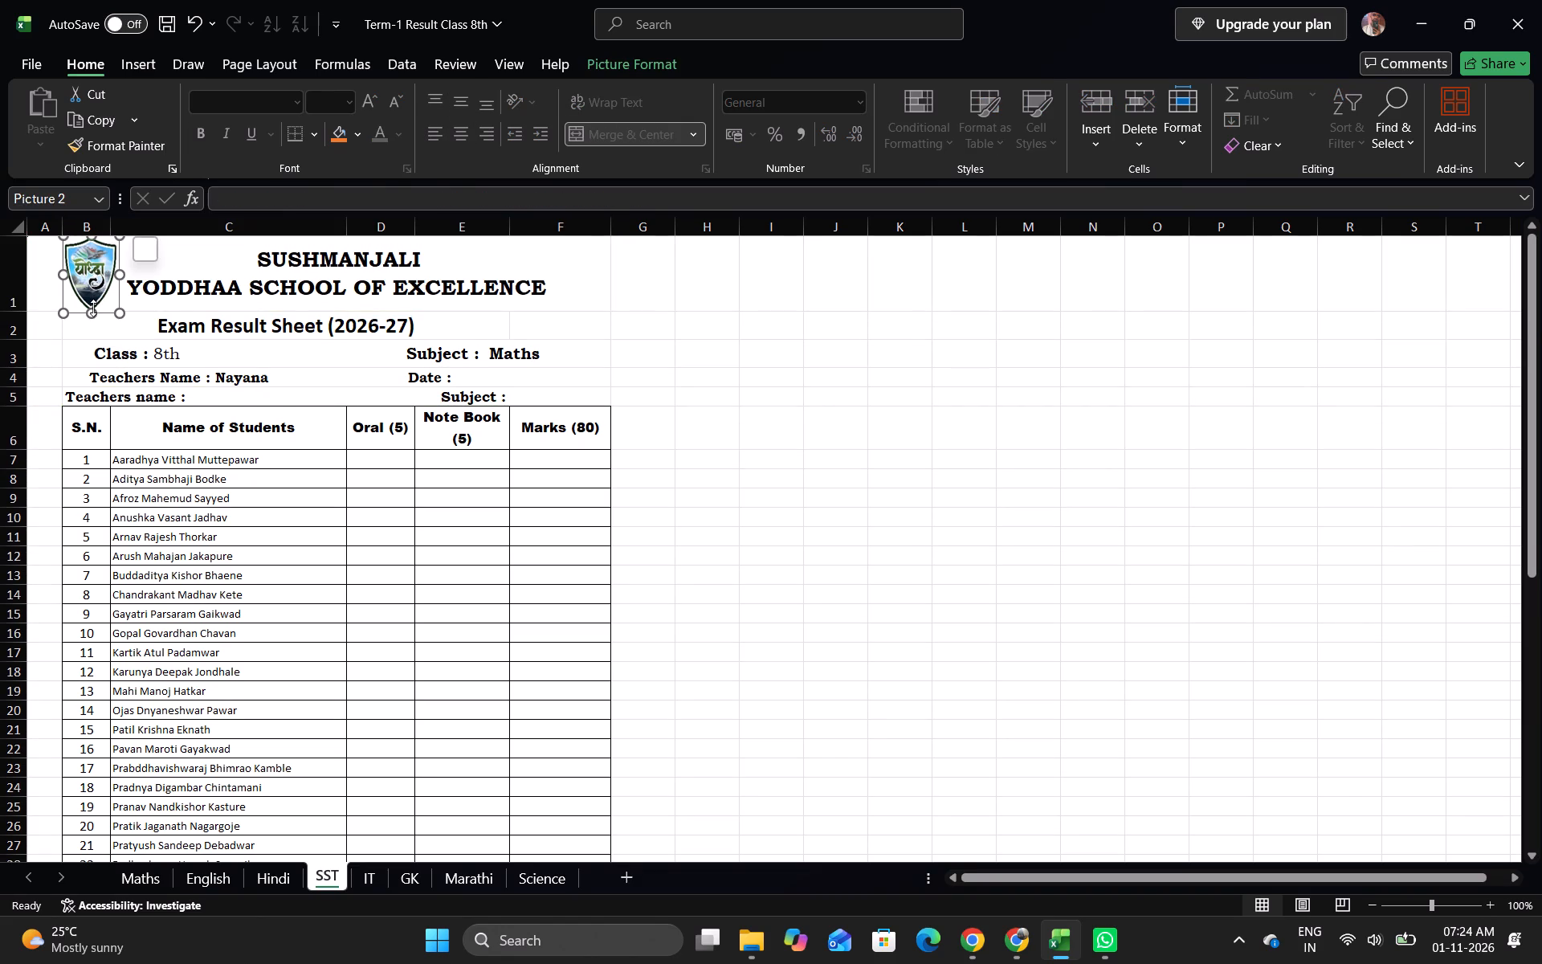
click(92, 310)
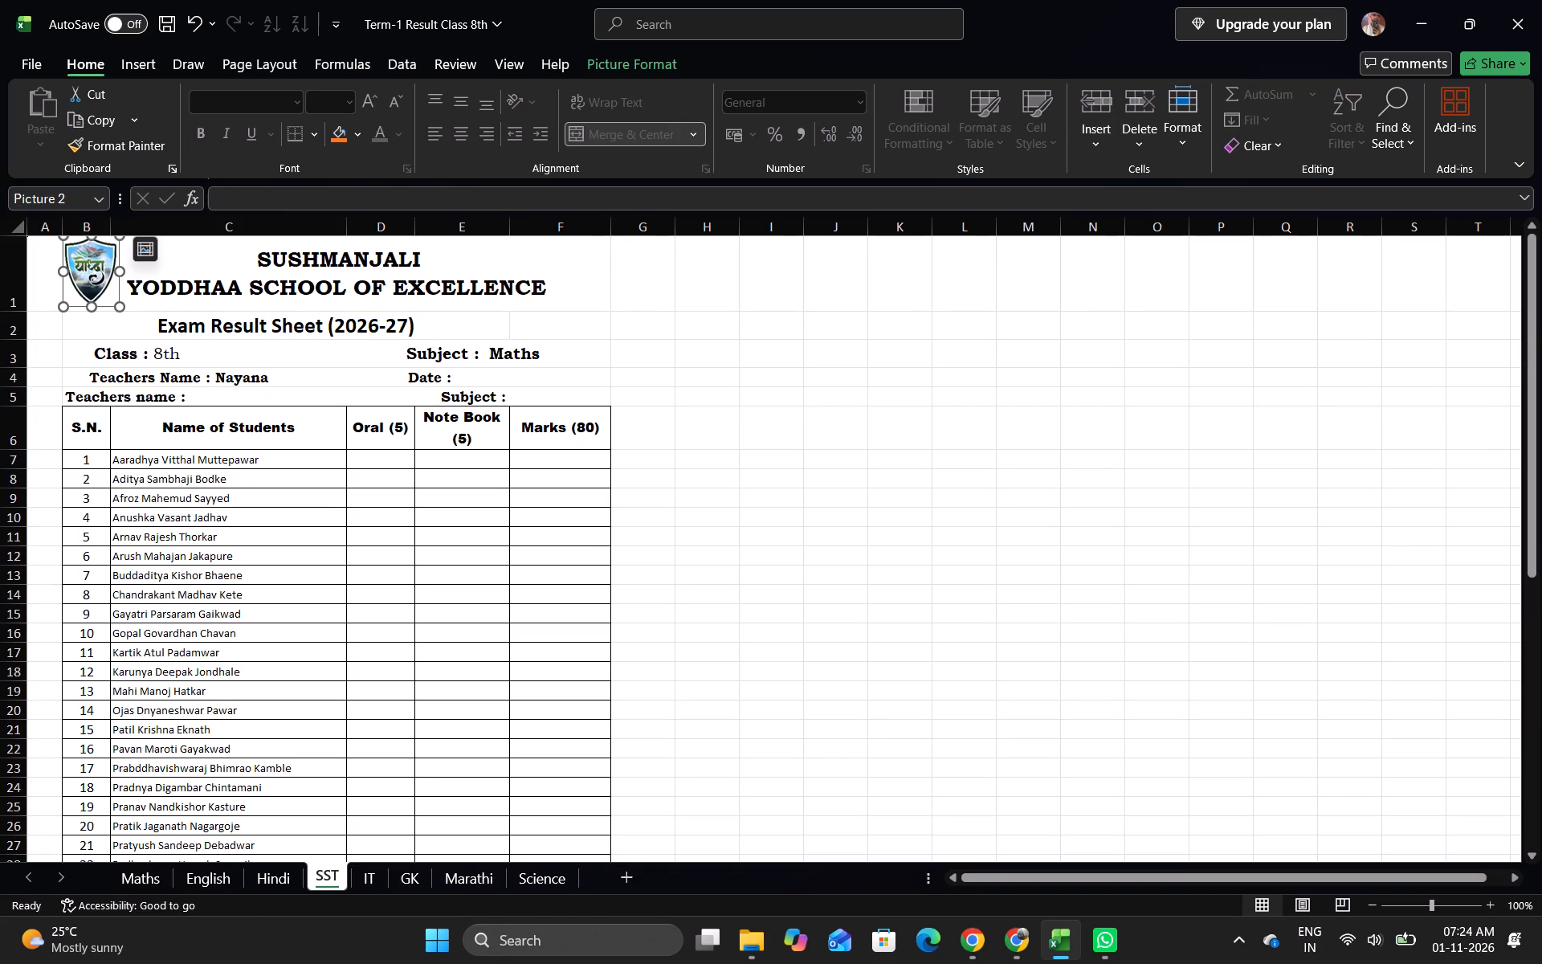
click(202, 331)
Apply All Borders to the entire result table on the SST worksheet, including its header rows.
click(275, 304)
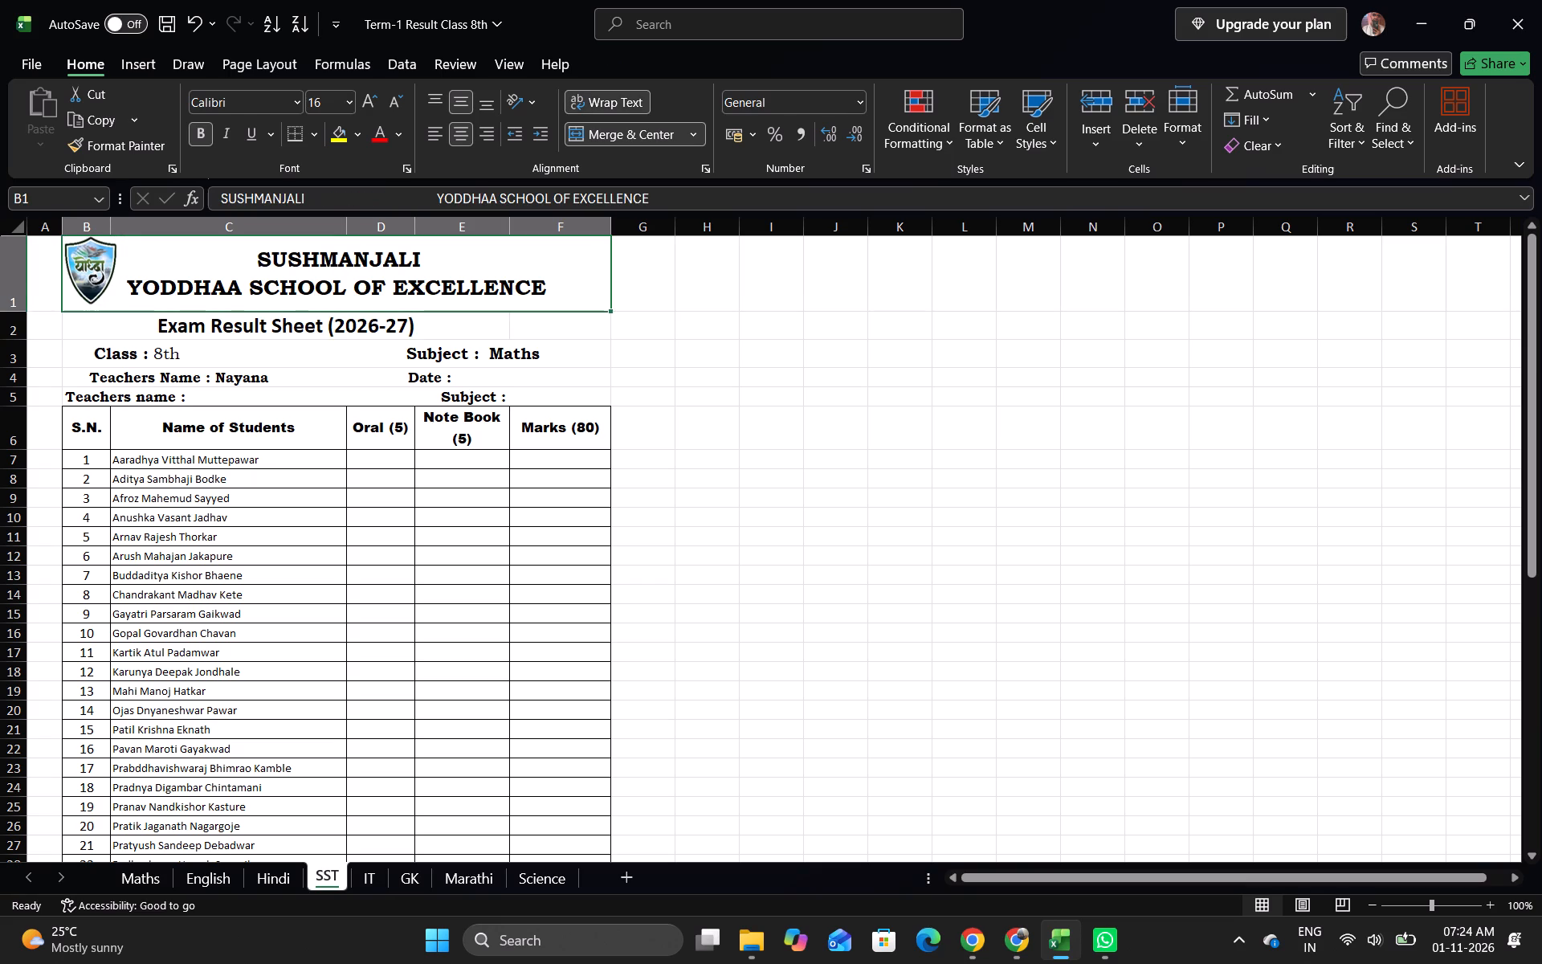
key(ctrl+a)
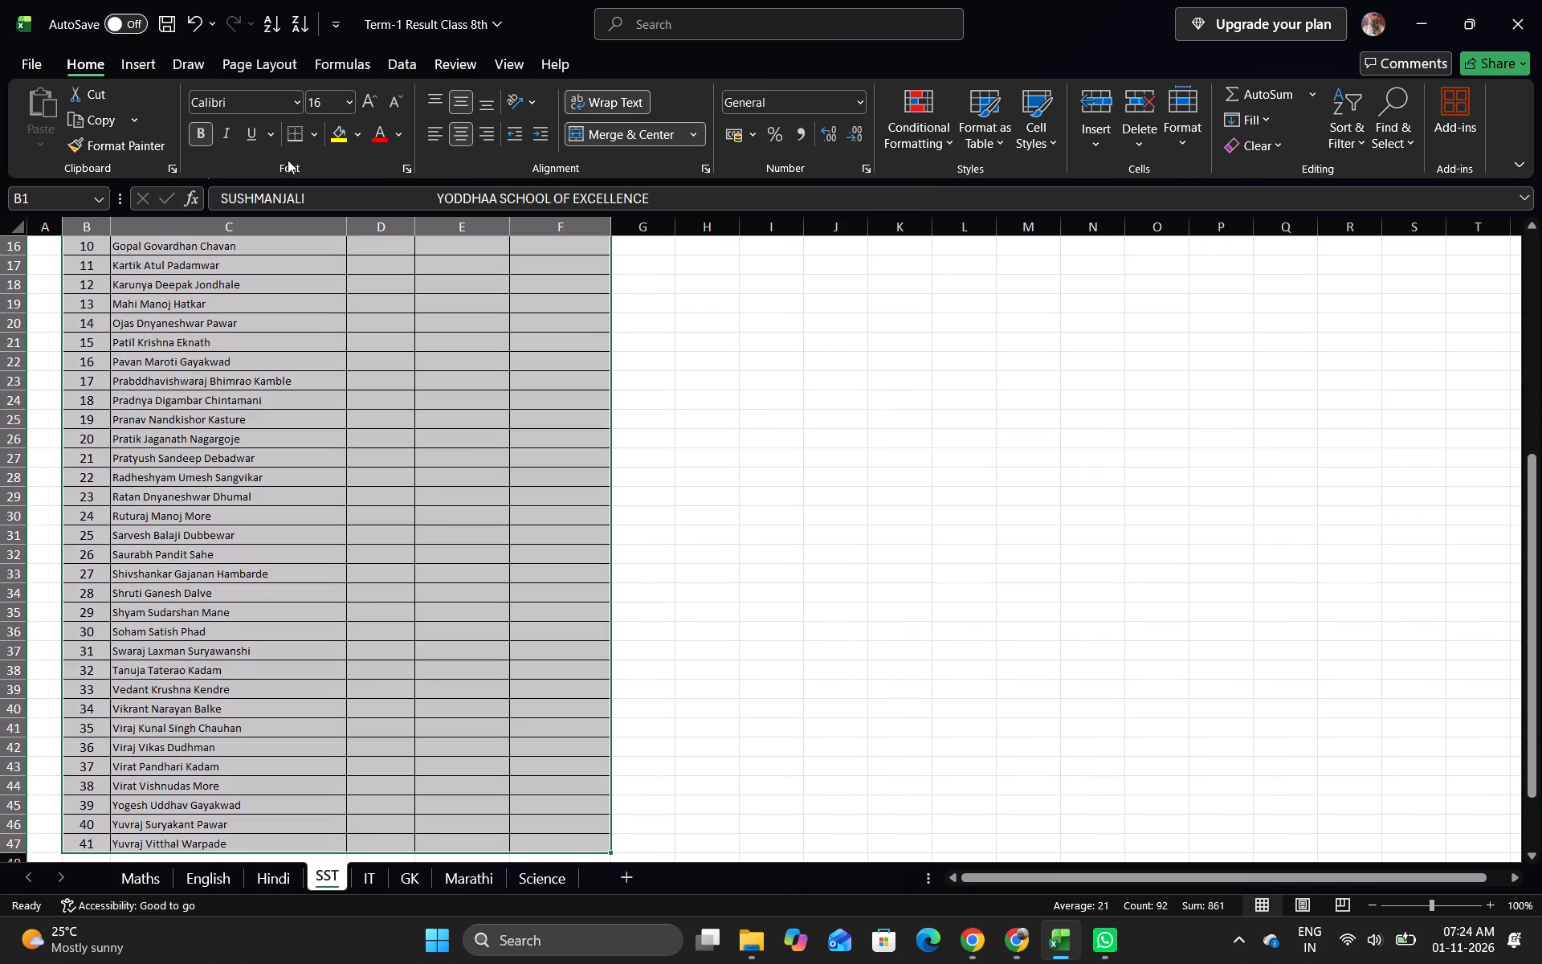
click(308, 133)
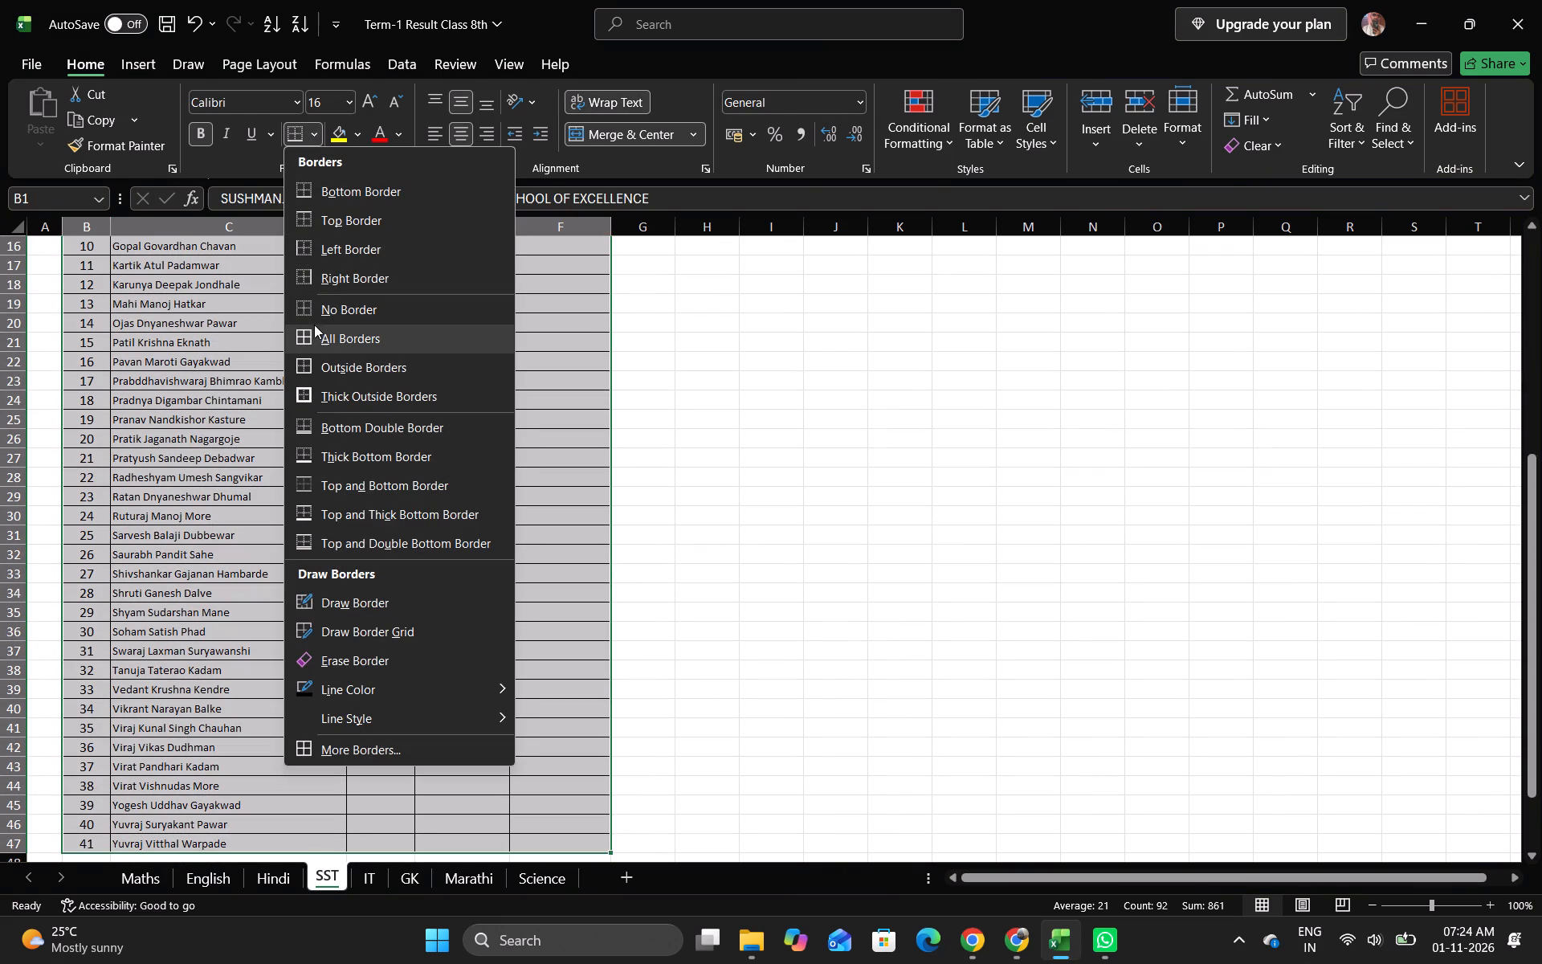
click(315, 338)
click(315, 338)
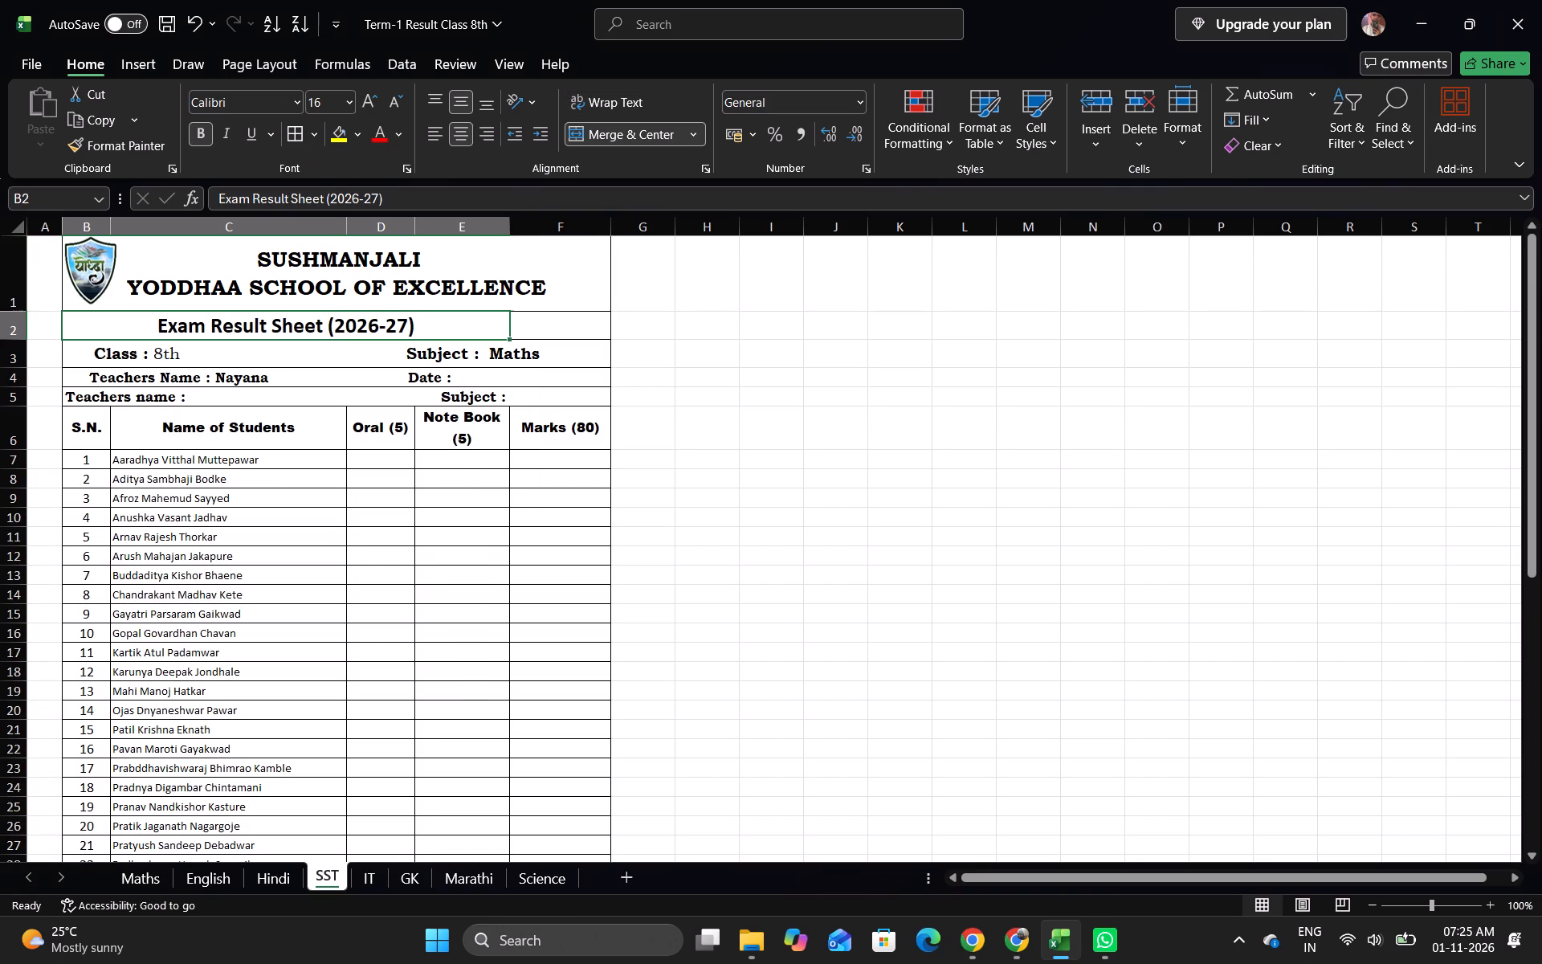
click(651, 359)
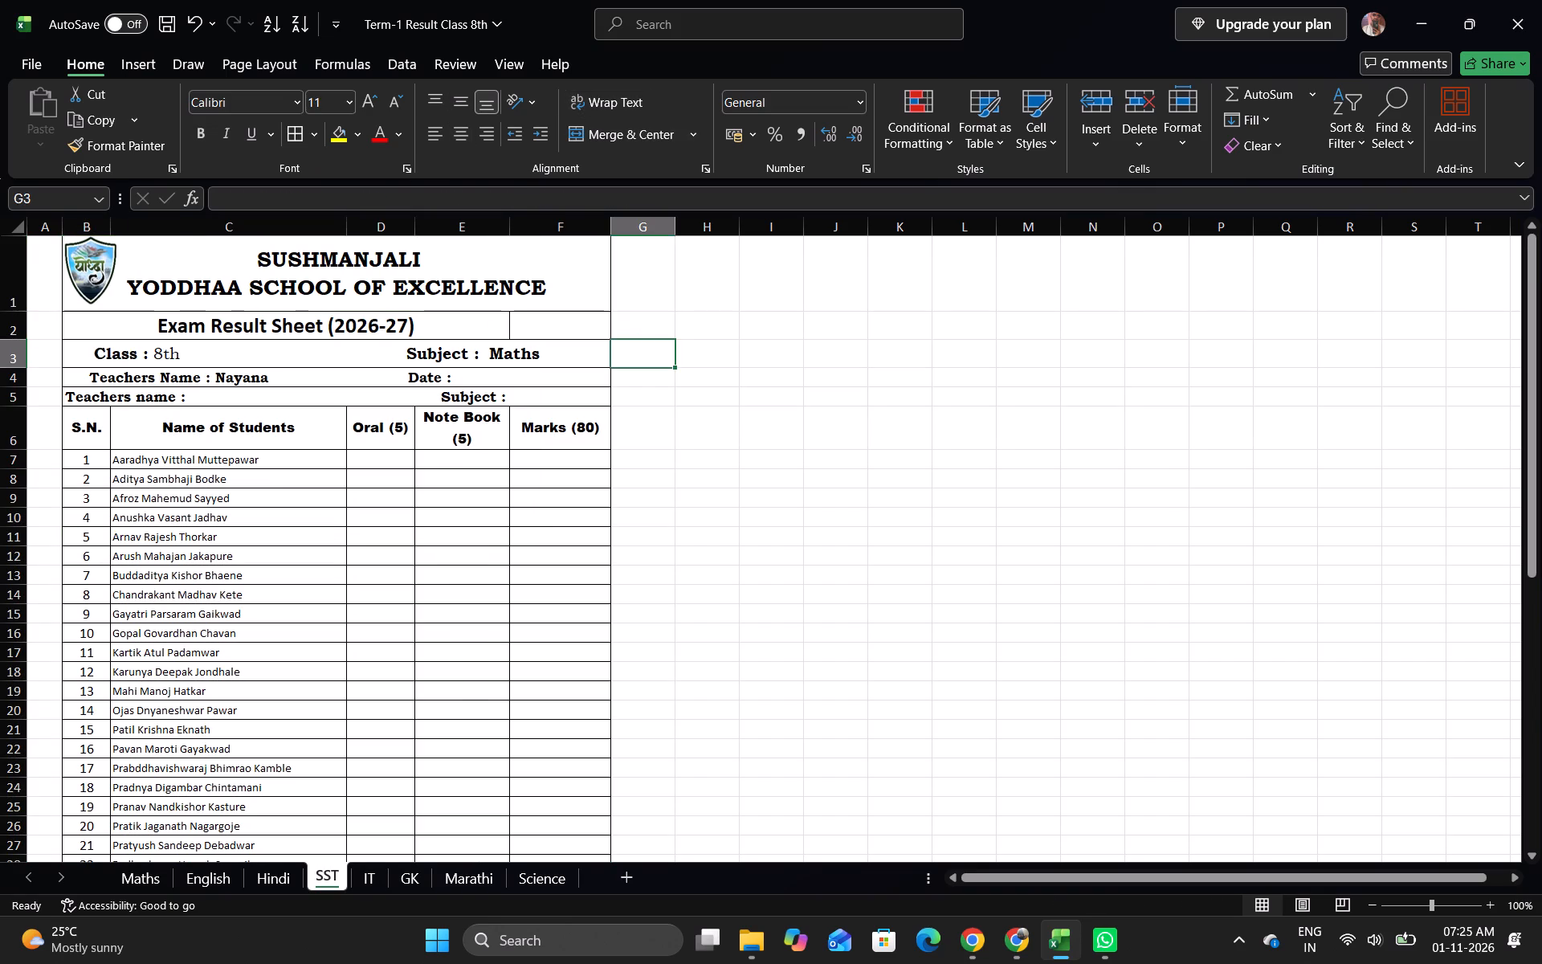
Merge and center the "Exam Result Sheet (2026-27)" title across columns B to F in row 2 of the SST worksheet.
click(473, 326)
drag(473, 326, 530, 329)
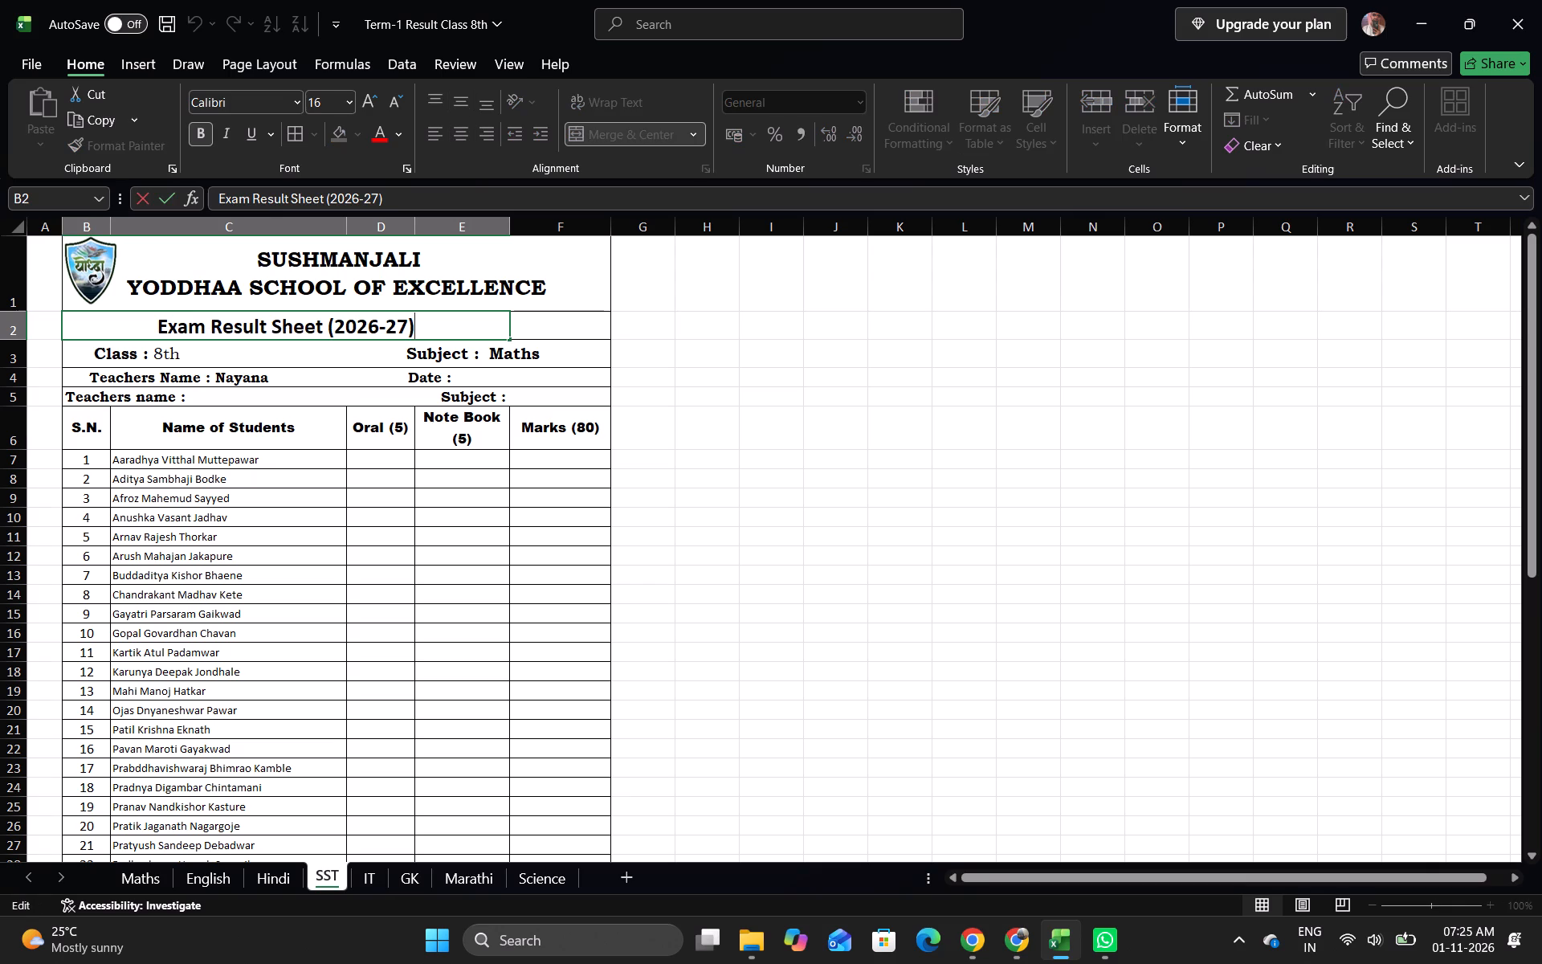
drag(508, 338, 551, 333)
click(551, 333)
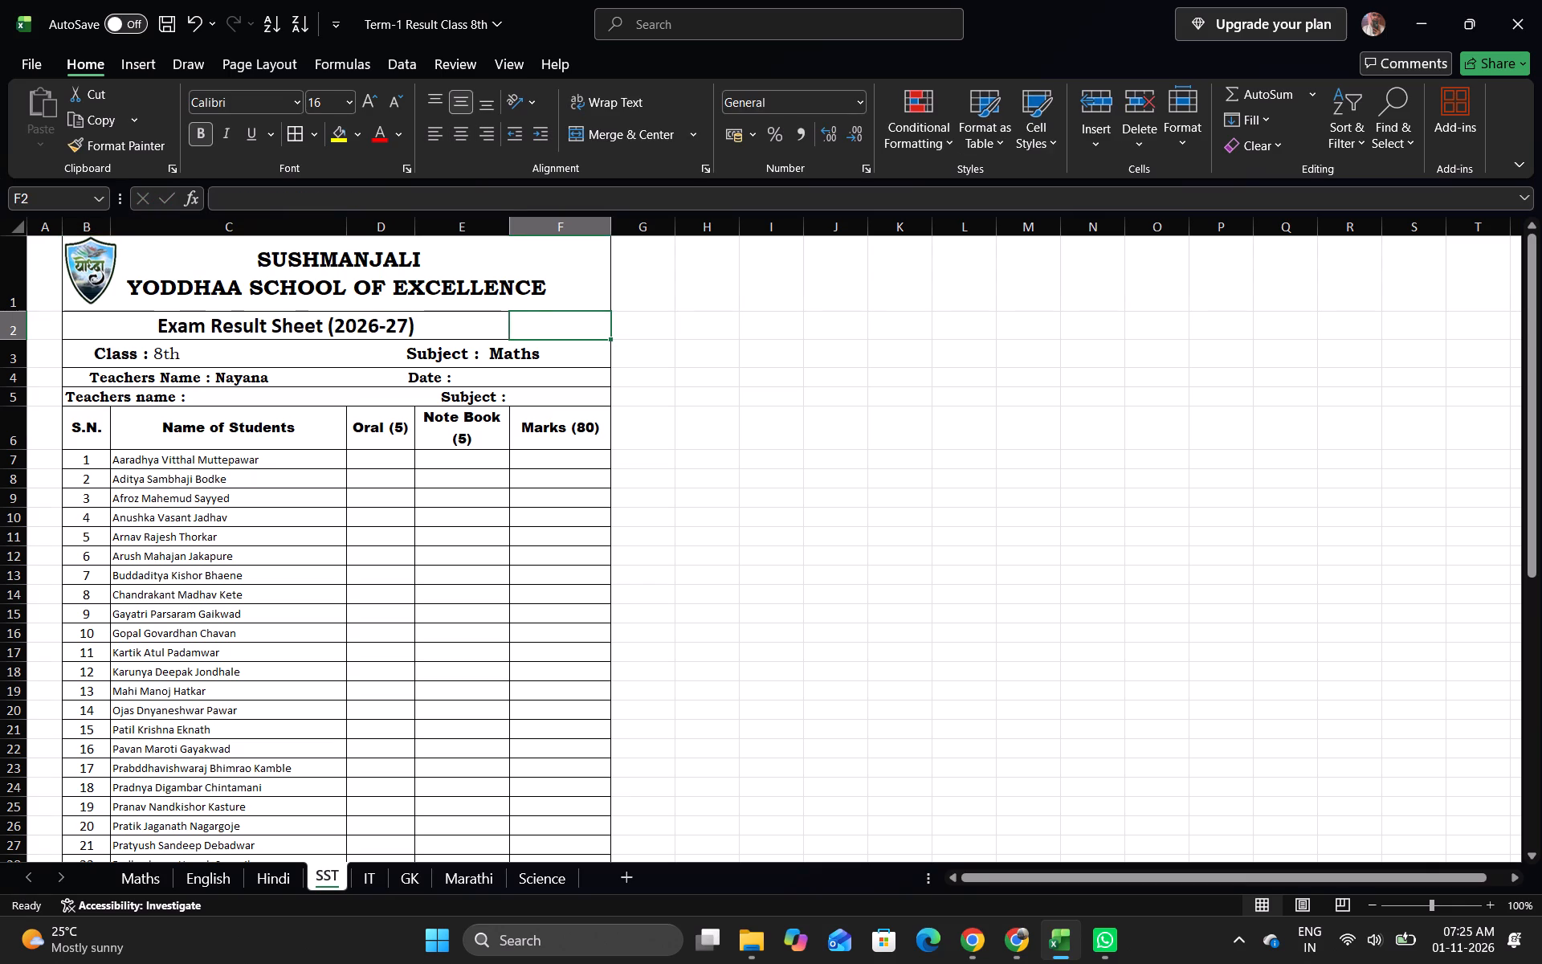
drag(352, 321, 542, 325)
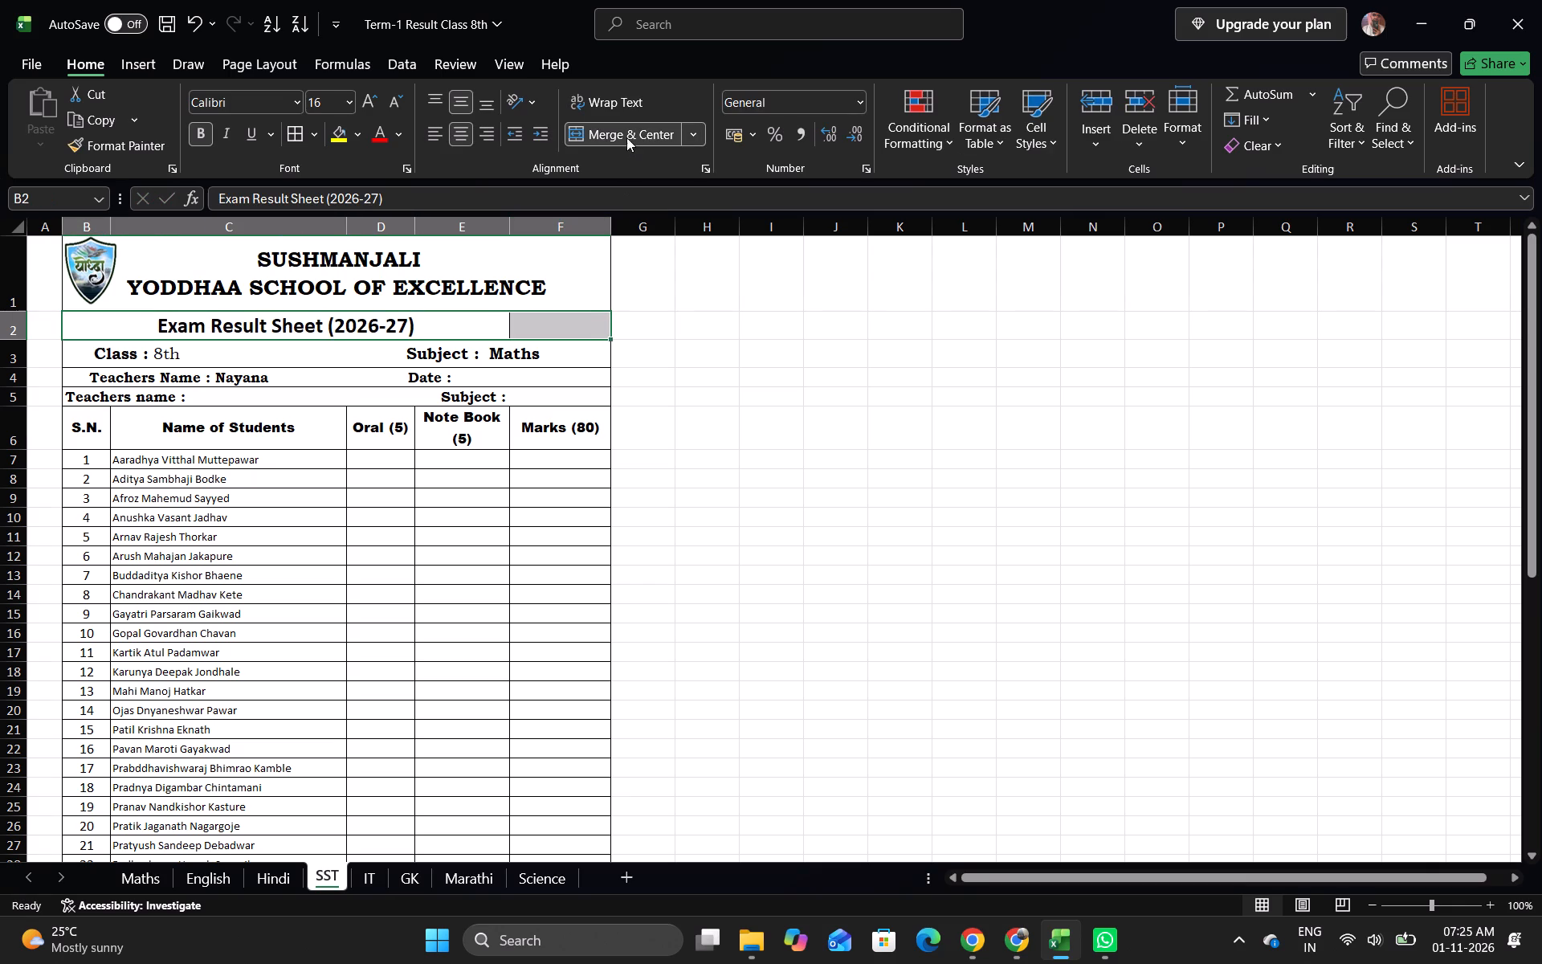
click(625, 132)
click(625, 132)
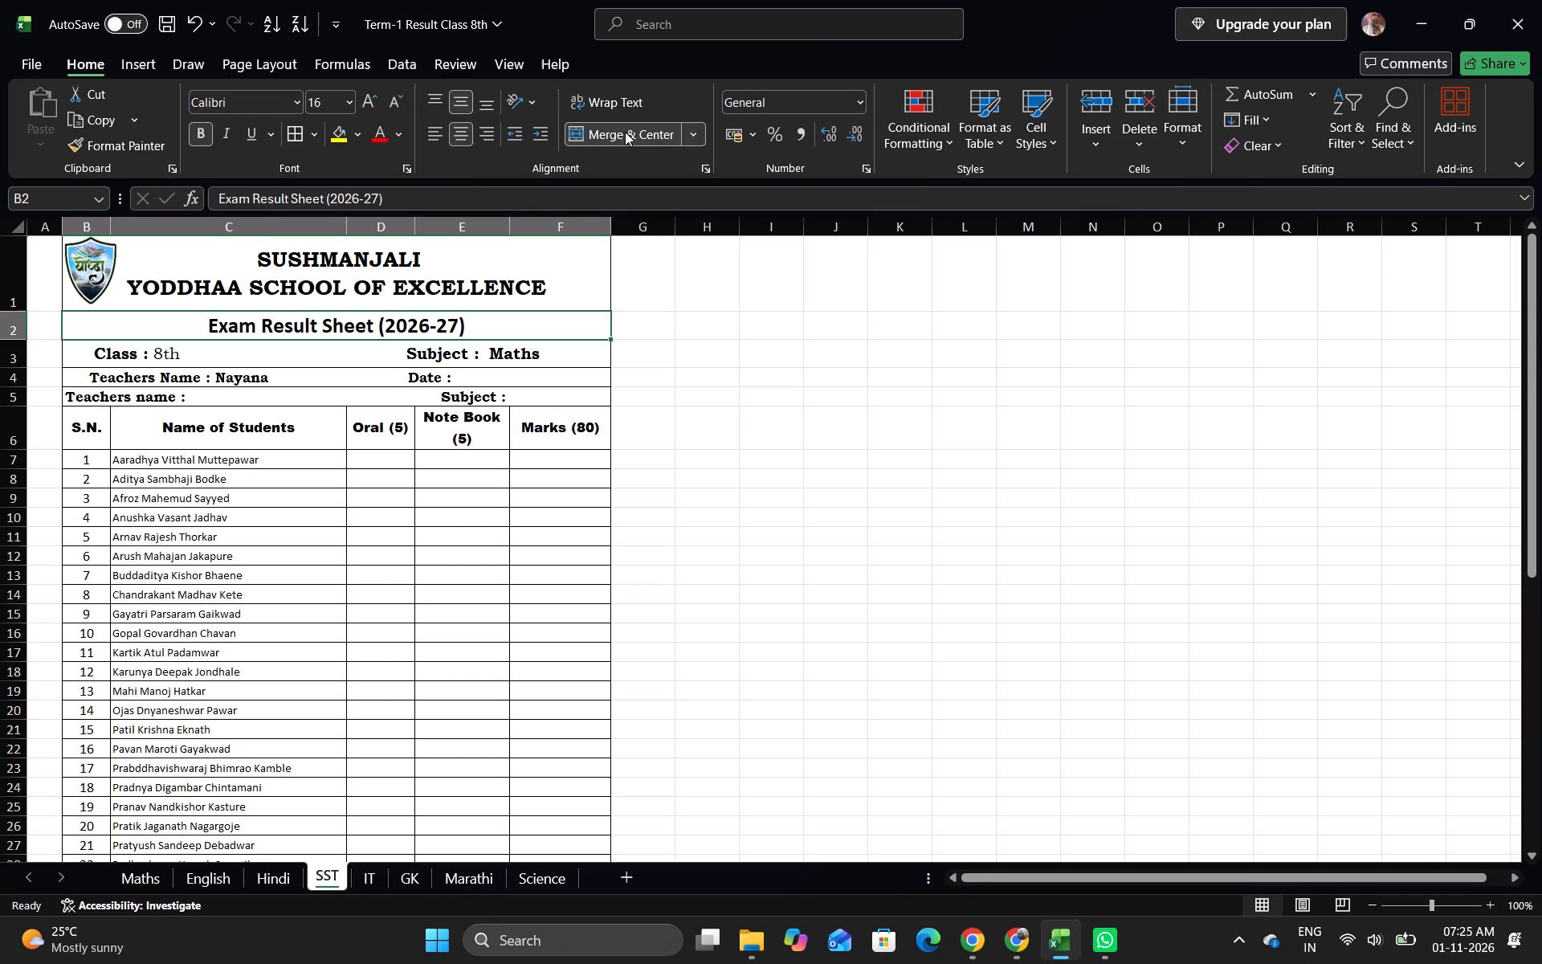
click(651, 390)
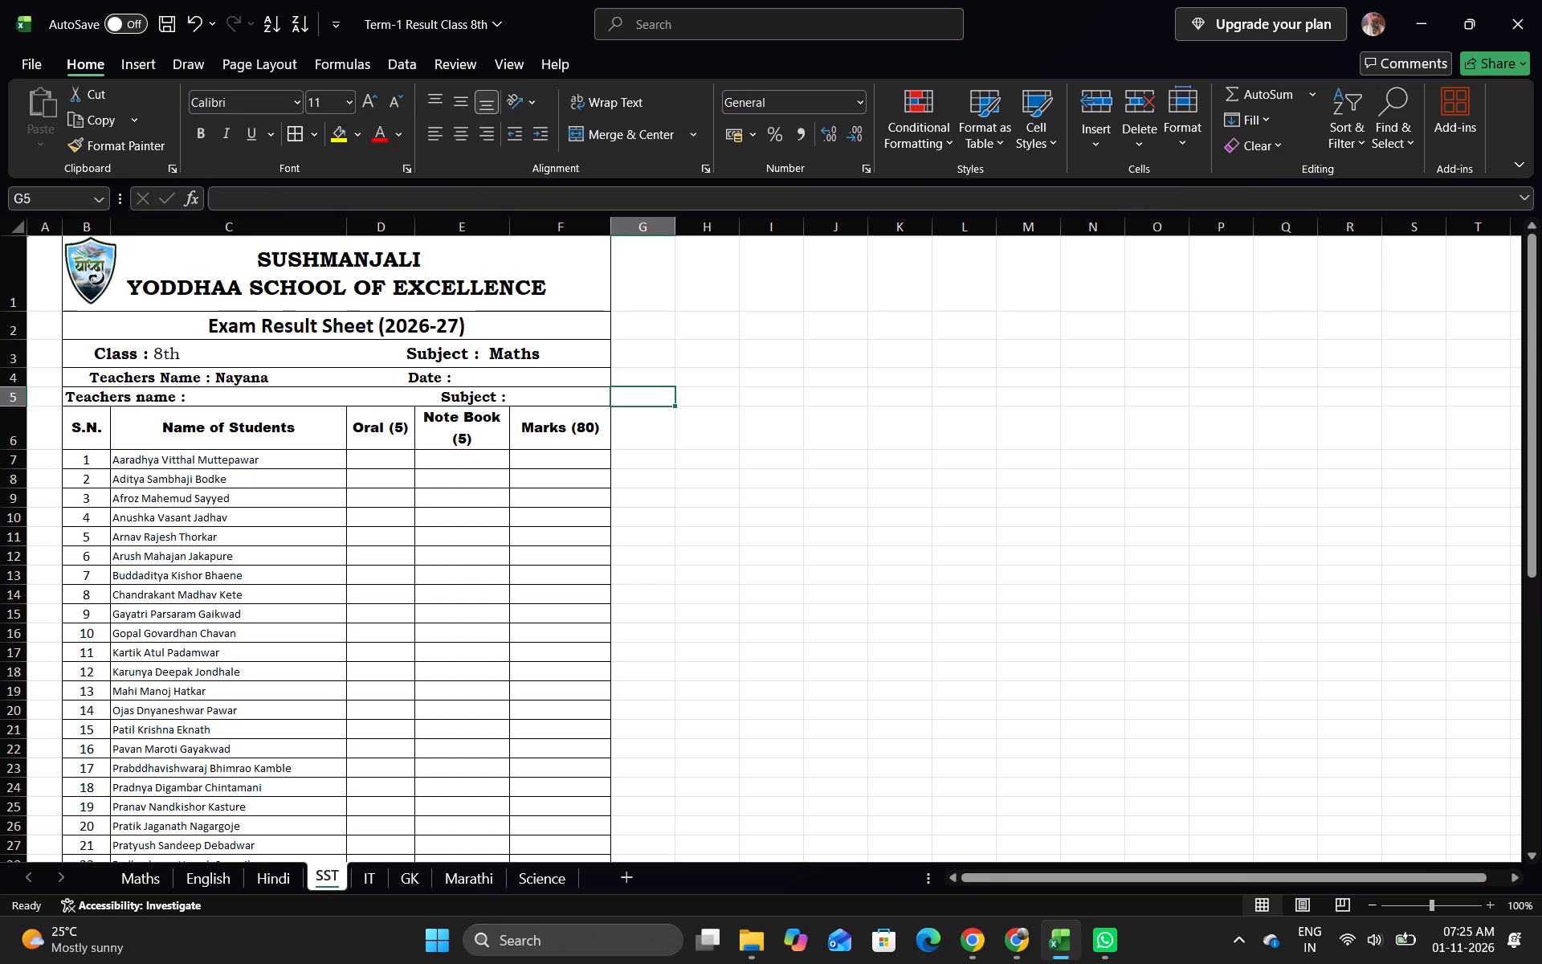
Replace the subject Maths in row 3 of the SST worksheet with SST and make it bold.
click(557, 356)
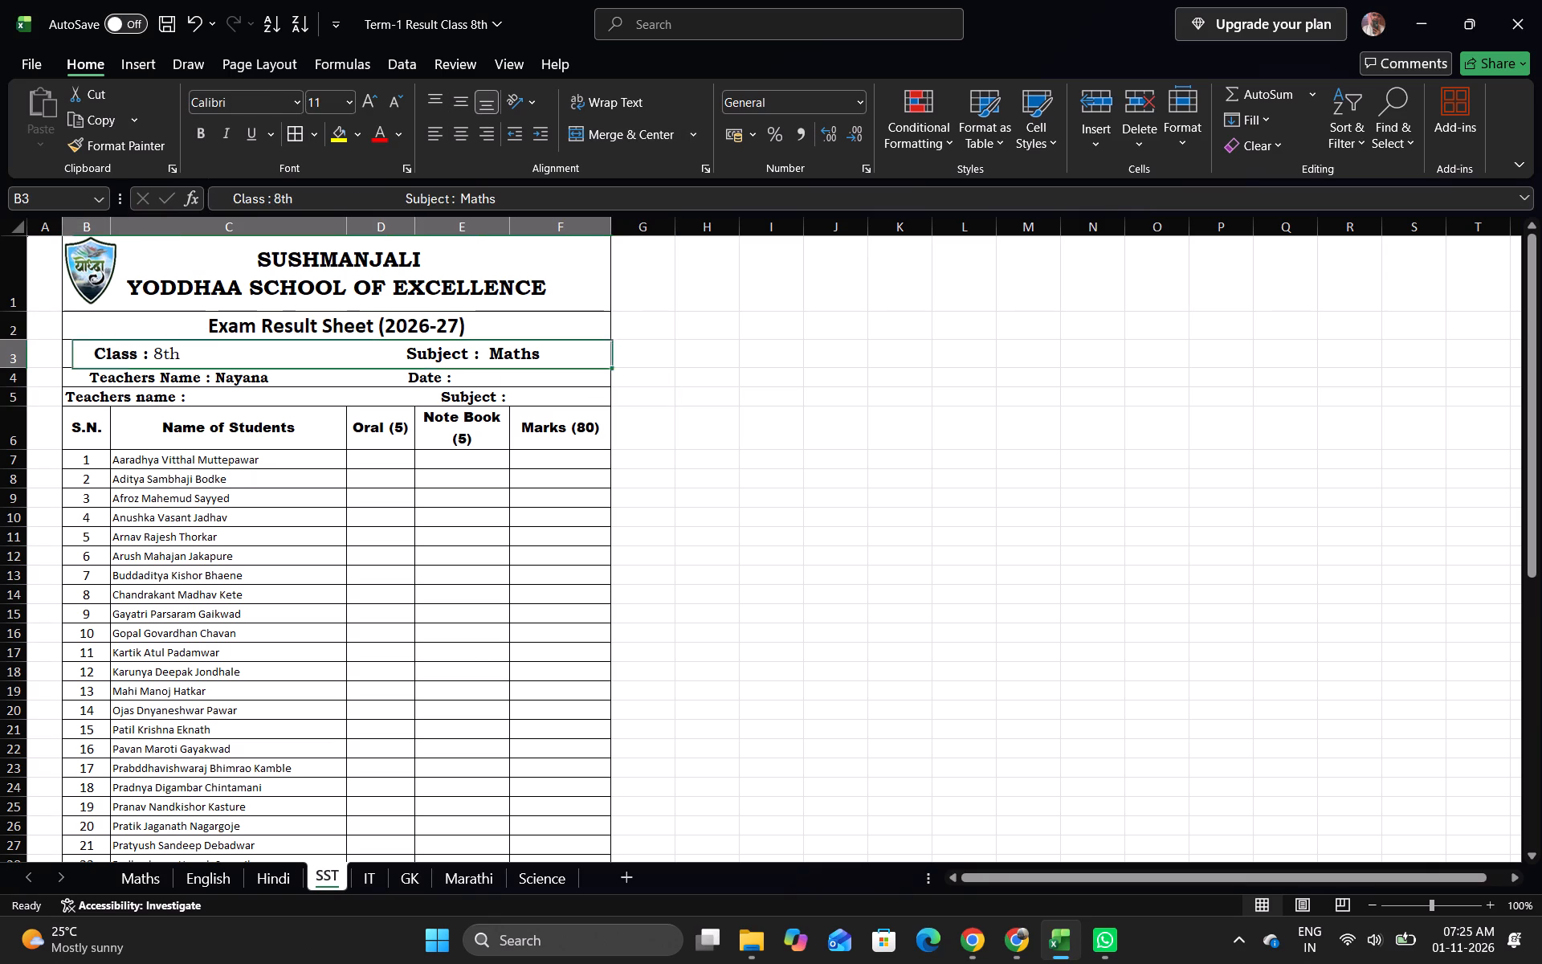
double_click(557, 356)
key(BackSpace)
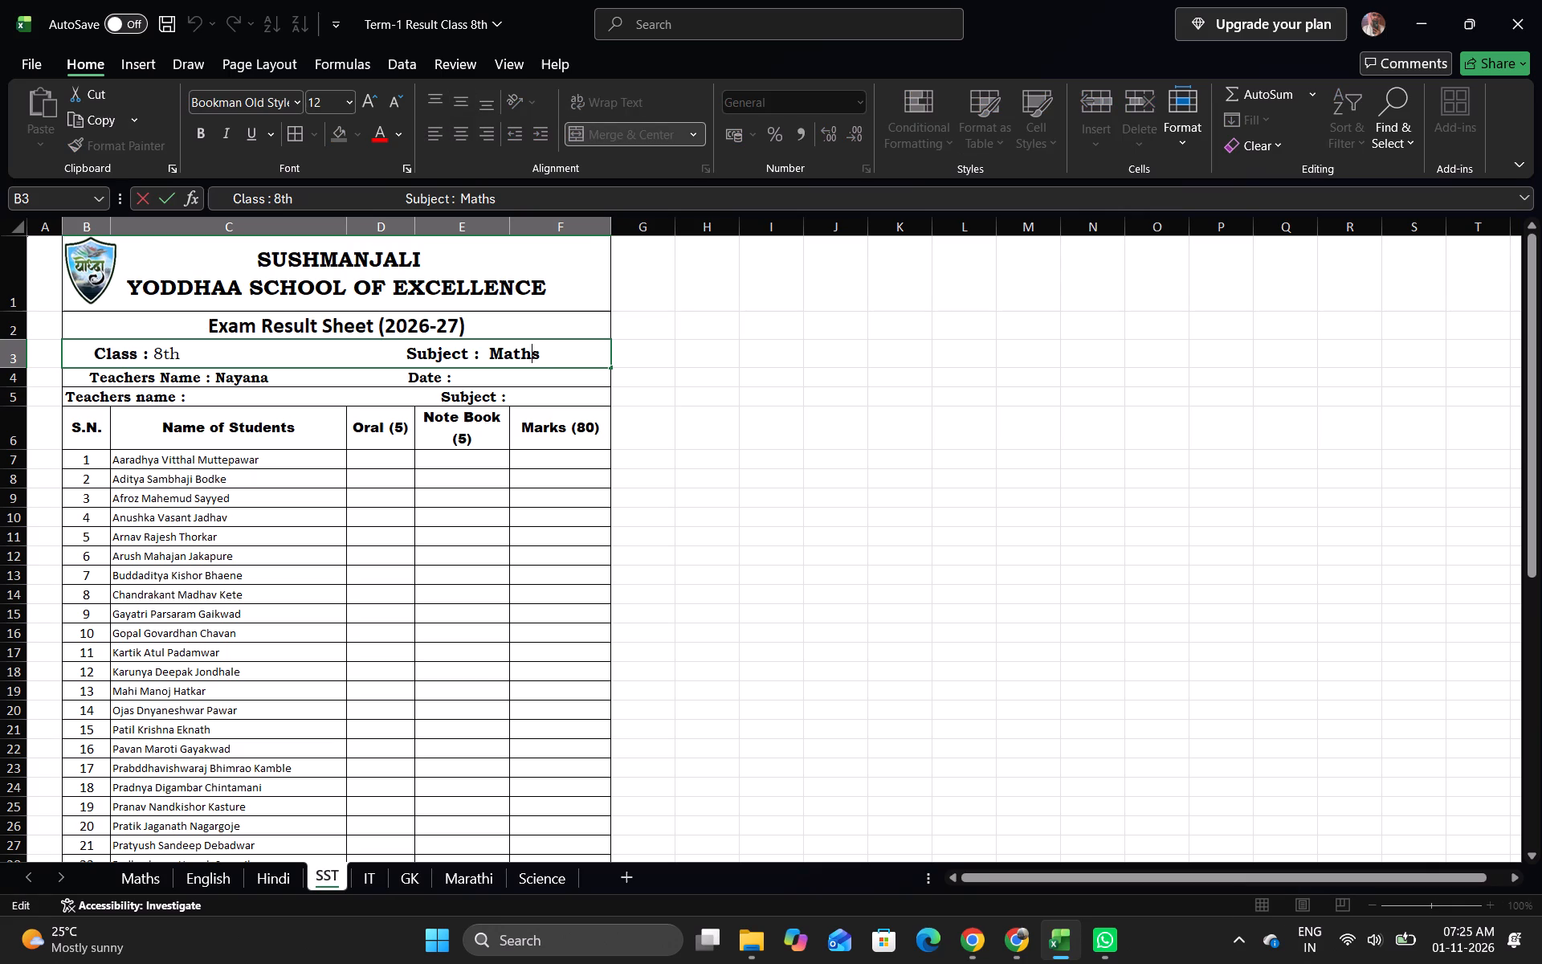
key(BackSpace)
key(BackSpace)
key(BackSpace)
key(BackSpace)
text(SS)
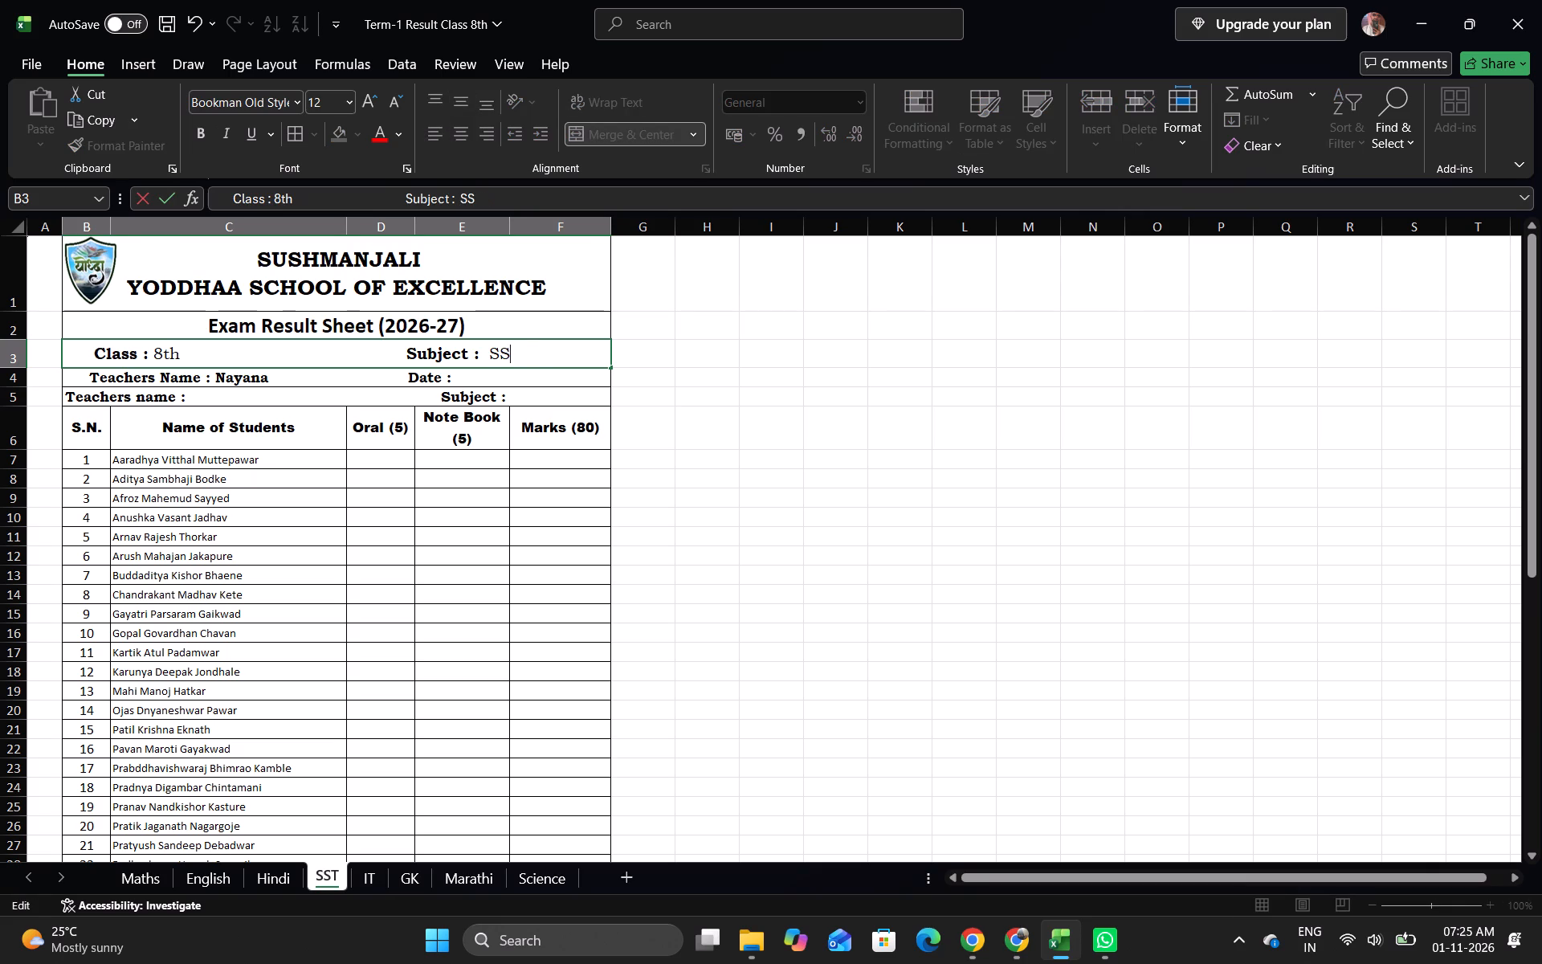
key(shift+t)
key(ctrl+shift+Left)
click(201, 129)
click(758, 491)
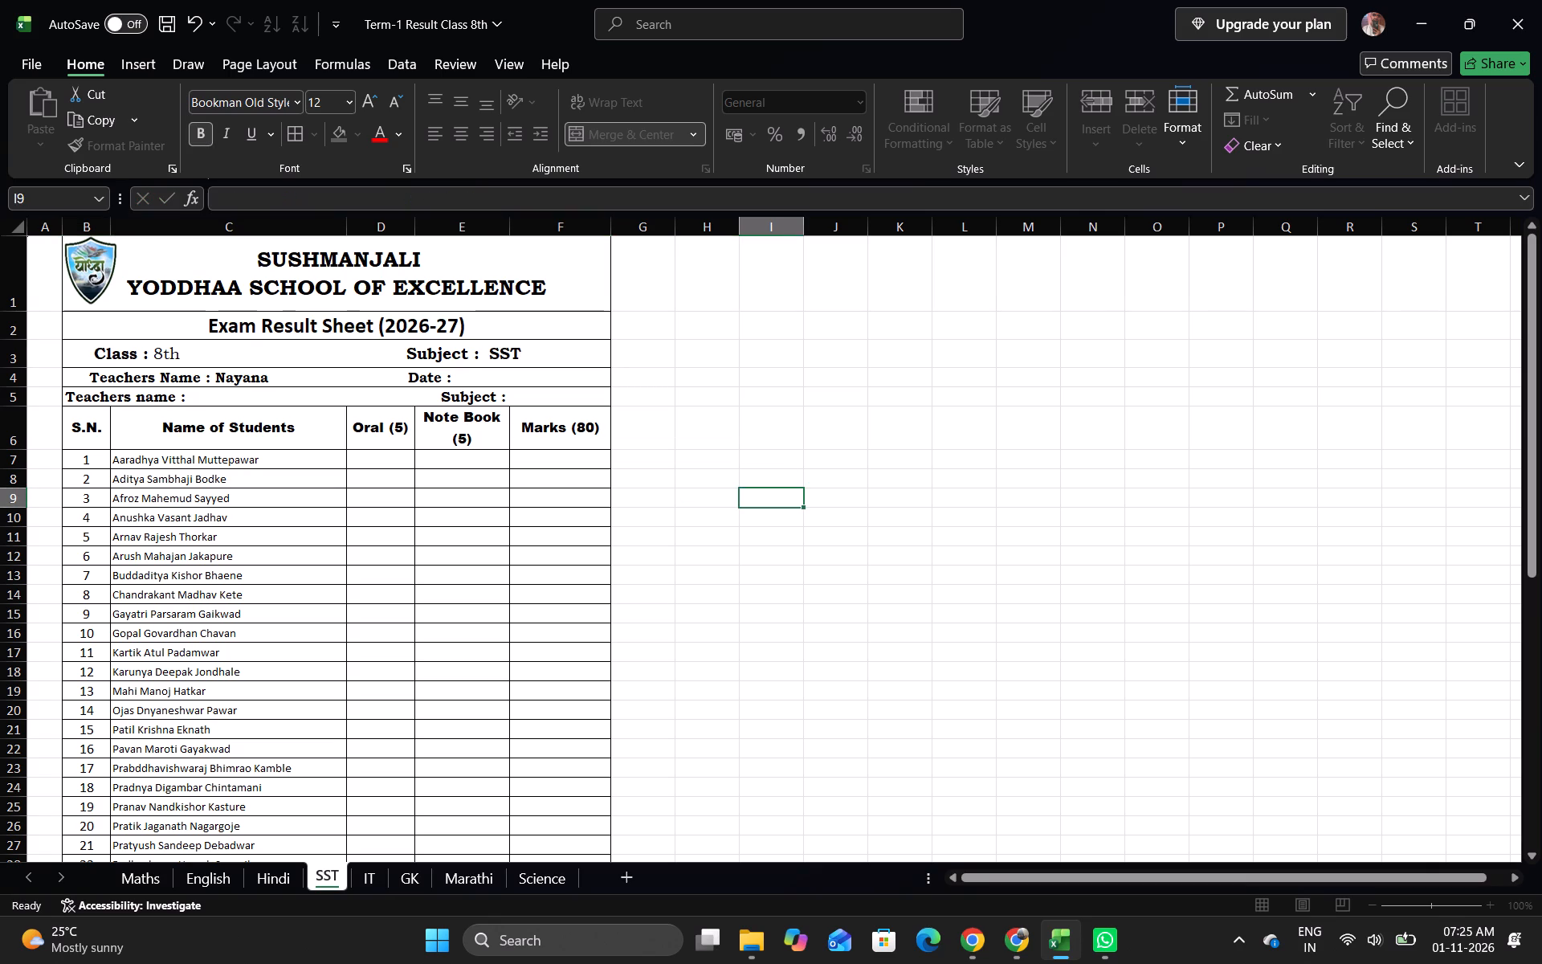
Merge and center the "Exam Result Sheet (2026-27)" title across columns A to E in row 2 of the Maths worksheet.
click(145, 880)
scroll(394, 587, up, 1)
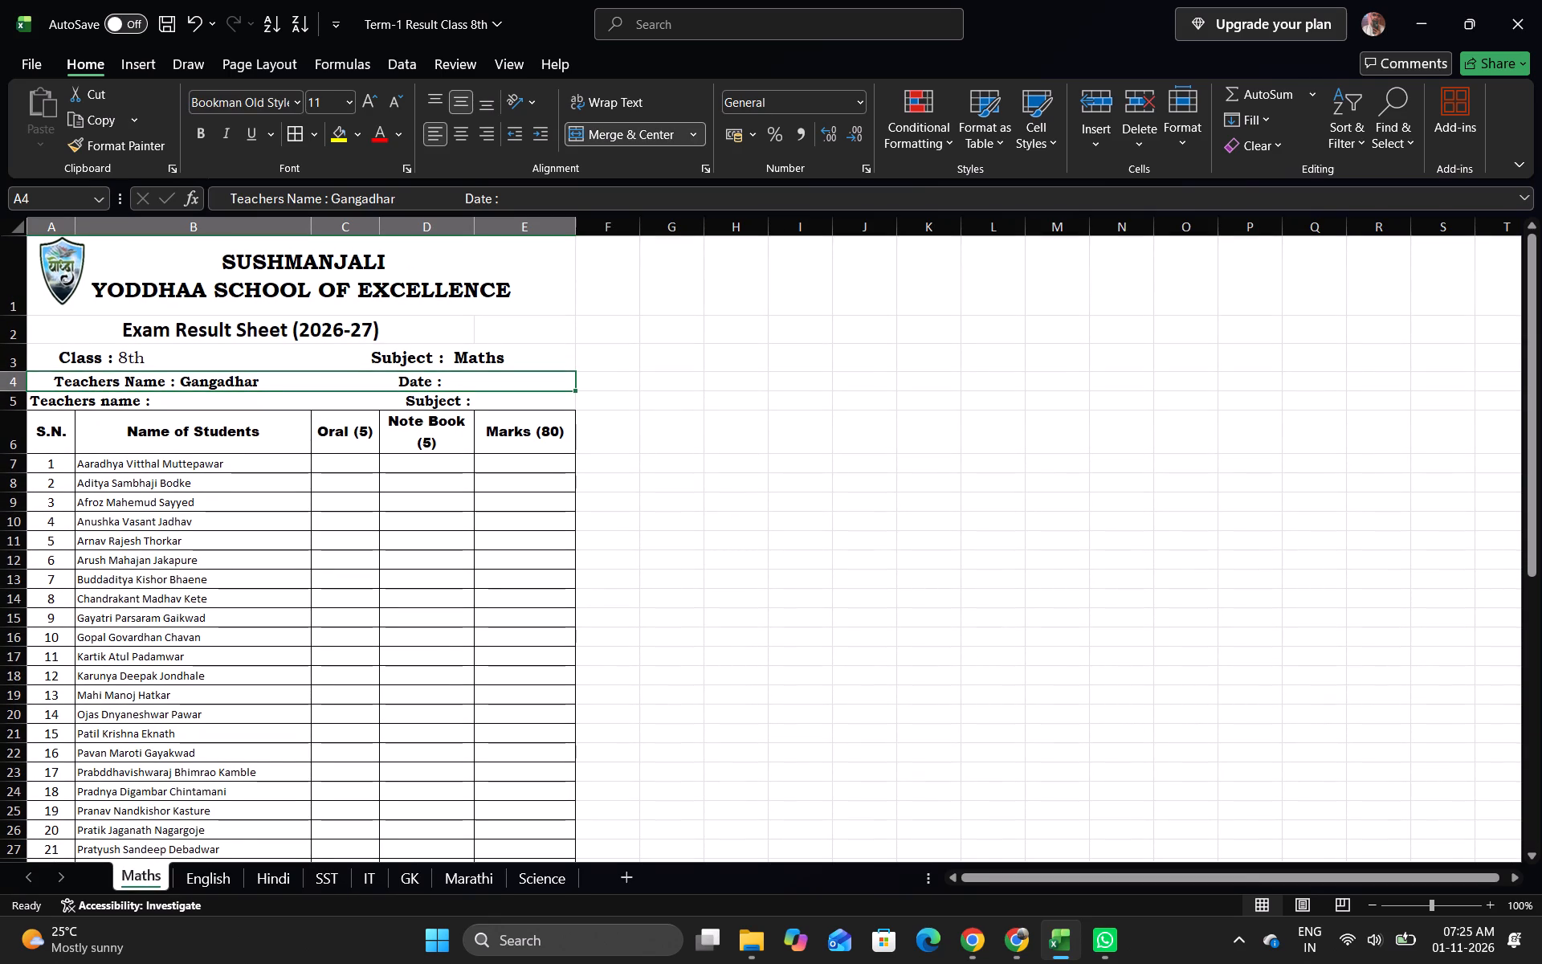
drag(347, 337, 507, 338)
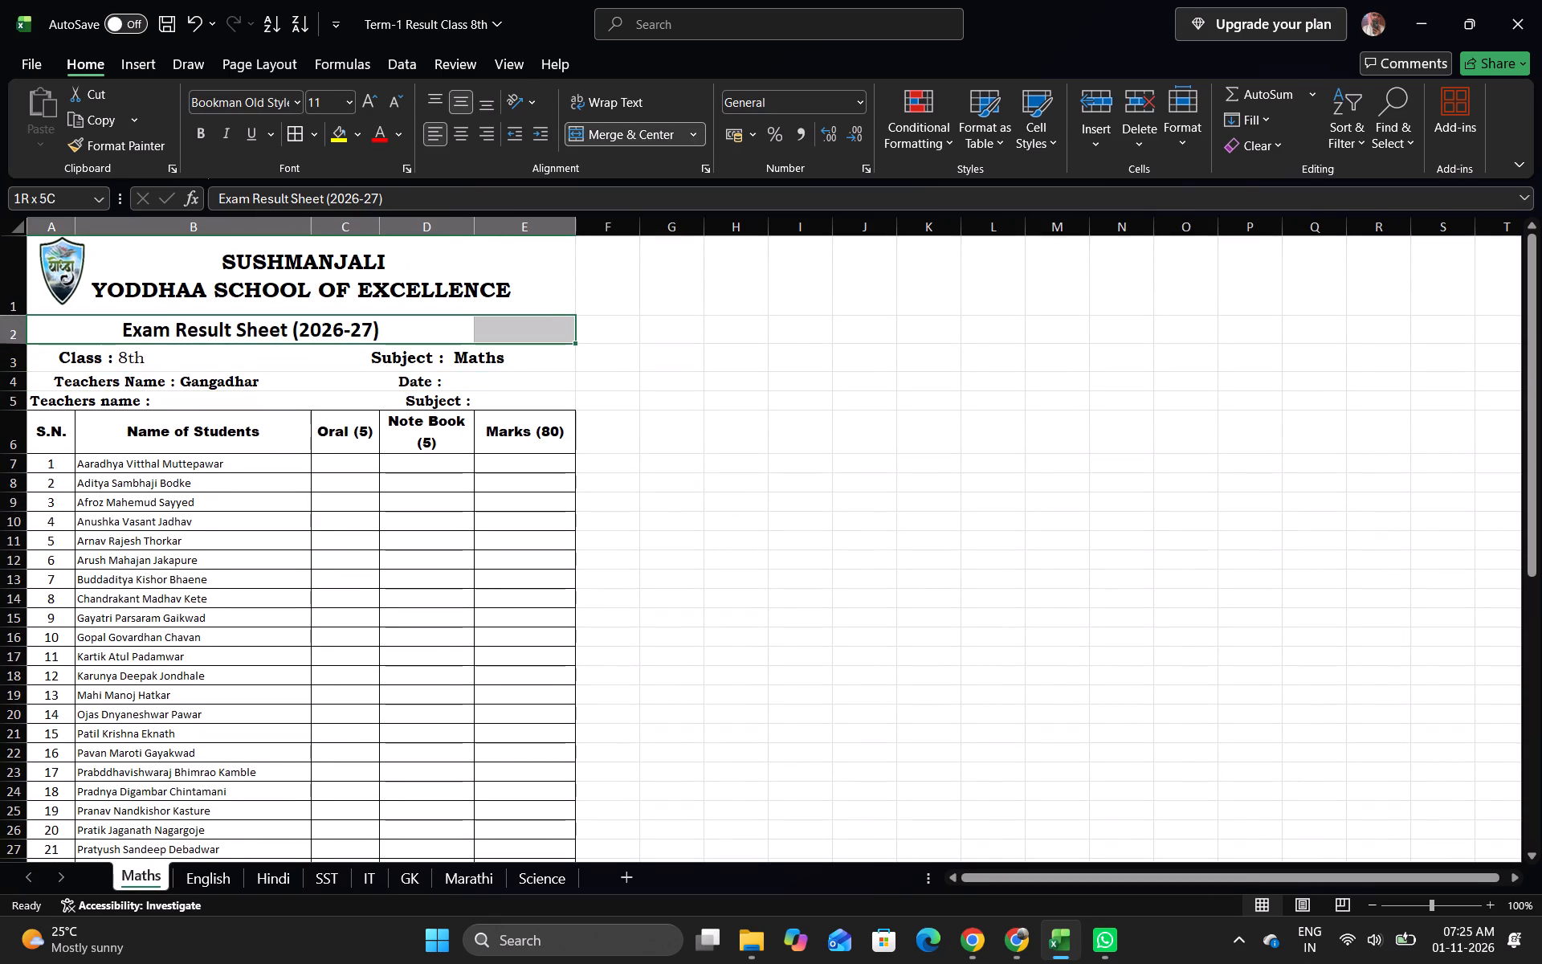
drag(507, 338, 506, 338)
click(624, 132)
click(624, 132)
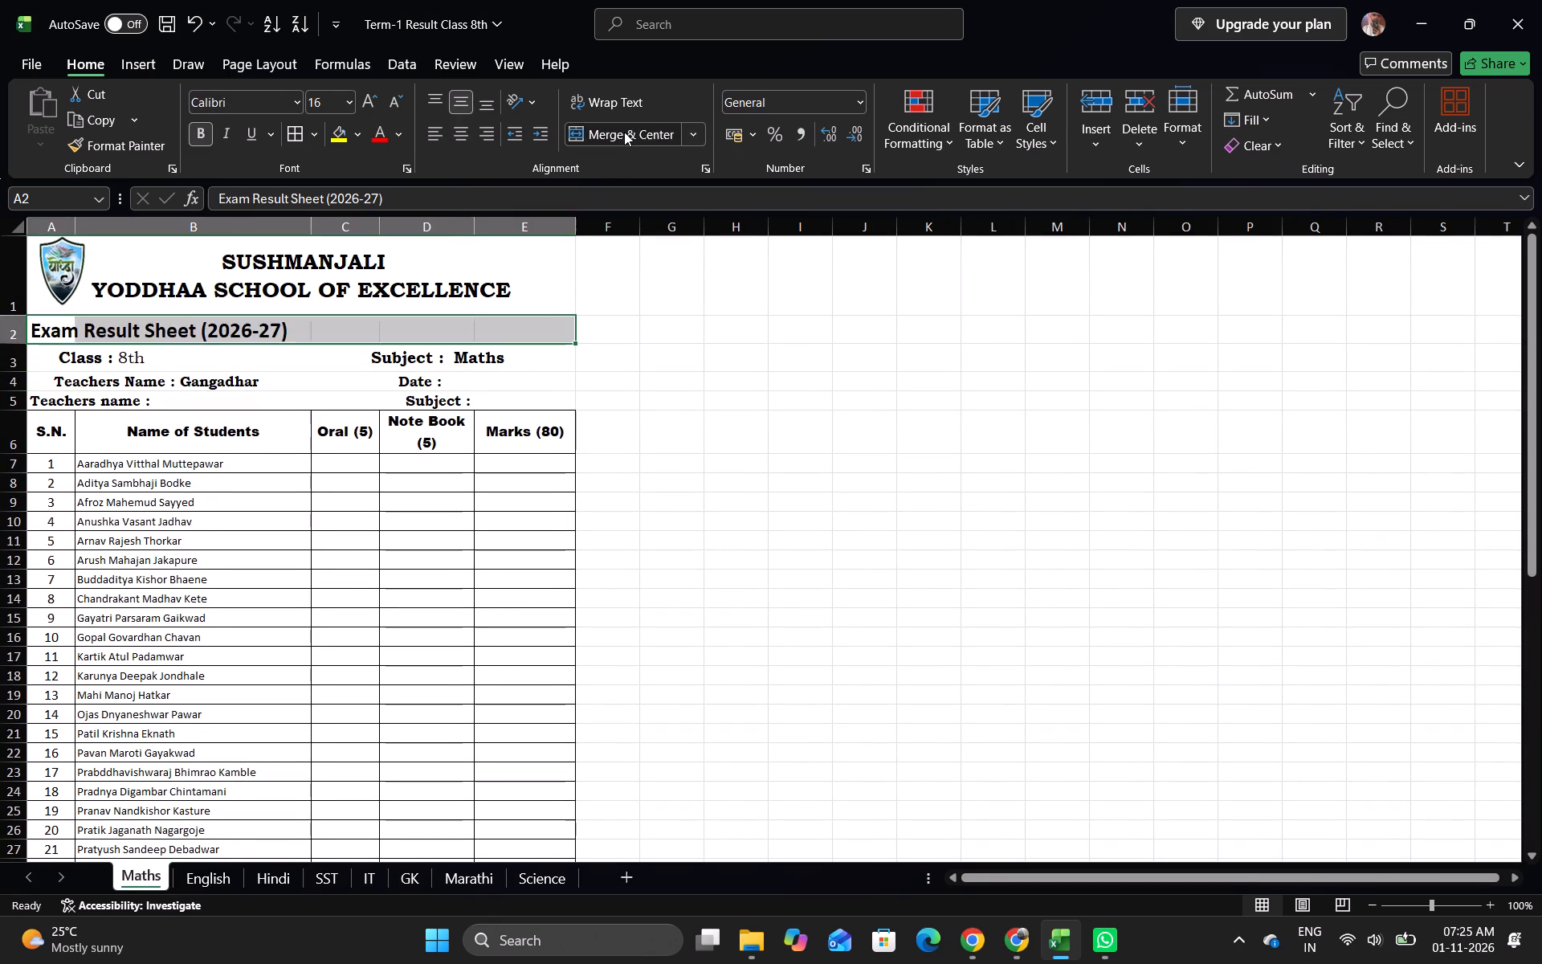
click(667, 433)
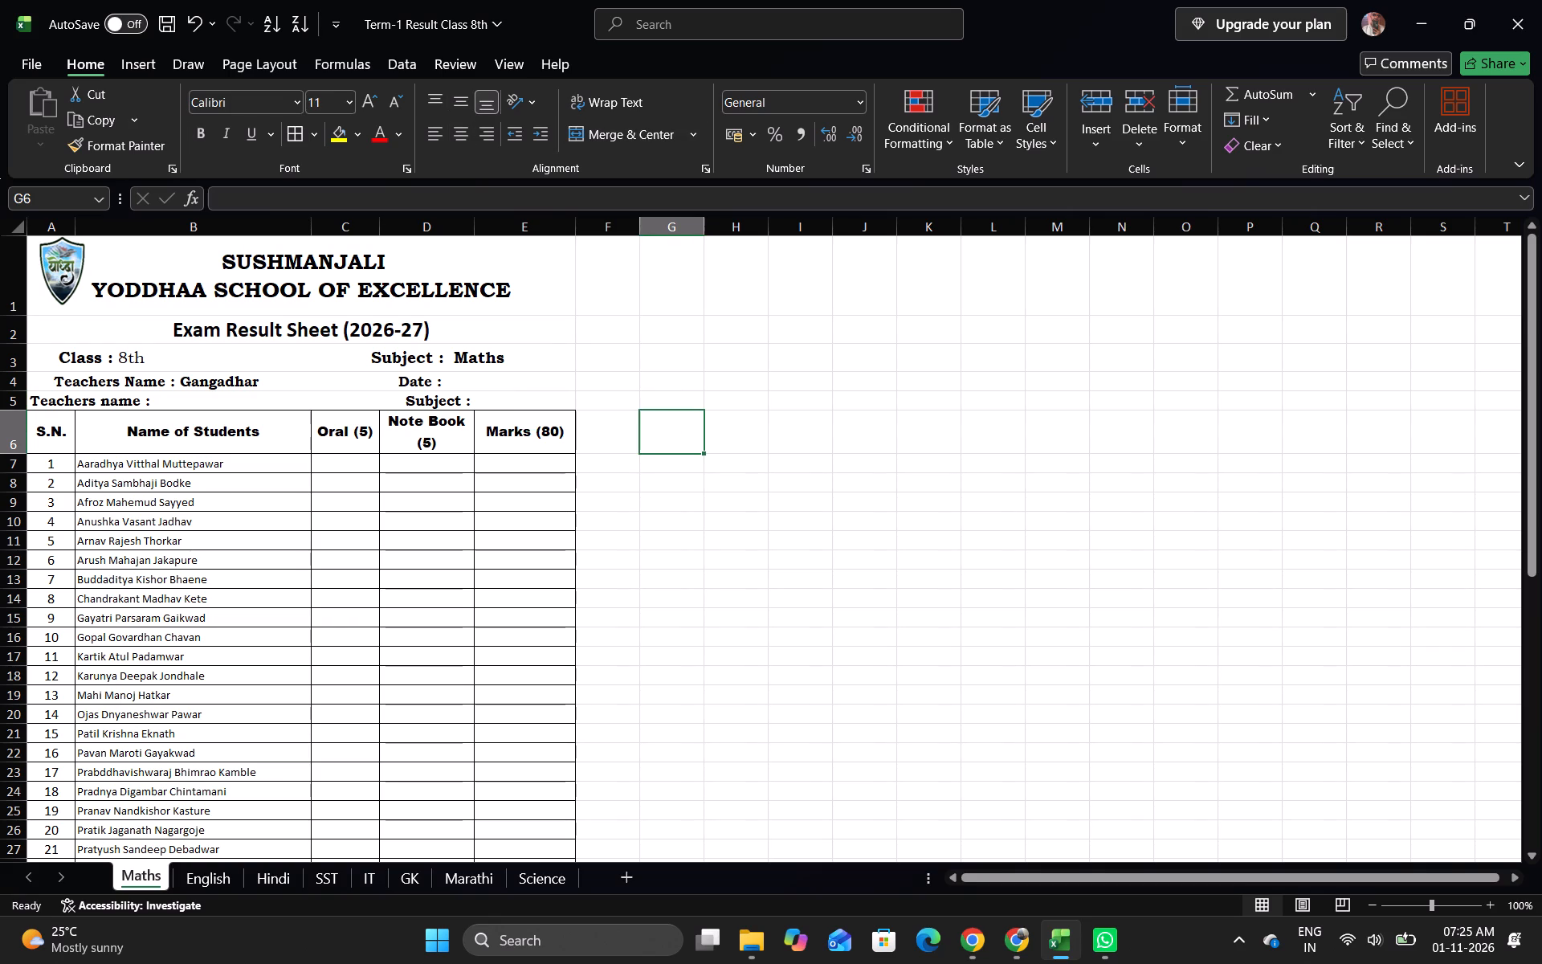
Delete row 5 with the duplicate blank "Teachers name" and "Subject" labels from the Maths worksheet.
click(12, 396)
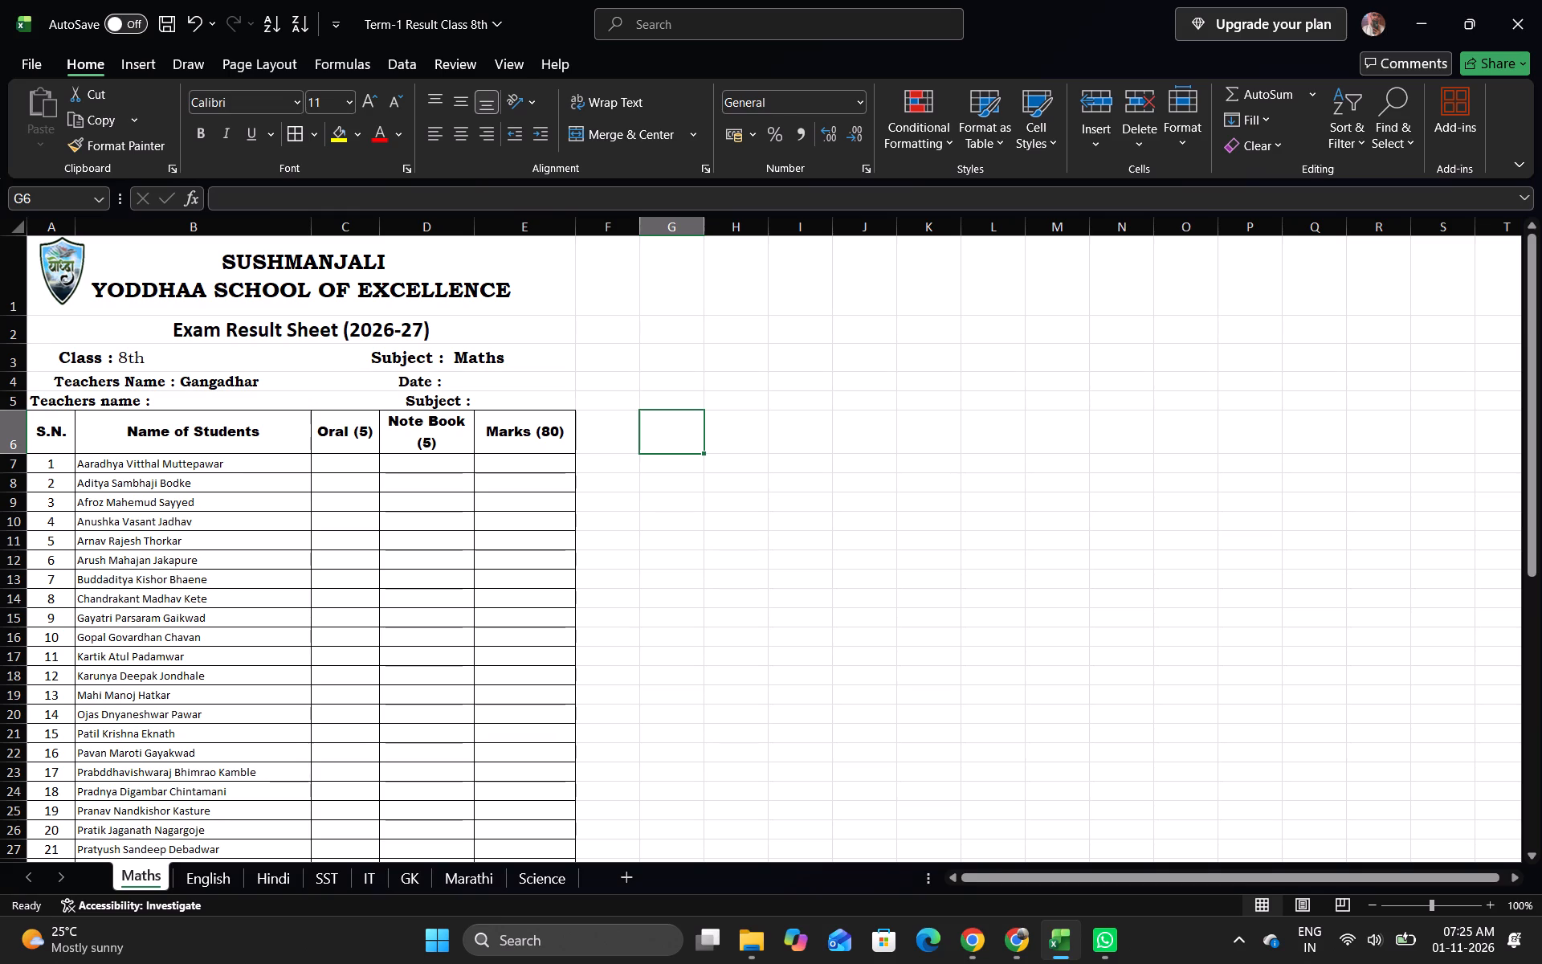
click(10, 401)
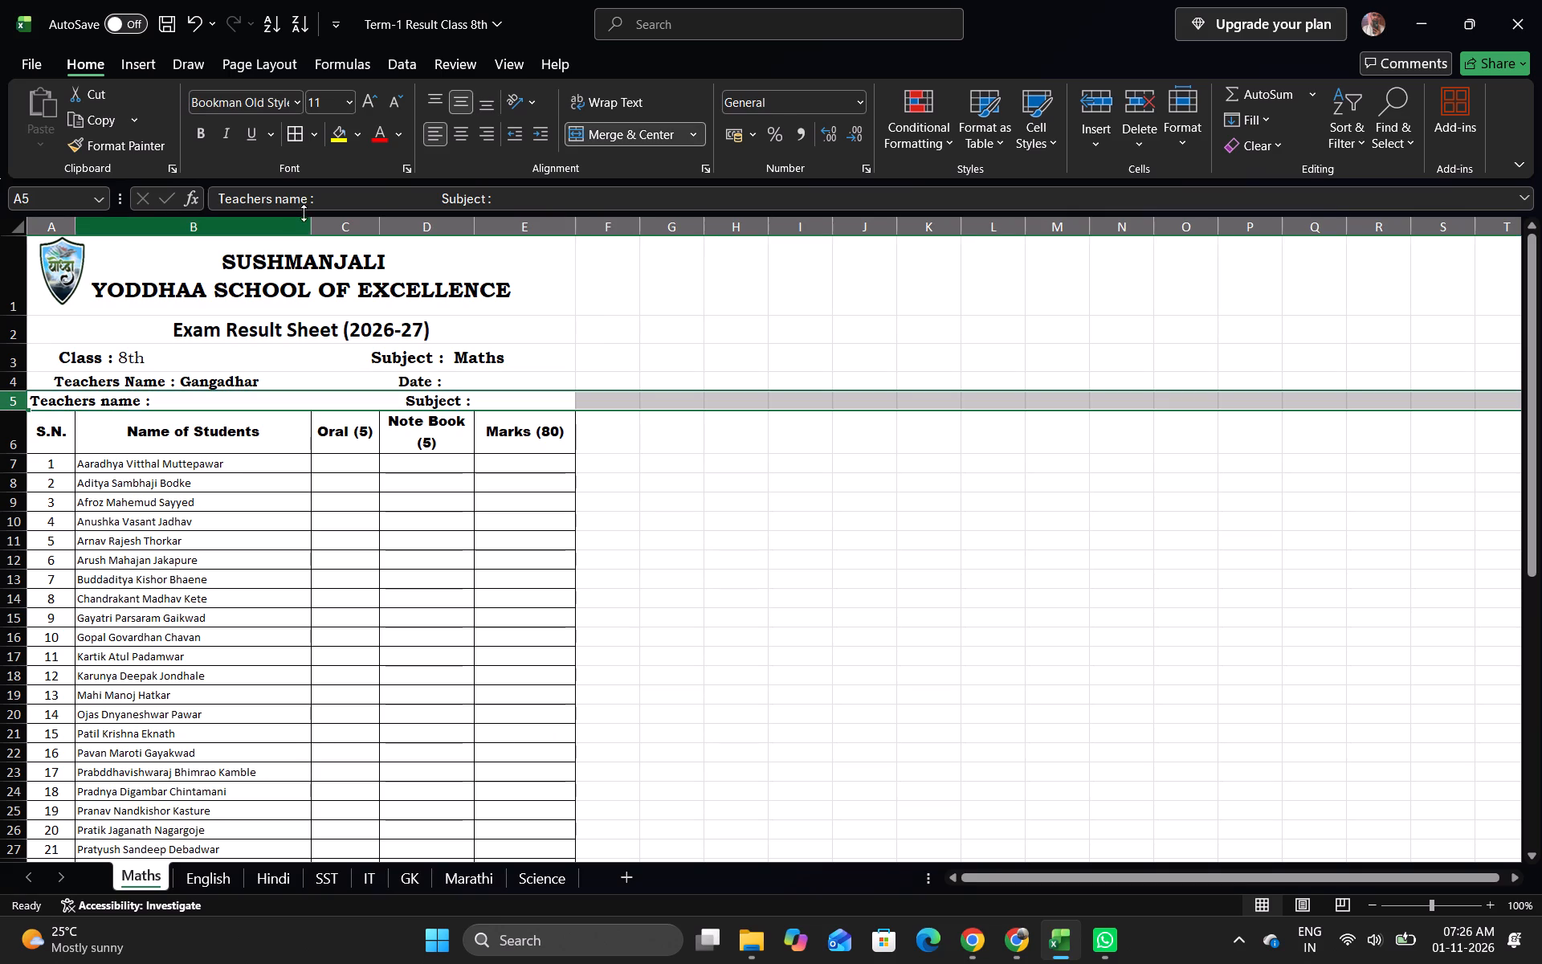
click(1134, 125)
click(1151, 206)
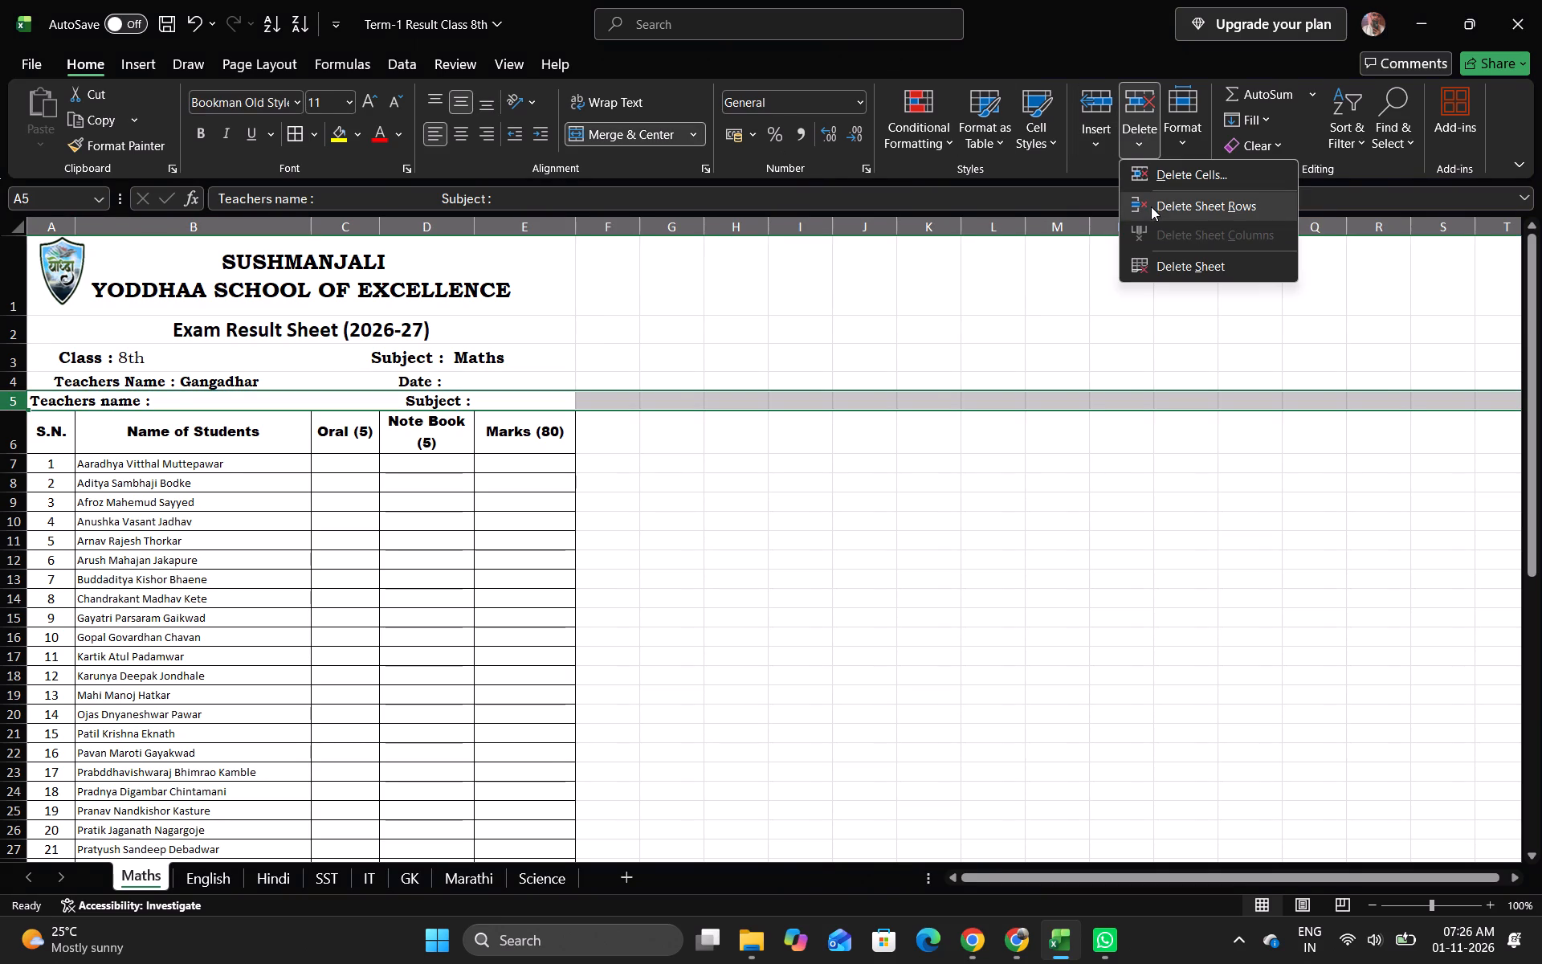
click(933, 411)
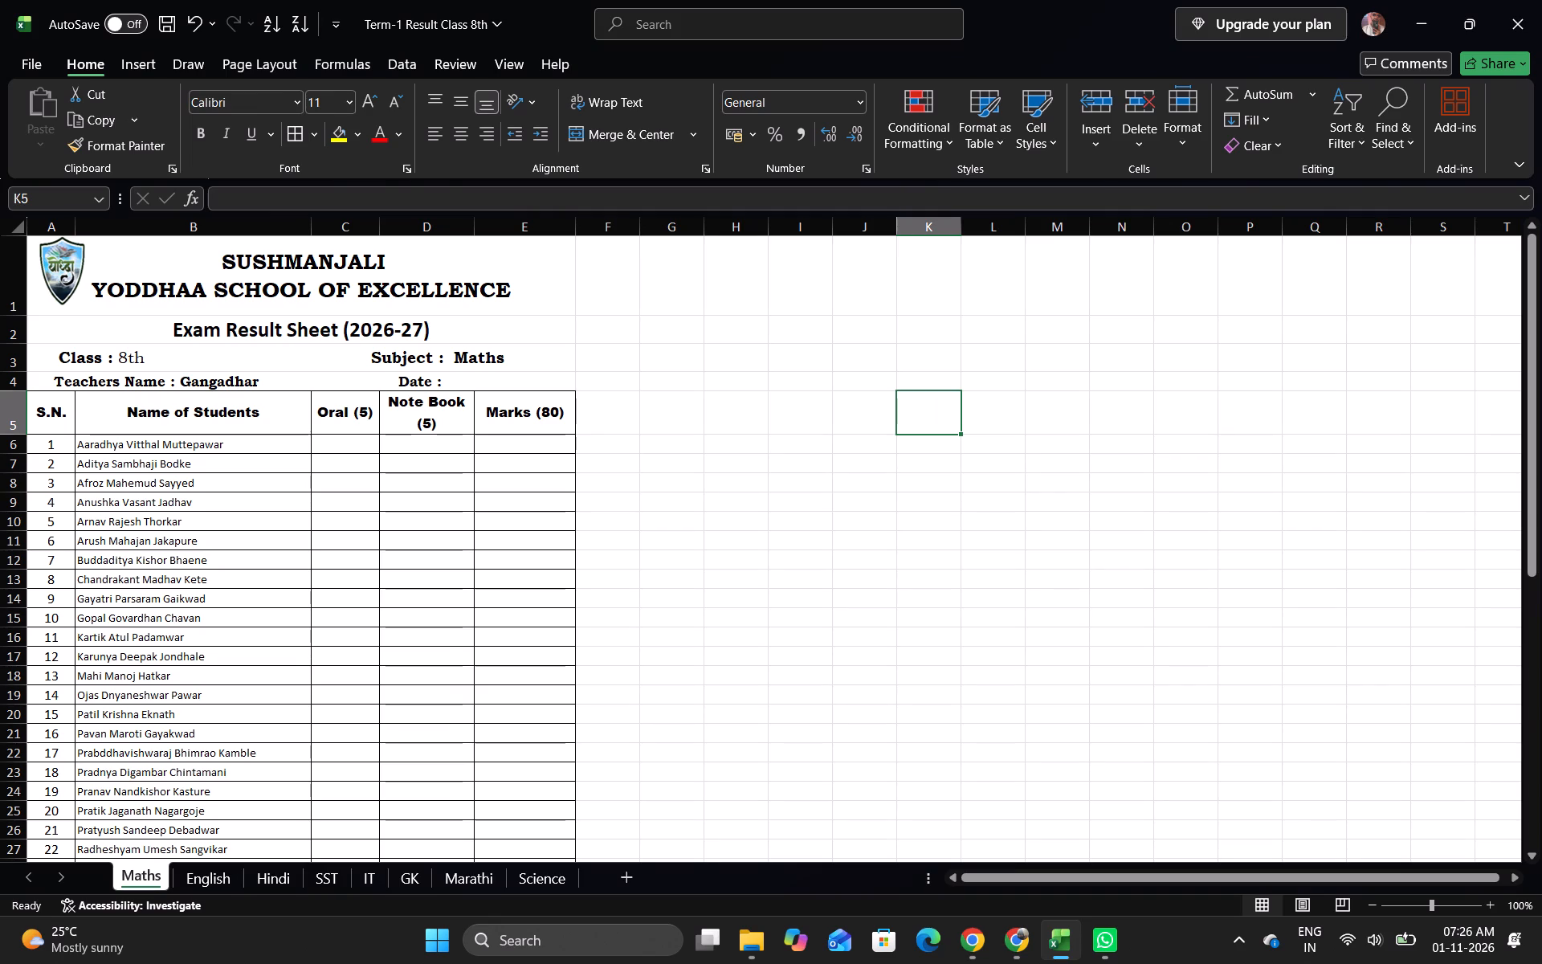
Delete row 5 with the duplicate blank "Teachers name" and "Subject" labels from the English worksheet.
click(207, 874)
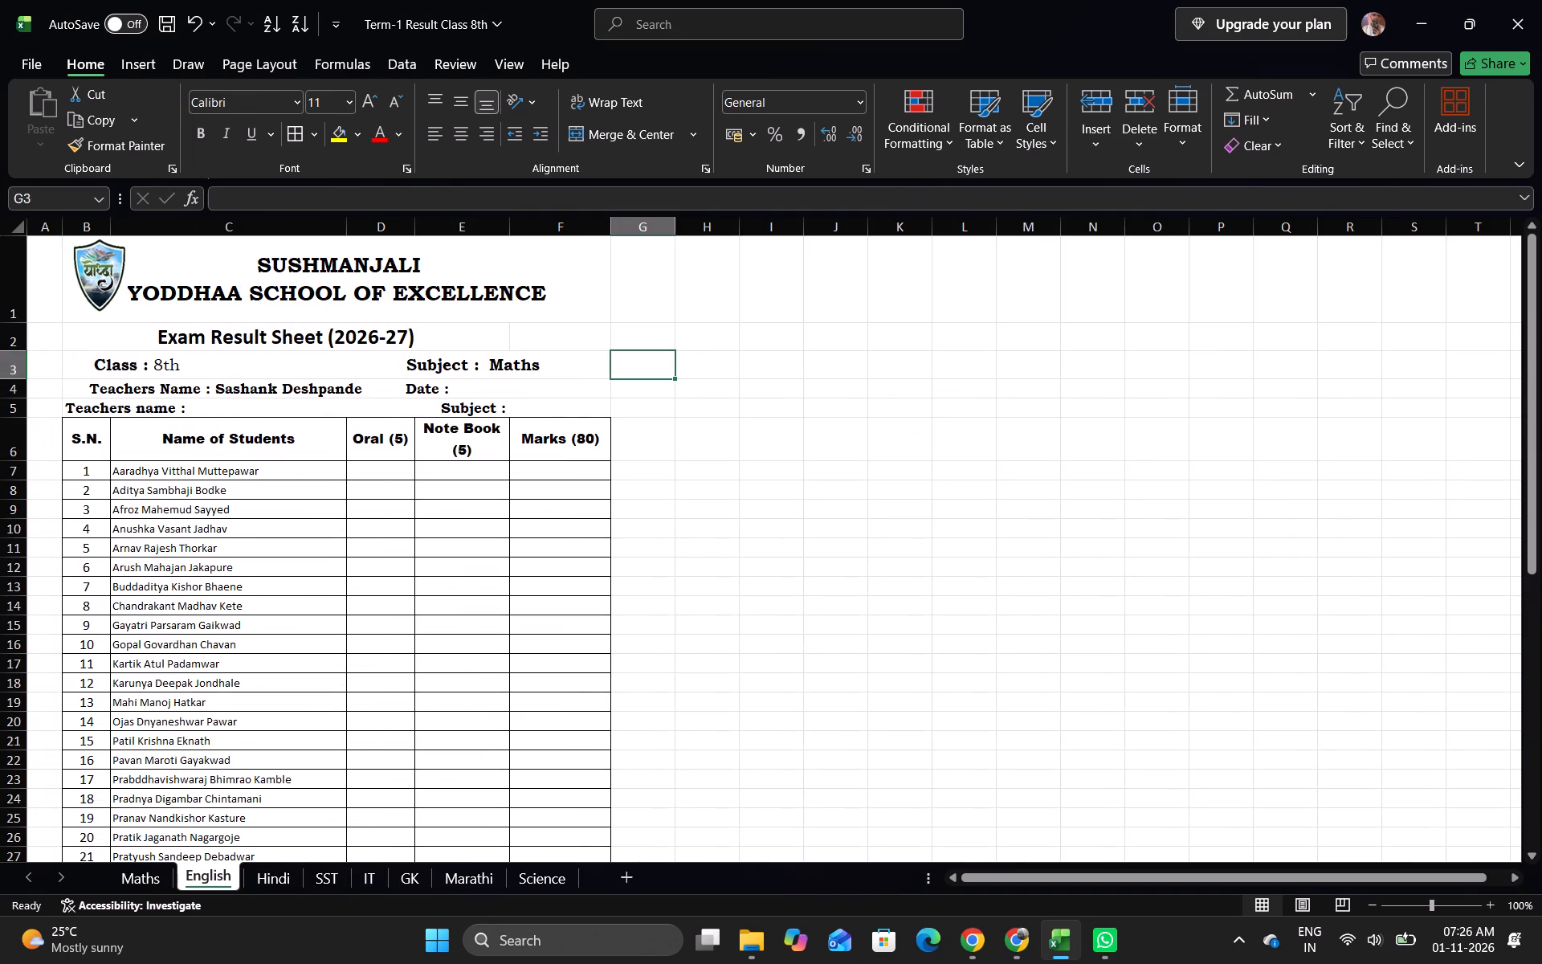
click(3, 410)
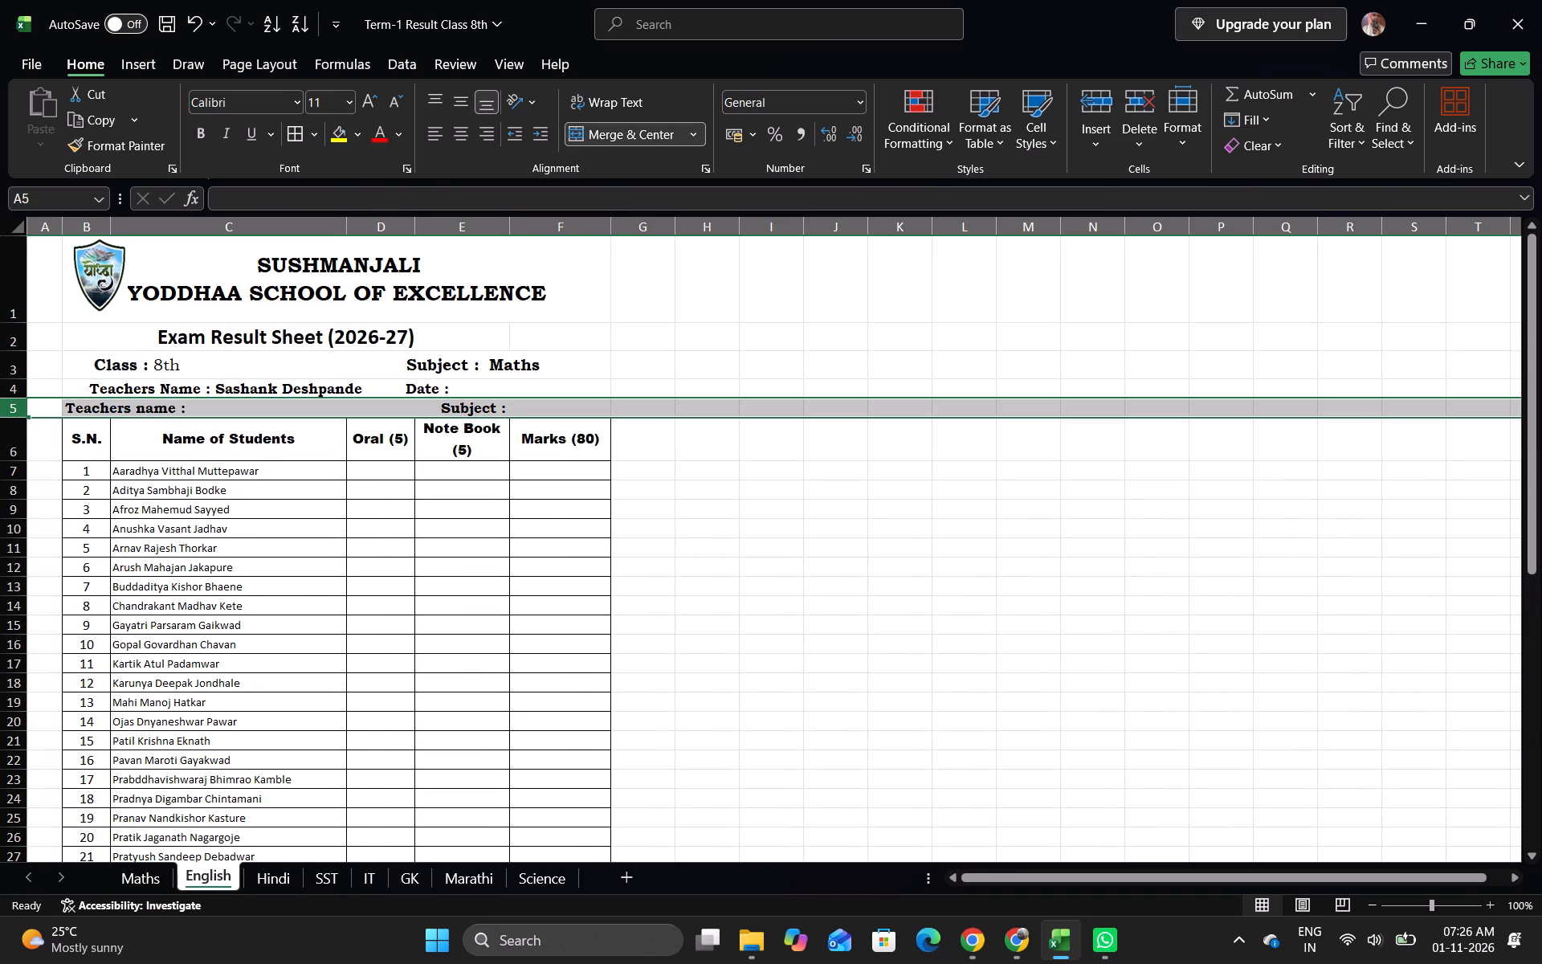
click(1135, 114)
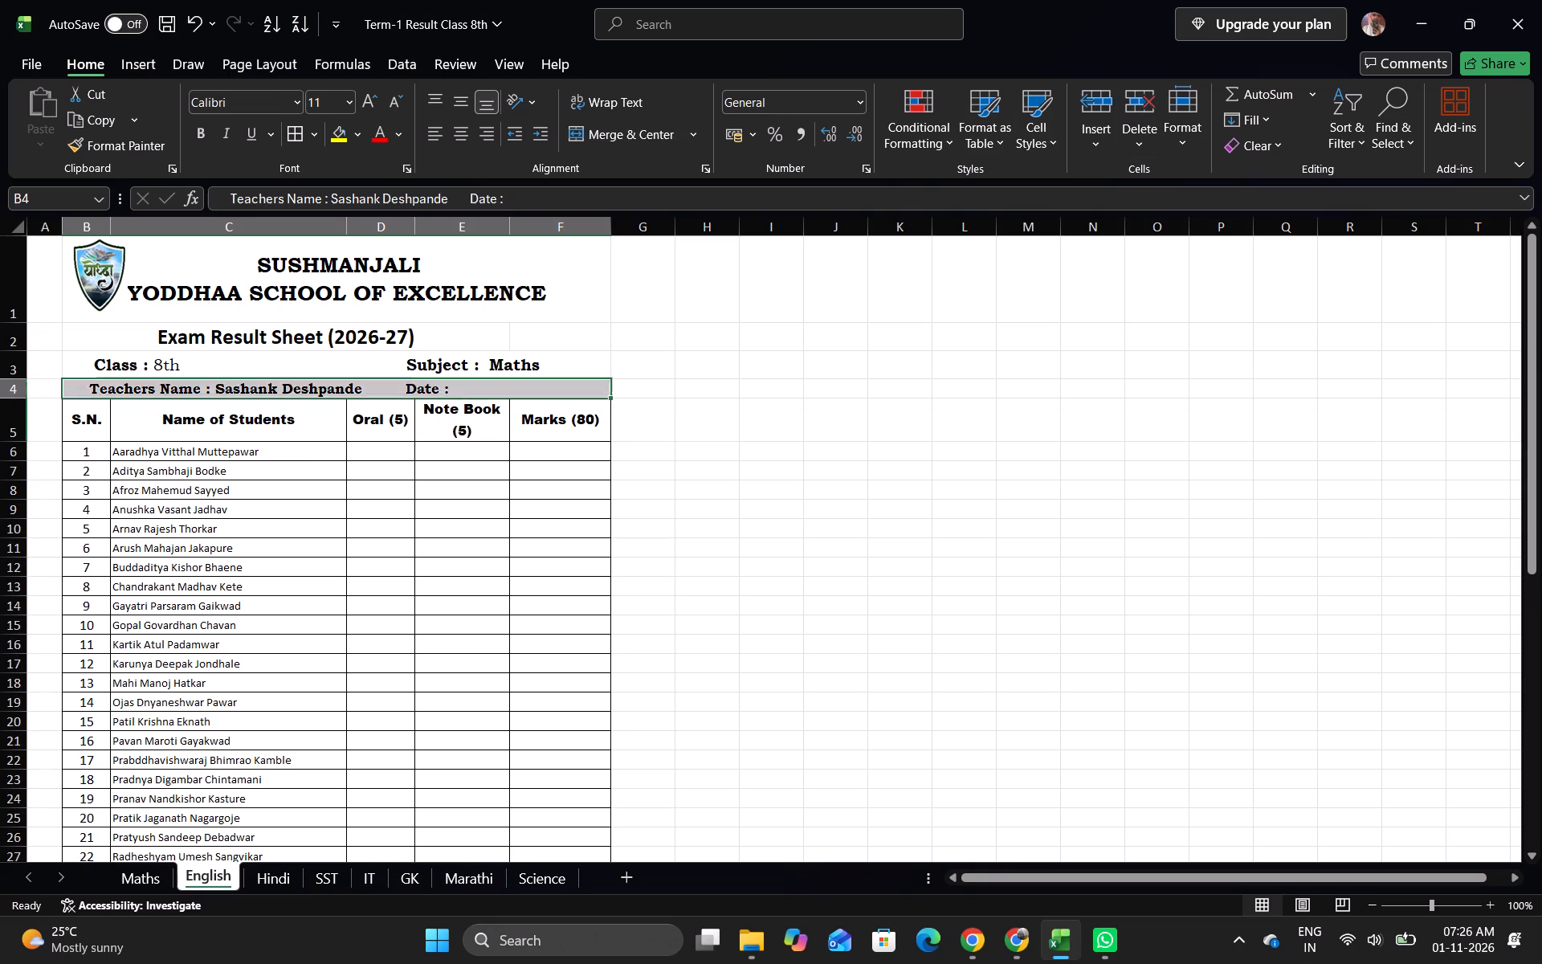
Replace the subject Maths in row 3 of the English worksheet with English and make it bold.
click(498, 387)
triple_click(565, 365)
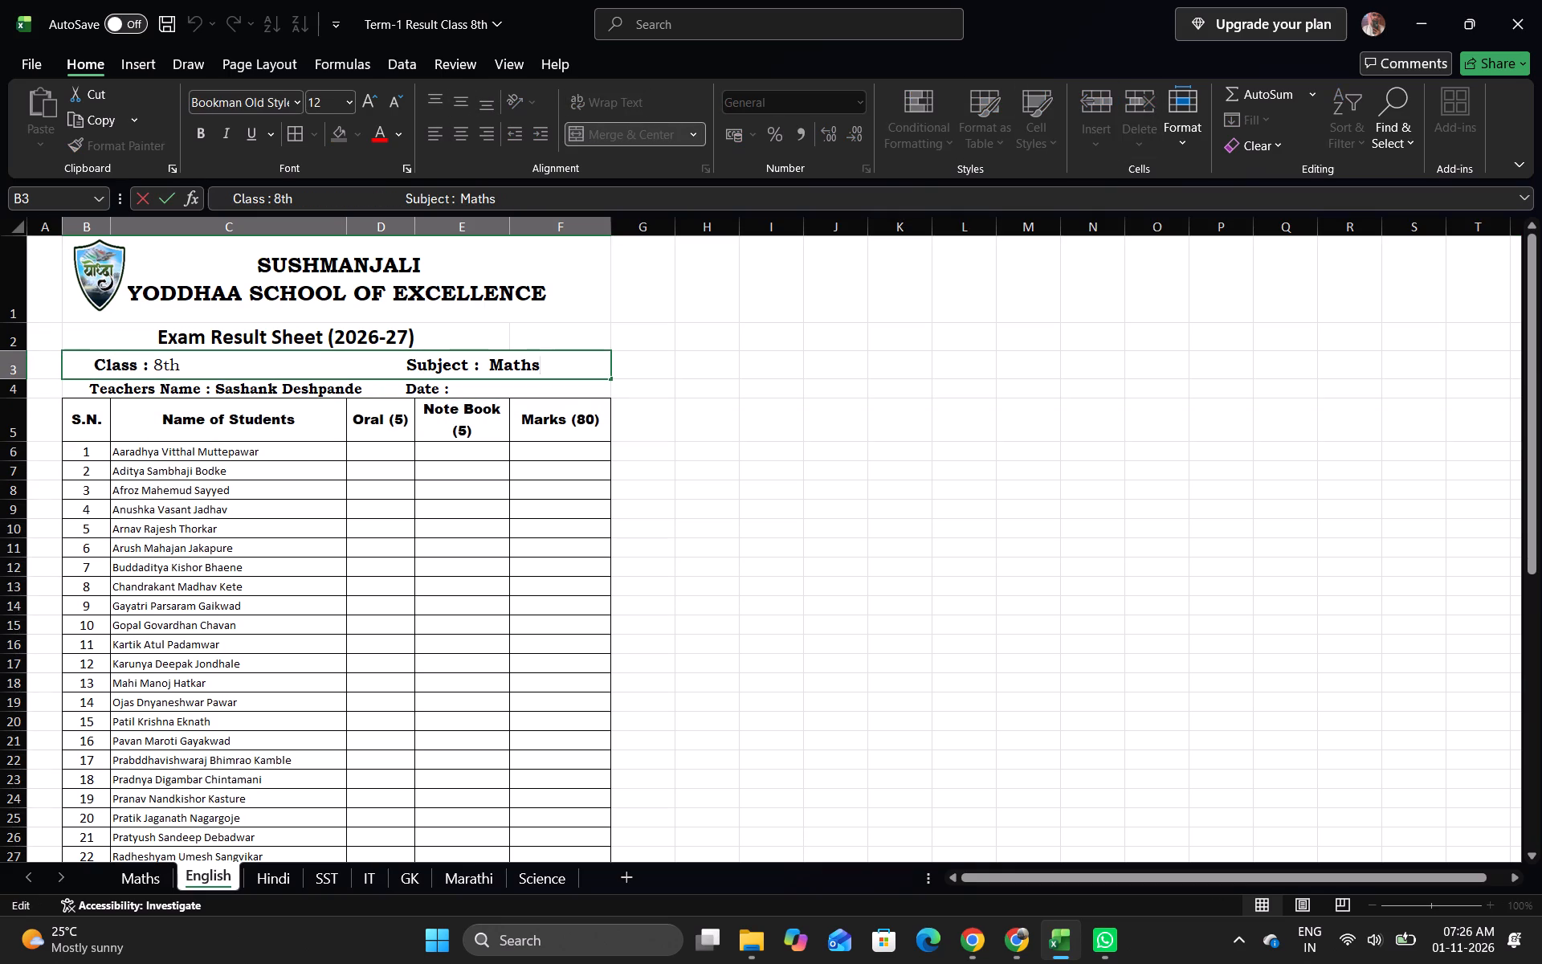
key(BackSpace)
key(BackSpace)
key(BackSpace)
key(BackSpace)
key(BackSpace)
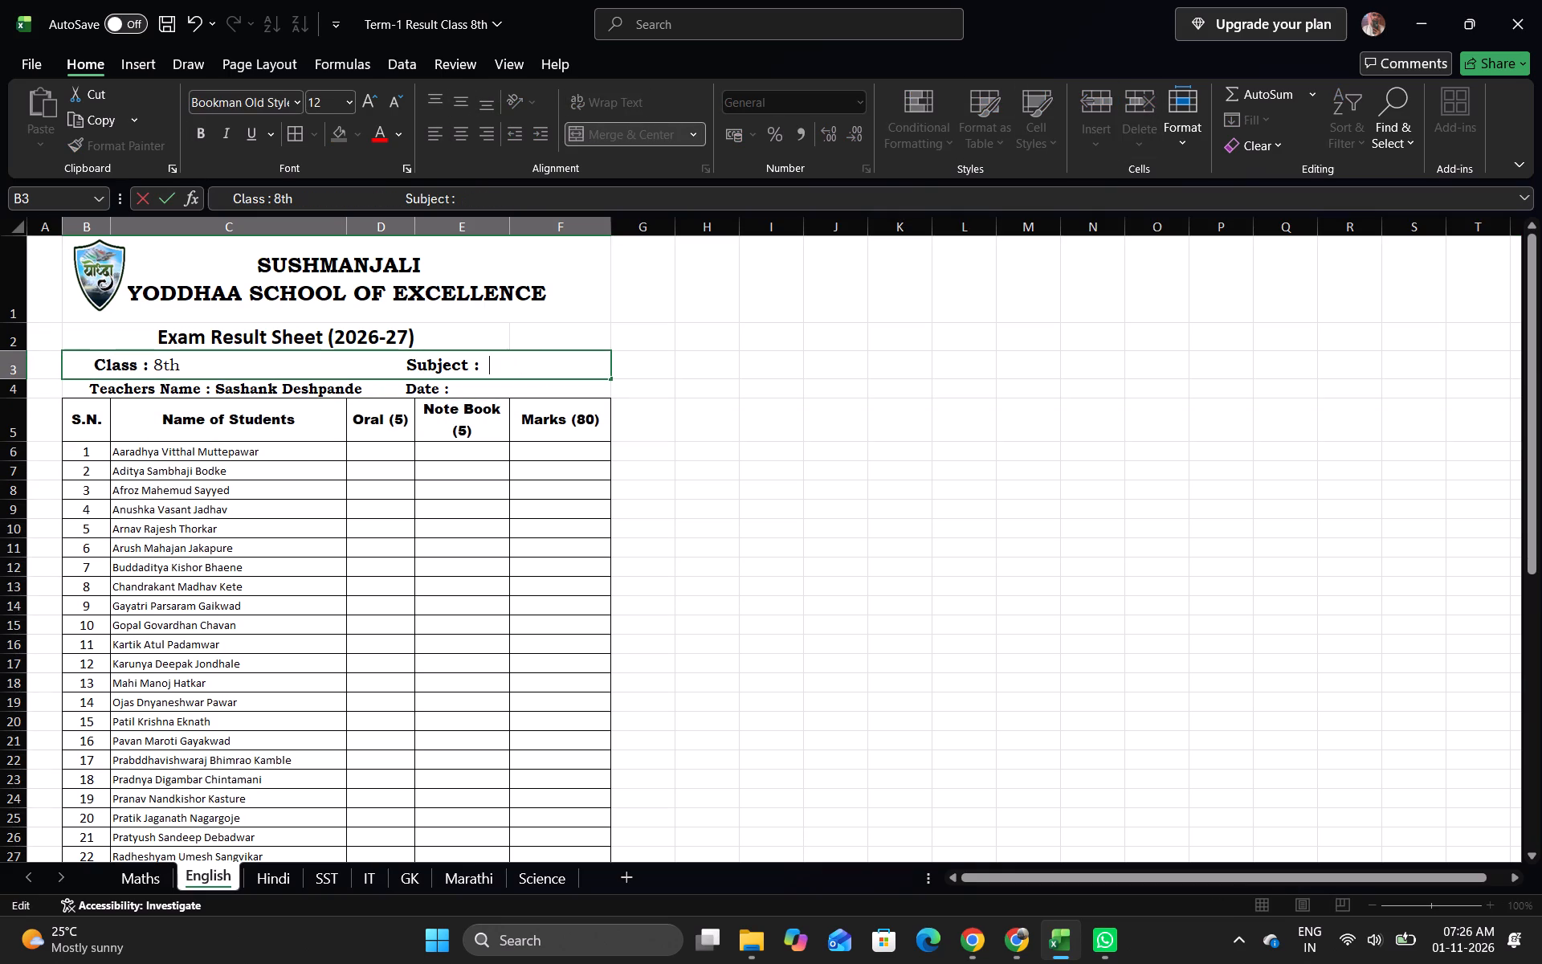
key(BackSpace)
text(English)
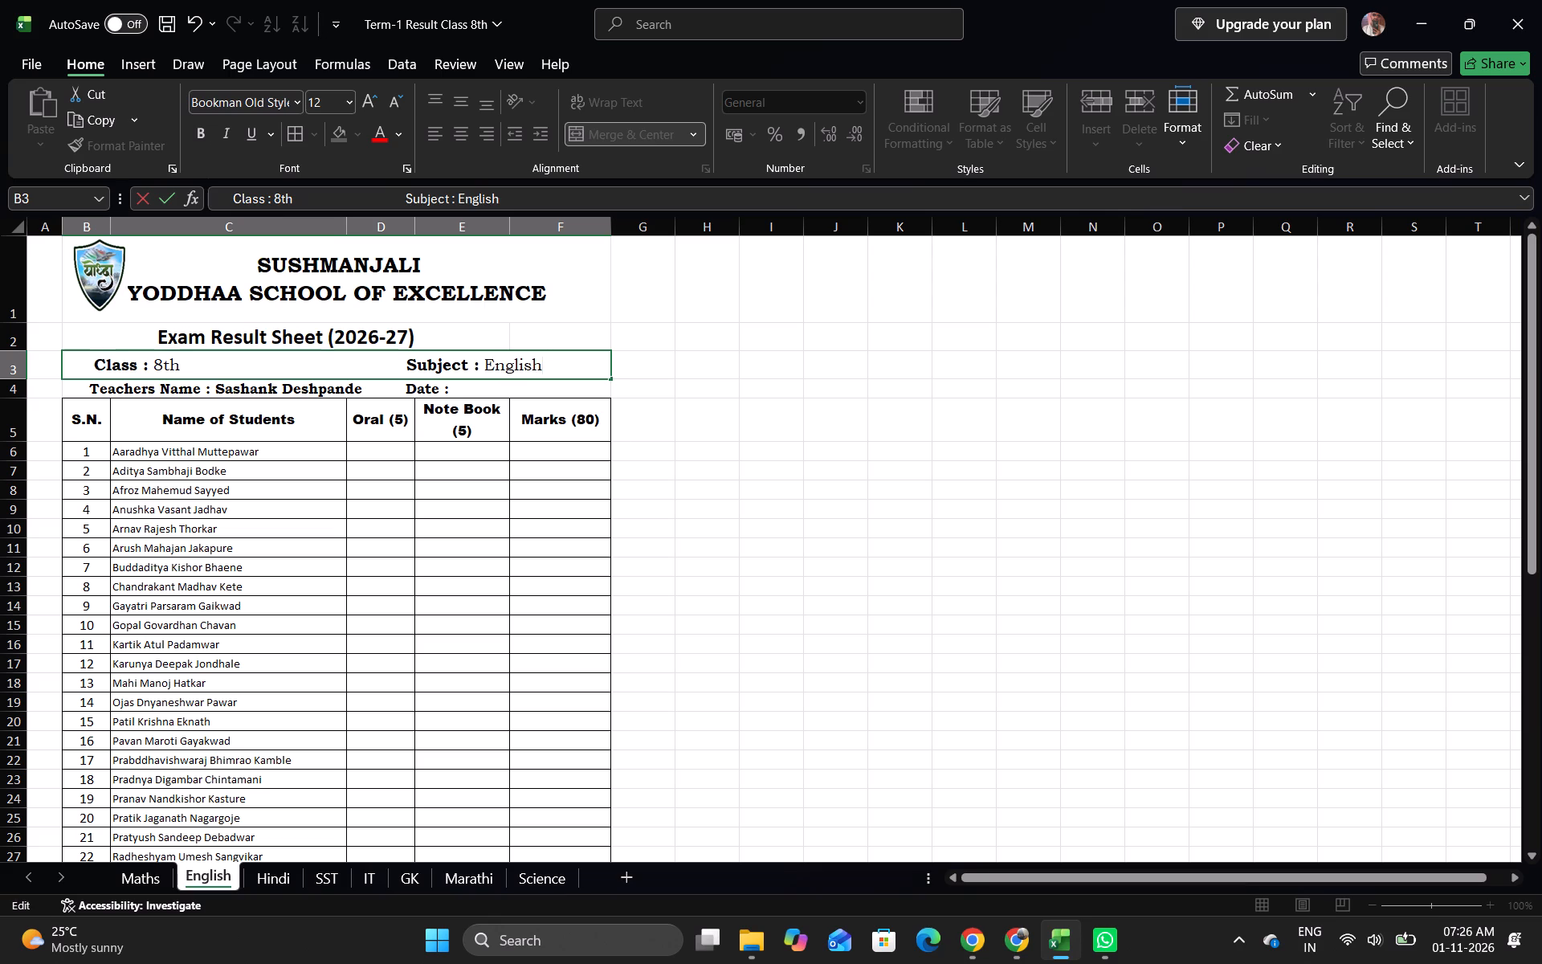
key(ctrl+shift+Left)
click(198, 122)
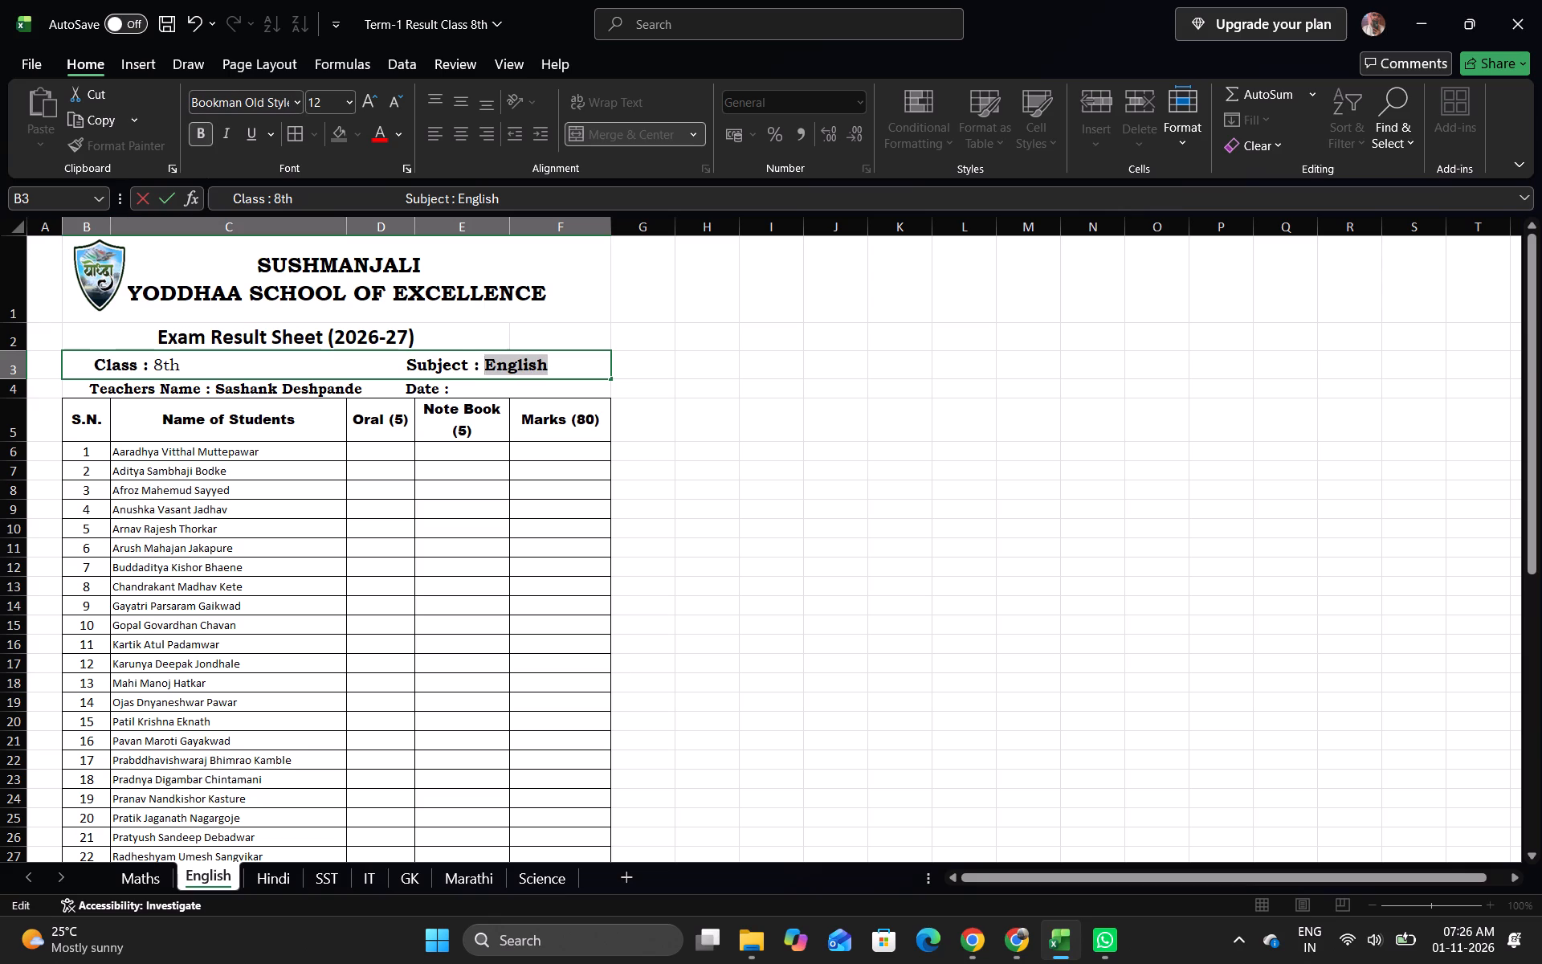
click(673, 448)
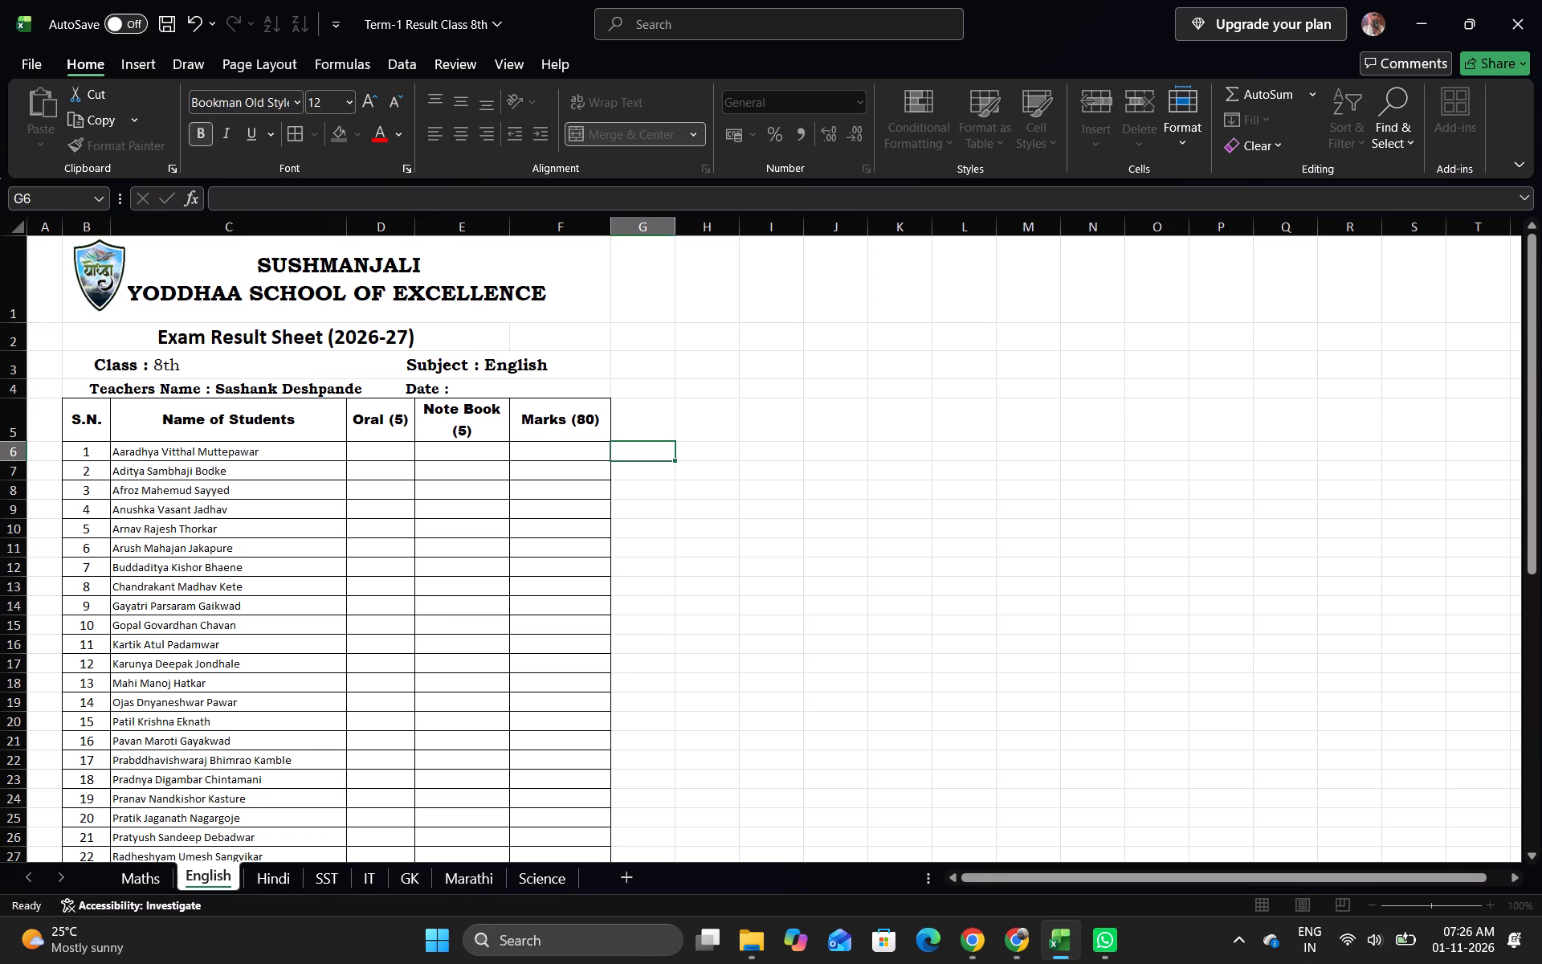
scroll(673, 448, down, 1)
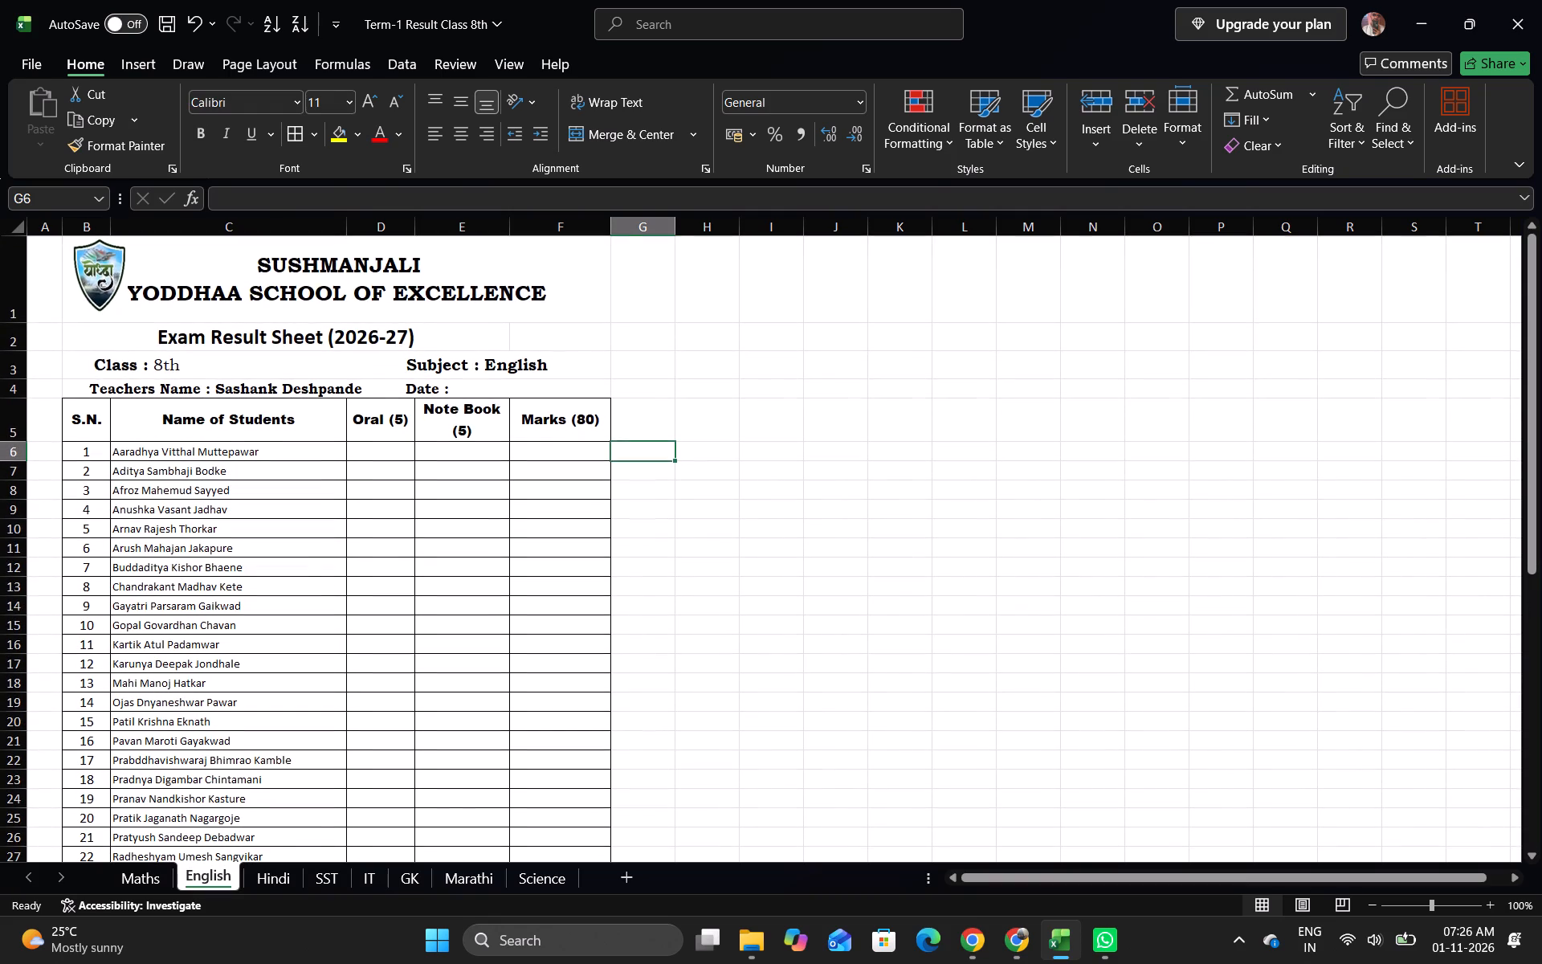
Delete row 5 with the duplicate blank "Teachers name" and "Subject" labels from the Hindi worksheet.
click(284, 874)
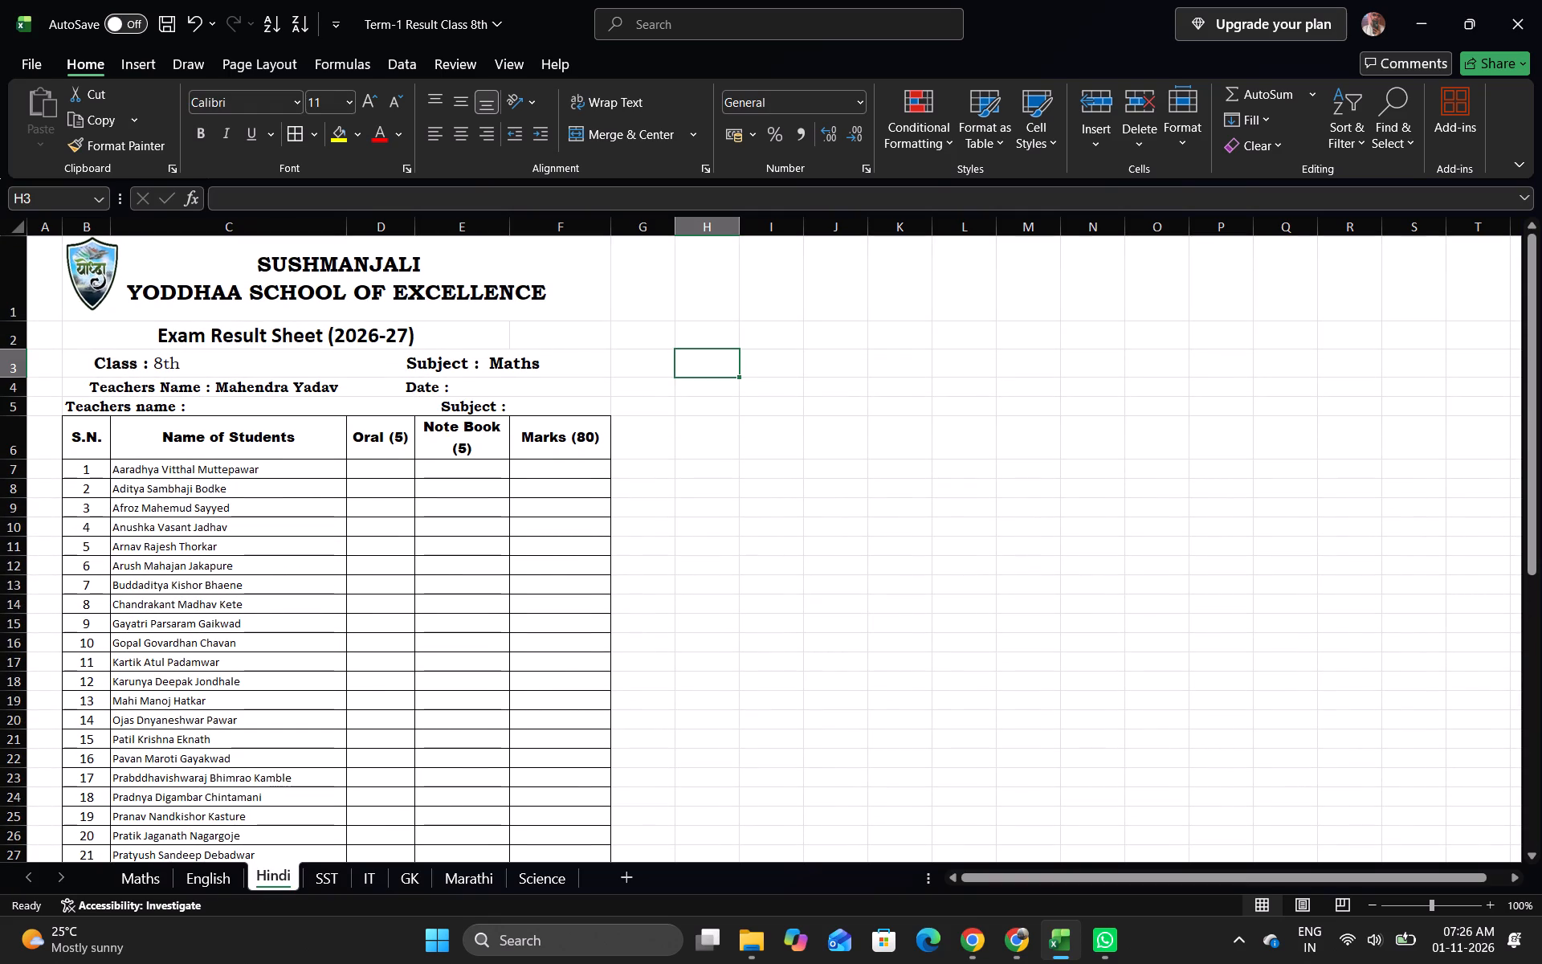
click(14, 408)
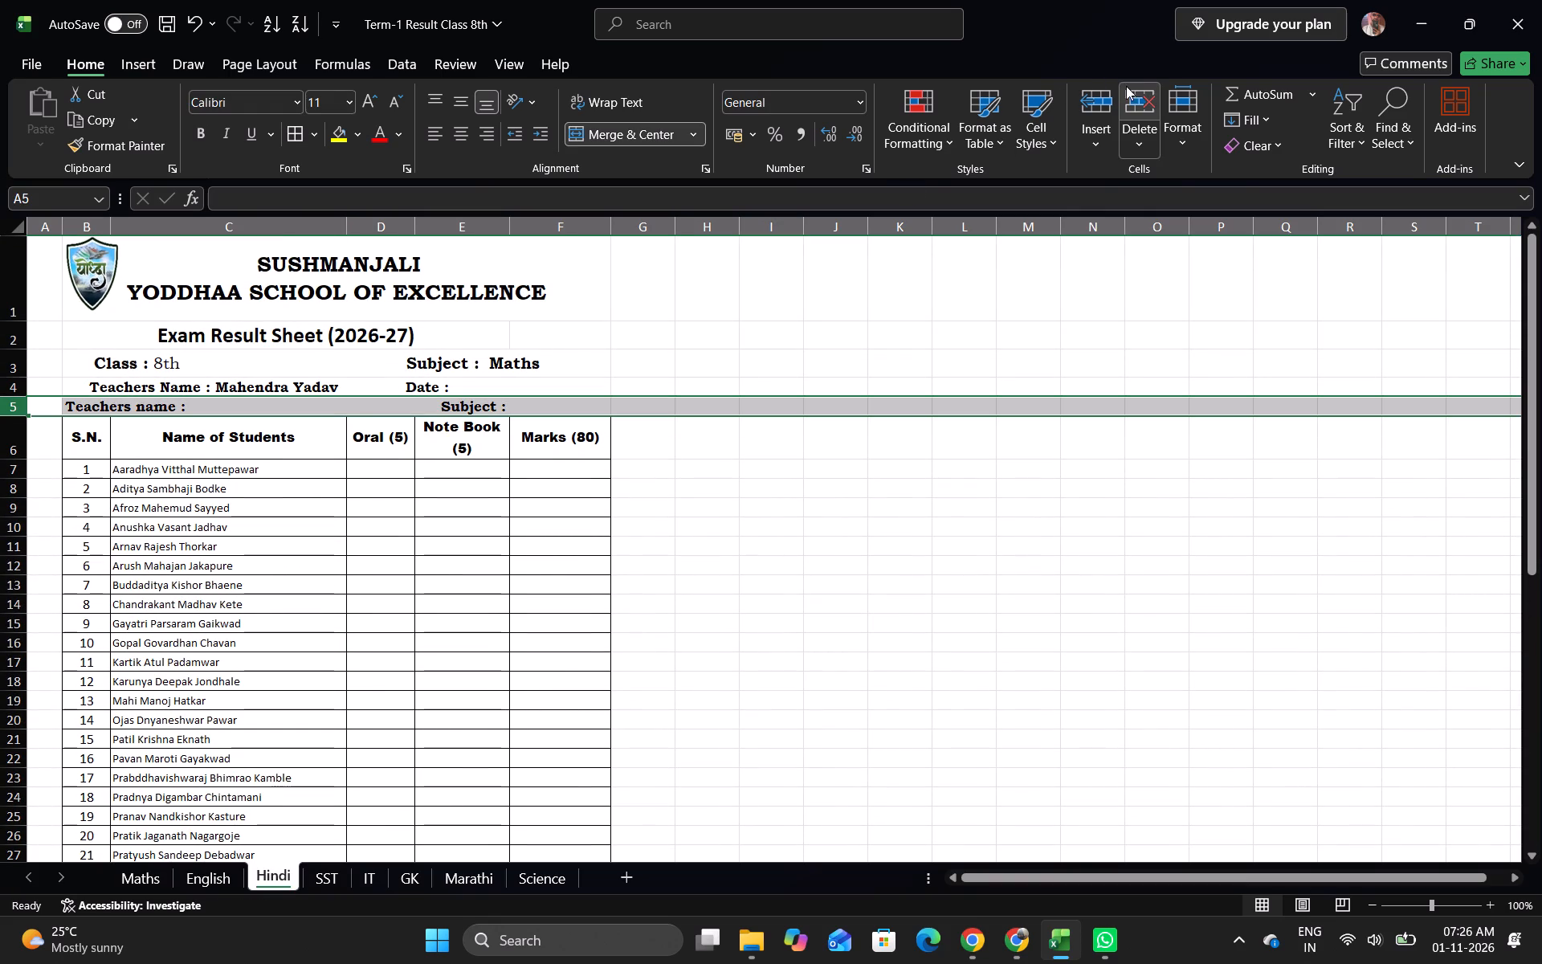
click(1136, 92)
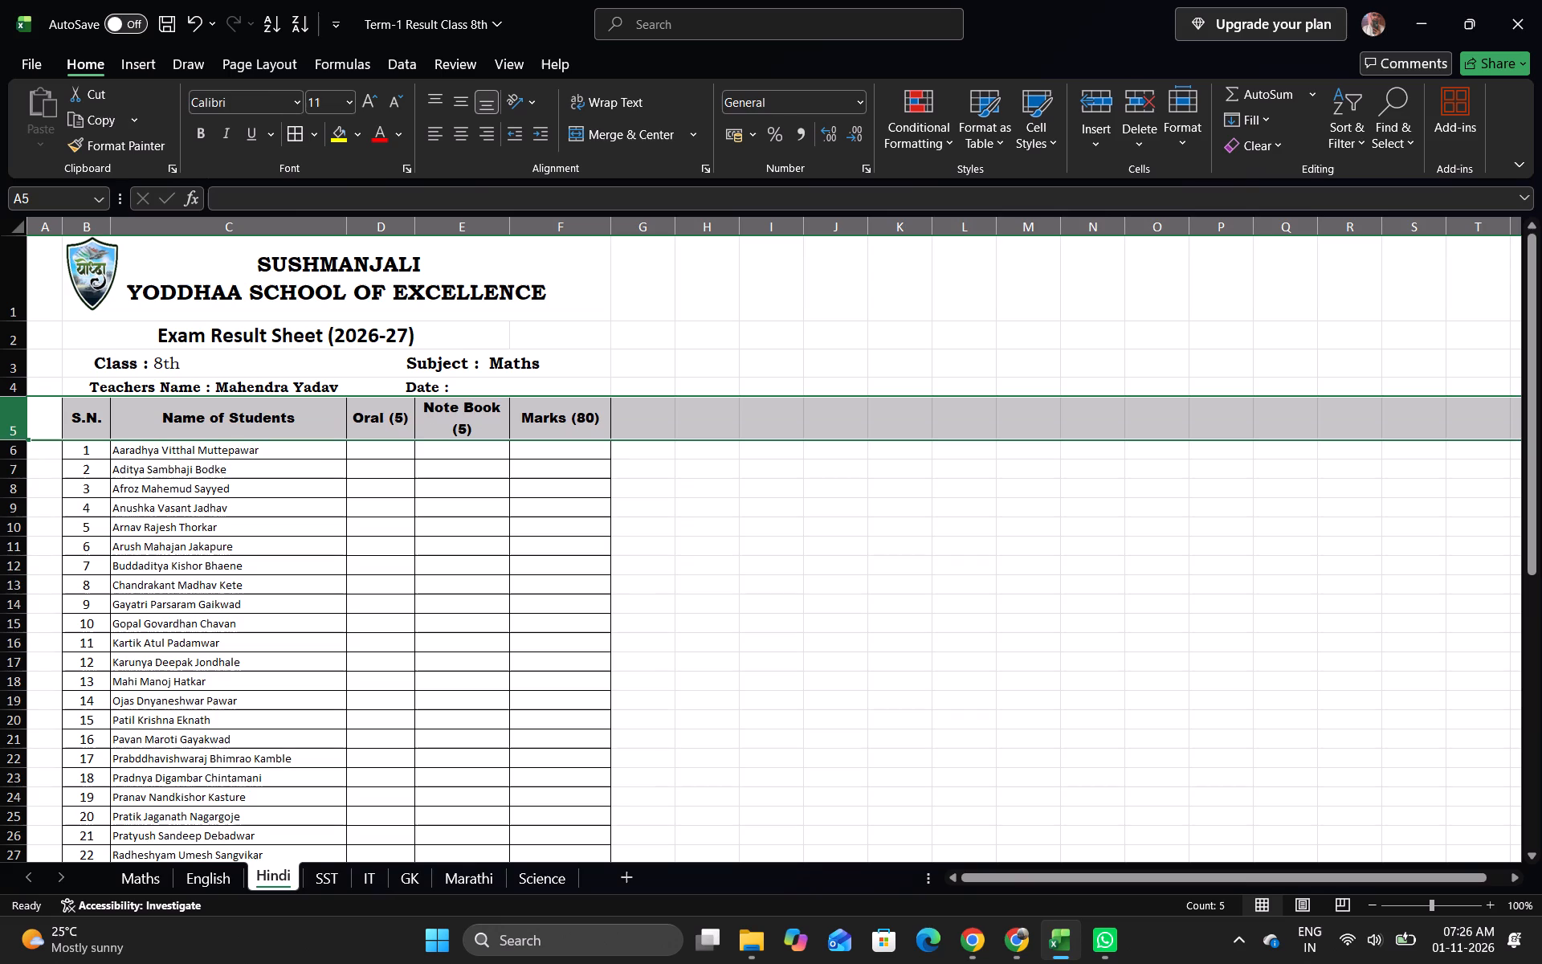
click(541, 384)
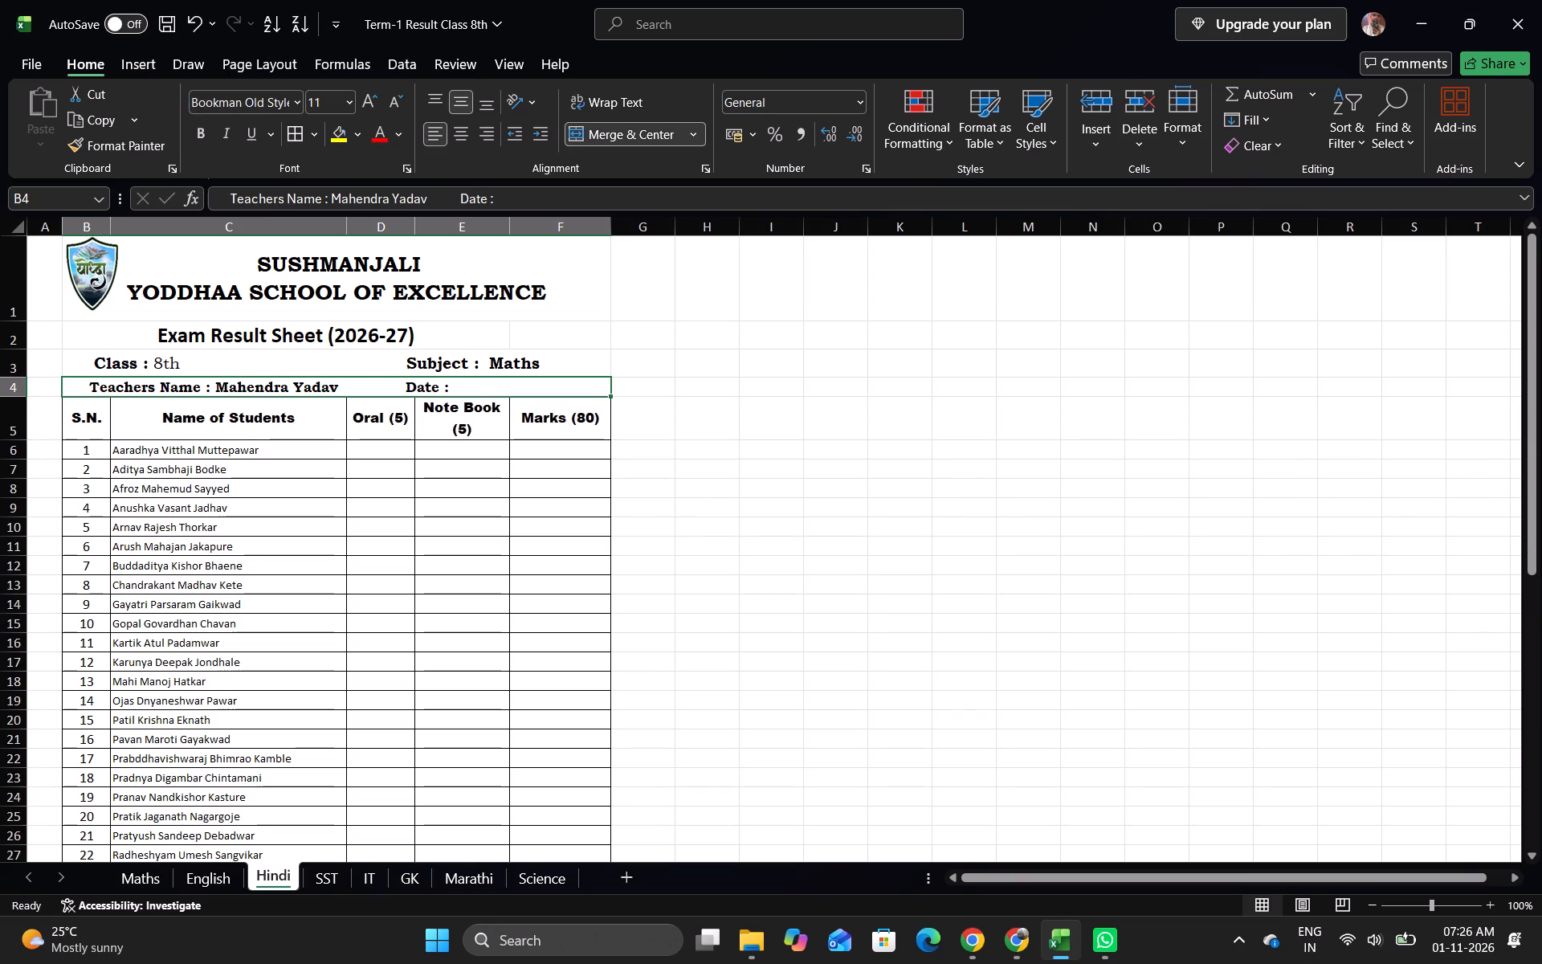
Make the class value 8th in row 3 of the Hindi worksheet bold.
click(206, 361)
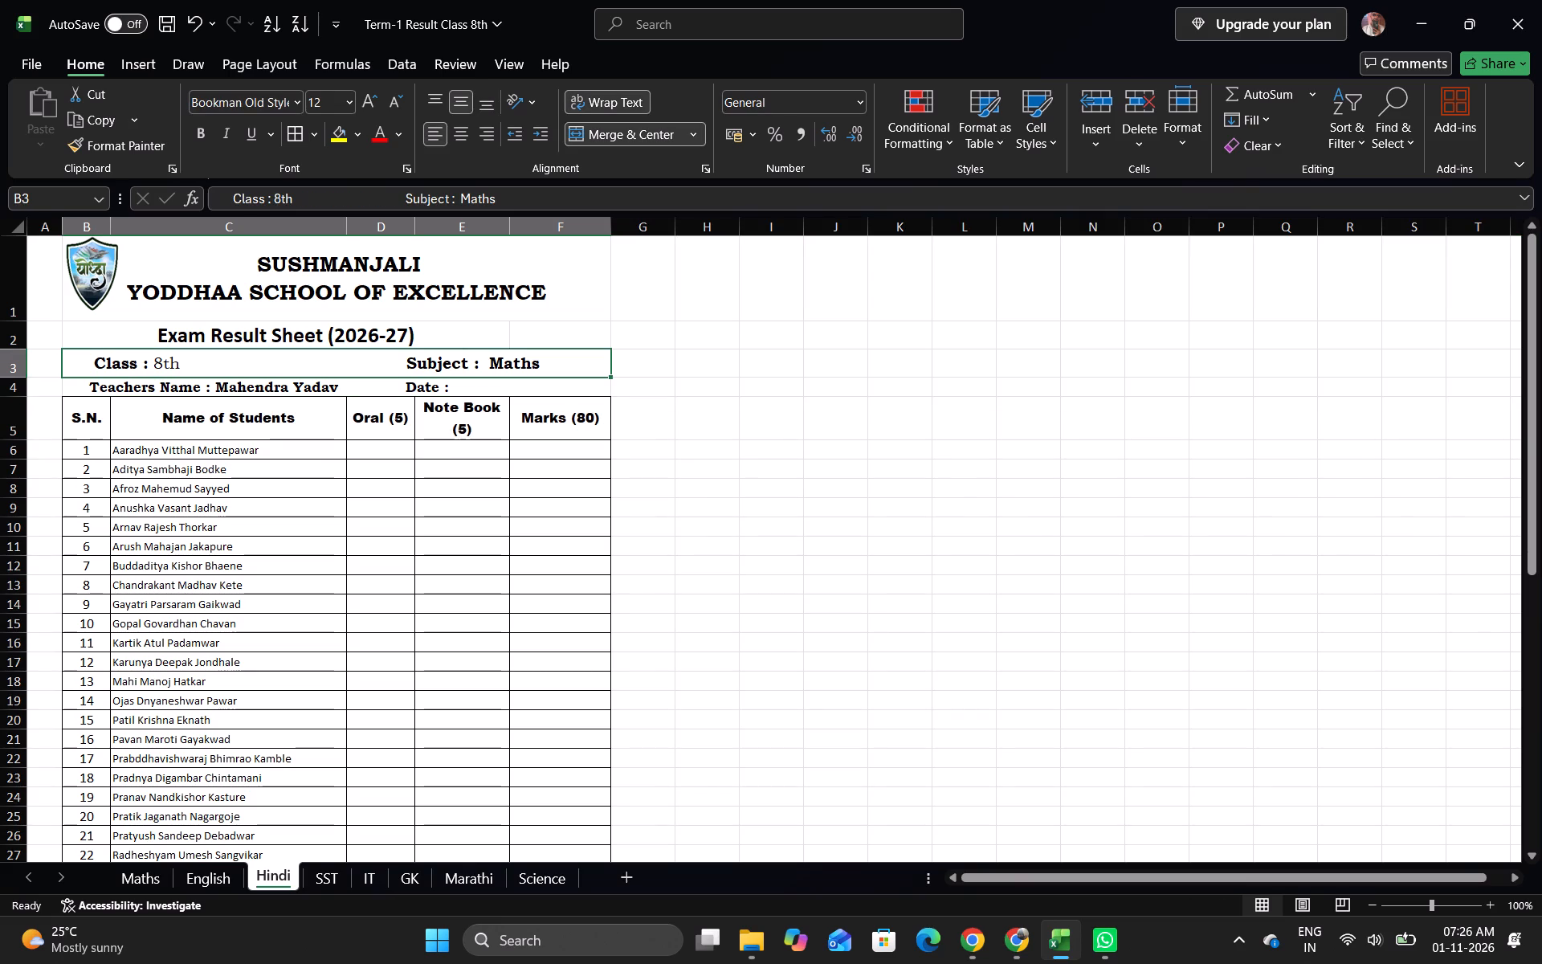
double_click(192, 363)
key(Left)
key(Left)
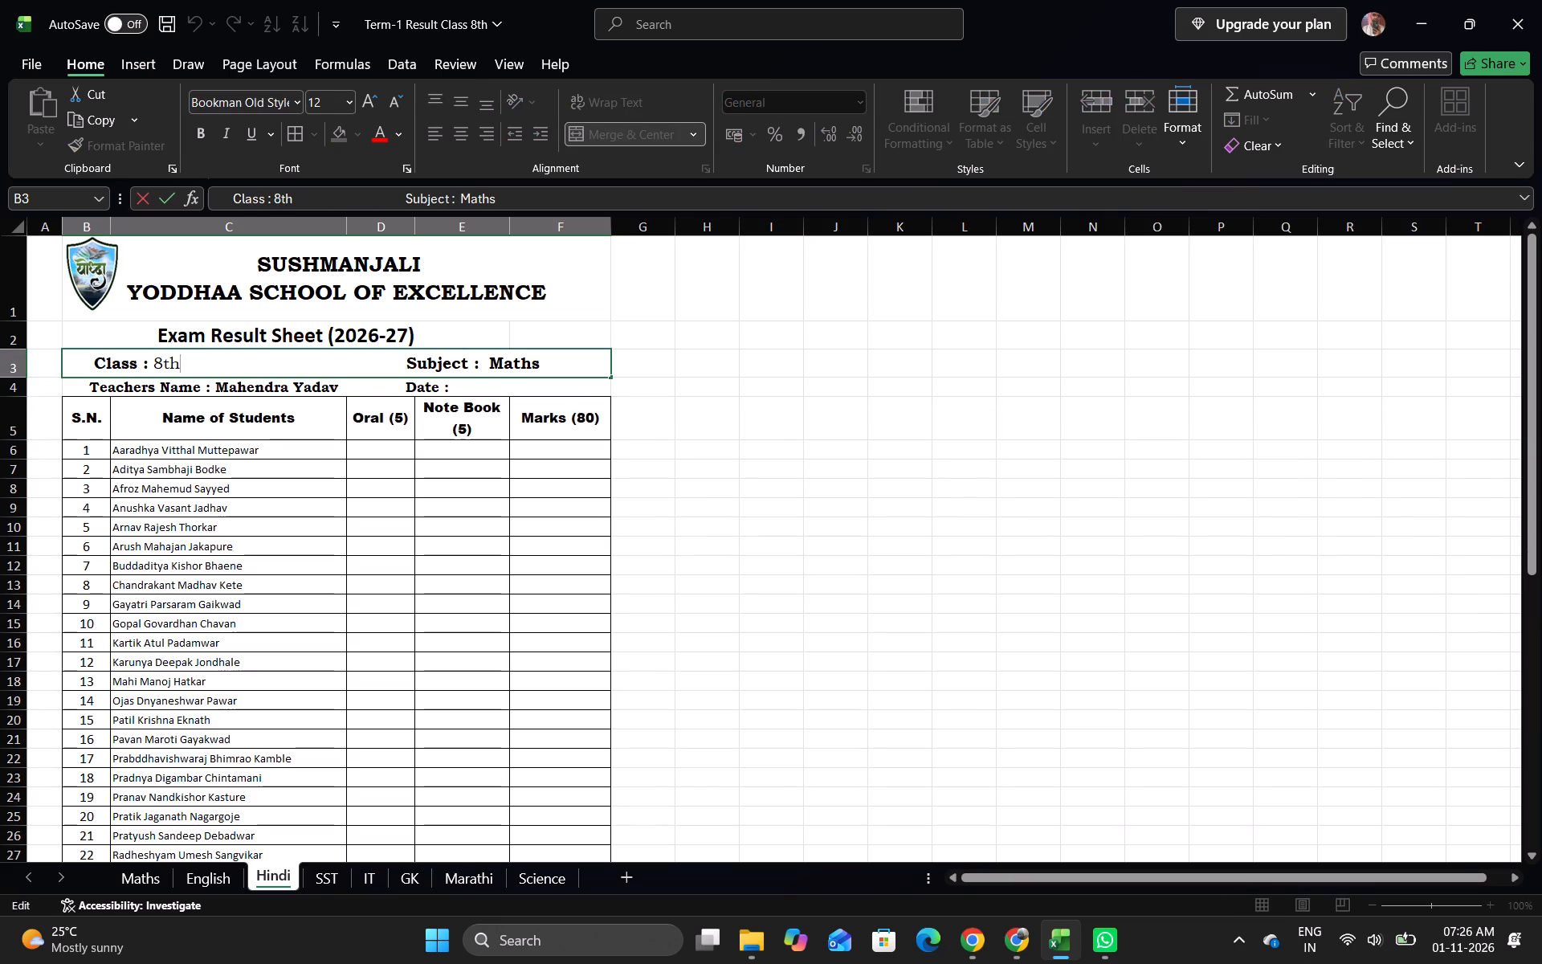
key(Left)
key(Left)
key(Left)
key(ctrl+shift+Right)
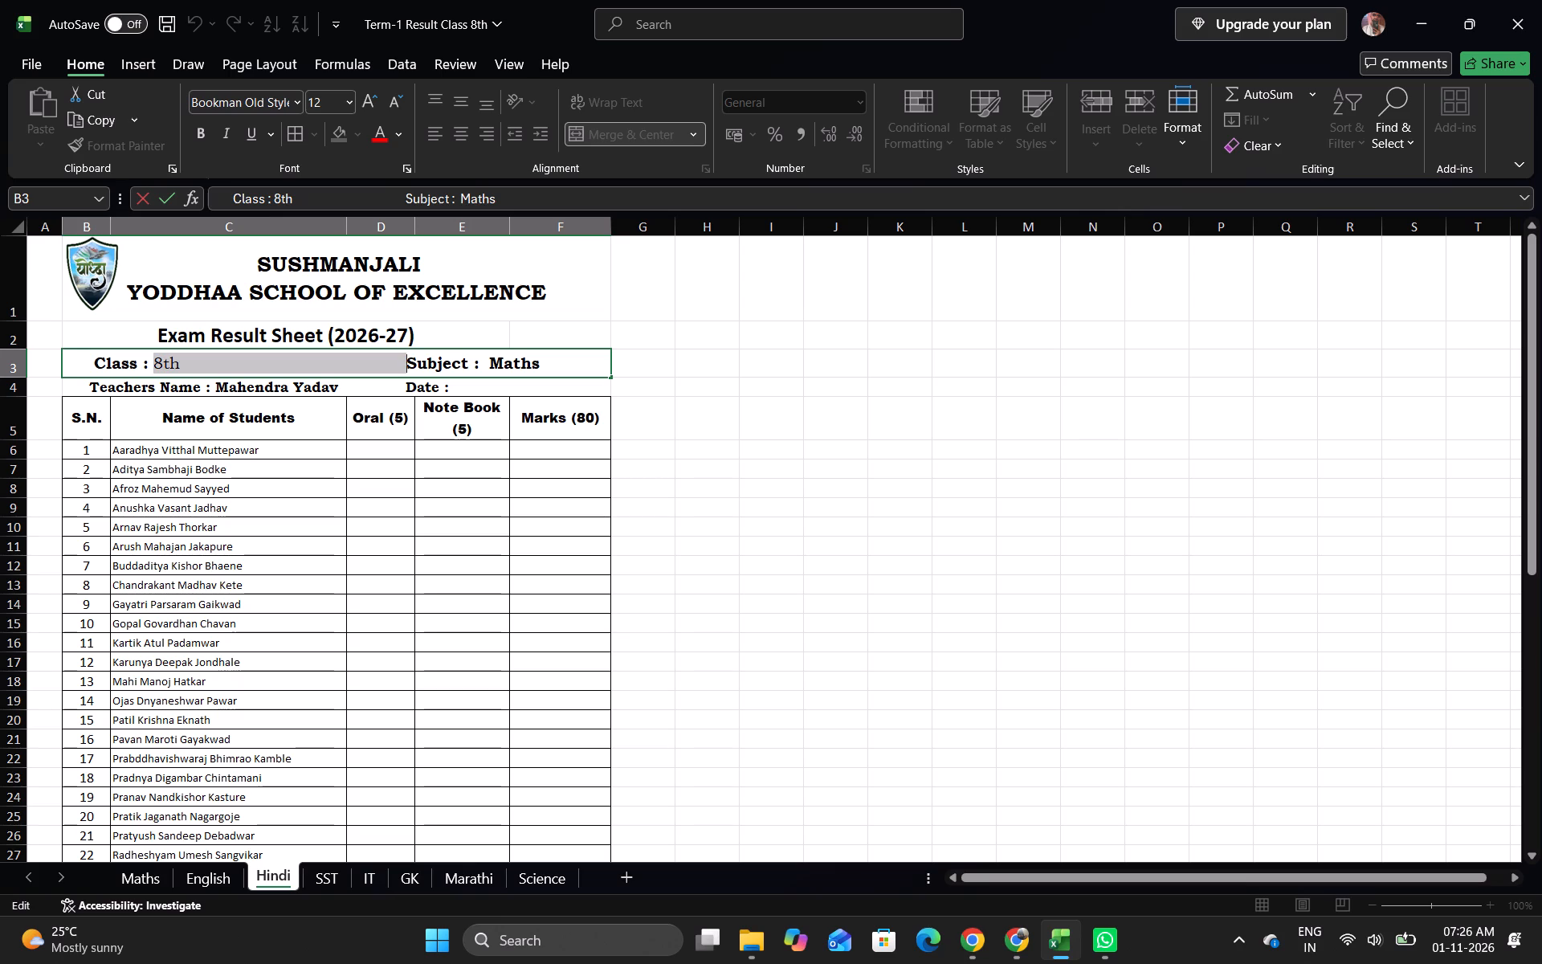
click(200, 128)
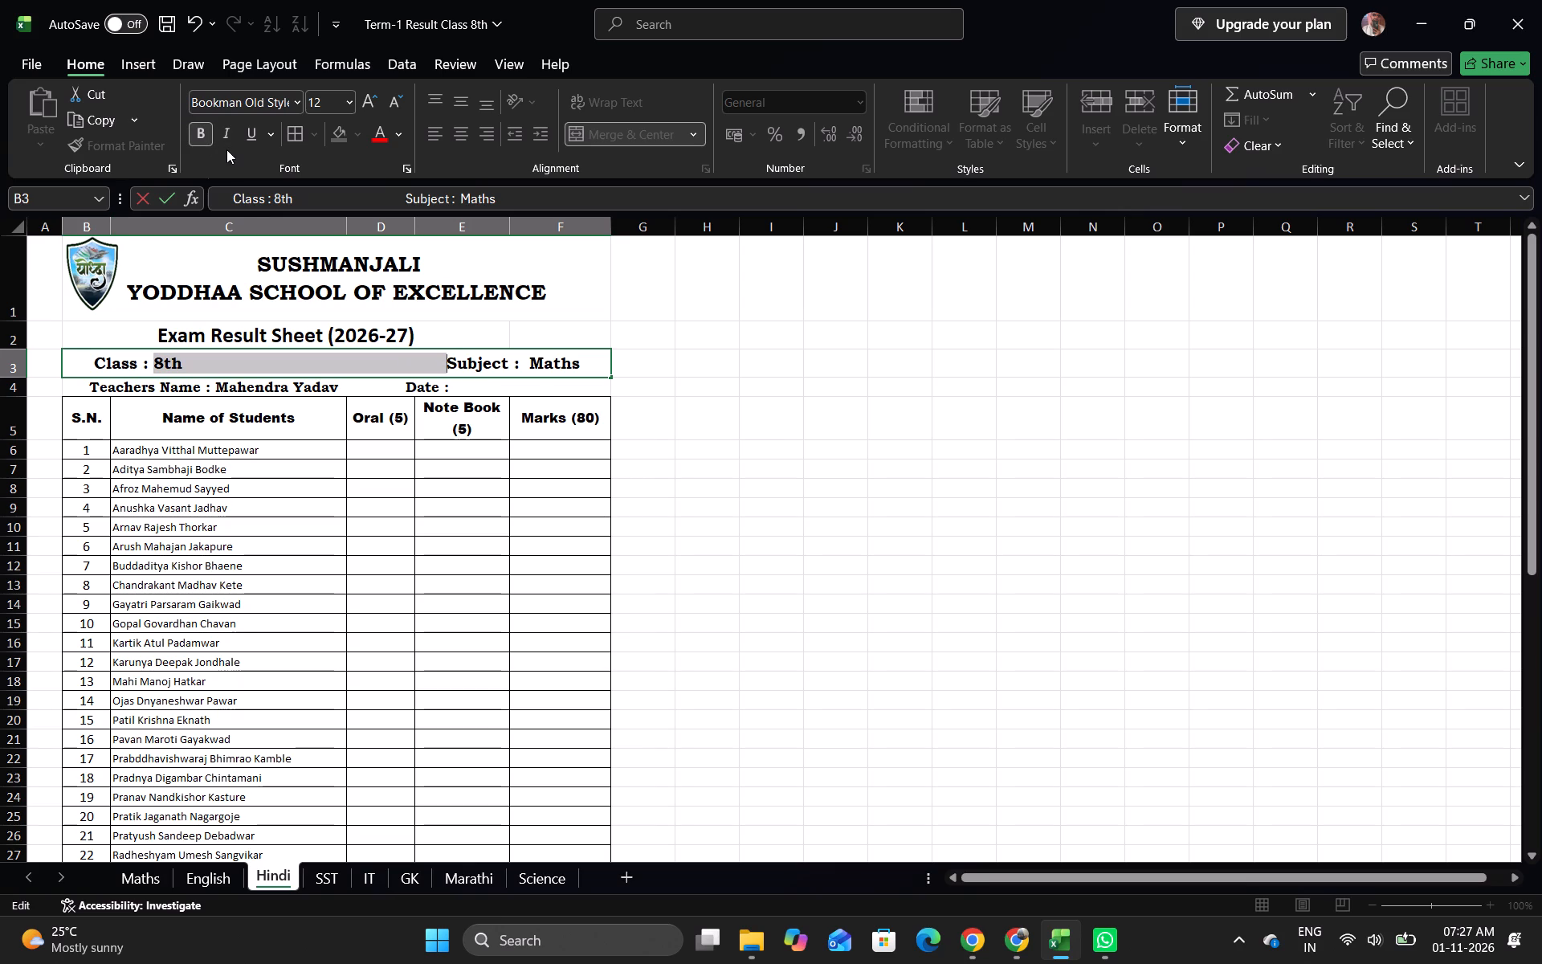
key(ctrl+z)
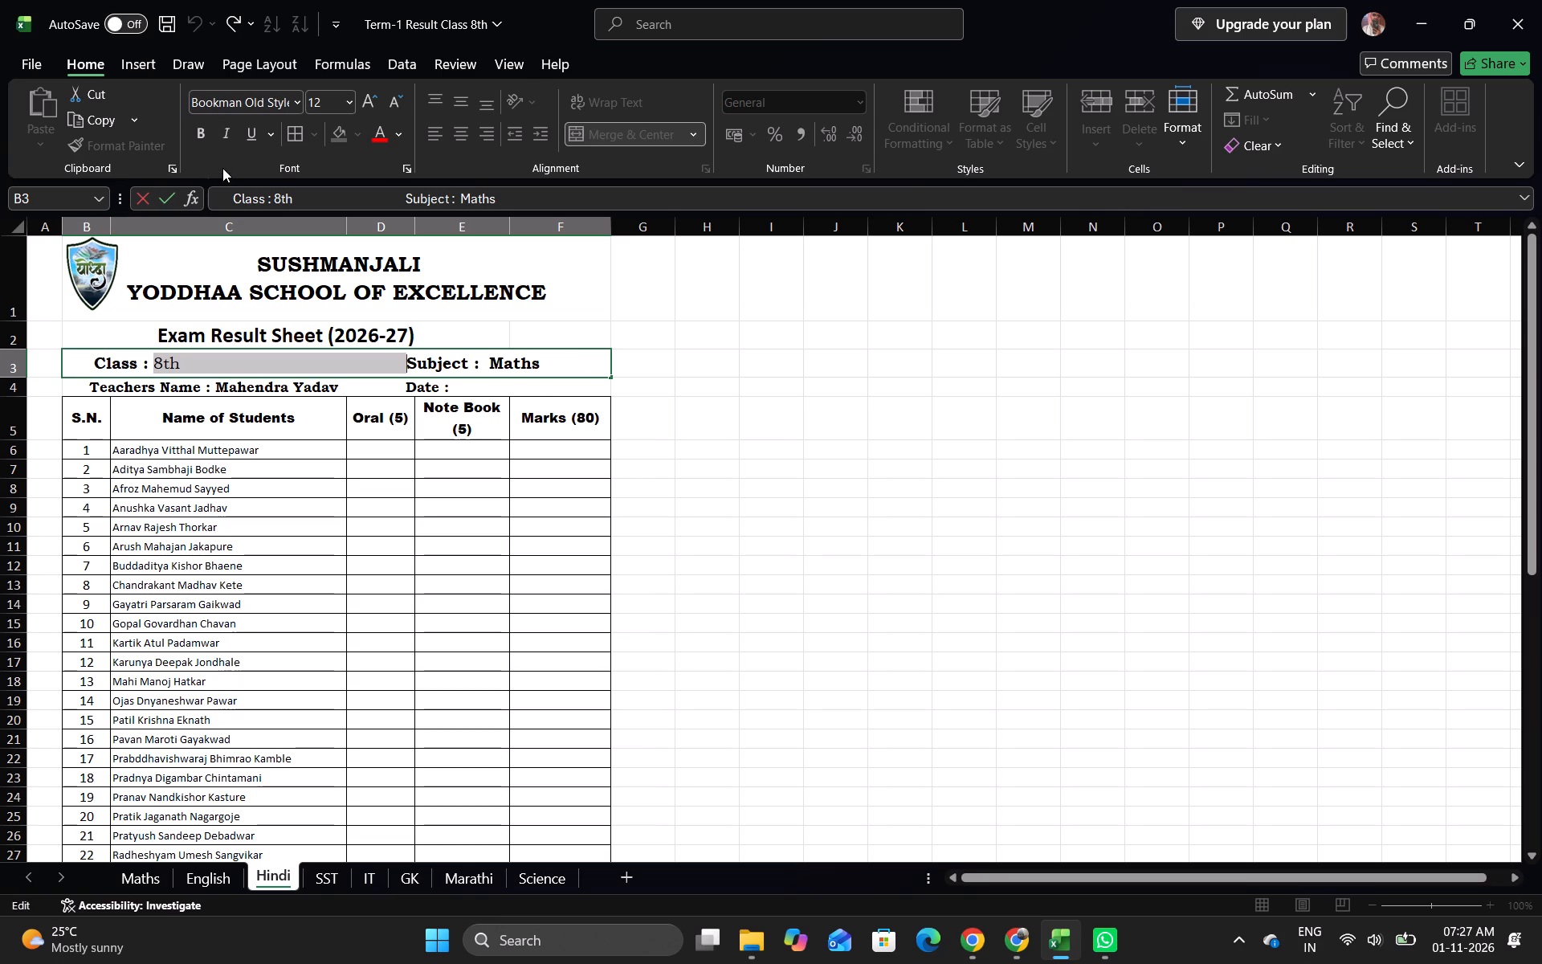
click(204, 129)
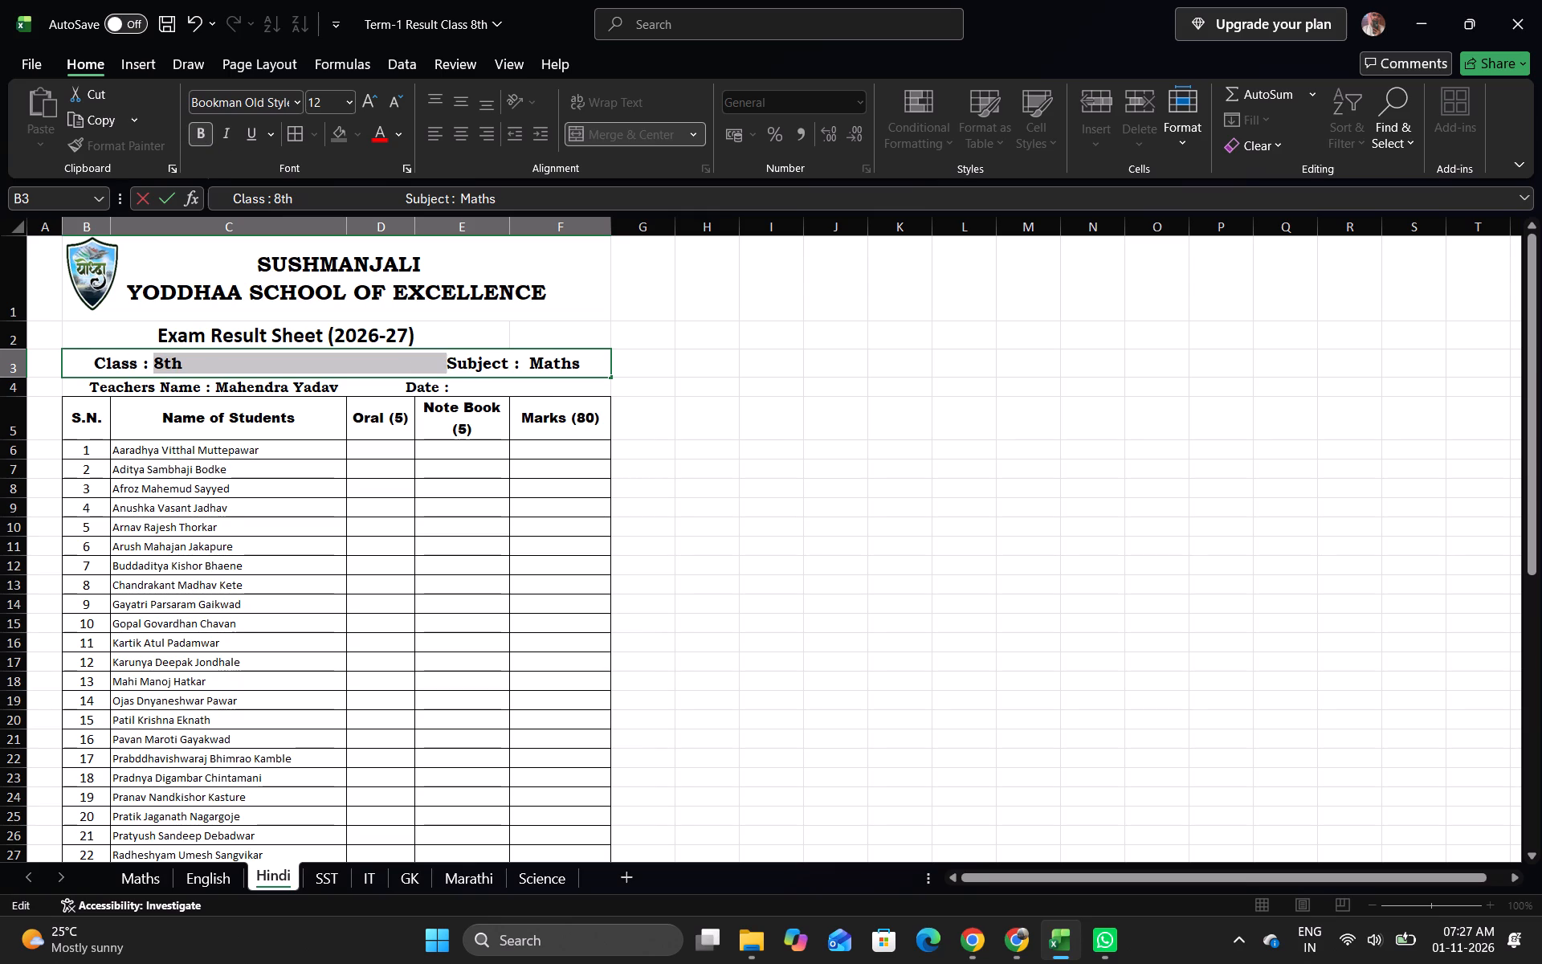
Remove seven spaces before the Subject label in row 3 of the Hindi worksheet to realign it with the Date label.
click(428, 366)
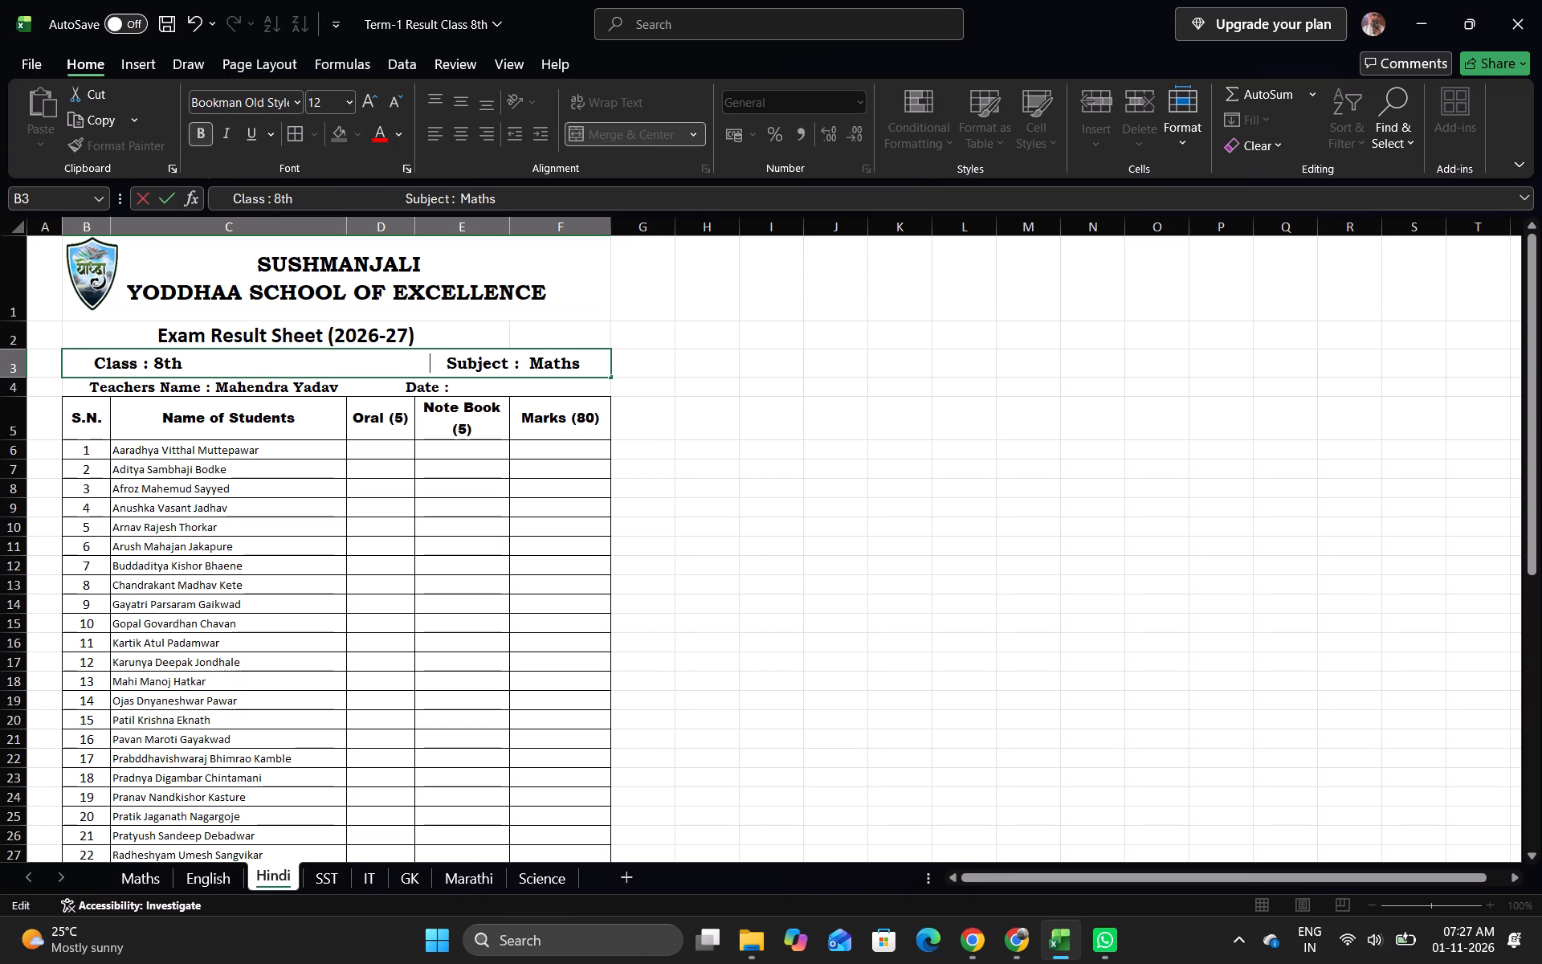
key(BackSpace)
key(BackSpace)
key(BackSpace)
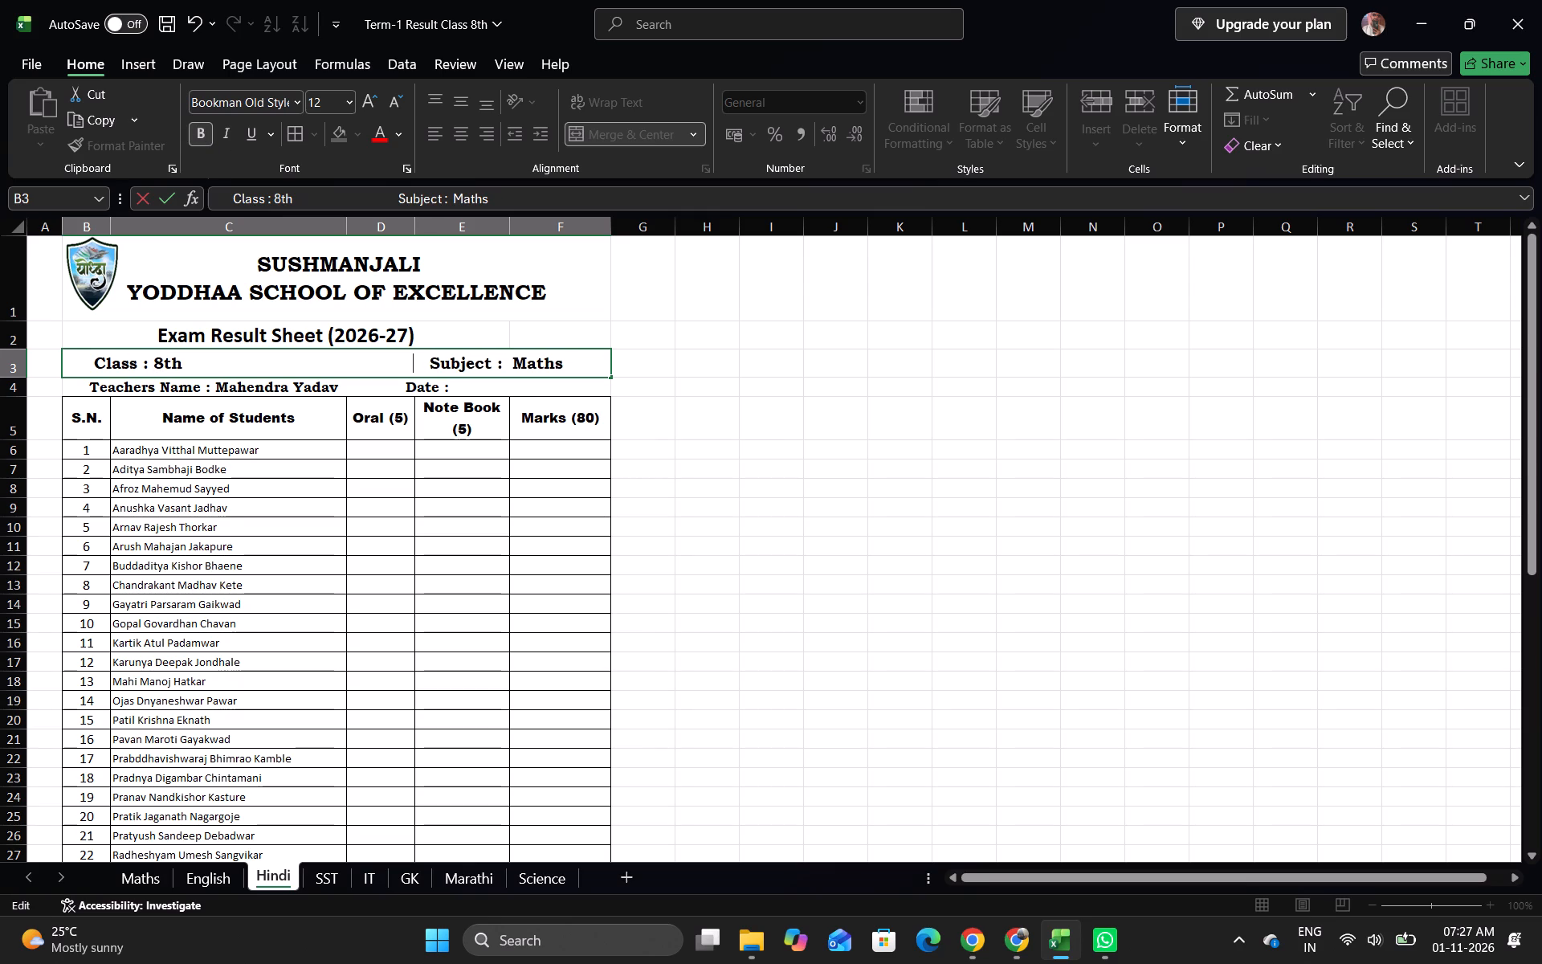
key(BackSpace)
key(BackSpace)
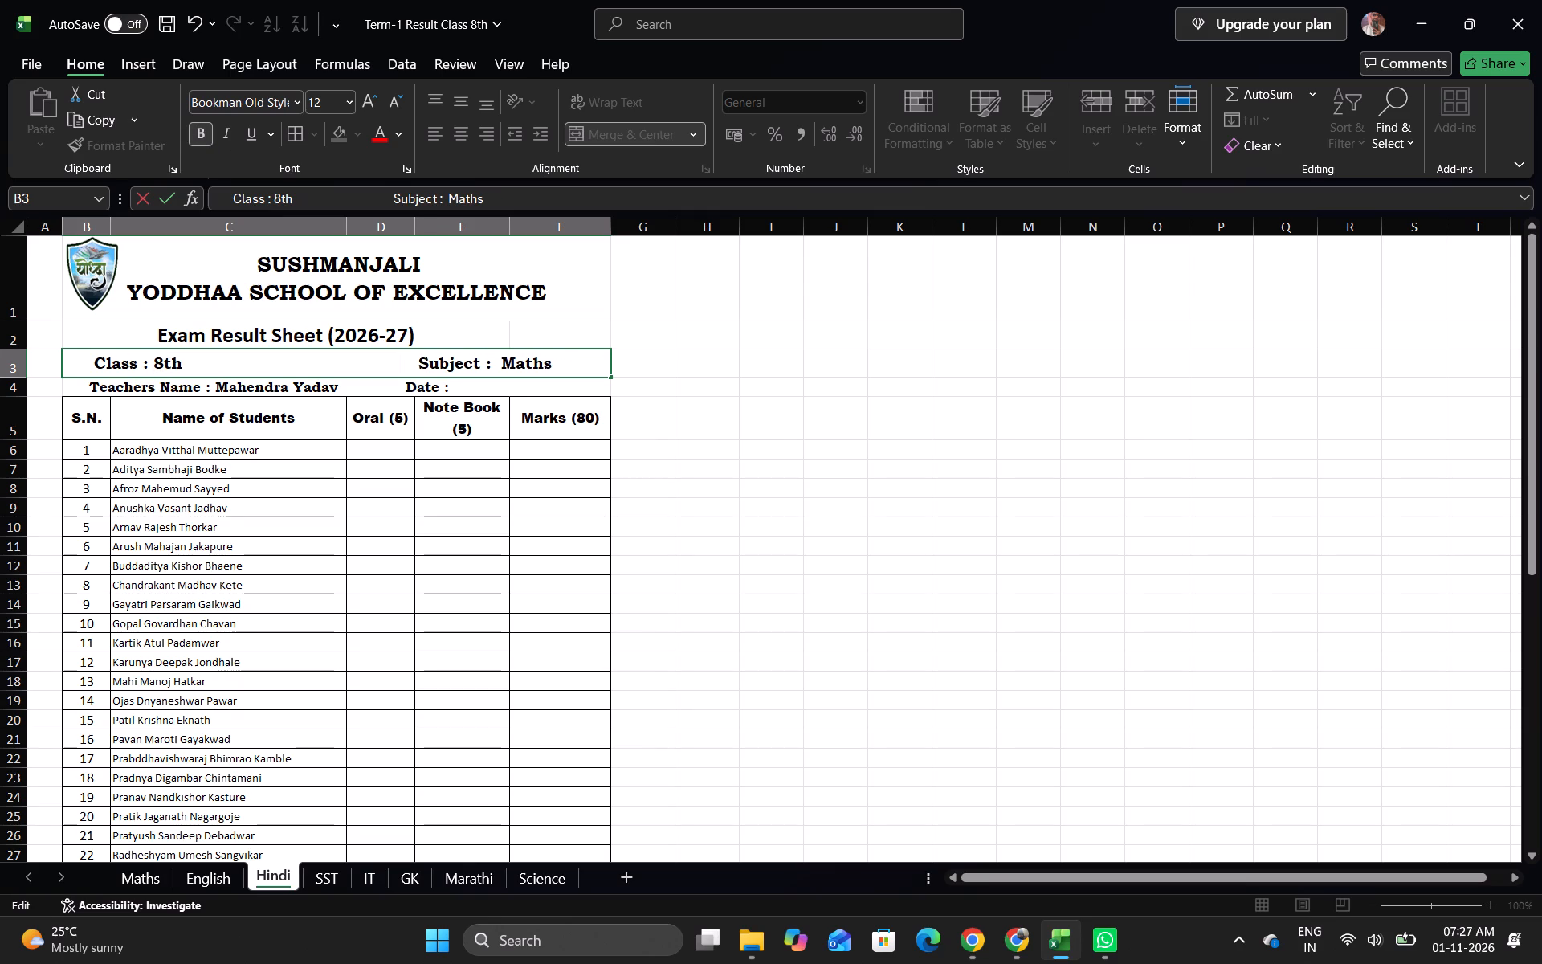
key(BackSpace)
key(BackSpace)
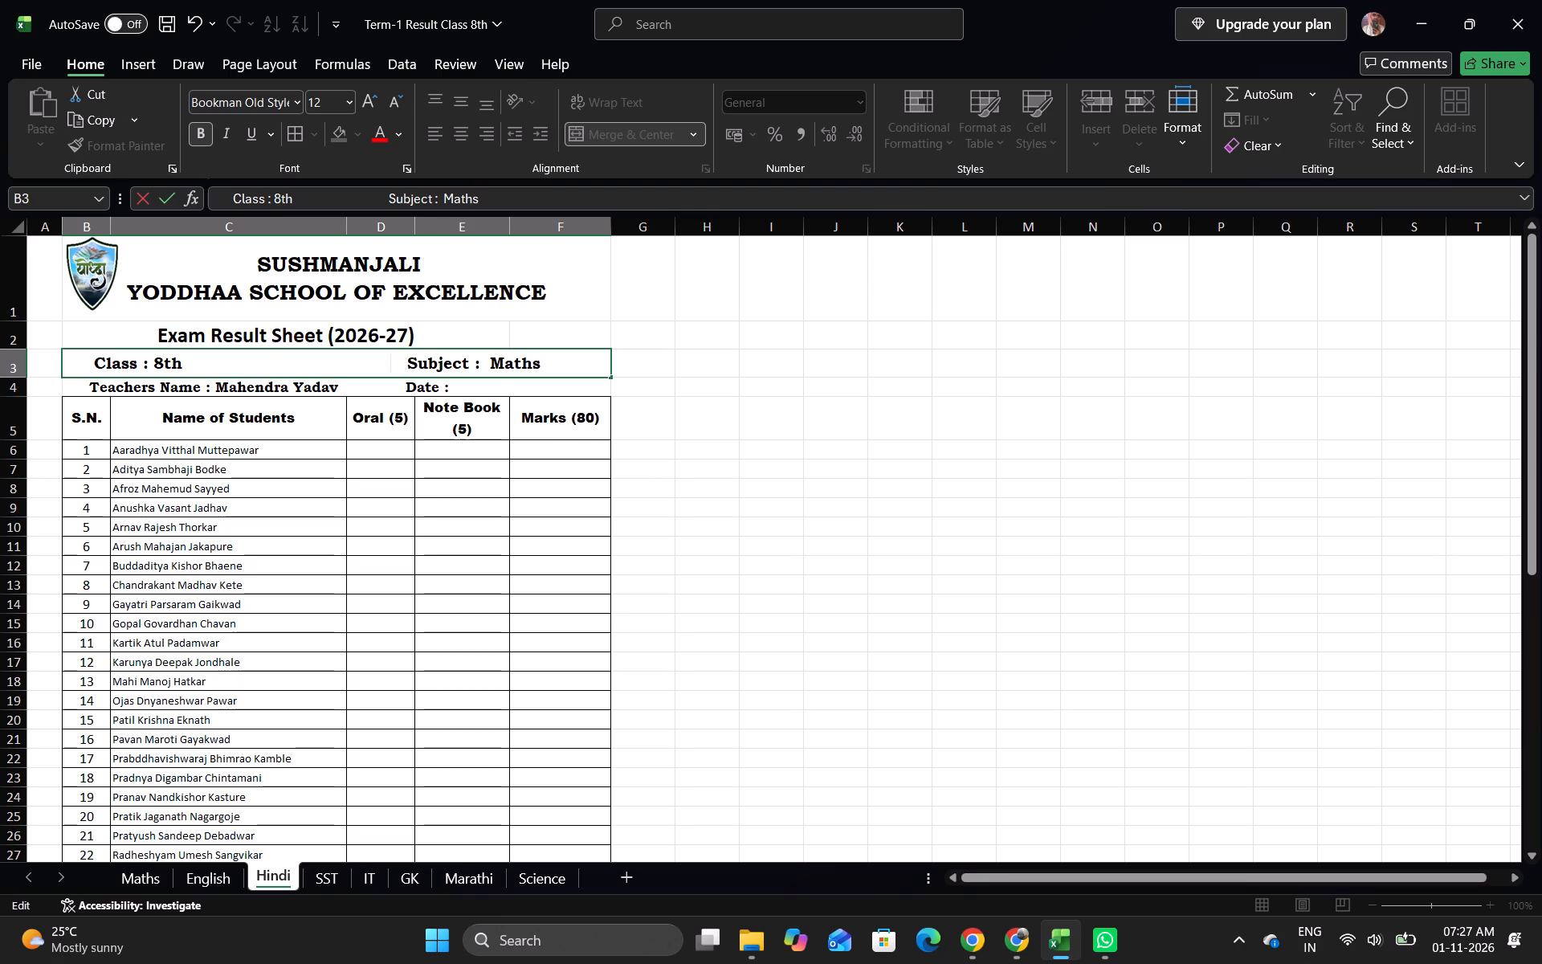
Replace the subject Maths in row 3 of the Hindi worksheet with Hindi.
click(545, 365)
drag(545, 365, 527, 364)
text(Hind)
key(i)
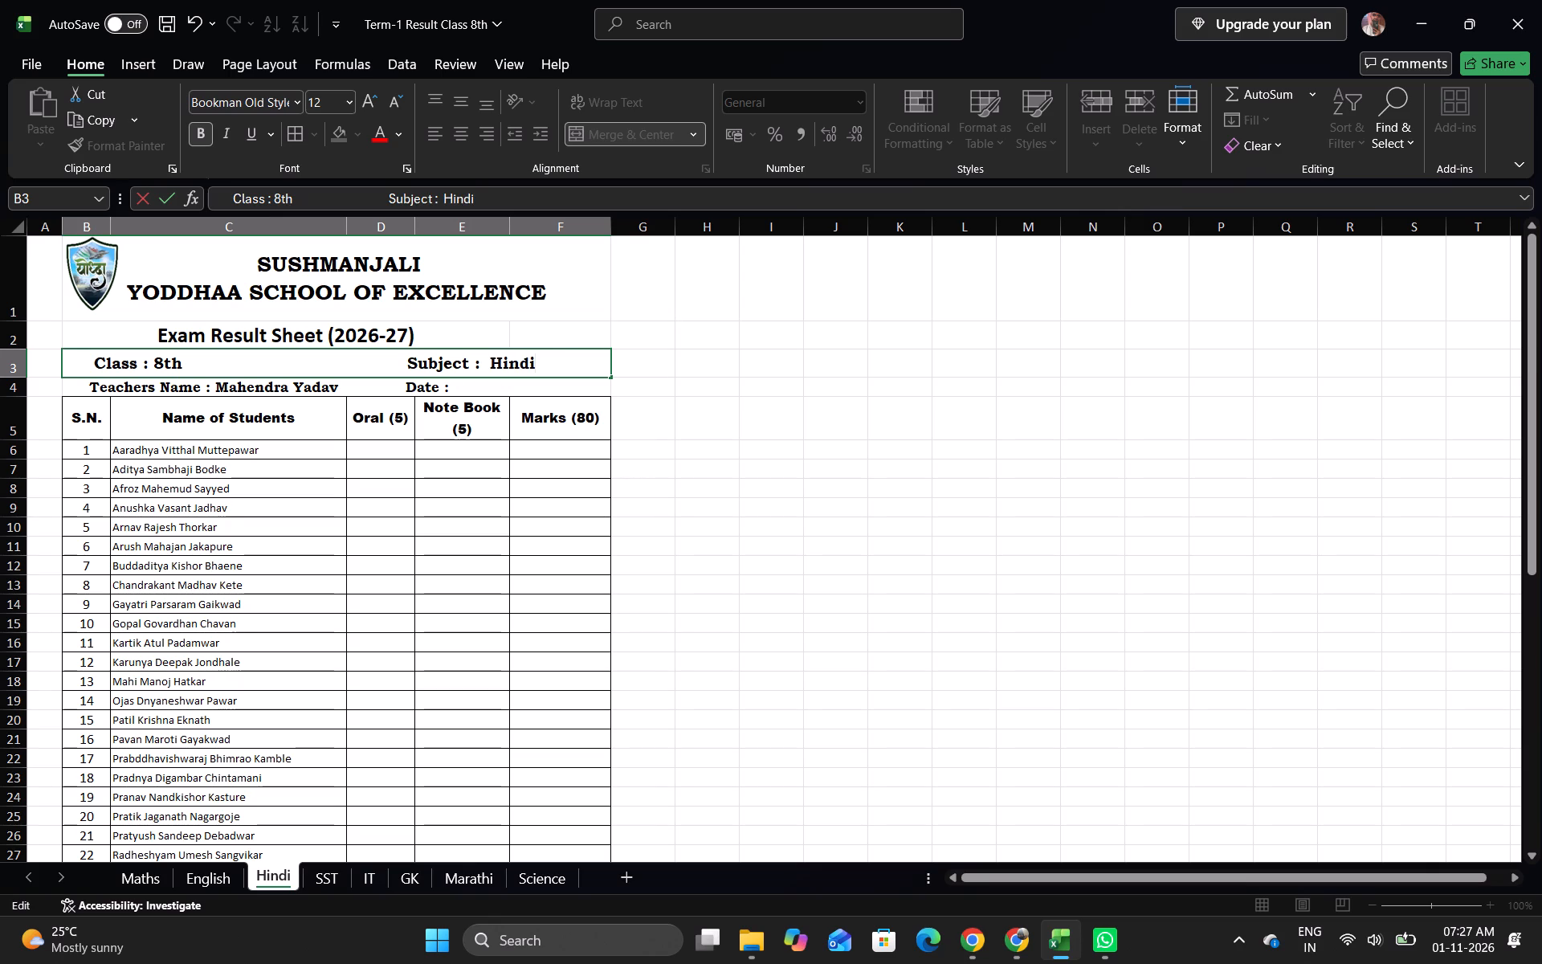
Delete row 5 with the duplicate blank "Teachers name" and "Subject" labels from the SST worksheet.
click(333, 889)
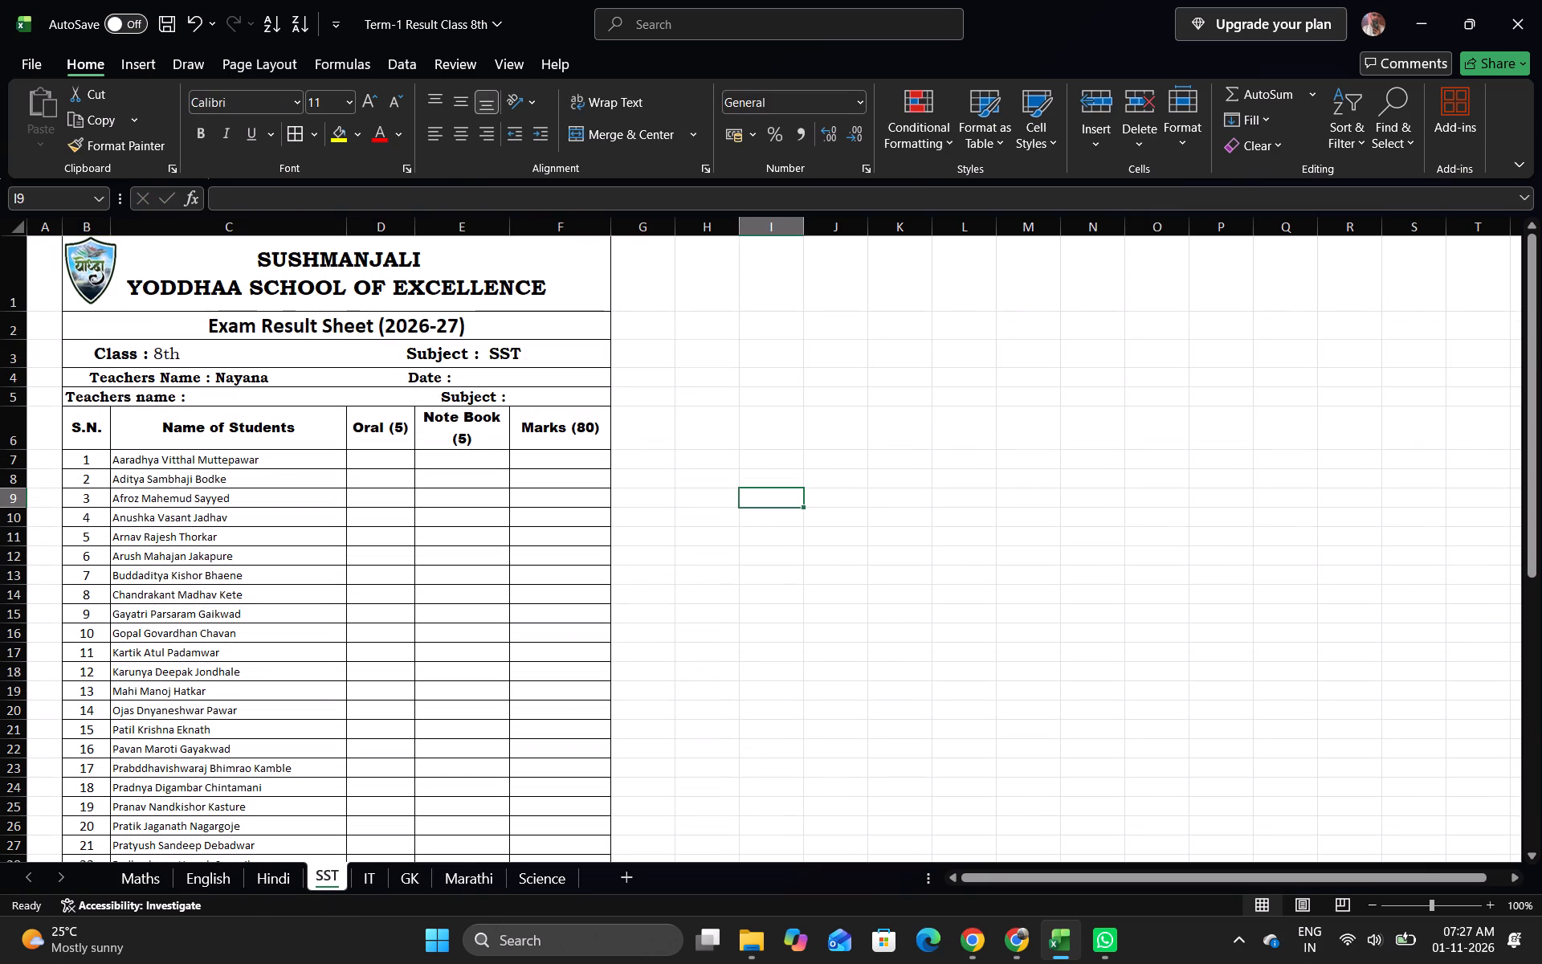
click(8, 395)
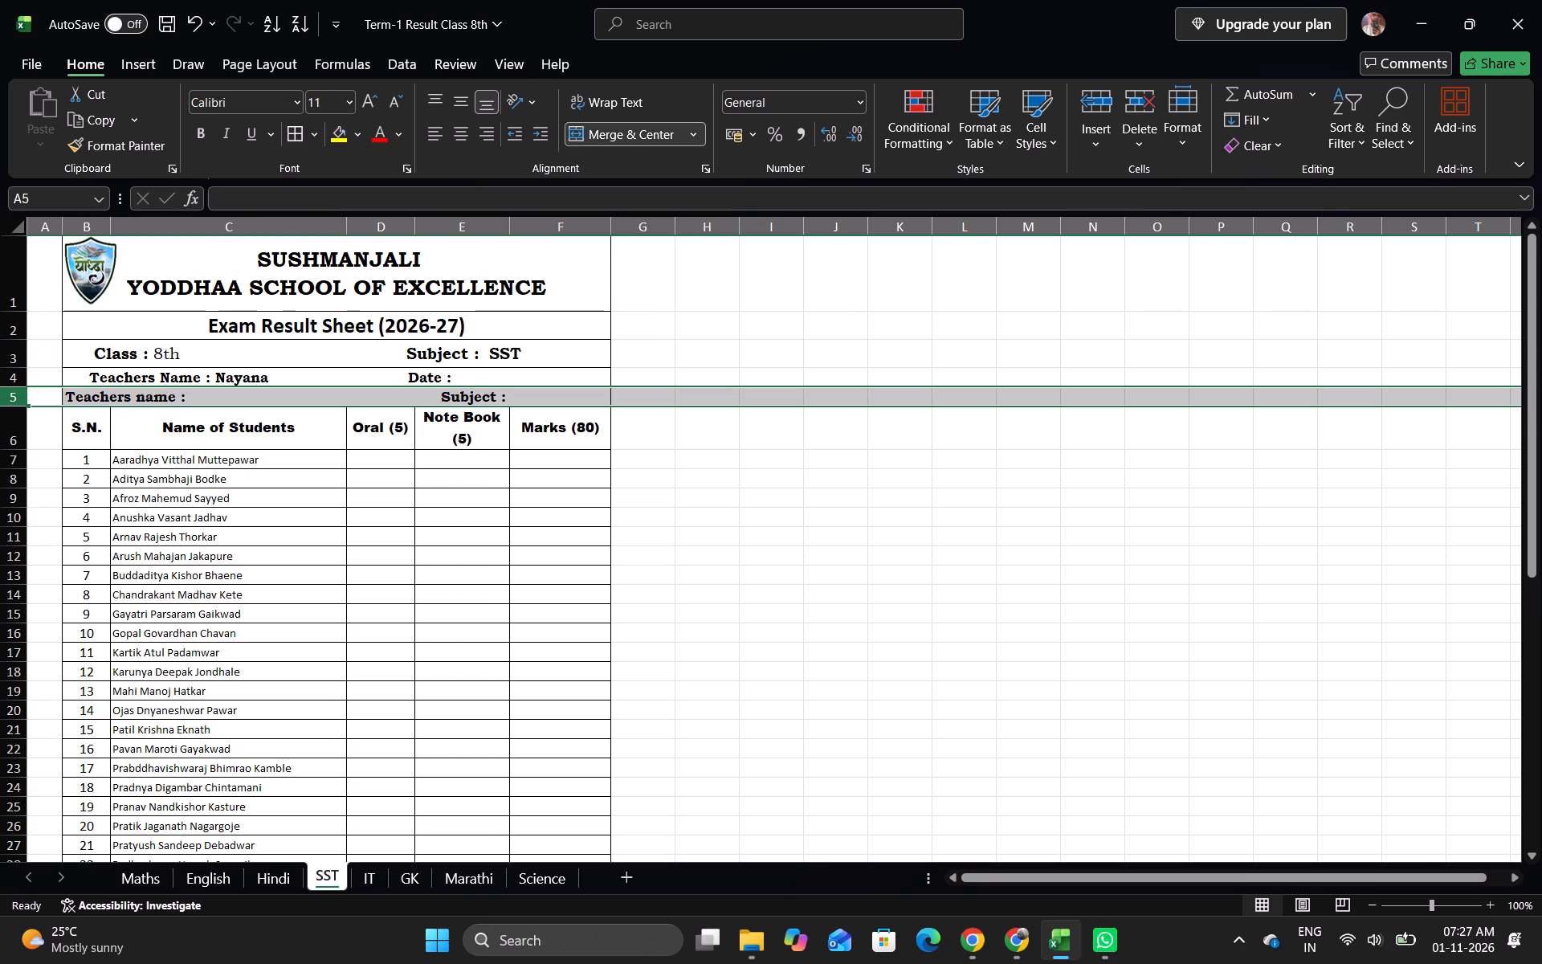
click(1150, 123)
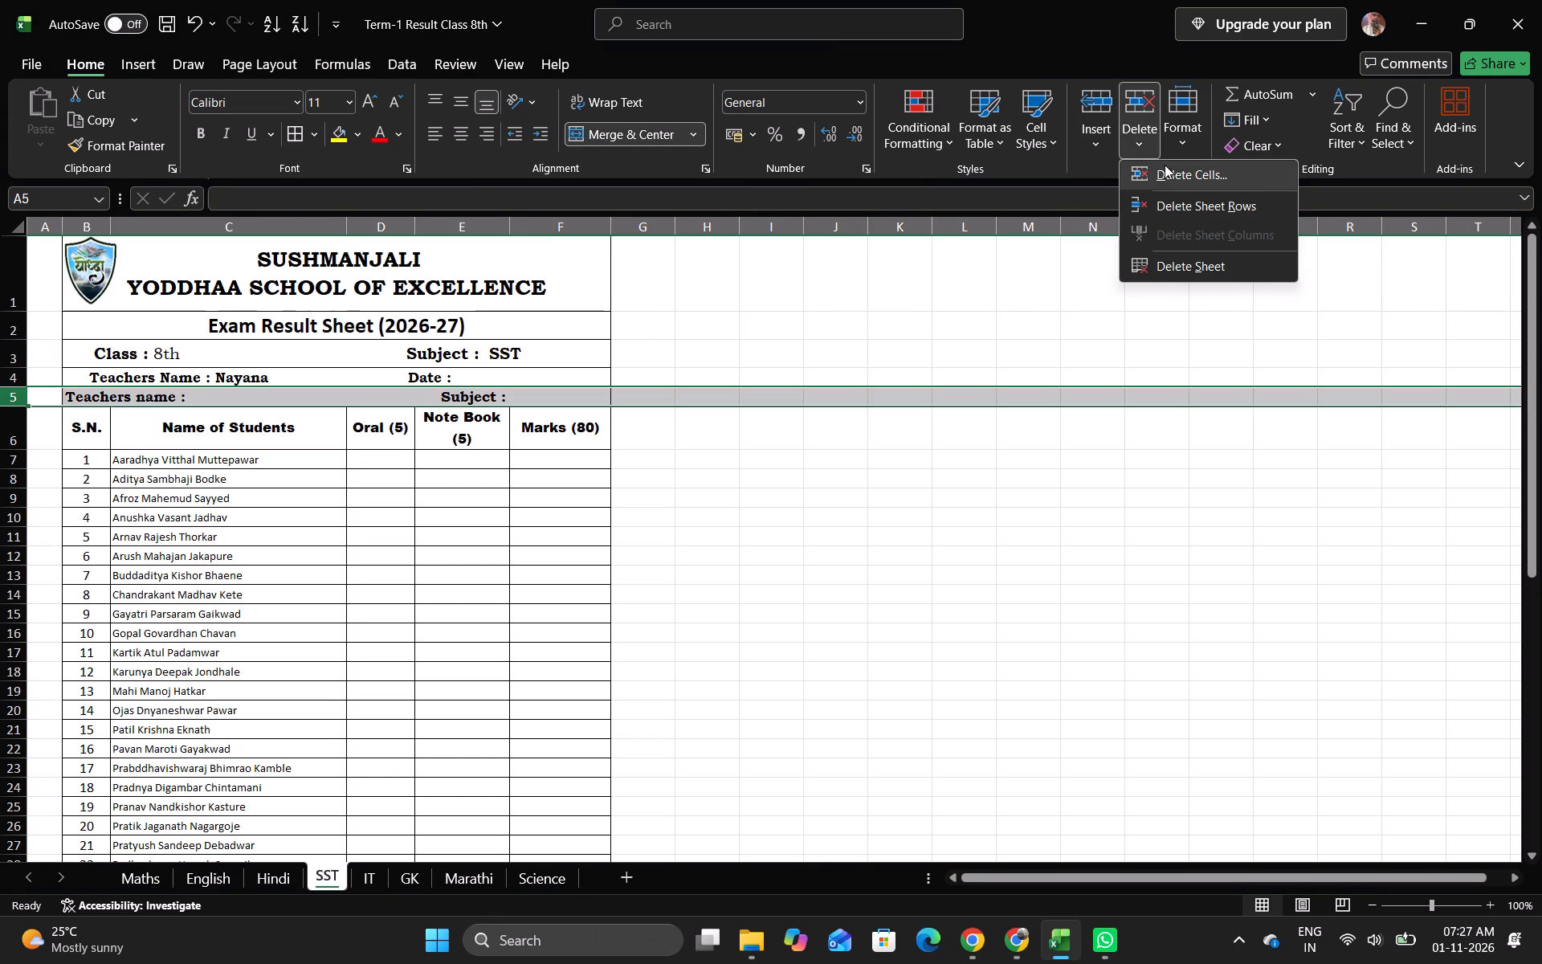
click(1167, 170)
click(861, 376)
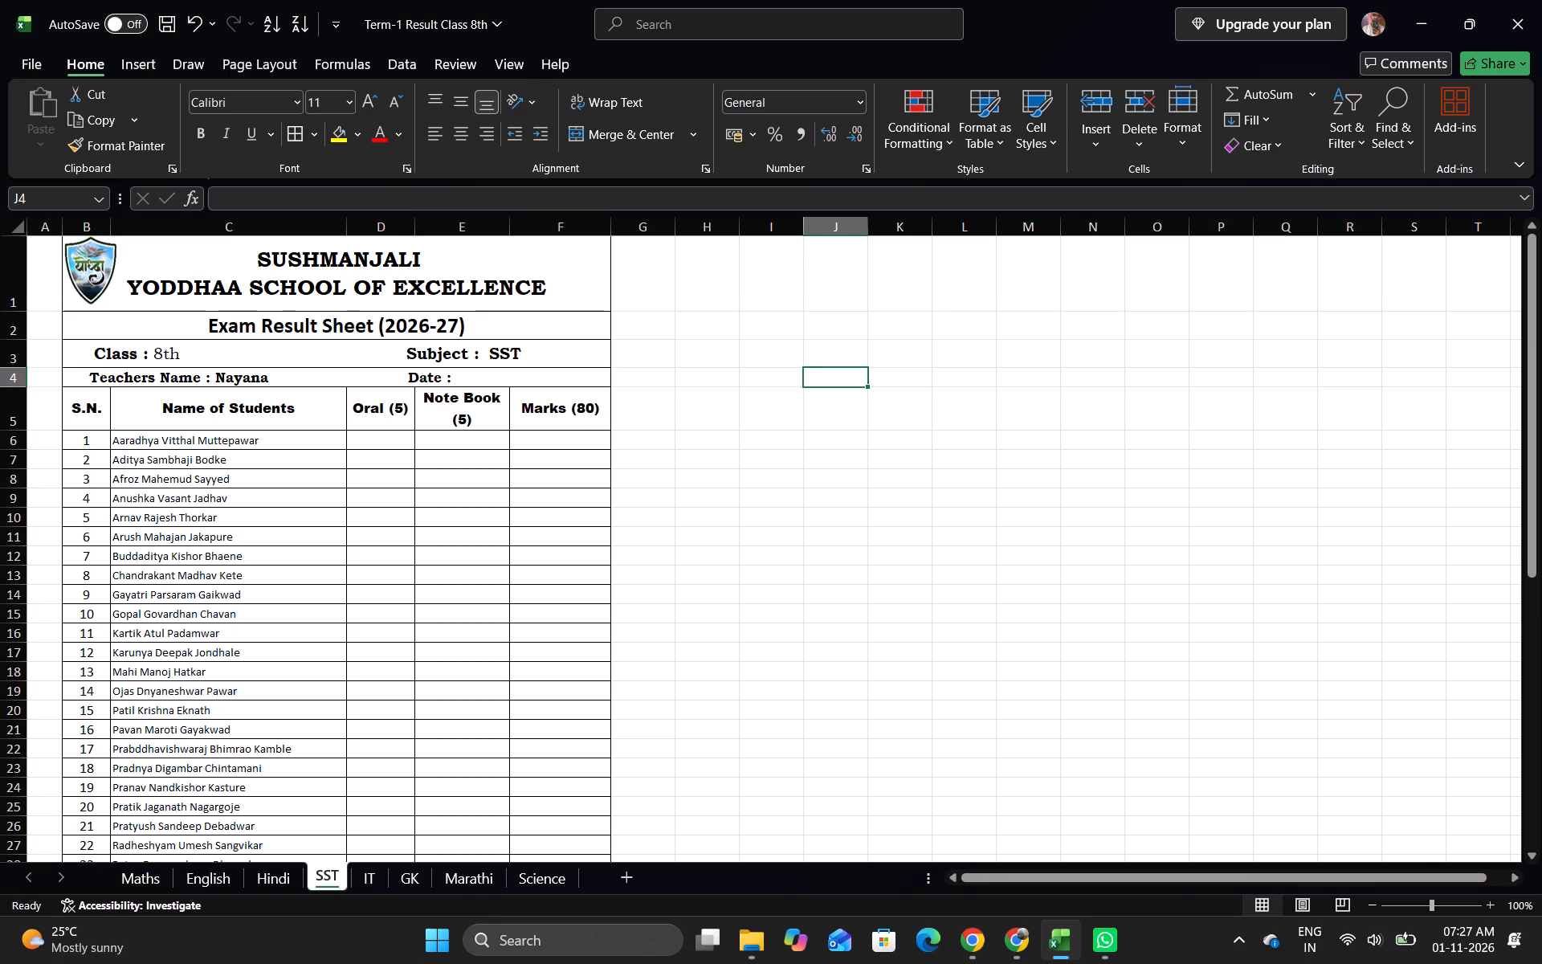
Delete row 5 with the duplicate blank "Teachers name" and "Subject" labels from the IT worksheet.
click(369, 884)
scroll(434, 651, up, 3)
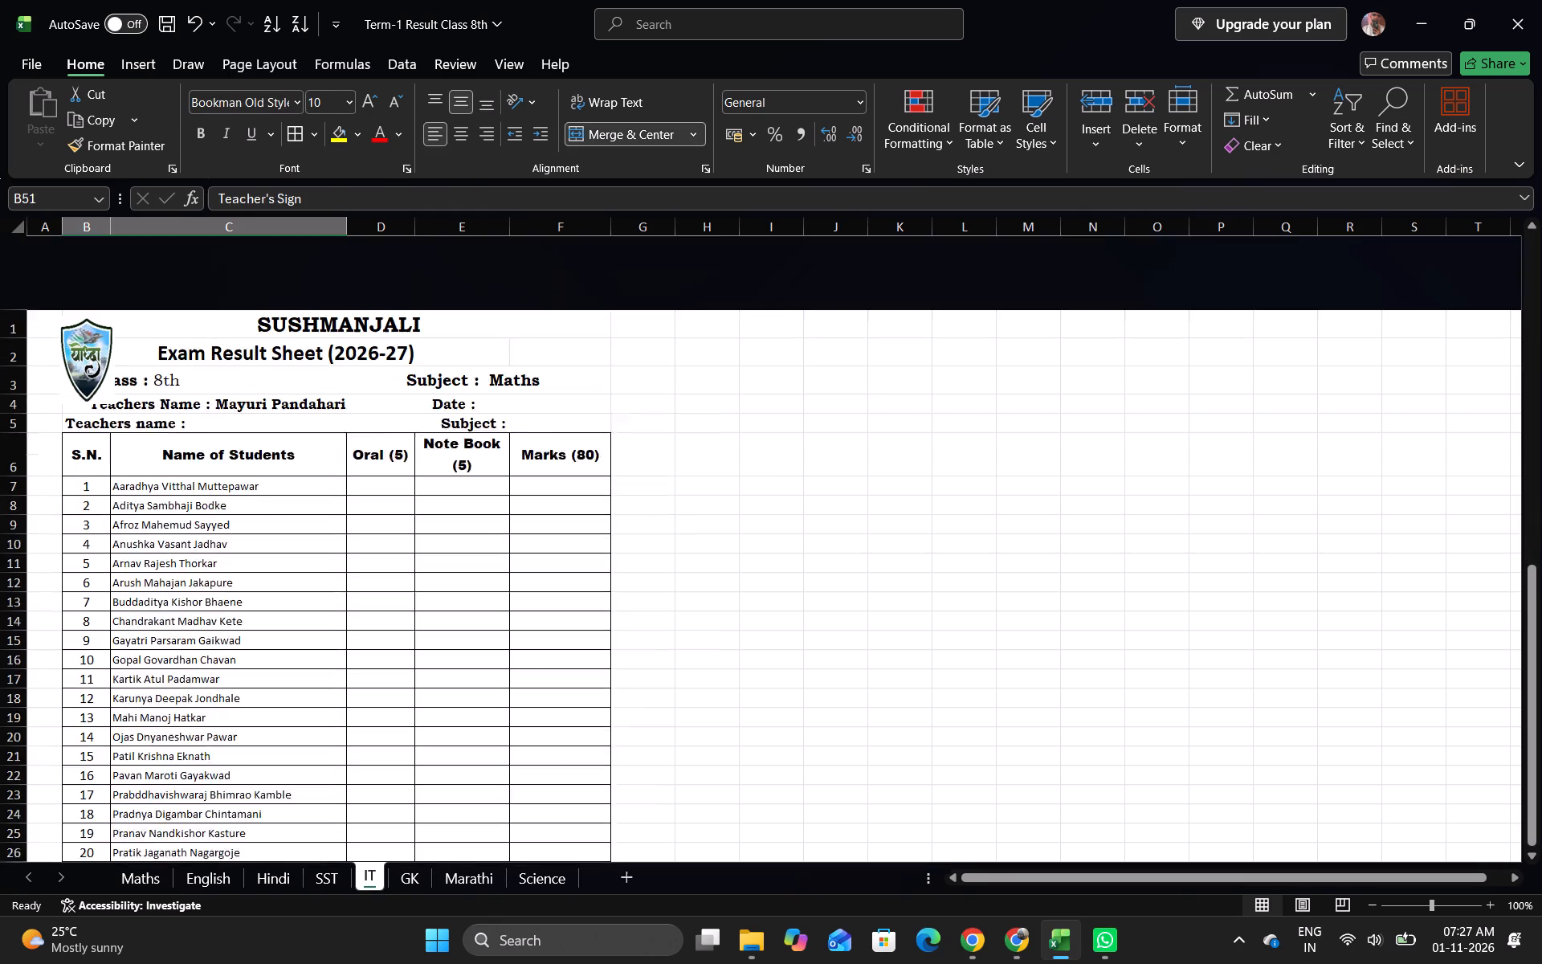
click(434, 349)
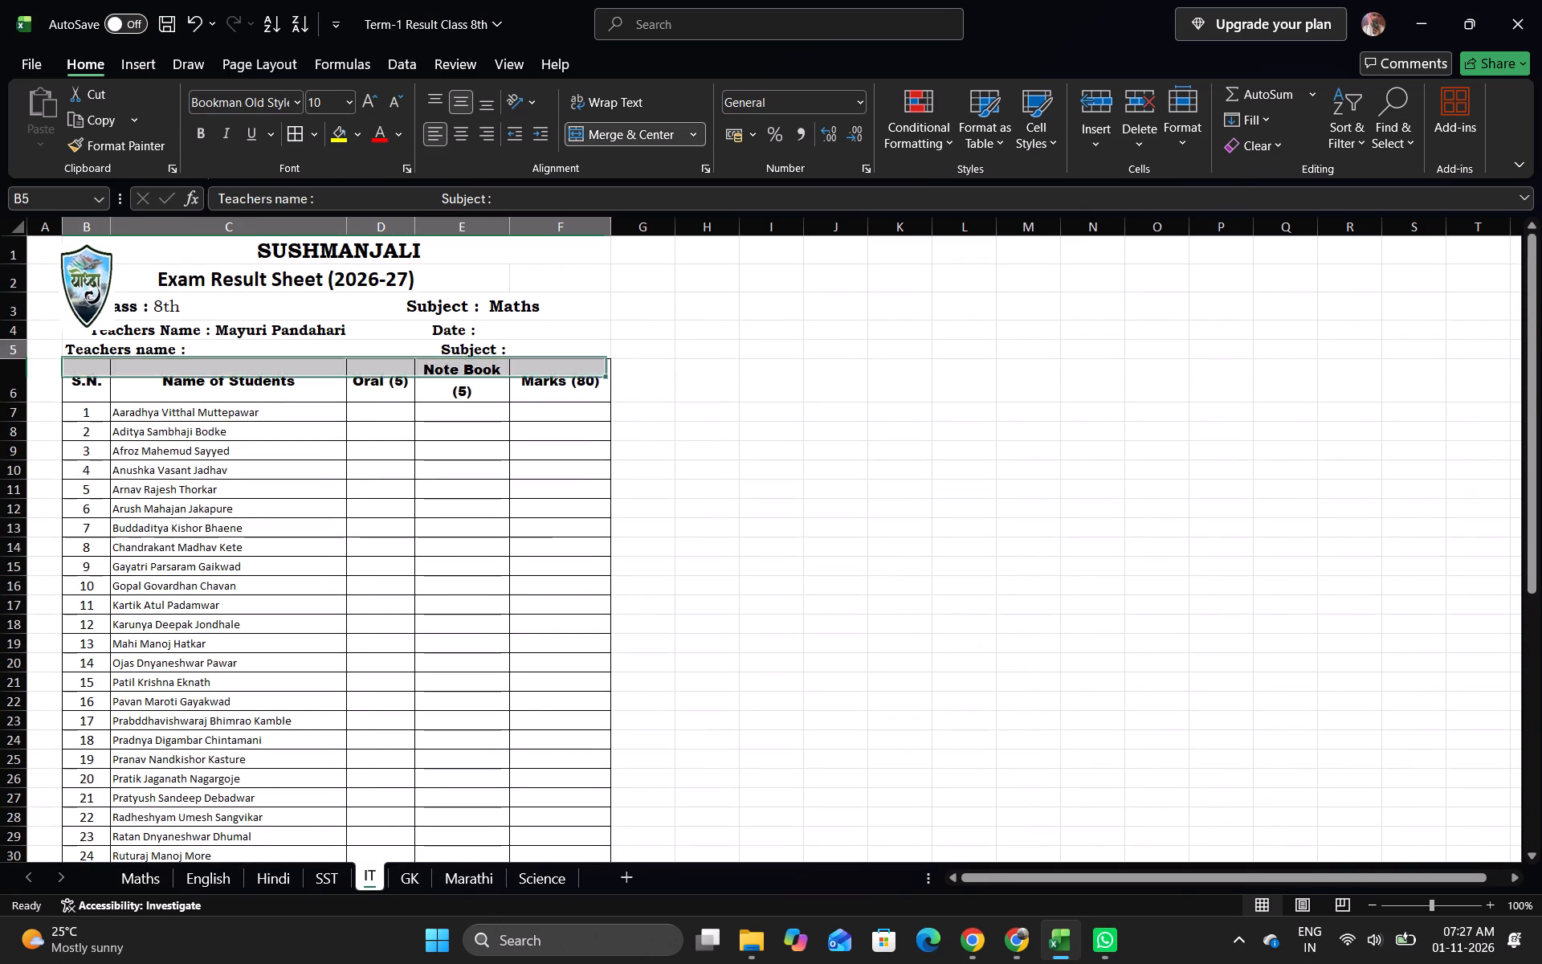
click(2, 358)
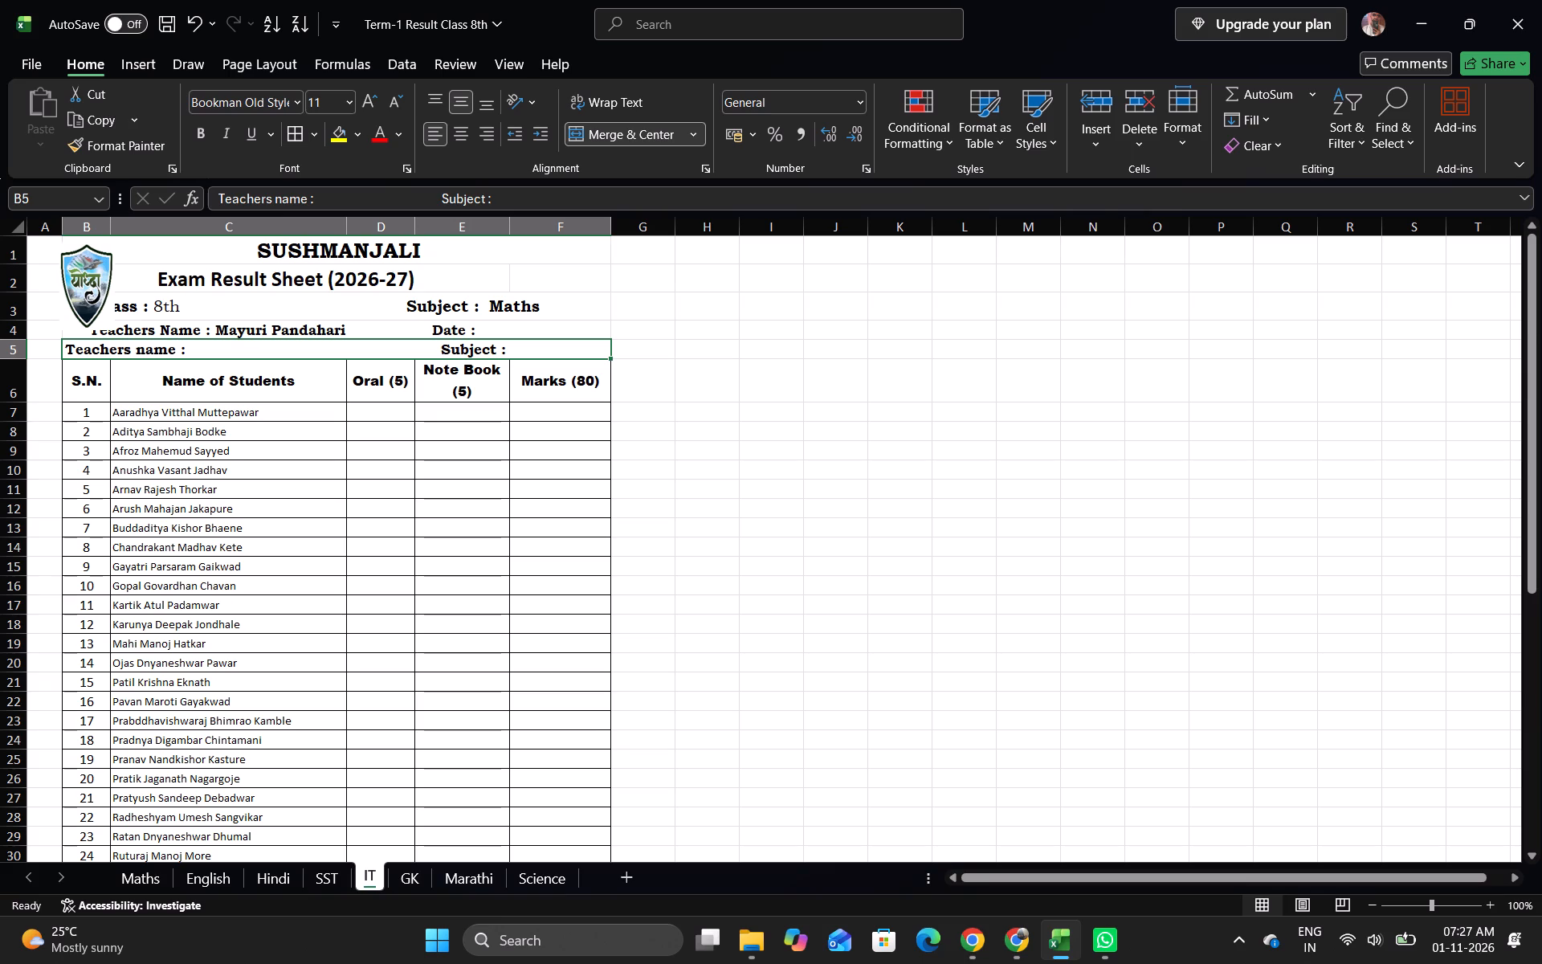
click(1141, 116)
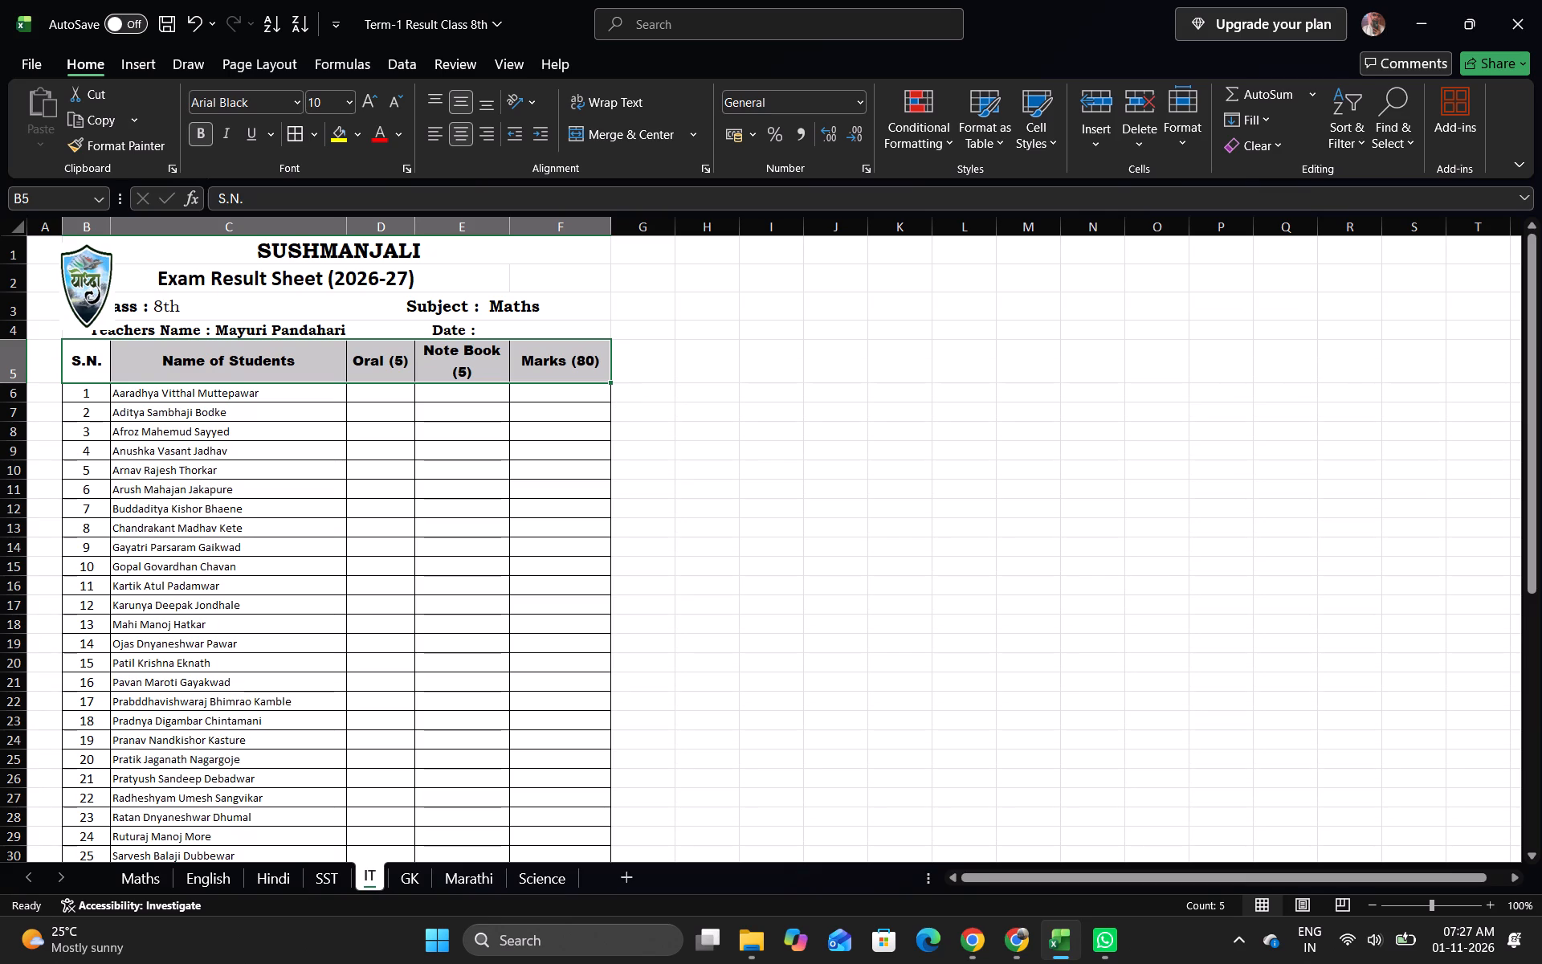
Increase the height of row 1 in the IT worksheet to about 64 points to fit the logo and full school name.
click(155, 251)
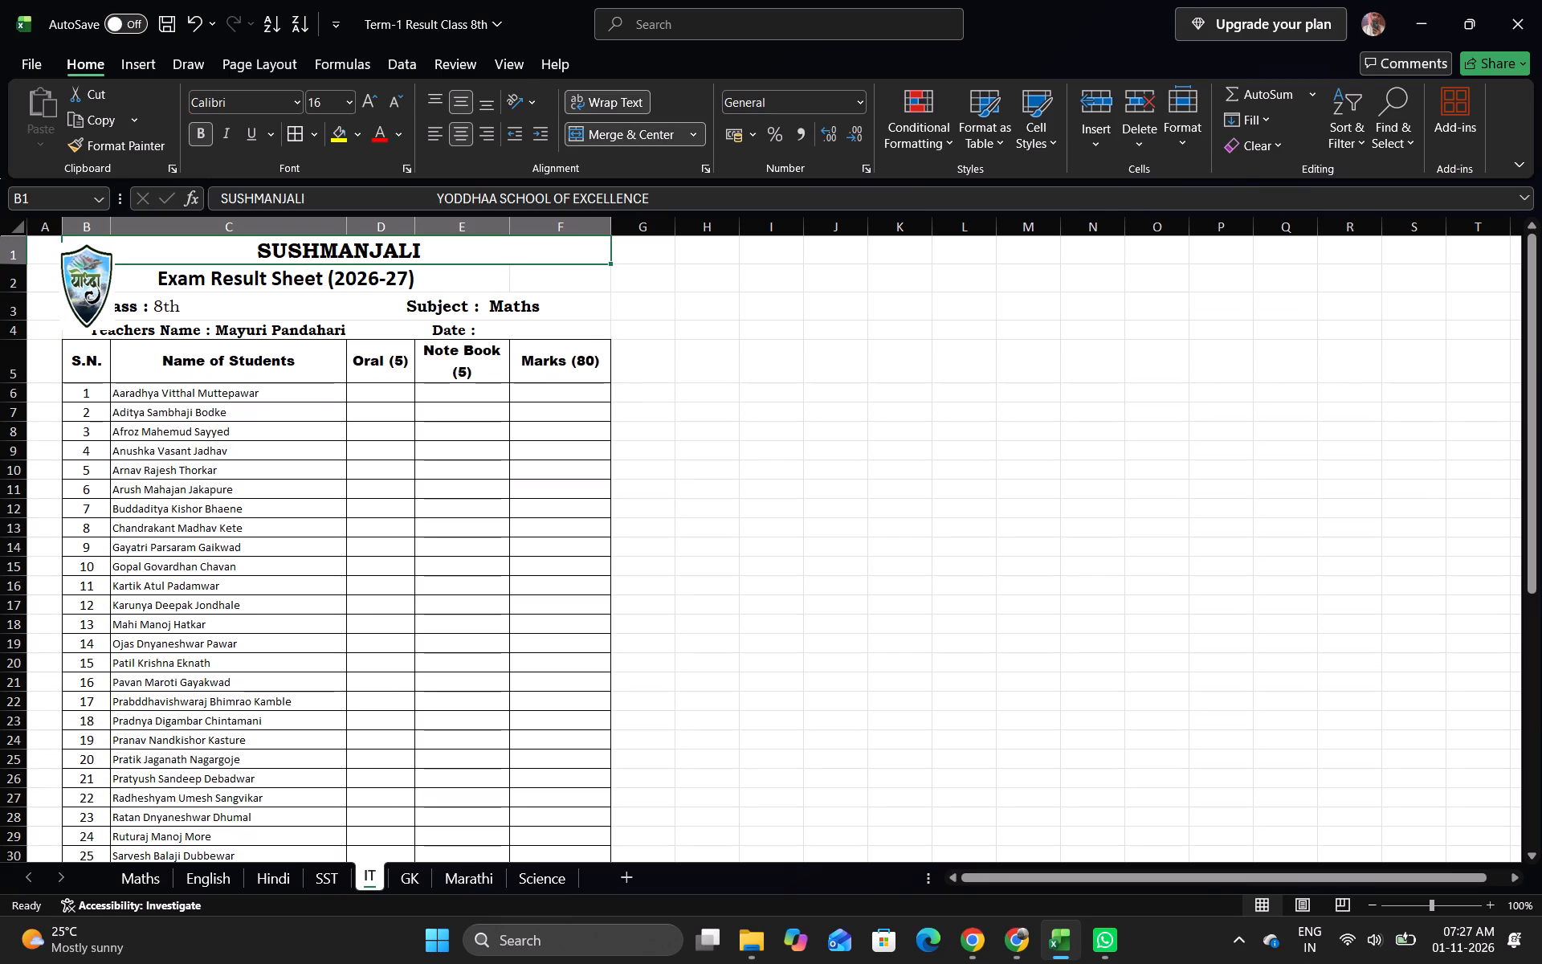
drag(14, 262, 25, 325)
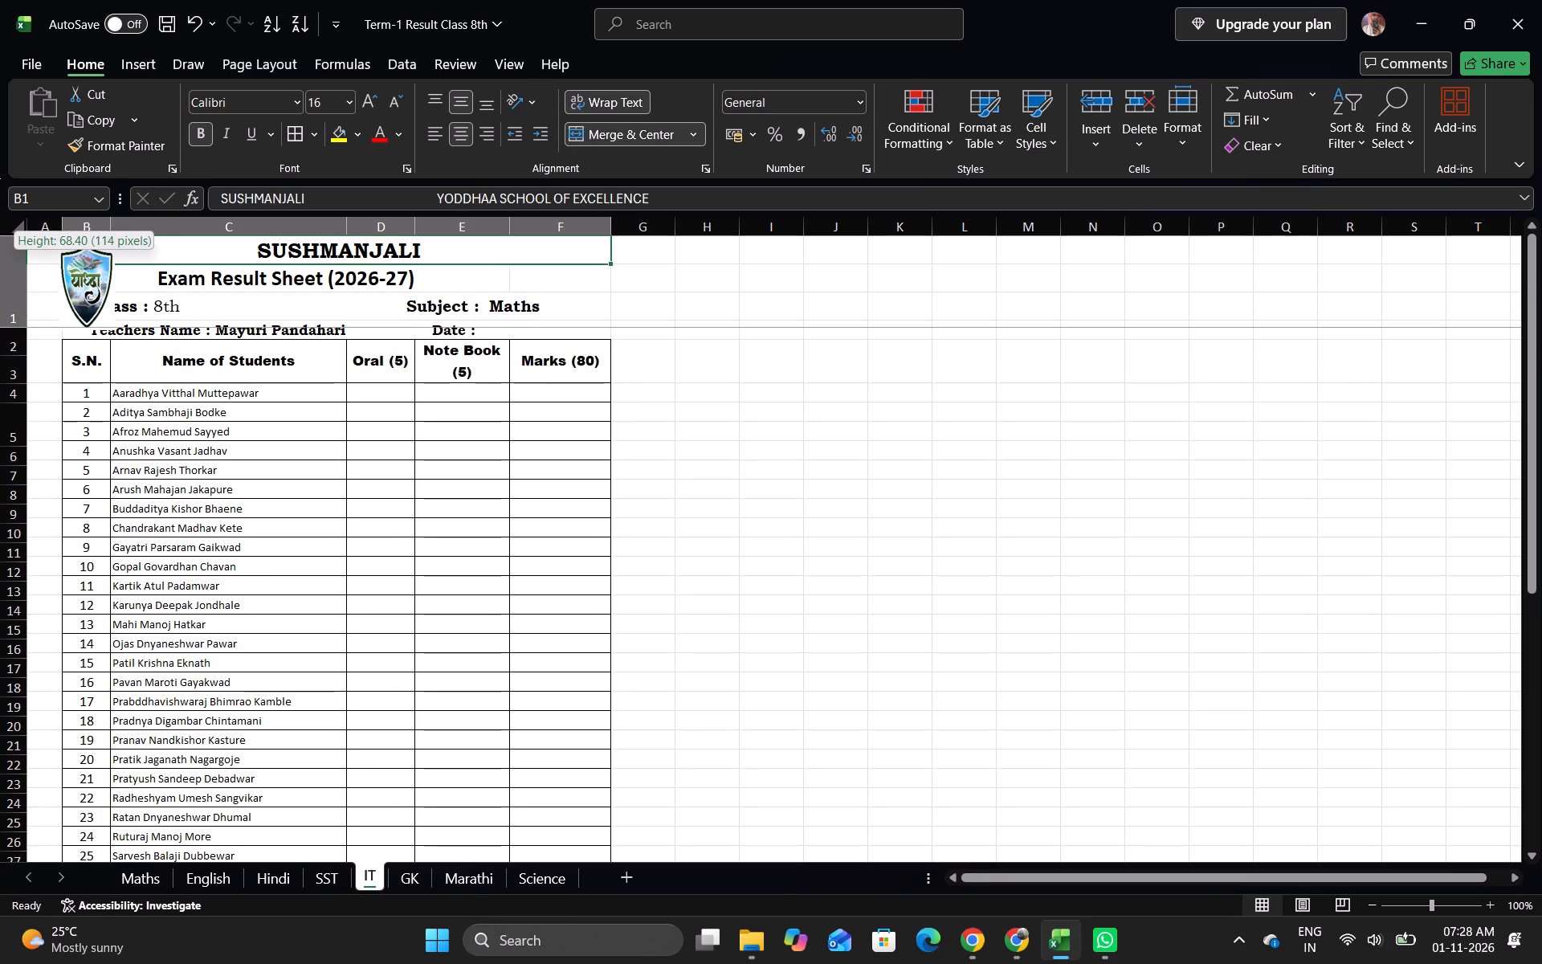
drag(25, 325, 28, 320)
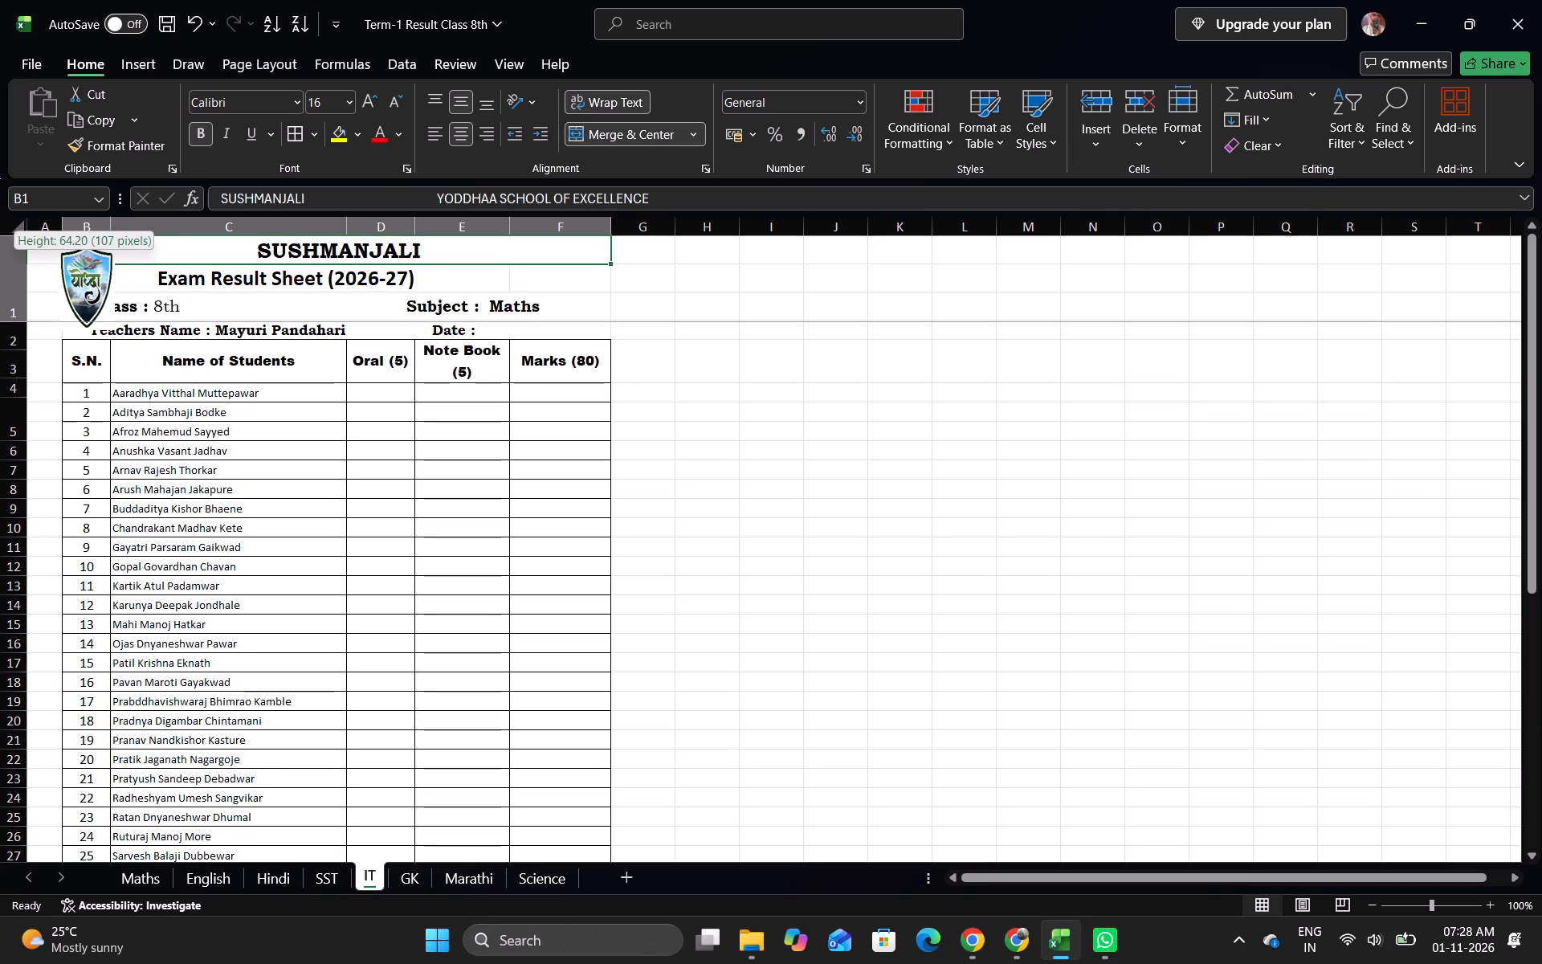
Fine-tune the height of row 1 in the IT worksheet and shorten the school logo to fit inside that row.
drag(28, 320, 27, 321)
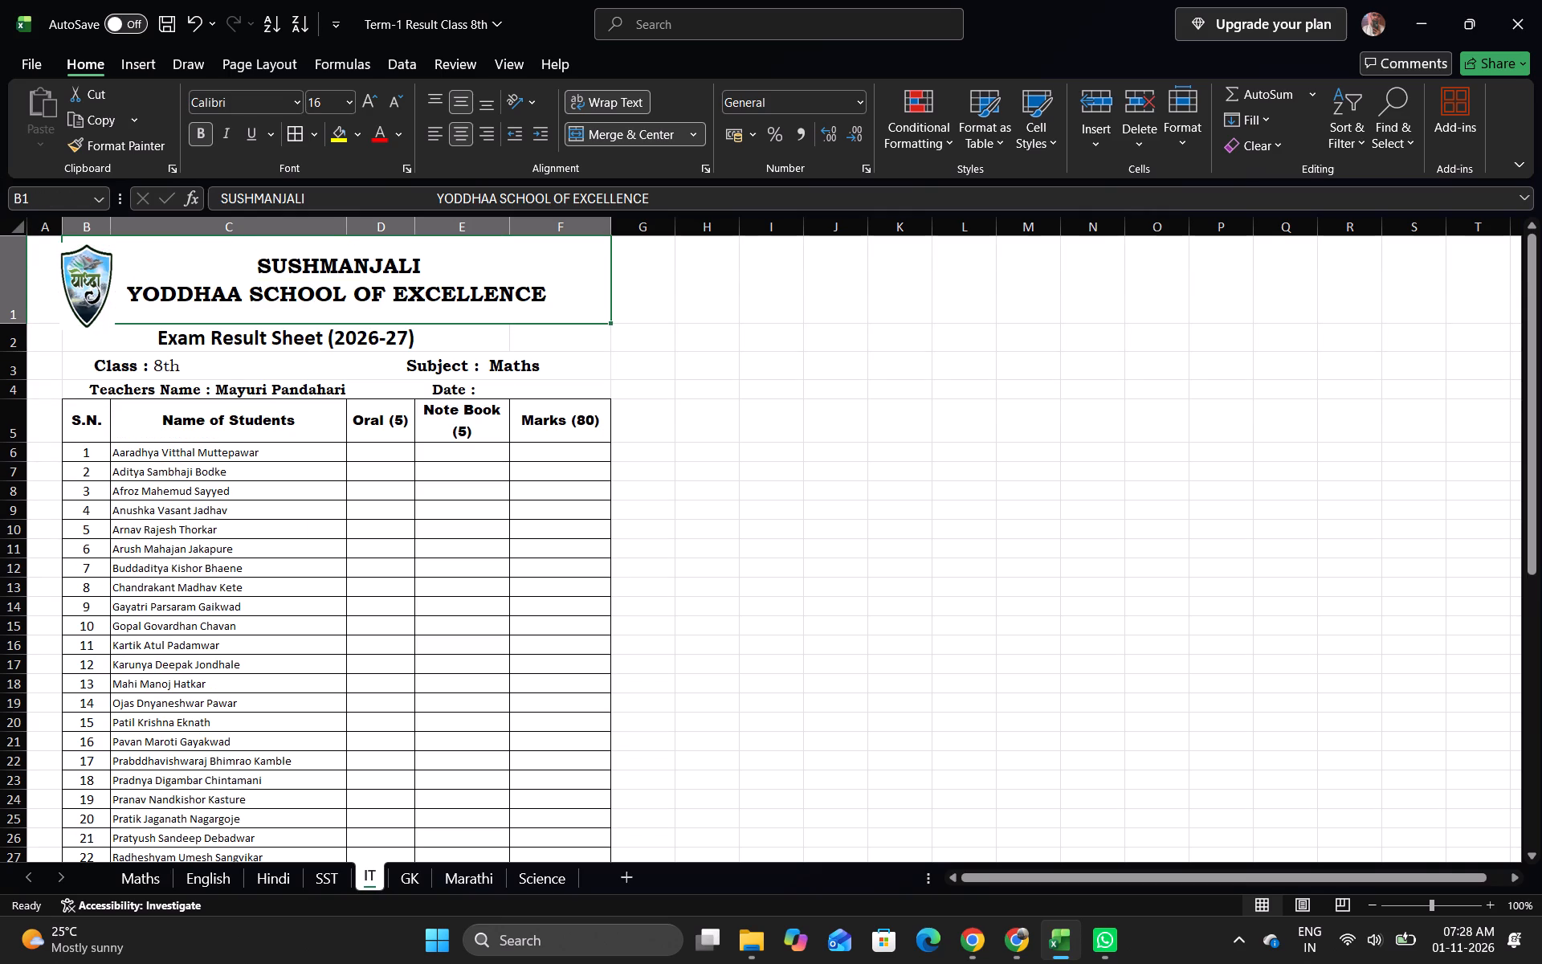
click(561, 294)
double_click(561, 294)
click(124, 308)
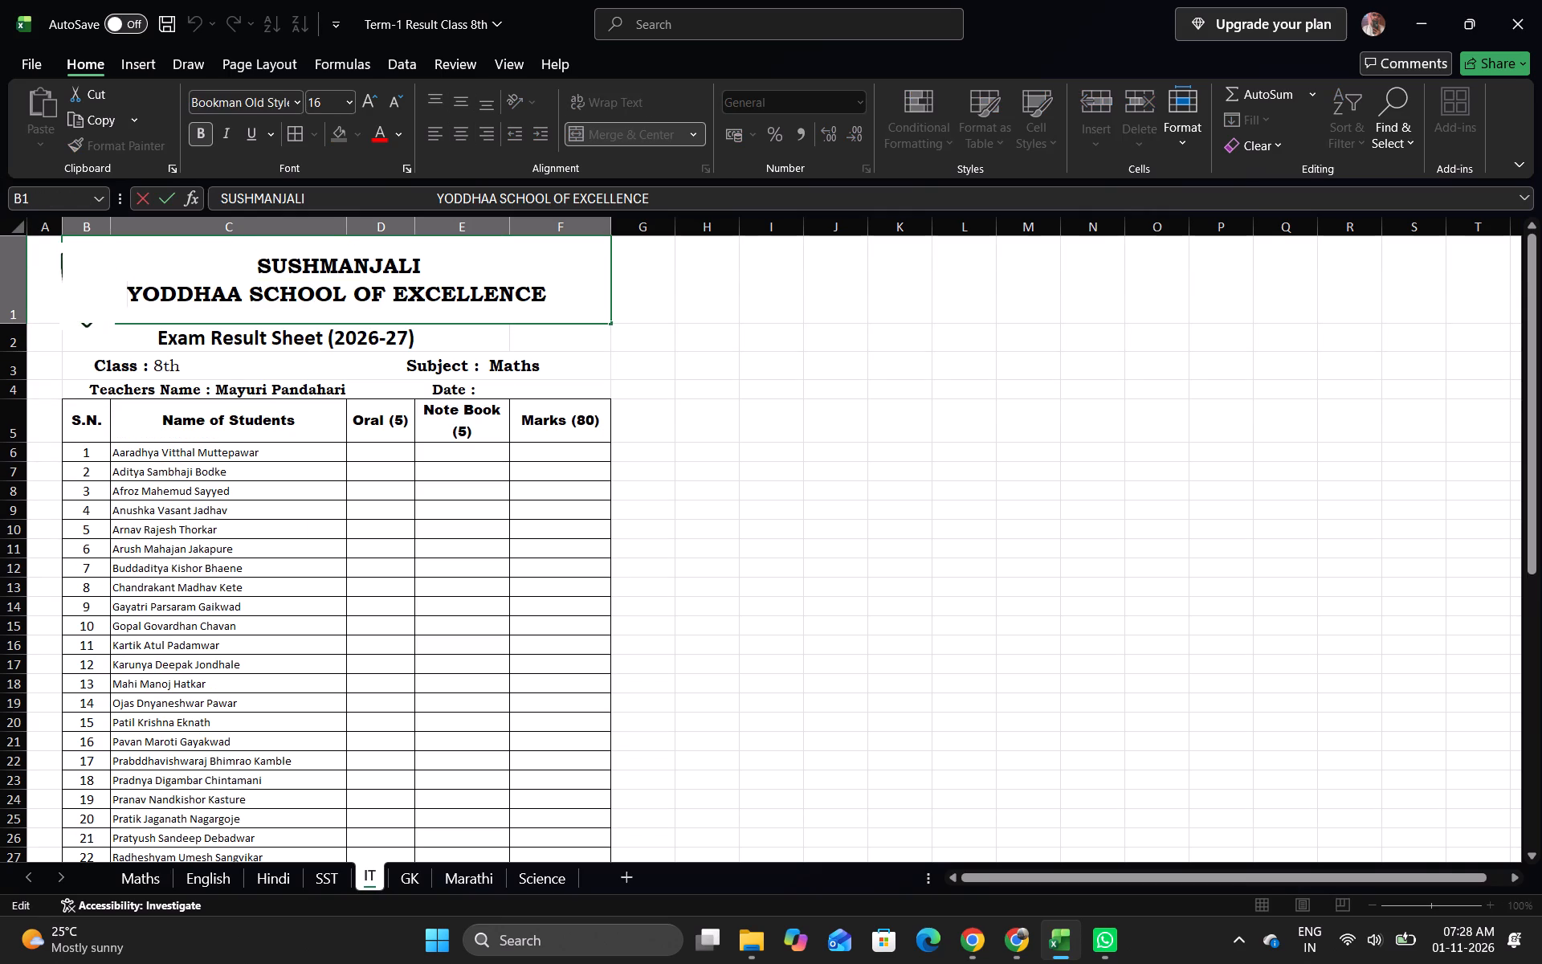
click(240, 357)
click(86, 276)
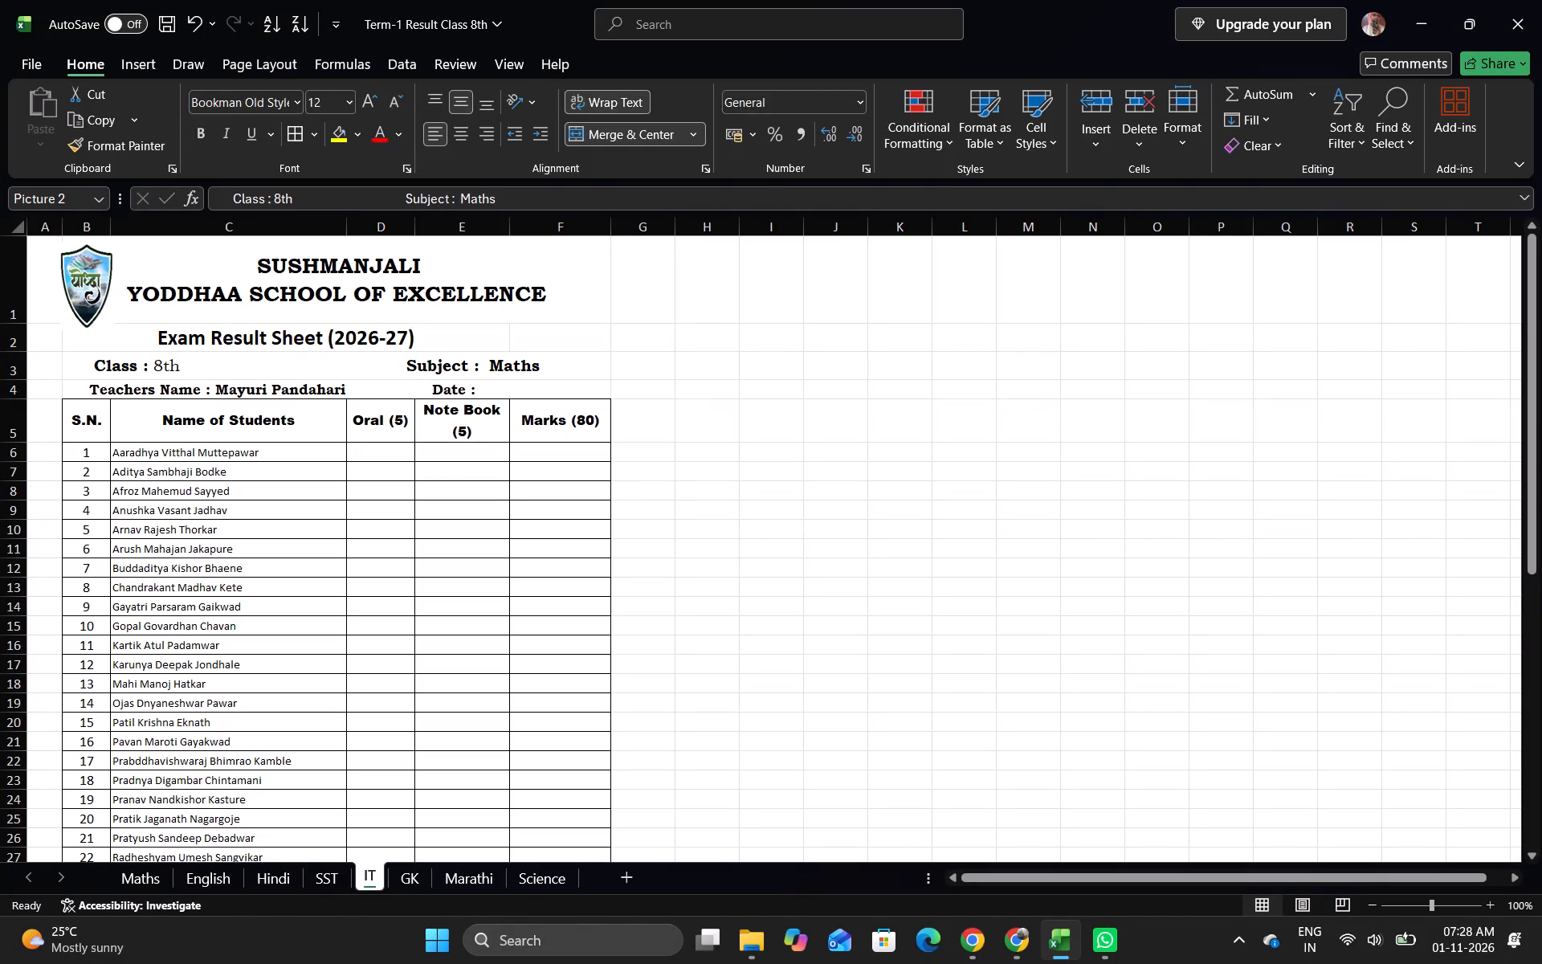
drag(88, 331, 90, 321)
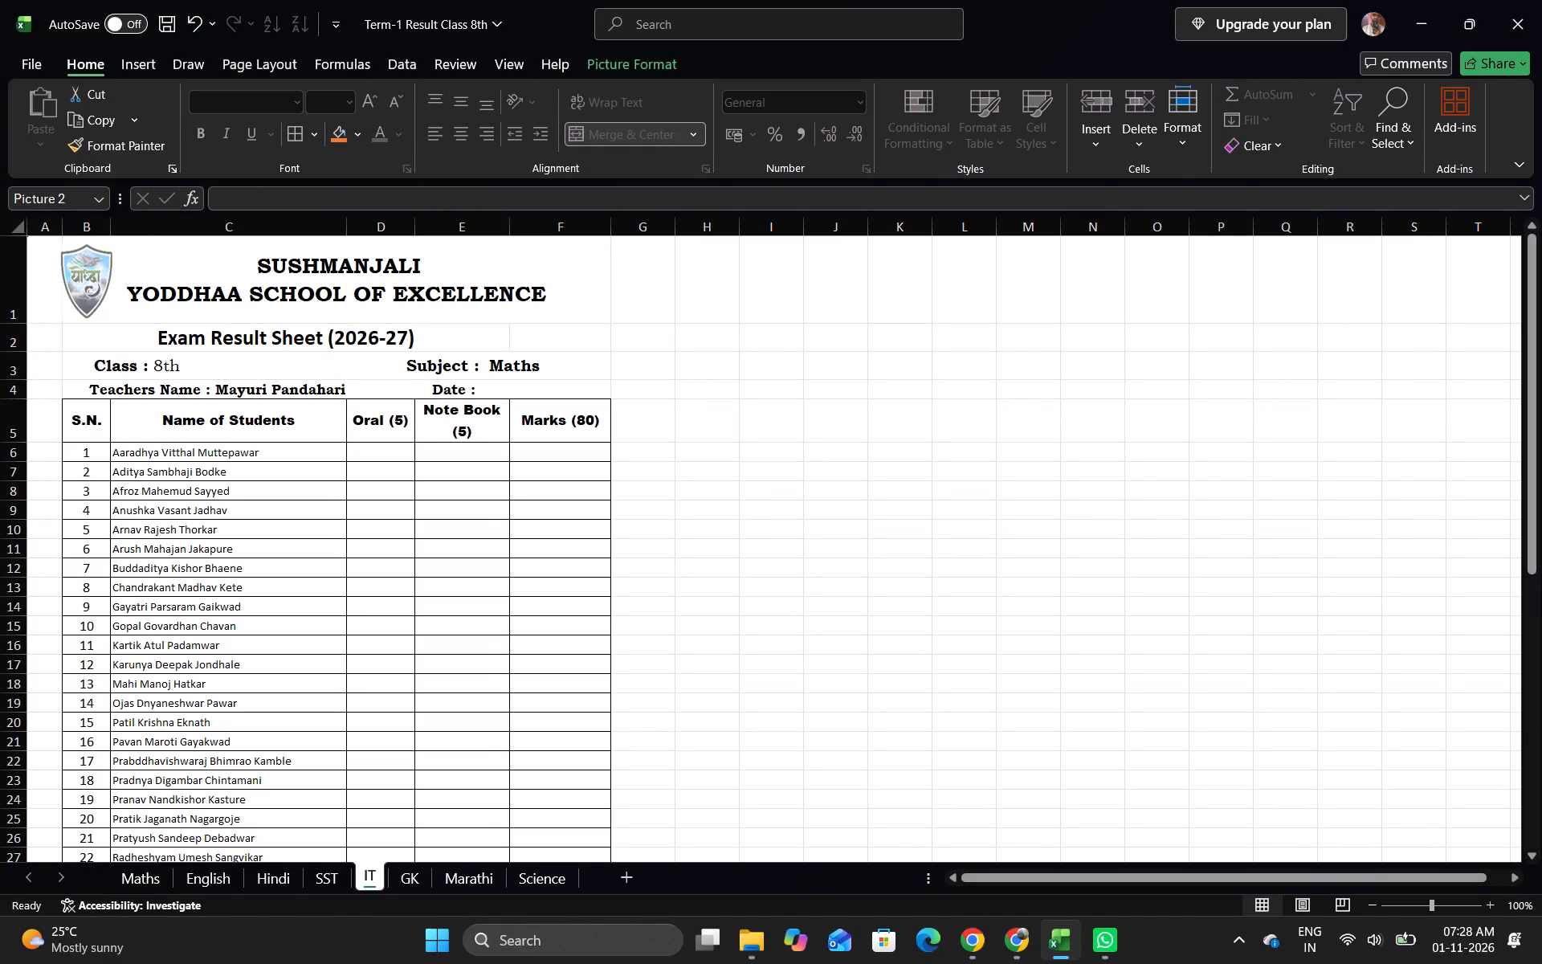
drag(90, 321, 89, 321)
click(199, 315)
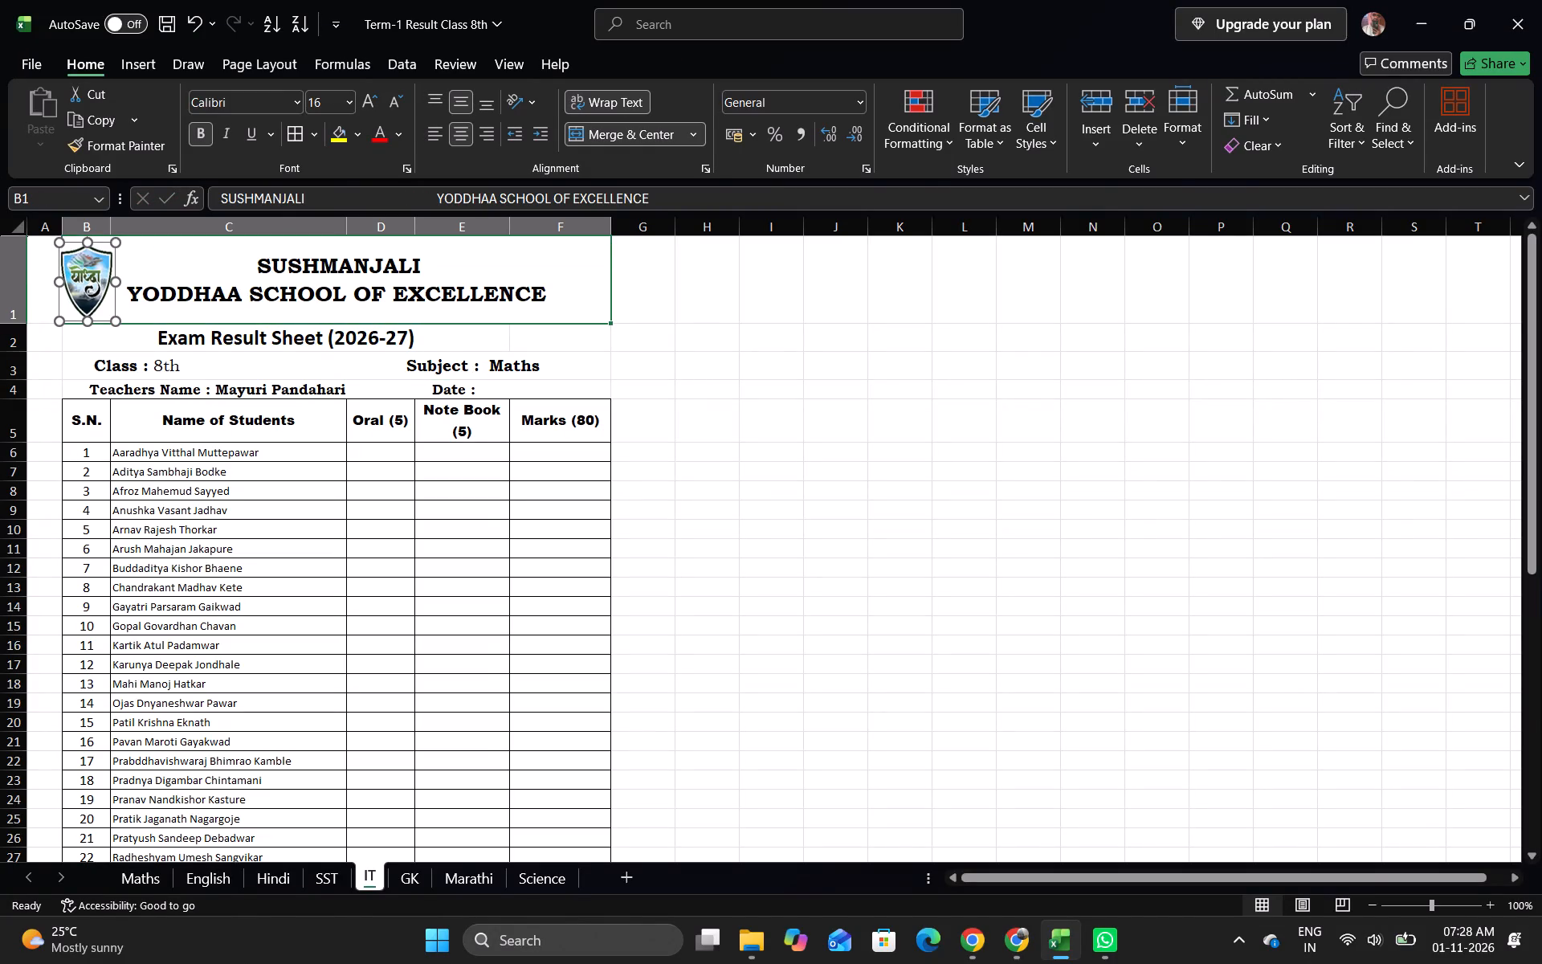
Replace the subject Maths in row 3 of the IT worksheet with IT in bold.
double_click(553, 370)
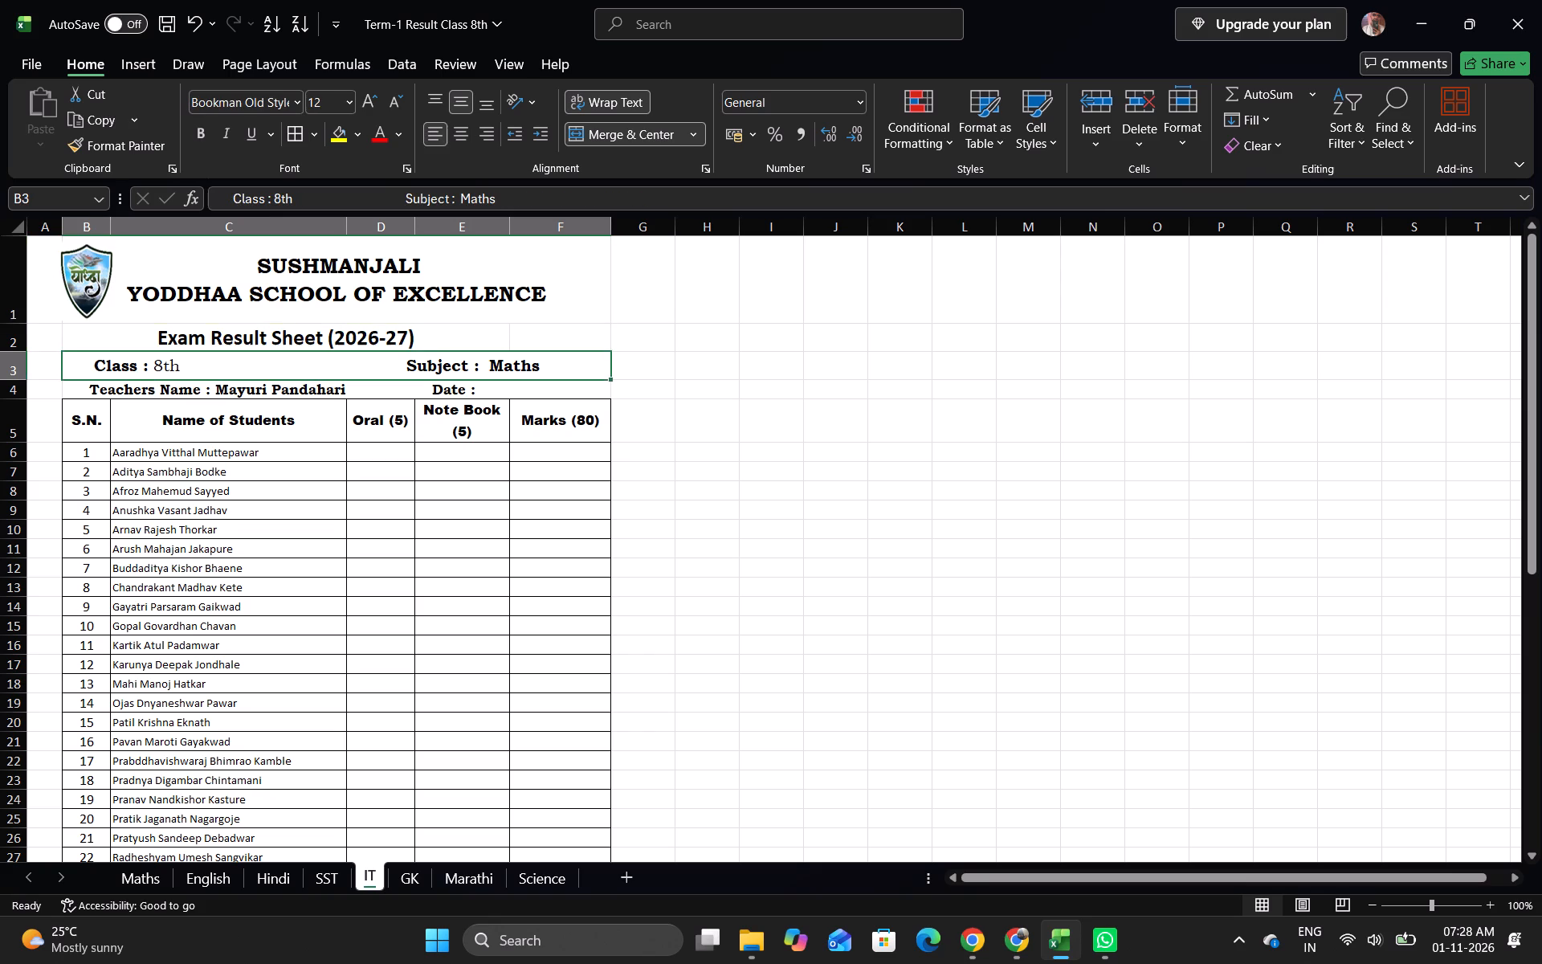
key(BackSpace)
key(BackSpace)
key(BackSpace)
key(BackSpace)
key(BackSpace)
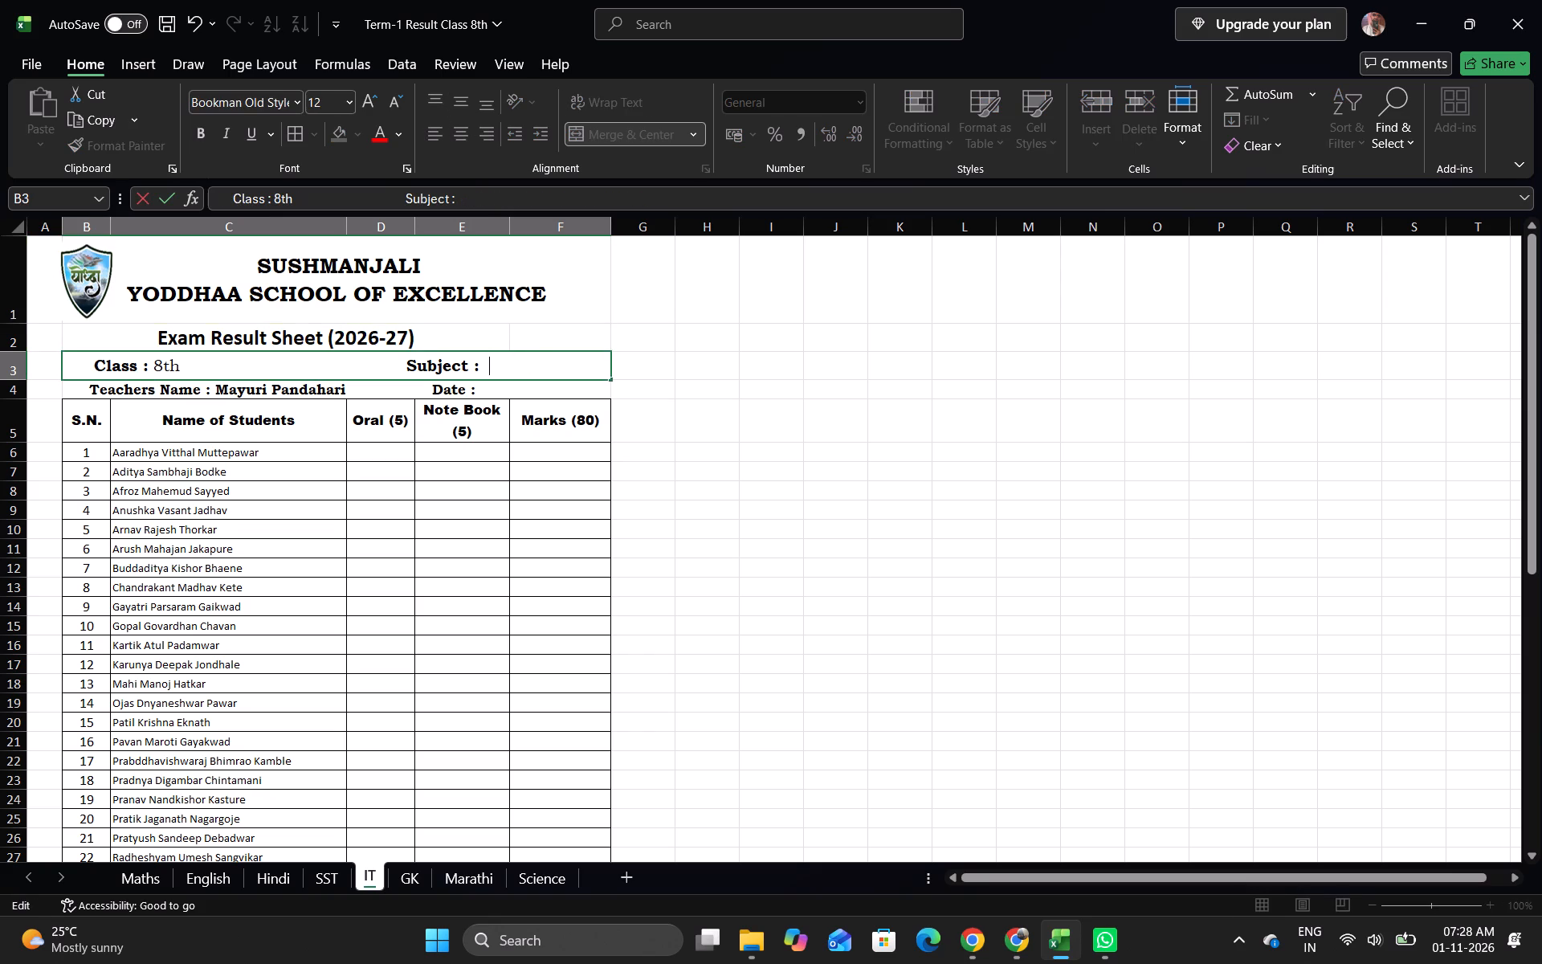
key(BackSpace)
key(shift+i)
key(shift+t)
key(ctrl+shift+Left)
click(202, 130)
click(671, 439)
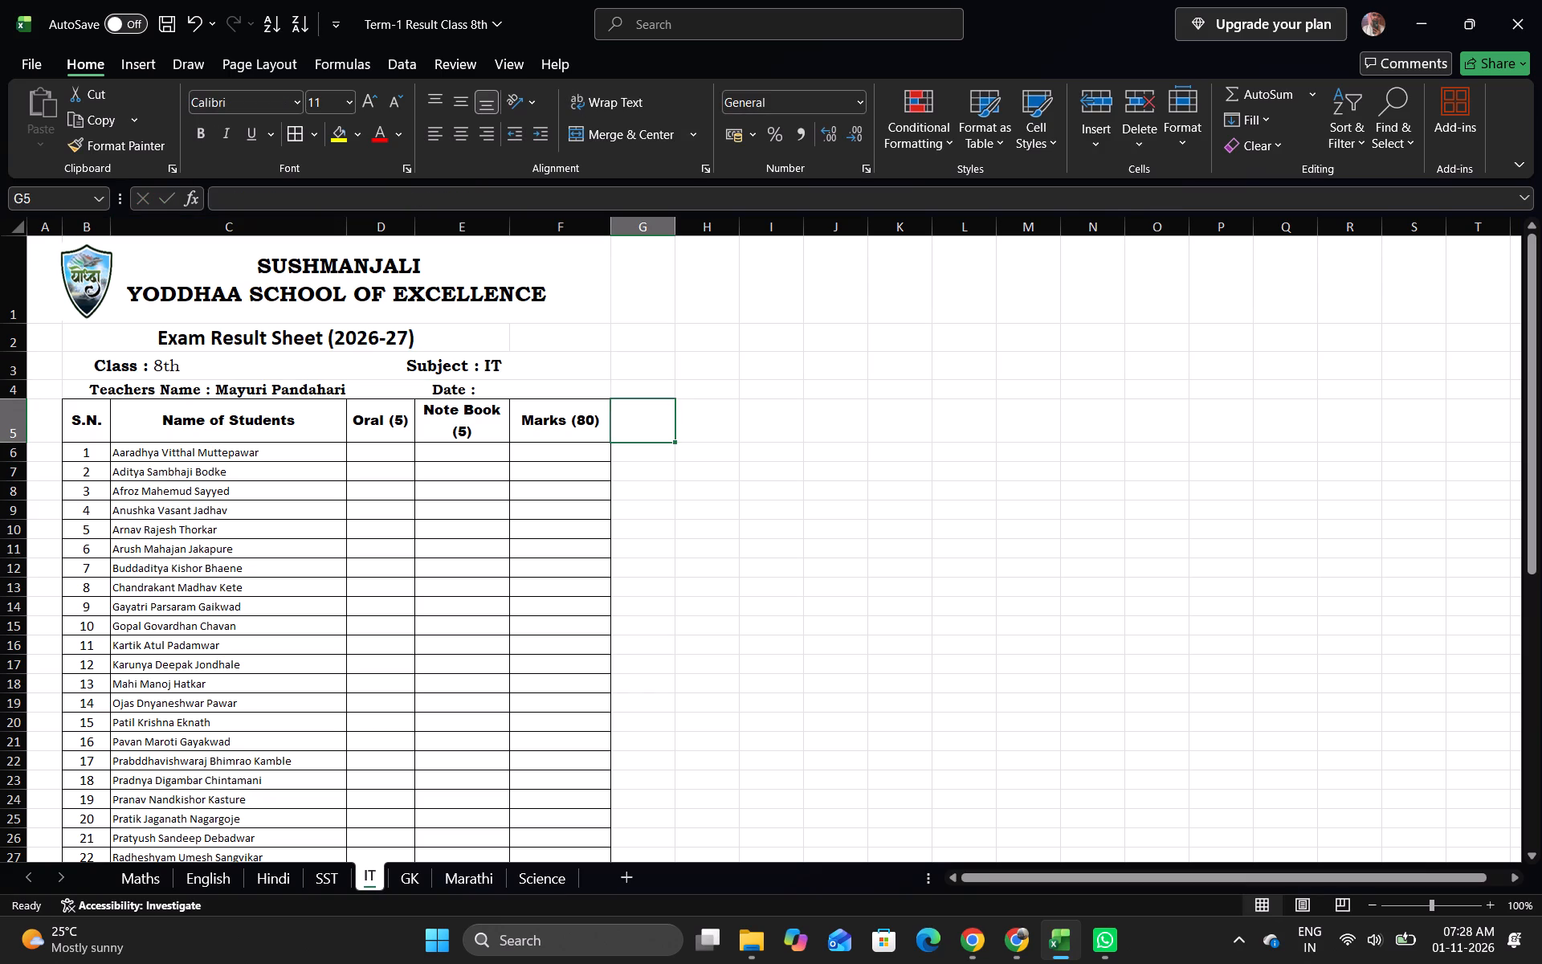
Delete the GK worksheet from the workbook.
click(422, 885)
scroll(471, 677, up, 2)
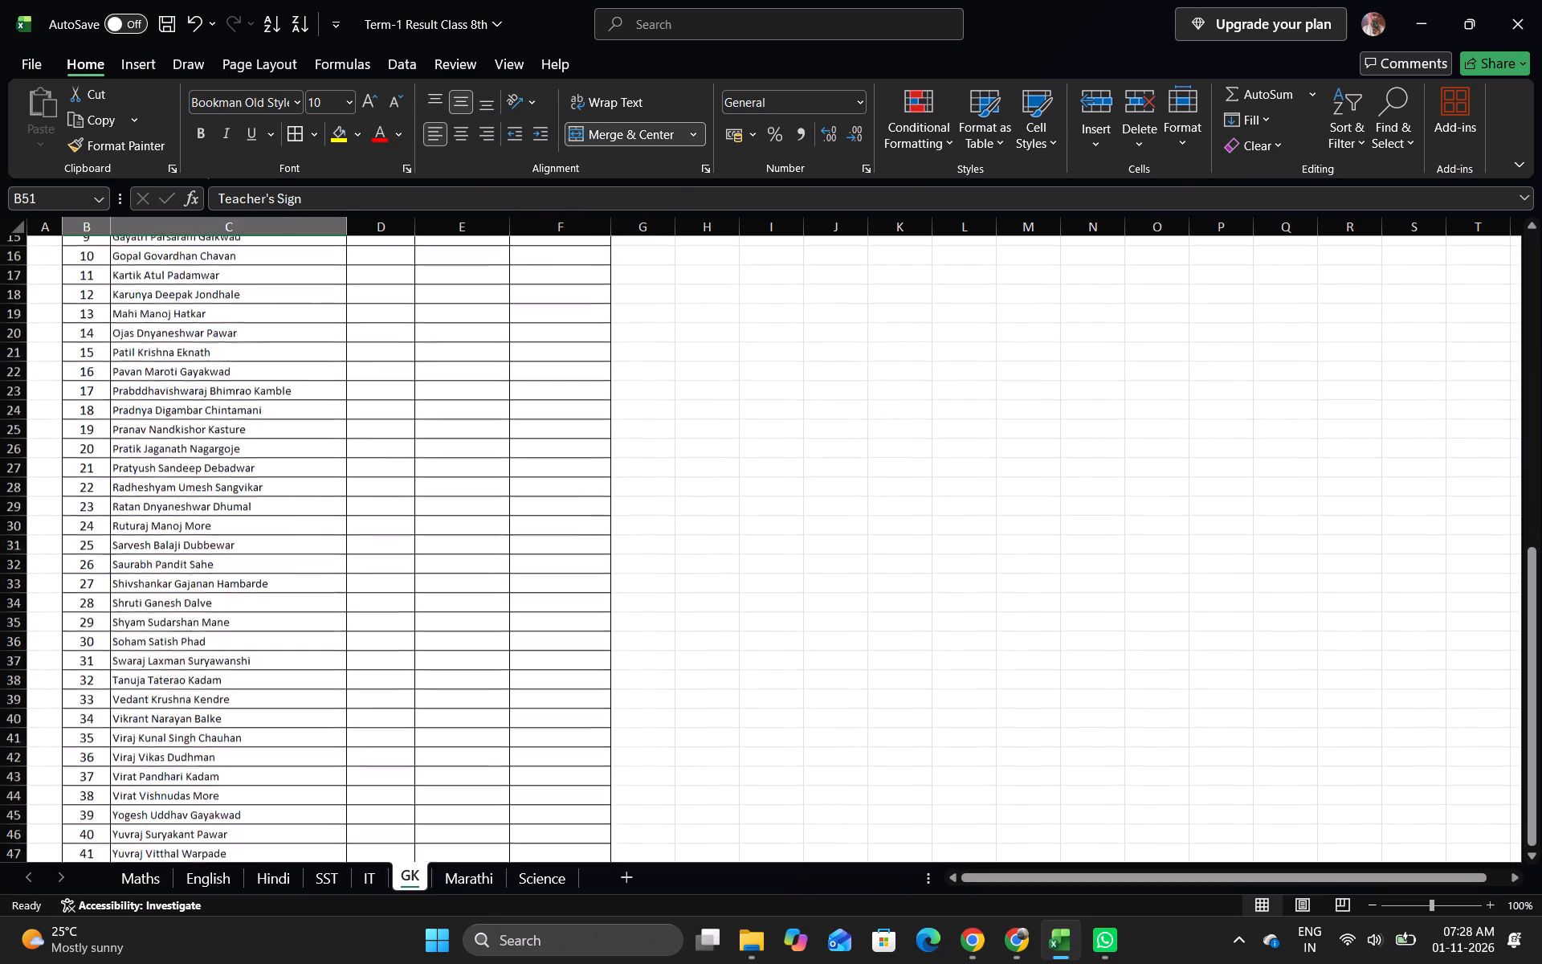
scroll(471, 677, up, 1)
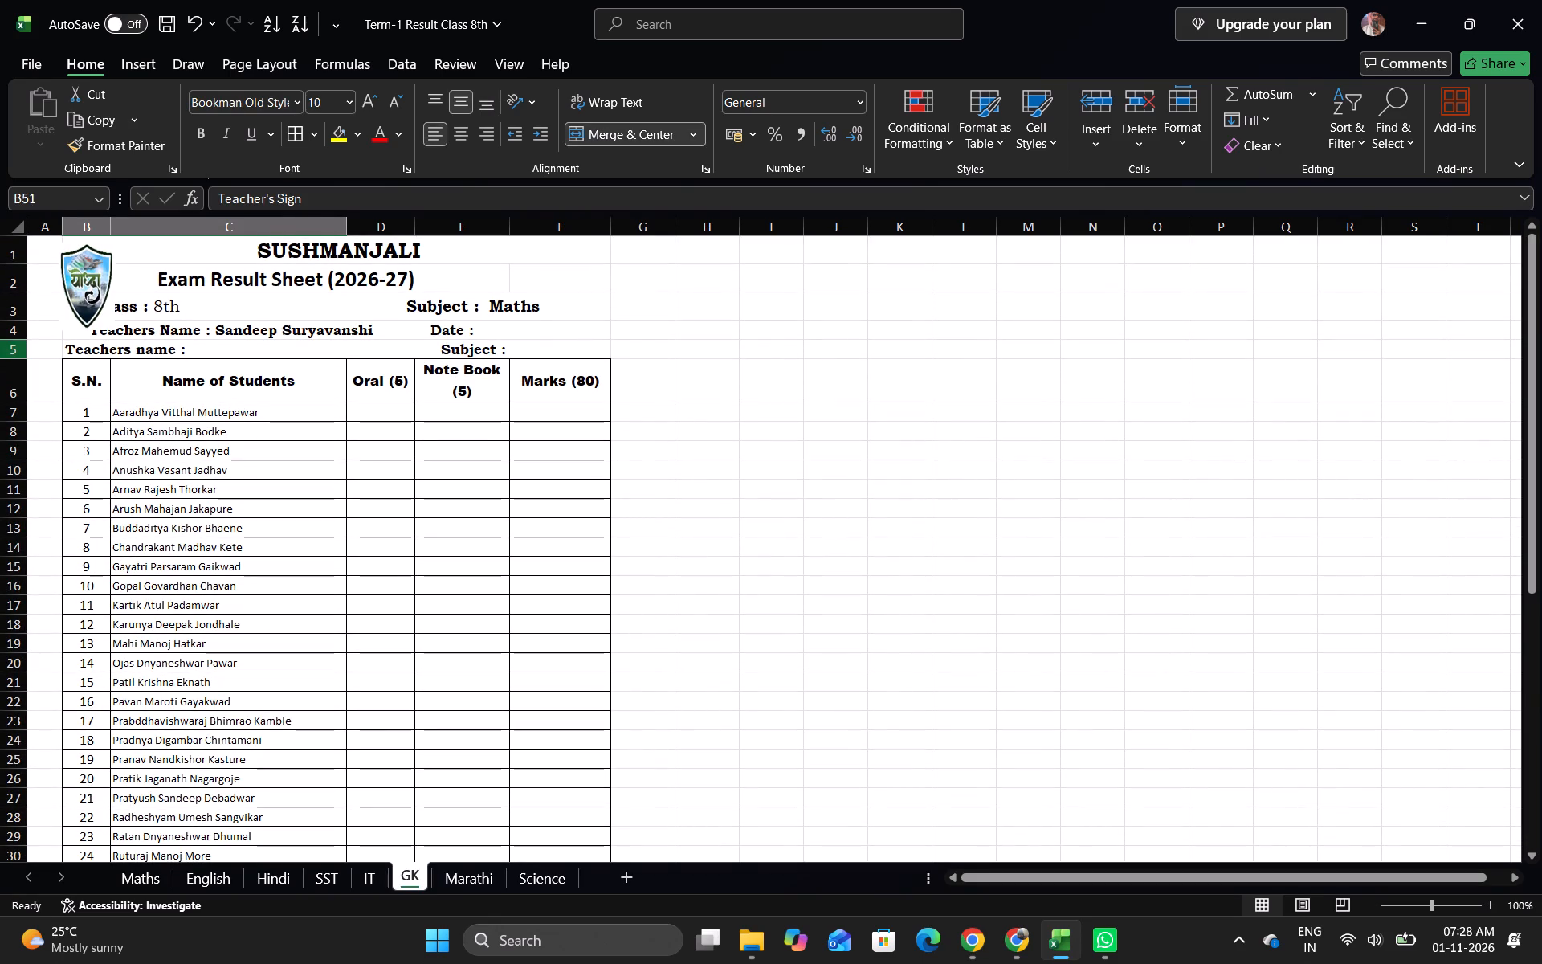
click(18, 348)
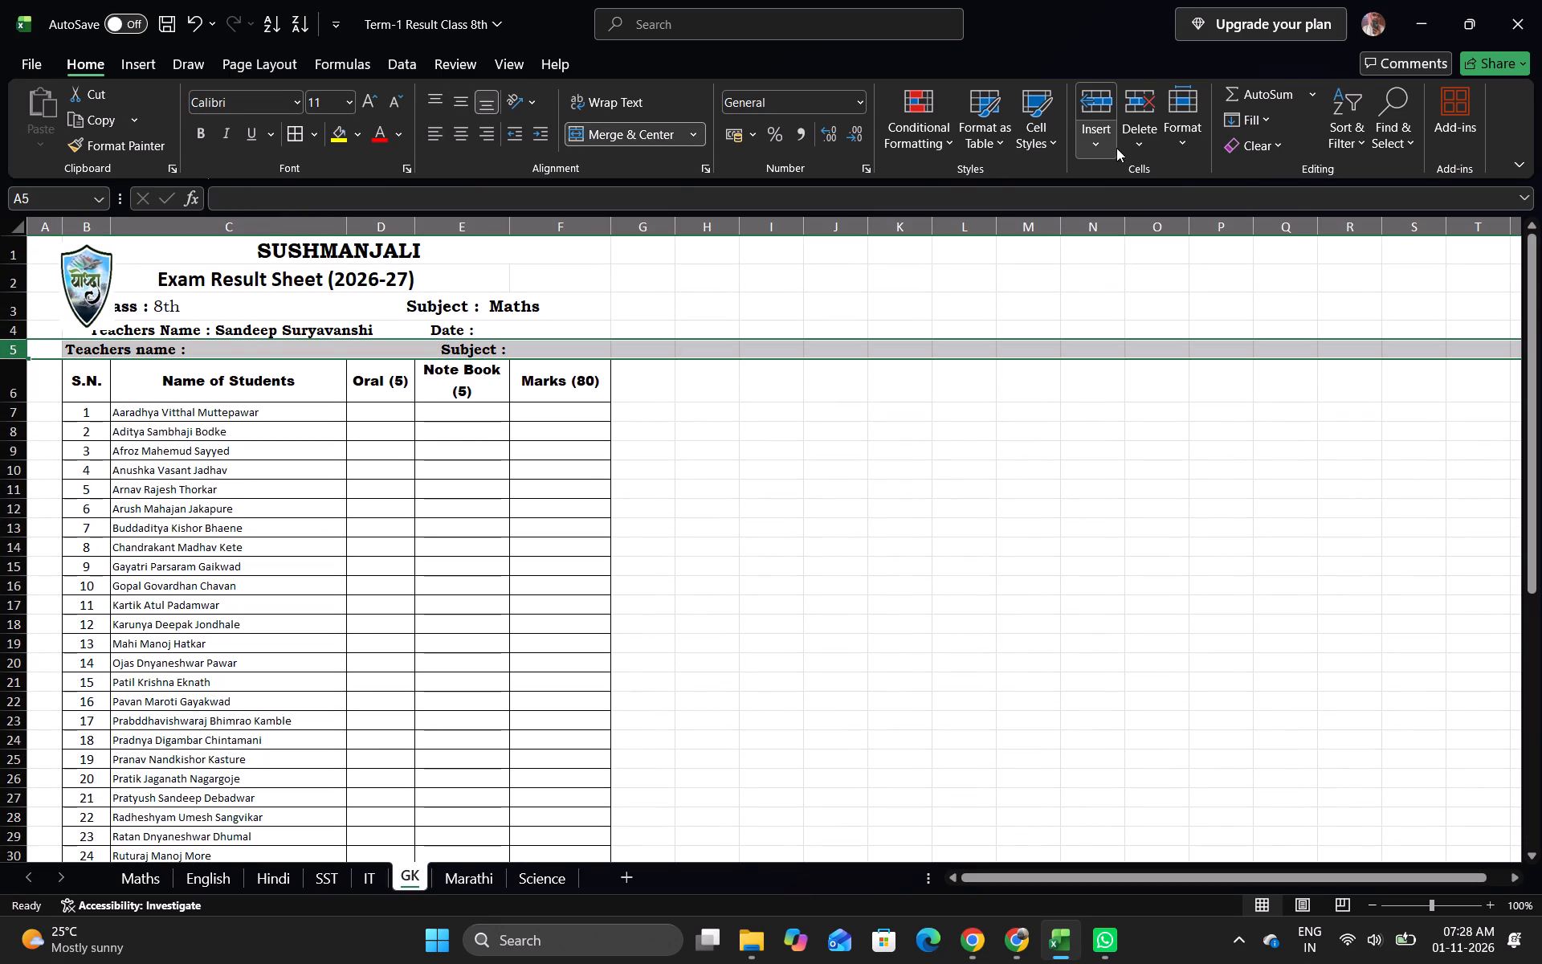
click(1136, 127)
click(1161, 261)
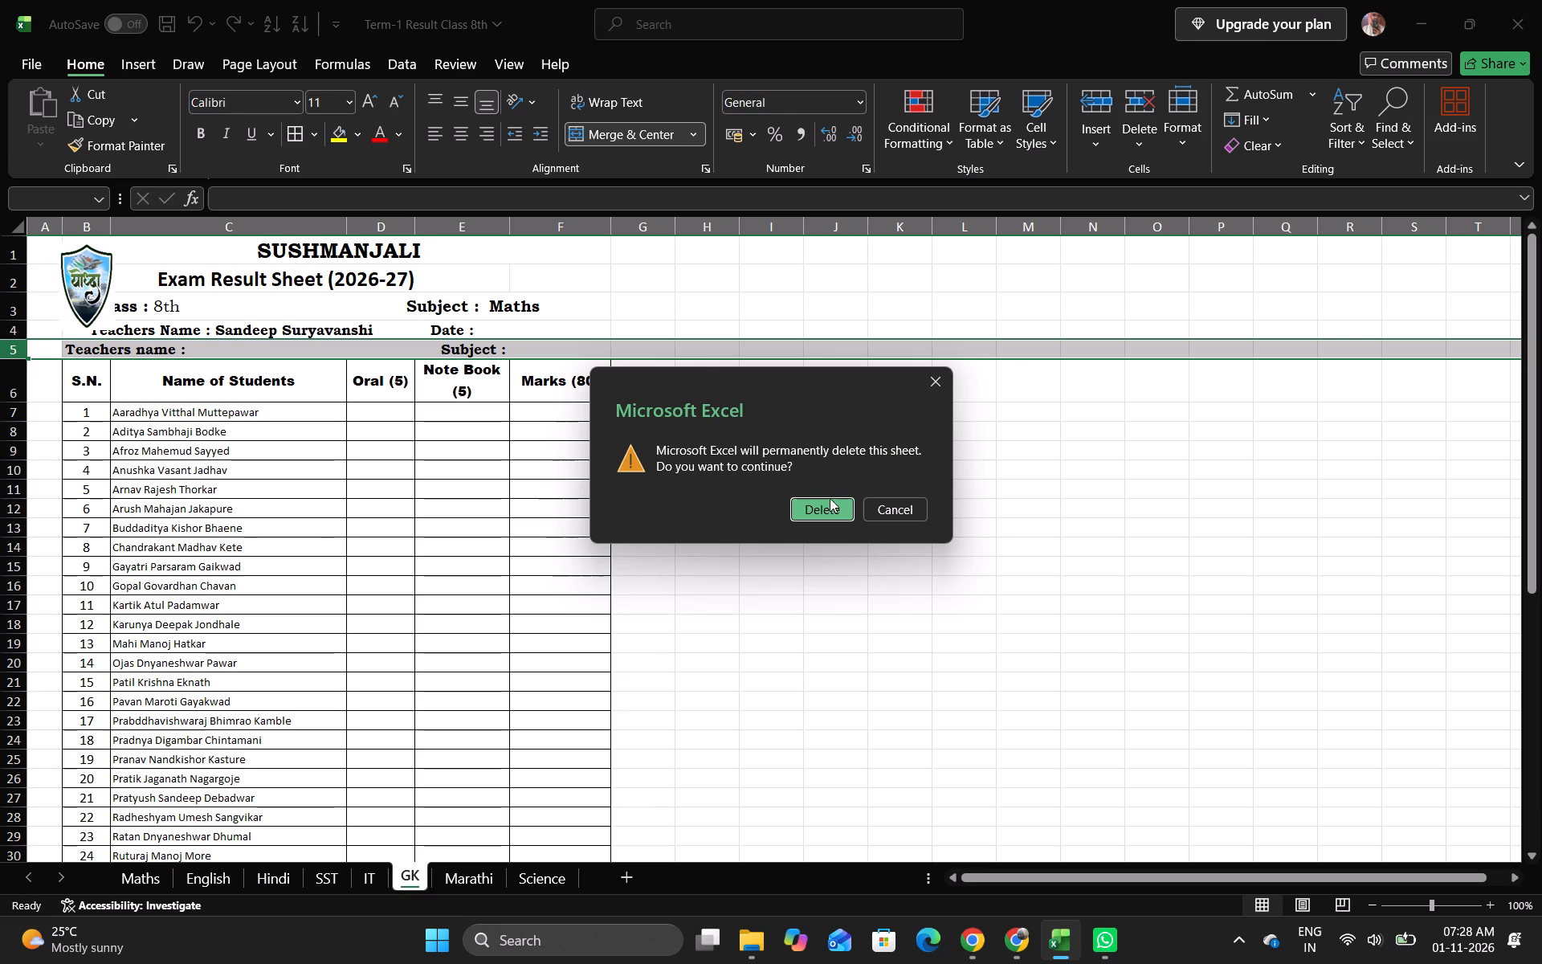
click(818, 508)
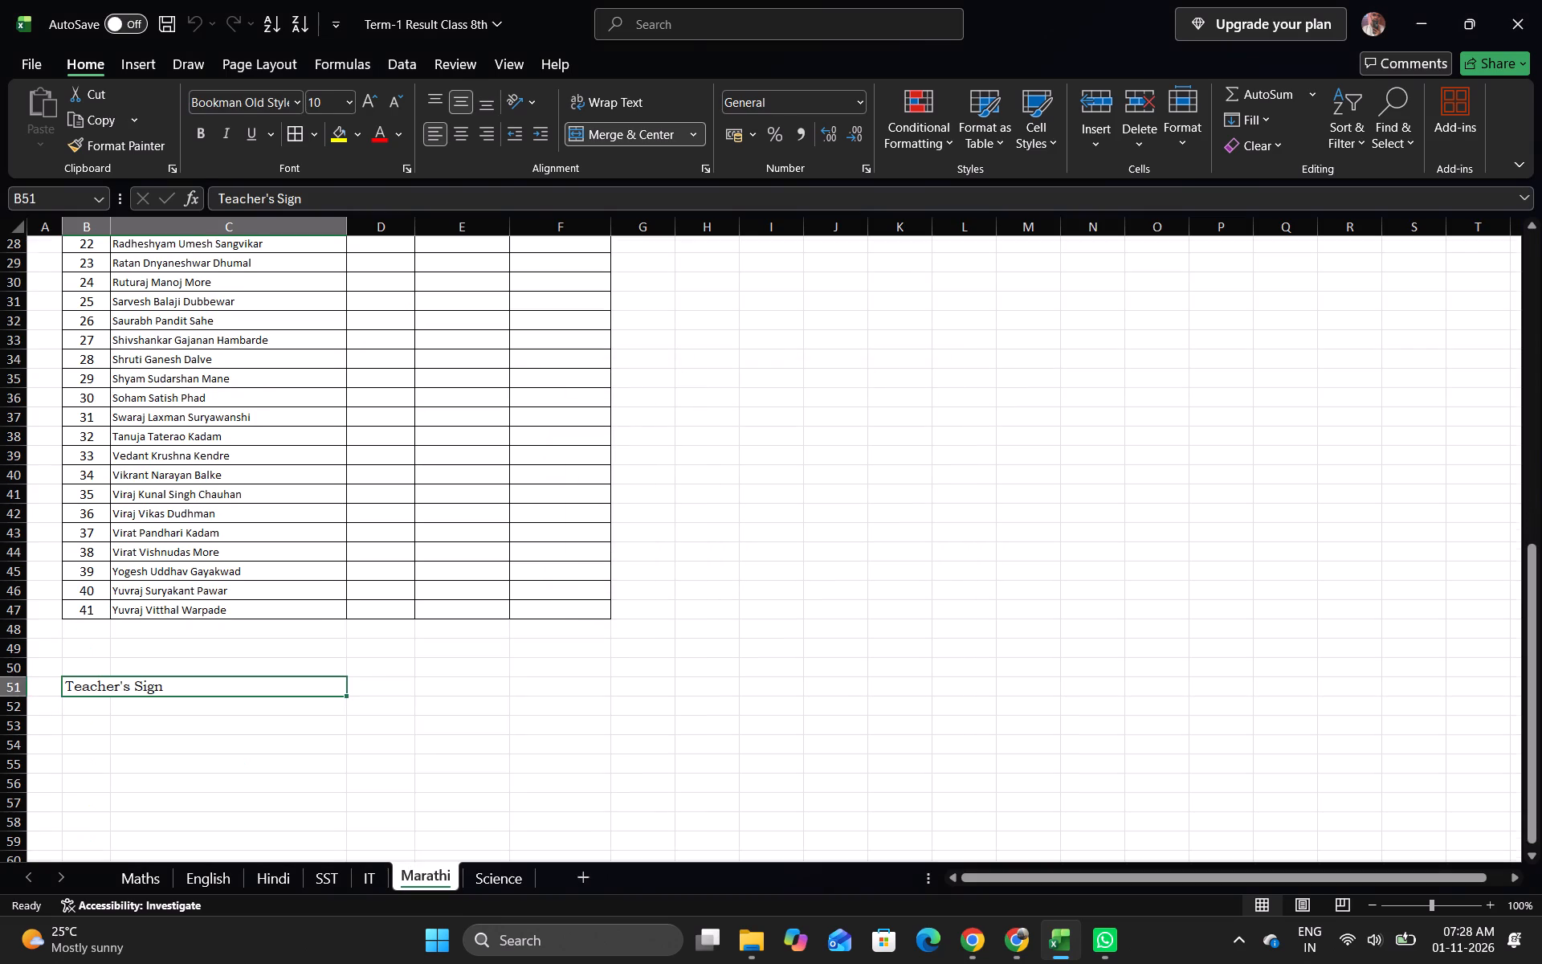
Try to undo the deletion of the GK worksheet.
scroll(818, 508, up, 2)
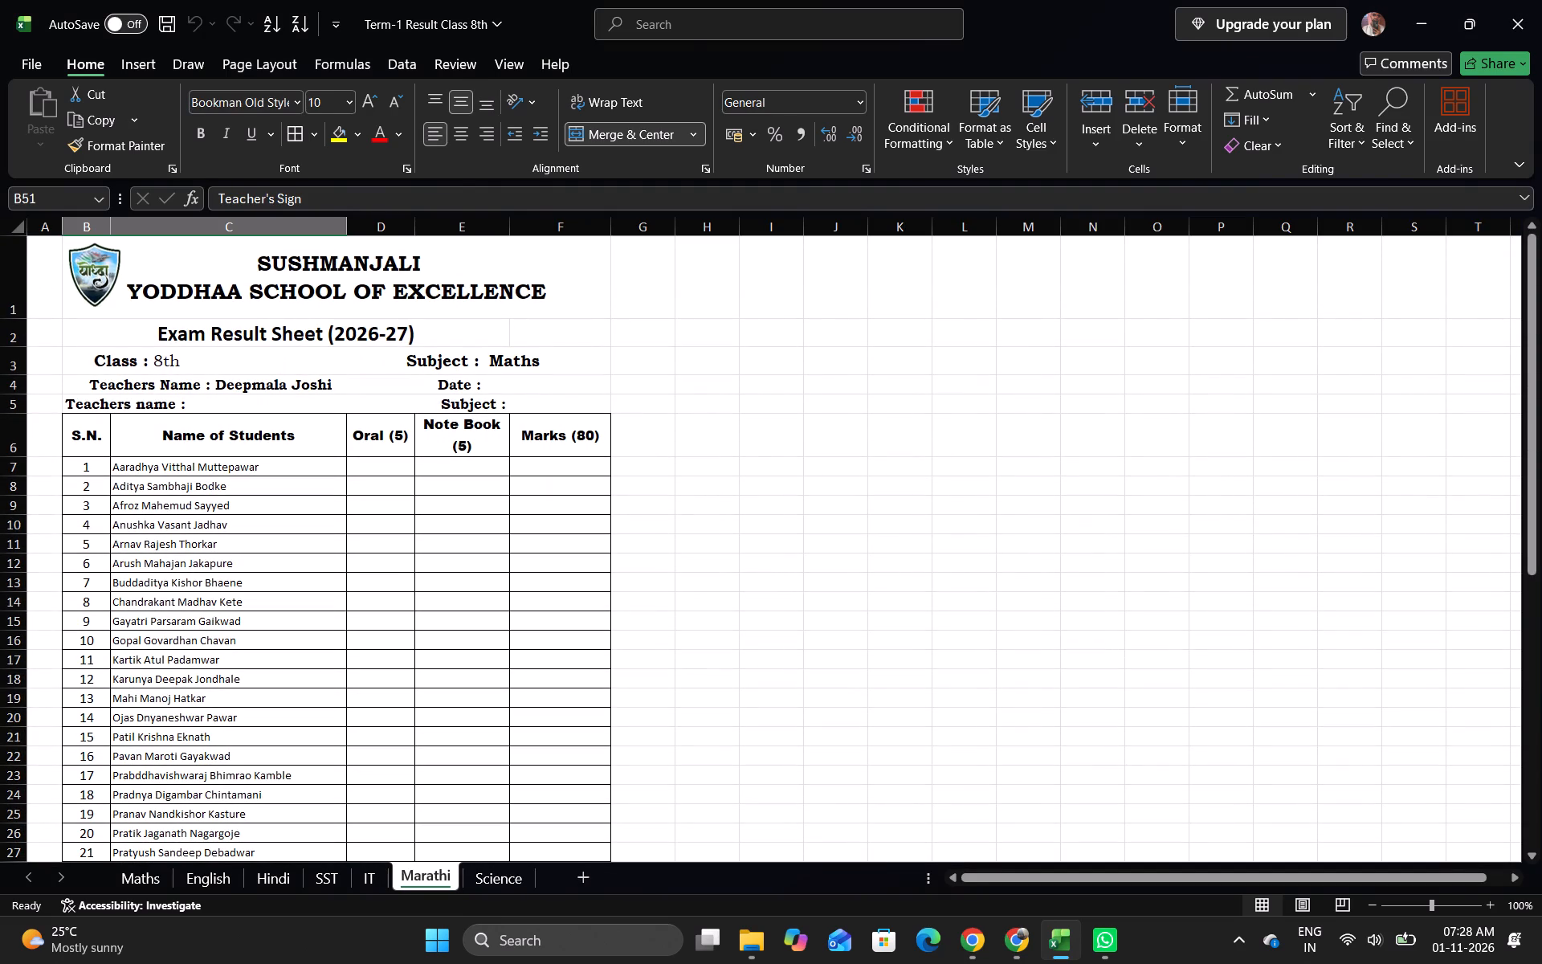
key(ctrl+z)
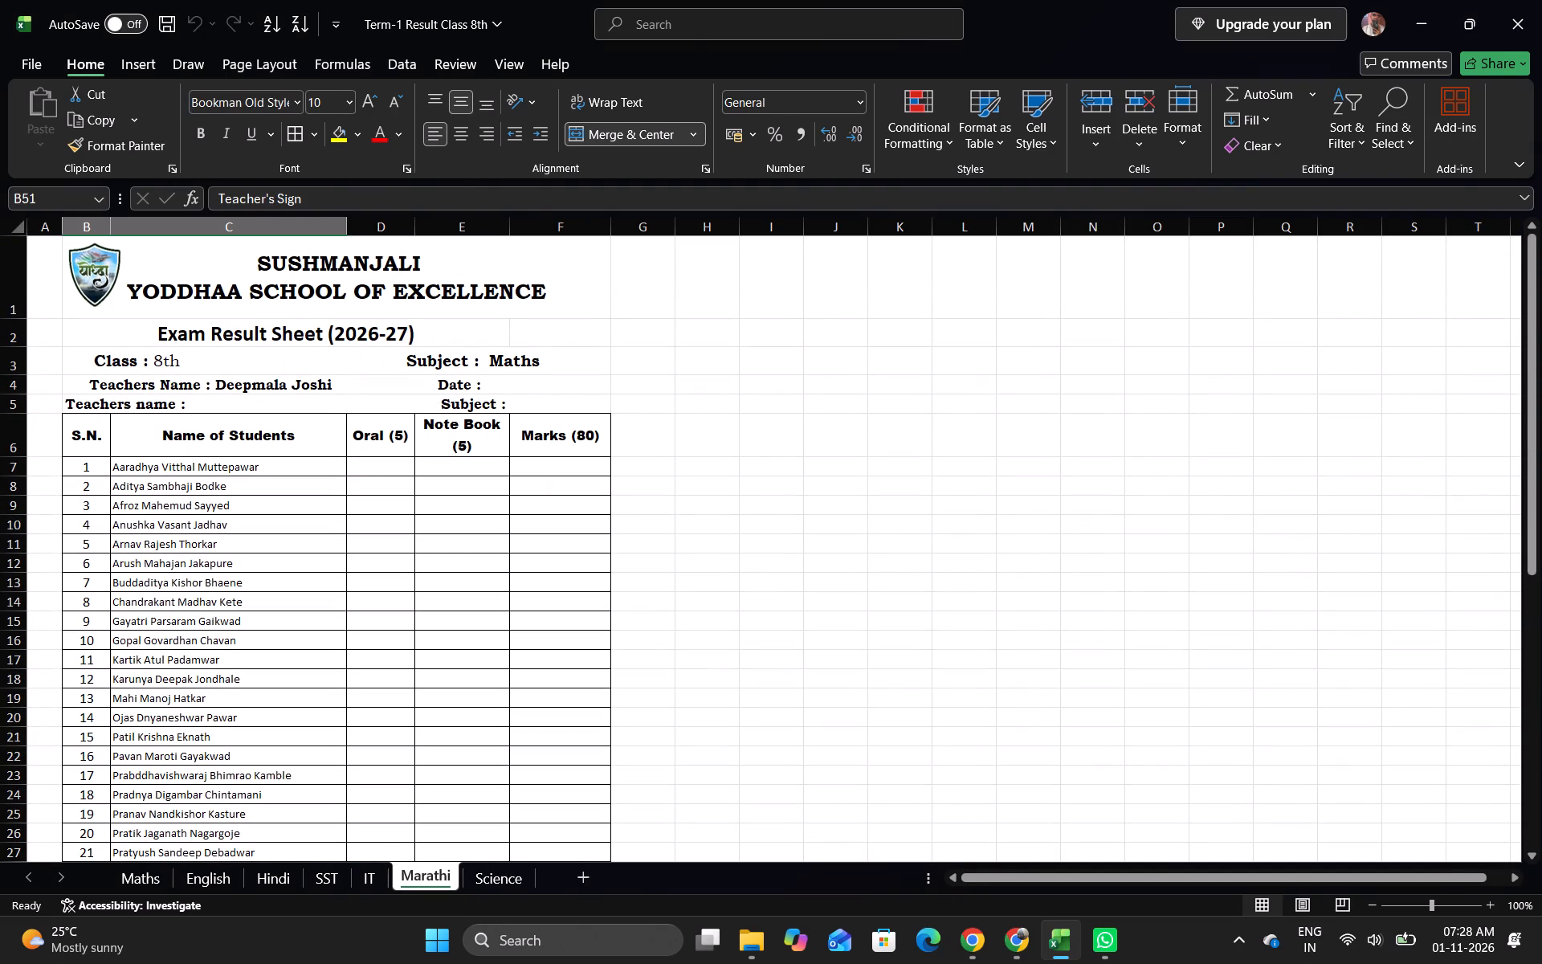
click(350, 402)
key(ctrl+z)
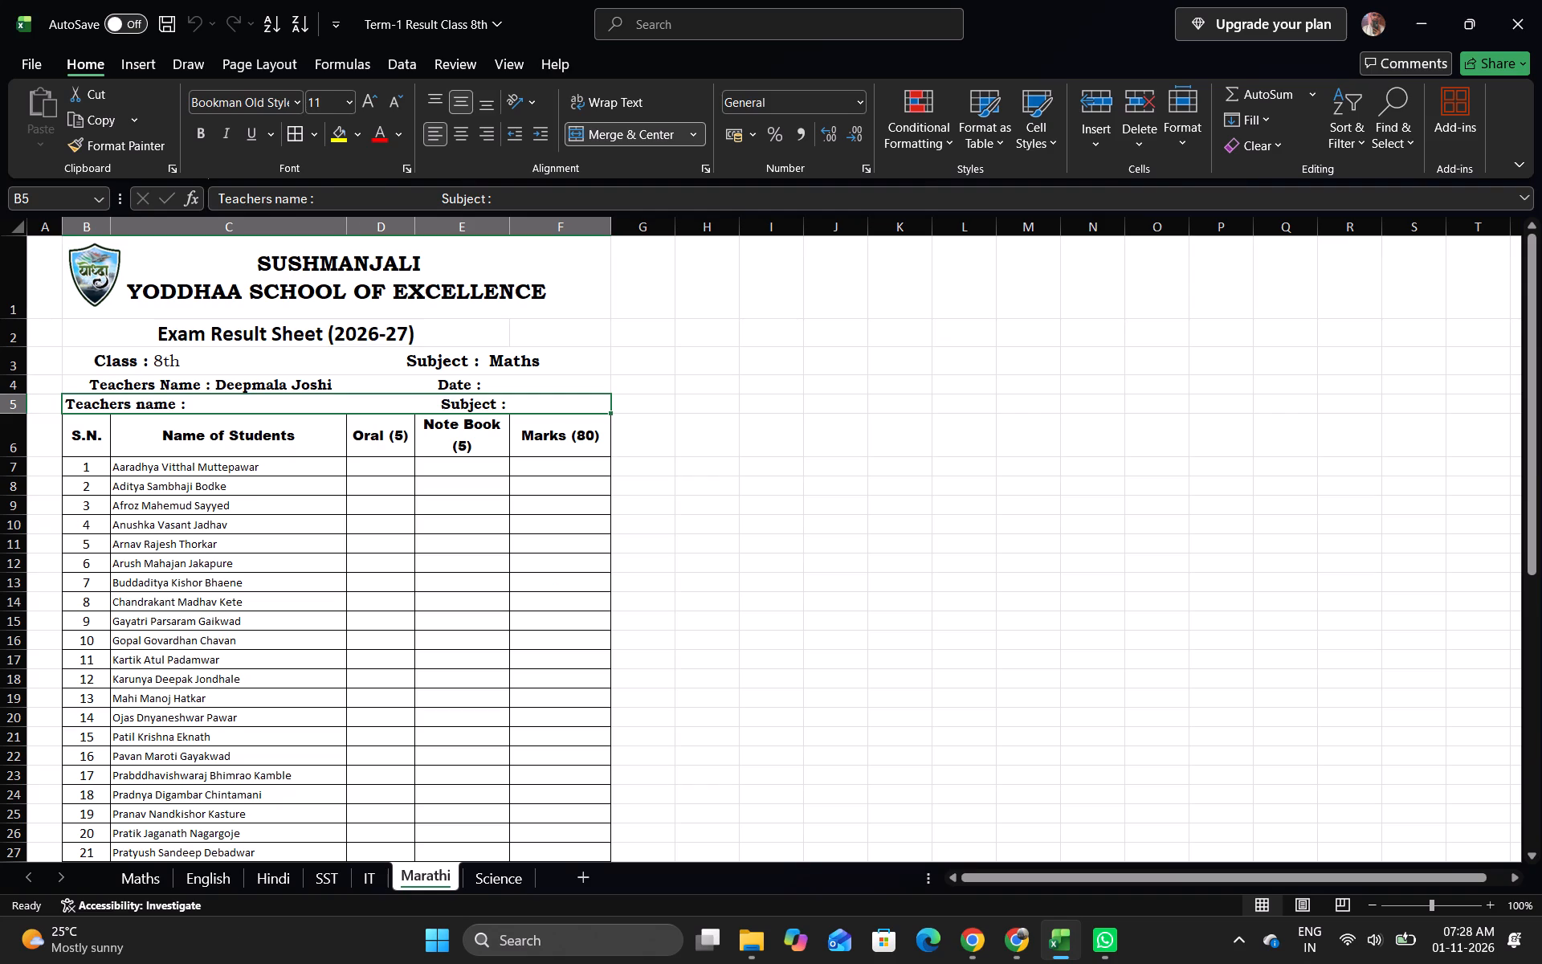
Delete row 5 with the duplicate blank "Teachers name" and "Subject" labels from the Marathi worksheet.
click(14, 407)
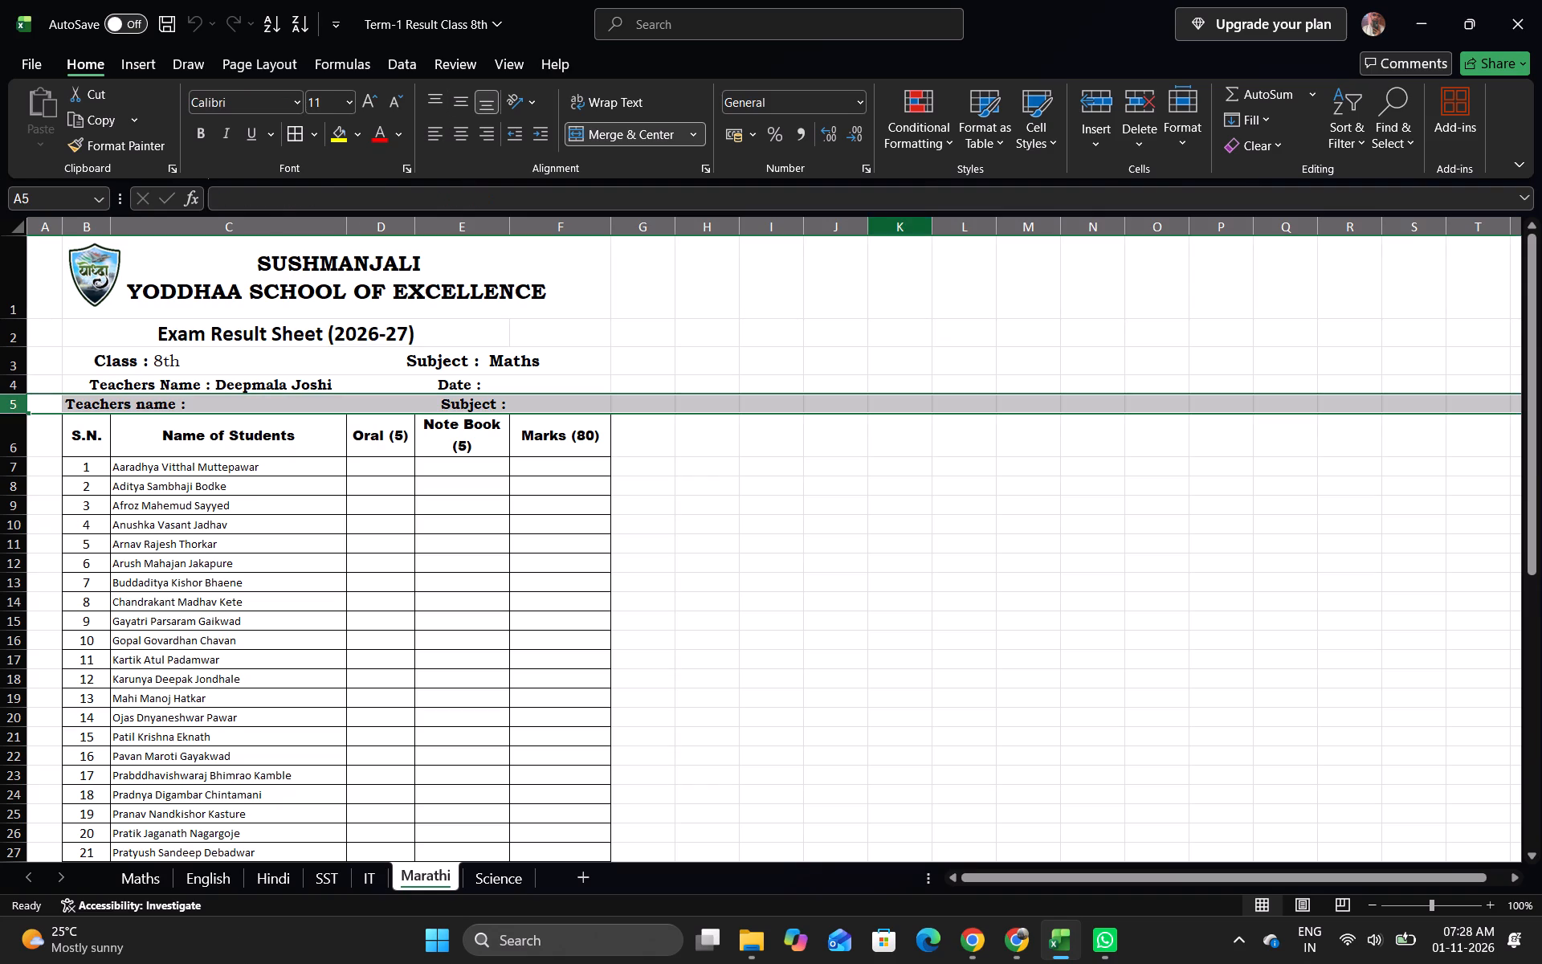
click(1152, 98)
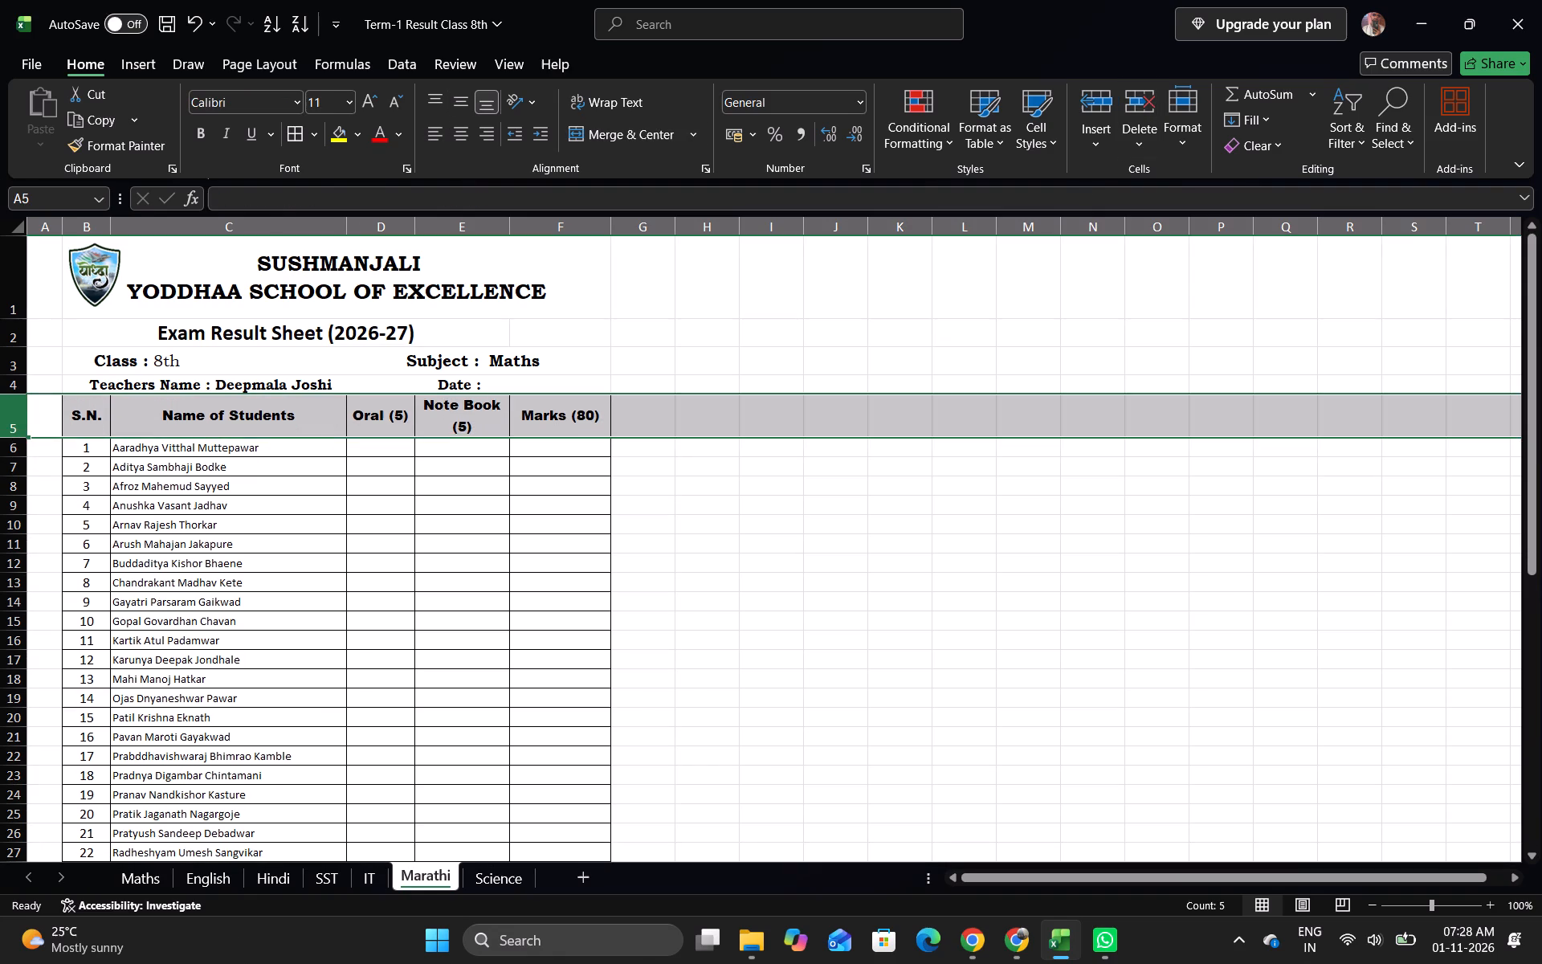
click(851, 365)
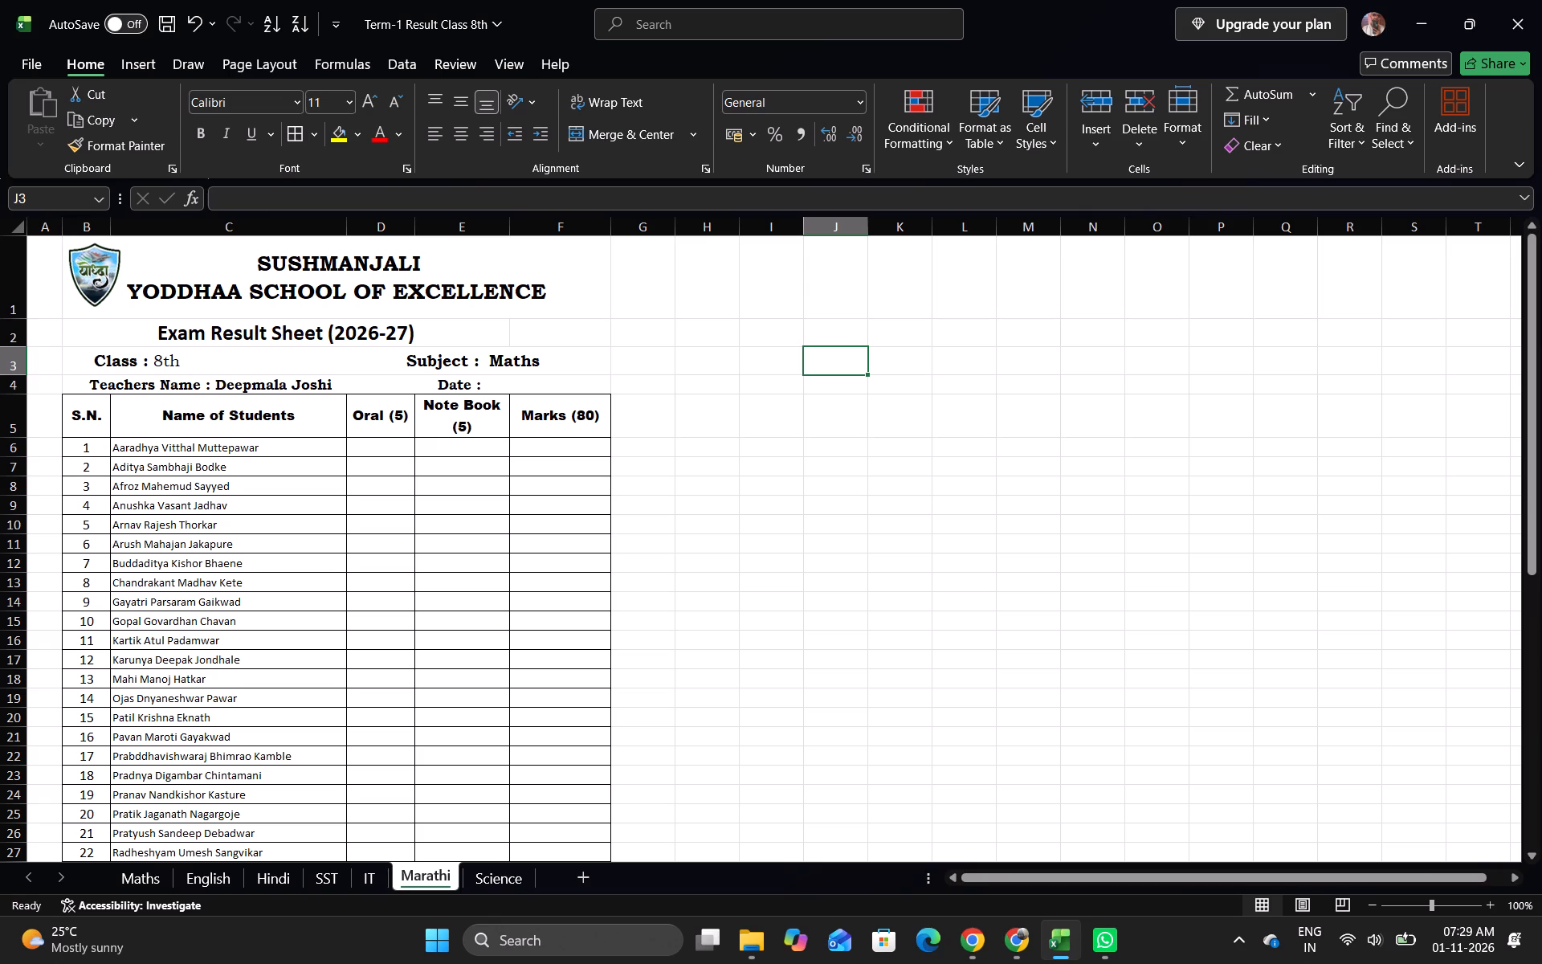
scroll(545, 424, up, 1)
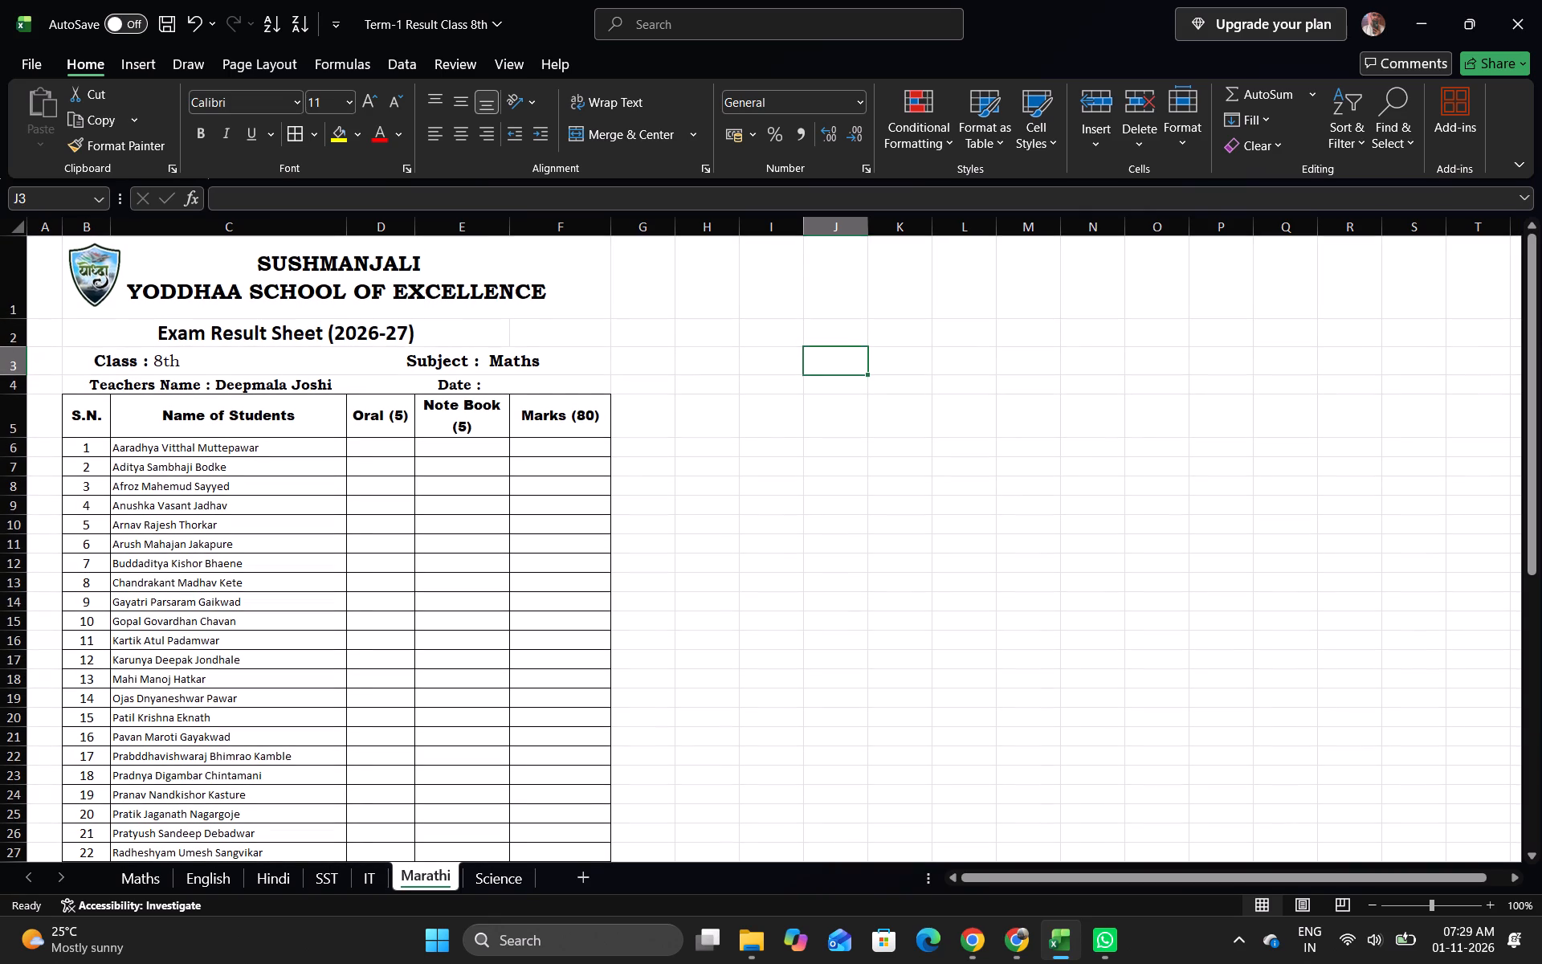
Replace the subject Maths in row 3 of the Marathi worksheet with Marathi.
click(334, 354)
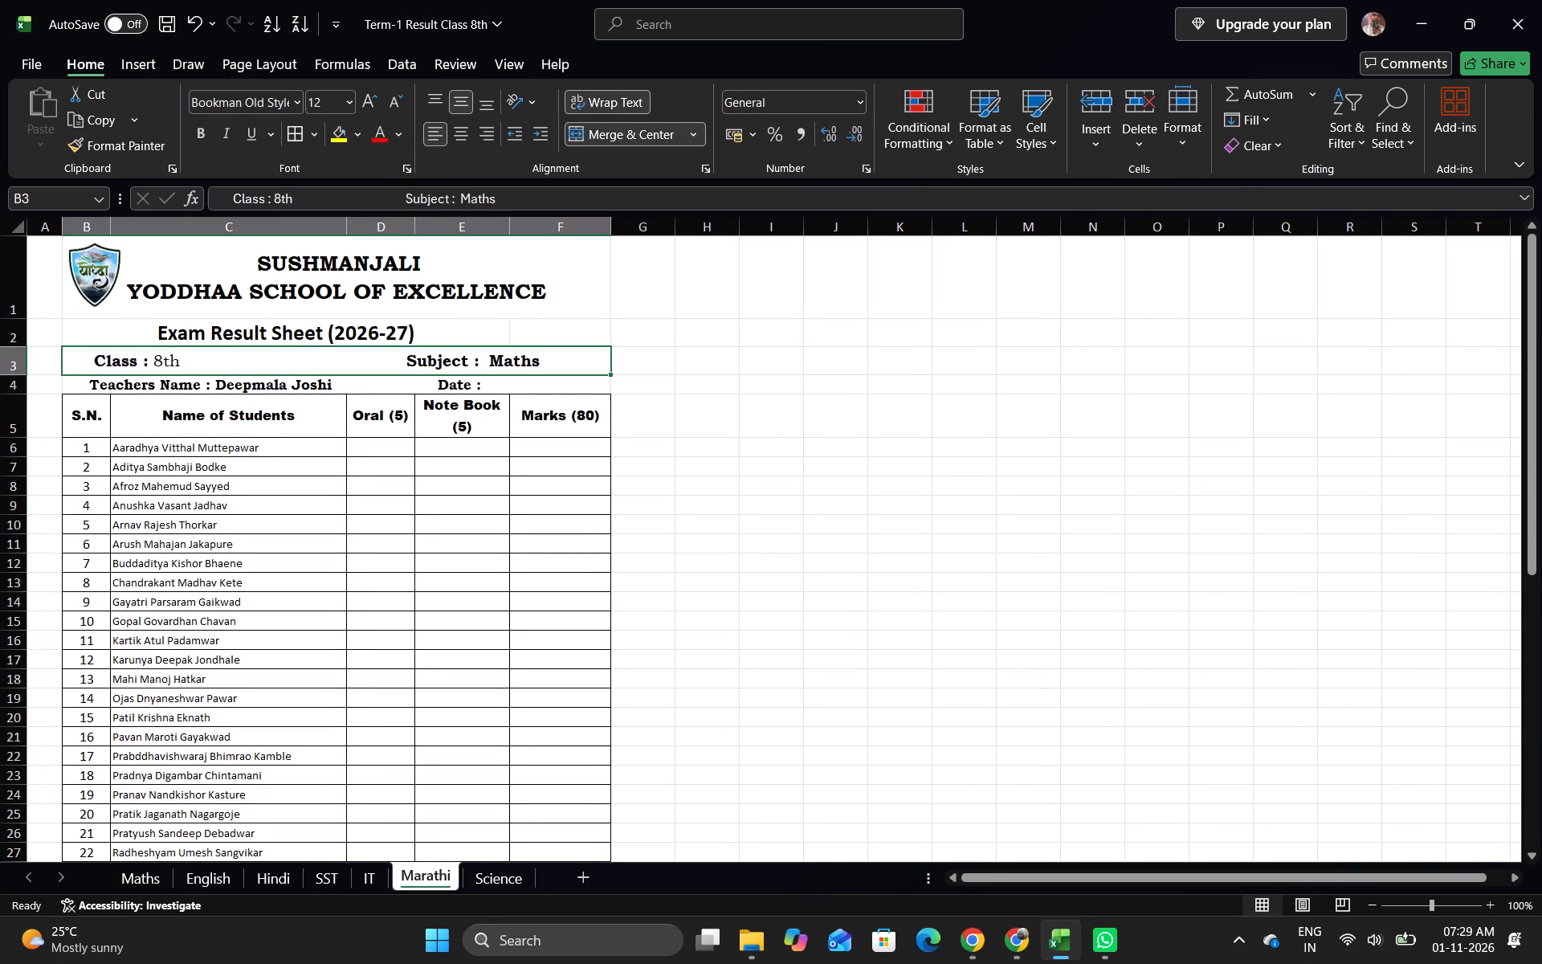
double_click(541, 364)
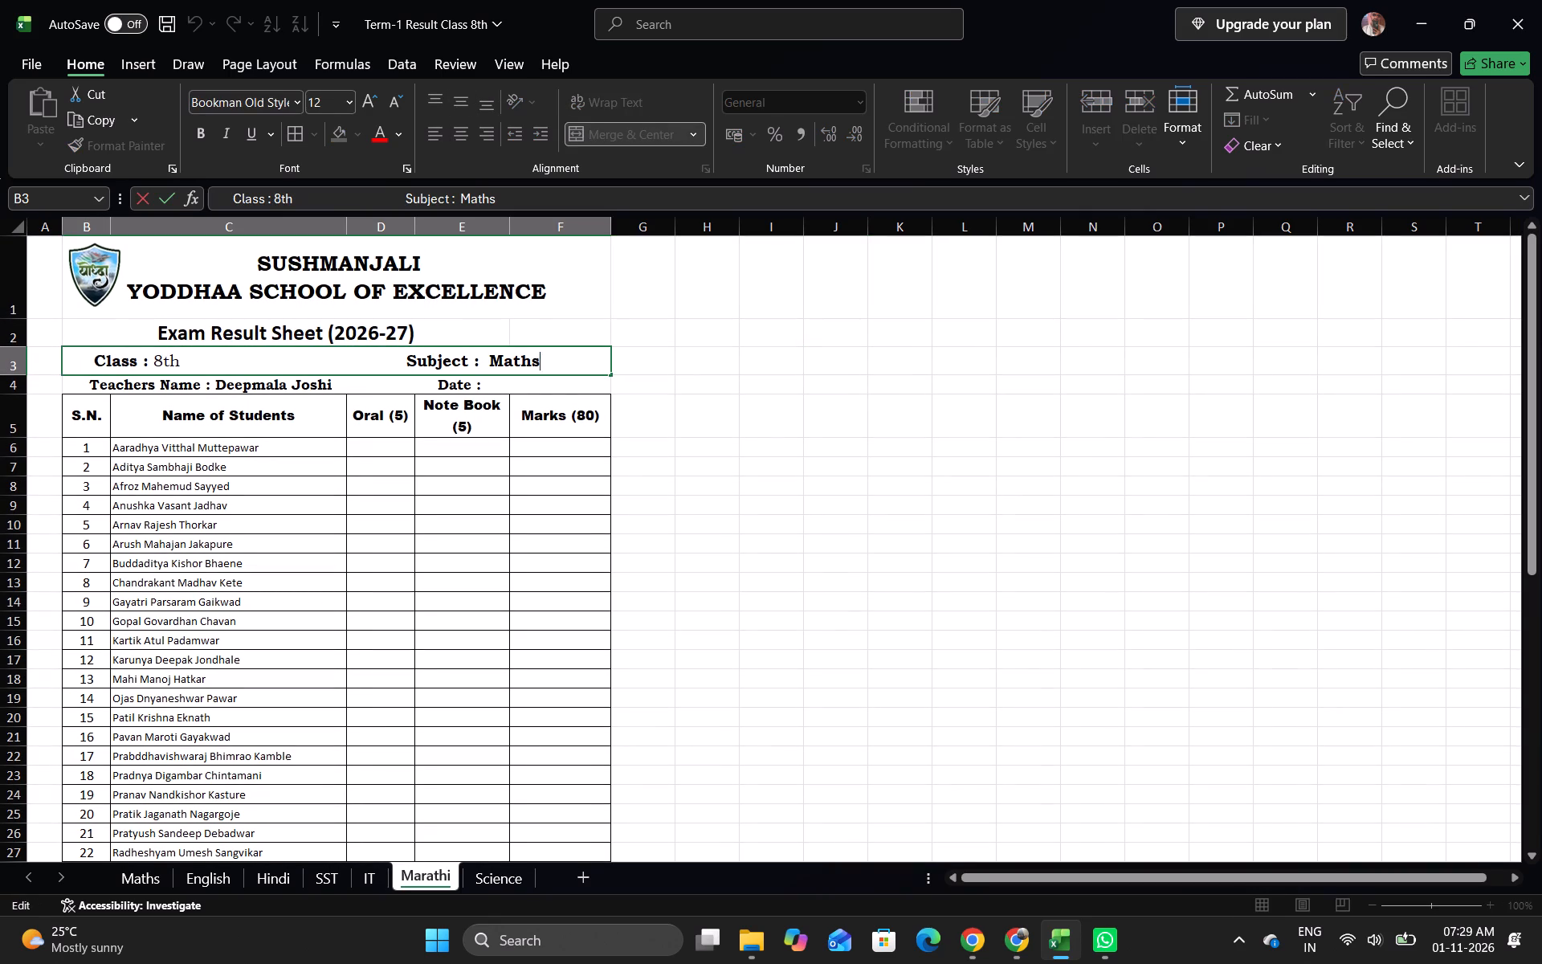
key(BackSpace)
key(BackSpace)
key(BackSpace)
key(BackSpace)
key(BackSpace)
key(BackSpace)
key(BackSpace)
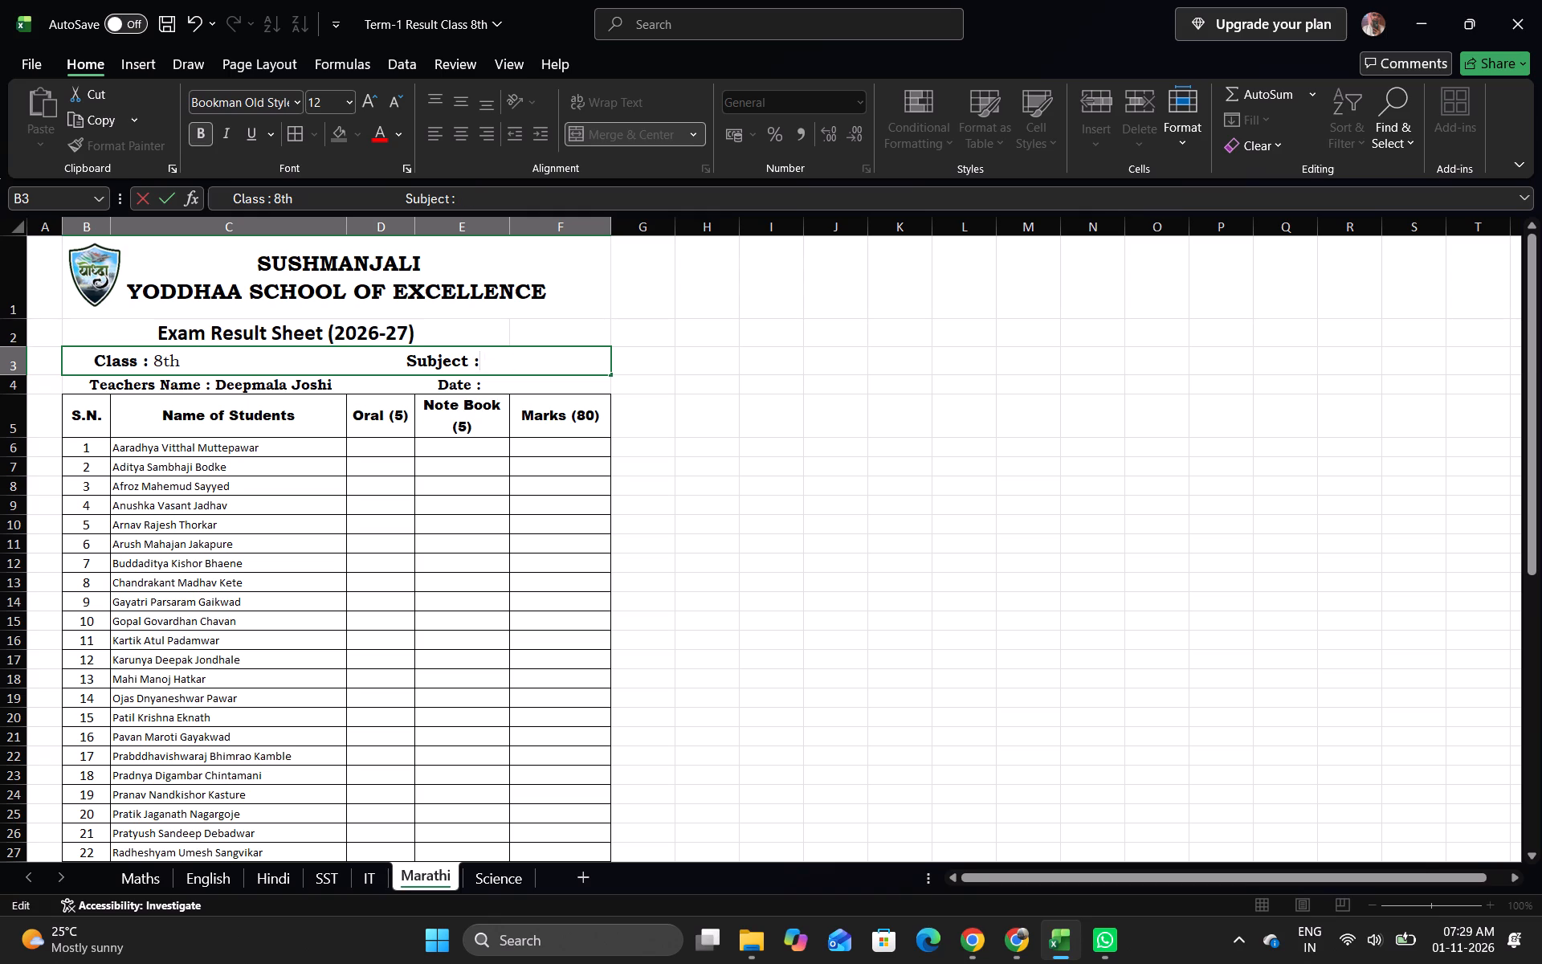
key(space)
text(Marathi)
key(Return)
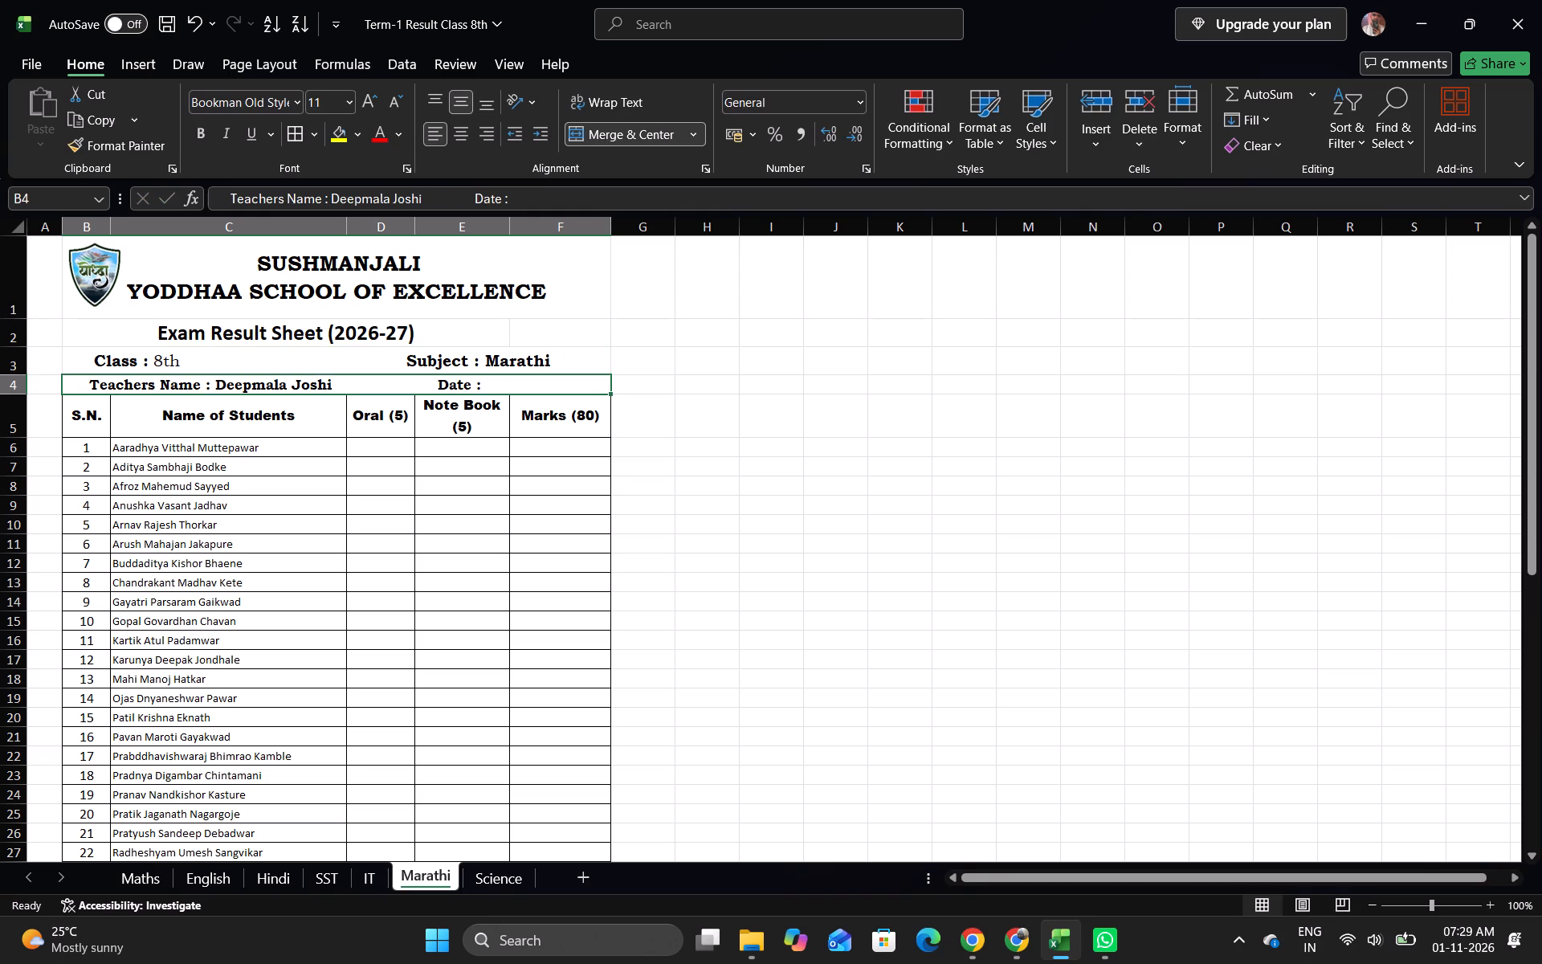
Delete row 5 with the duplicate blank "Teachers name" and "Subject" labels from the Science worksheet.
click(499, 879)
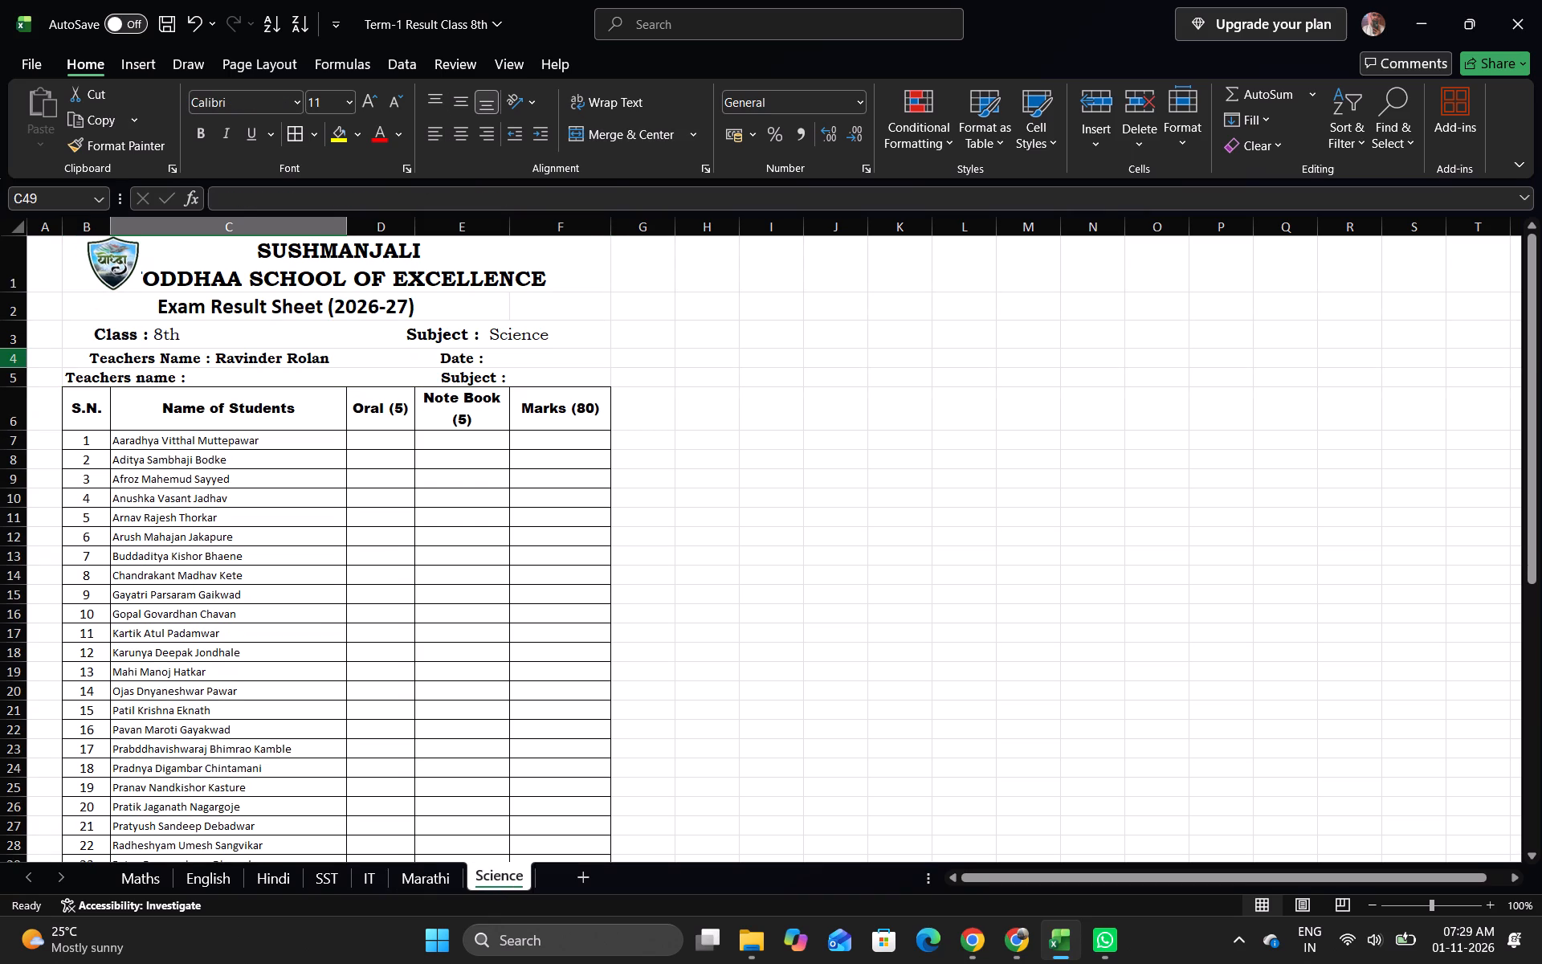
click(4, 377)
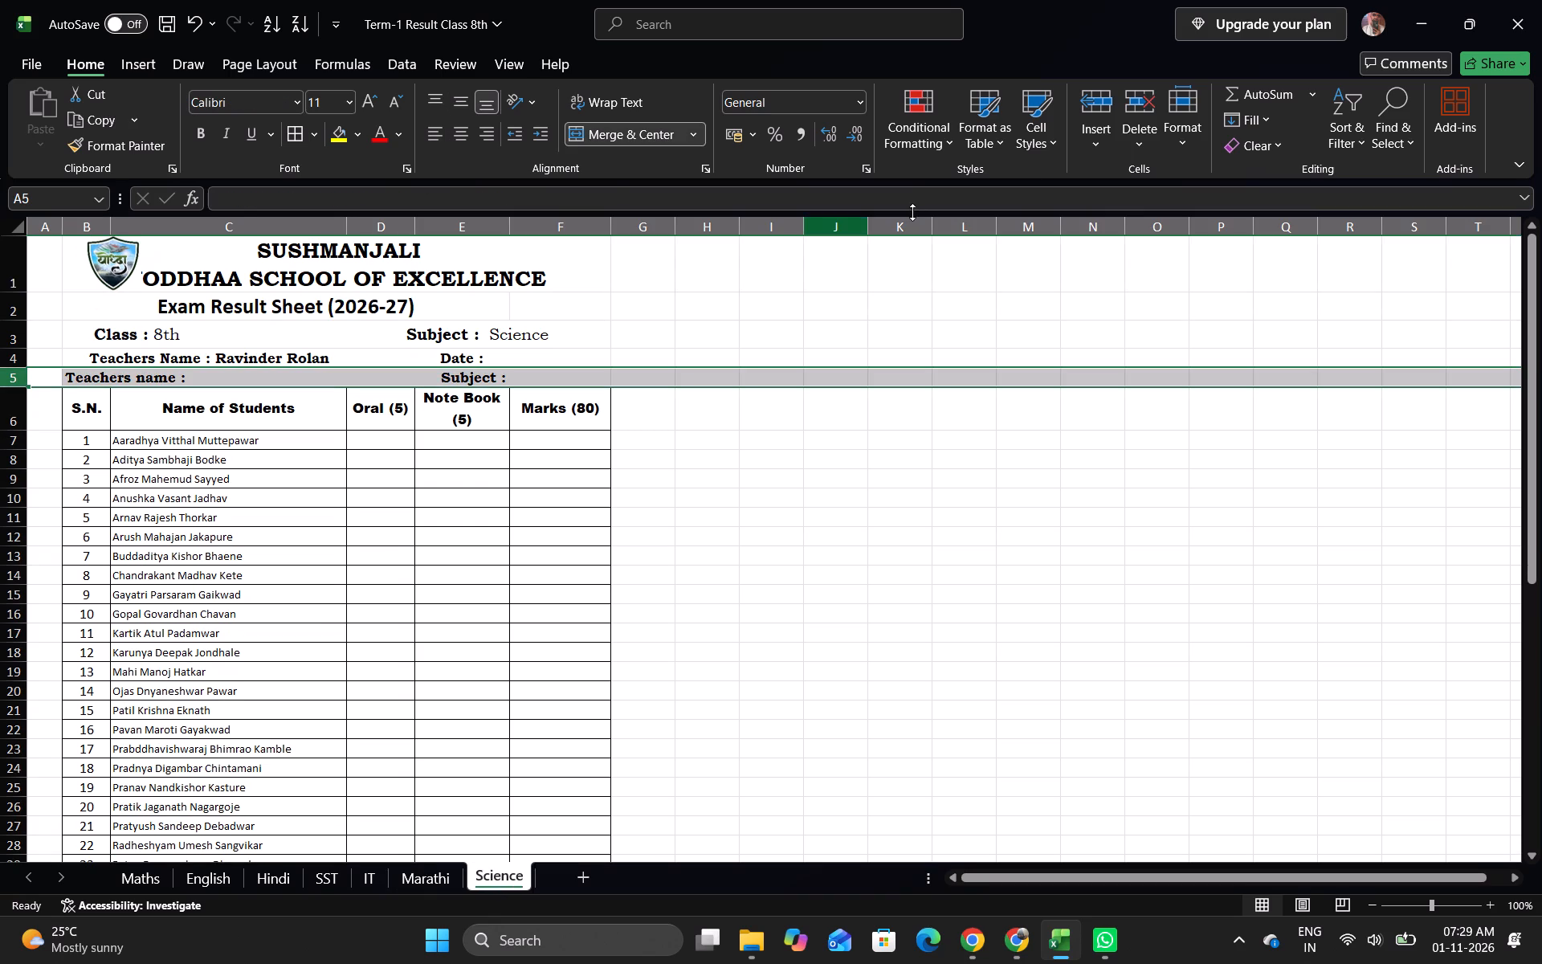
click(1140, 109)
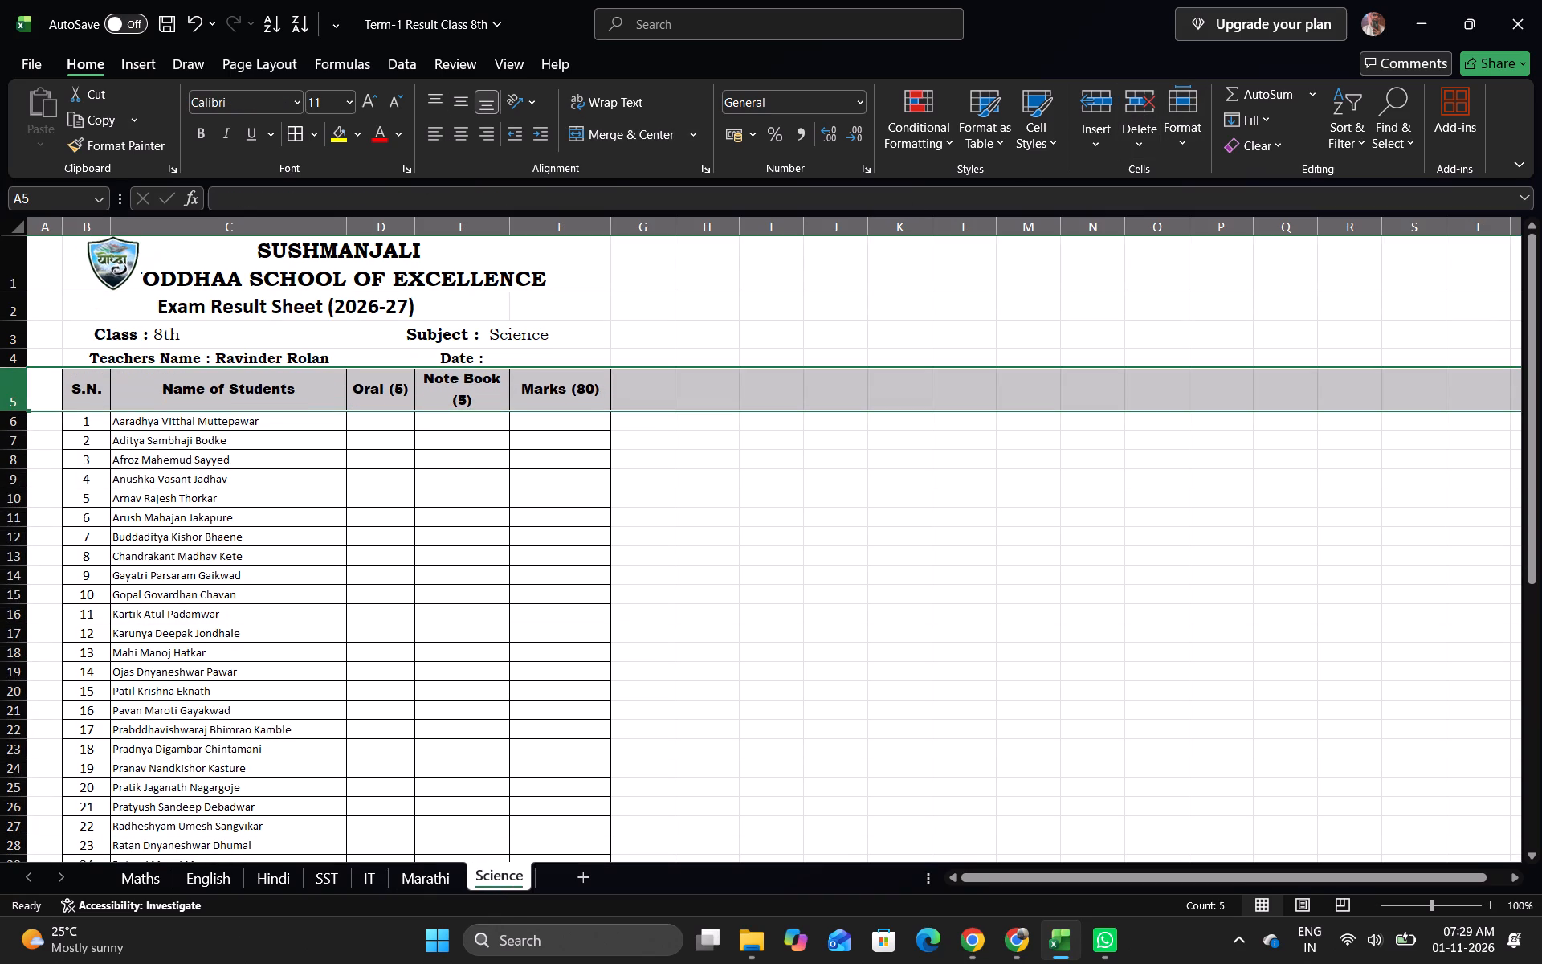
Re-enter the subject Science in row 3 of the Science worksheet without the extra space after the colon, and make it bold.
click(570, 351)
click(562, 340)
double_click(562, 340)
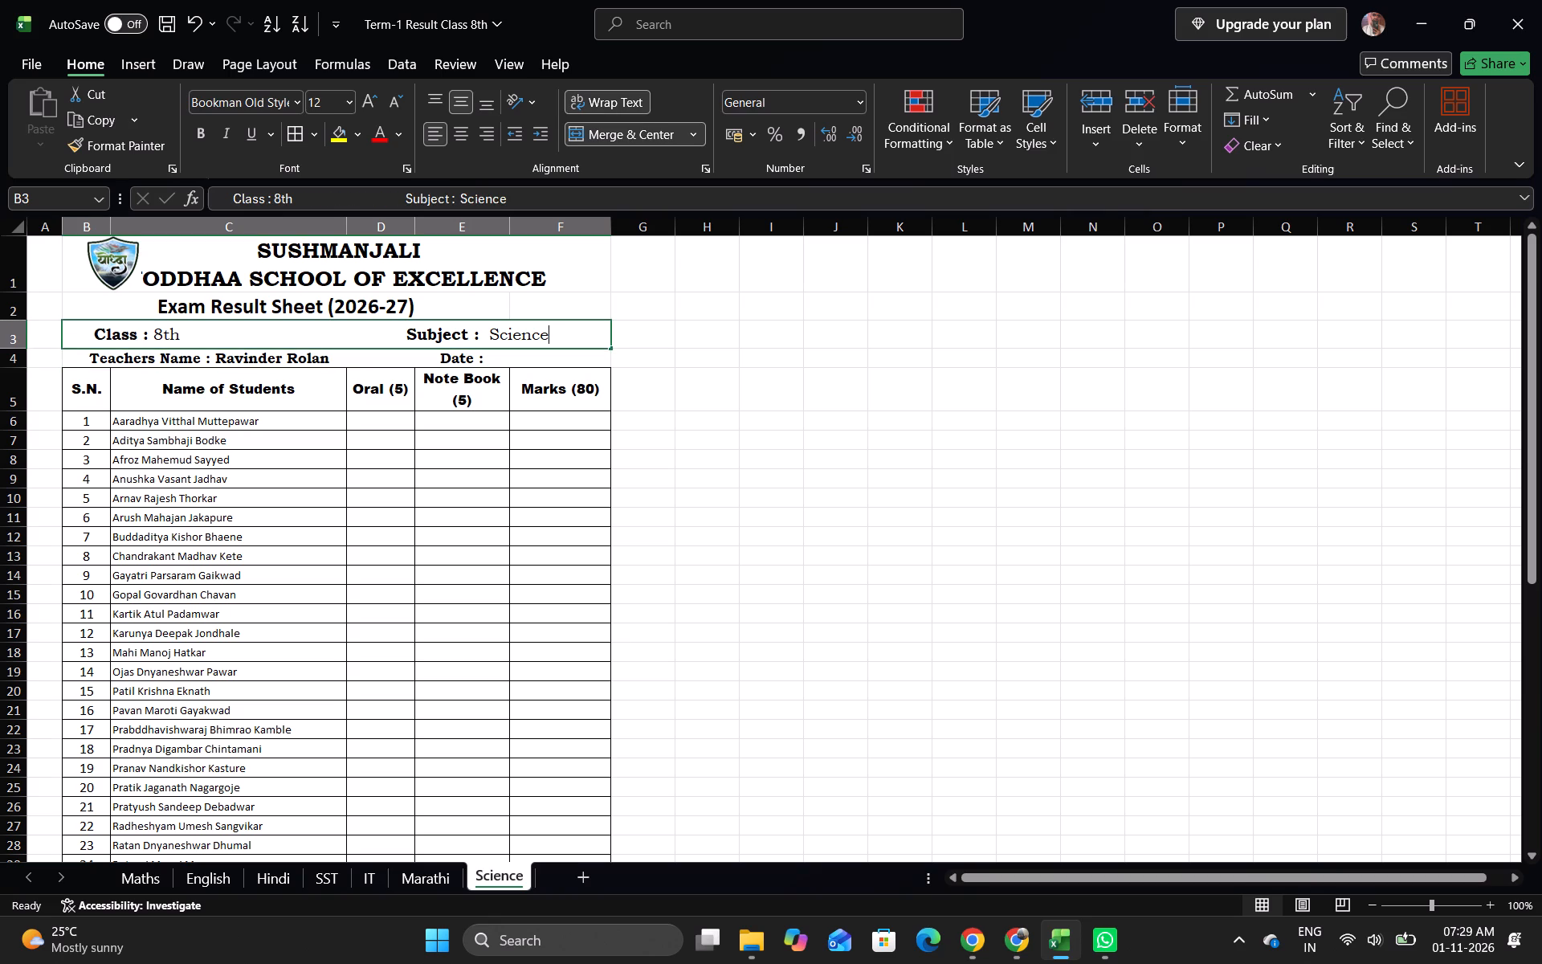
key(BackSpace)
key(BackSpace)
key(BackSpace)
key(BackSpace)
key(BackSpace)
key(BackSpace)
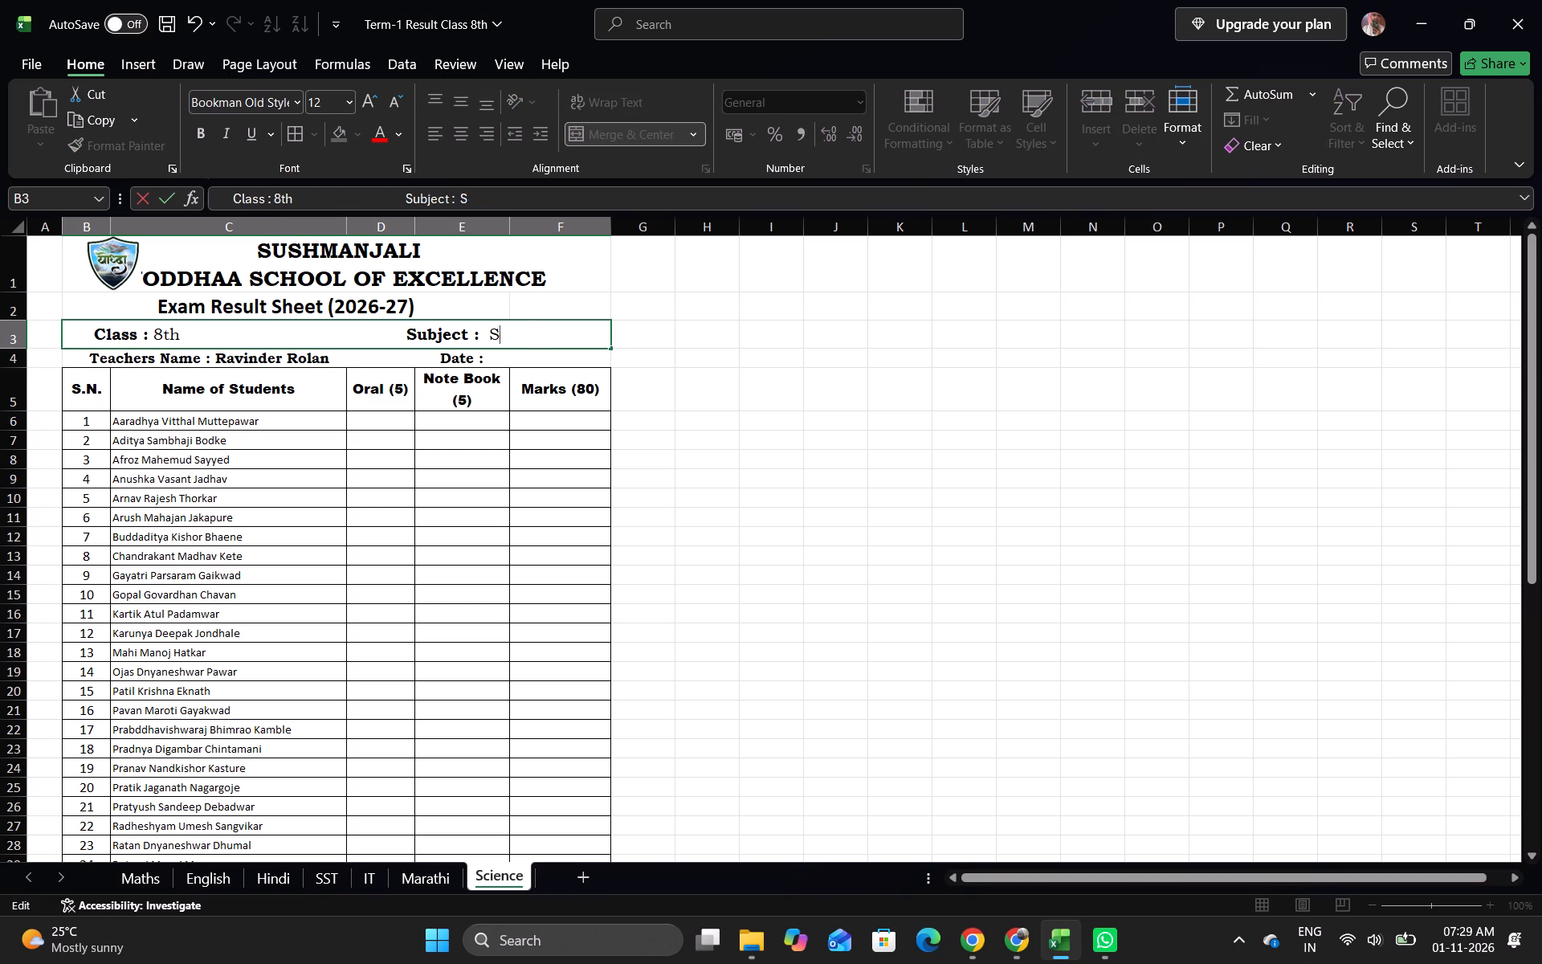
key(BackSpace)
key(BackSpace)
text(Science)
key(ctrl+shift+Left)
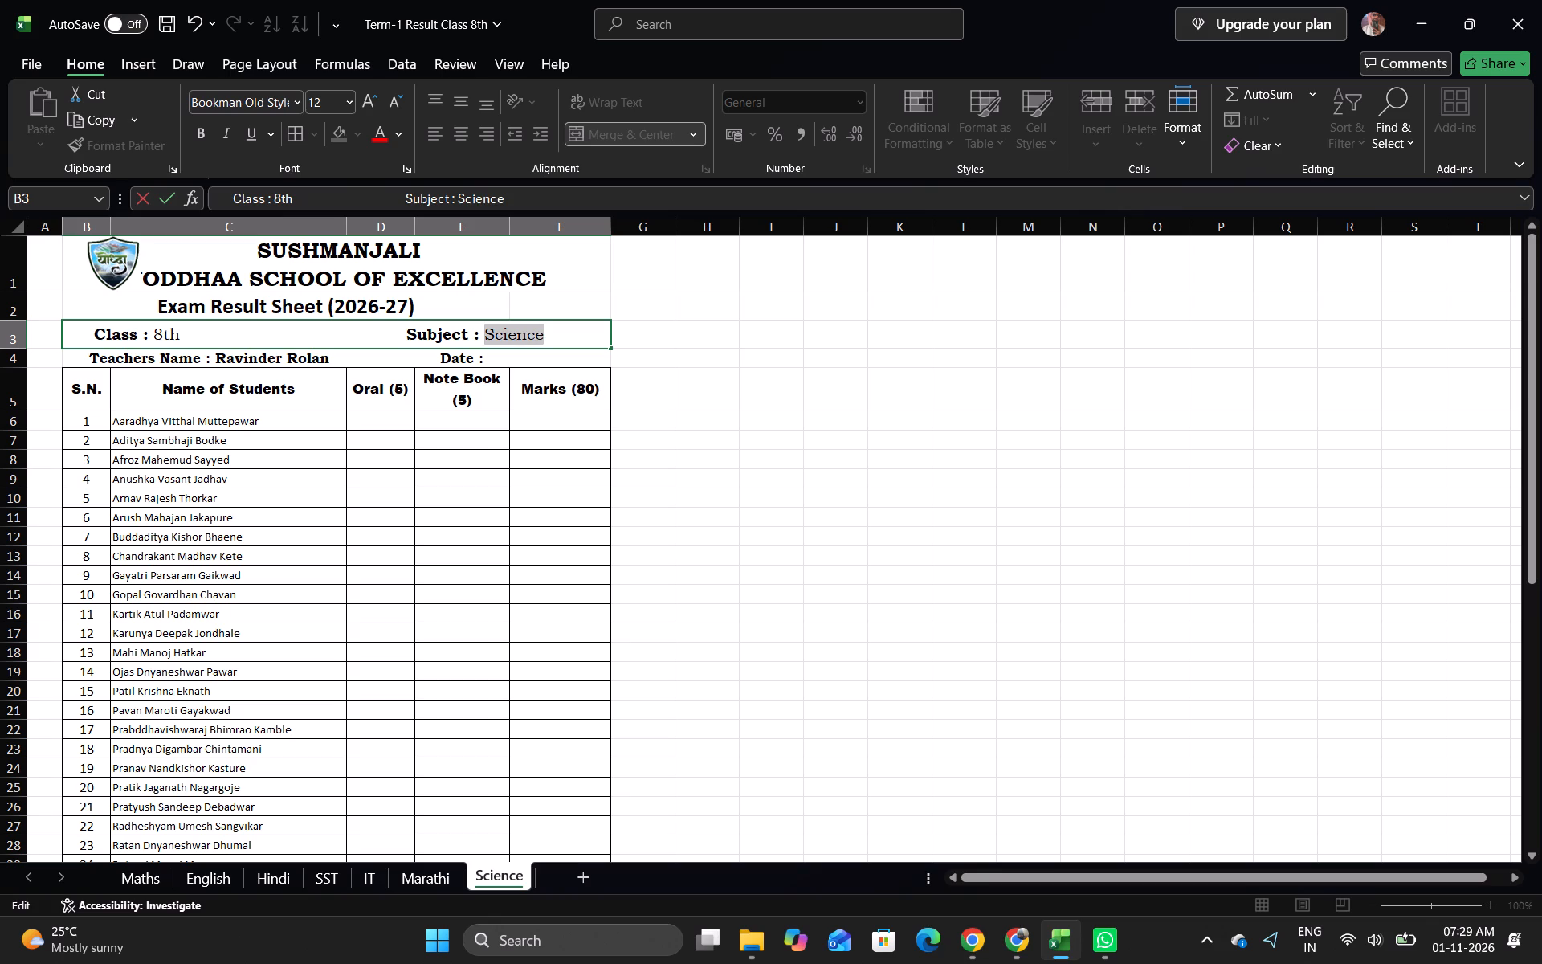
click(203, 132)
click(680, 400)
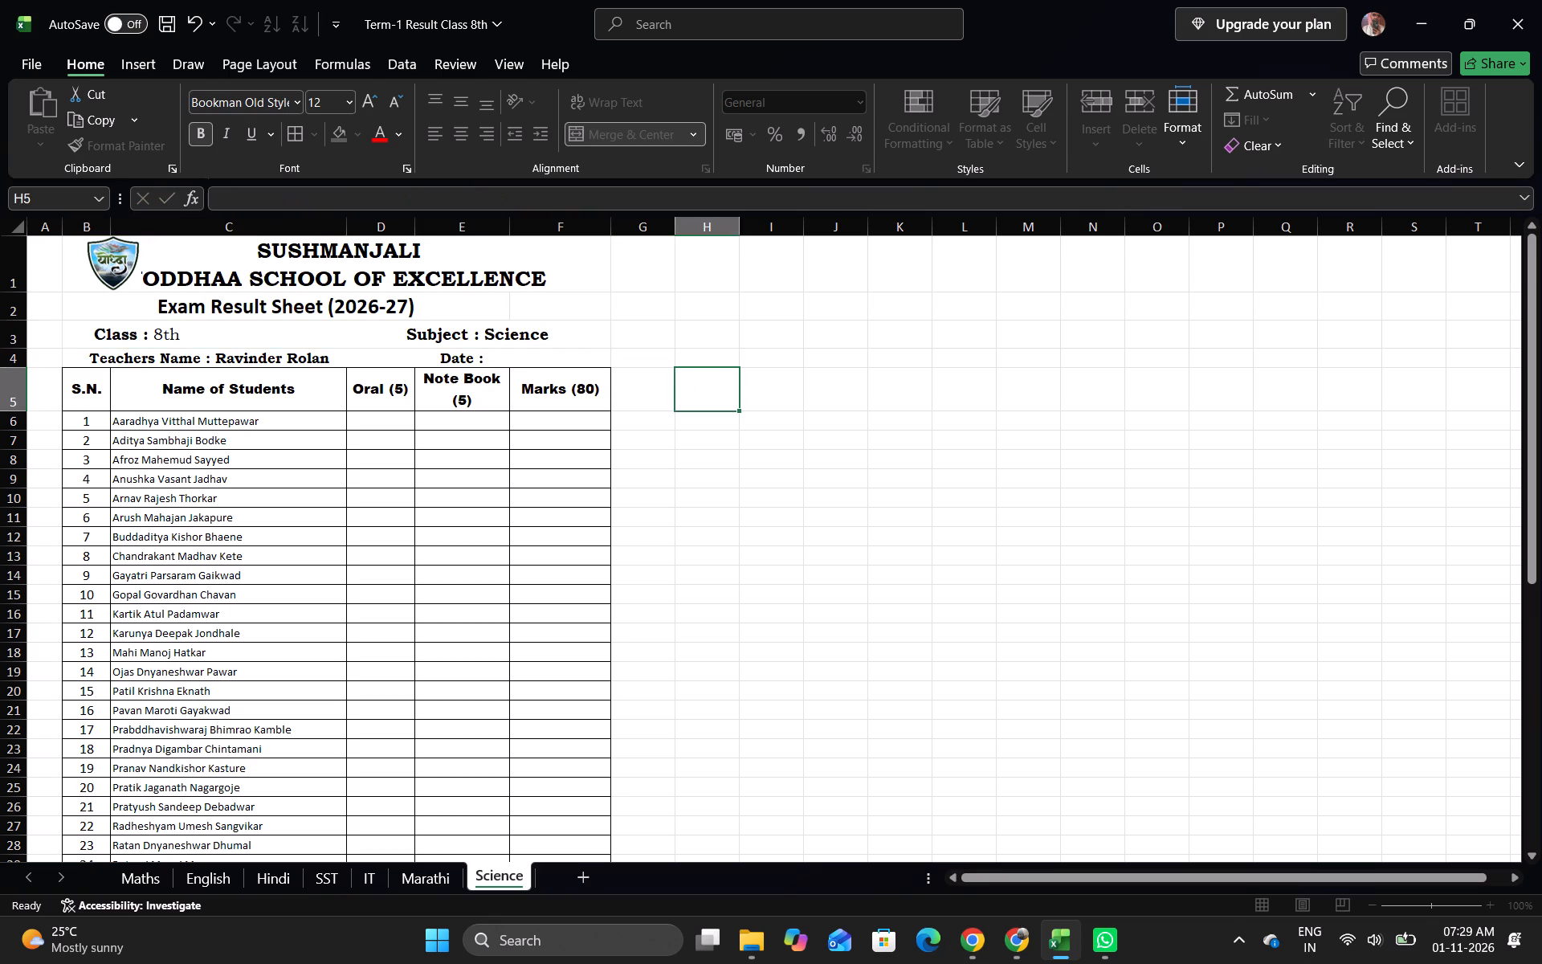
Remove a space before "Date :" in row 4 of the Science worksheet to move it closer to the teacher's name.
click(435, 361)
double_click(435, 361)
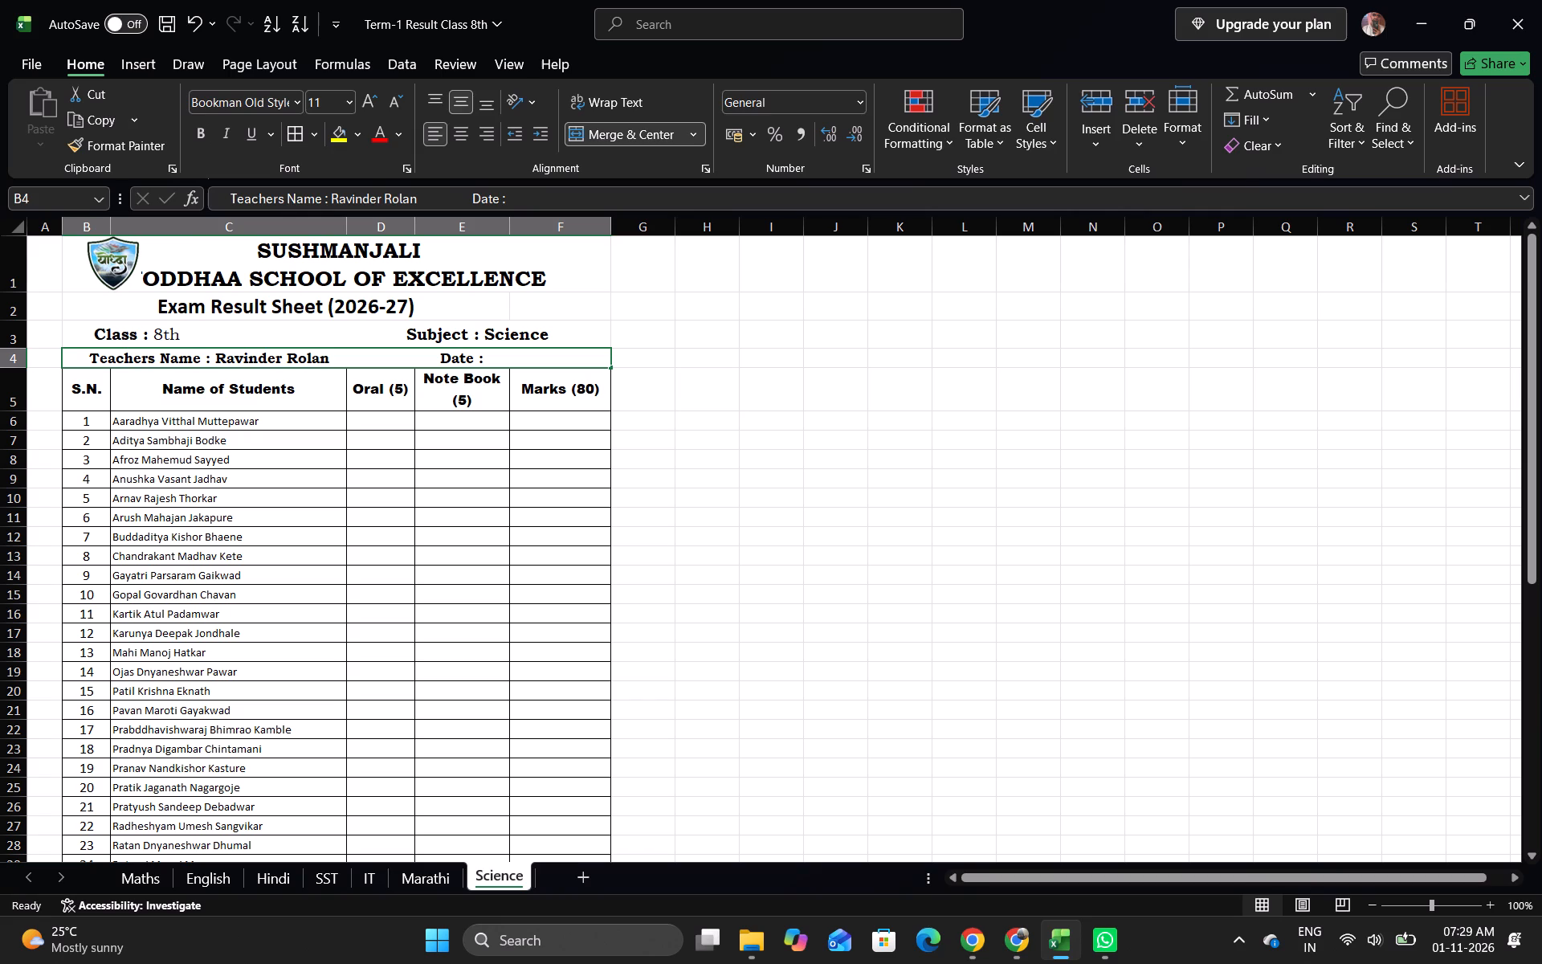
key(BackSpace)
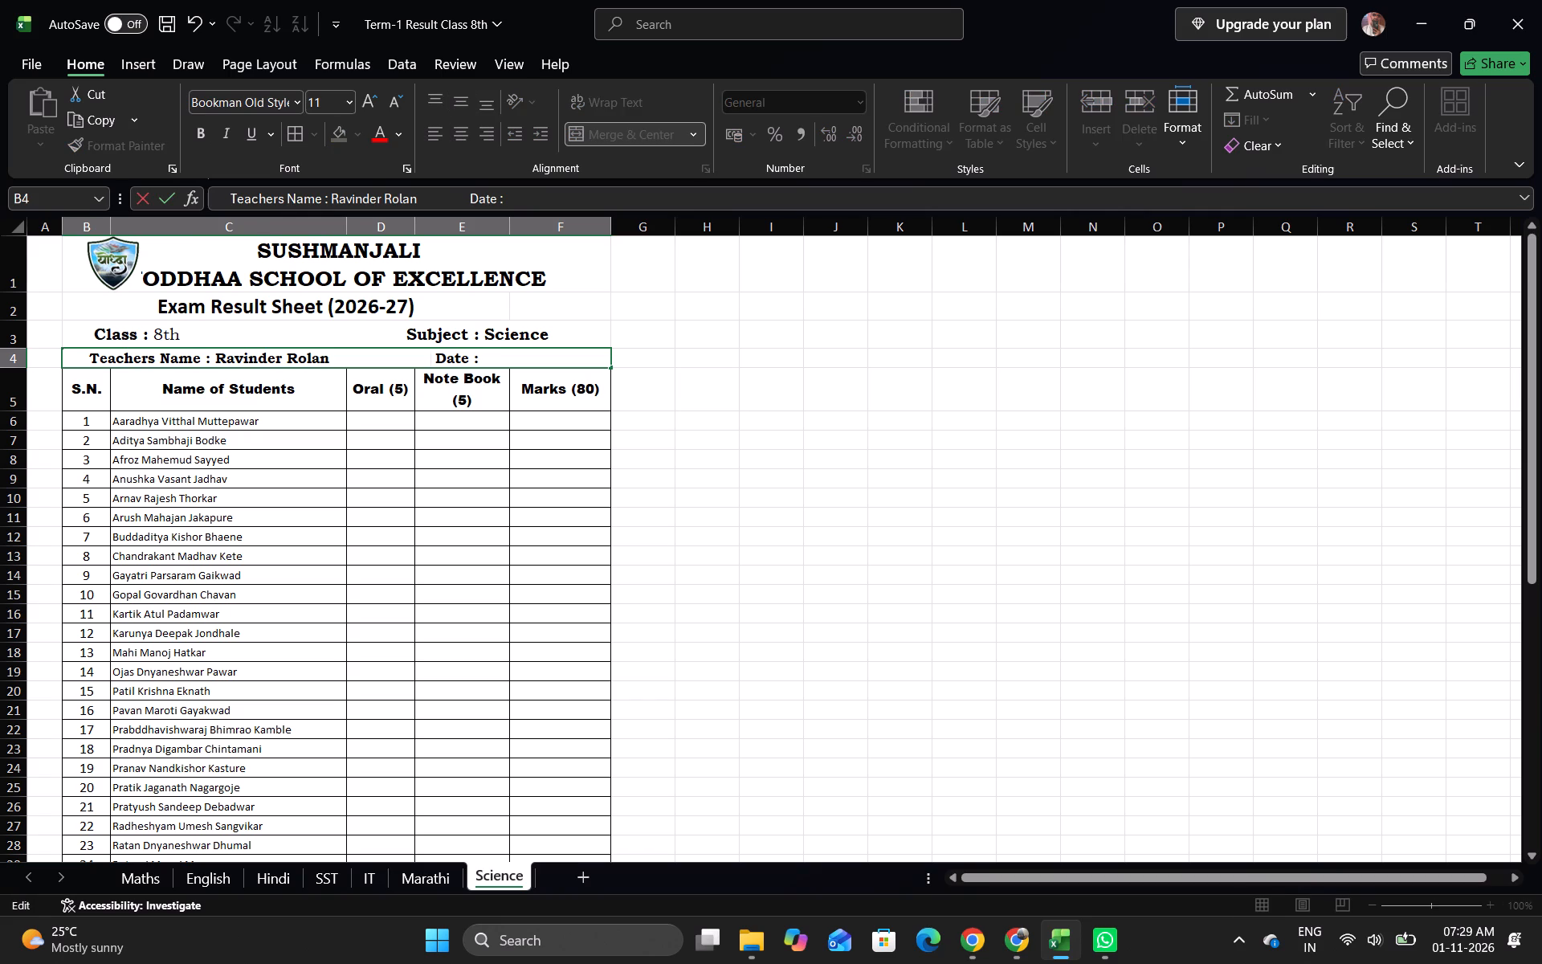
click(814, 415)
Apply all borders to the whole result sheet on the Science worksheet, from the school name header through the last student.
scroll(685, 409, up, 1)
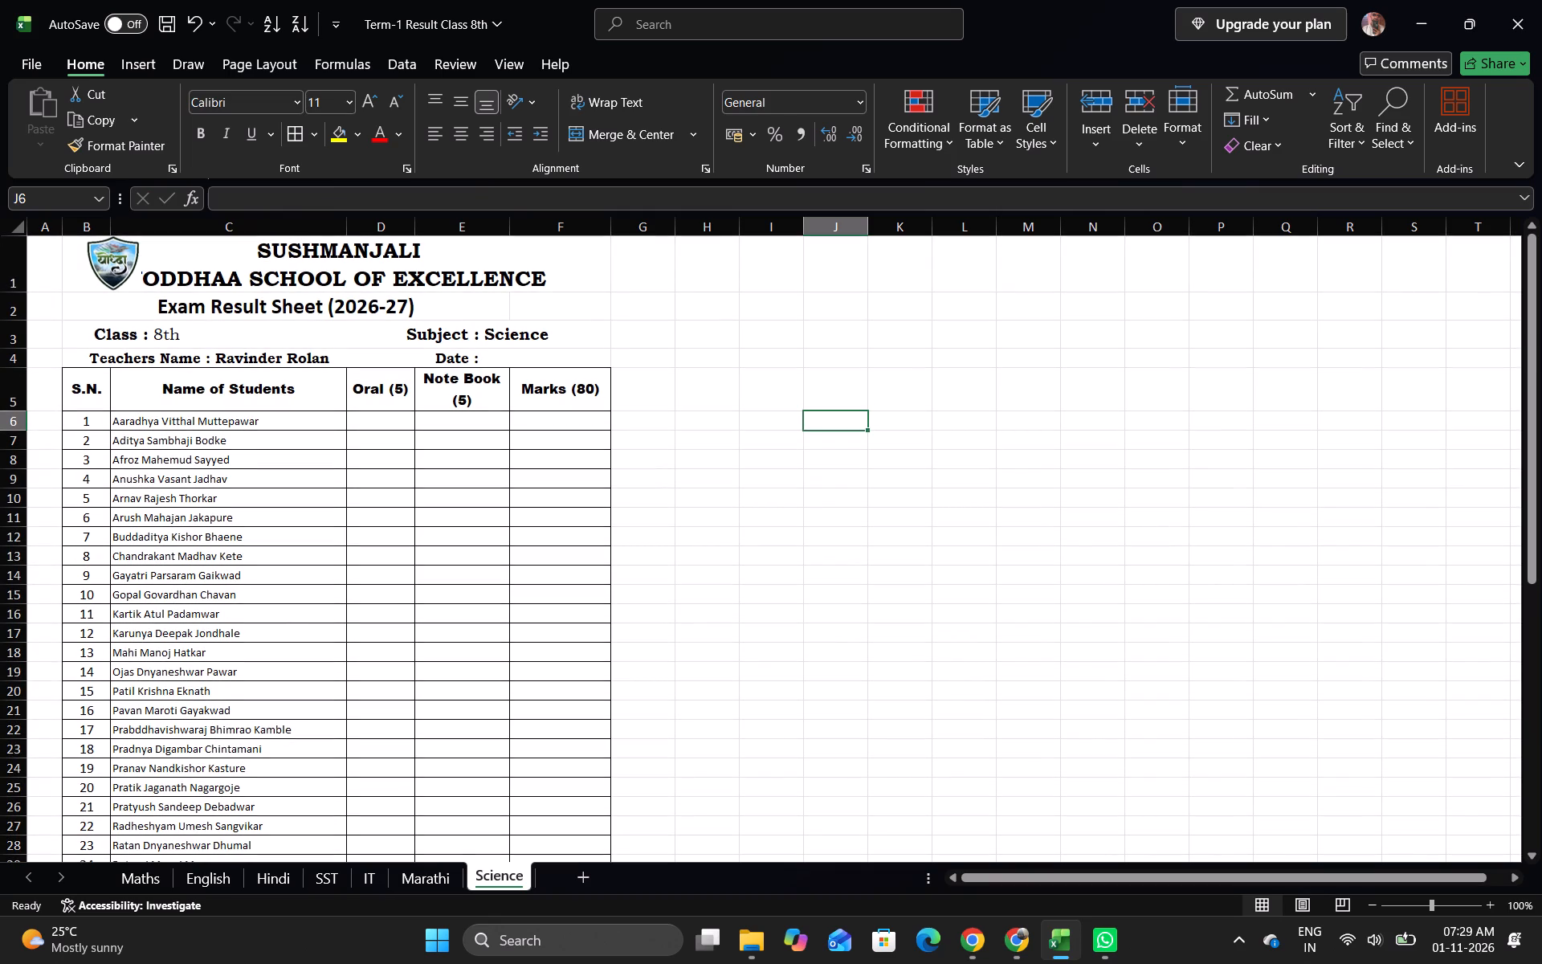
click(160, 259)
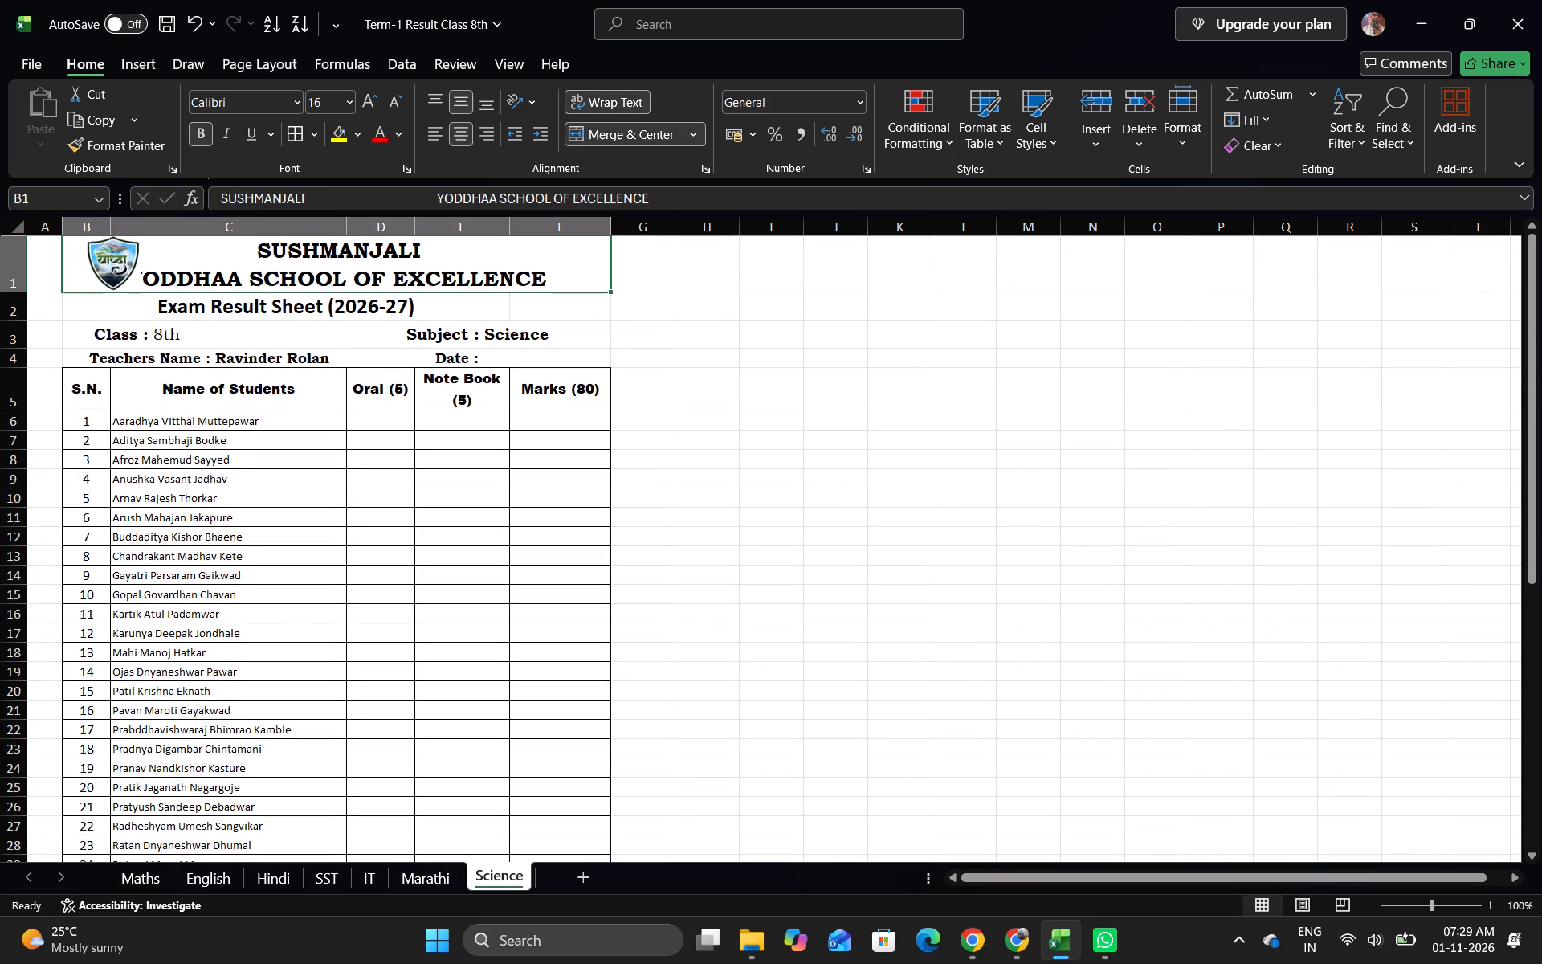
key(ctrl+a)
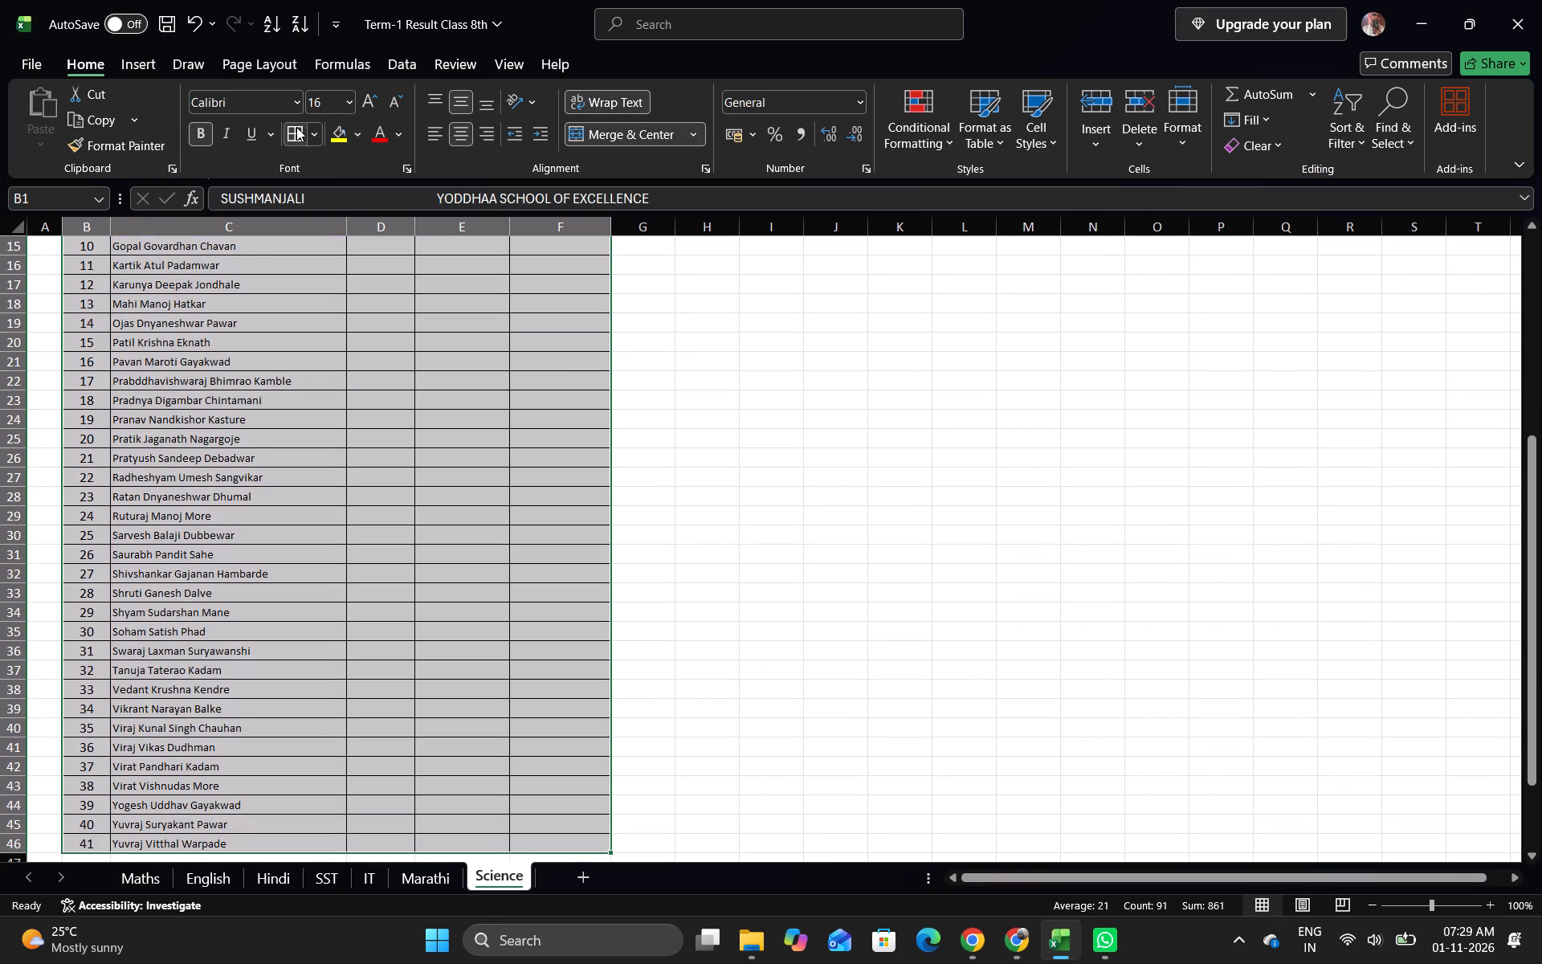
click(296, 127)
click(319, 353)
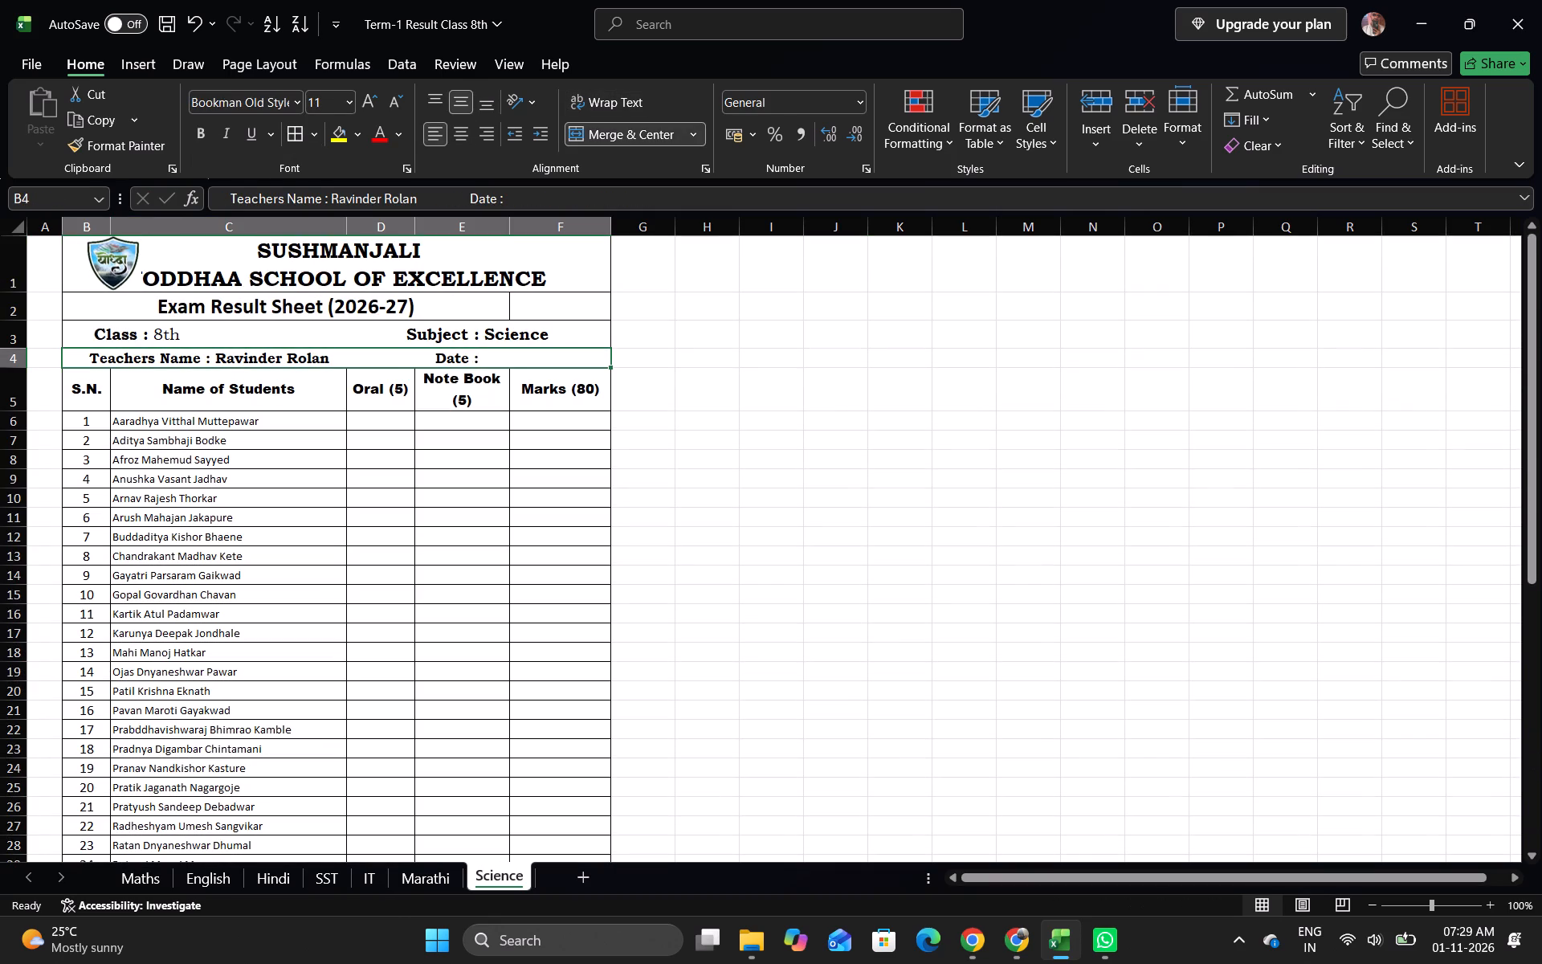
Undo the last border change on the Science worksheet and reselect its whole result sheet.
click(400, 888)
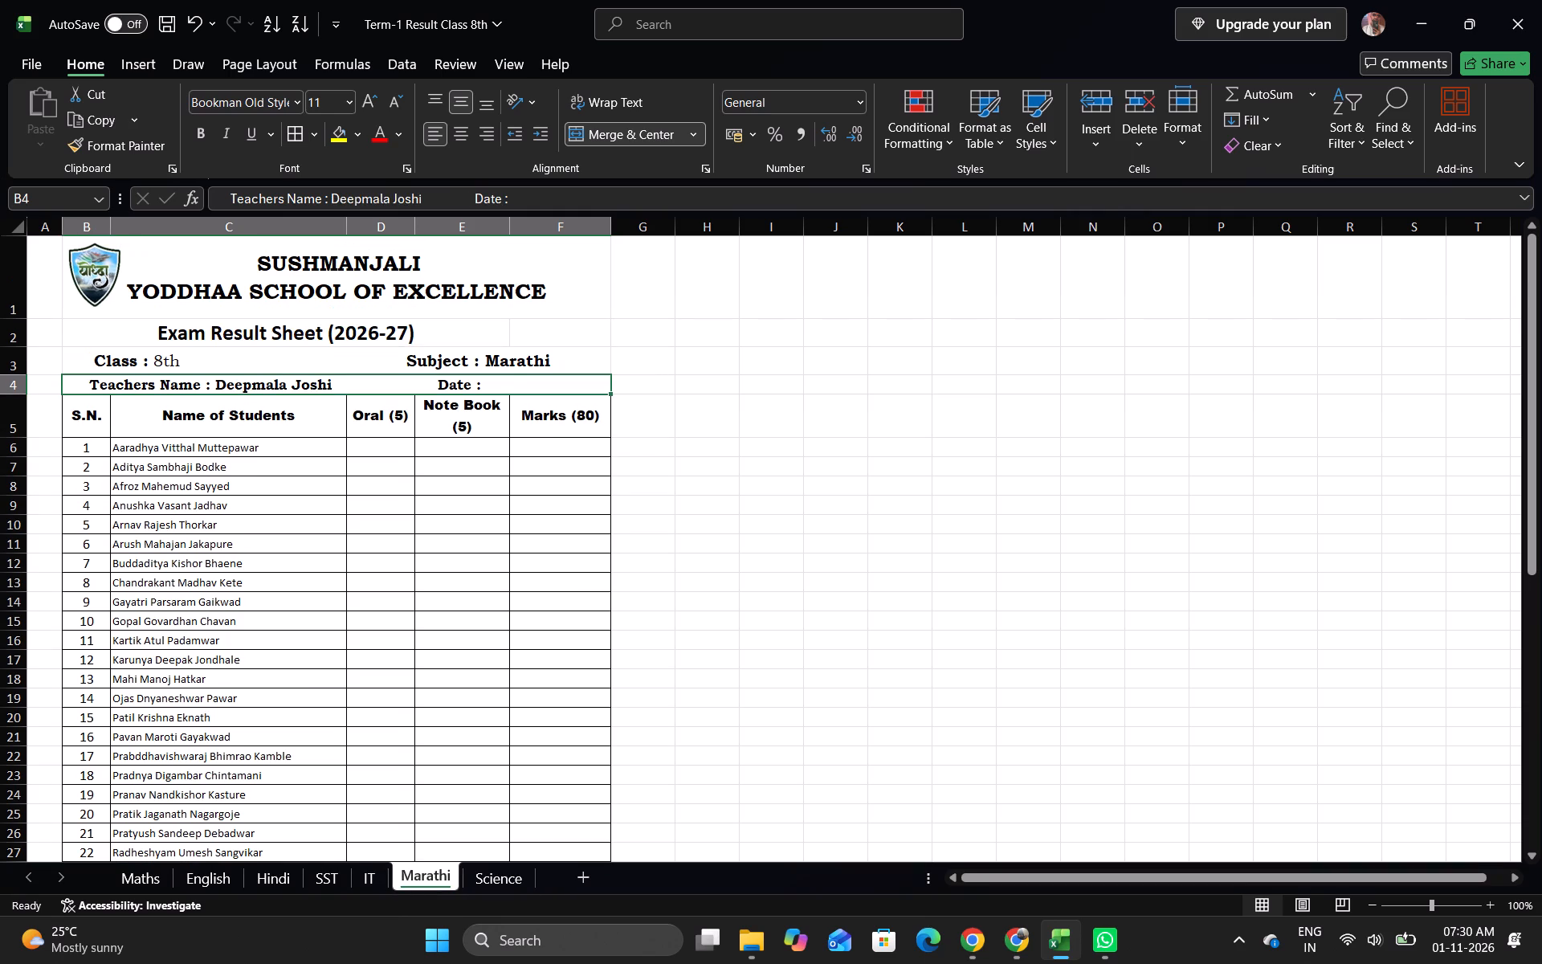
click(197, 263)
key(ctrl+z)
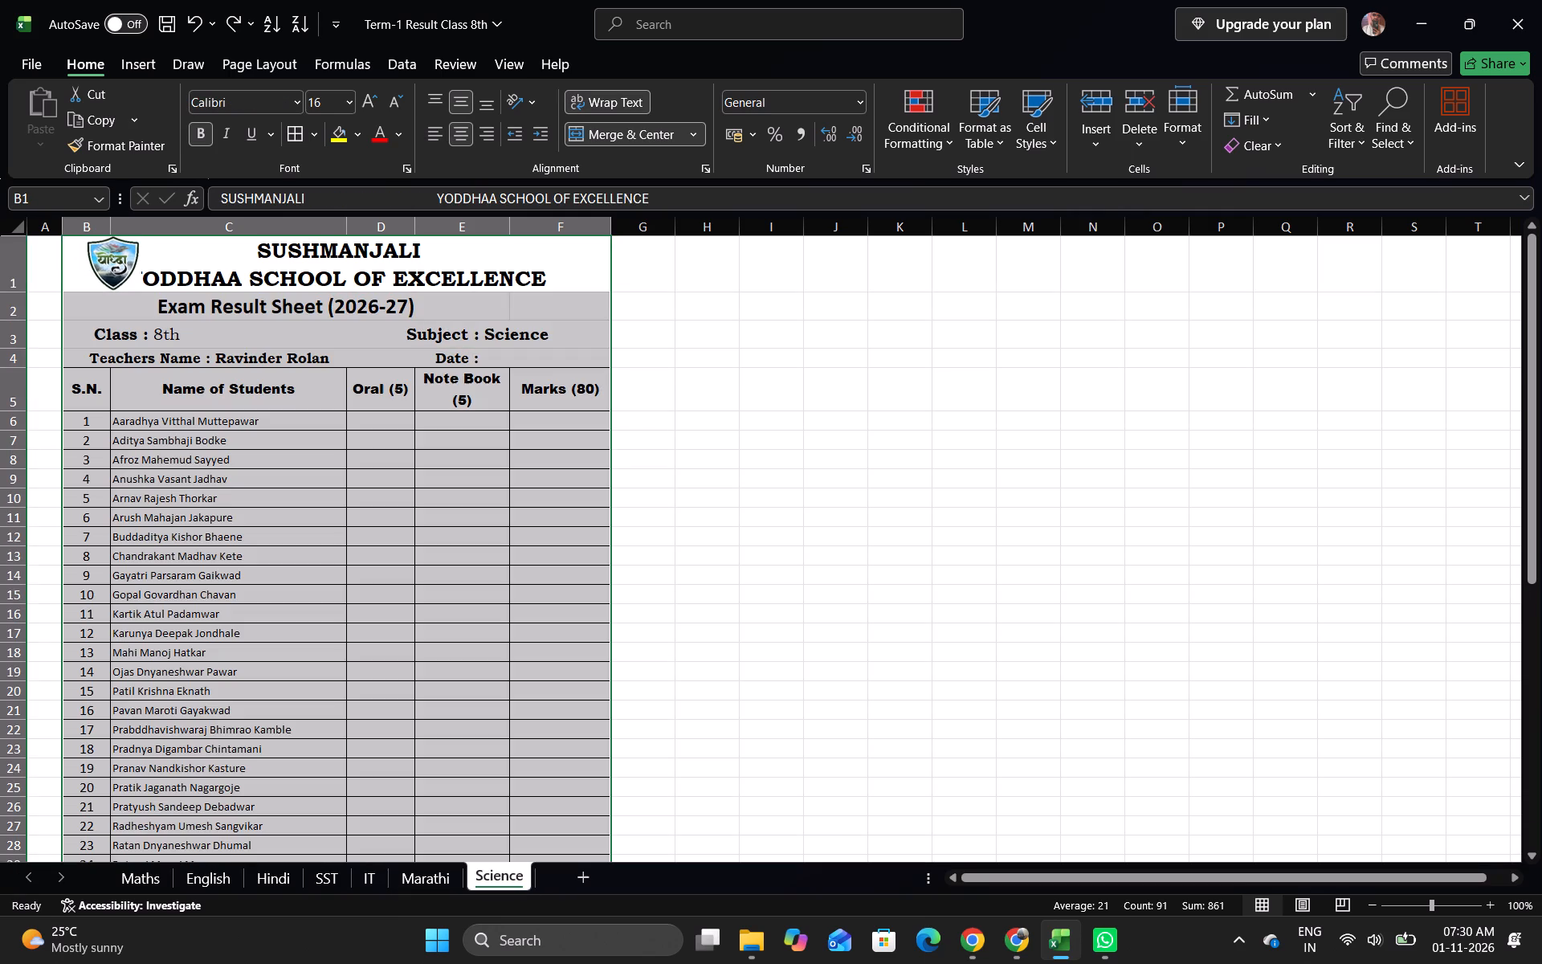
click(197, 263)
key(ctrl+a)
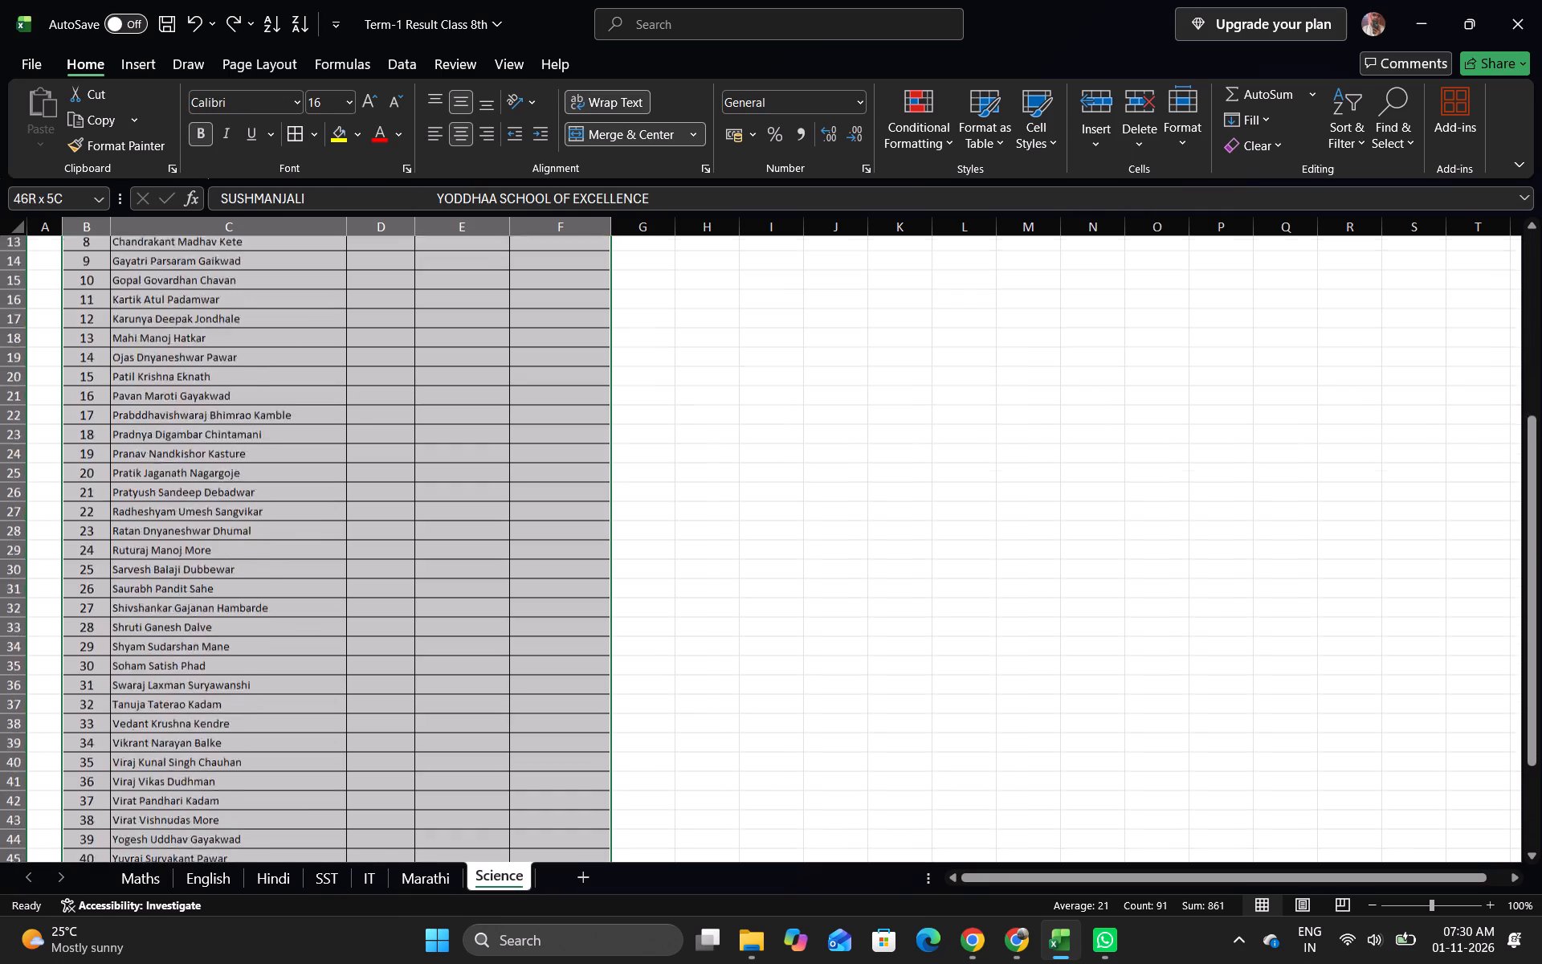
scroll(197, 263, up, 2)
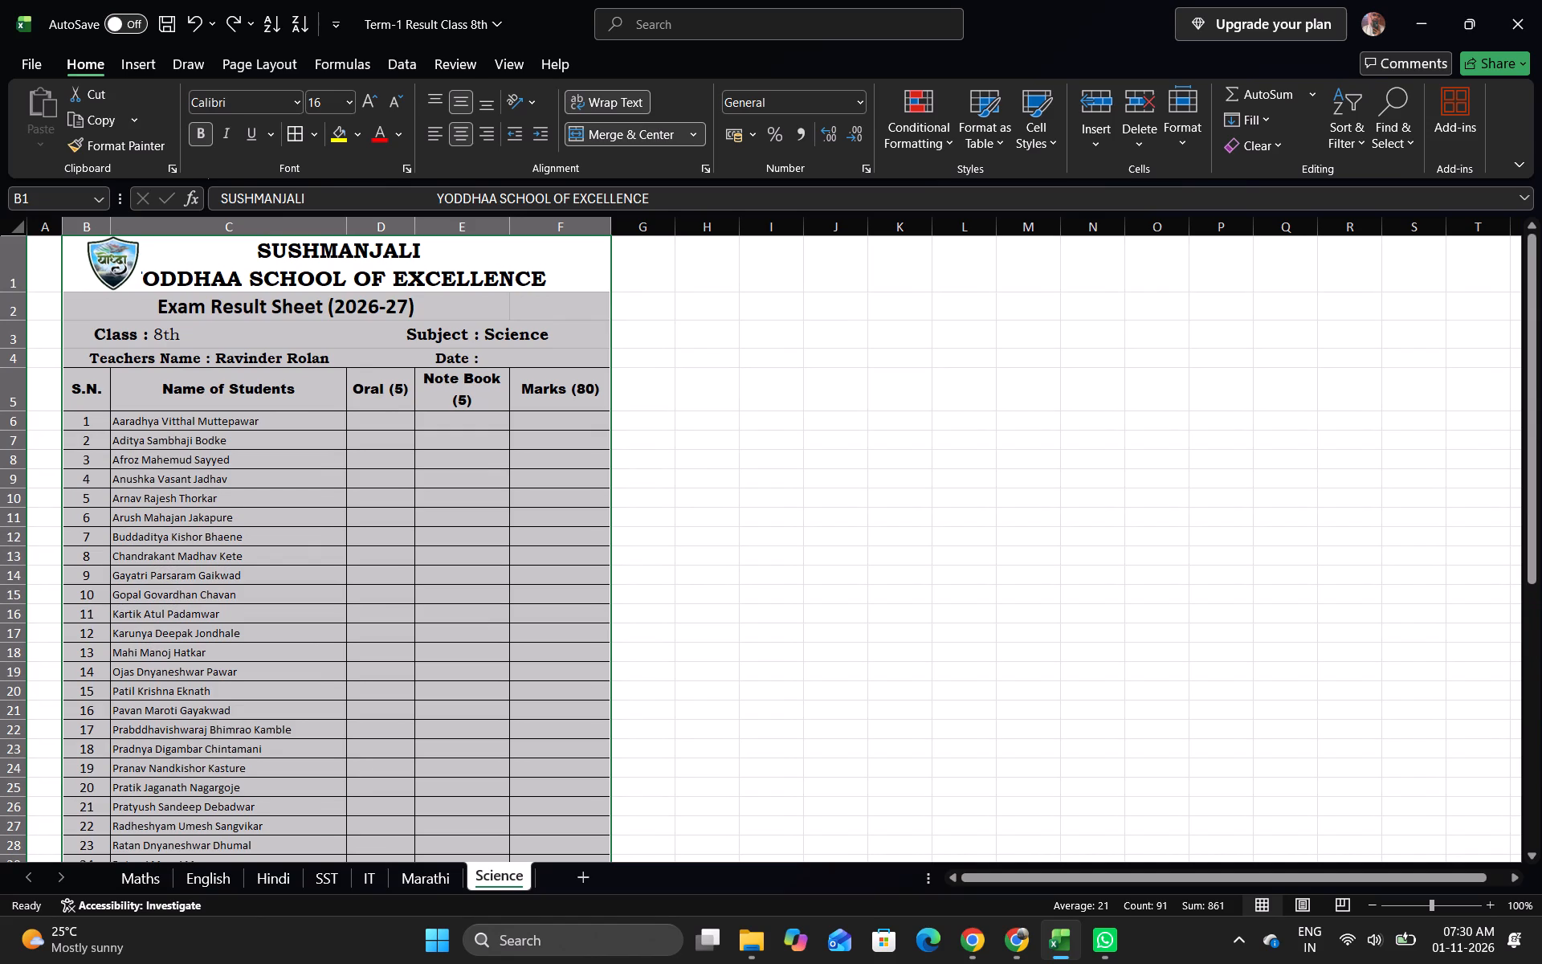
Apply all borders to the whole result sheet on the Marathi worksheet, including the header rows.
click(429, 886)
key(ctrl+a)
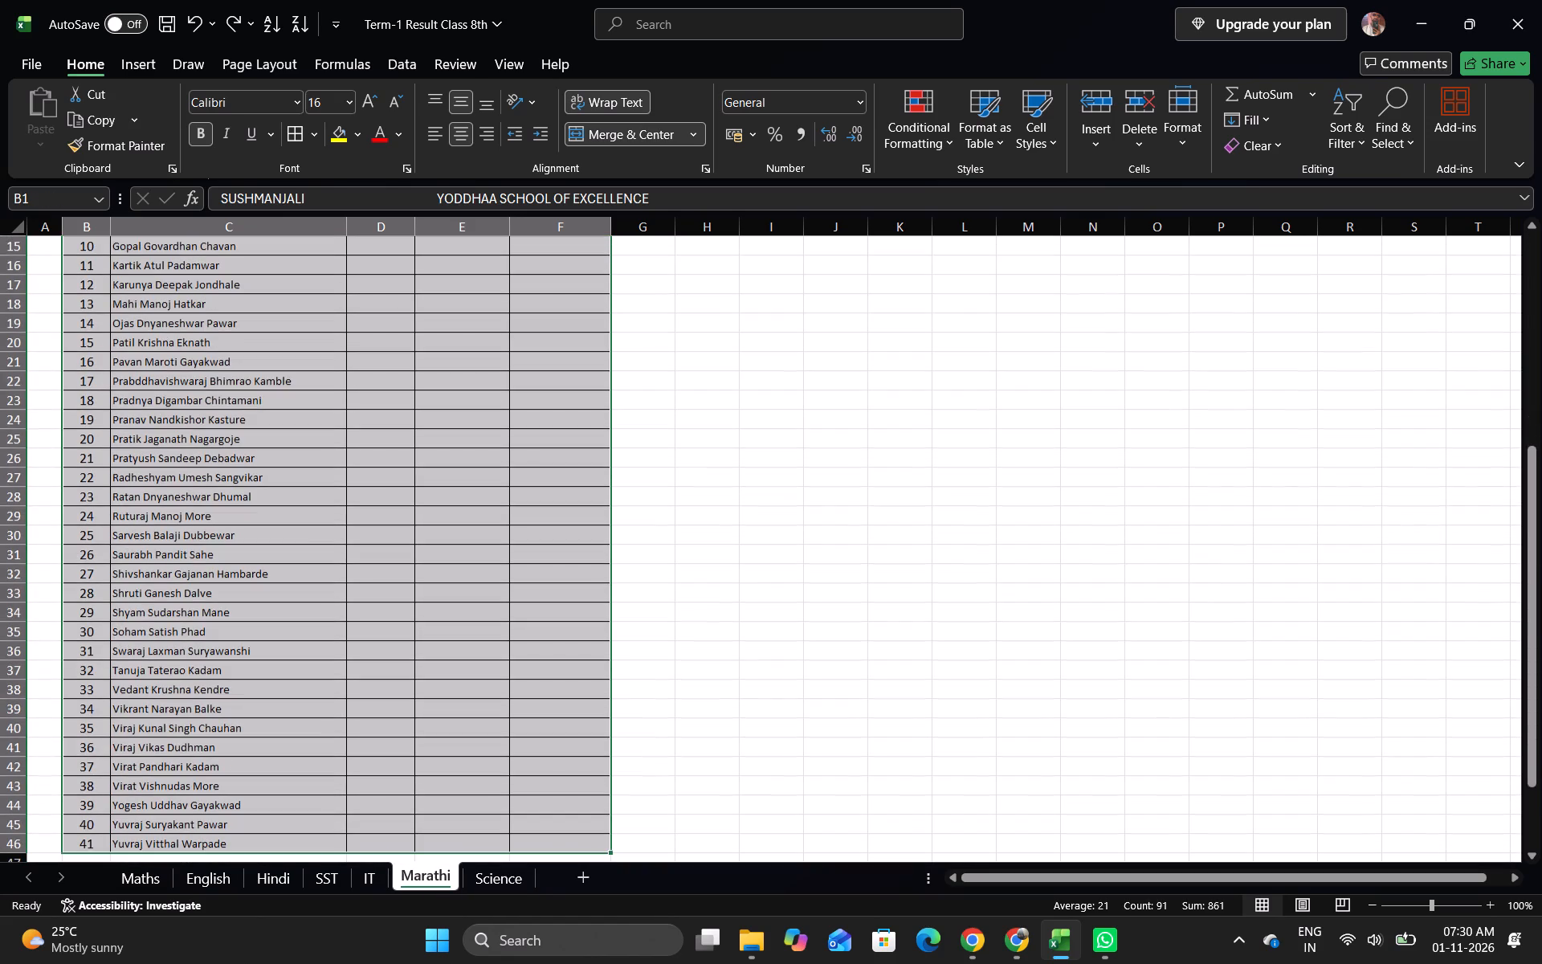
click(301, 135)
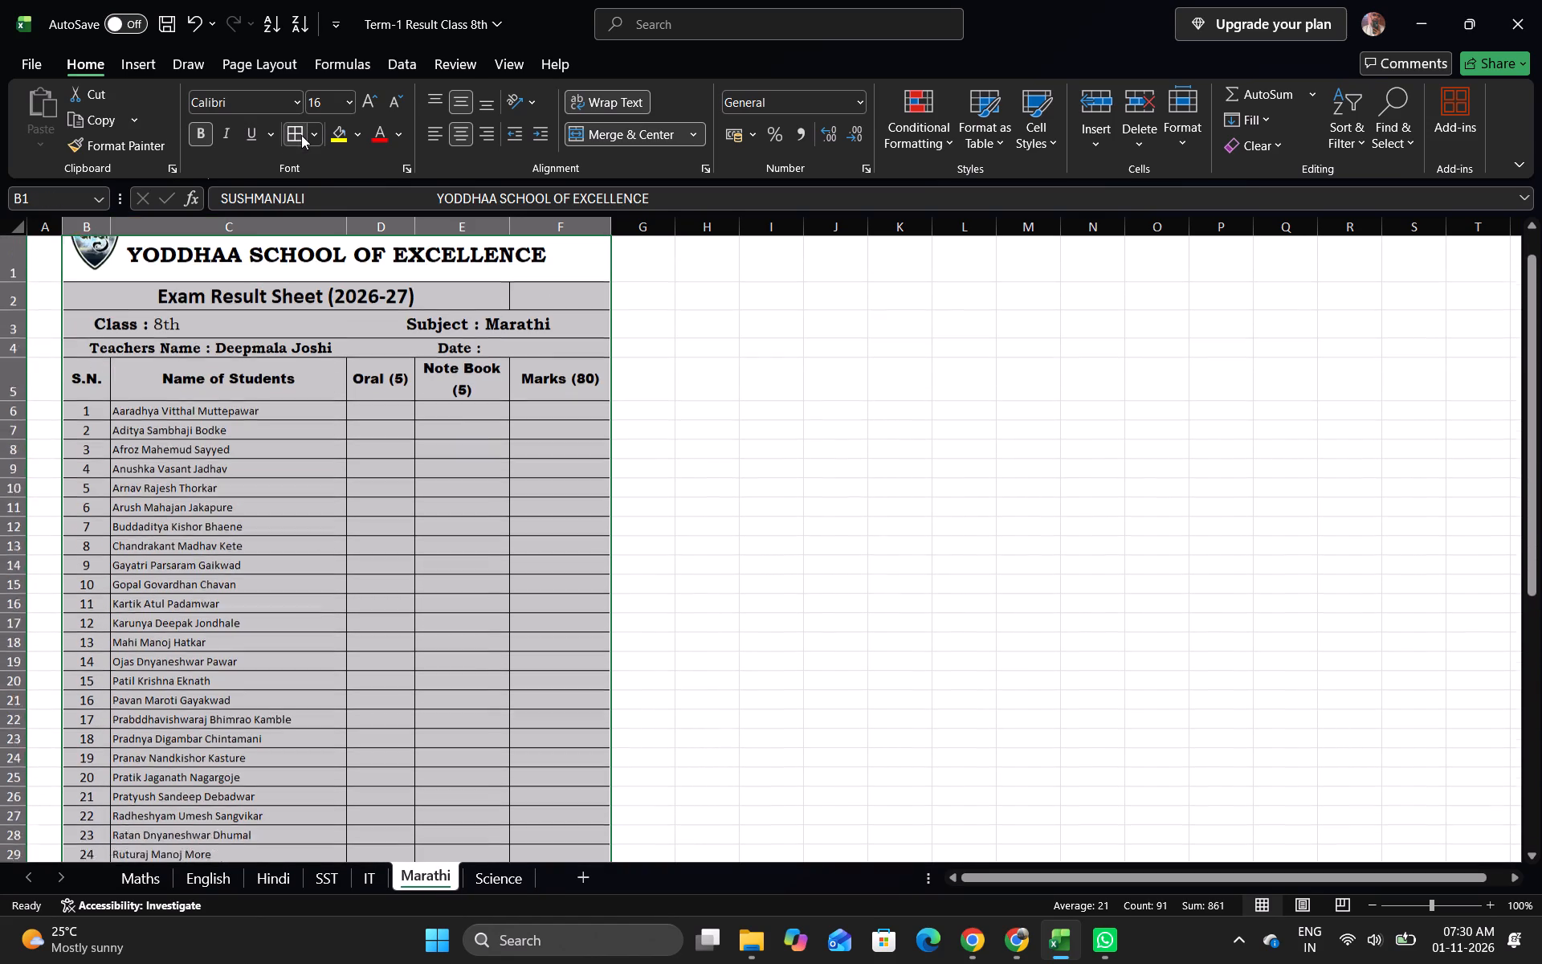
Apply all borders to the whole result sheet on the IT worksheet, including the header rows.
click(367, 887)
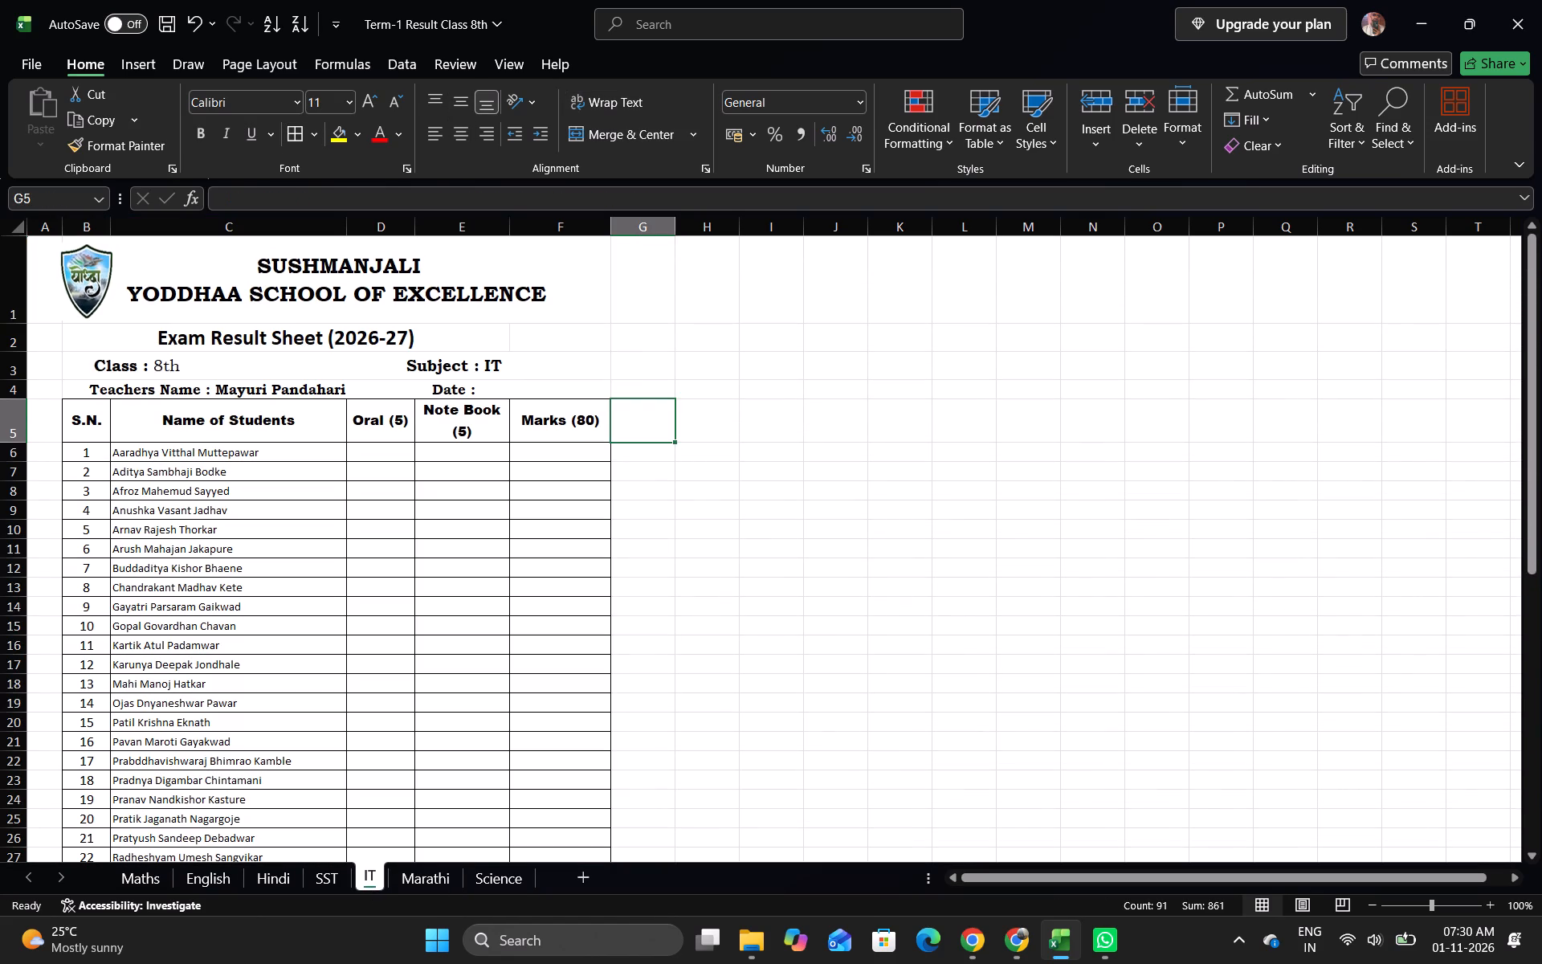
click(165, 292)
key(ctrl+a)
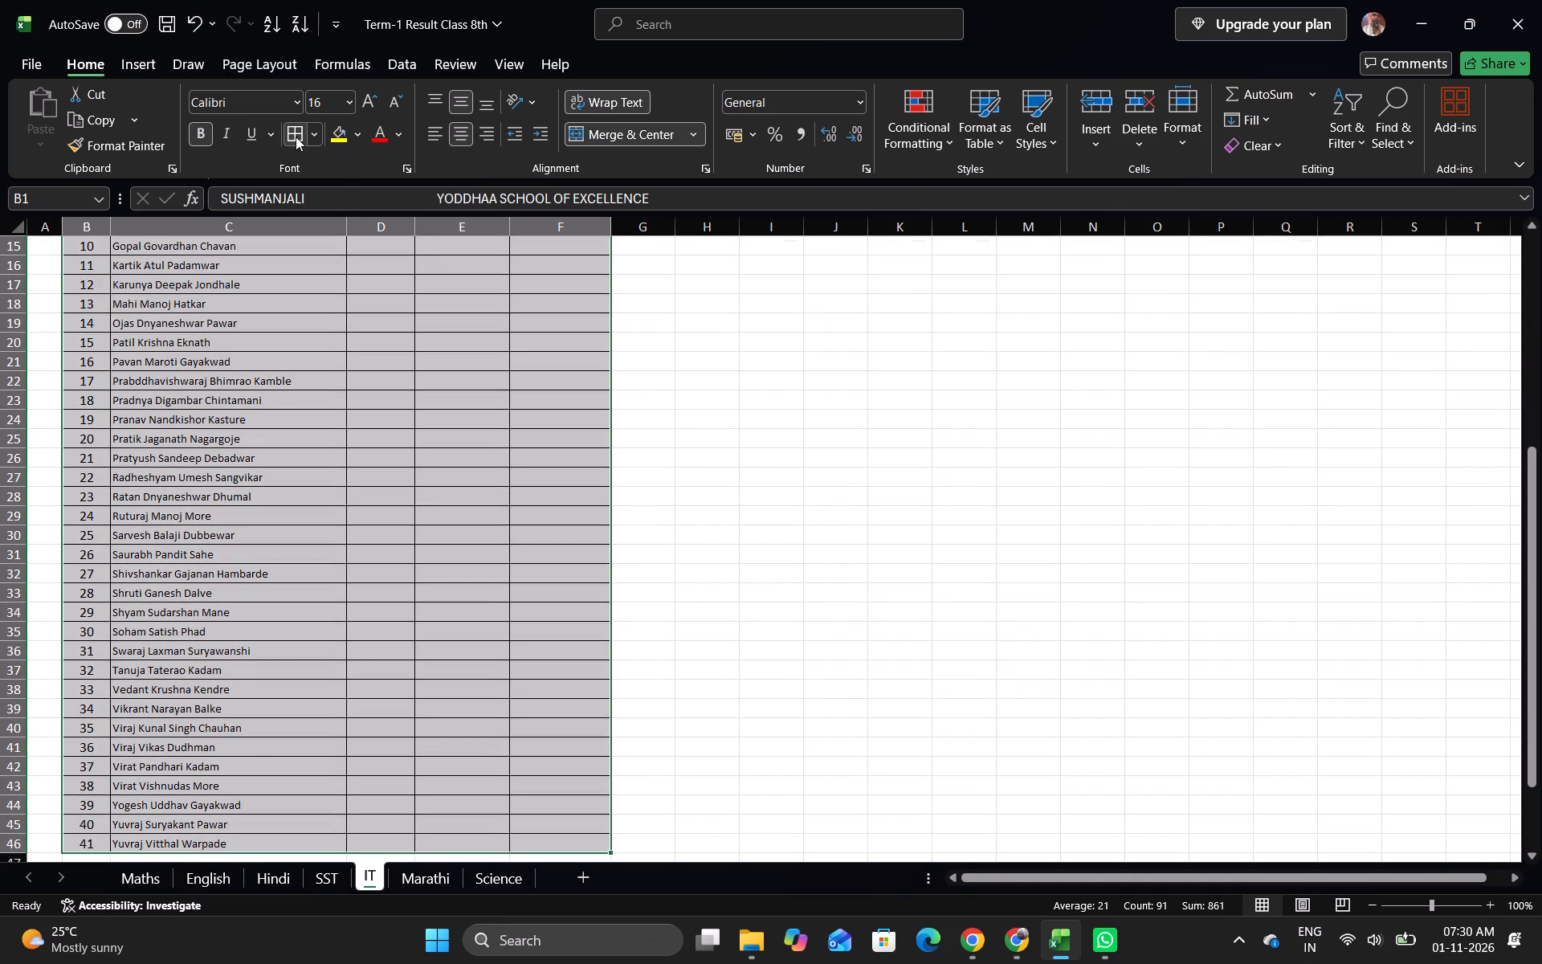
click(300, 135)
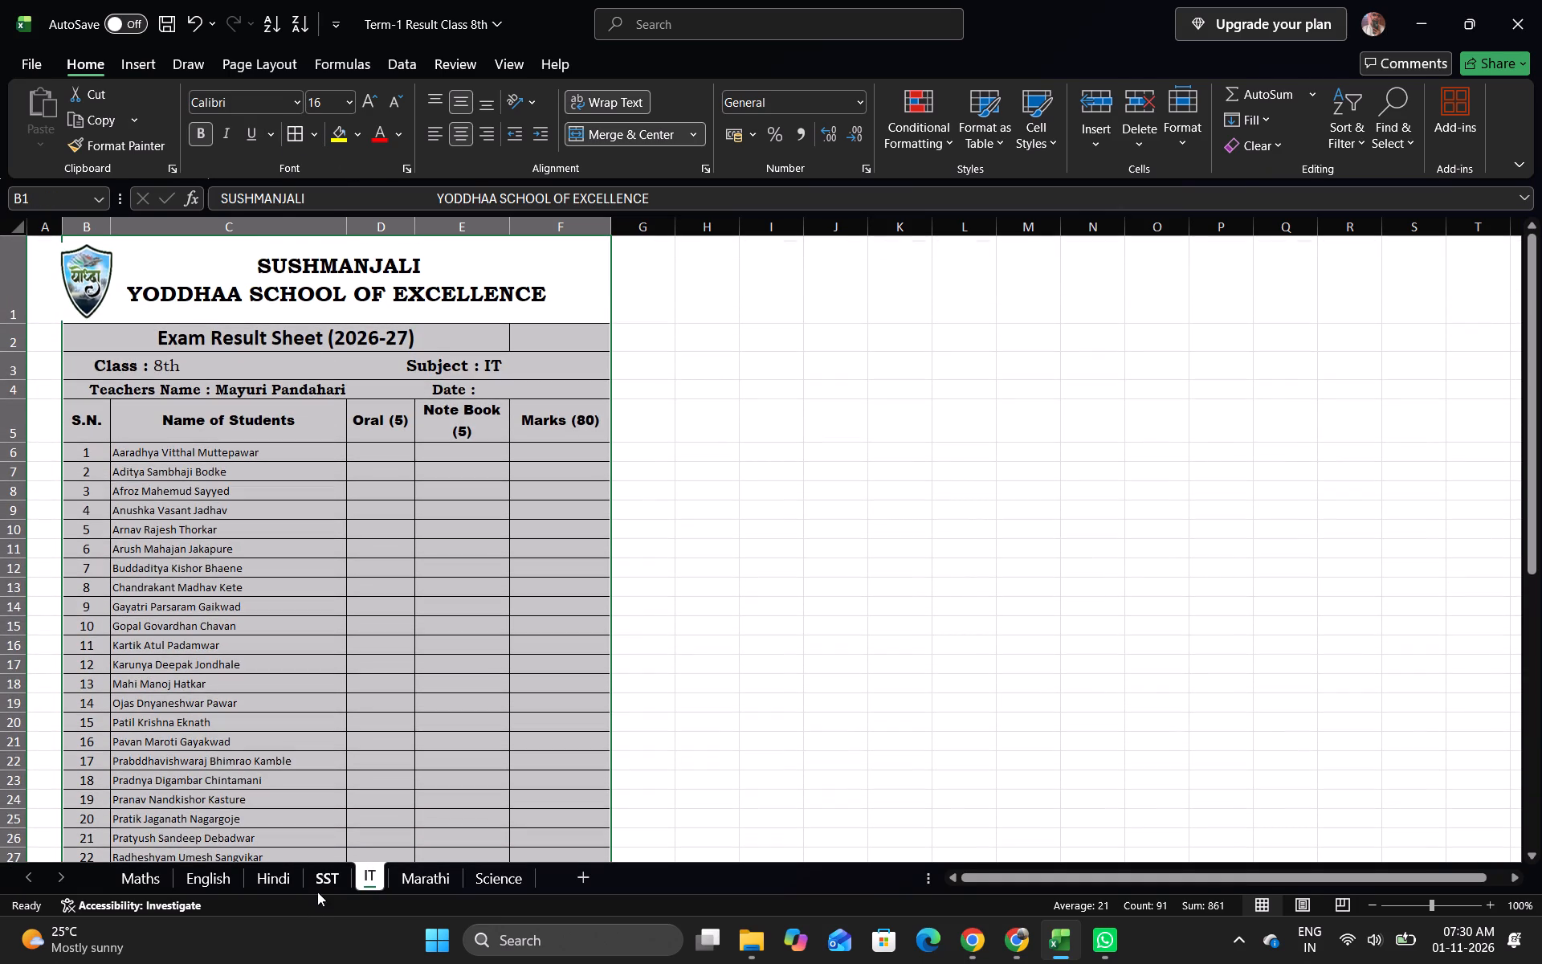
Check the SST worksheet's borders and apply all borders to the whole result sheet on the Hindi worksheet, including the header rows.
click(320, 882)
scroll(186, 308, up, 1)
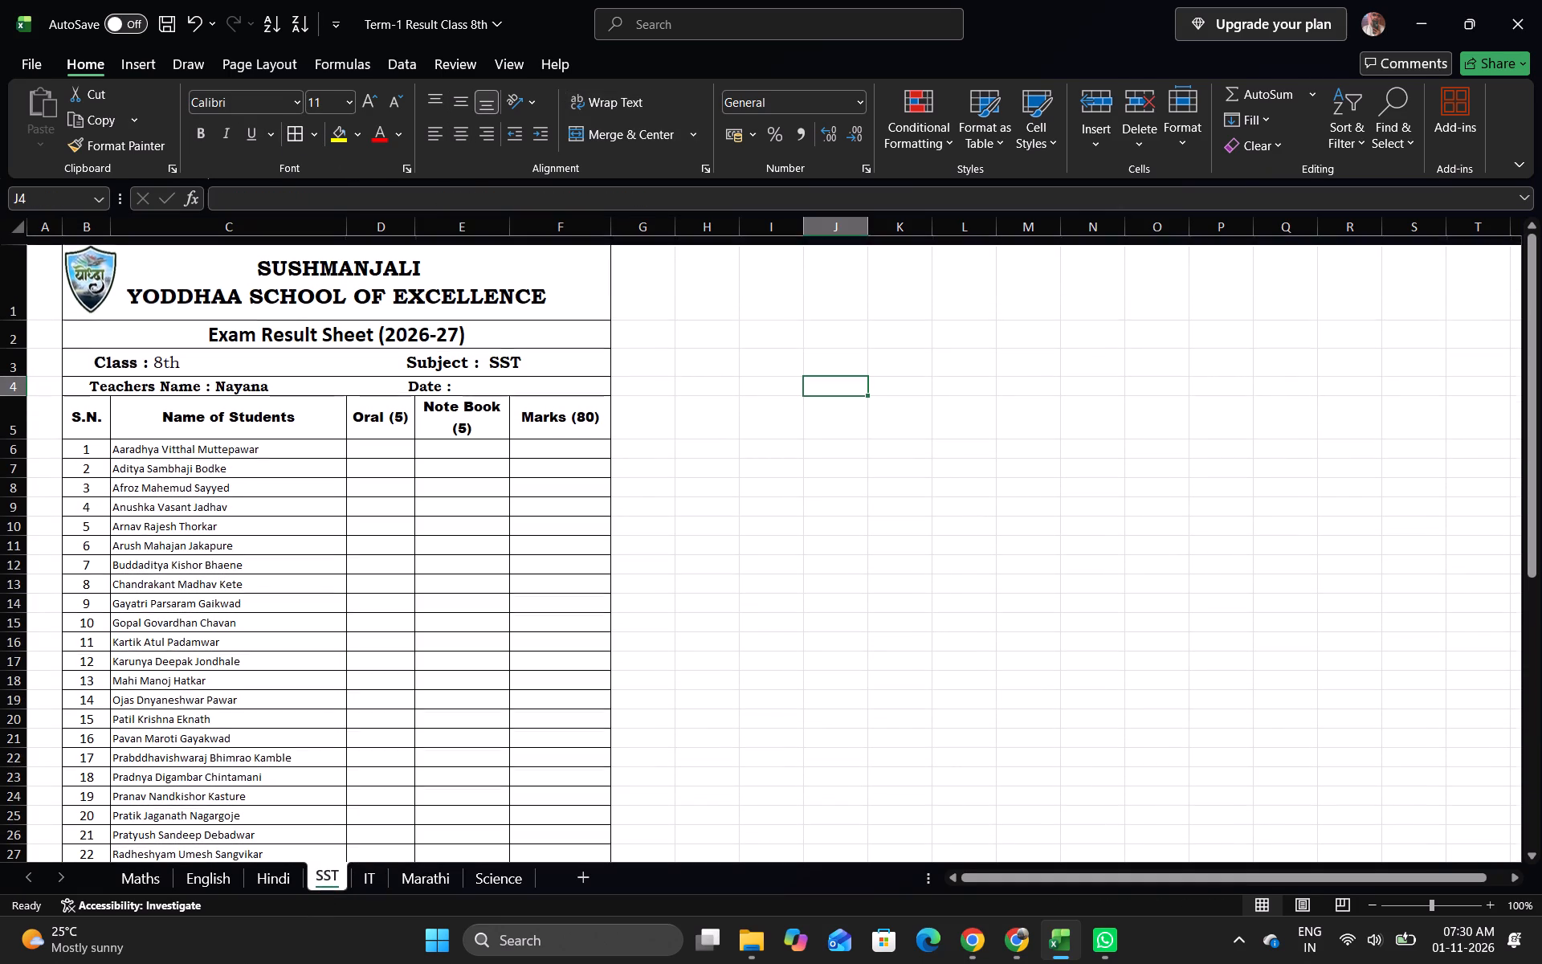
scroll(186, 308, up, 1)
click(259, 886)
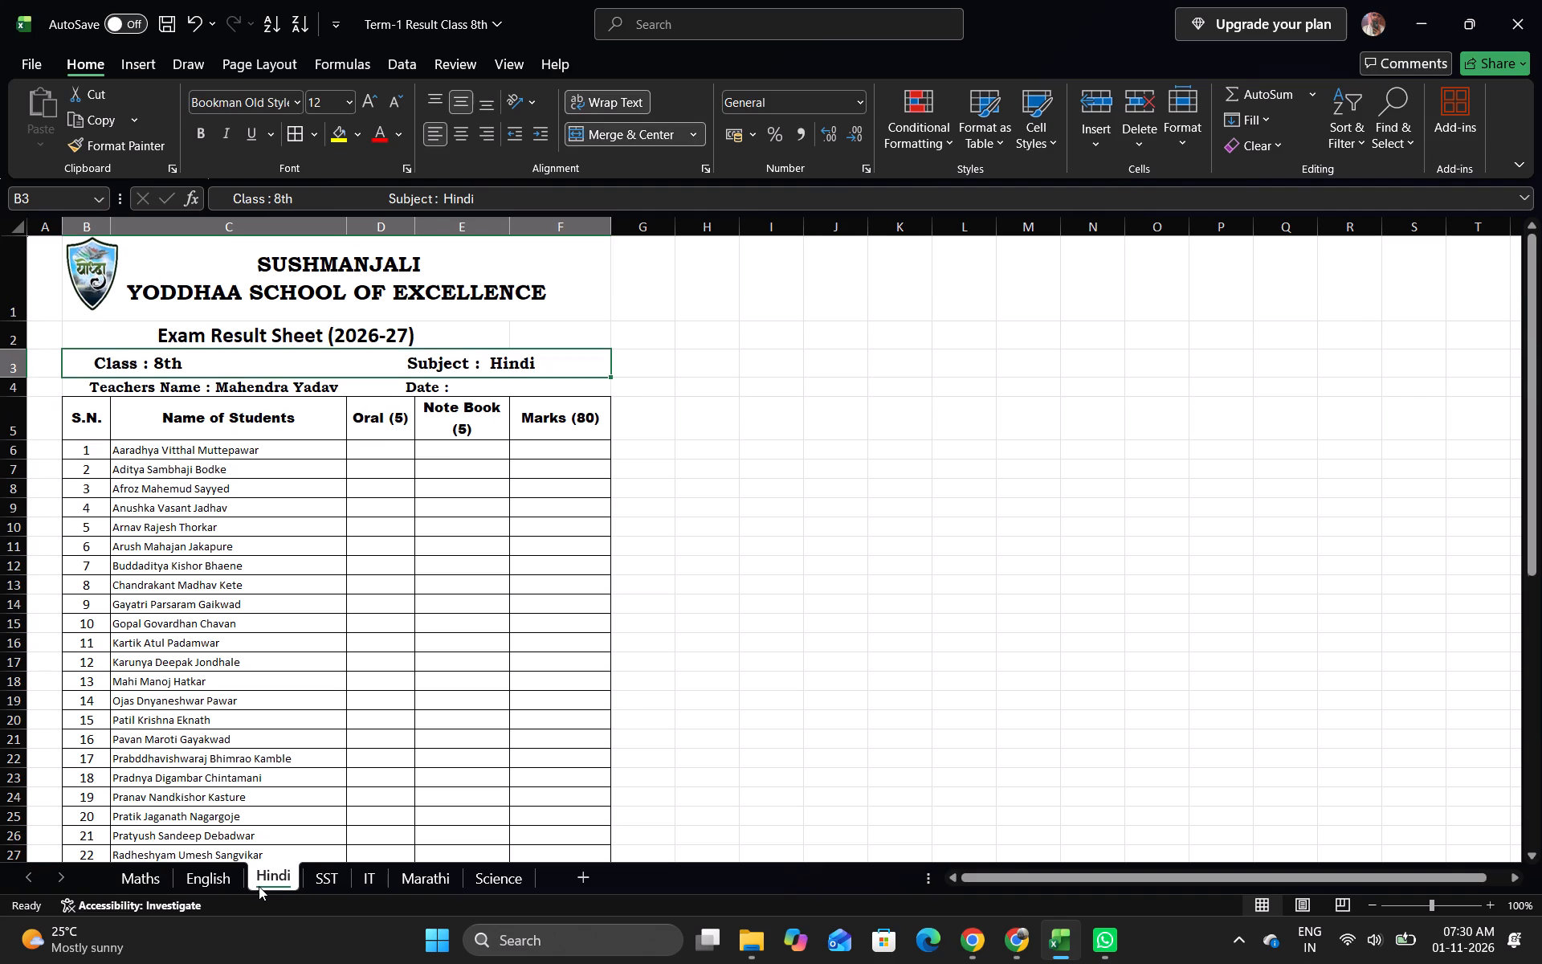
click(168, 308)
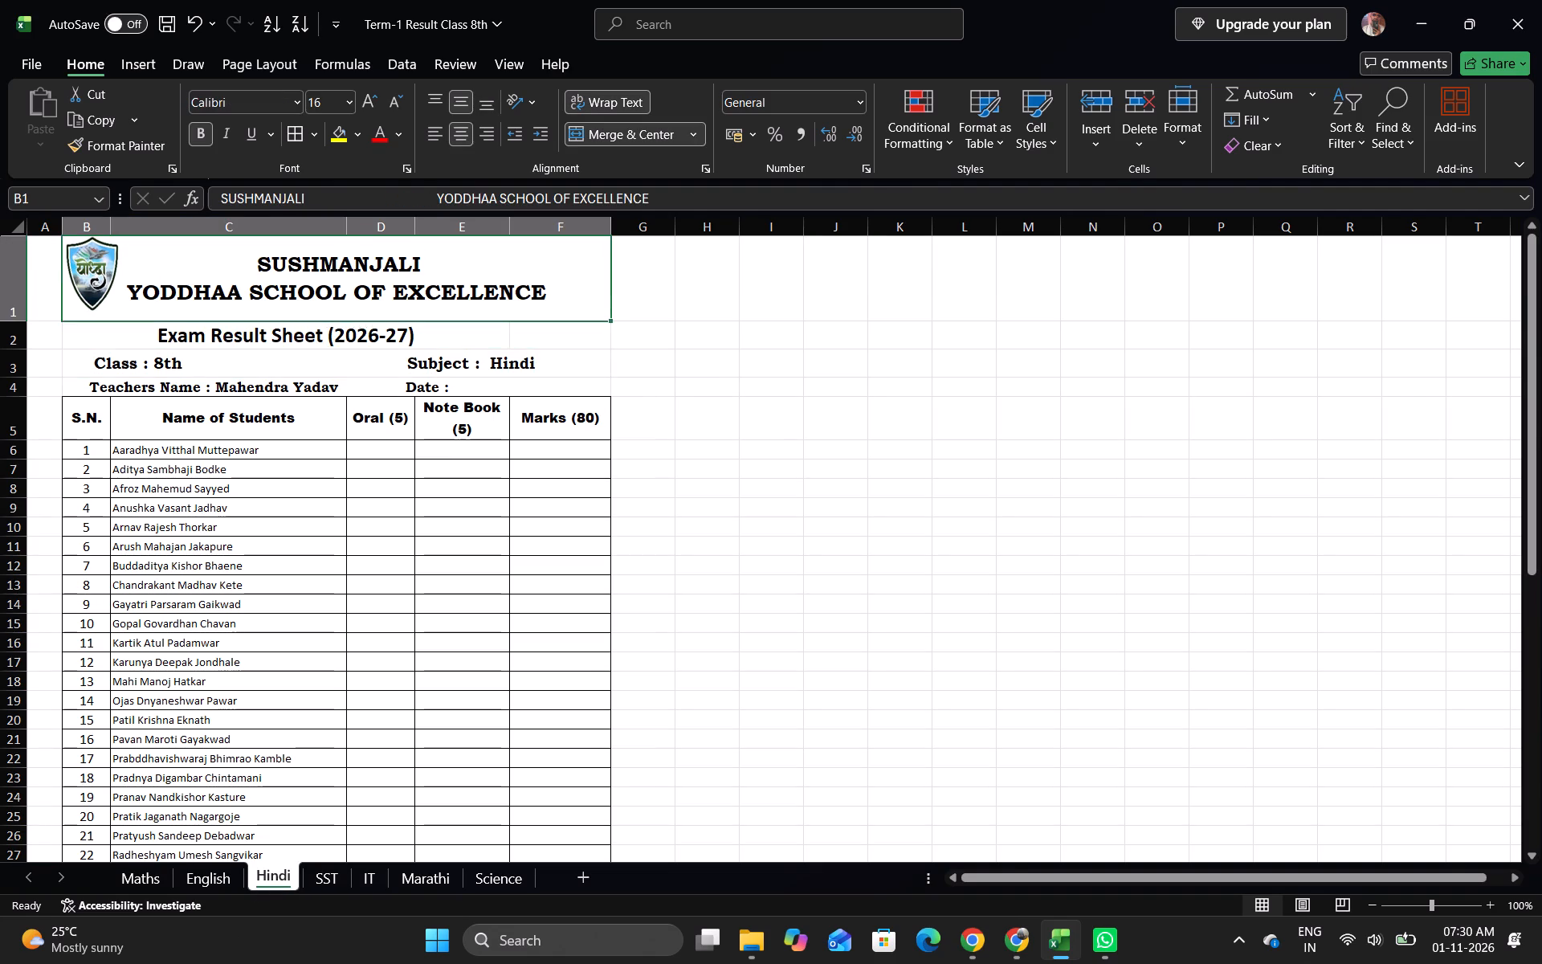
key(ctrl+a)
click(295, 132)
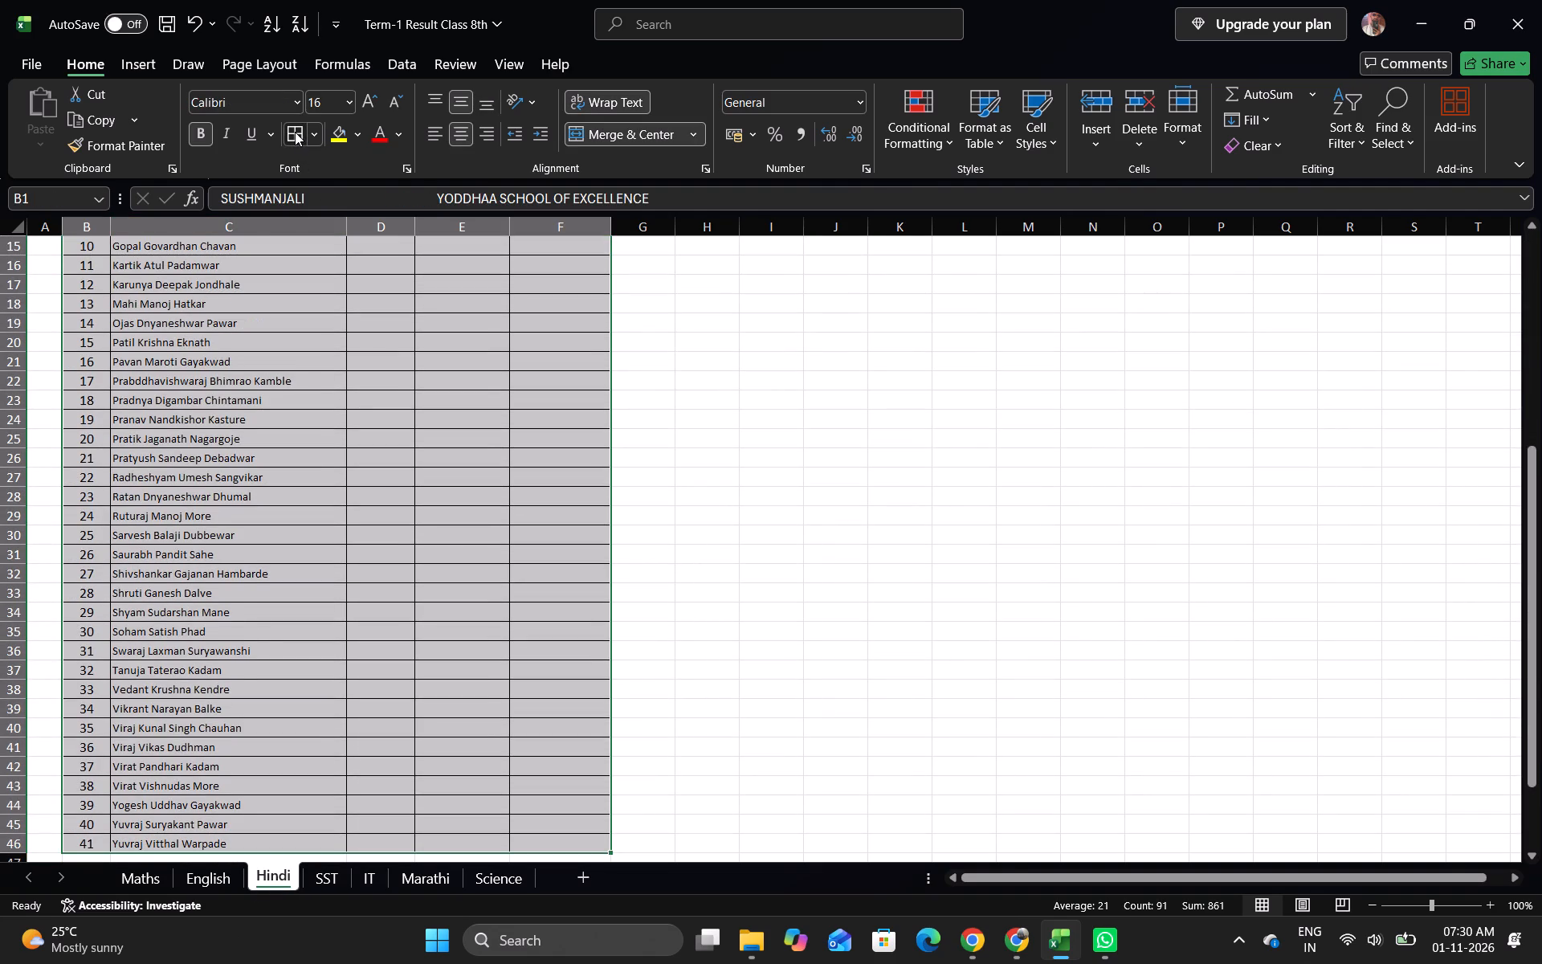
Apply all borders to the whole result sheet on the English worksheet, including the header rows.
click(196, 880)
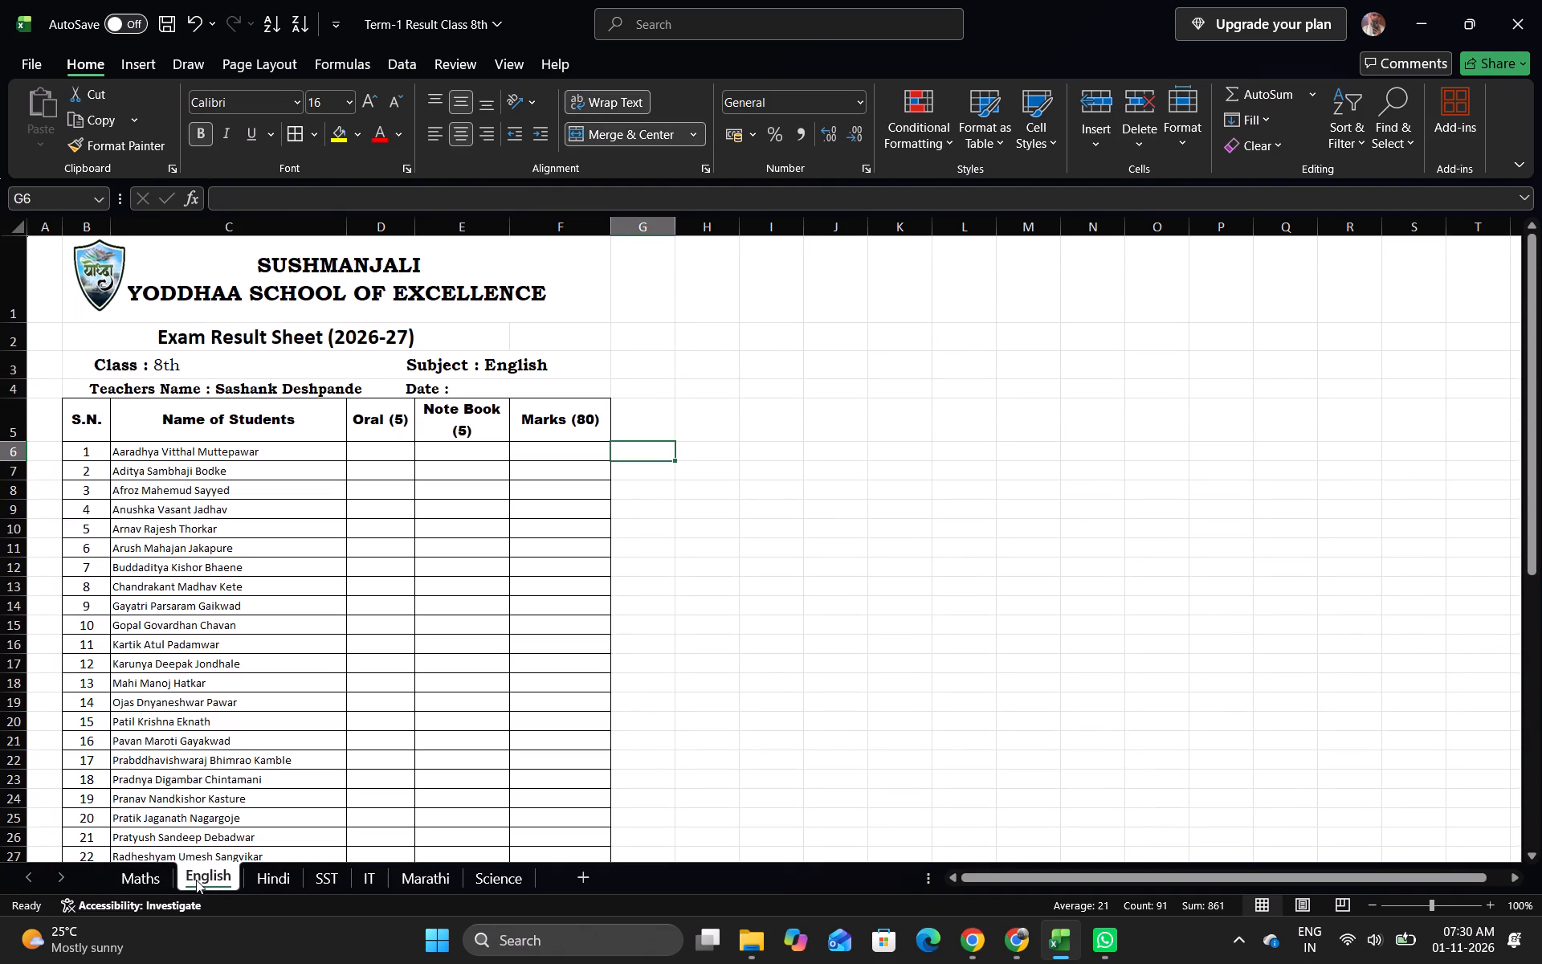
click(168, 262)
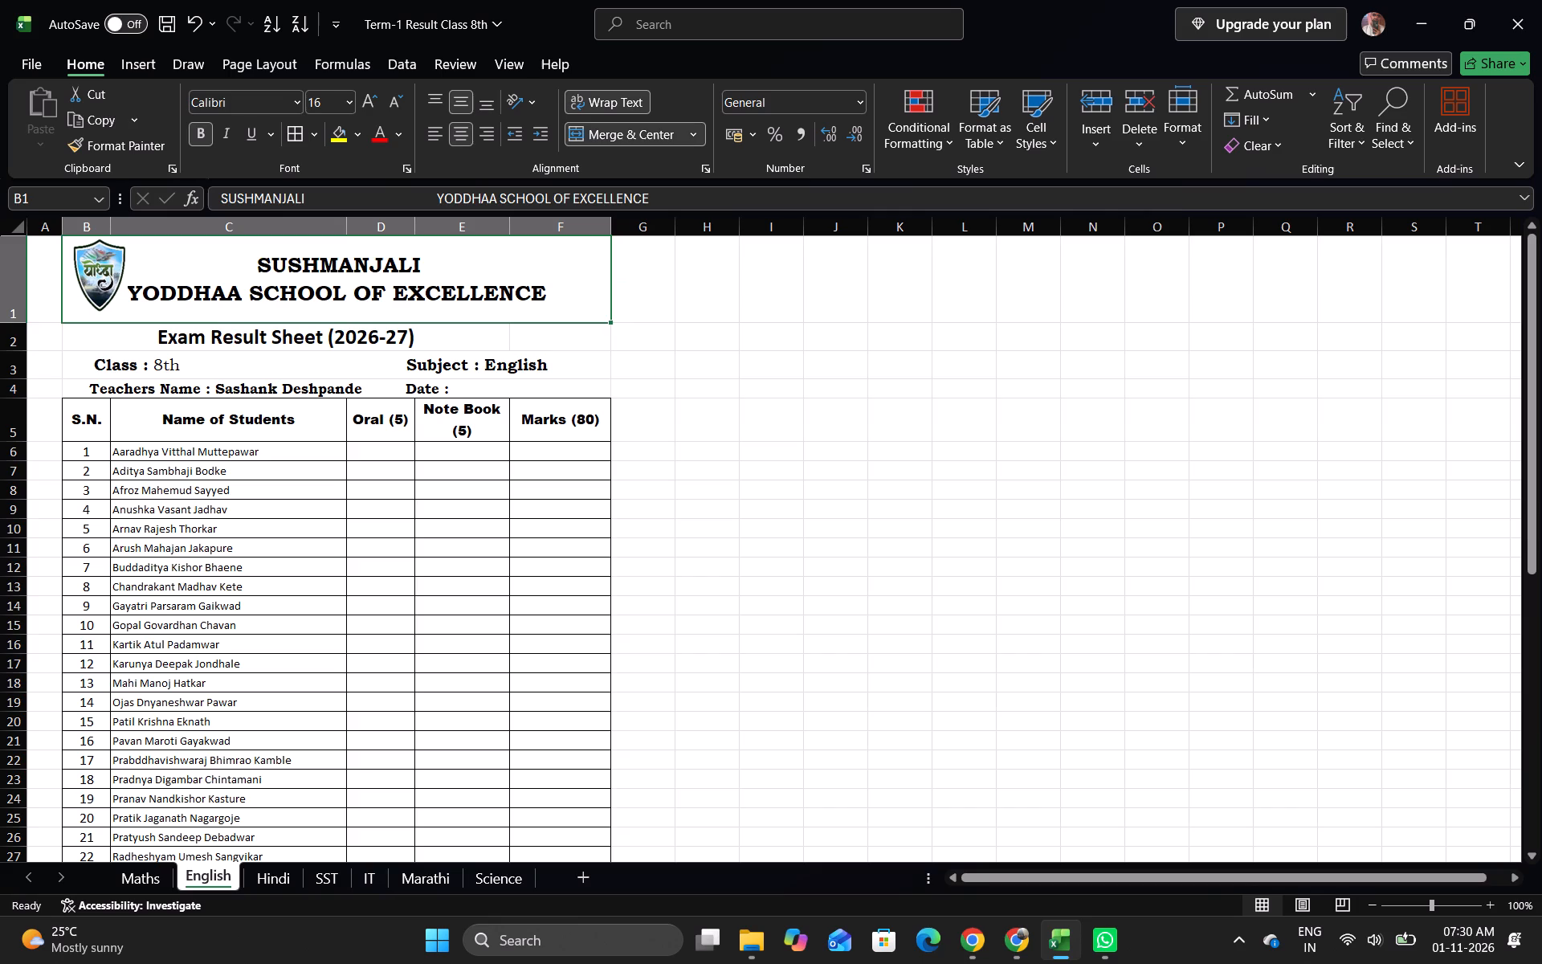
key(ctrl+a)
click(295, 135)
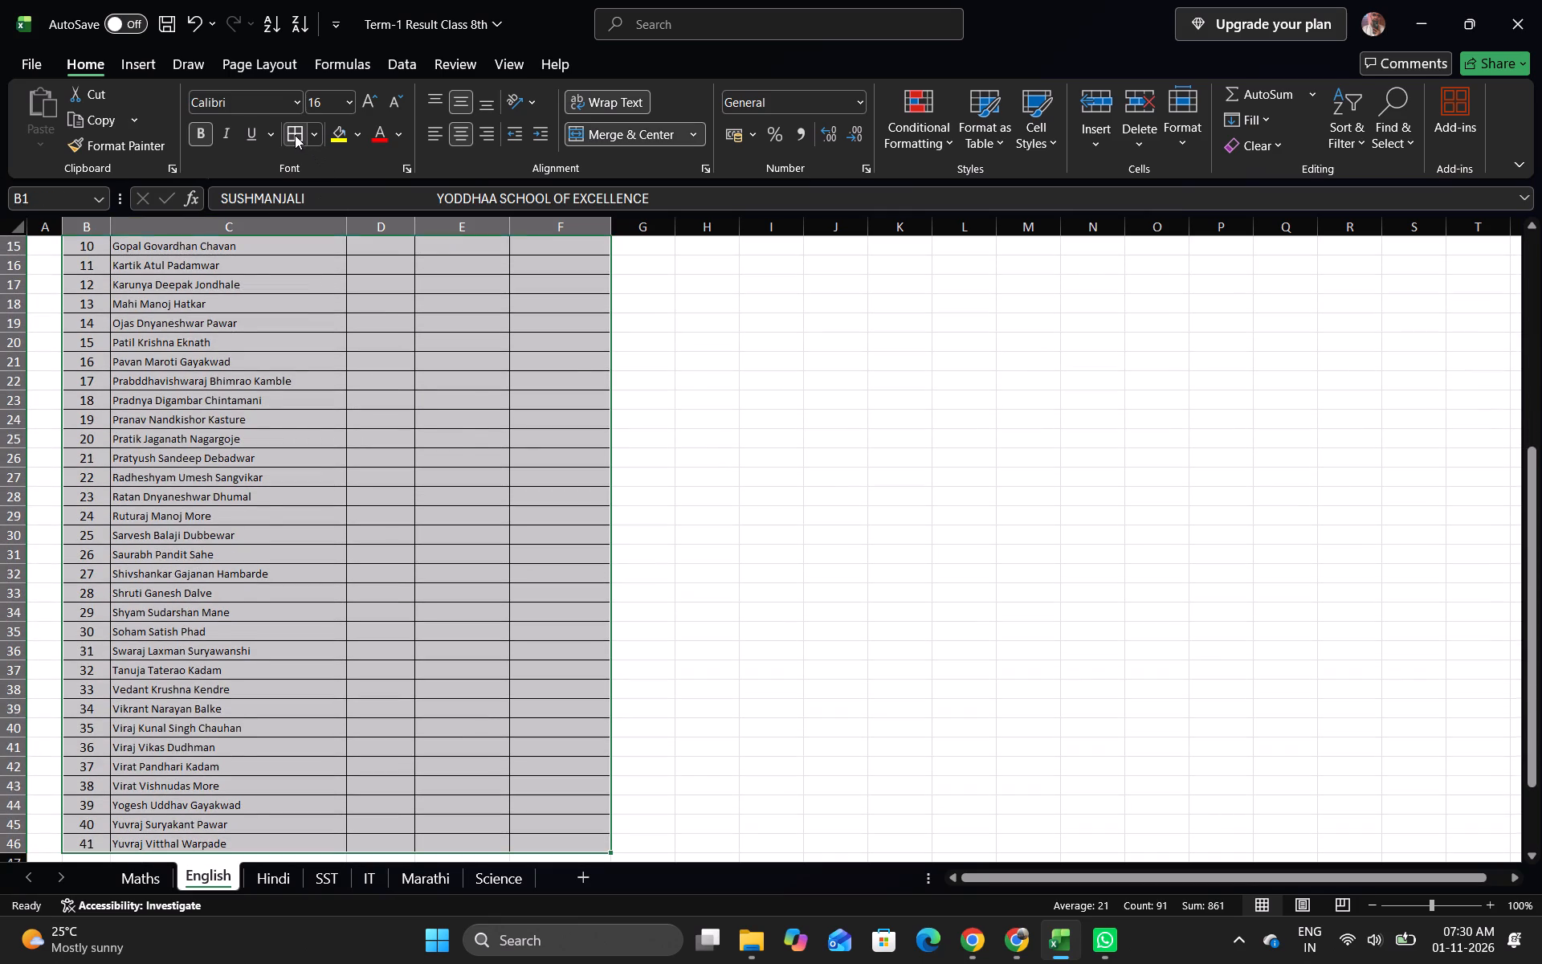
Apply all borders to the whole result sheet on the Maths worksheet, including the header rows.
click(138, 880)
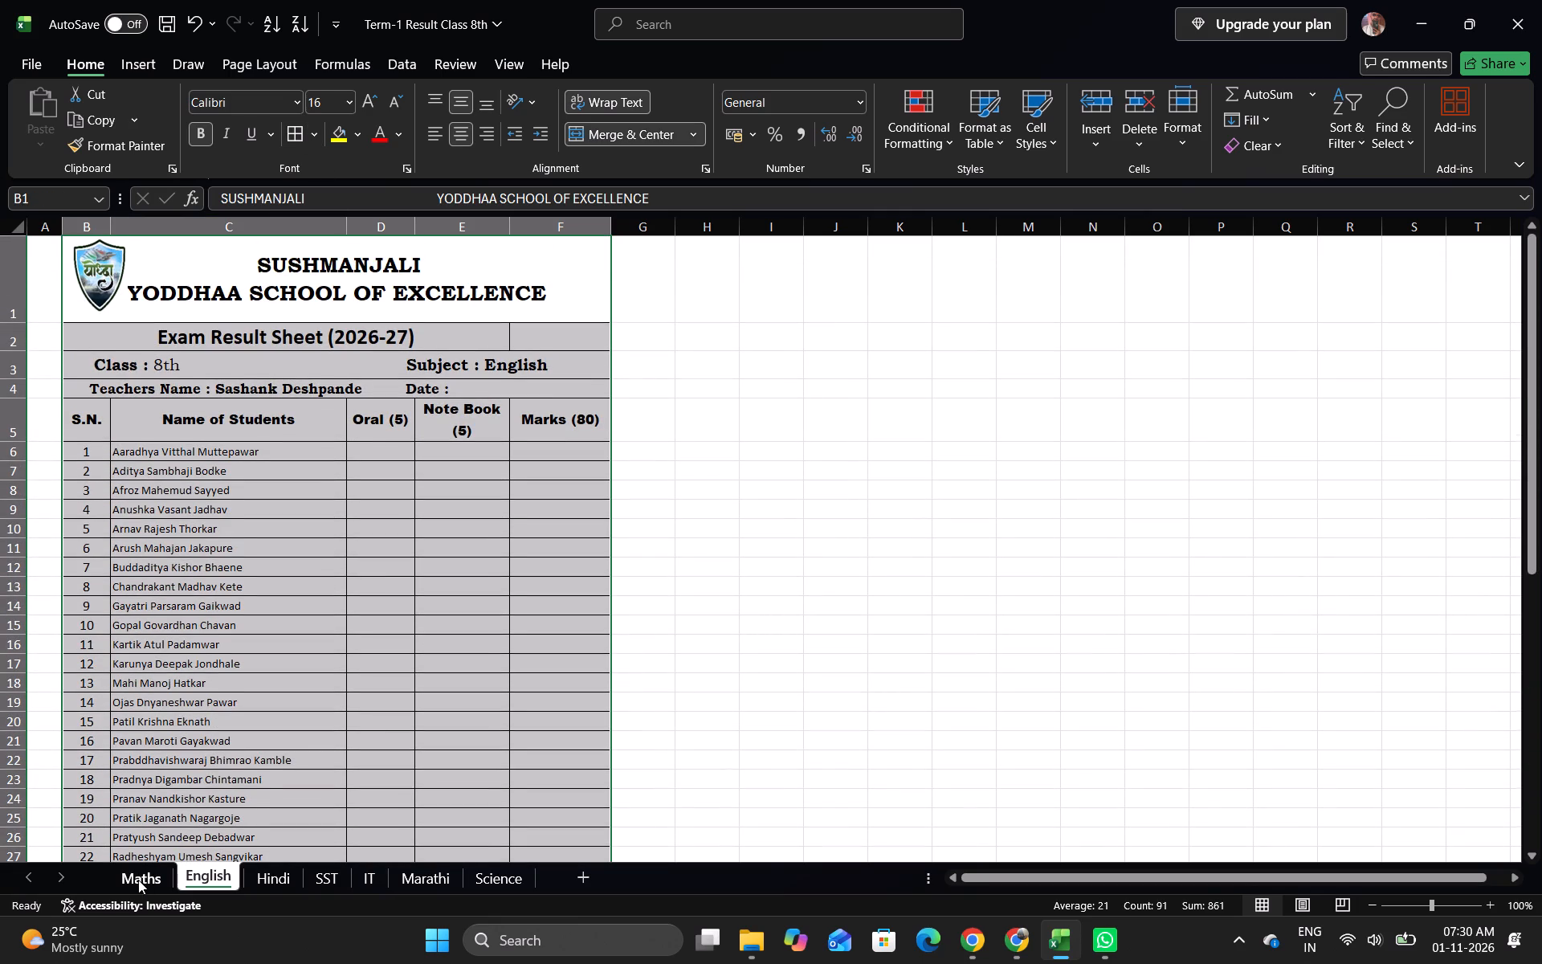
click(172, 268)
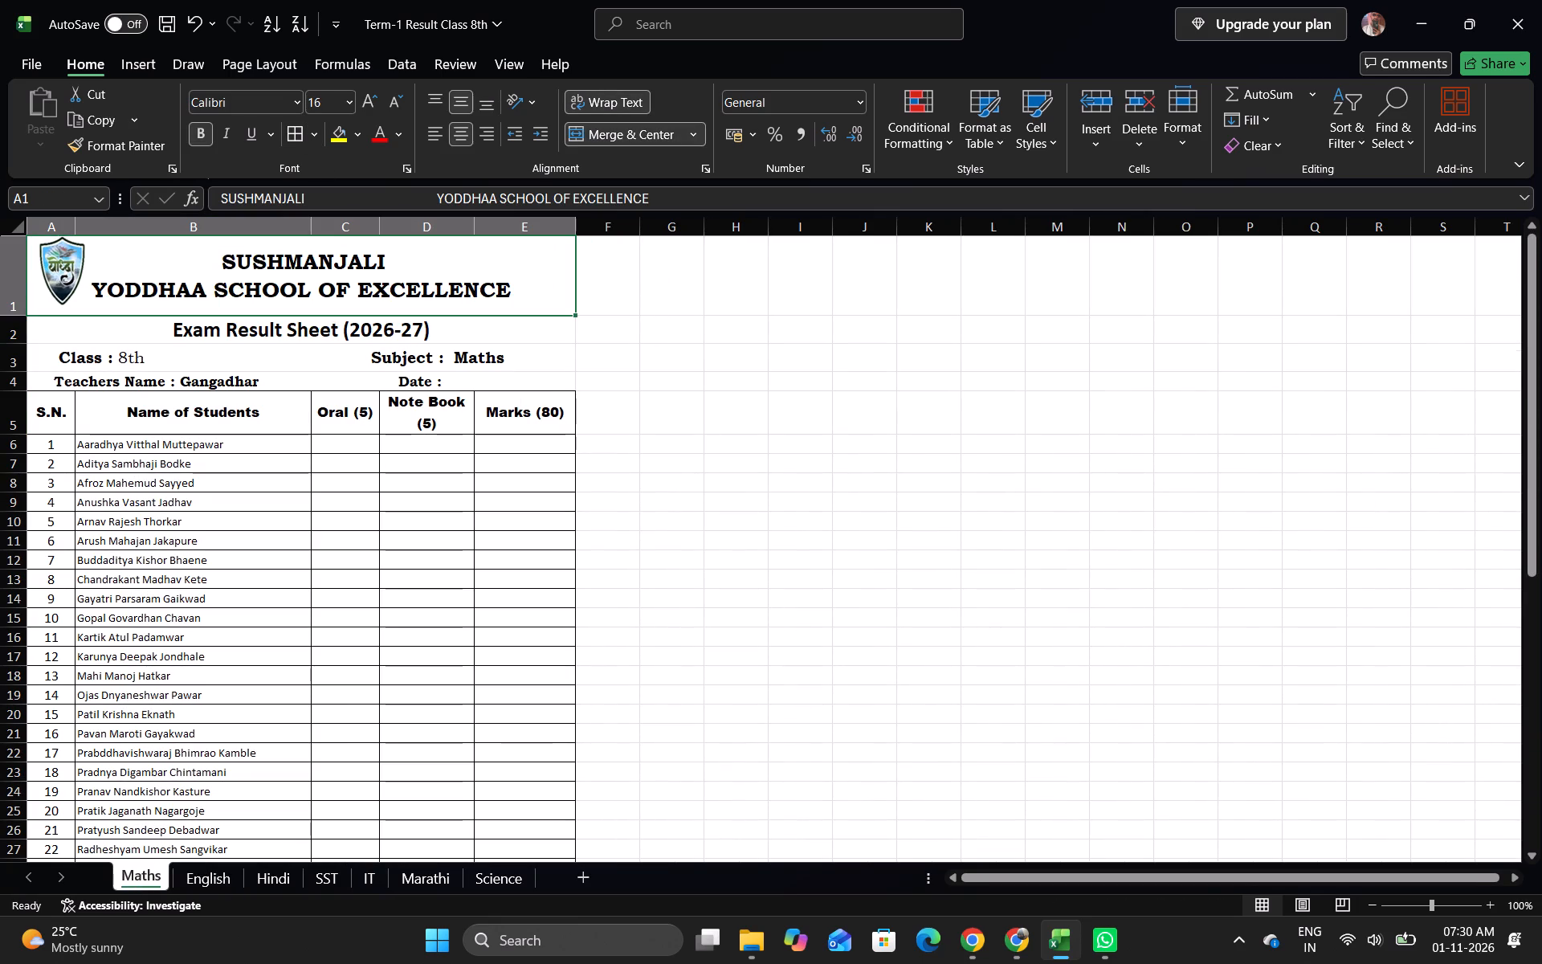
key(ctrl+a)
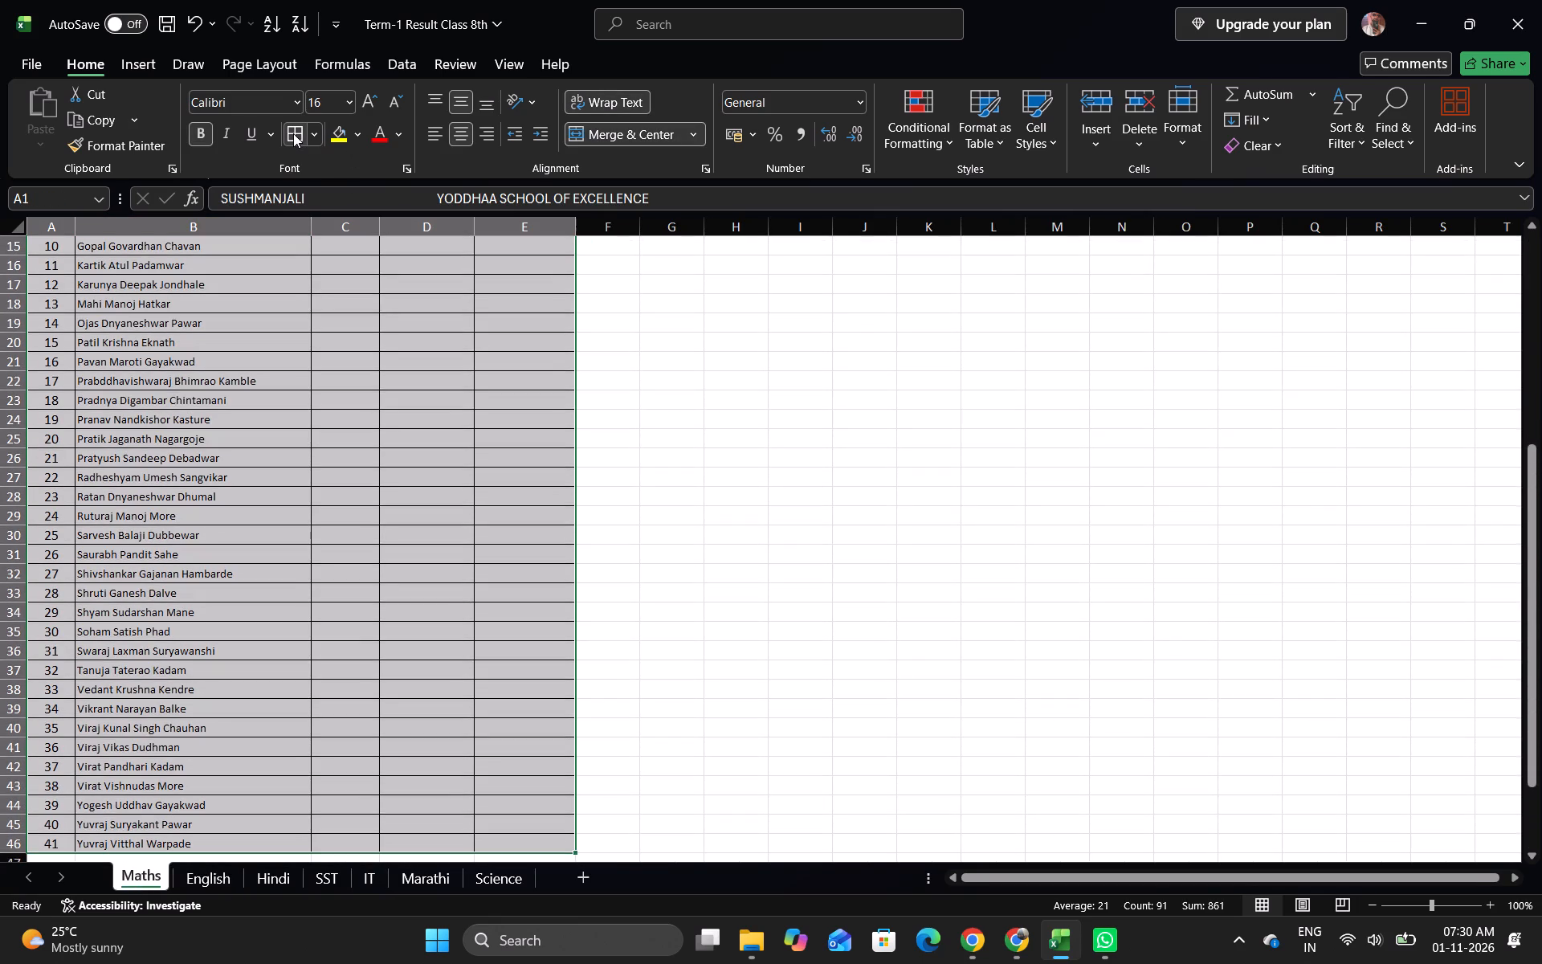
click(293, 133)
click(544, 478)
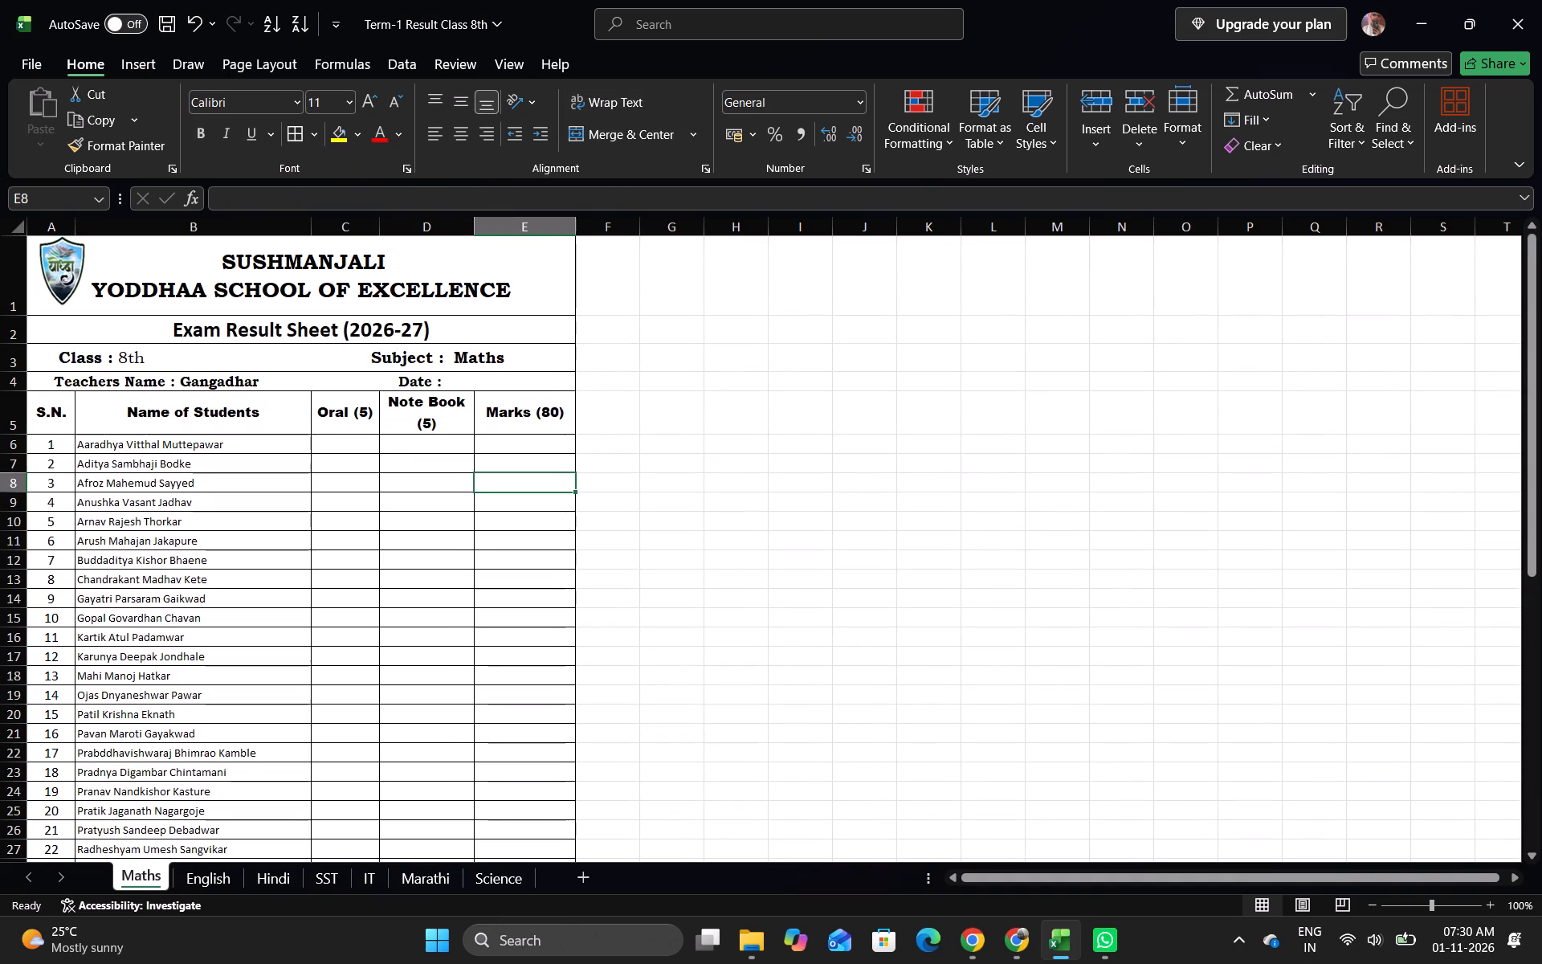
Move the school logo on the English worksheet slightly left, away from the school name.
click(214, 876)
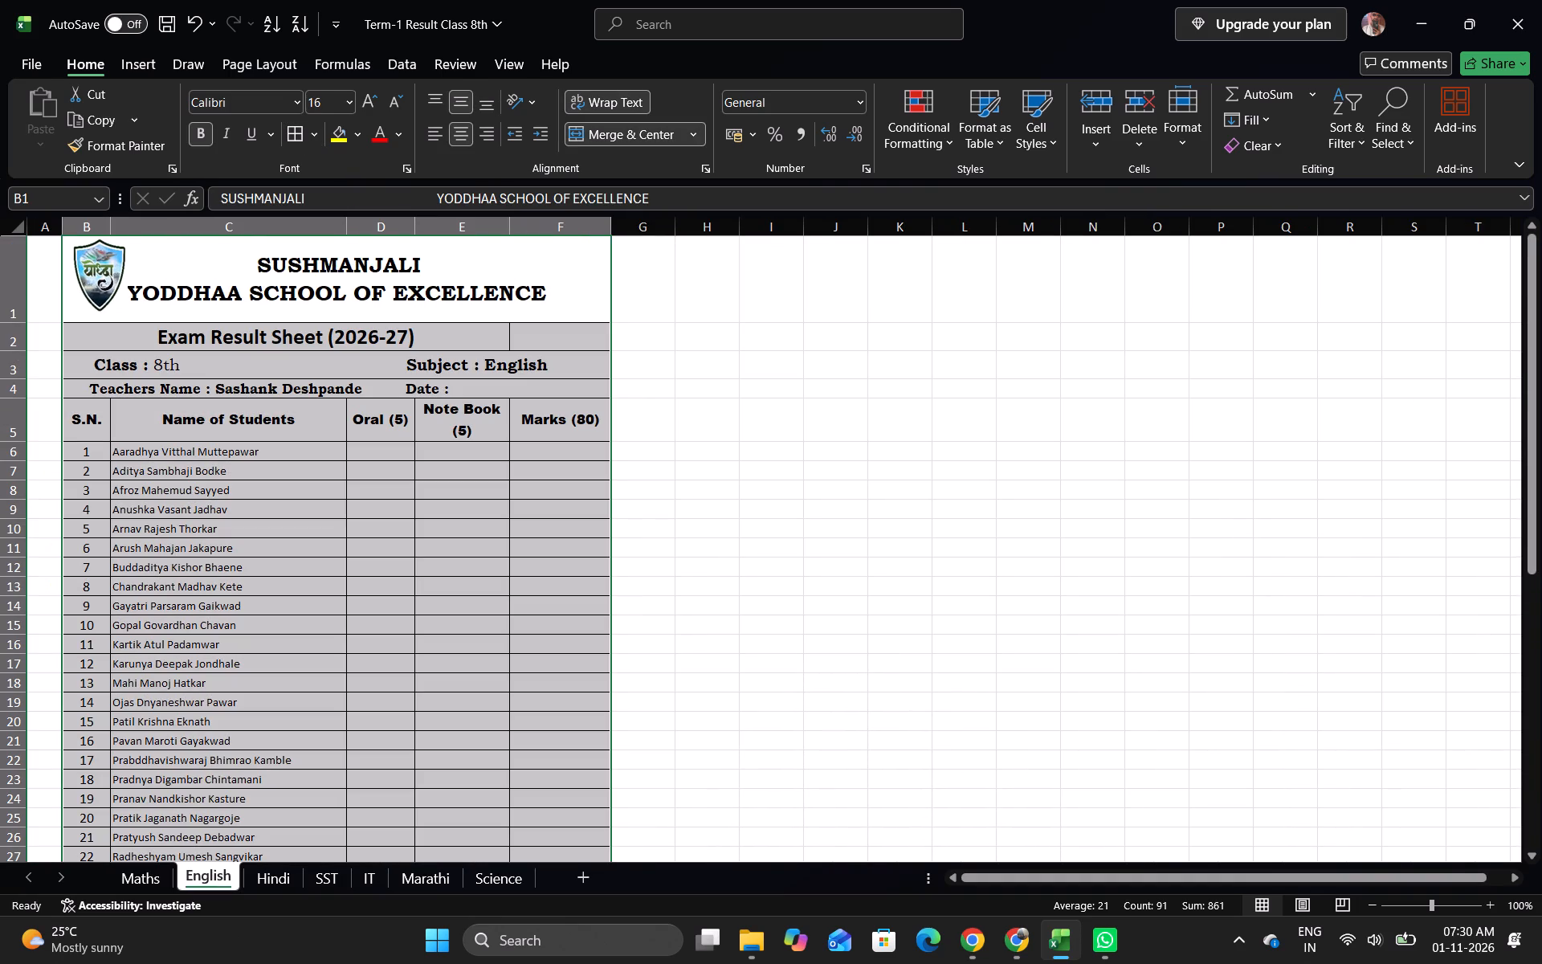
click(104, 289)
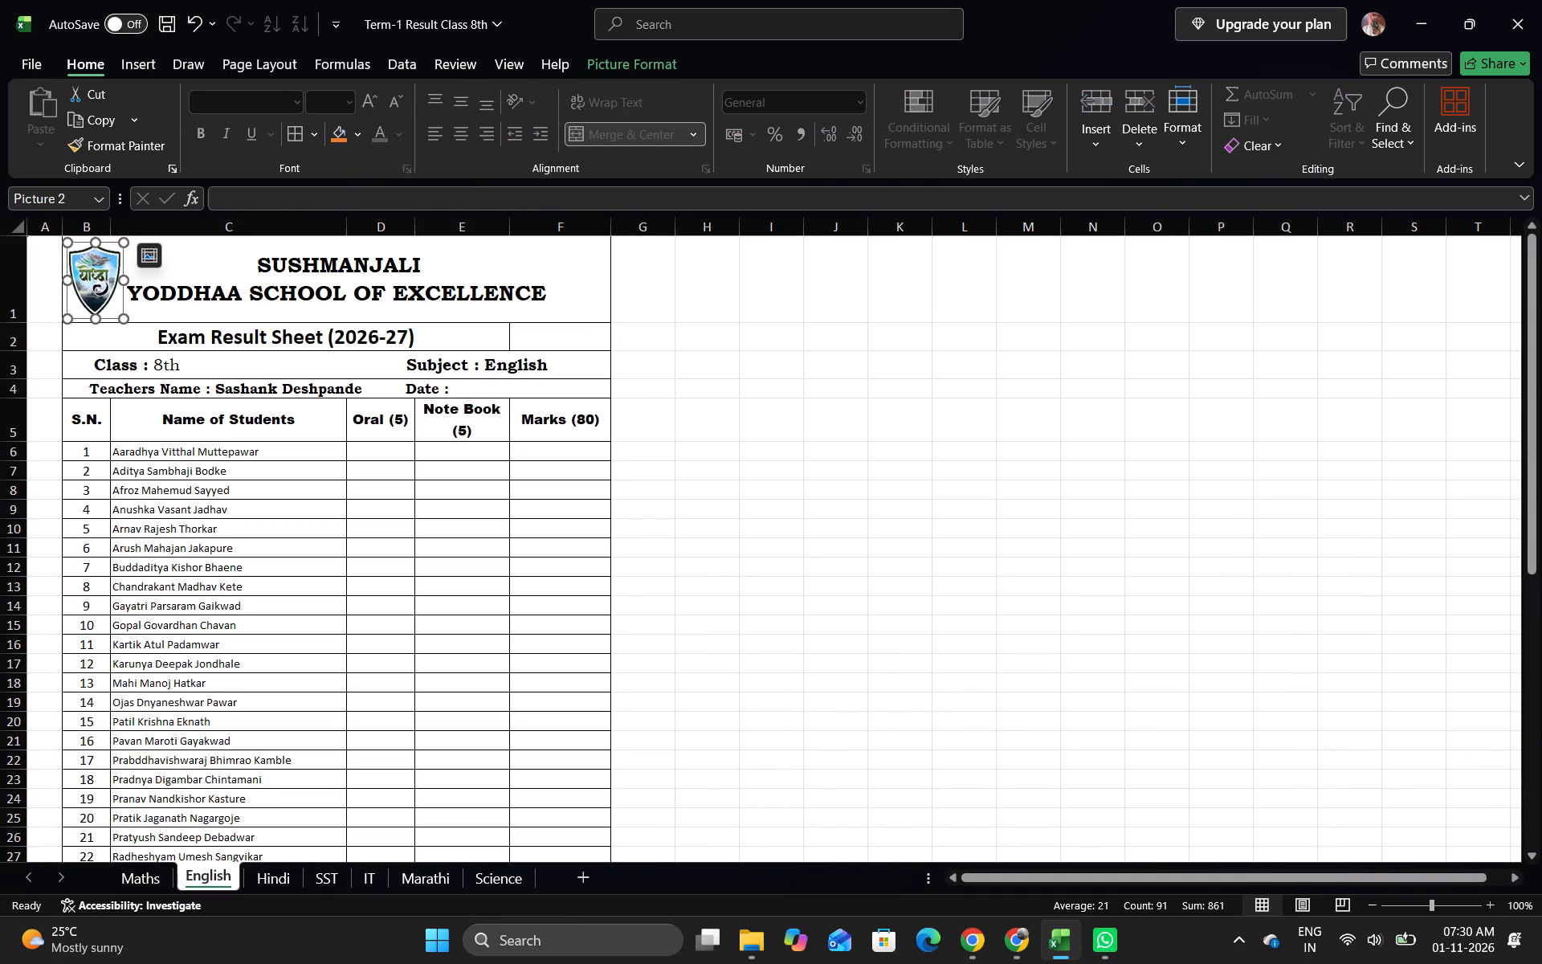
click(645, 525)
Review the header layout and left margin across the Hindi, SST, IT, Marathi, Science and Maths worksheets.
click(277, 884)
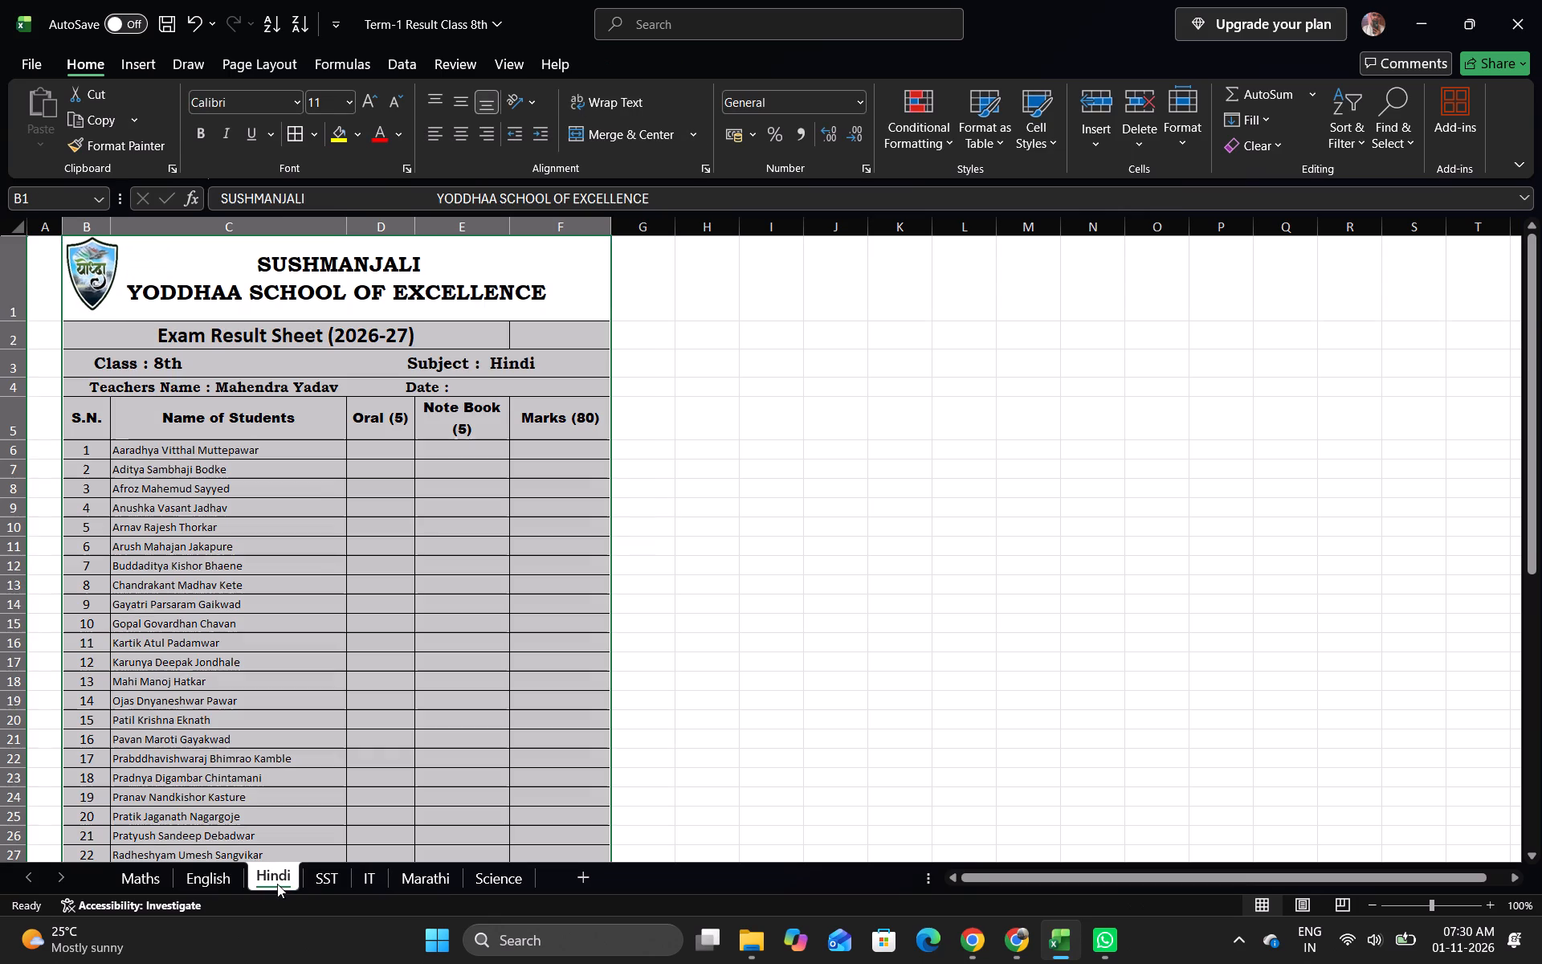
click(335, 877)
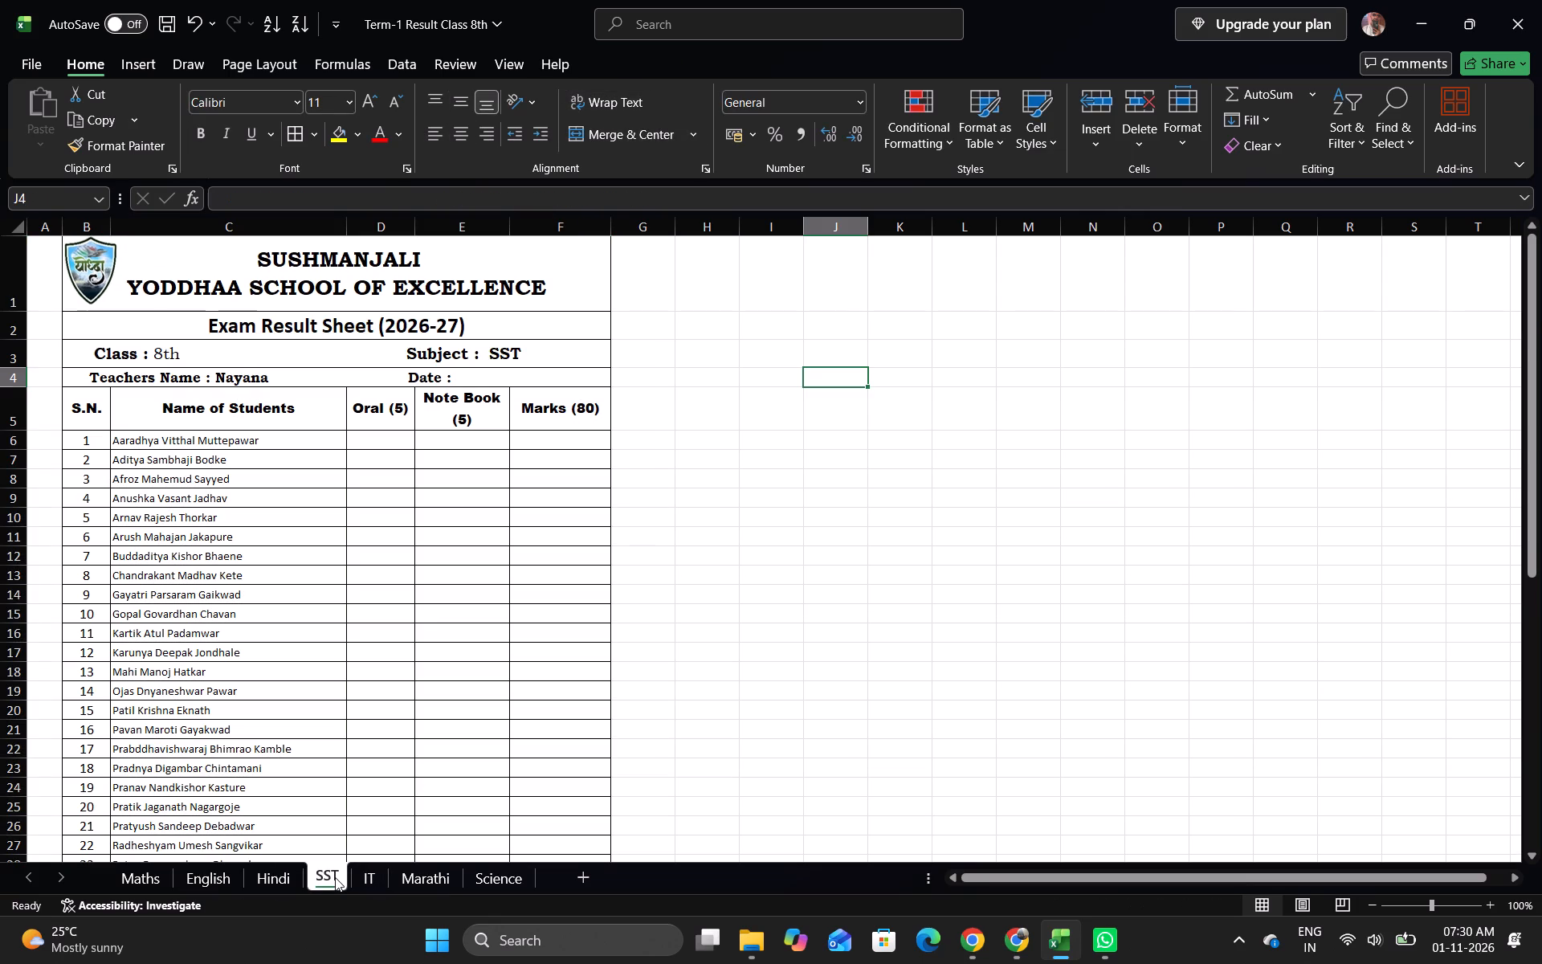
click(367, 880)
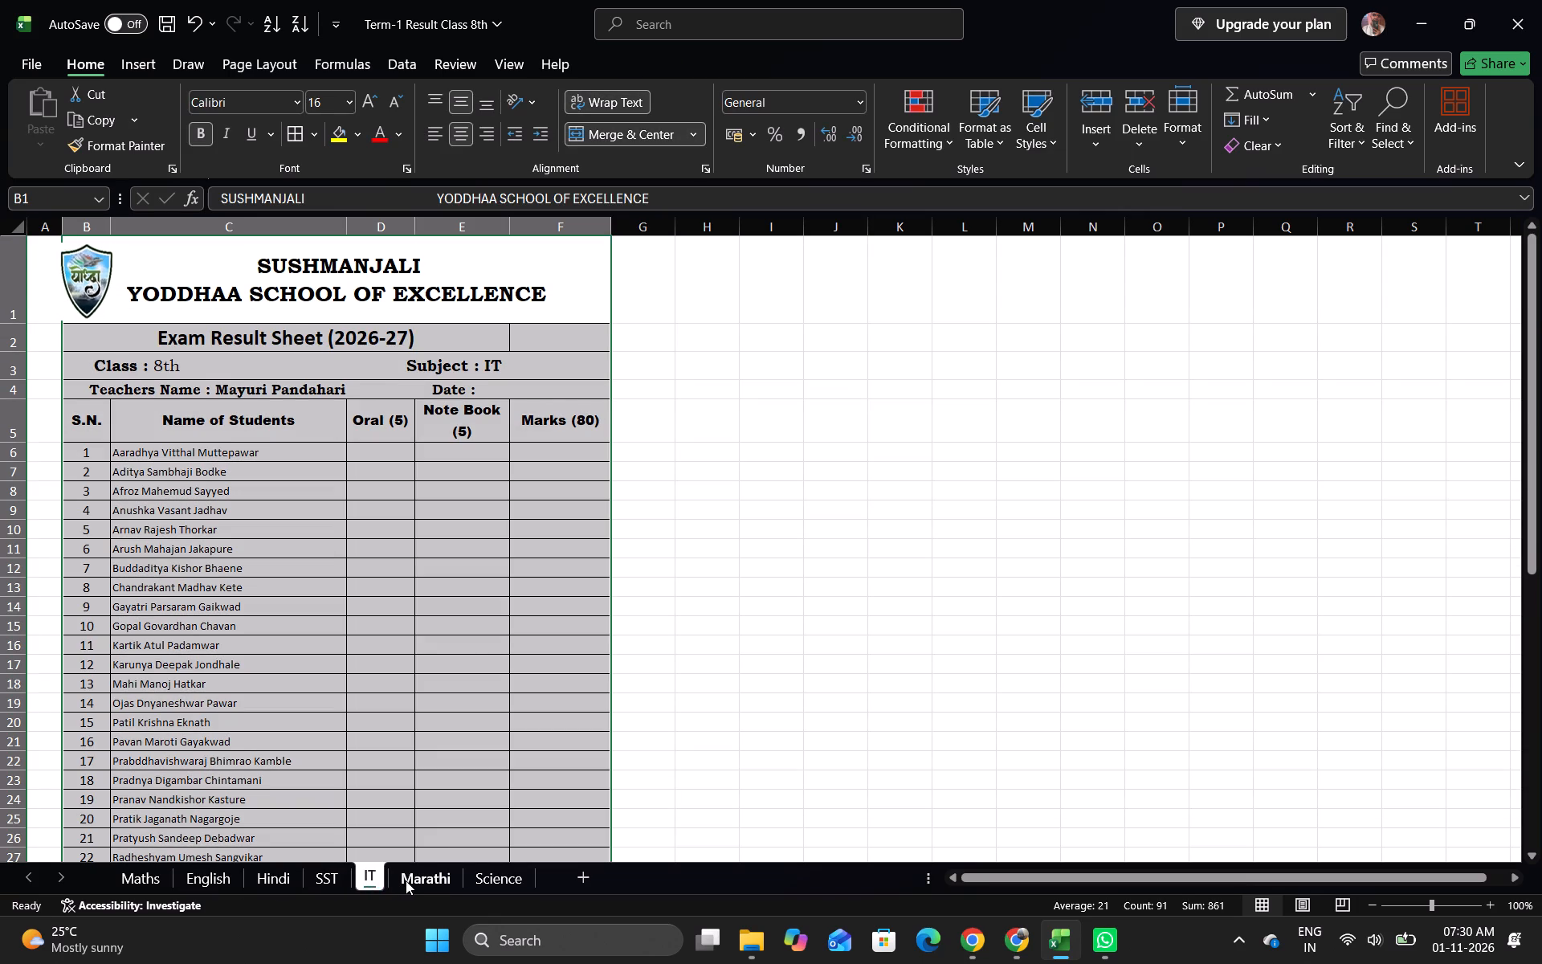
click(406, 880)
click(498, 884)
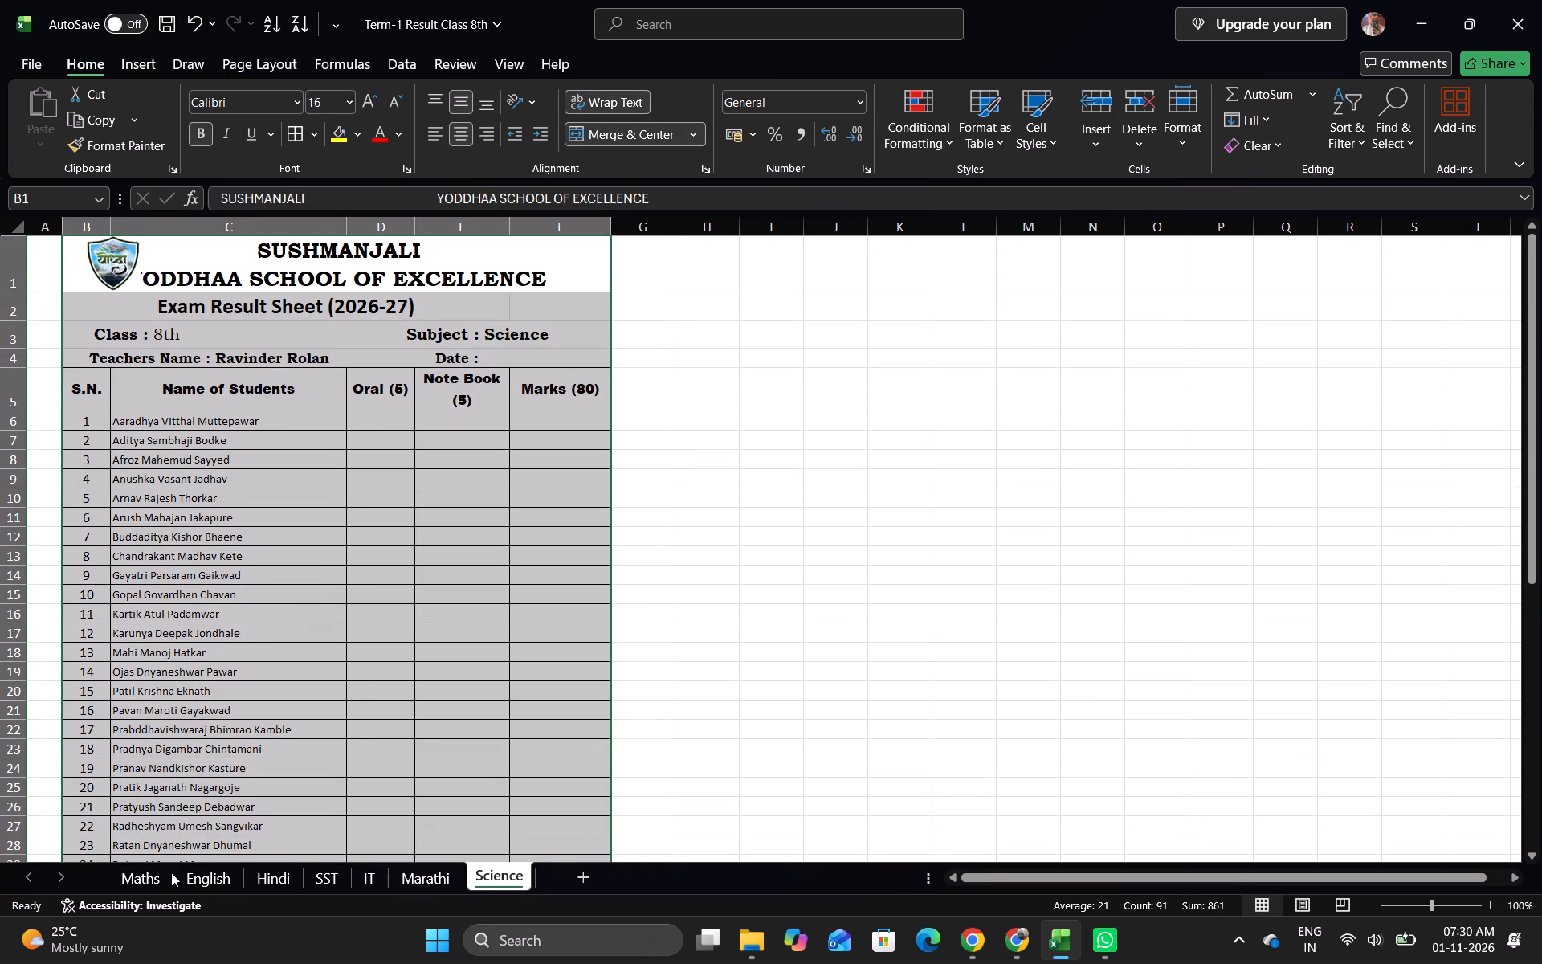
click(151, 876)
scroll(178, 619, right, 1)
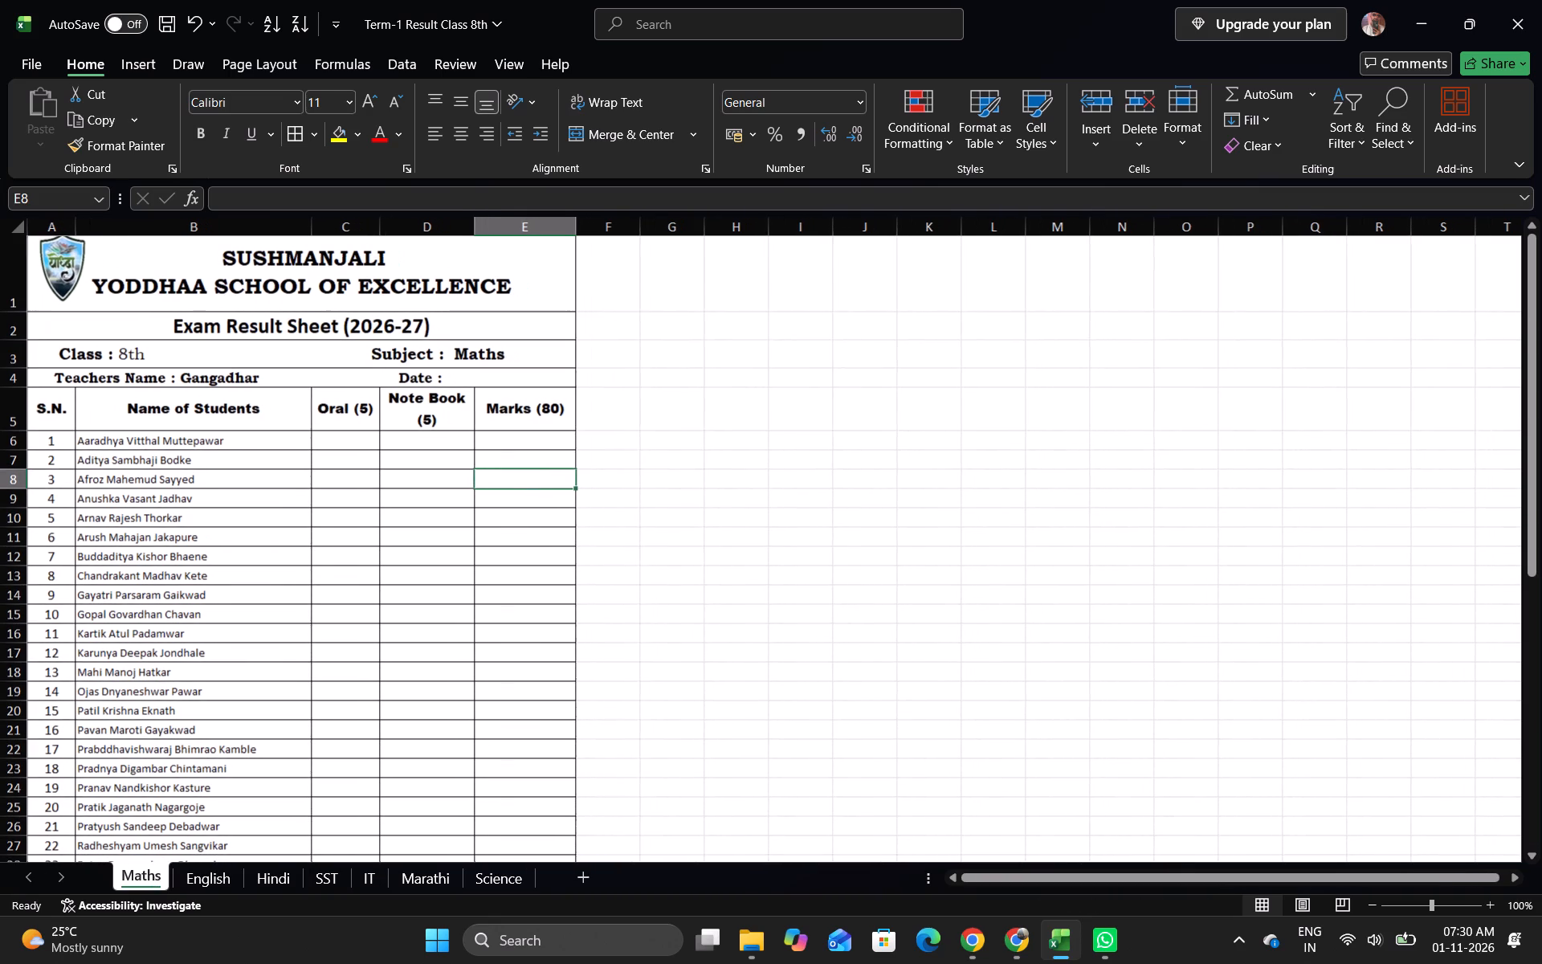
Insert blank sheet columns before the Maths result table and reduce them to one narrow margin column.
click(30, 263)
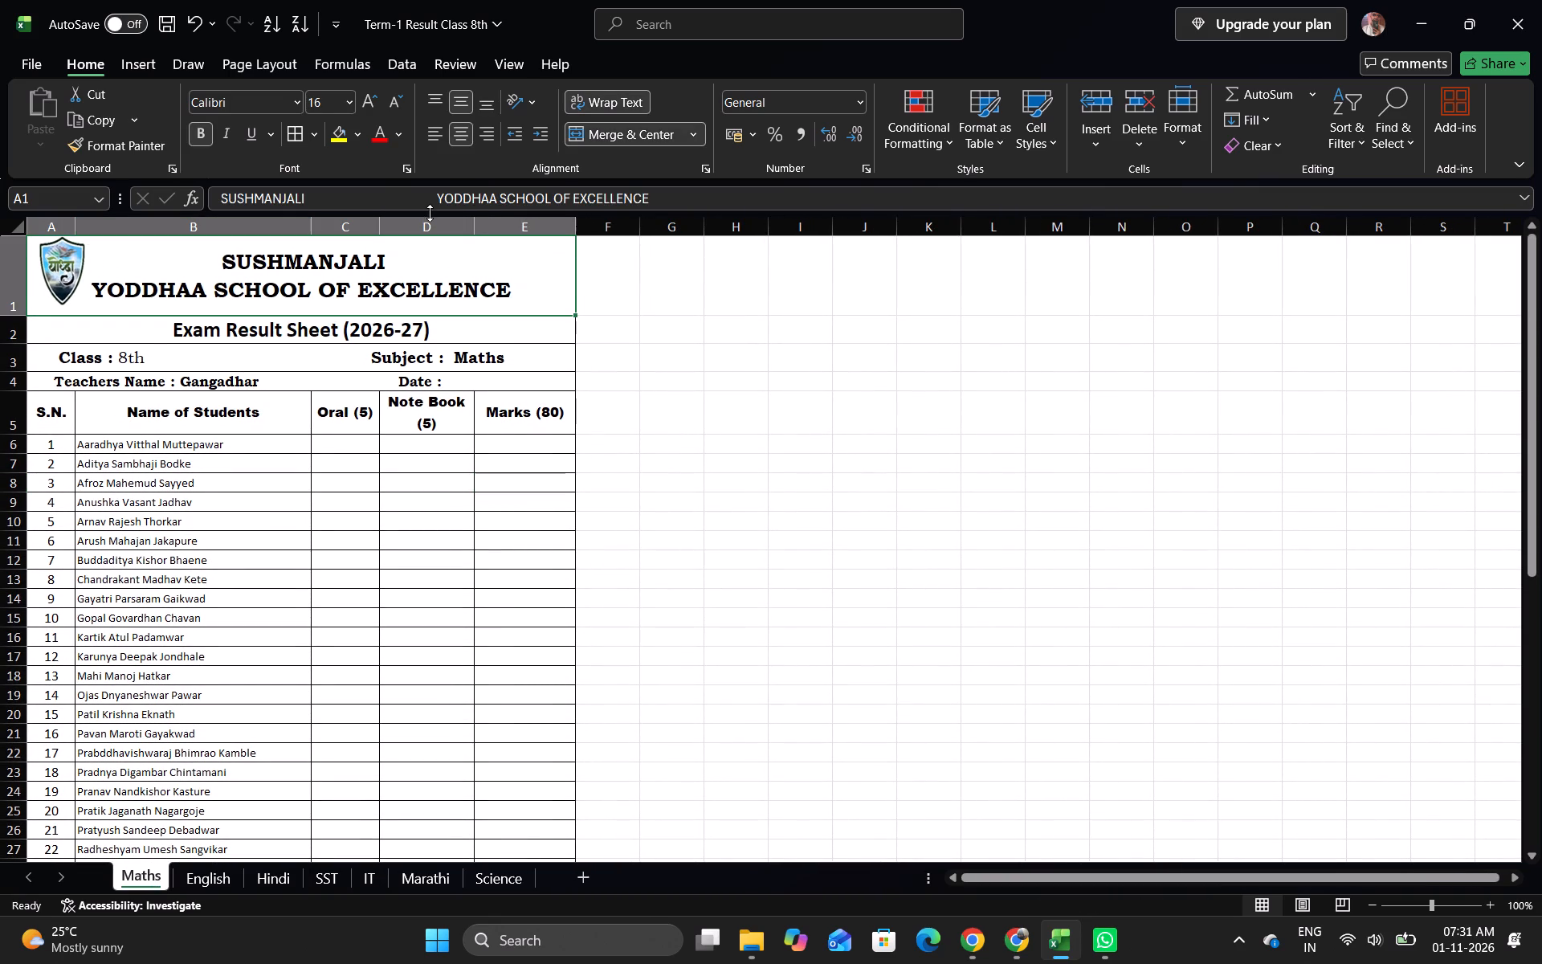
click(1094, 140)
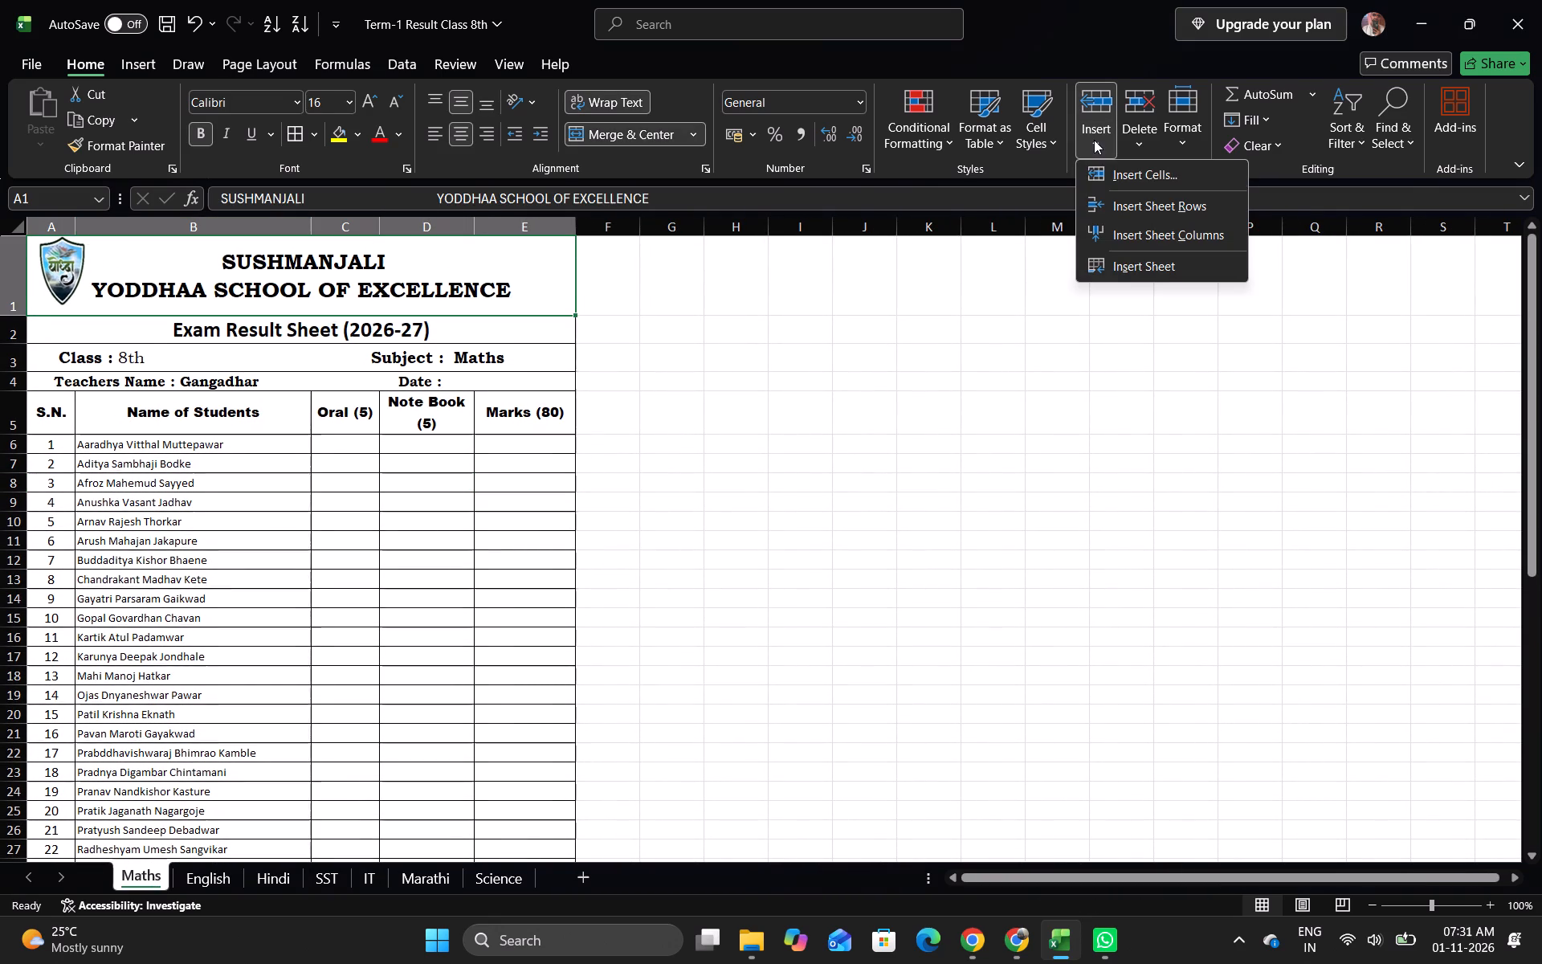
click(1129, 227)
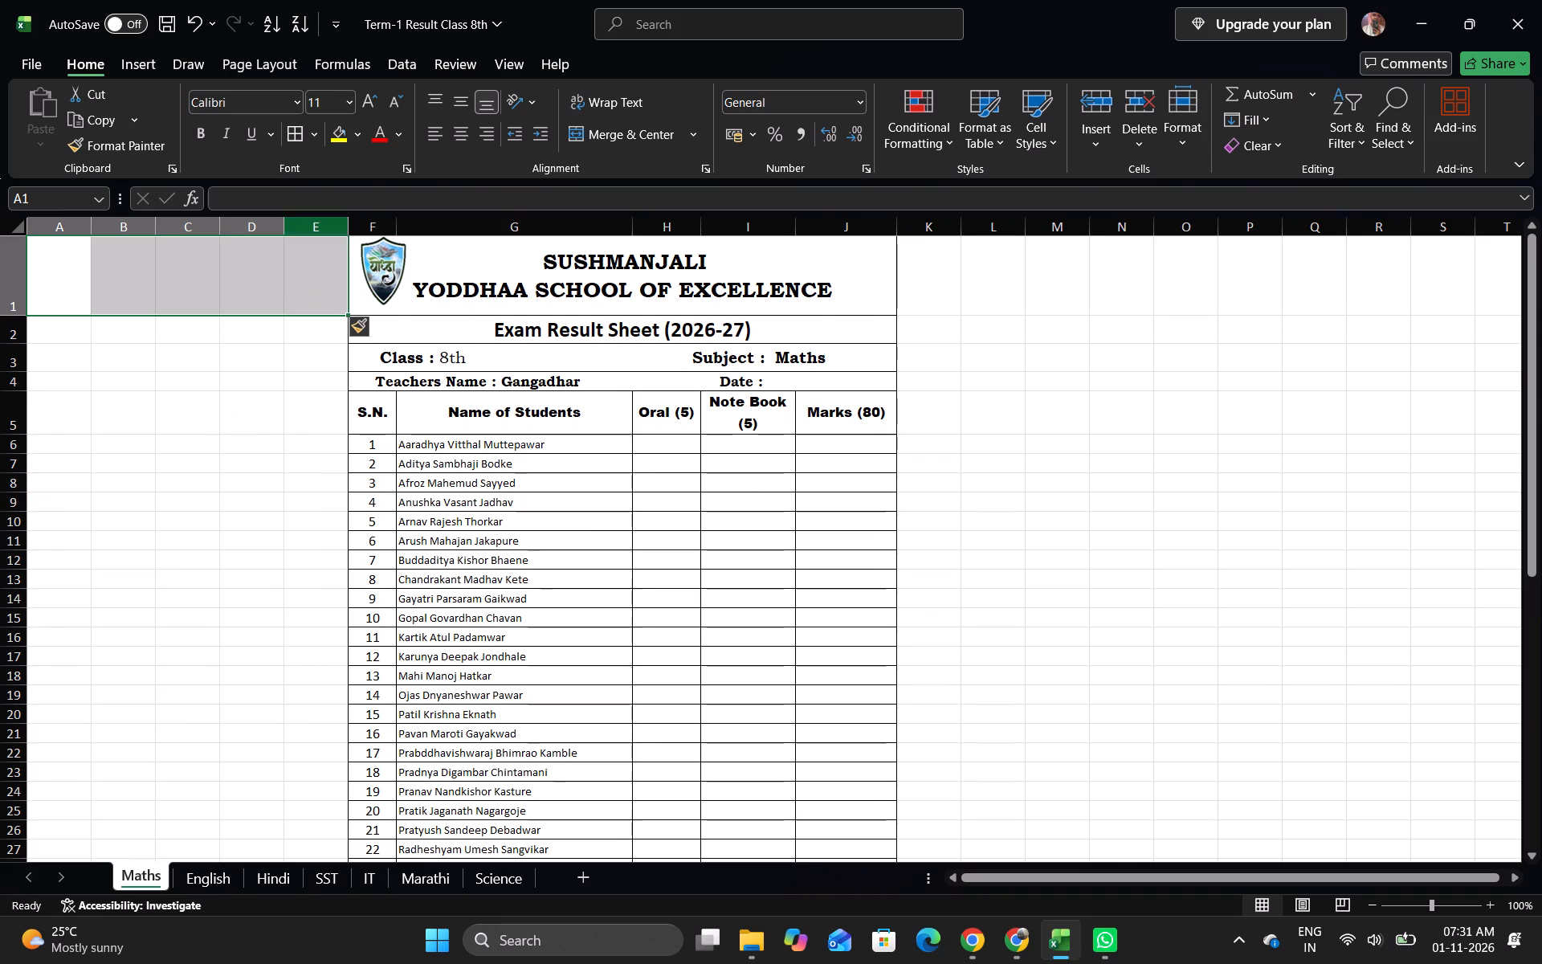
drag(347, 227, 116, 222)
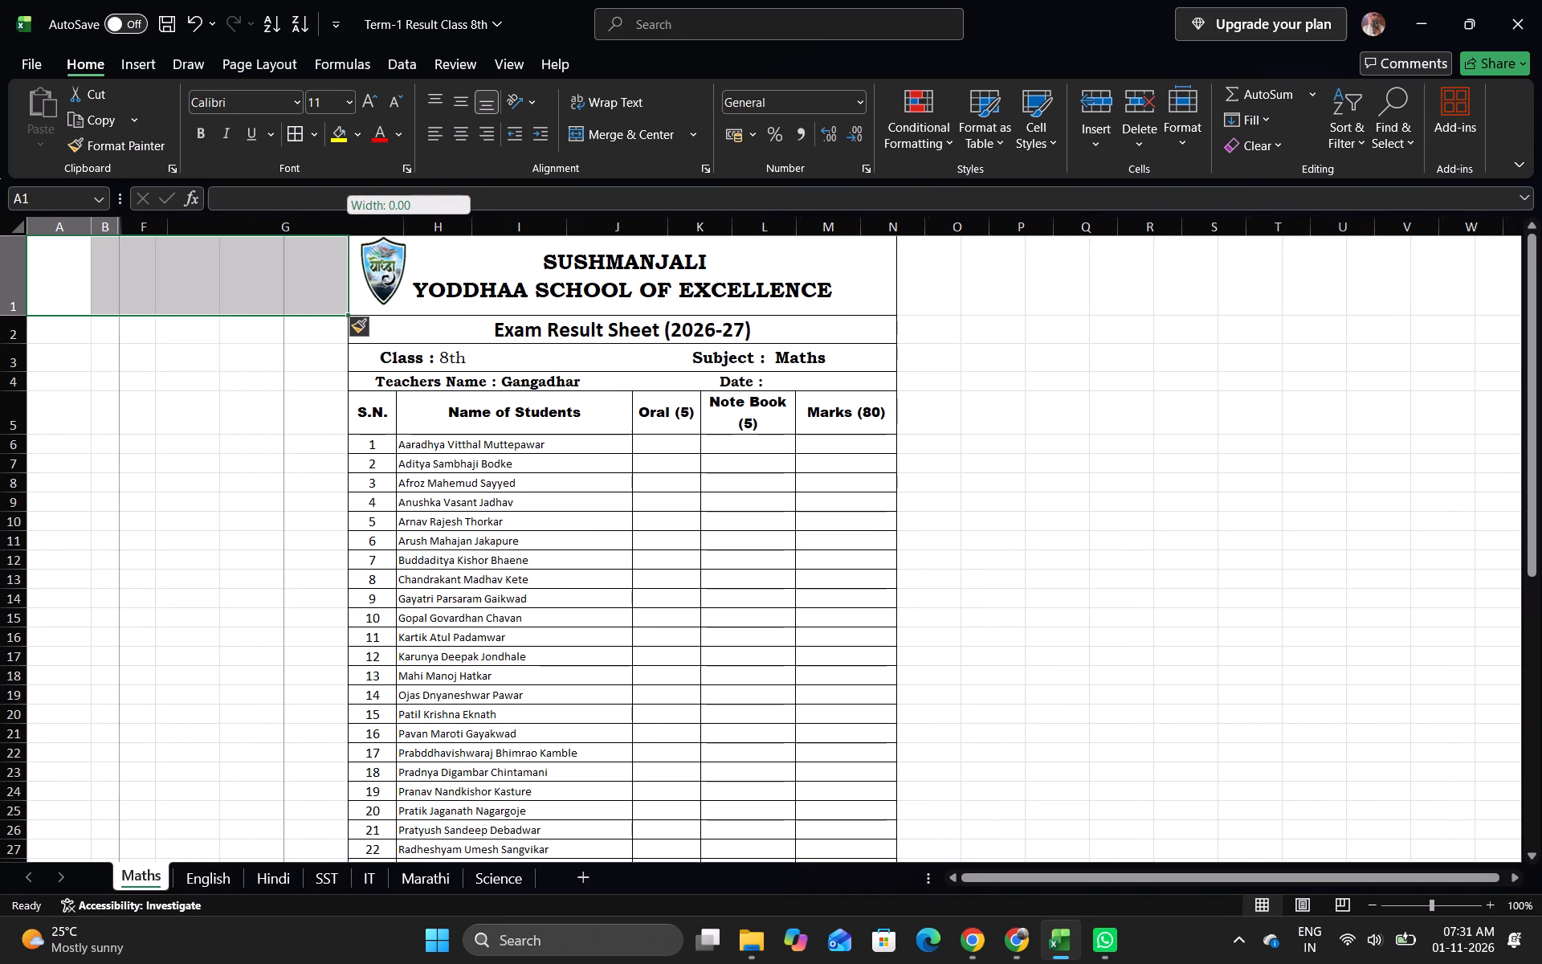
drag(116, 222, 77, 221)
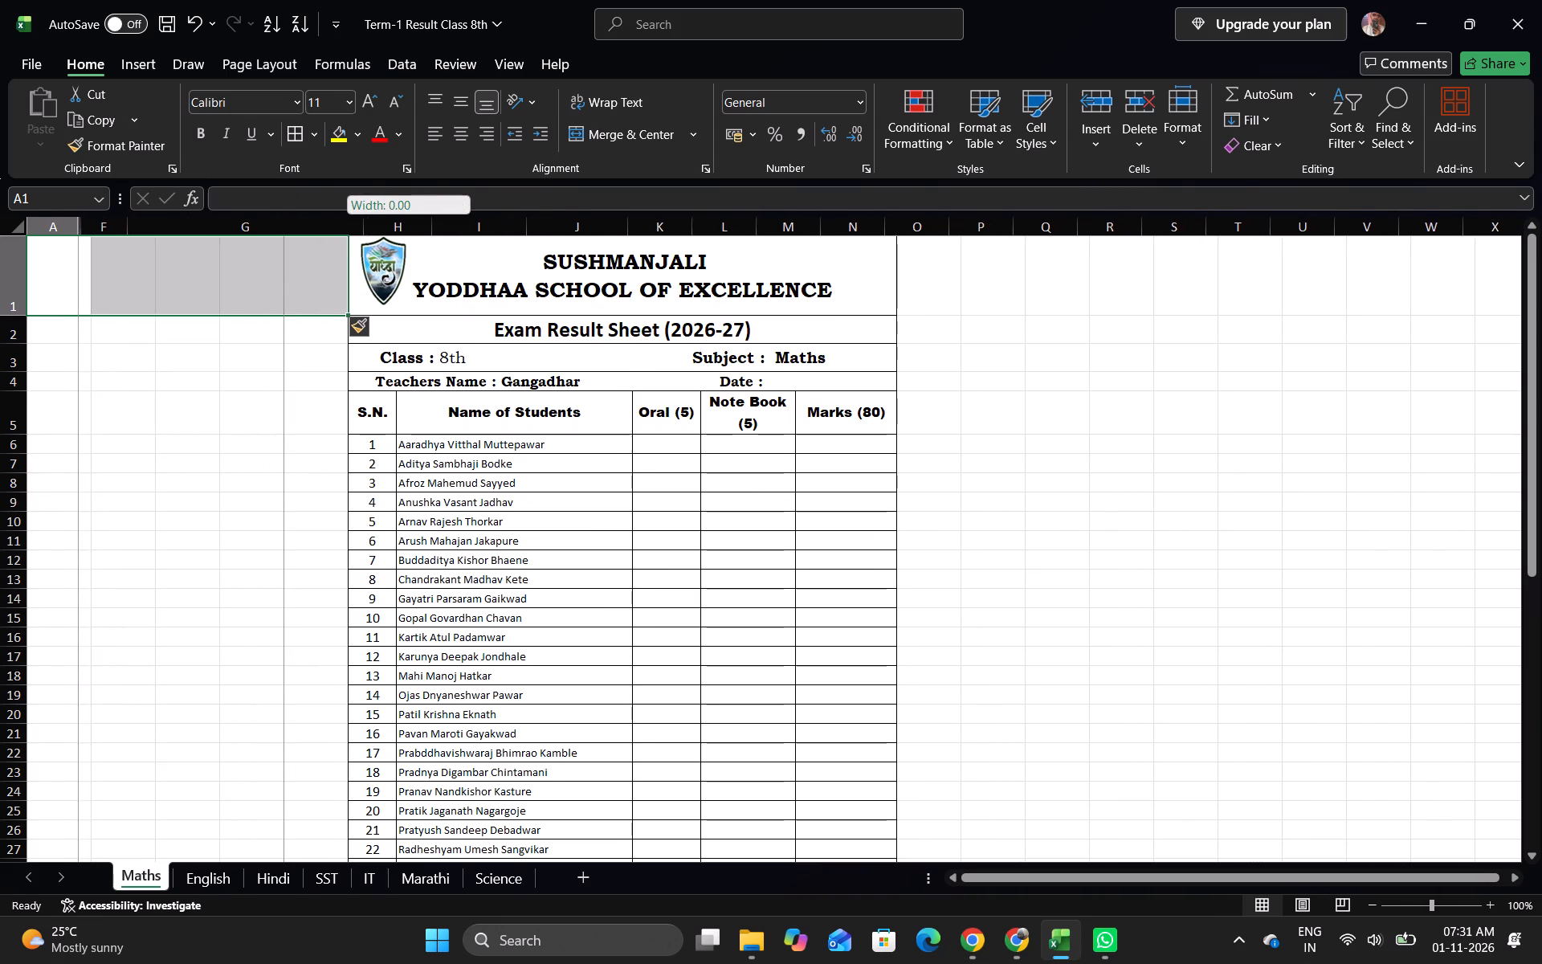
drag(77, 221, 75, 219)
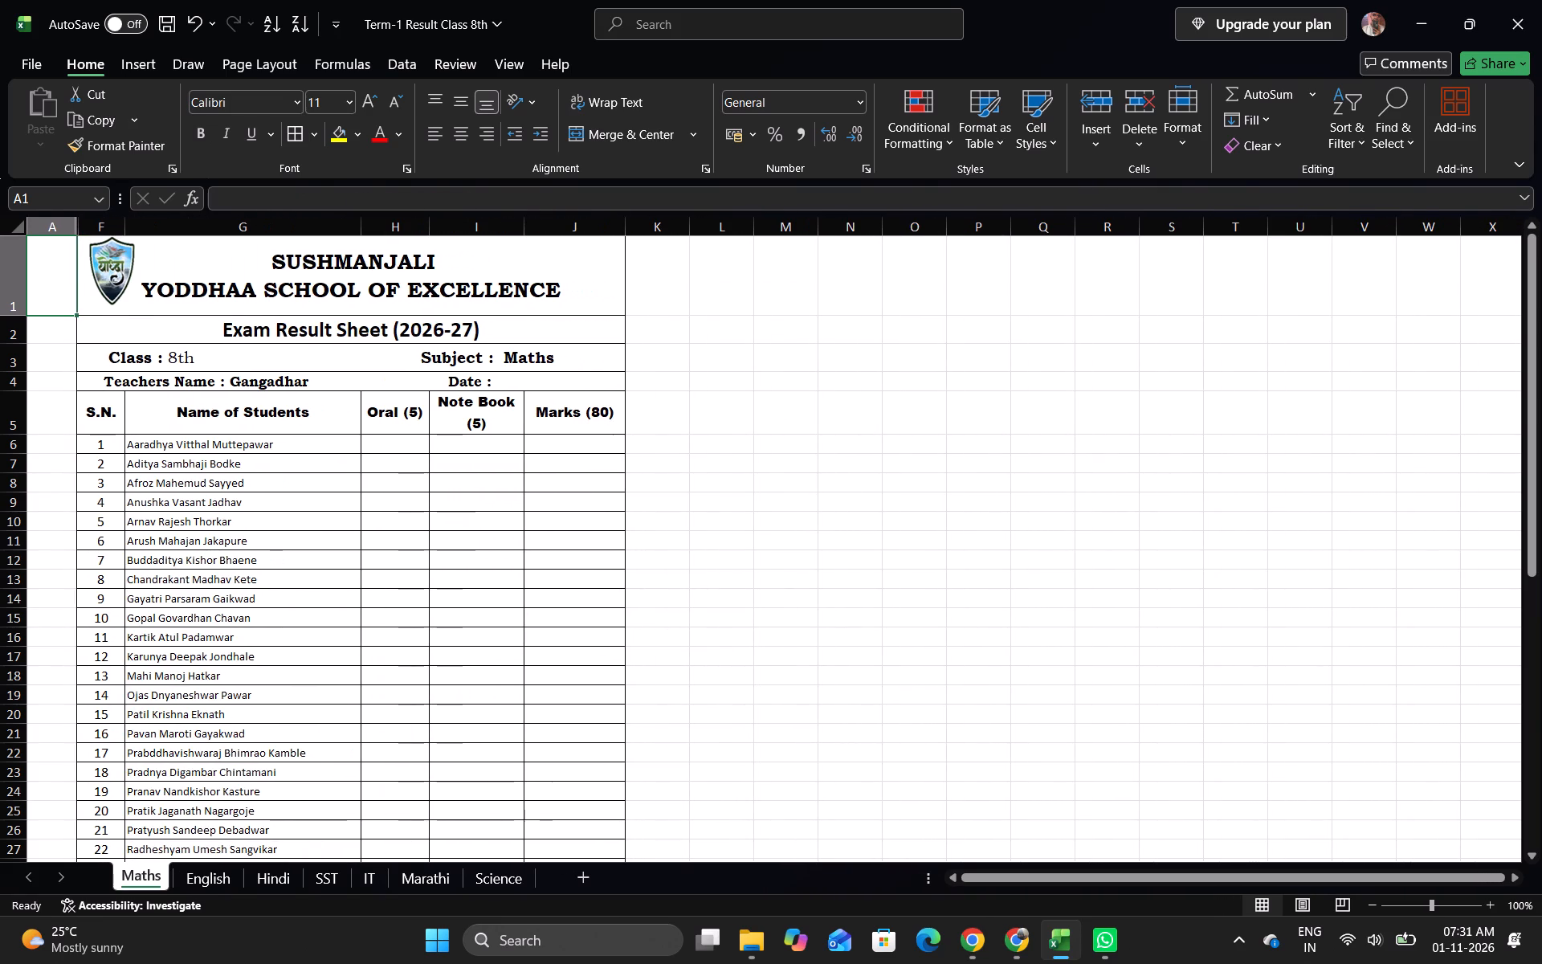
drag(75, 219, 67, 221)
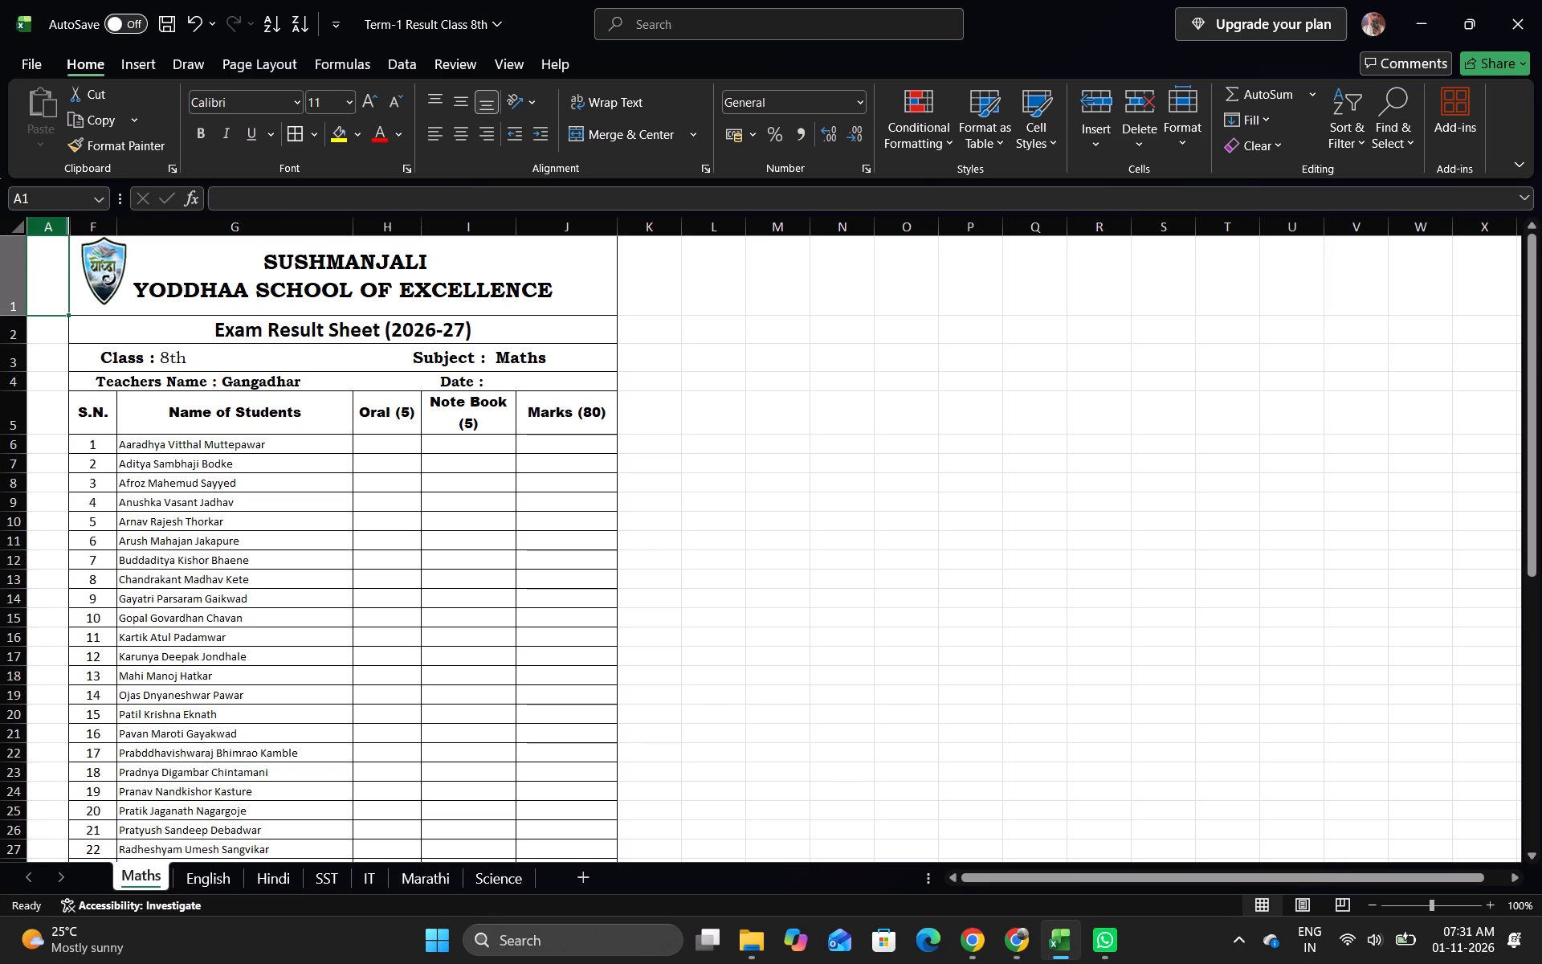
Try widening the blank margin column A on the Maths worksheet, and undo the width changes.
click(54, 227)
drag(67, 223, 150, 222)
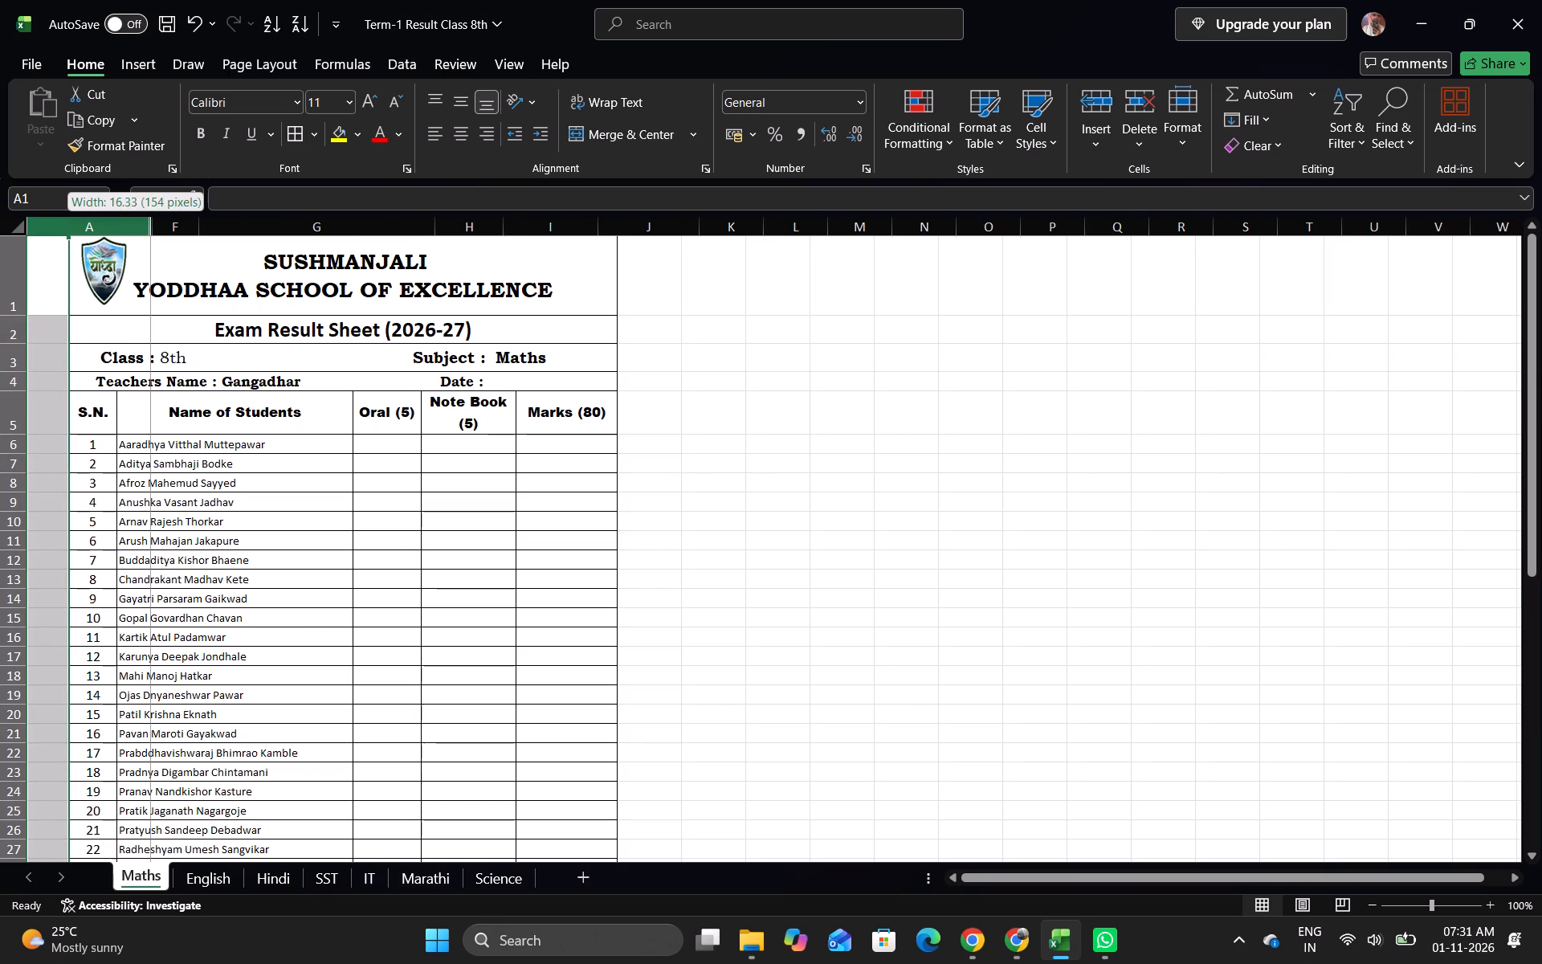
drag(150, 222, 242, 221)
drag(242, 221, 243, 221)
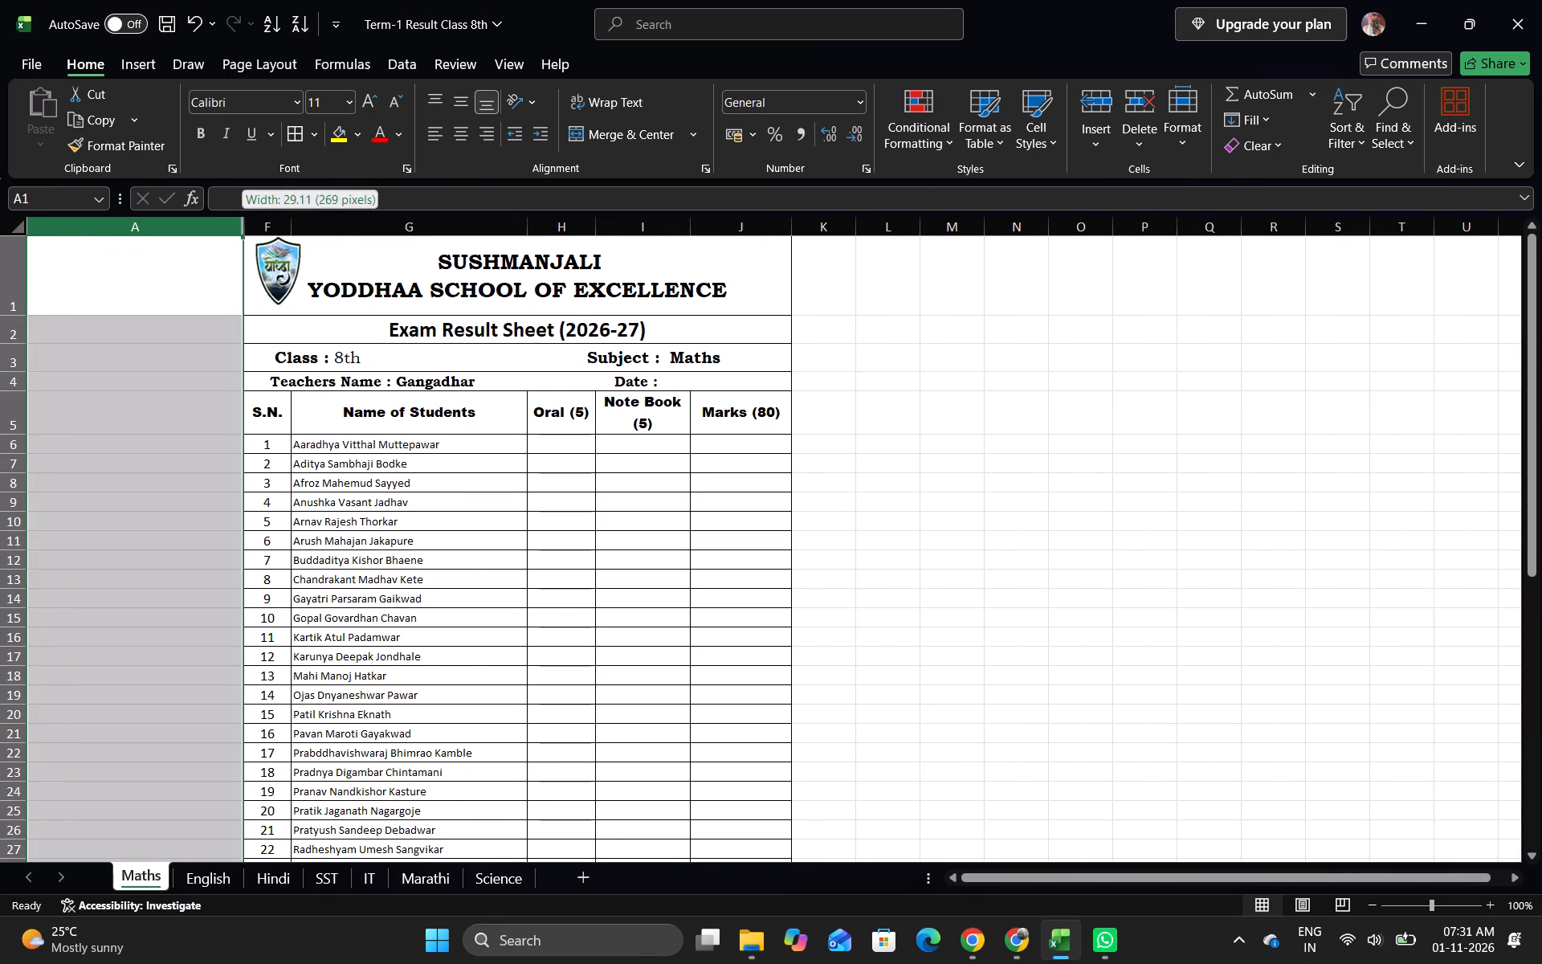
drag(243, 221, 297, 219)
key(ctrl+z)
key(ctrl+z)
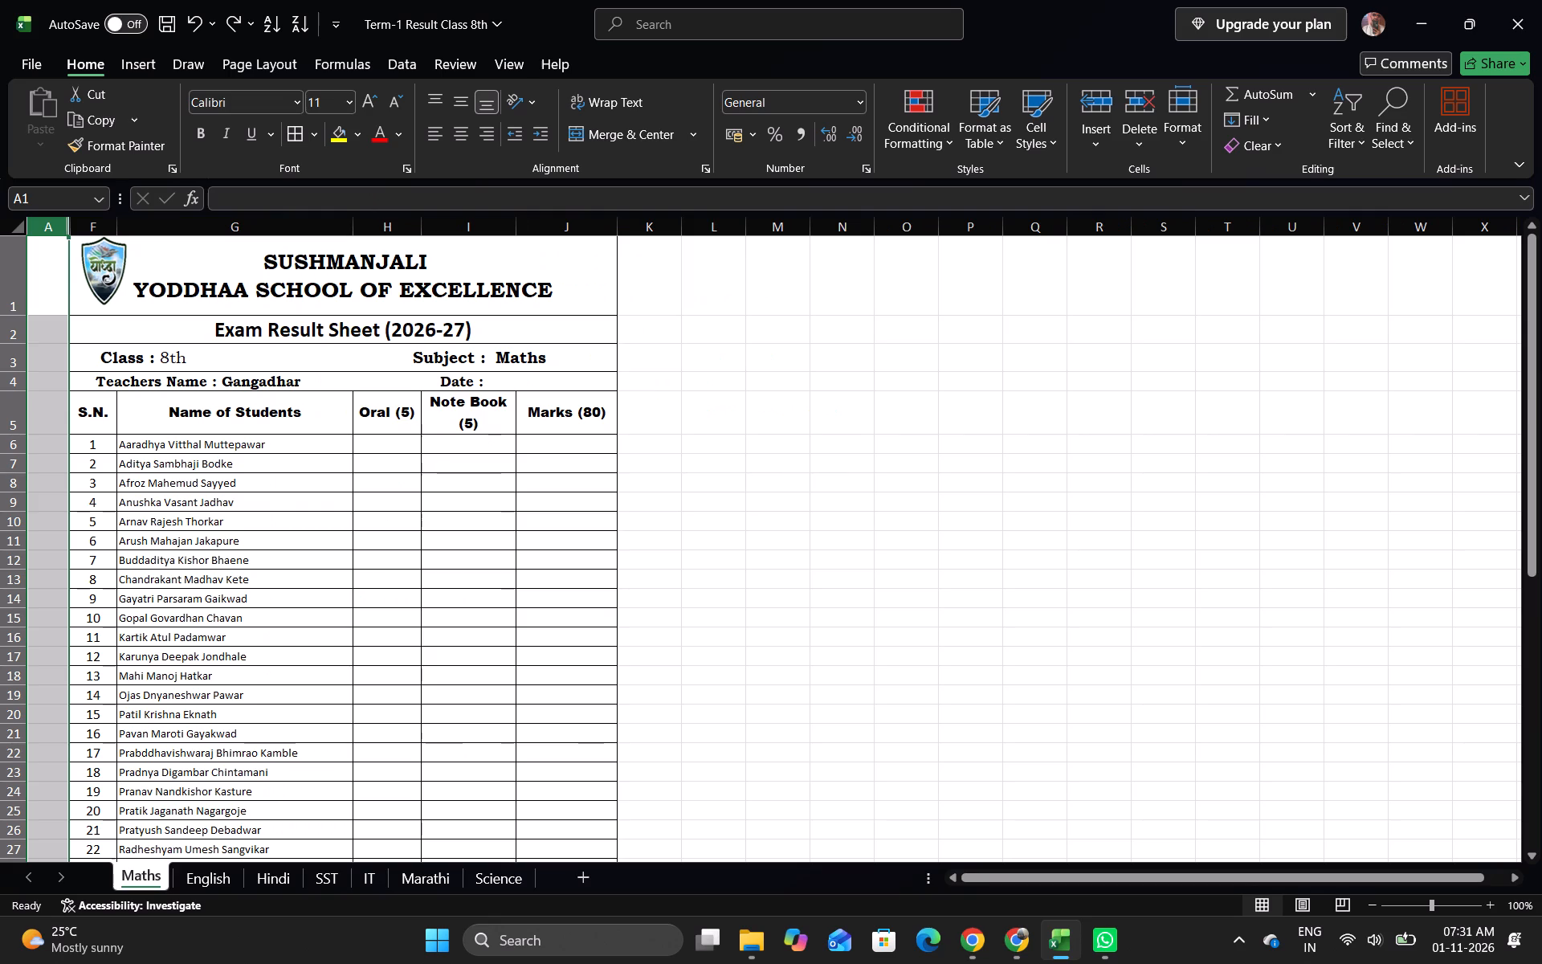
Move the school logo on the Maths worksheet slightly left, away from the school name.
click(743, 429)
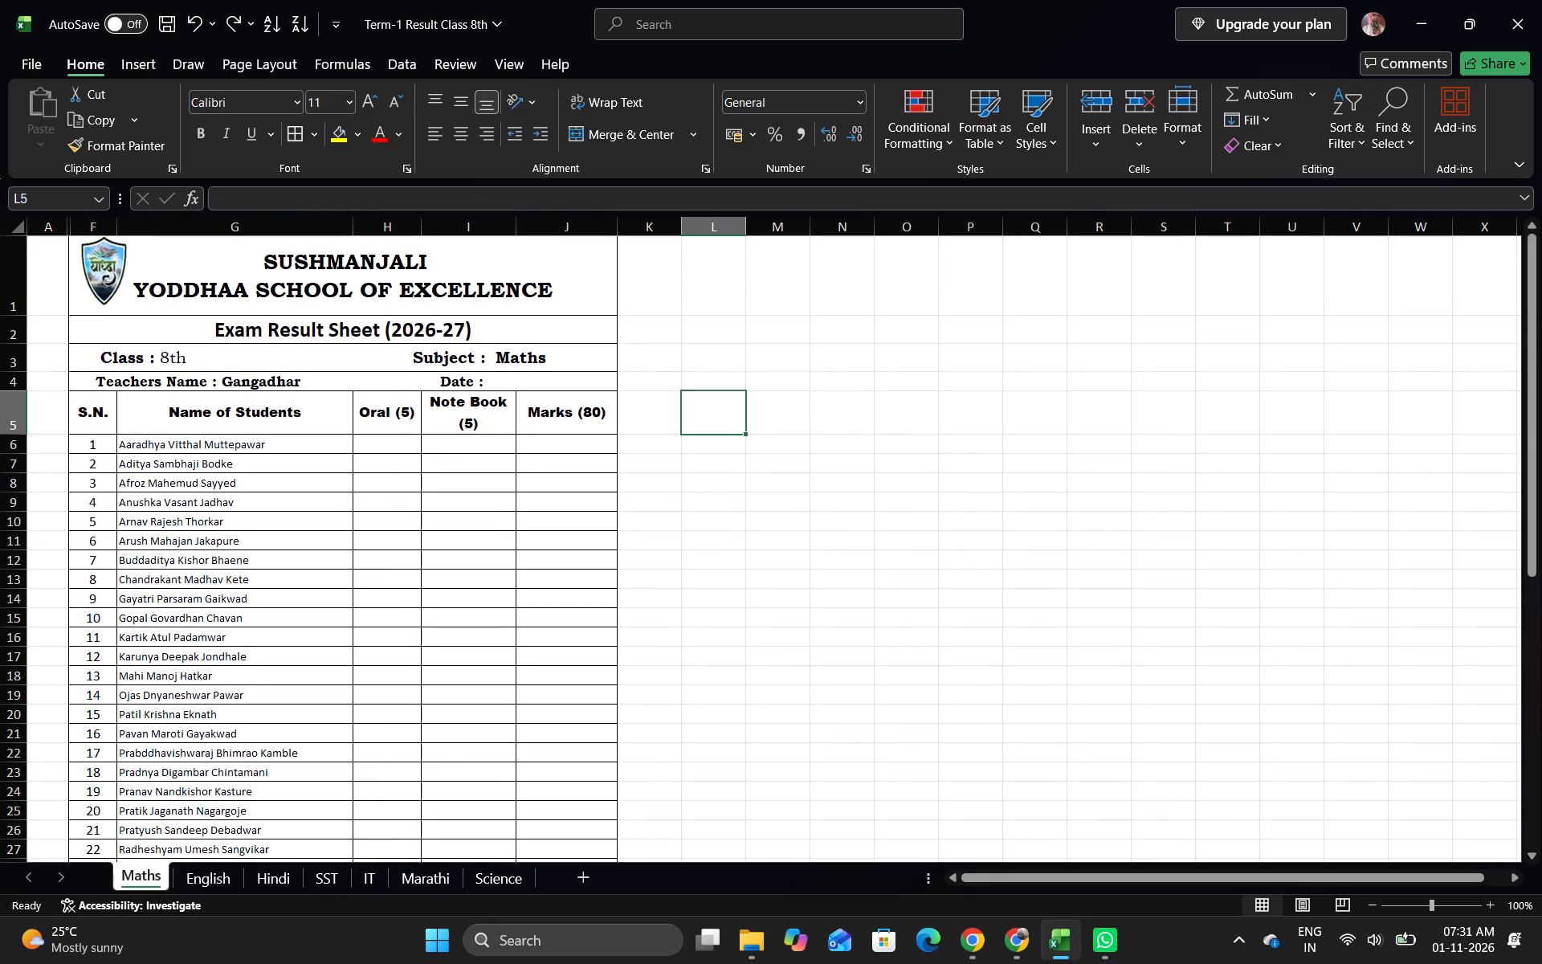
scroll(743, 429, down, 2)
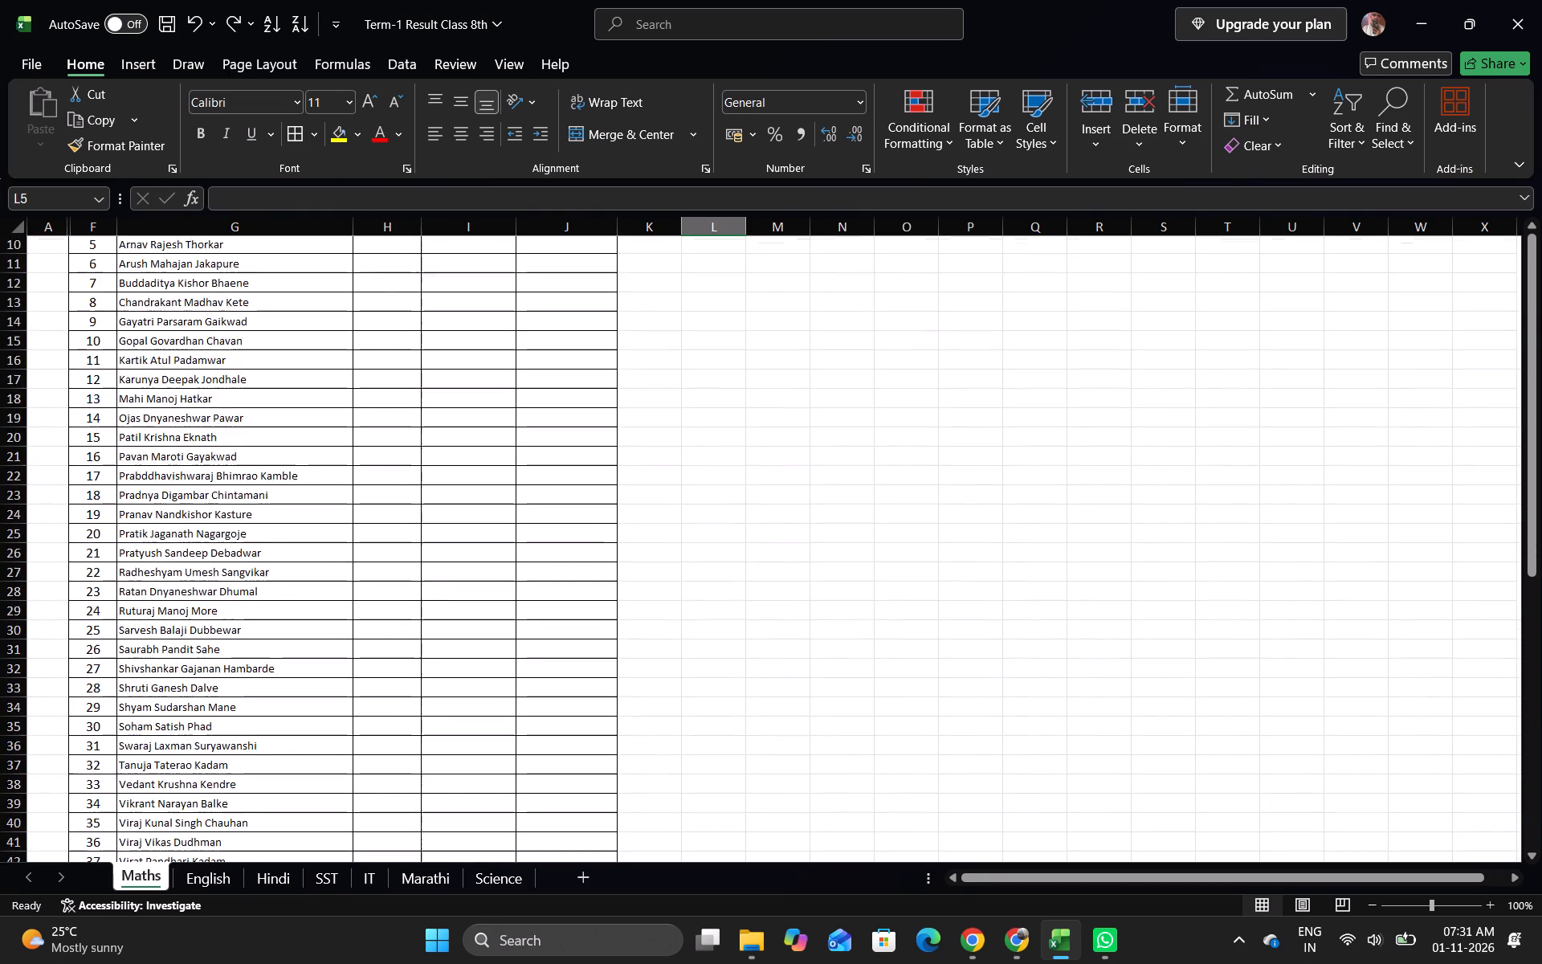
scroll(743, 429, down, 3)
scroll(743, 429, up, 2)
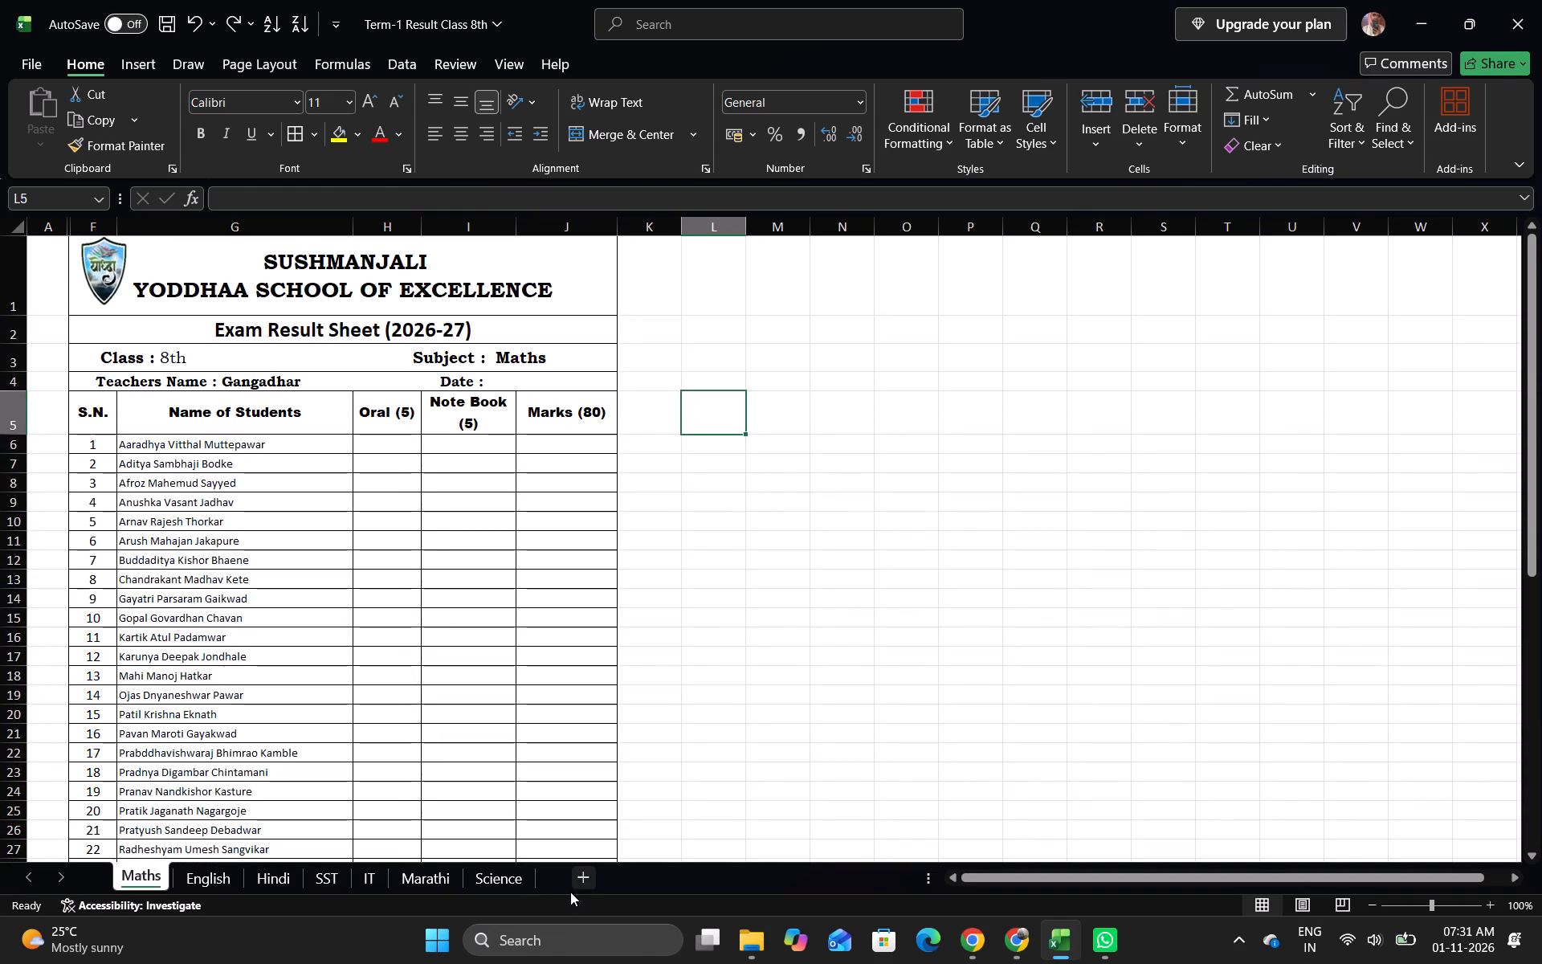
click(134, 276)
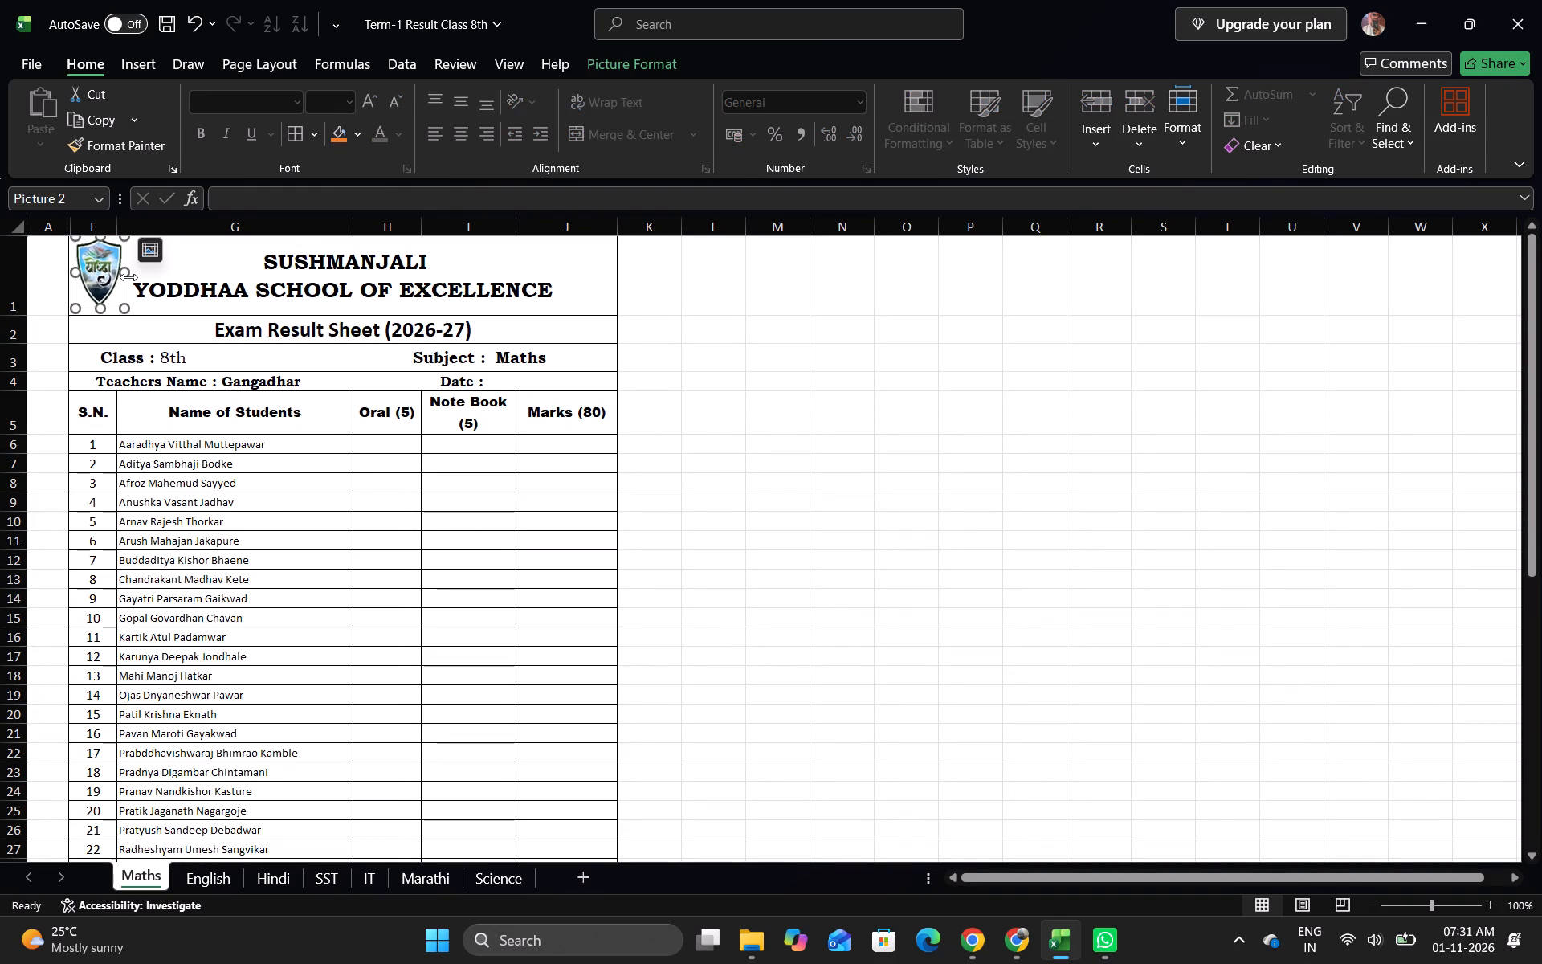
Copy the whole Maths result table into a new worksheet, keeping the source column widths.
click(162, 270)
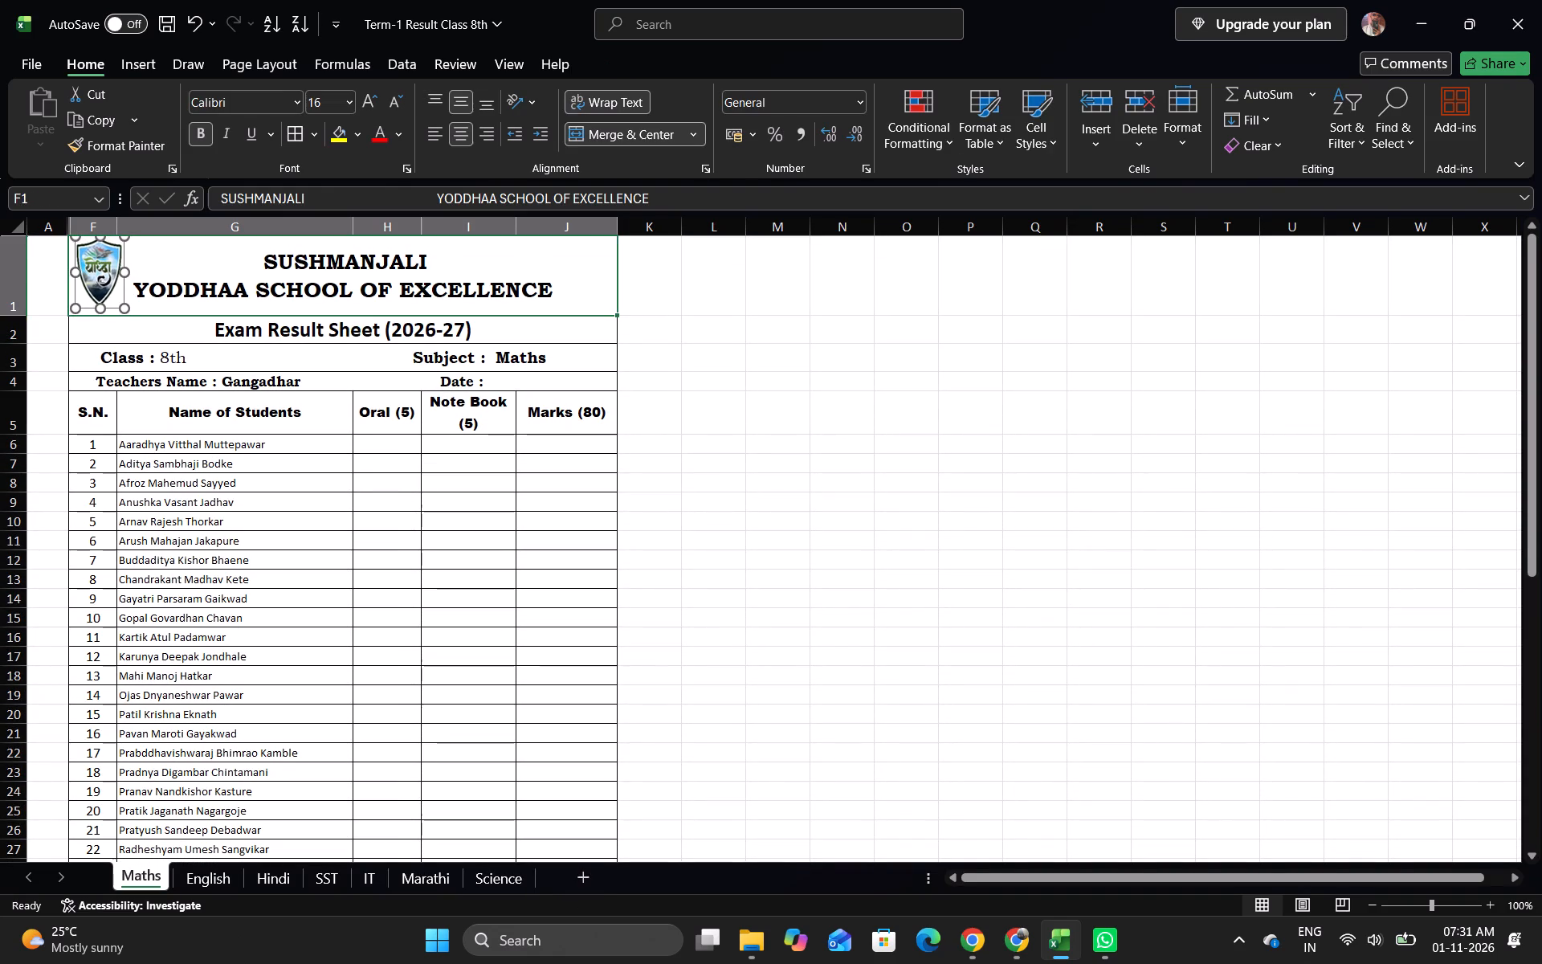
key(ctrl+a)
key(ctrl+c)
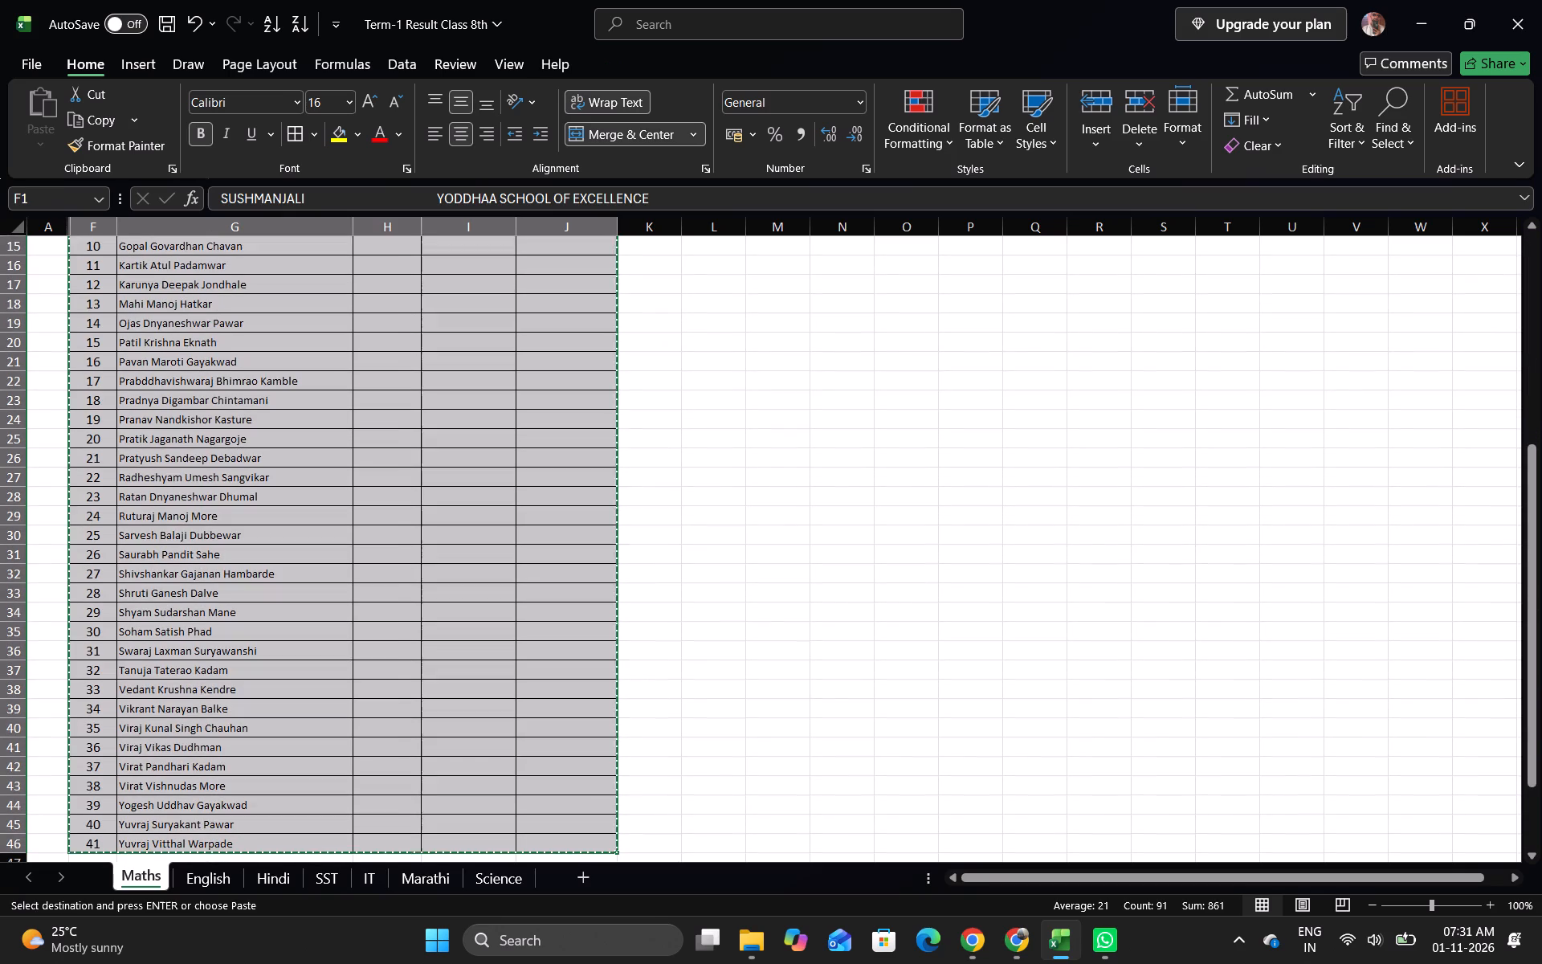
click(573, 880)
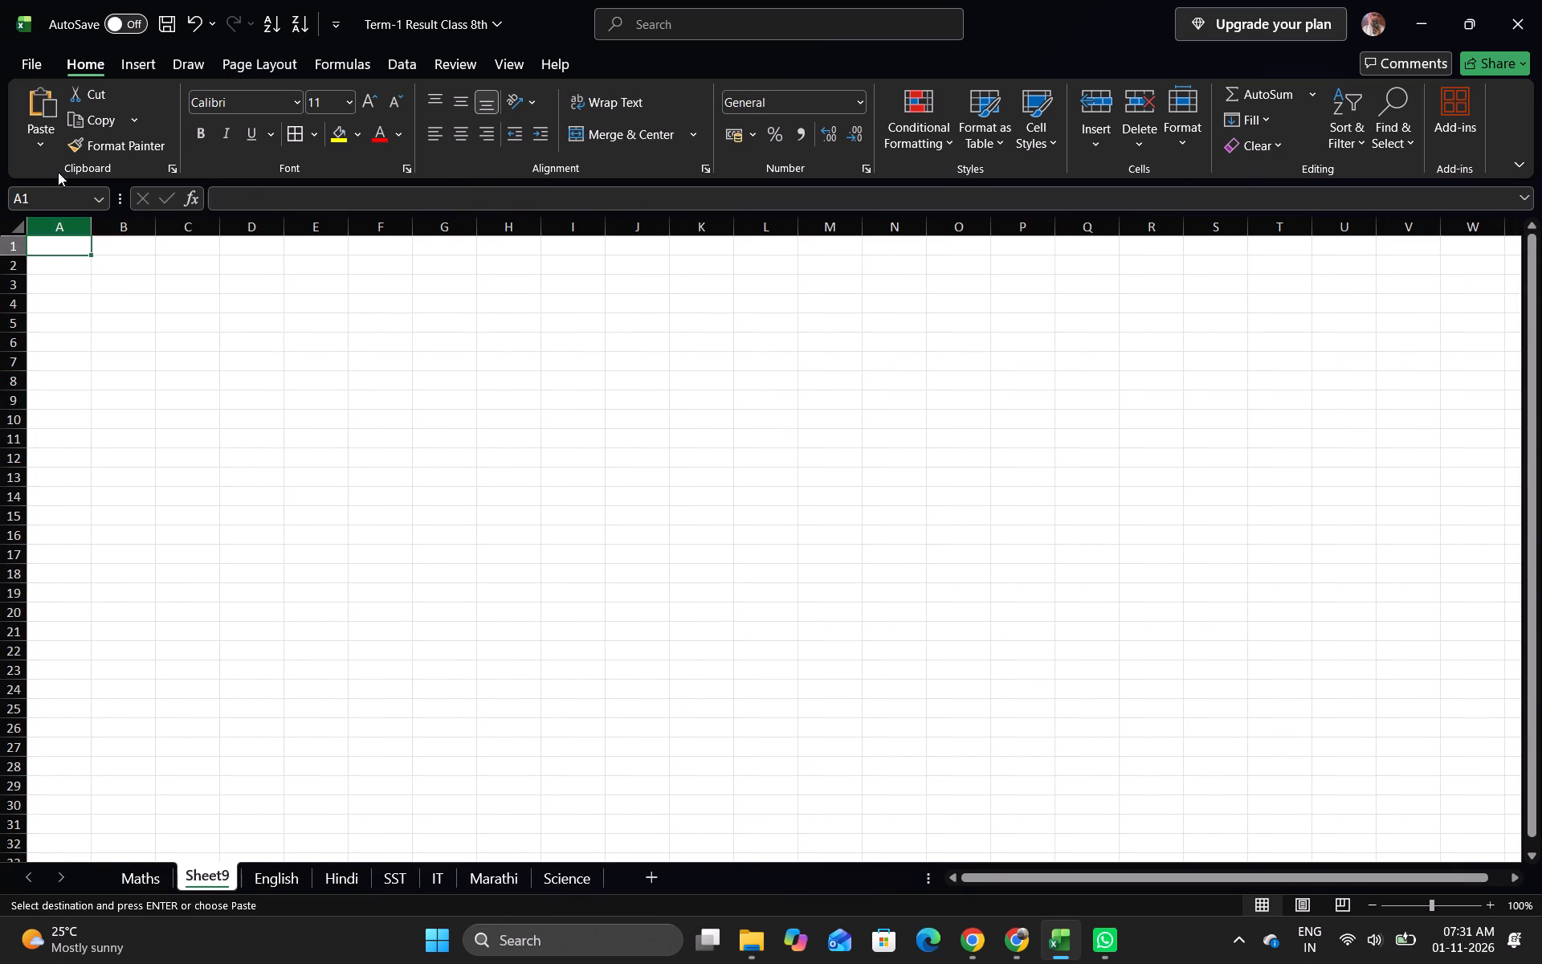
click(41, 145)
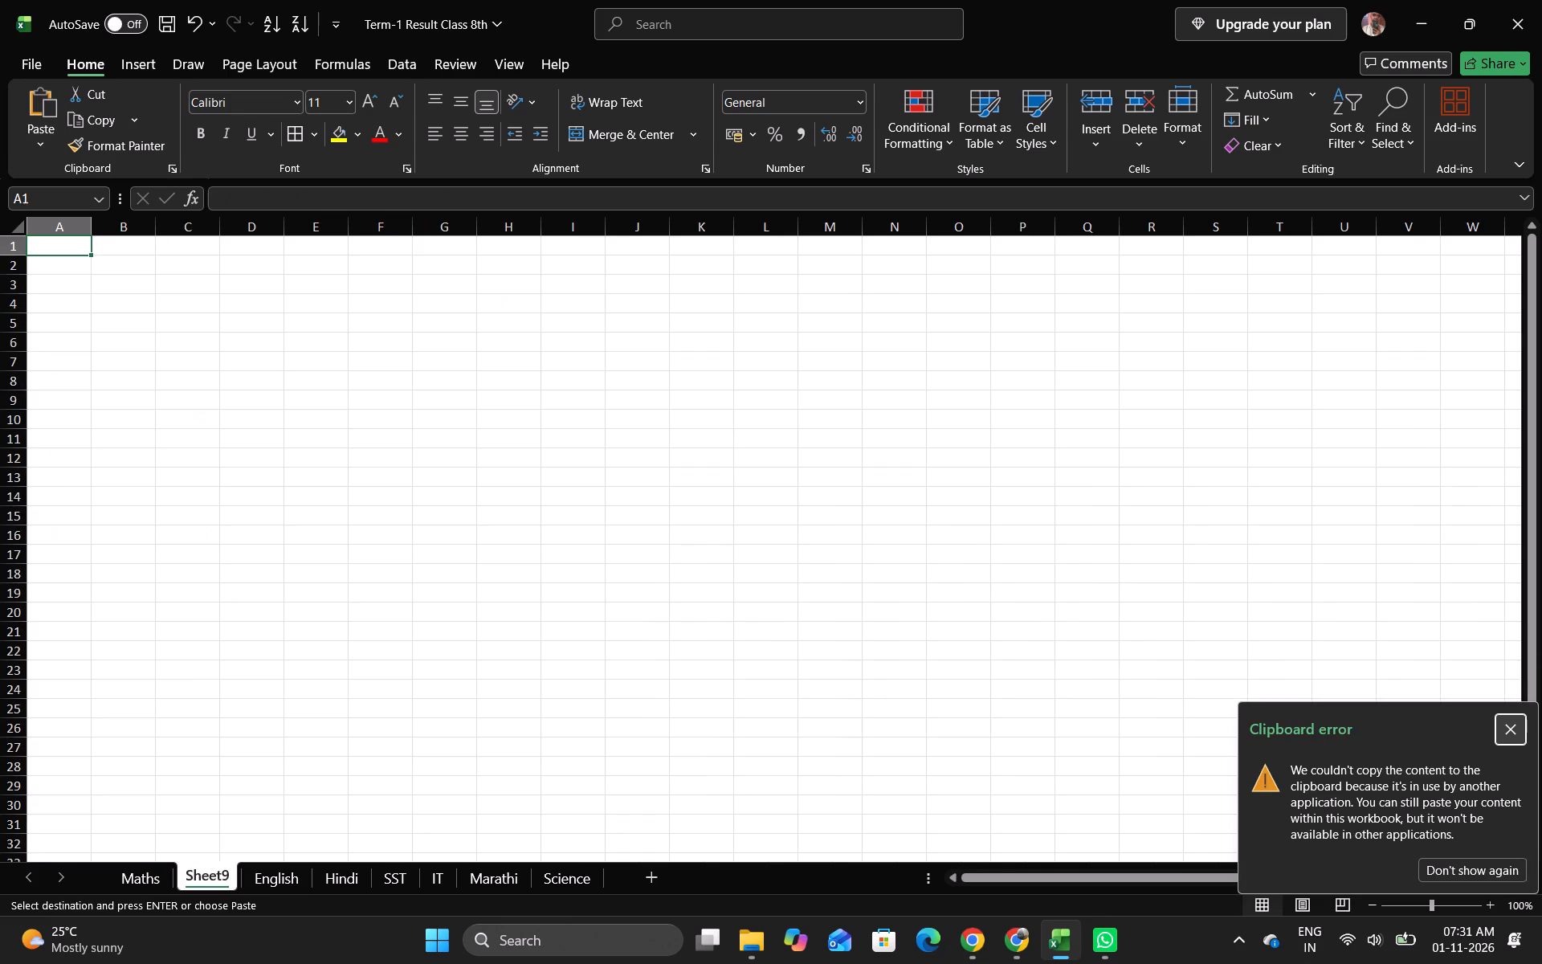
click(39, 139)
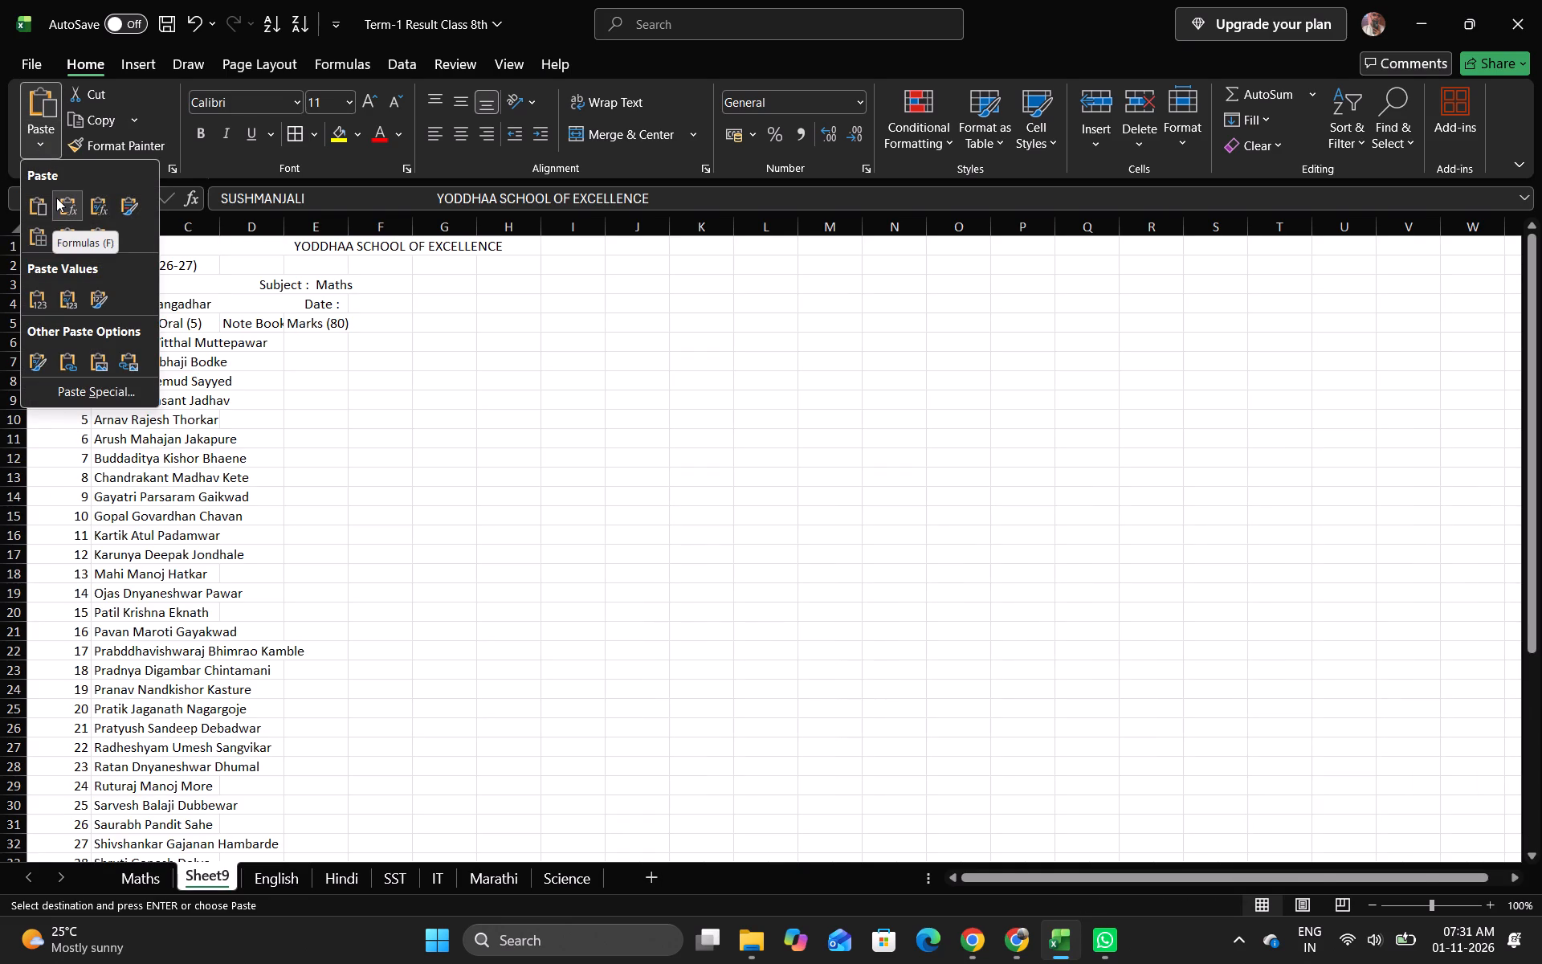
click(35, 141)
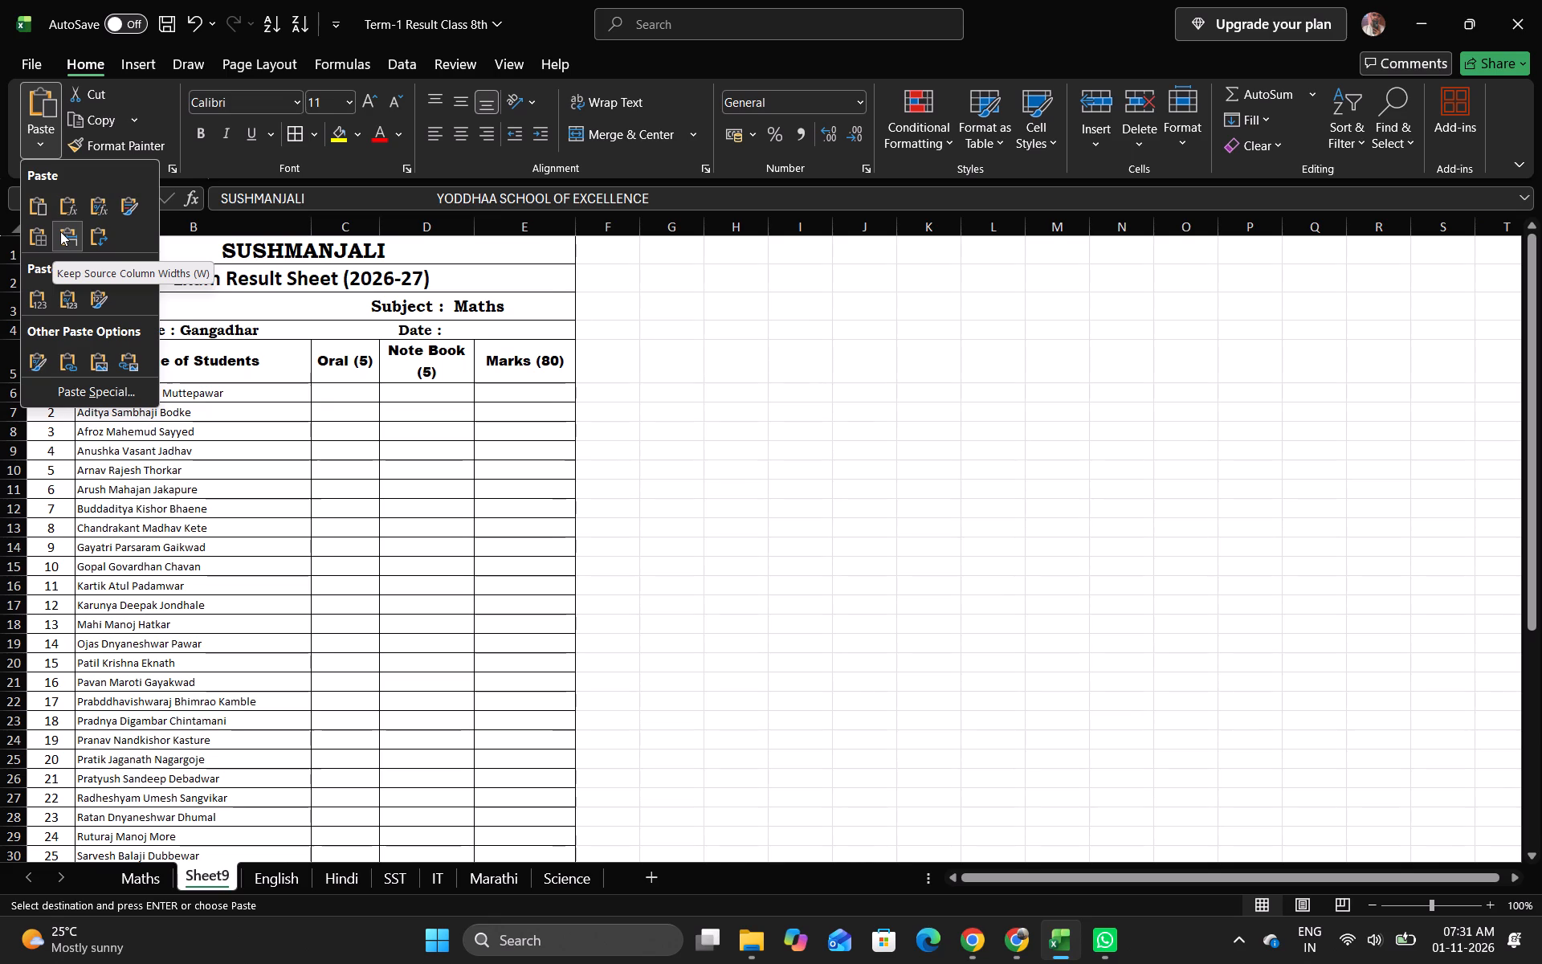
click(60, 231)
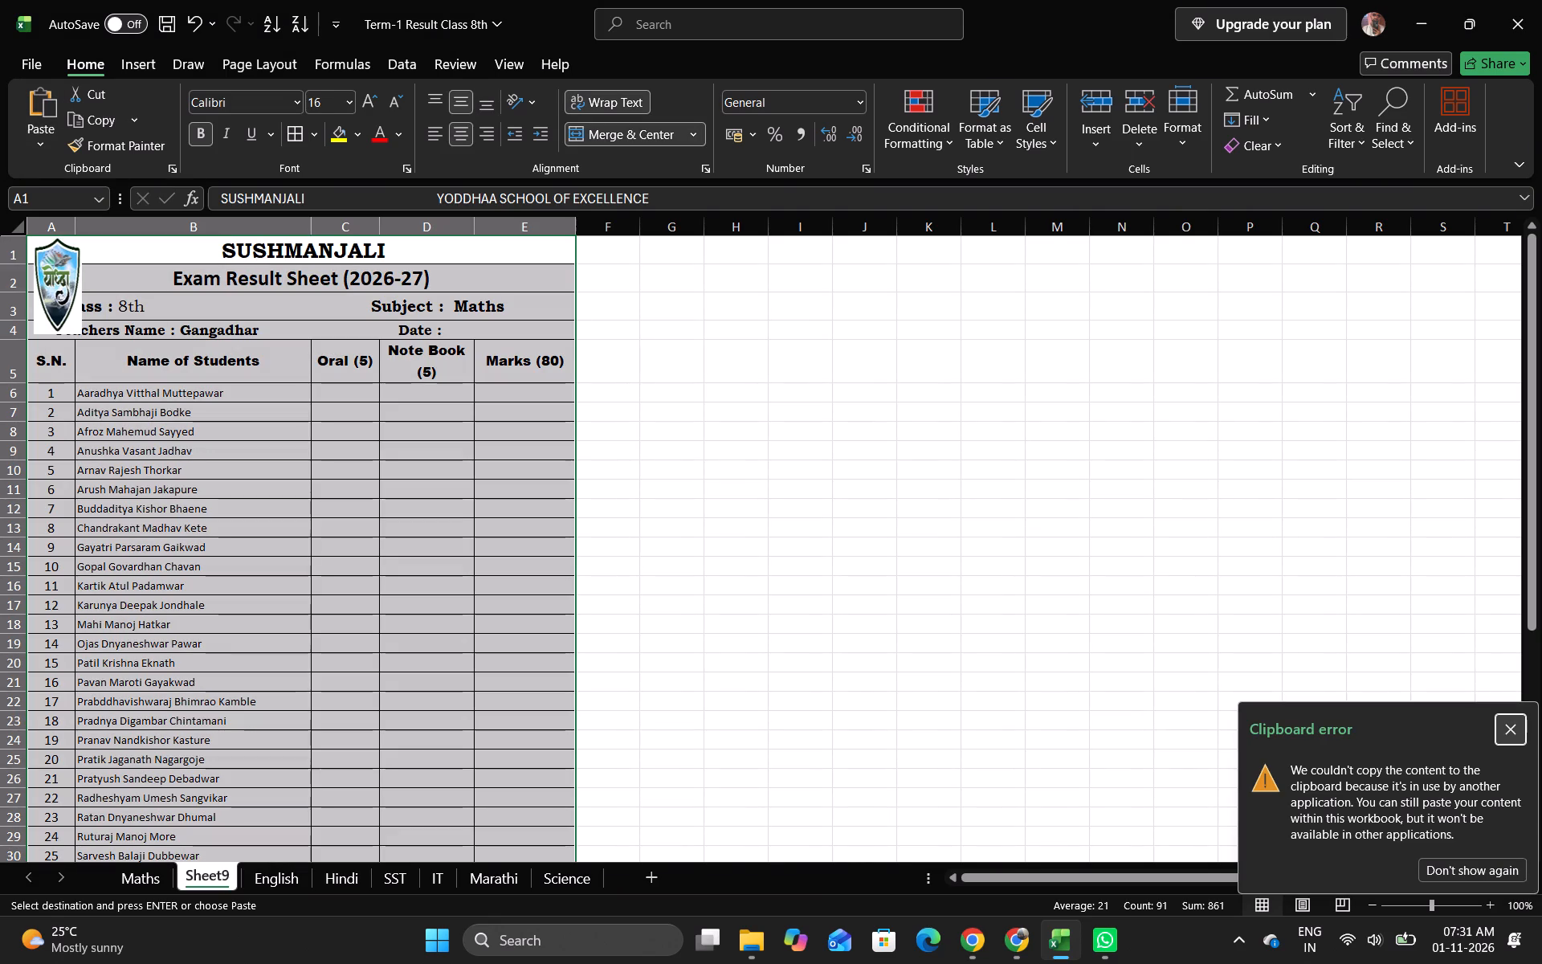
Increase the height of row 1 on the new worksheet to fit both lines of the school name.
click(109, 255)
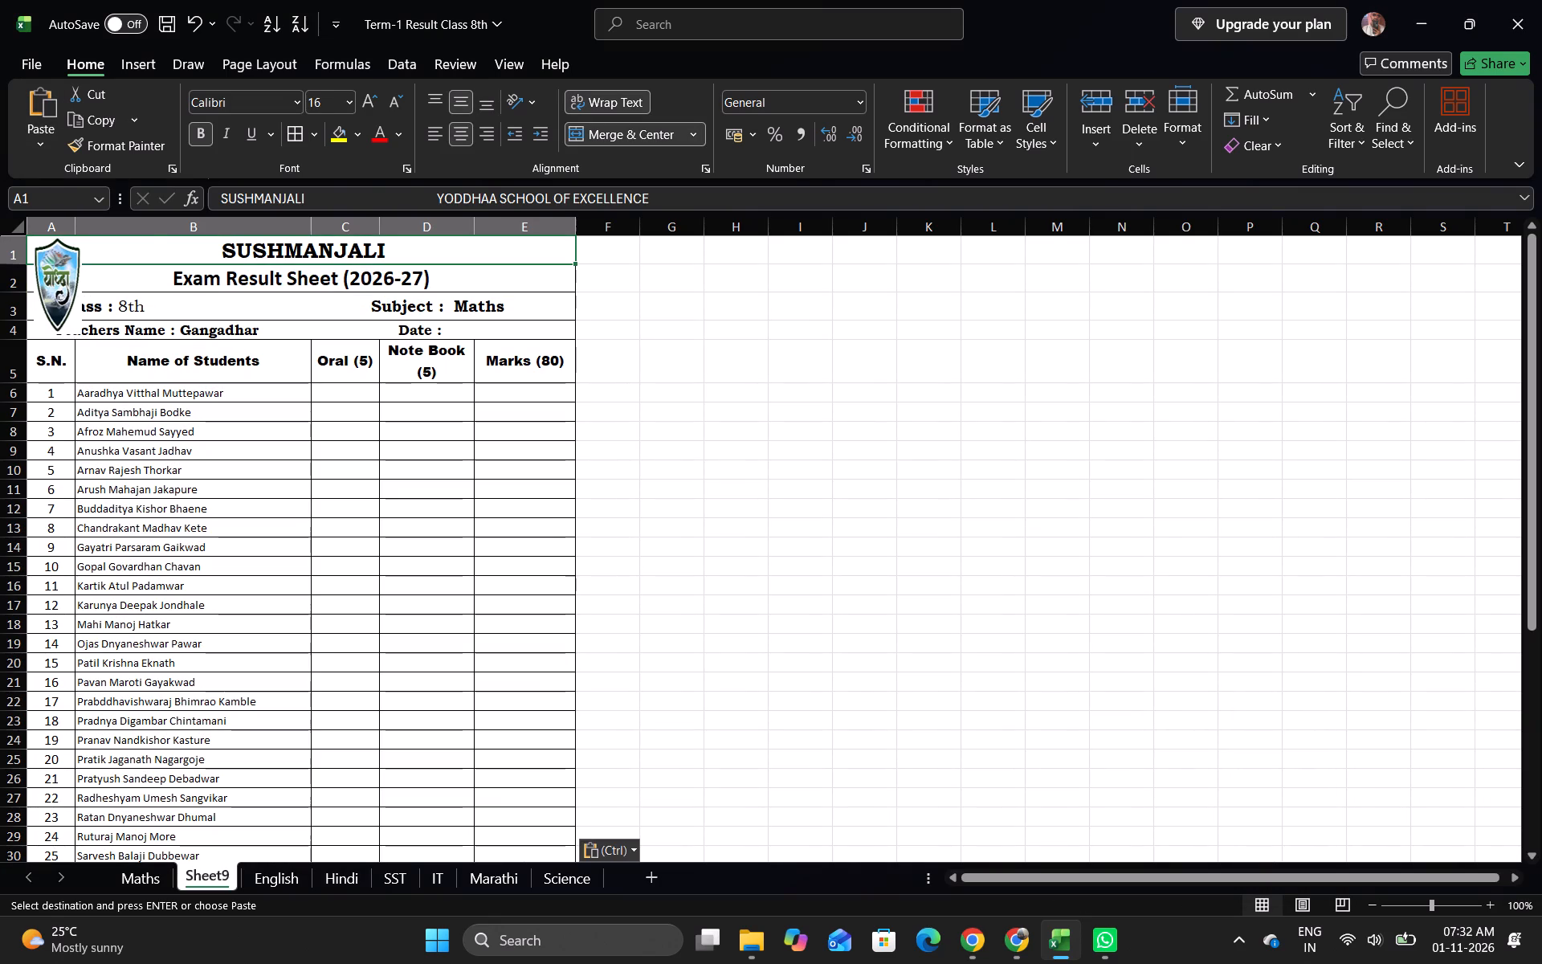
drag(19, 261, 22, 318)
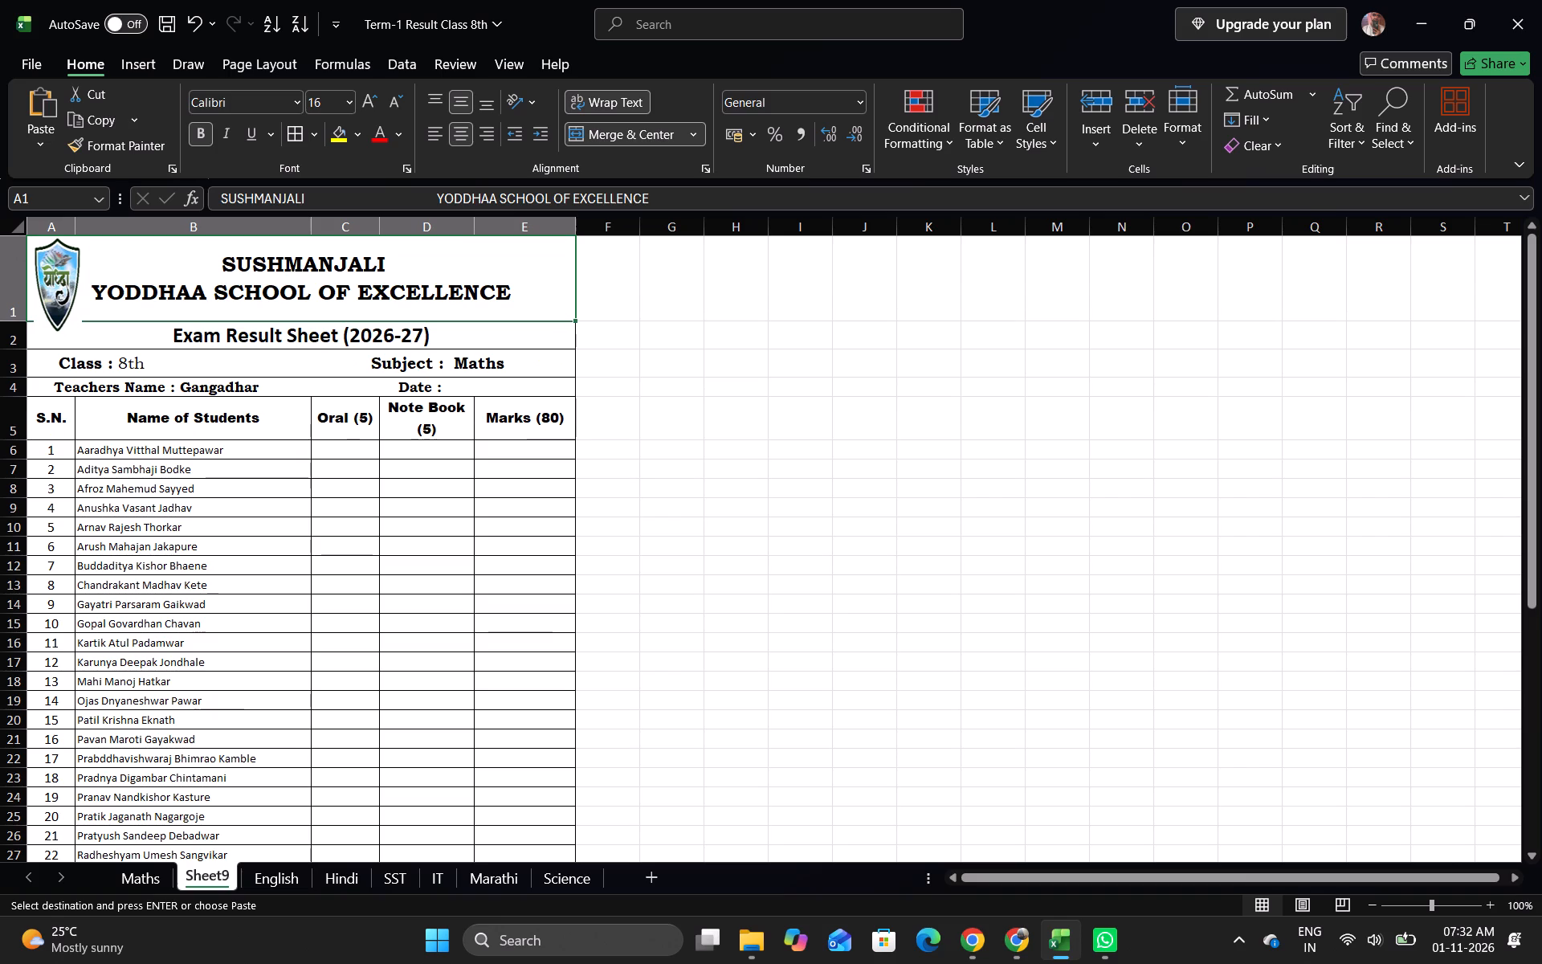
Shrink the school logo's height on the new worksheet so it fits inside the header row.
click(52, 307)
drag(55, 332, 57, 320)
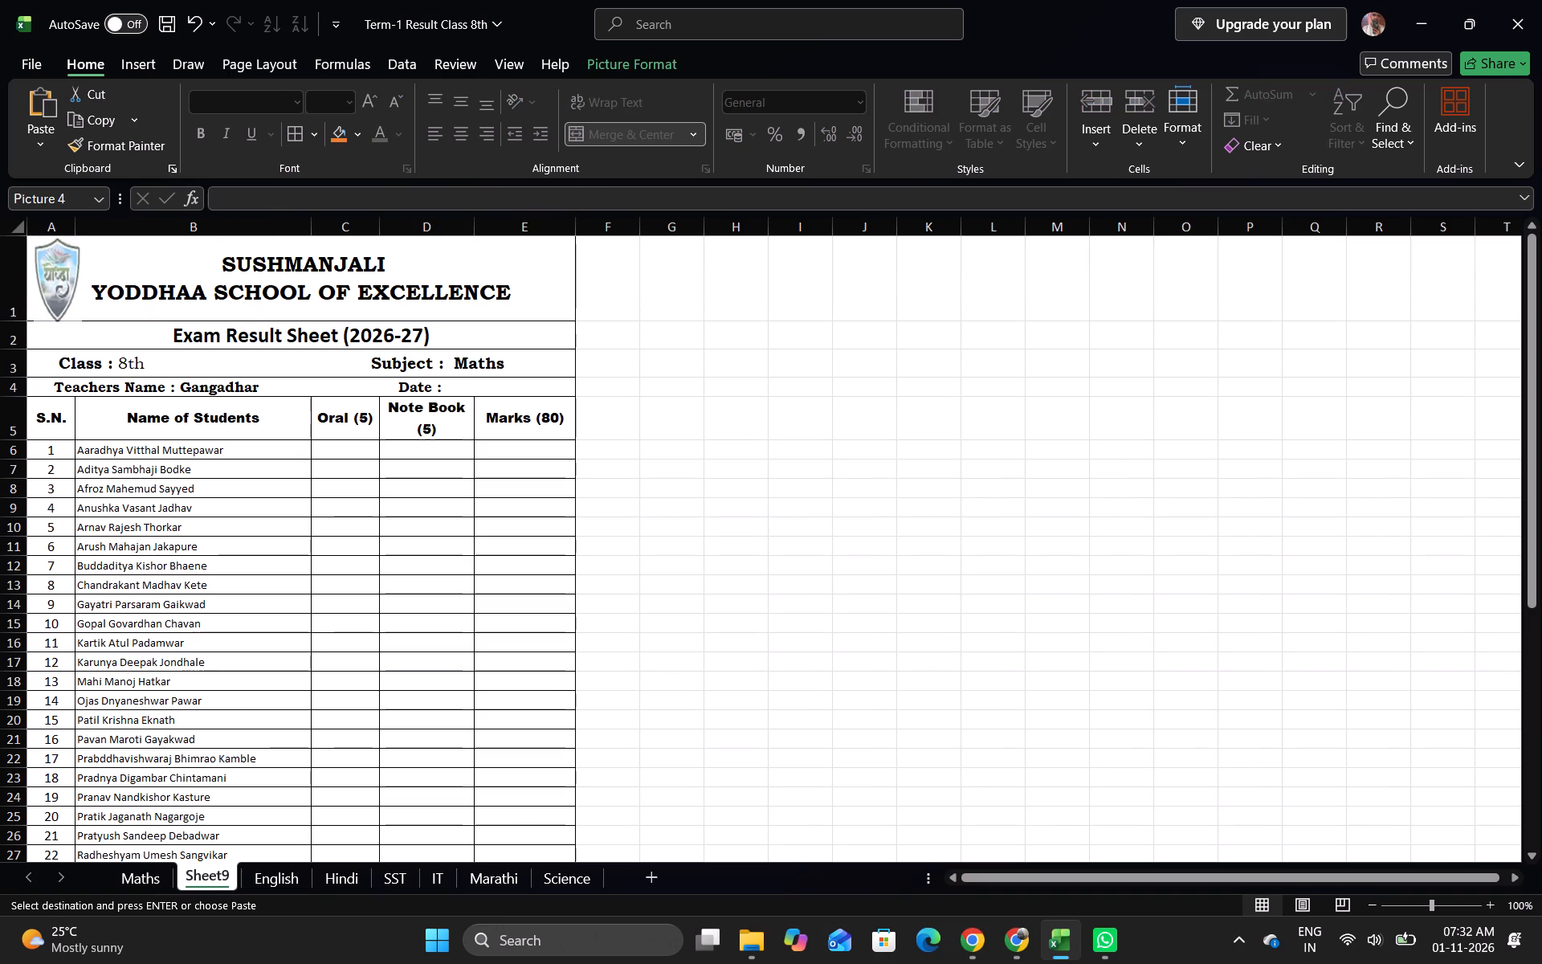
drag(57, 320, 59, 308)
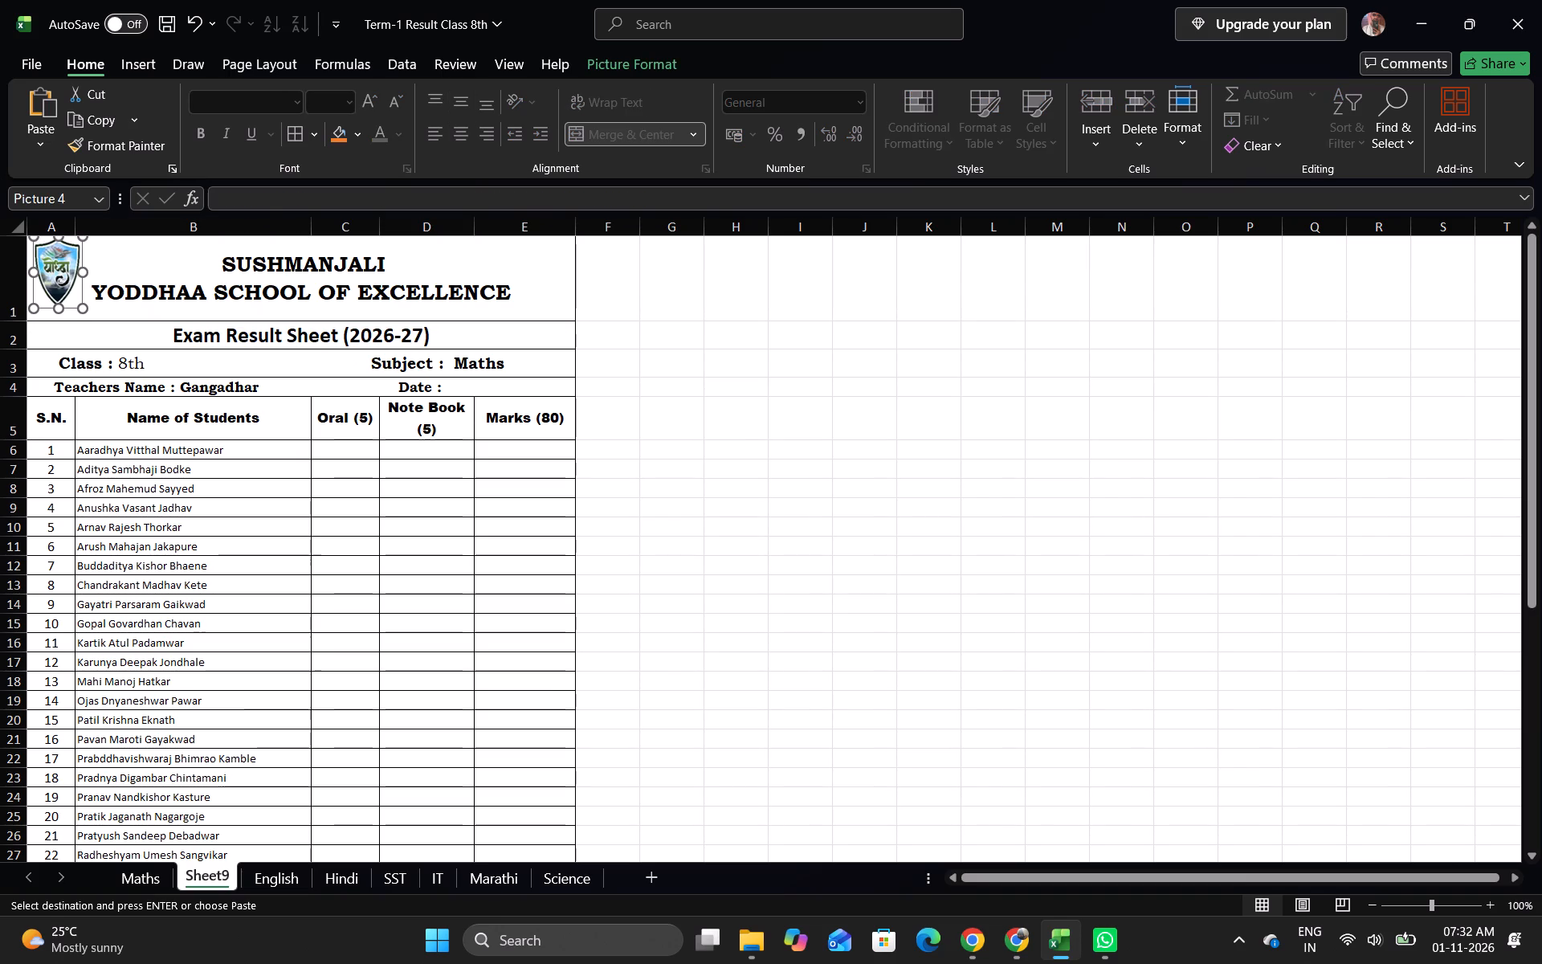
click(71, 284)
click(623, 310)
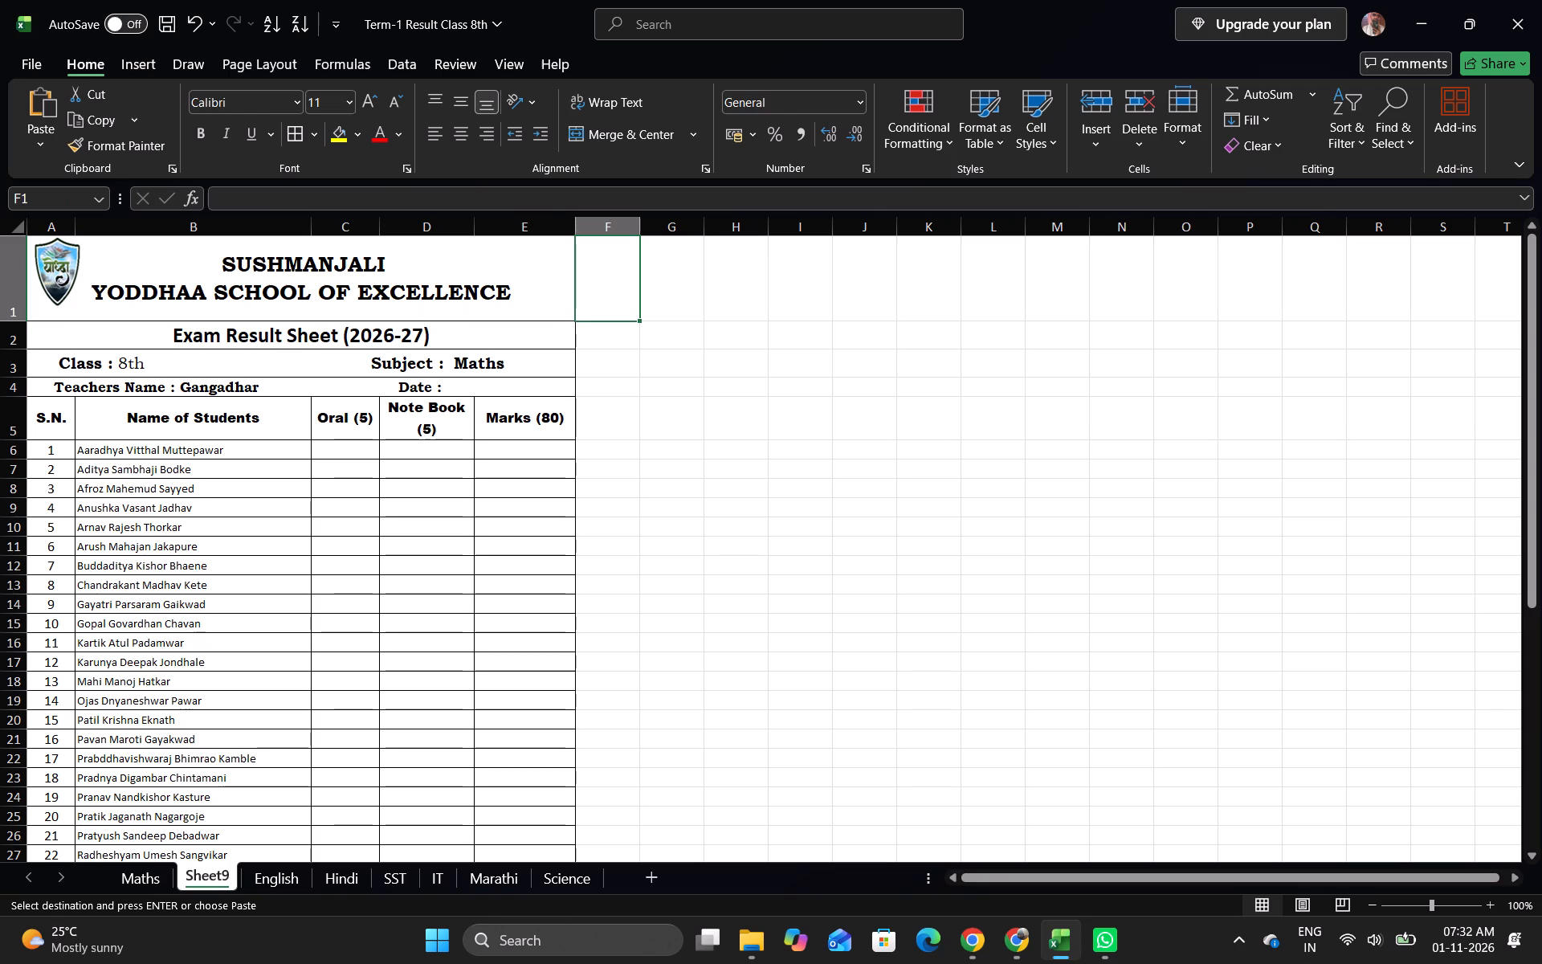
Insert one blank column before the result table on the new worksheet as a left margin.
click(57, 227)
right_click(57, 227)
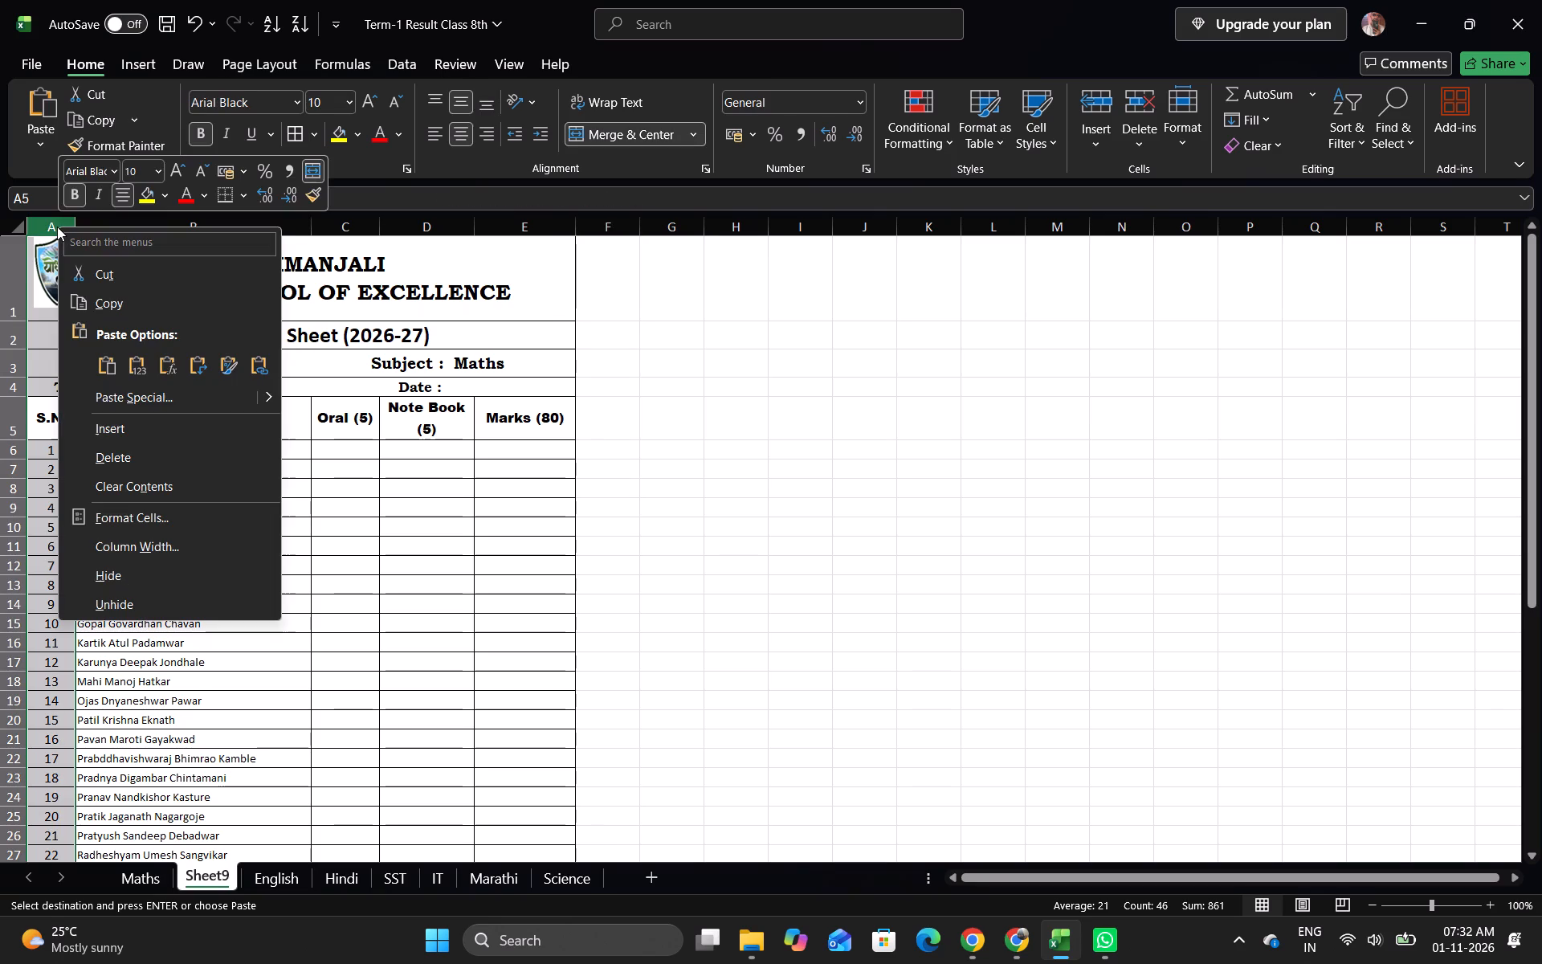
click(88, 423)
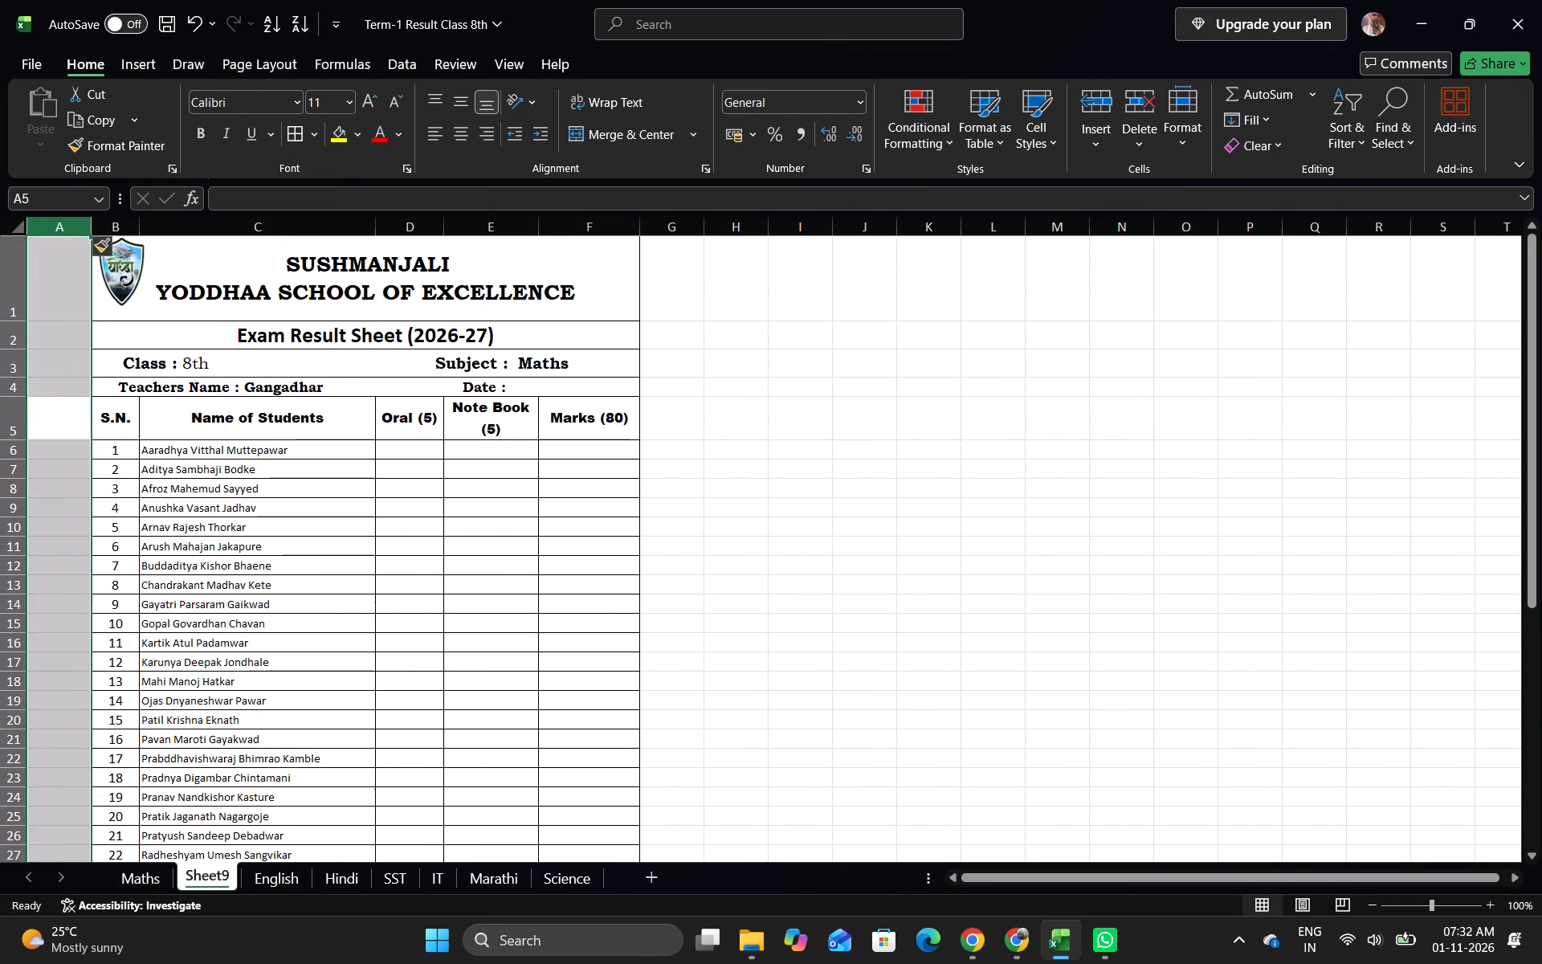
click(727, 398)
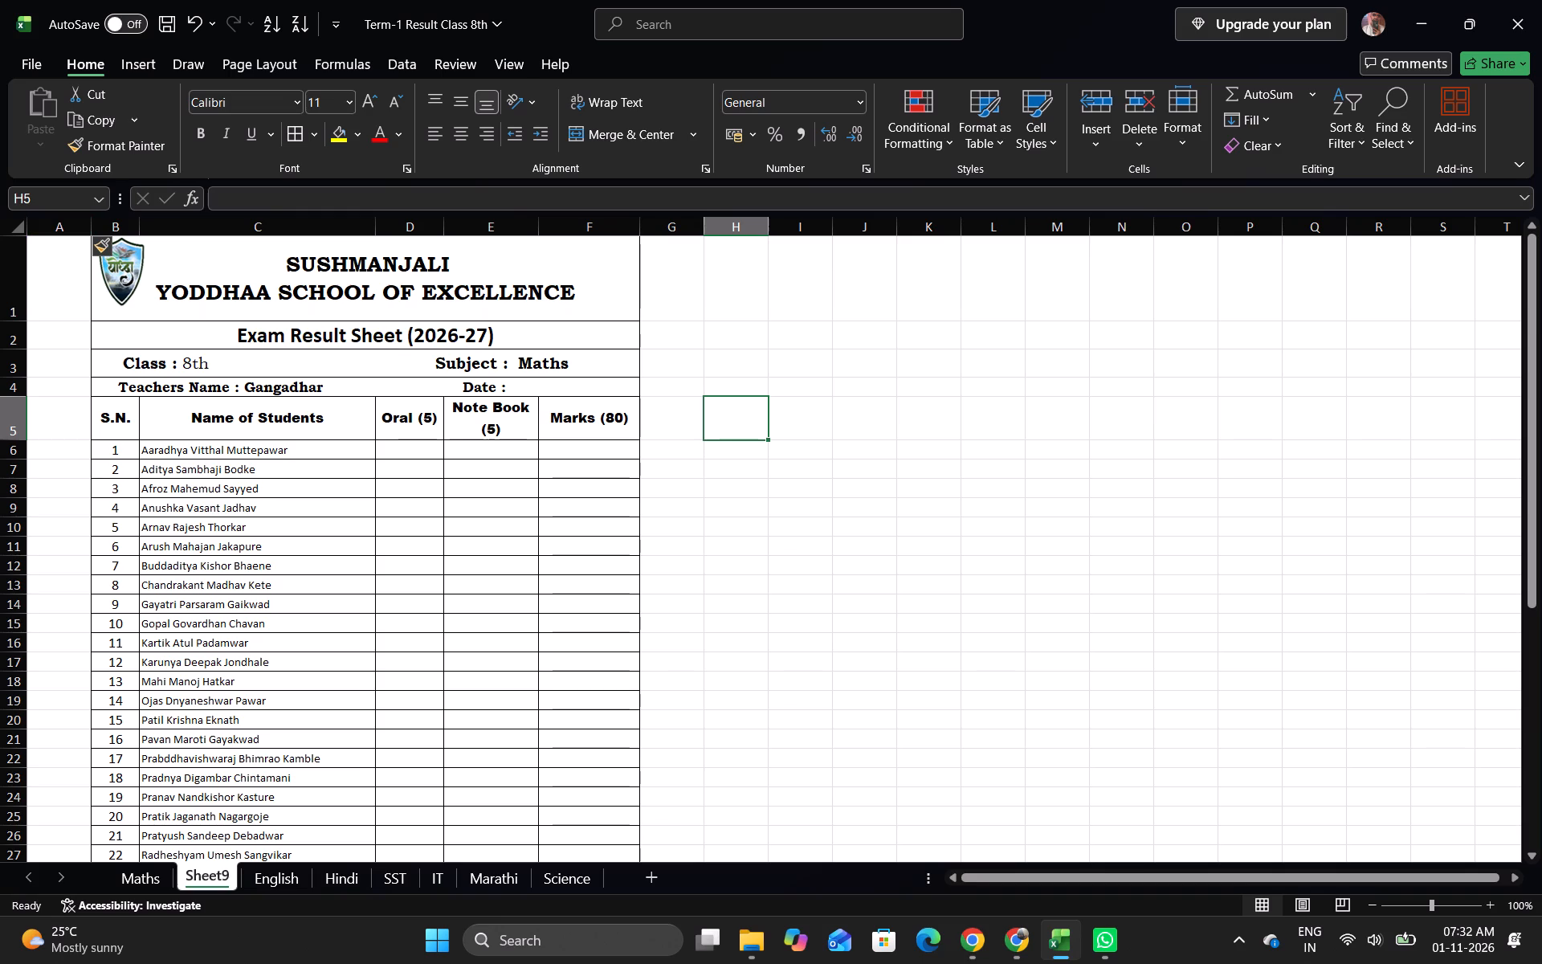
Narrow blank column A on the new worksheet to a width of about 5 as a slim left margin.
drag(88, 227, 64, 227)
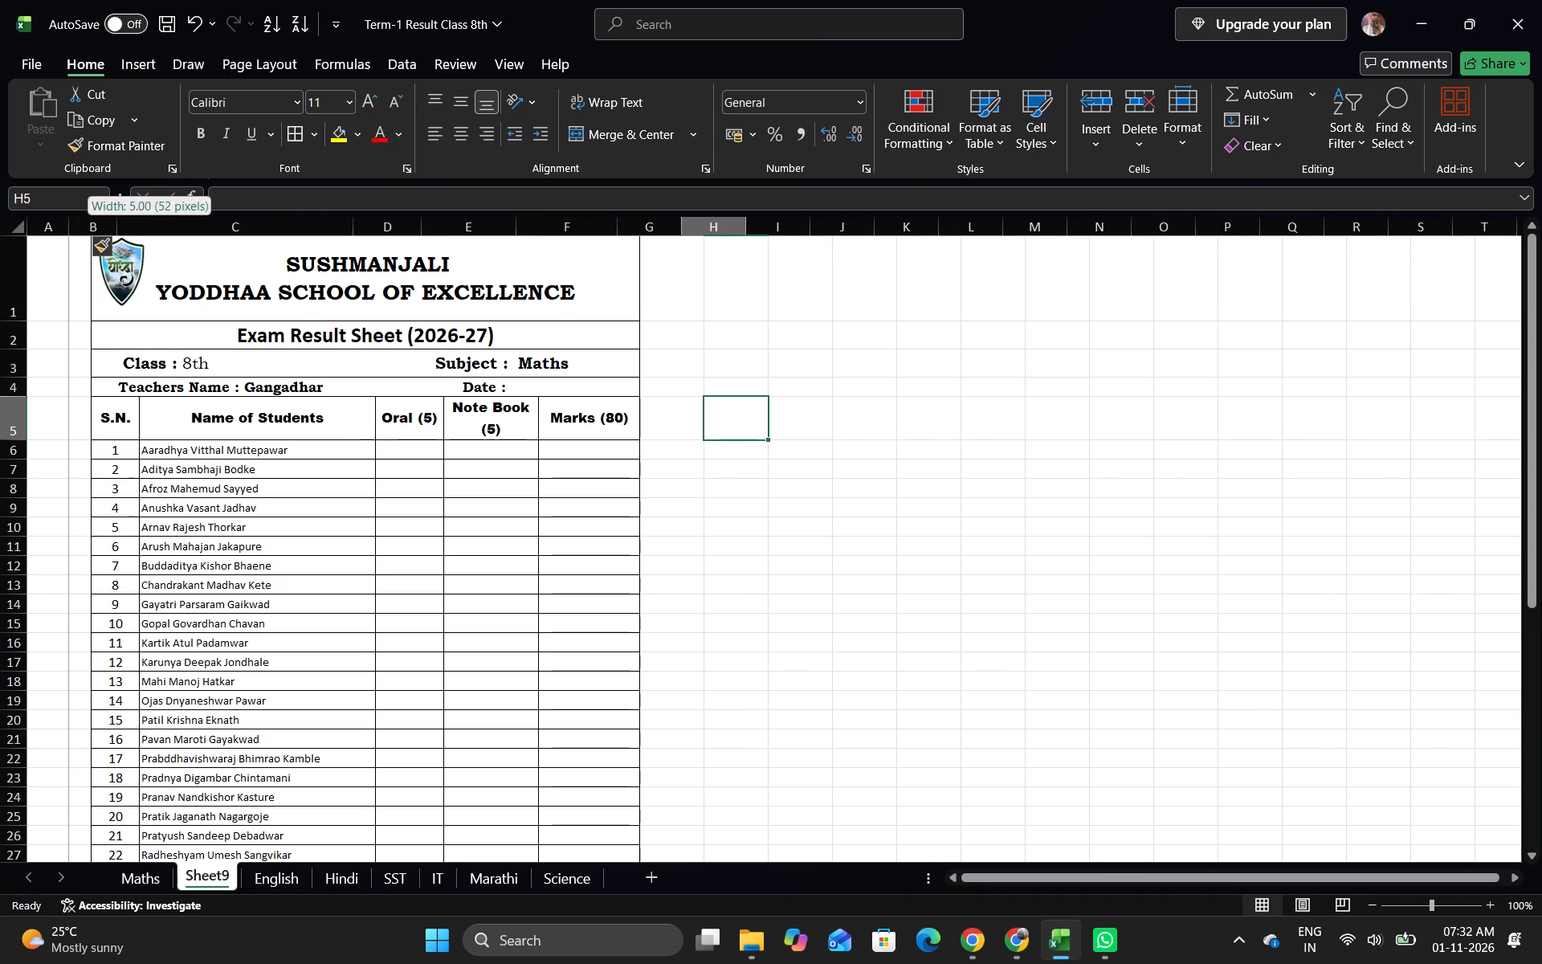
drag(64, 227, 63, 227)
click(235, 455)
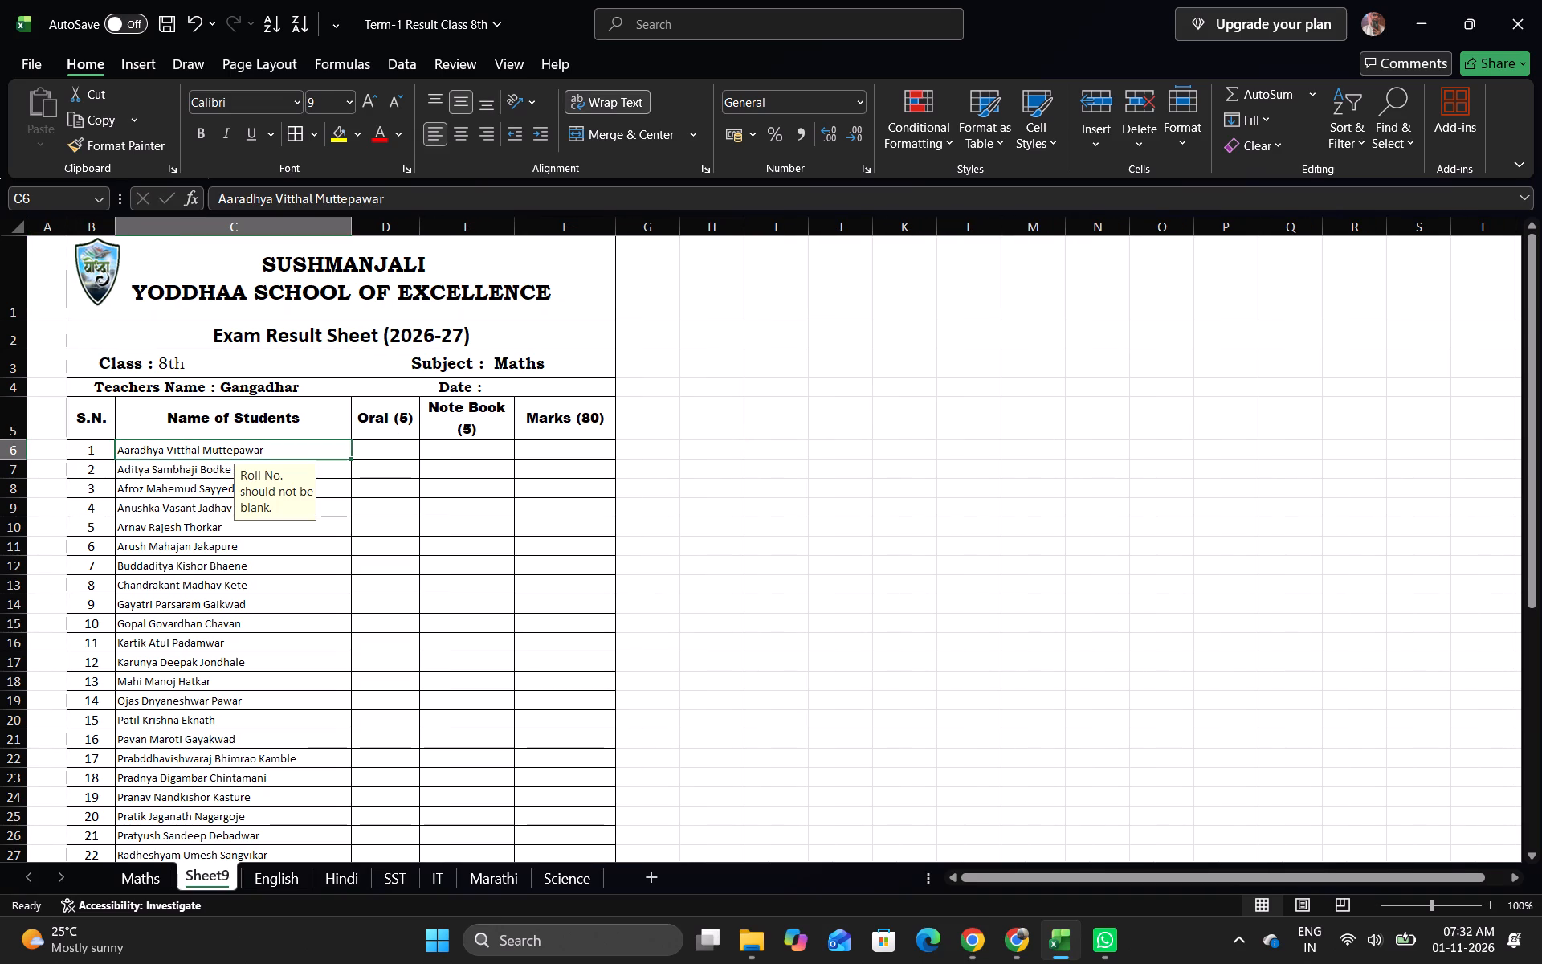
Change the subject in row 3 of the new worksheet to GK and make it bold.
double_click(561, 366)
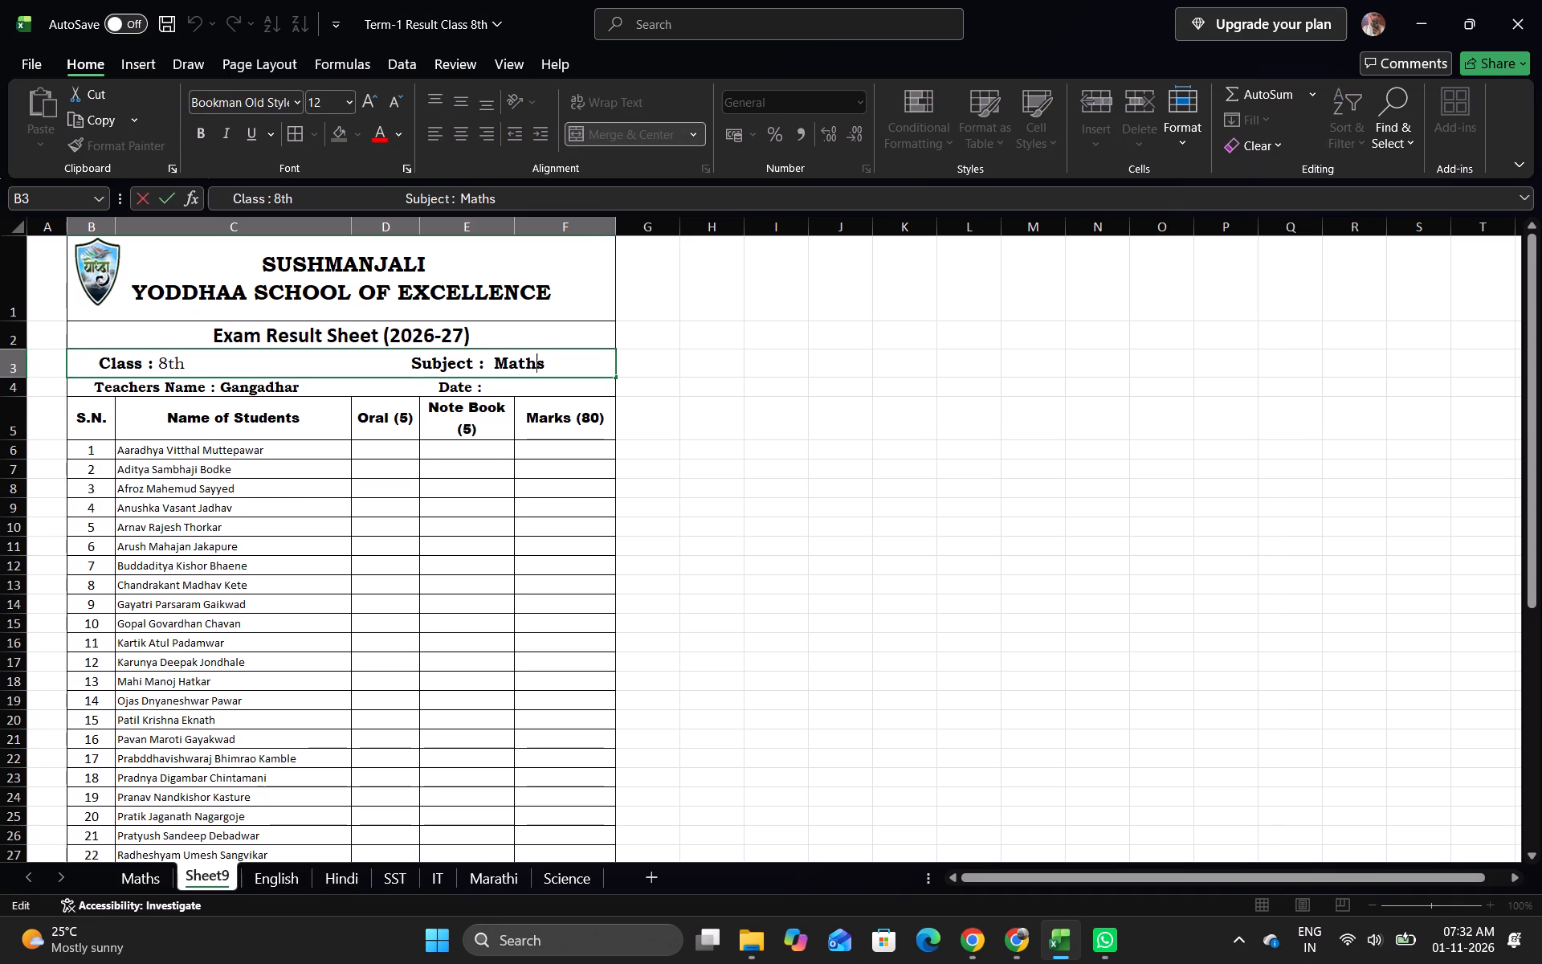
key(BackSpace)
key(BackSpace)
key(BackSpace)
key(BackSpace)
key(BackSpace)
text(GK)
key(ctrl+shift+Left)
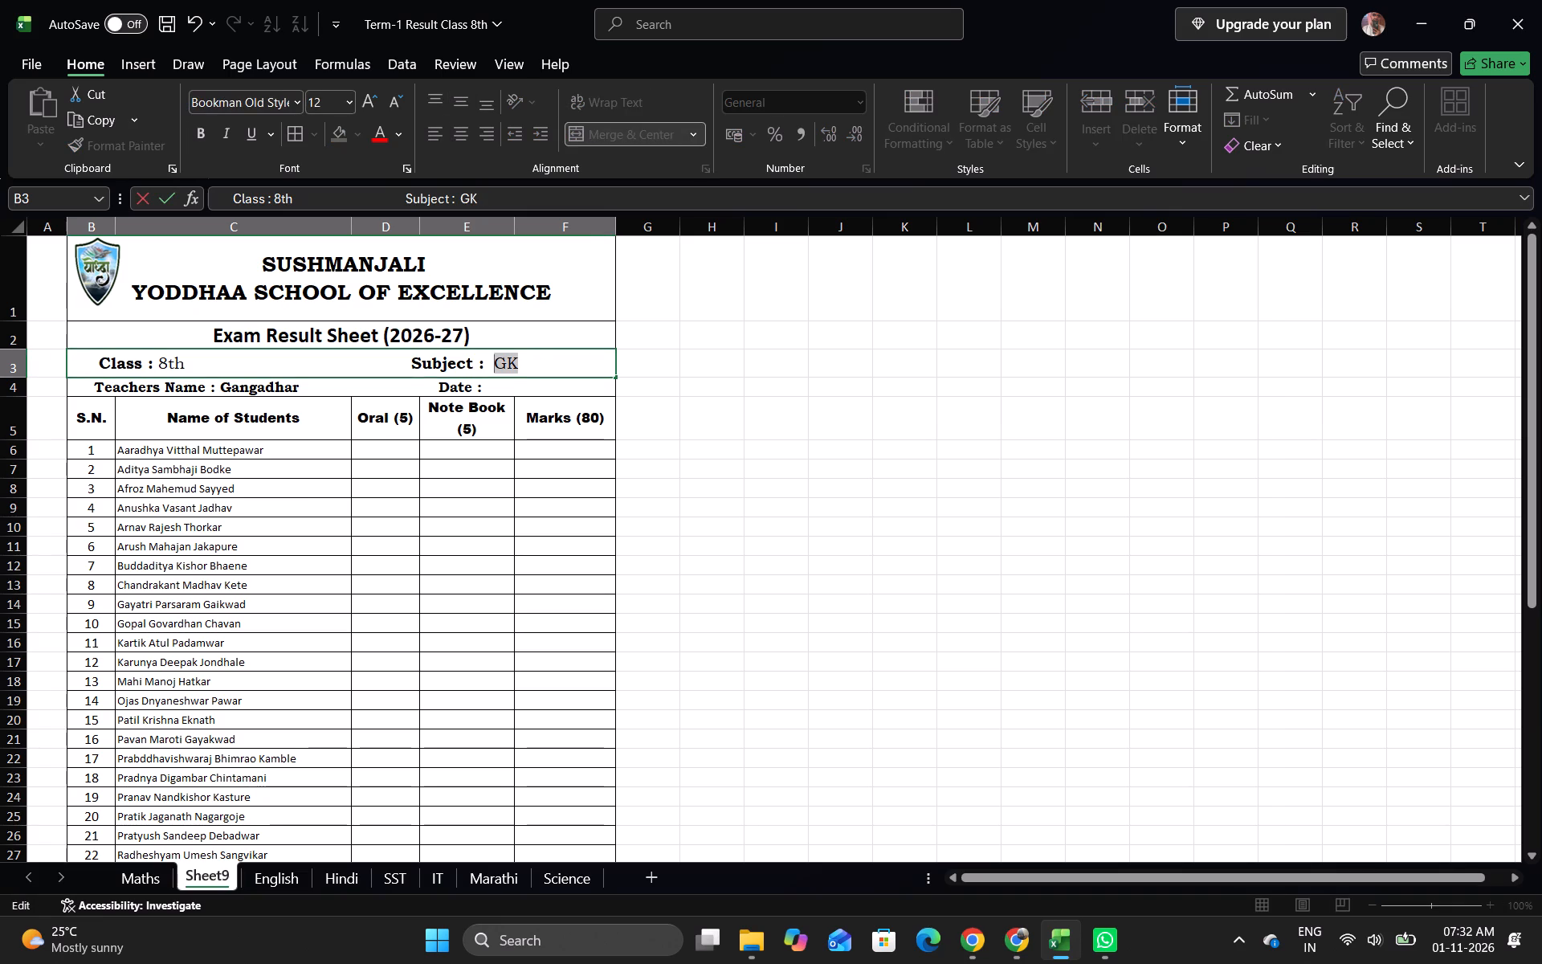
click(208, 131)
click(308, 391)
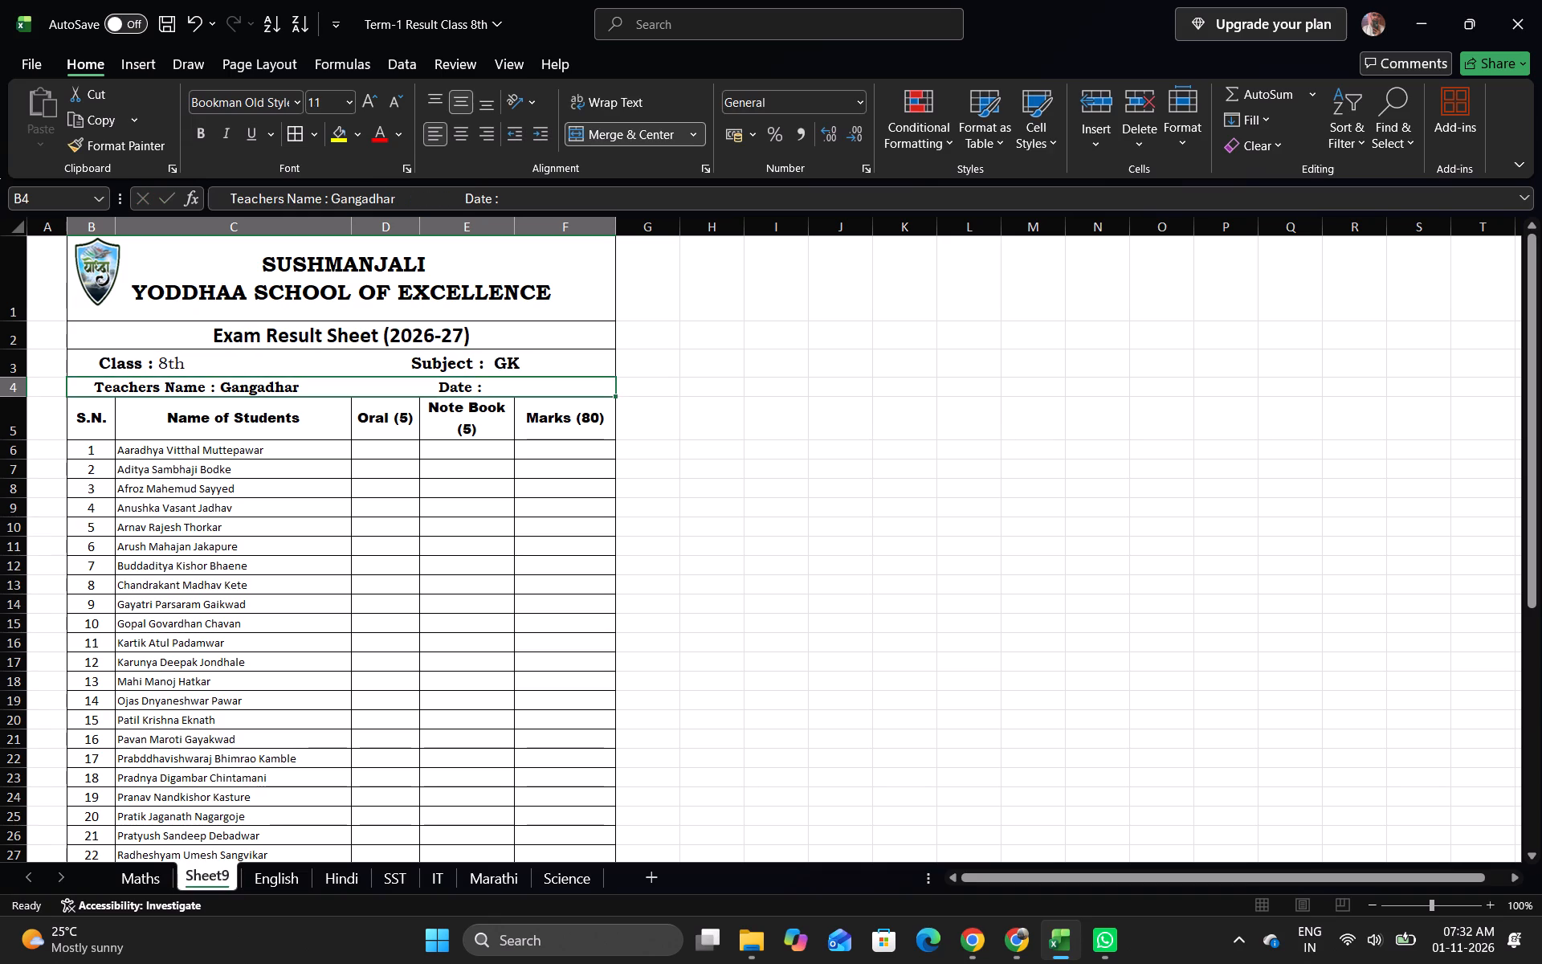
Replace the teacher's name in row 4 with the GK teacher's full name, keeping a space after the colon.
double_click(308, 391)
key(Left)
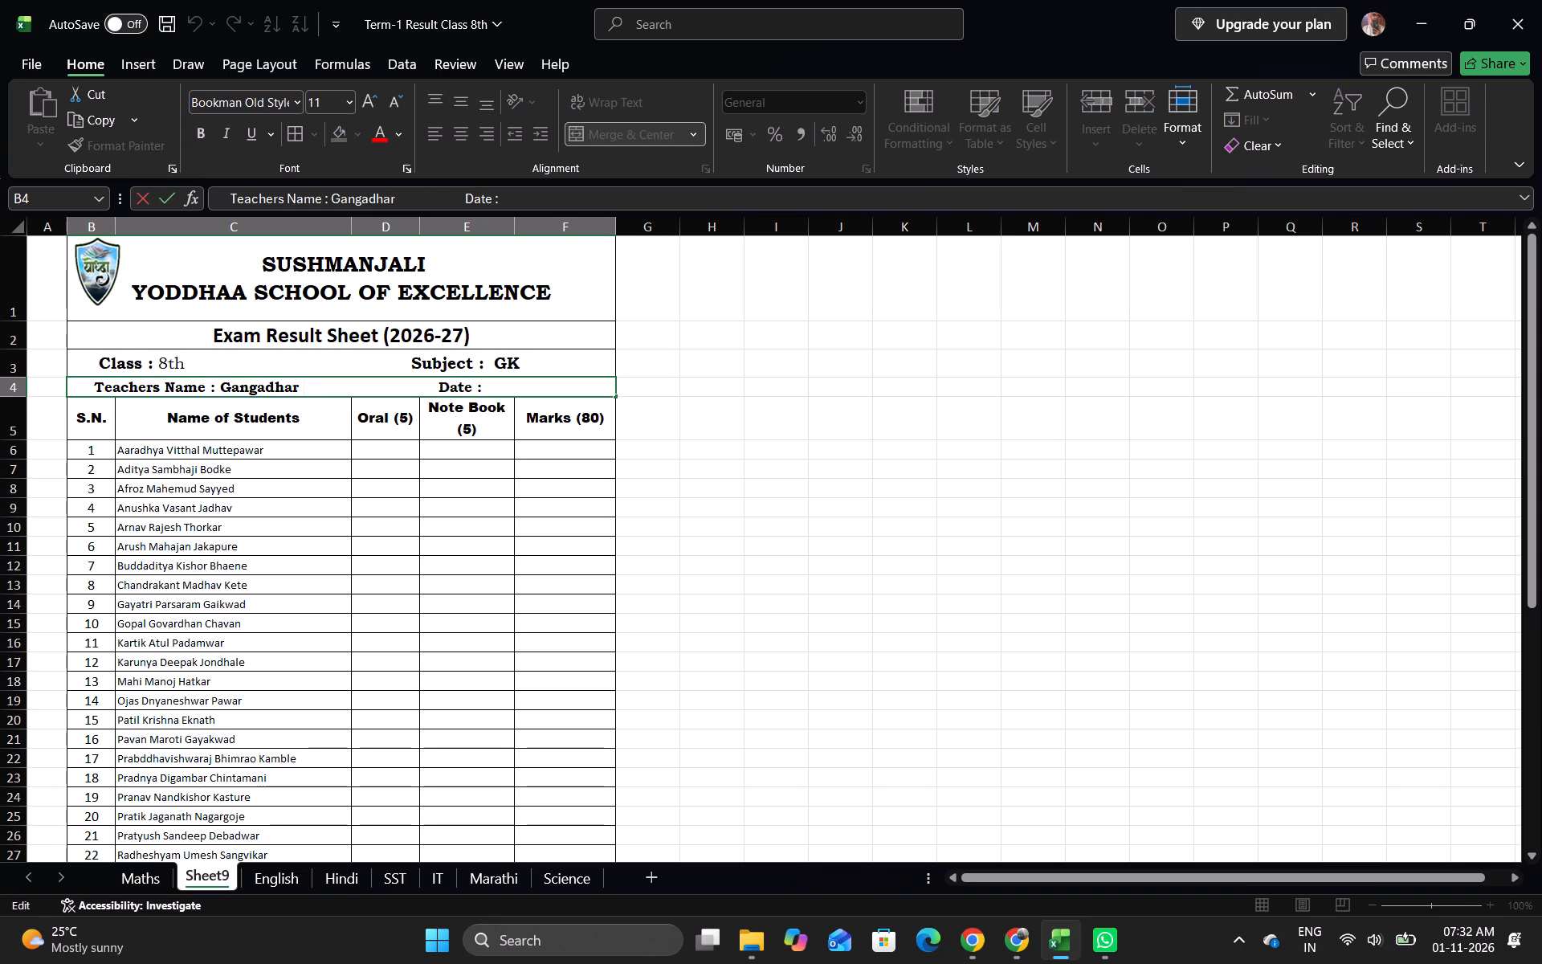
key(Right)
key(Right)
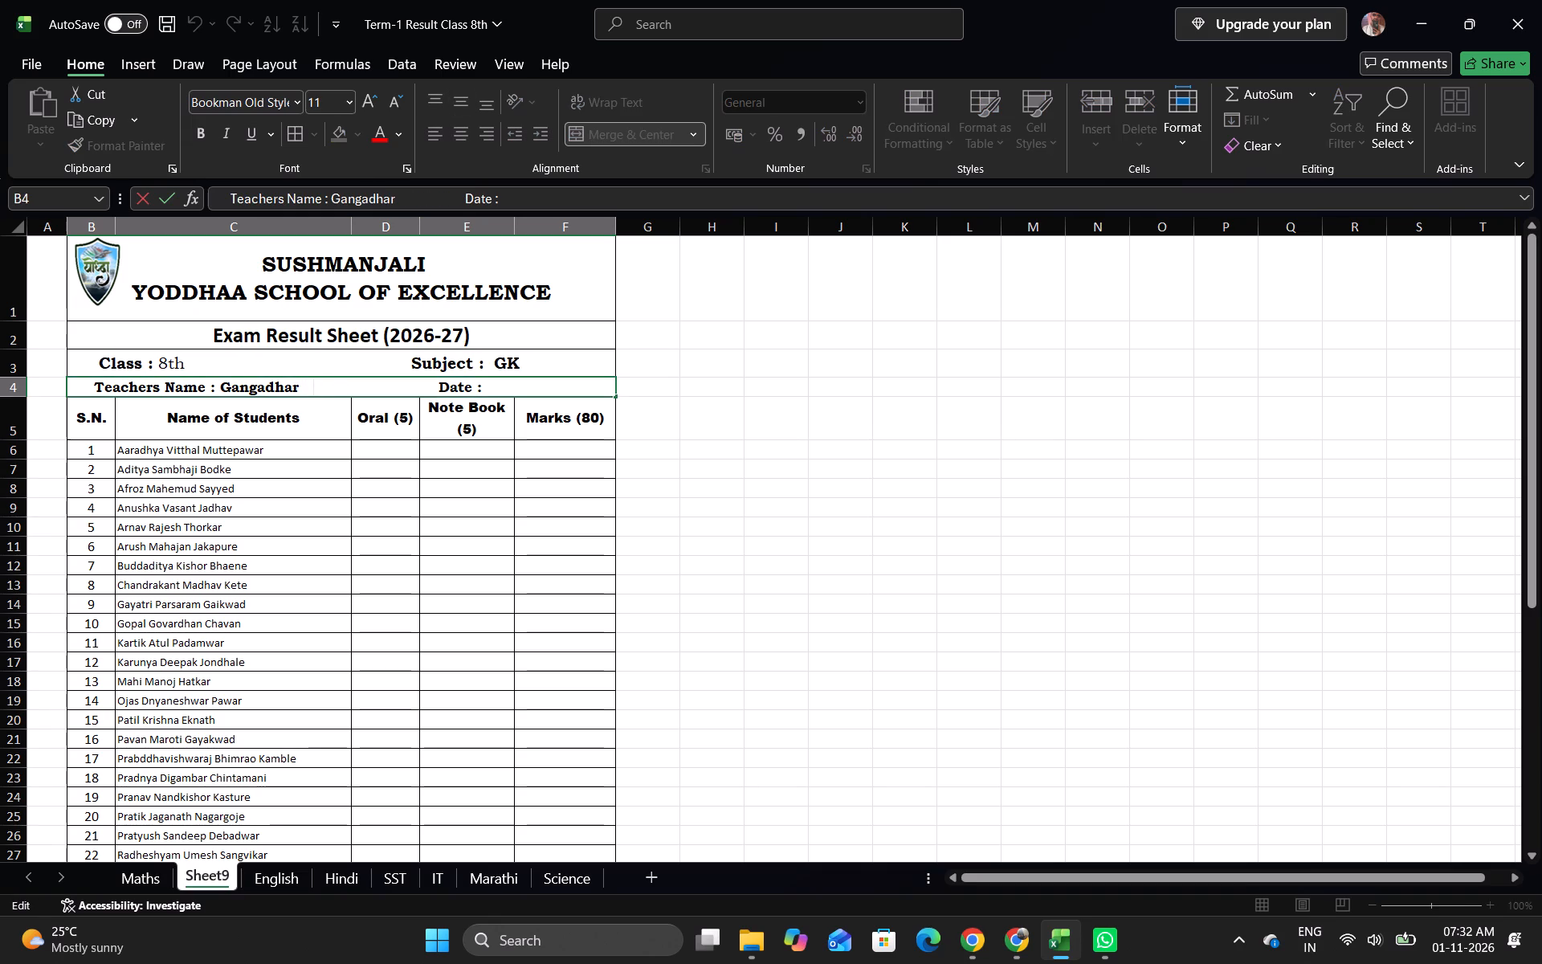
key(Right)
key(Right)
key(Right)
key(Right)
key(BackSpace)
key(BackSpace)
key(BackSpace)
key(BackSpace)
key(BackSpace)
key(BackSpace)
key(BackSpace)
key(BackSpace)
key(BackSpace)
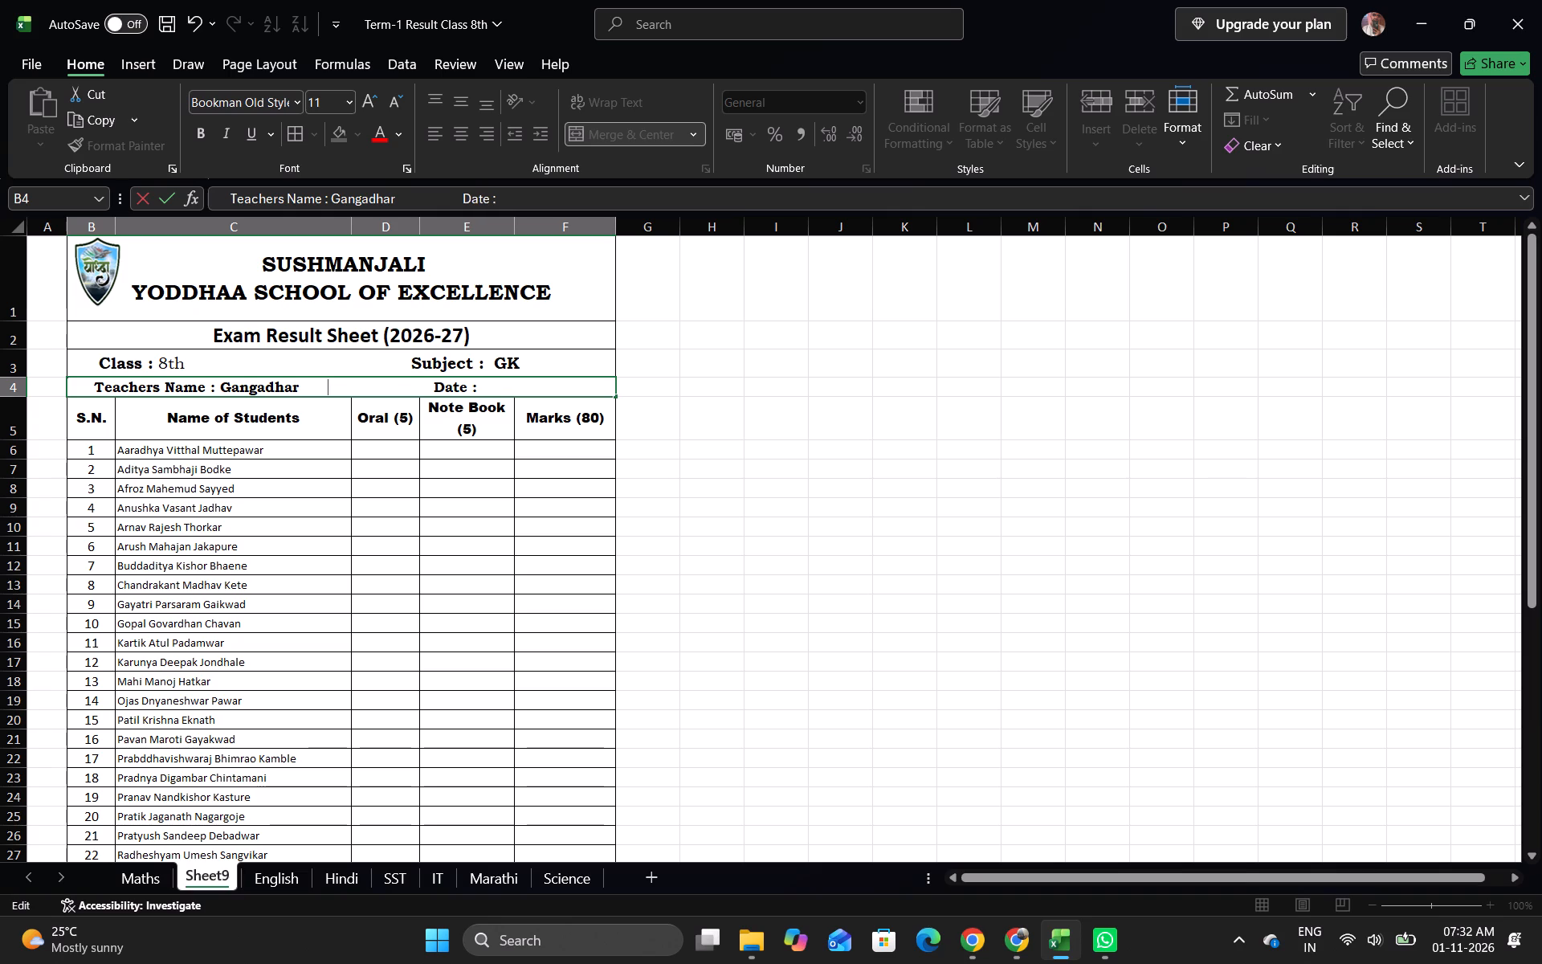
key(BackSpace)
key(BackSpace)
key(BackSpace)
key(BackSpace)
key(BackSpace)
key(BackSpace)
key(BackSpace)
key(BackSpace)
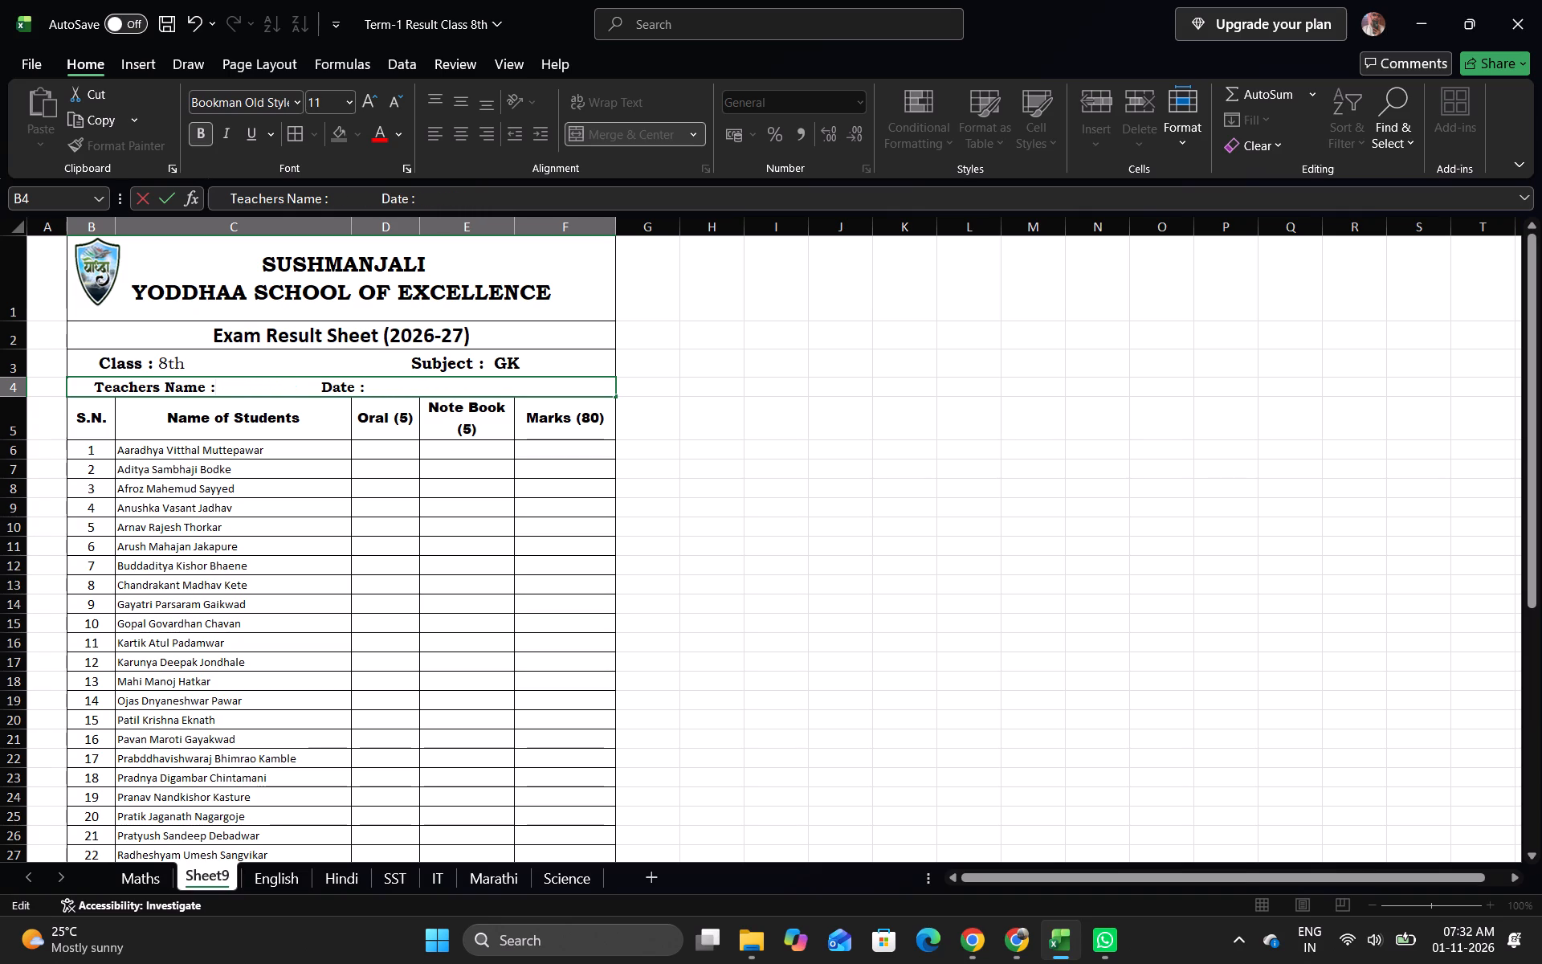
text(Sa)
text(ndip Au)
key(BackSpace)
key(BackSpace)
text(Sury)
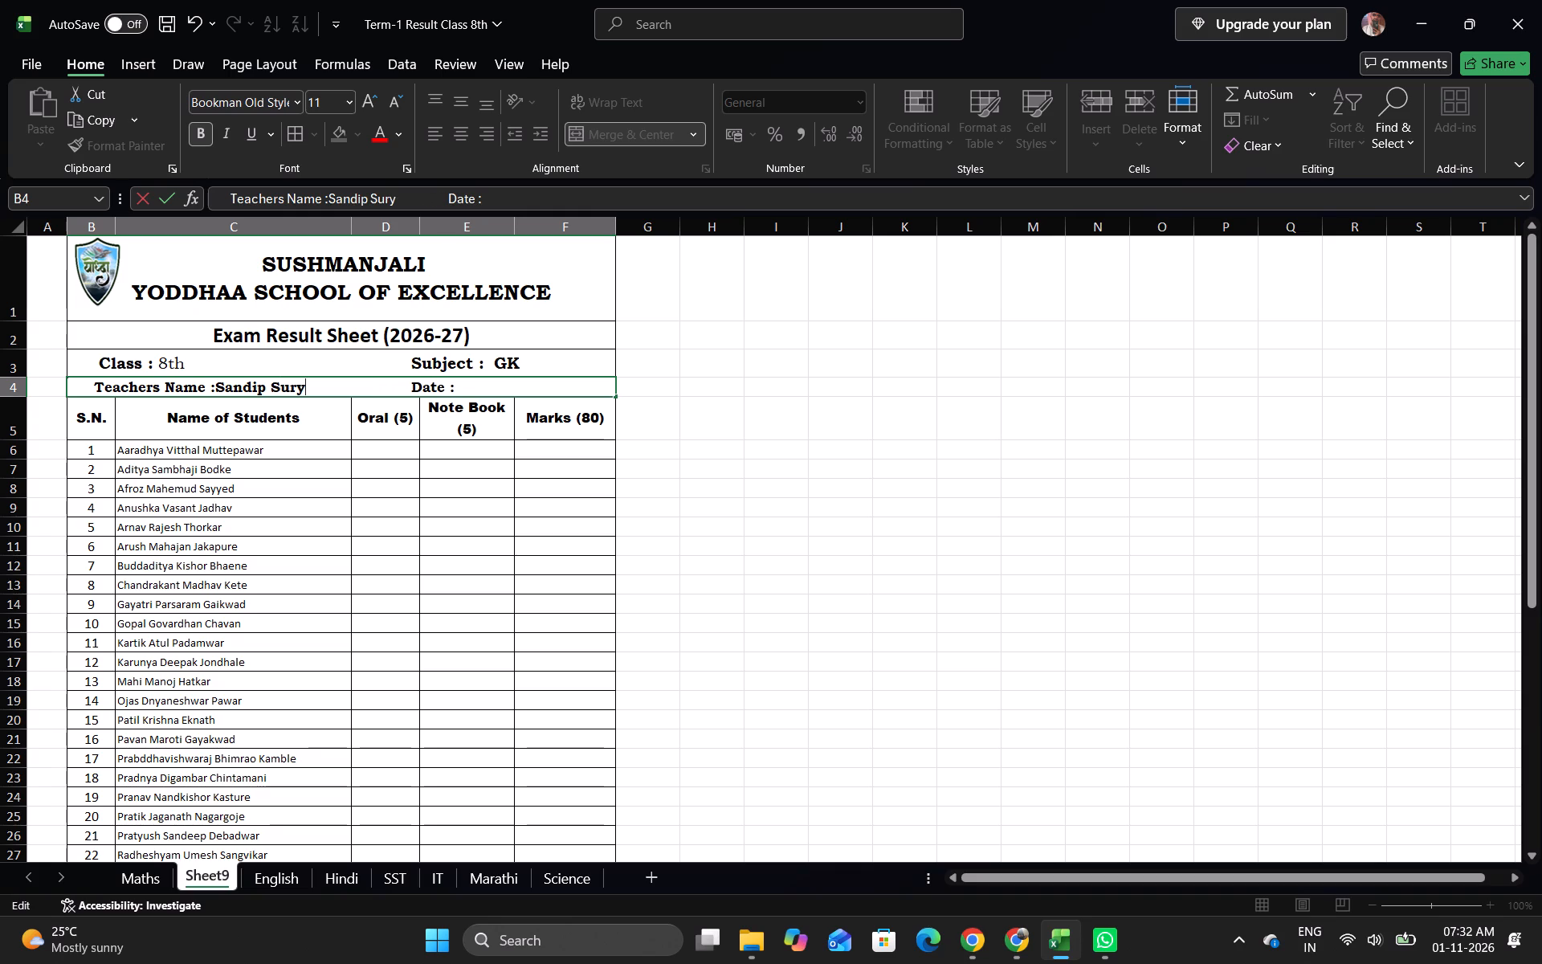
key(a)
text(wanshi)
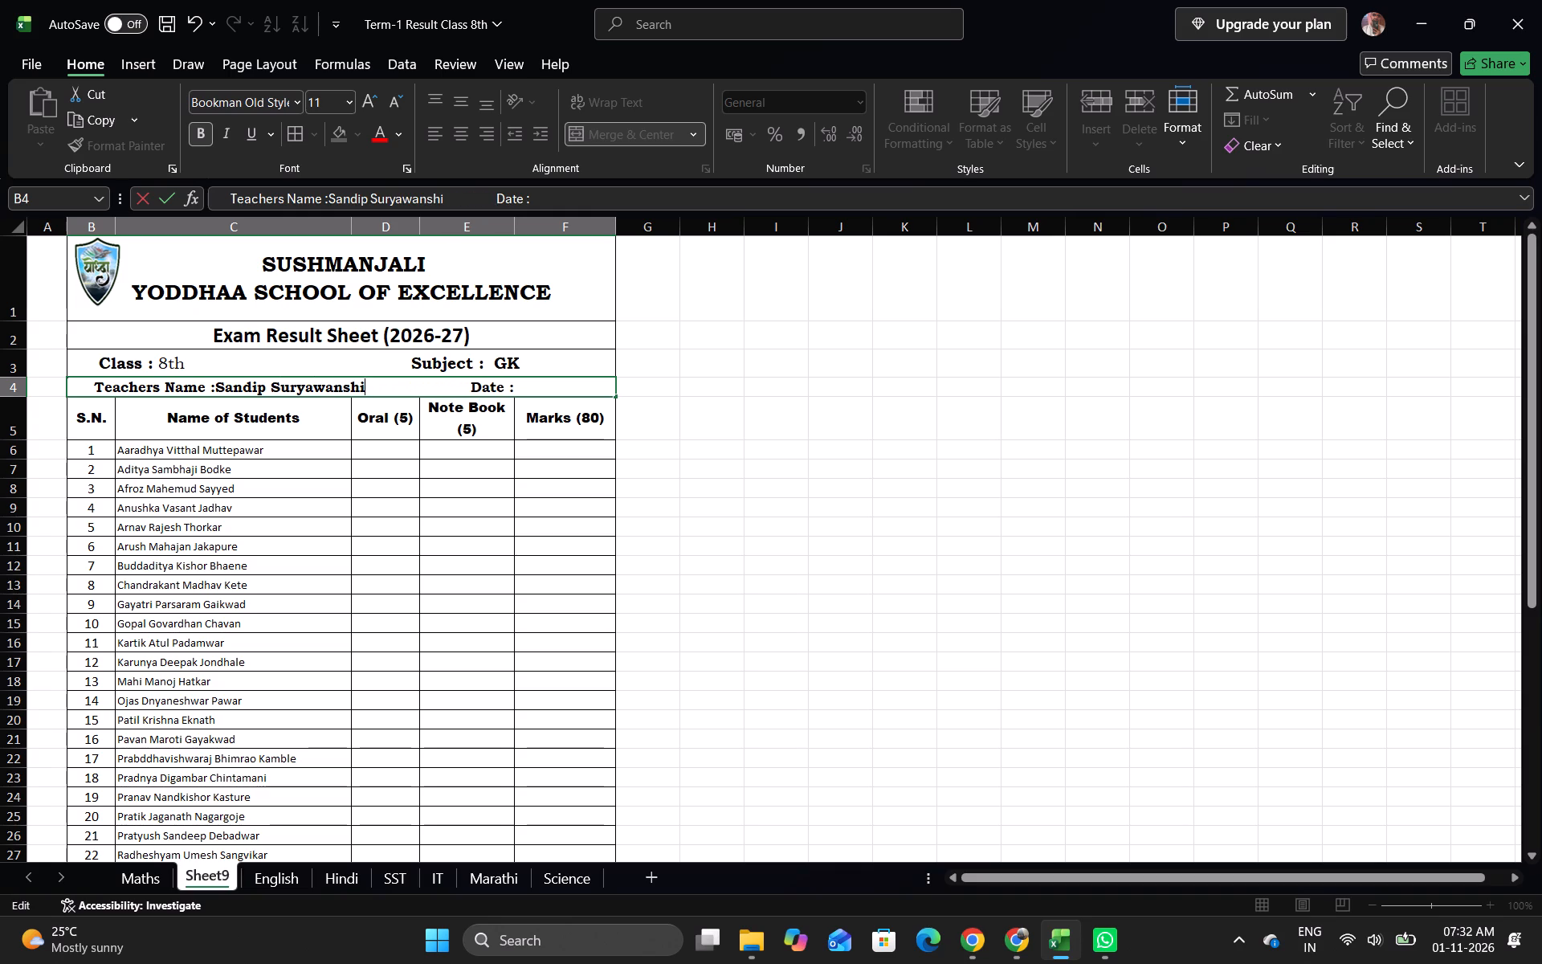
click(213, 387)
key(Right)
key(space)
Reduce the spaces before the Date label in row 4 so it sits roughly under the Subject label.
click(476, 383)
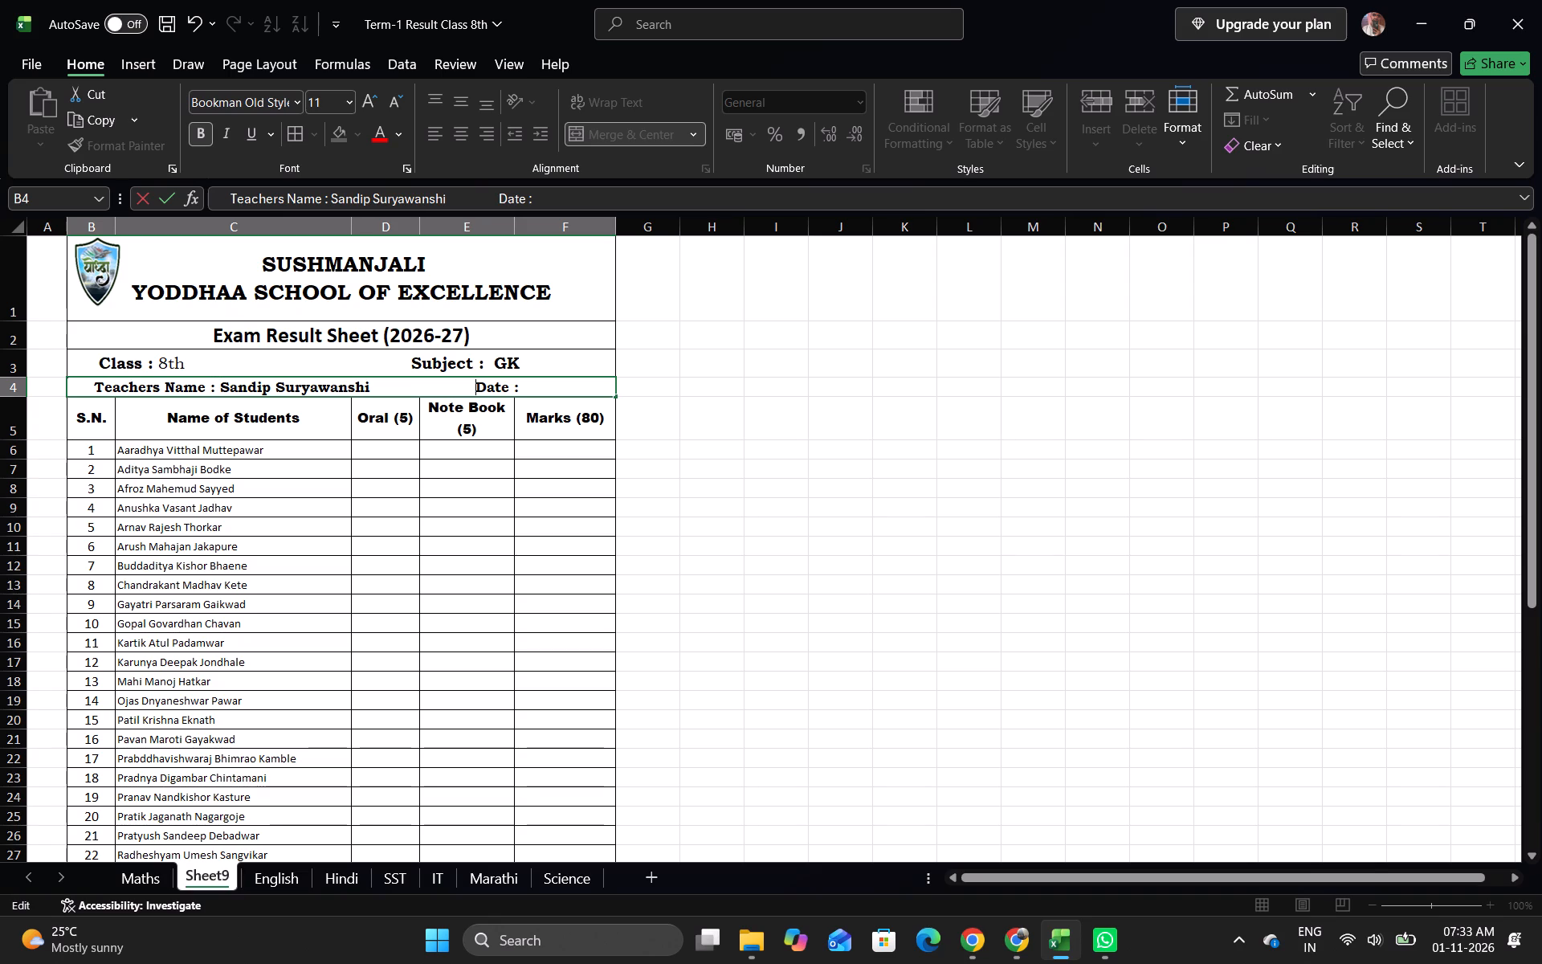
key(BackSpace)
key(BackSpace)
key(BackSpace)
key(BackSpace)
key(BackSpace)
key(BackSpace)
key(BackSpace)
key(BackSpace)
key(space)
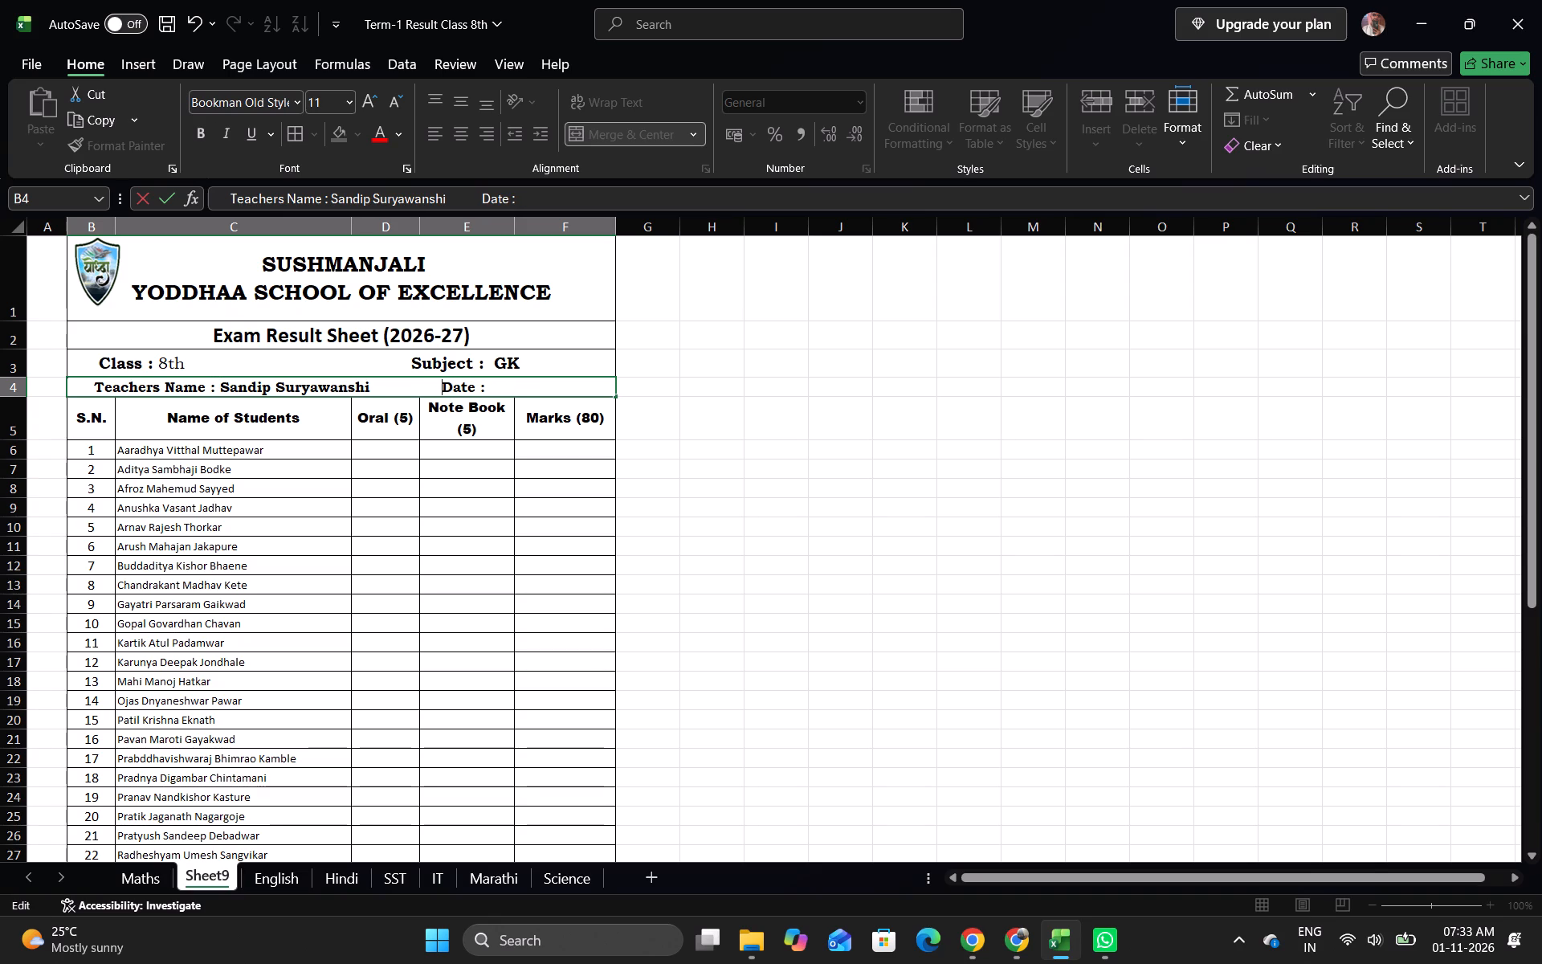
key(BackSpace)
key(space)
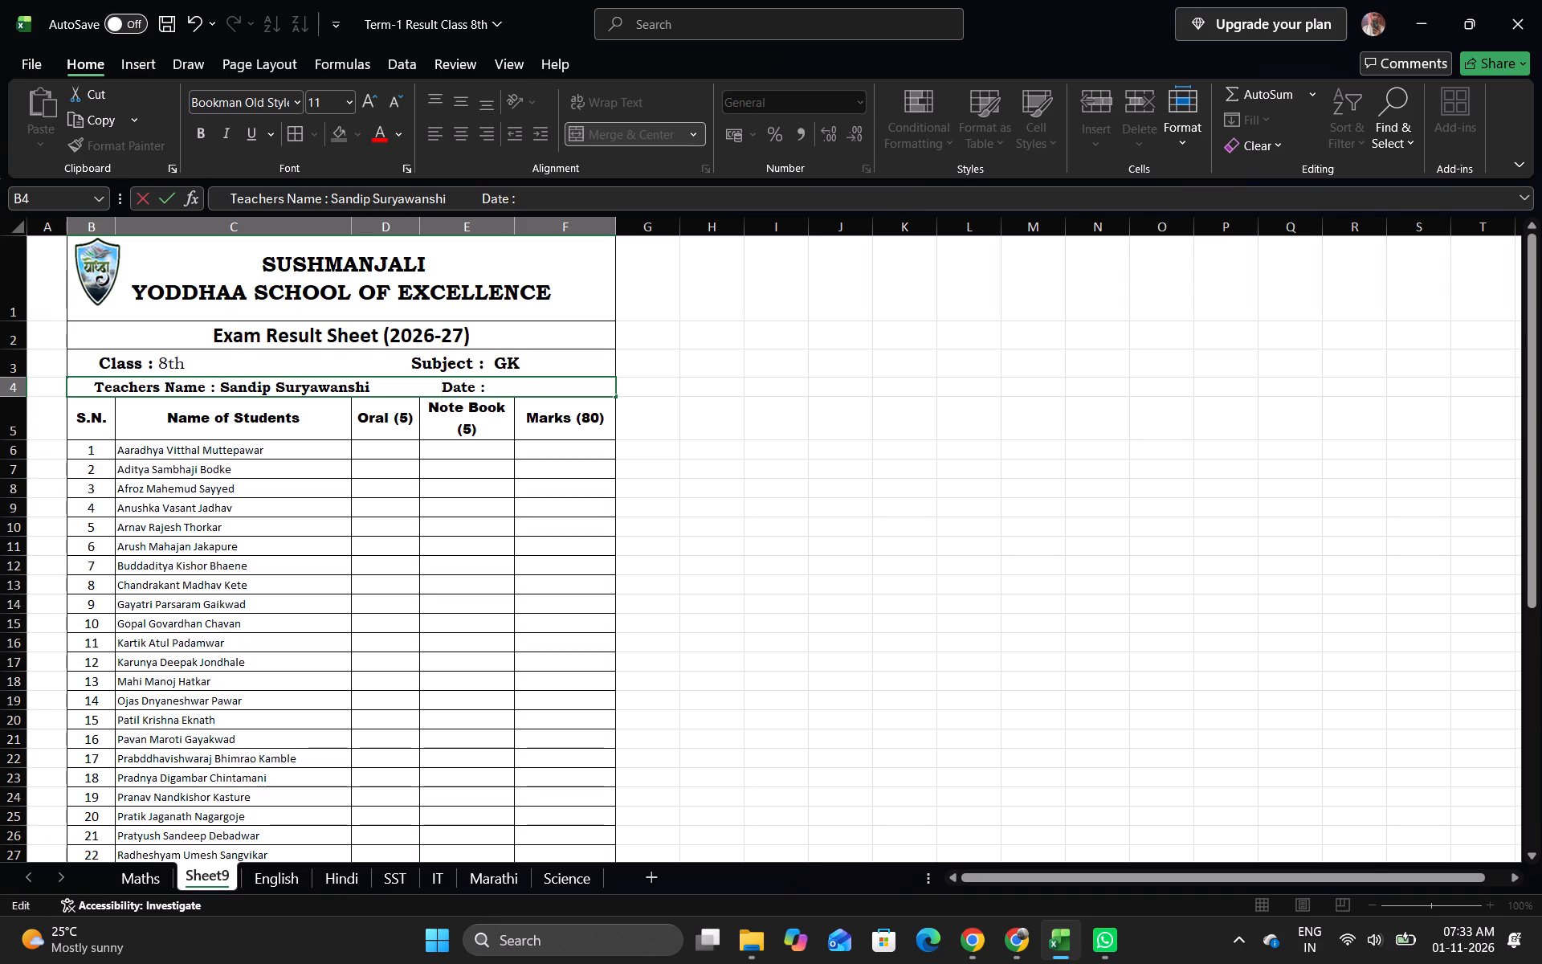
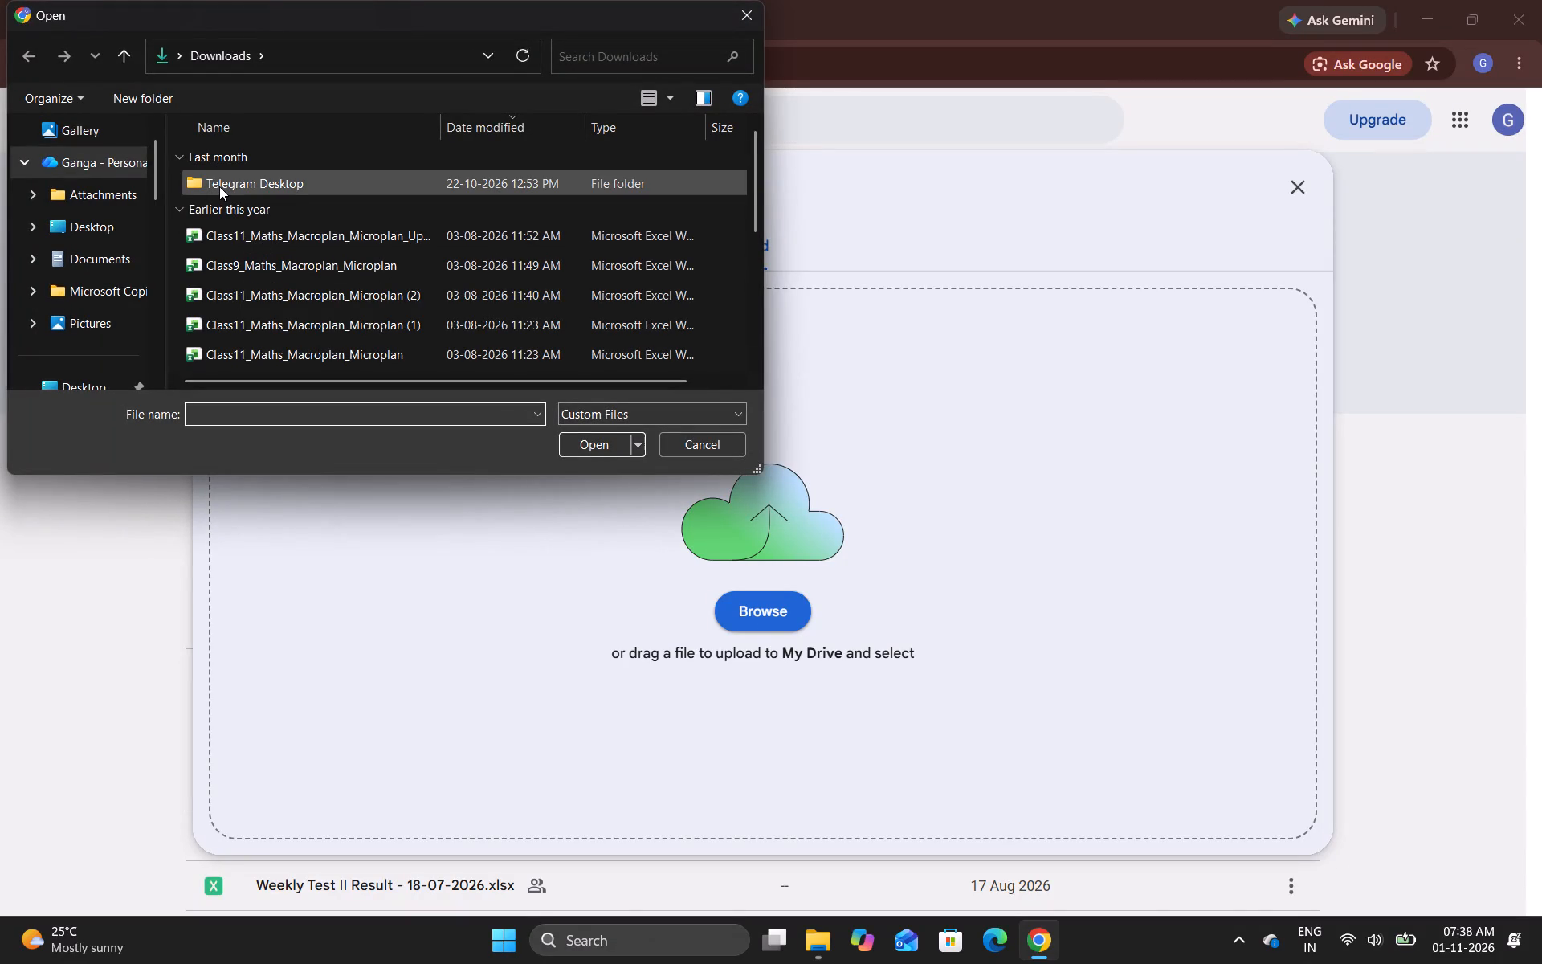
Upload the recent Term-1 Result Class 8th workbook from the computer and open it in Google Sheets.
scroll(219, 186, up, 1)
scroll(116, 250, down, 1)
scroll(116, 250, up, 2)
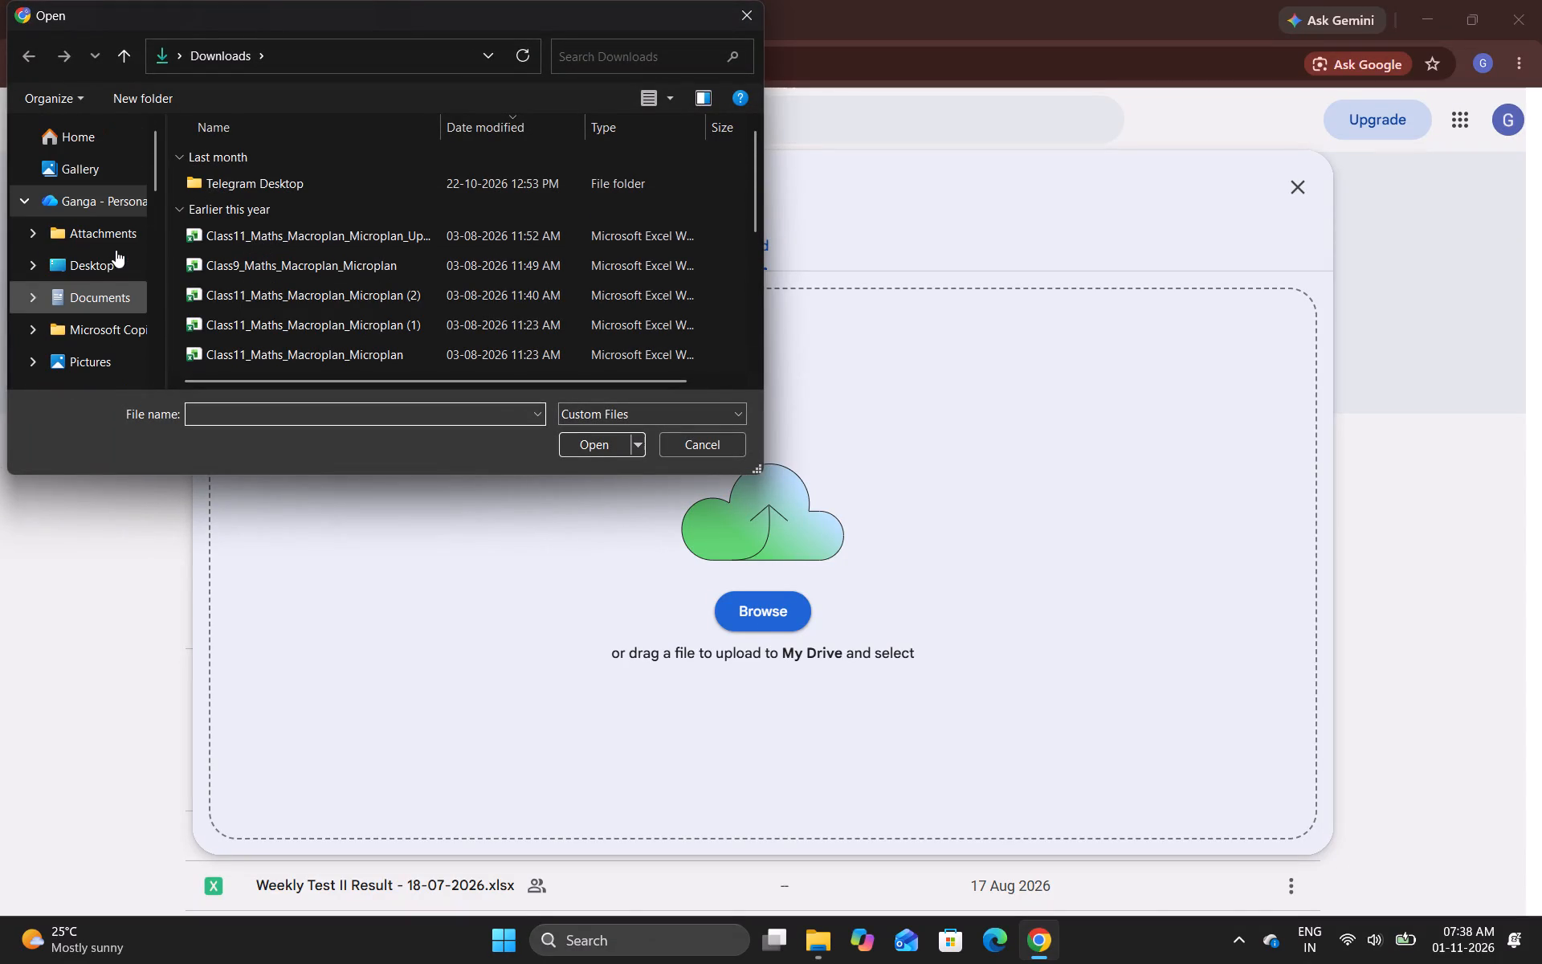
click(81, 135)
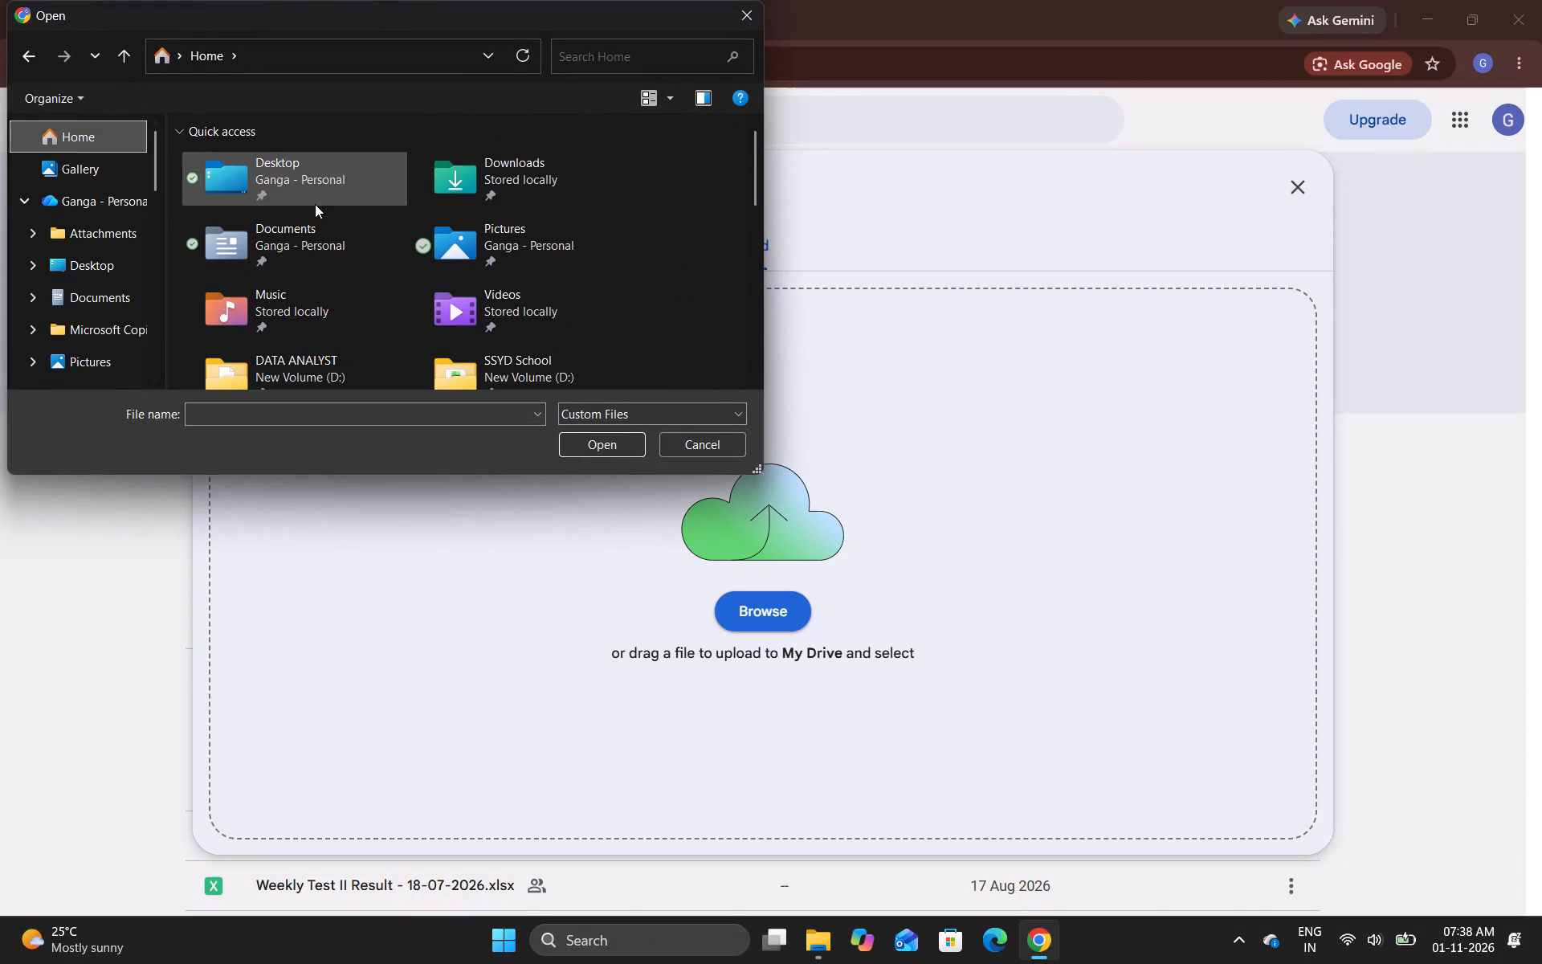
drag(755, 141, 758, 194)
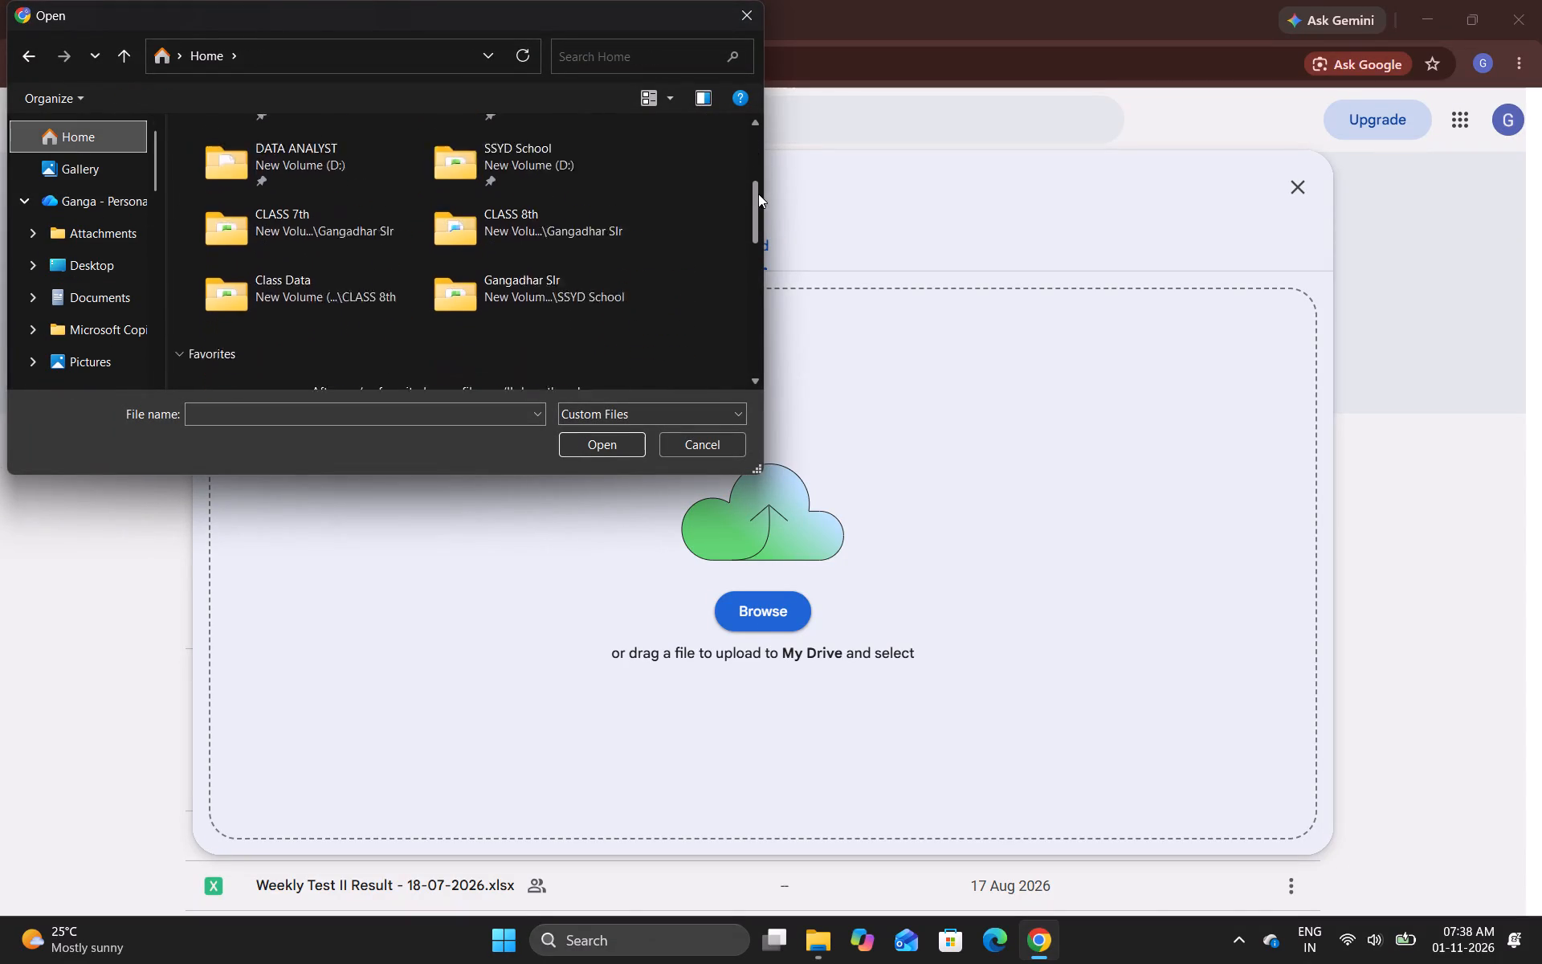
drag(758, 194, 750, 221)
click(394, 304)
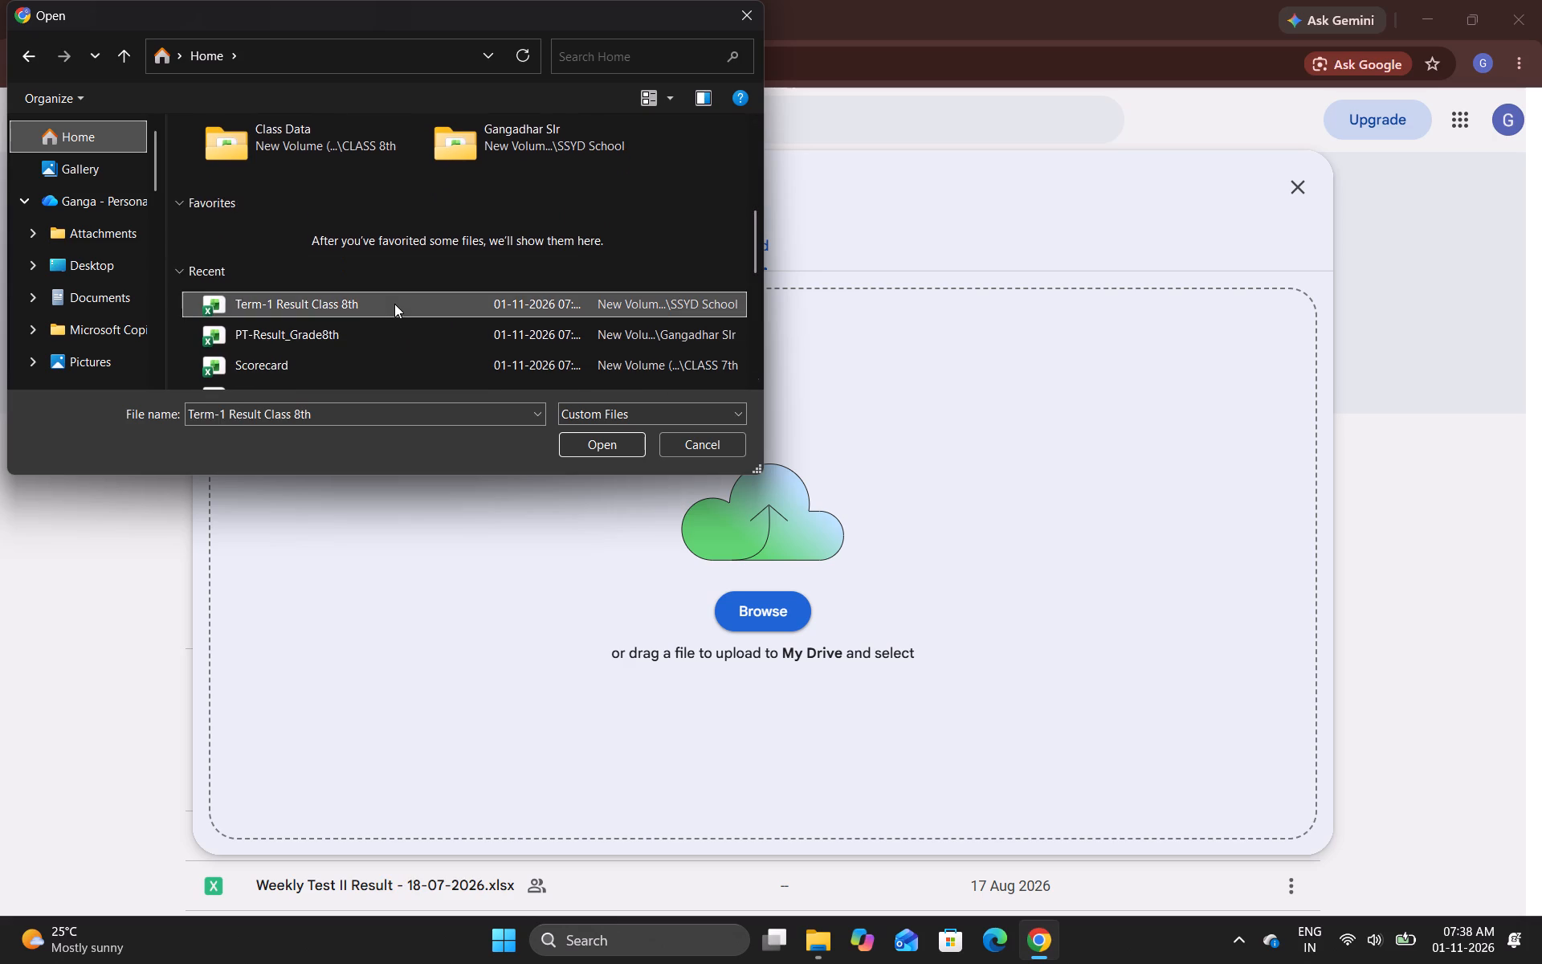
click(610, 447)
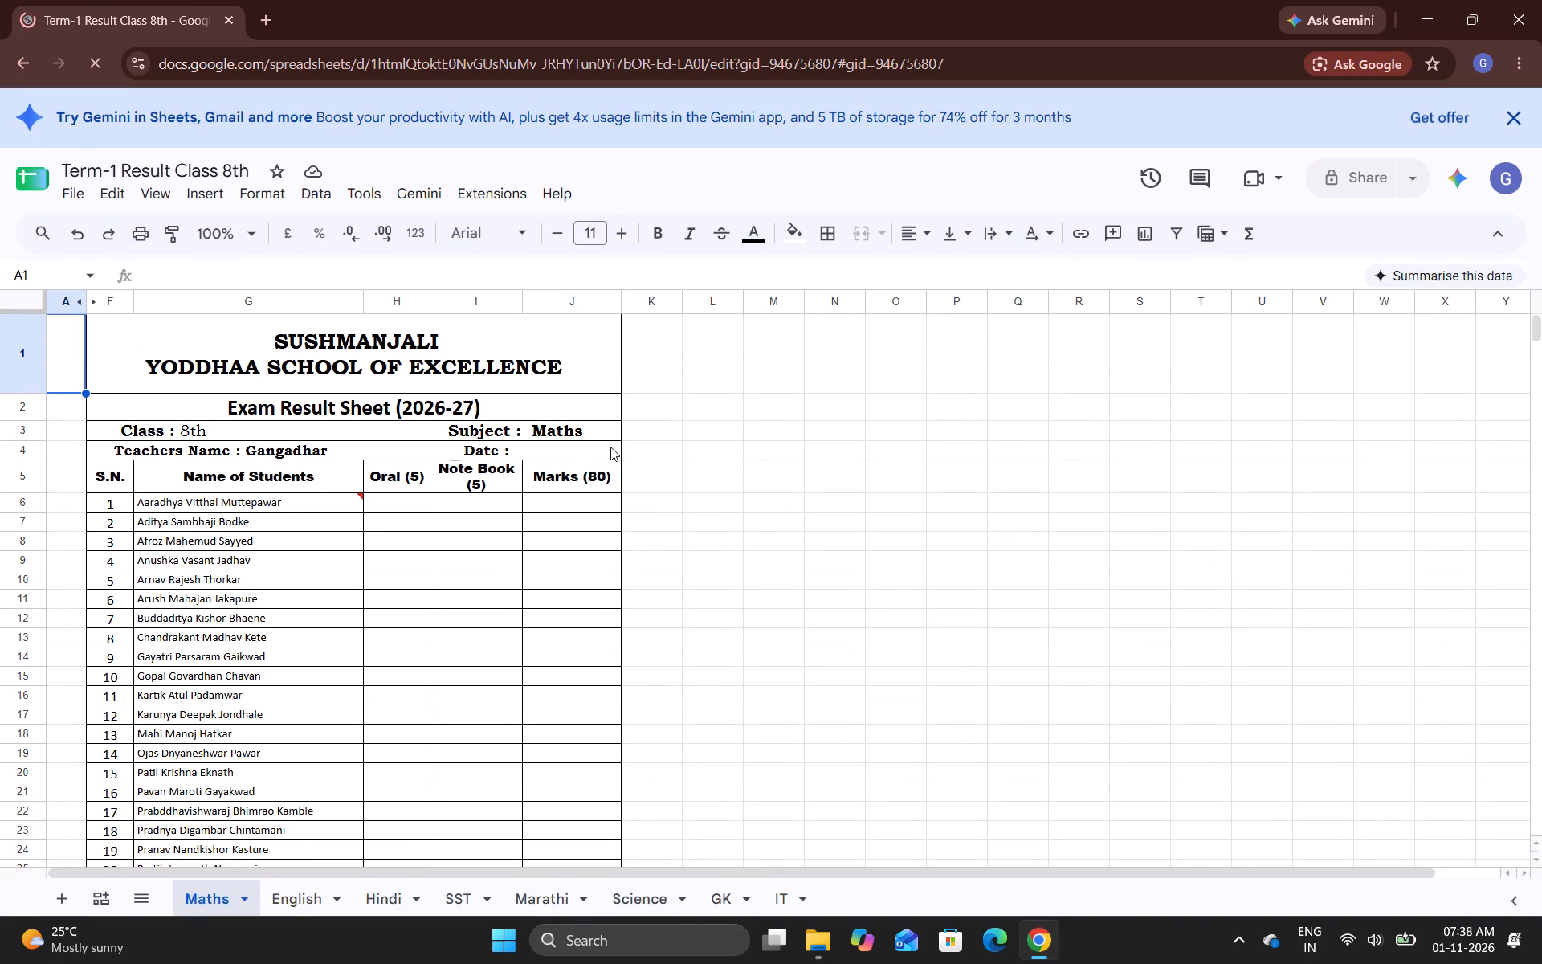
Check the logo and header details on the Maths, English, Hindi, SST and Marathi sheets.
click(103, 362)
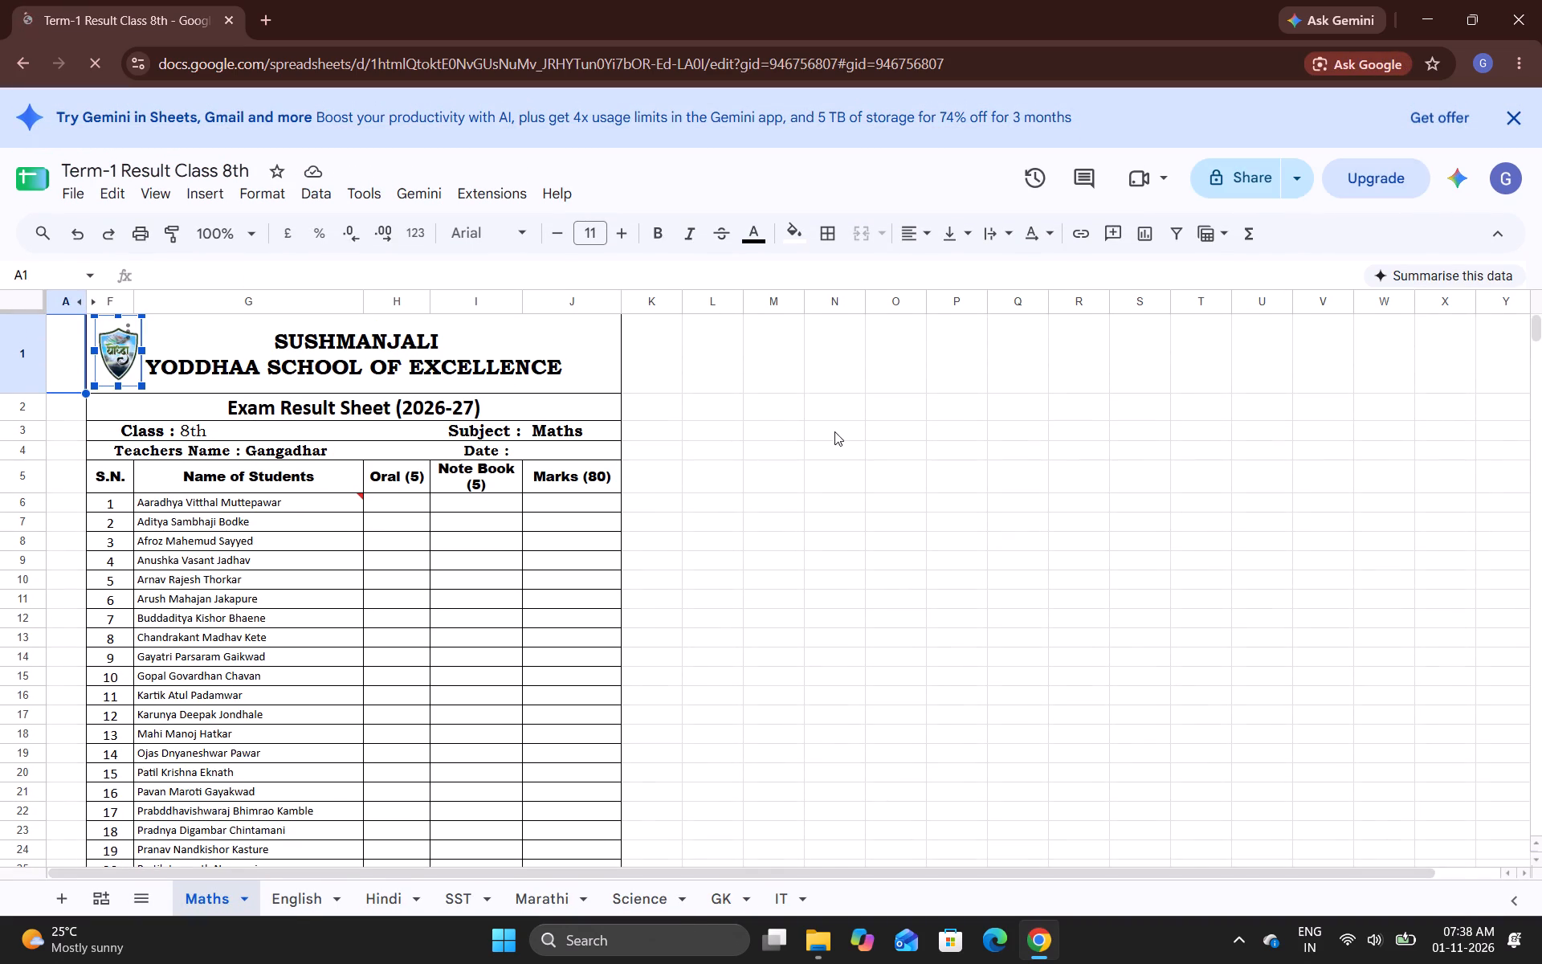
click(857, 450)
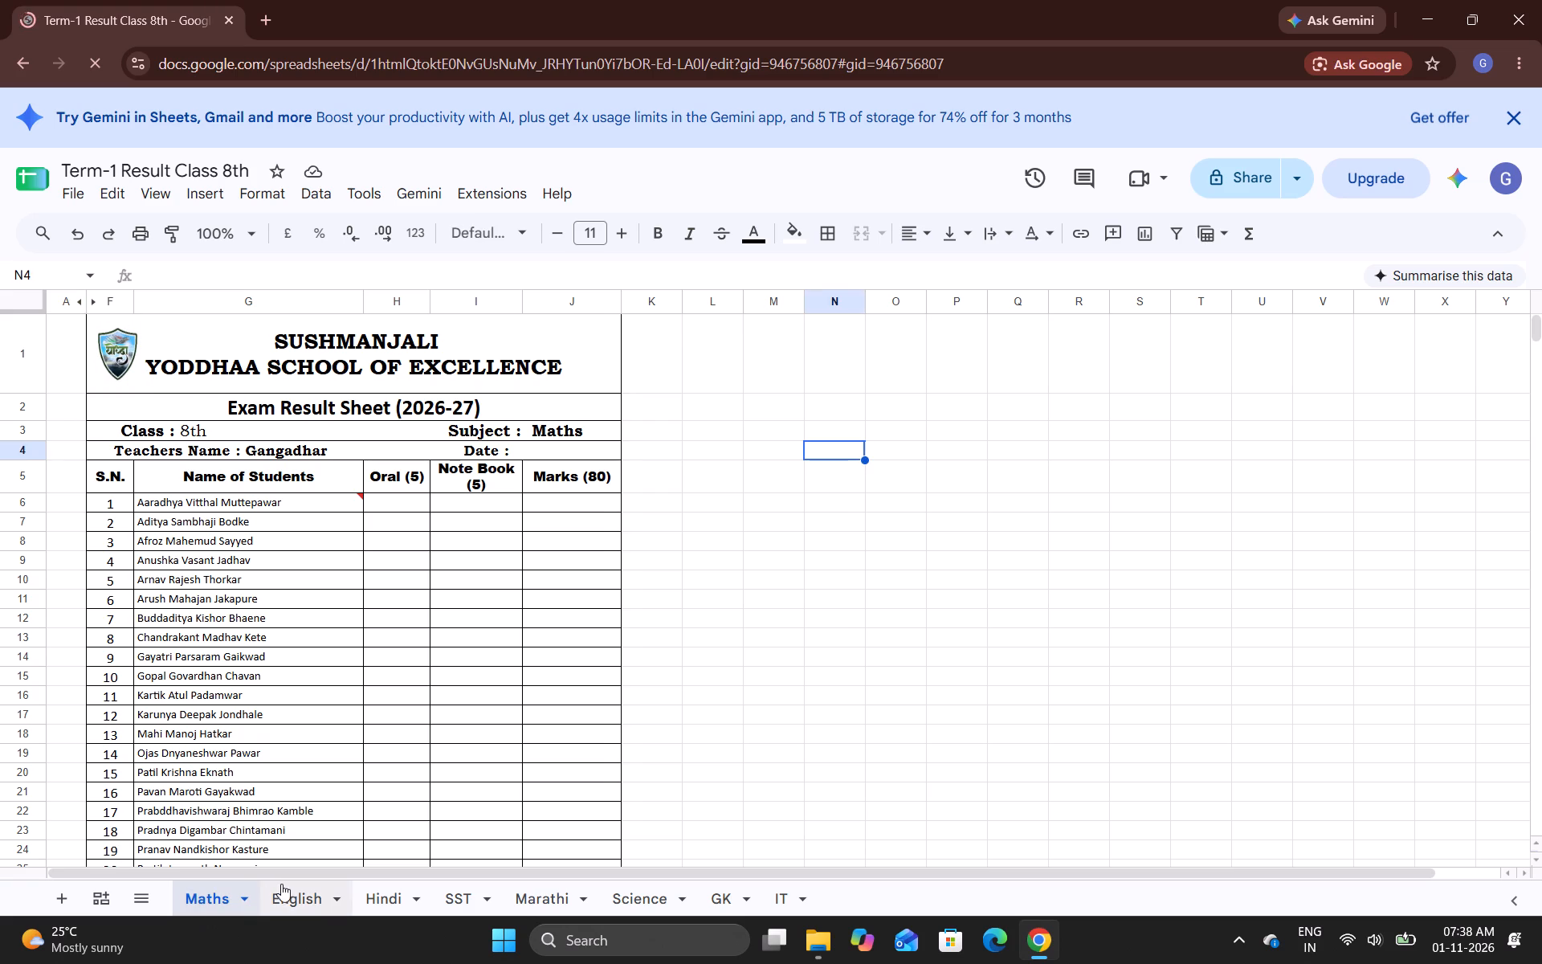
click(283, 883)
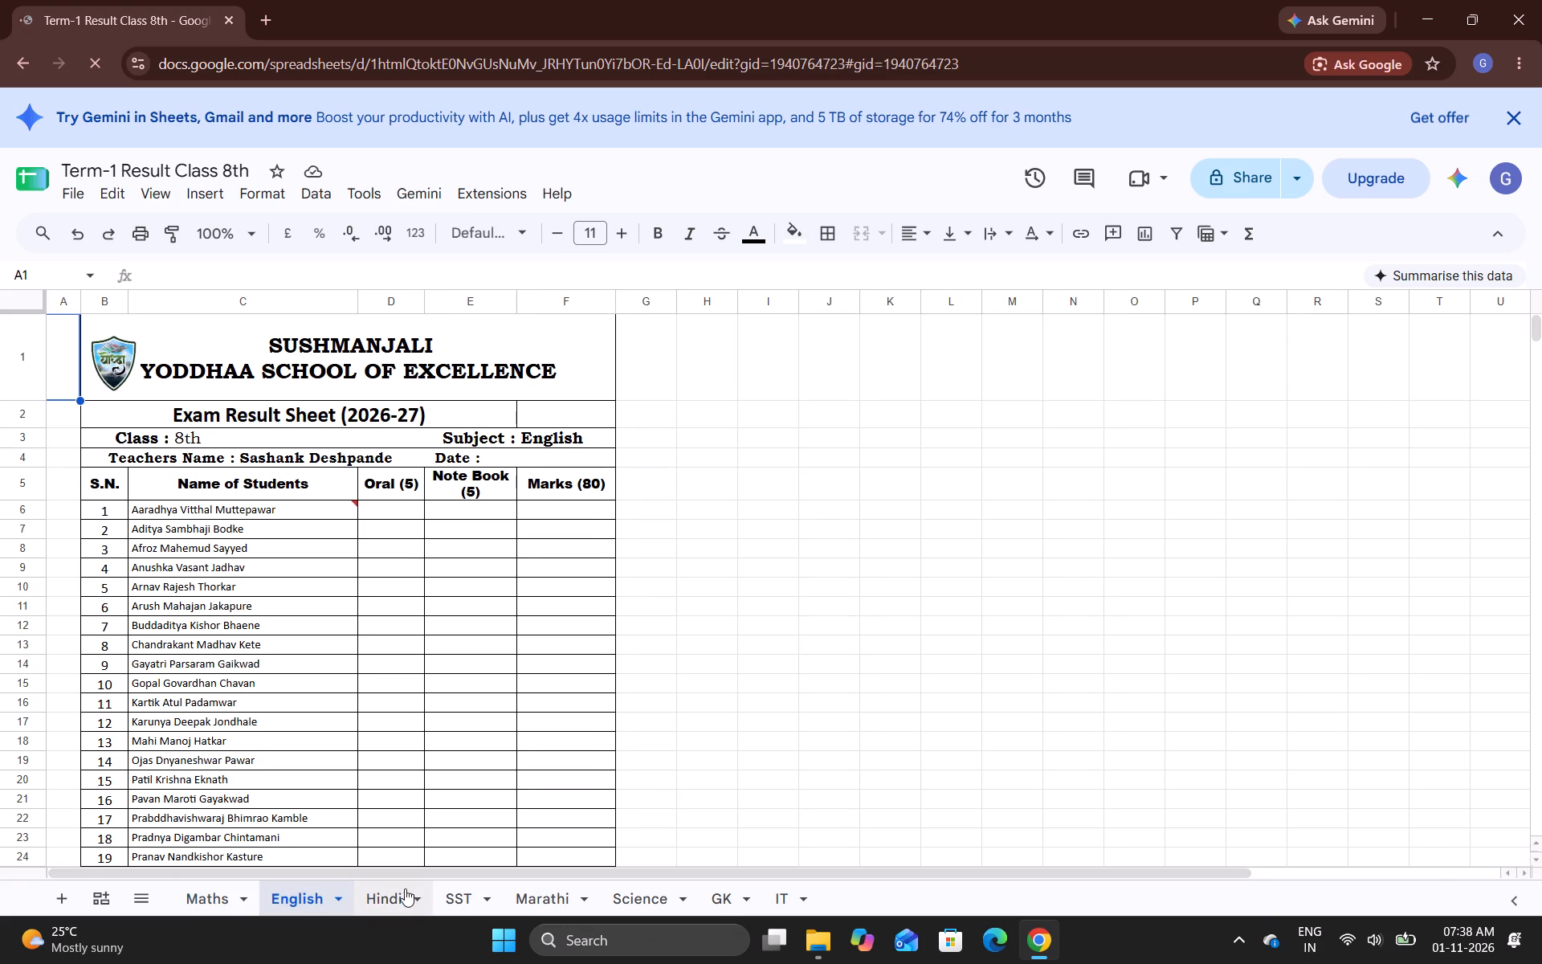
click(398, 893)
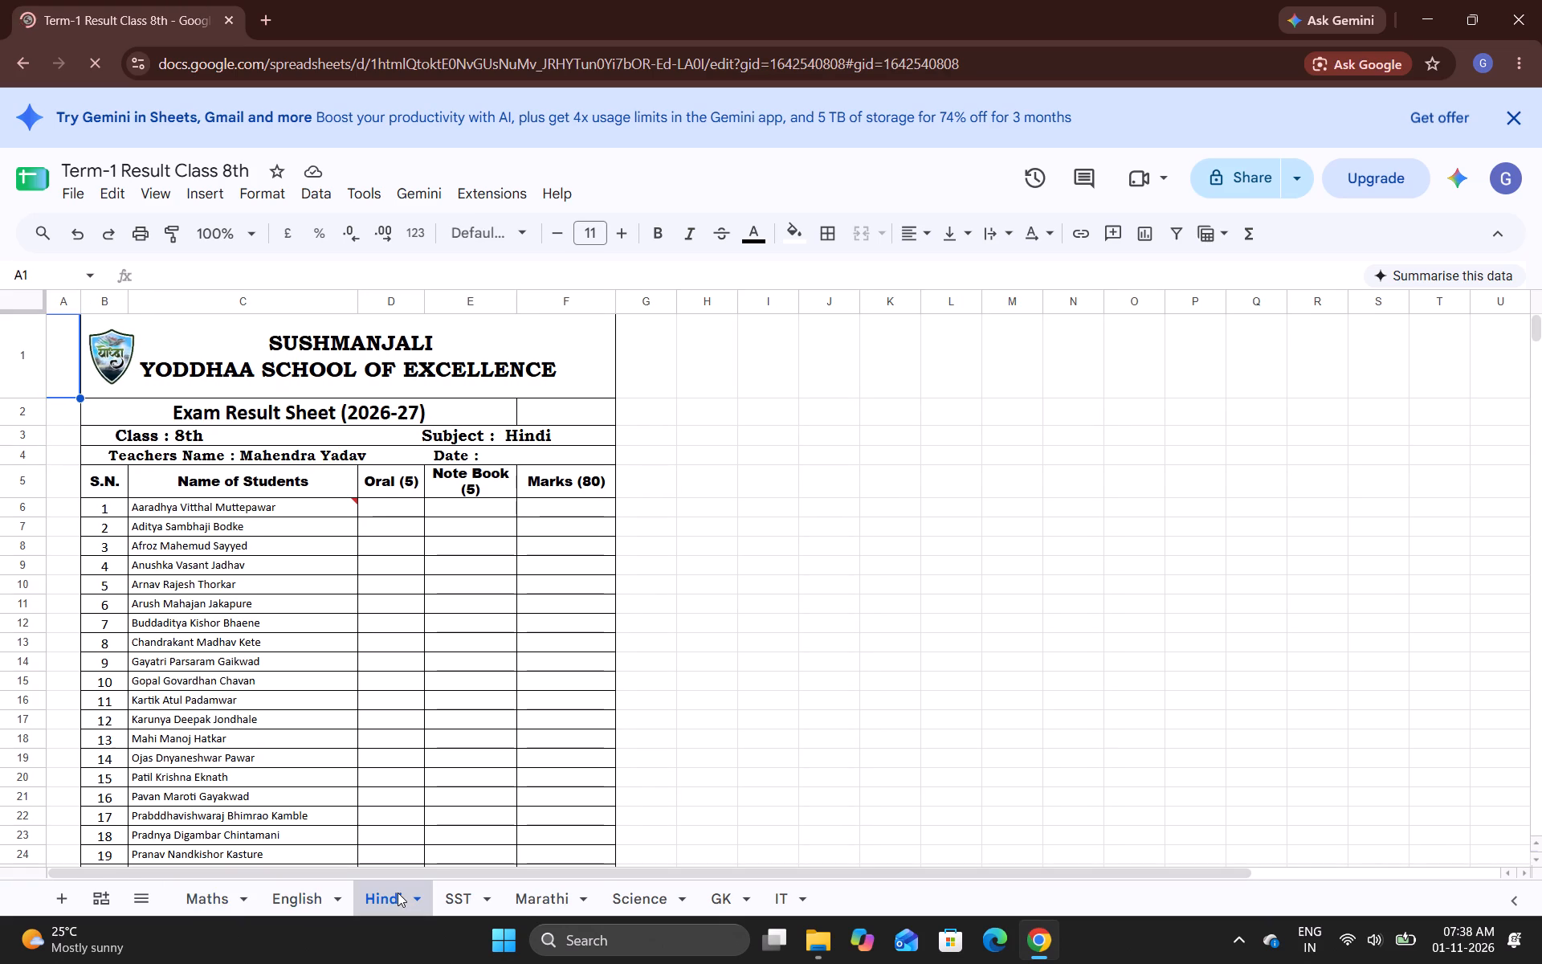
click(453, 899)
click(523, 892)
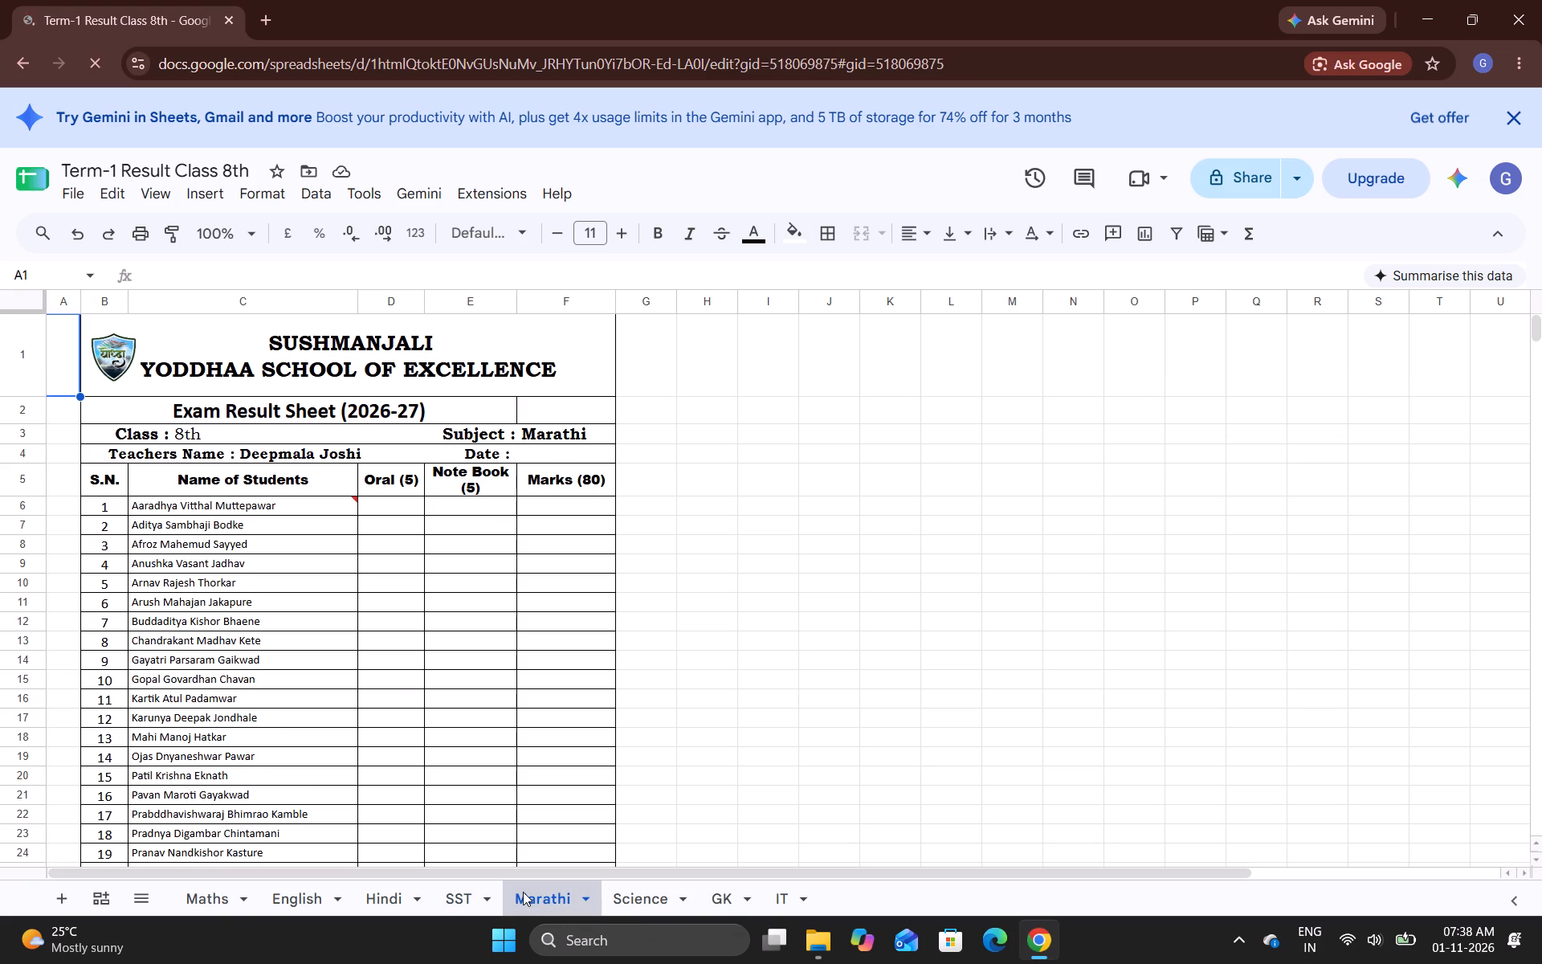
Make the school header row 1 on the Science sheet slightly taller.
click(624, 894)
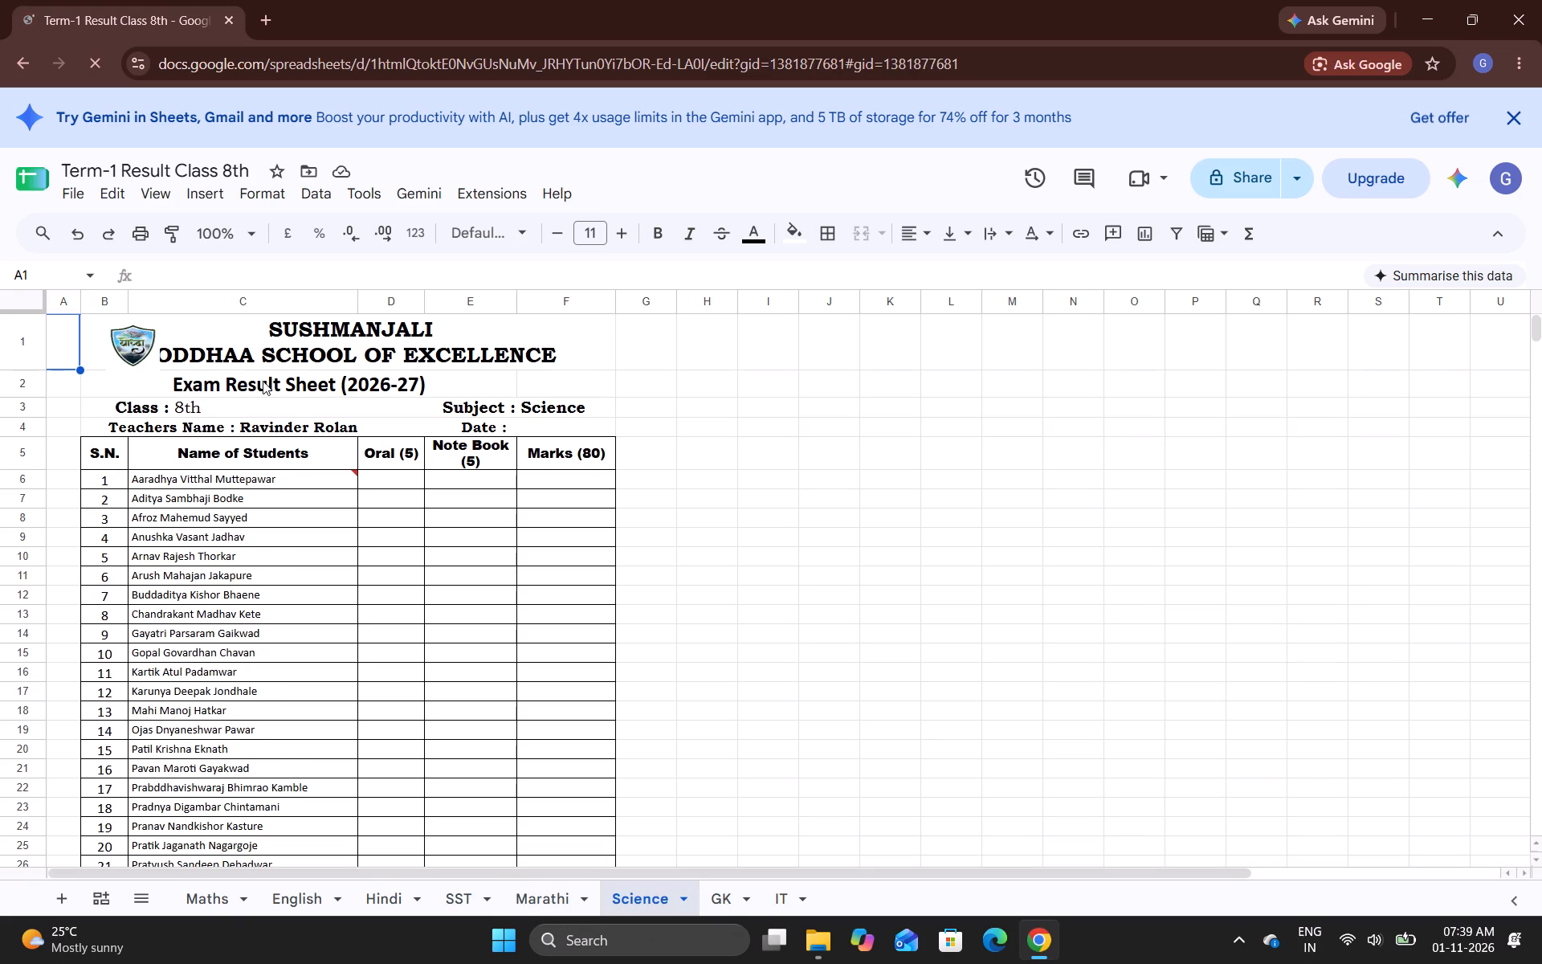
click(226, 337)
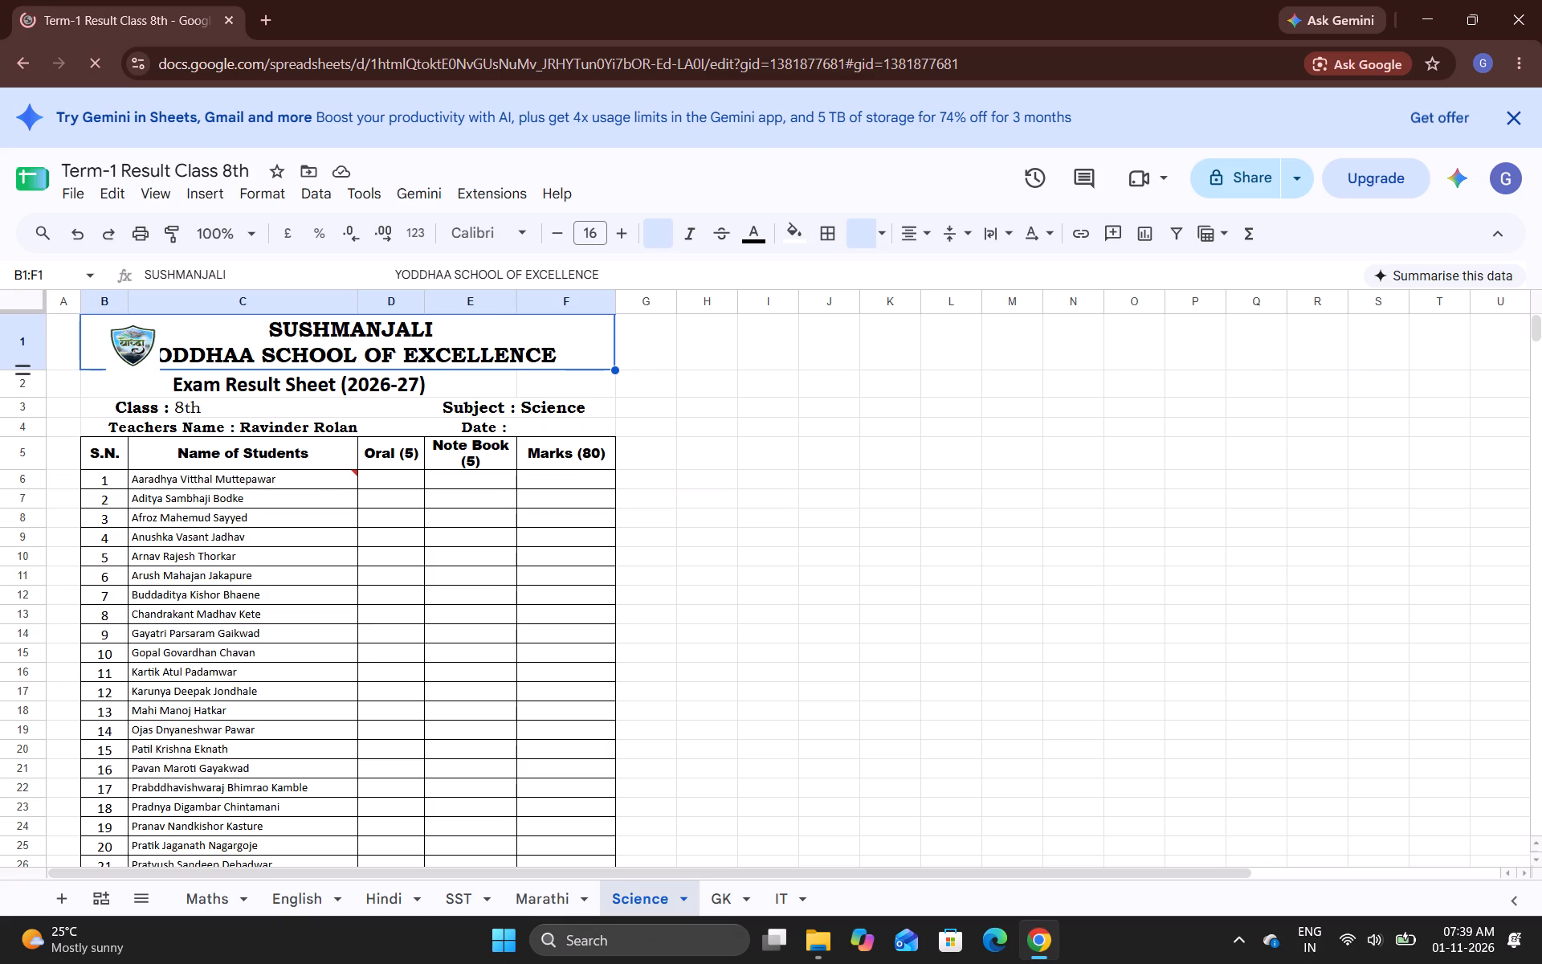
drag(19, 366, 22, 374)
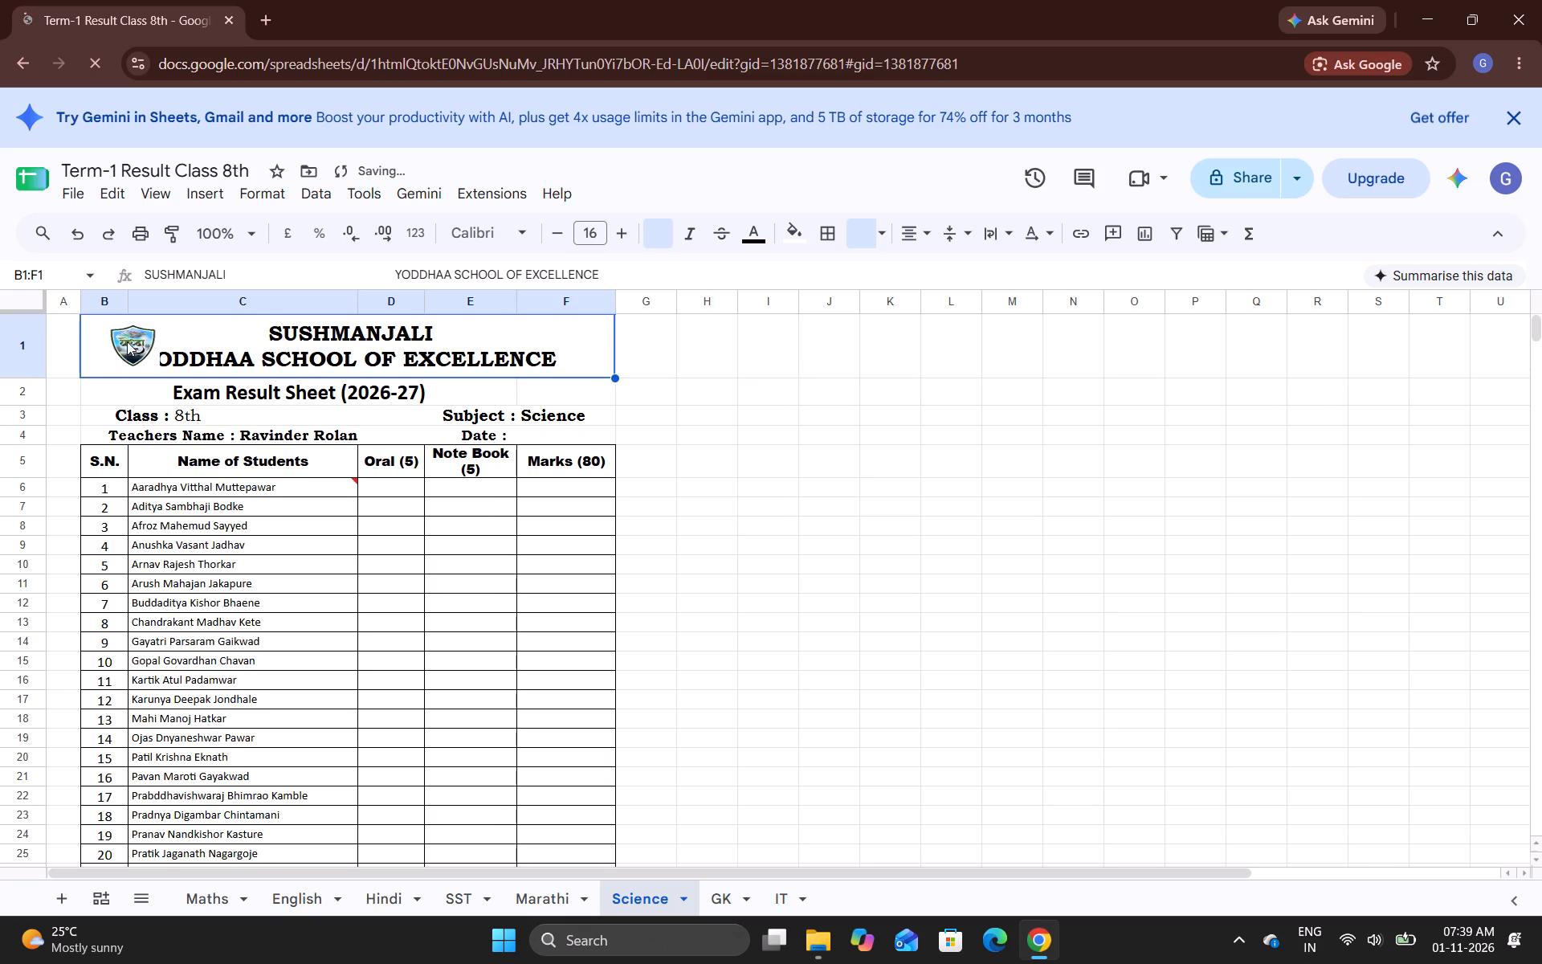
Move the Science sheet's school logo to the left end of the header, clear of the school name.
click(134, 337)
click(136, 318)
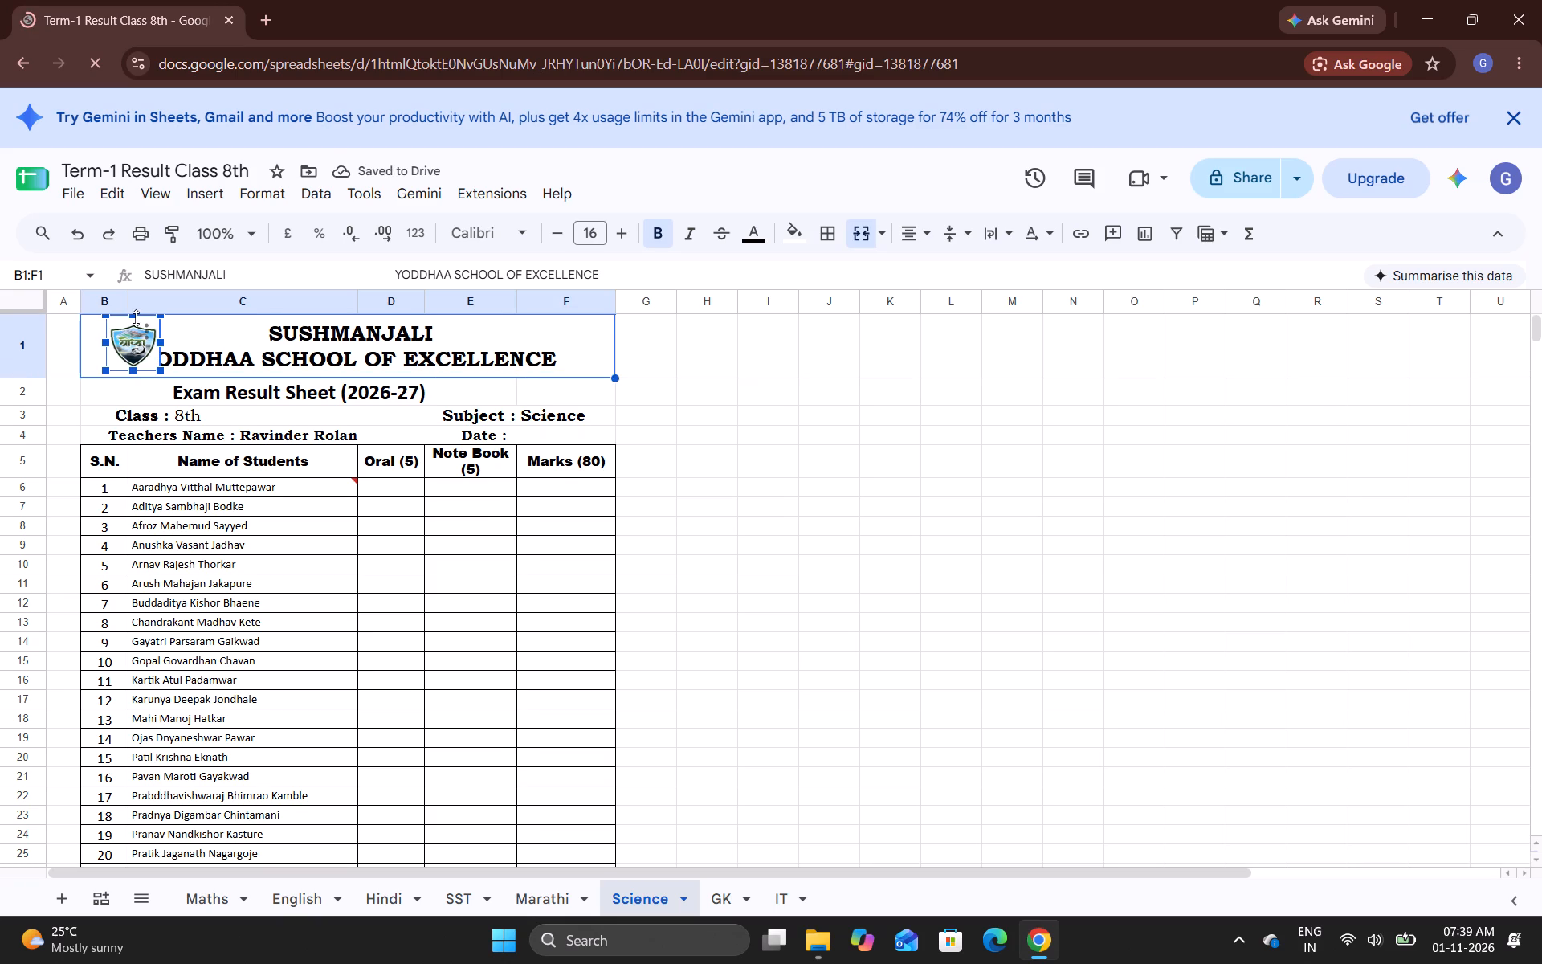
drag(134, 334, 106, 337)
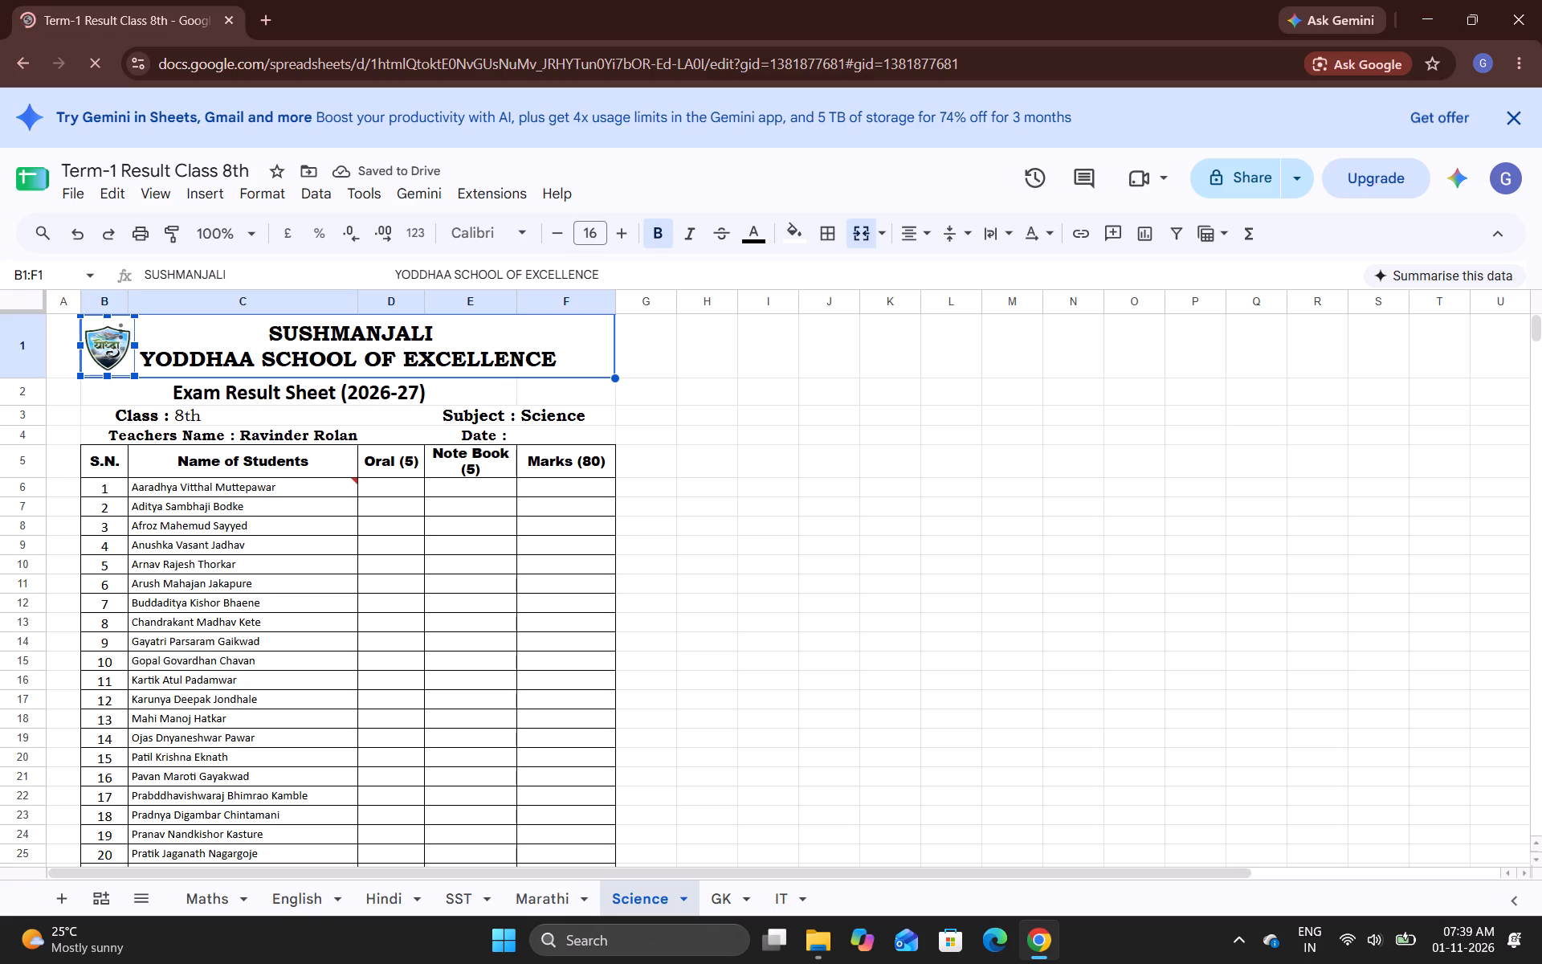
drag(106, 337, 107, 337)
click(786, 469)
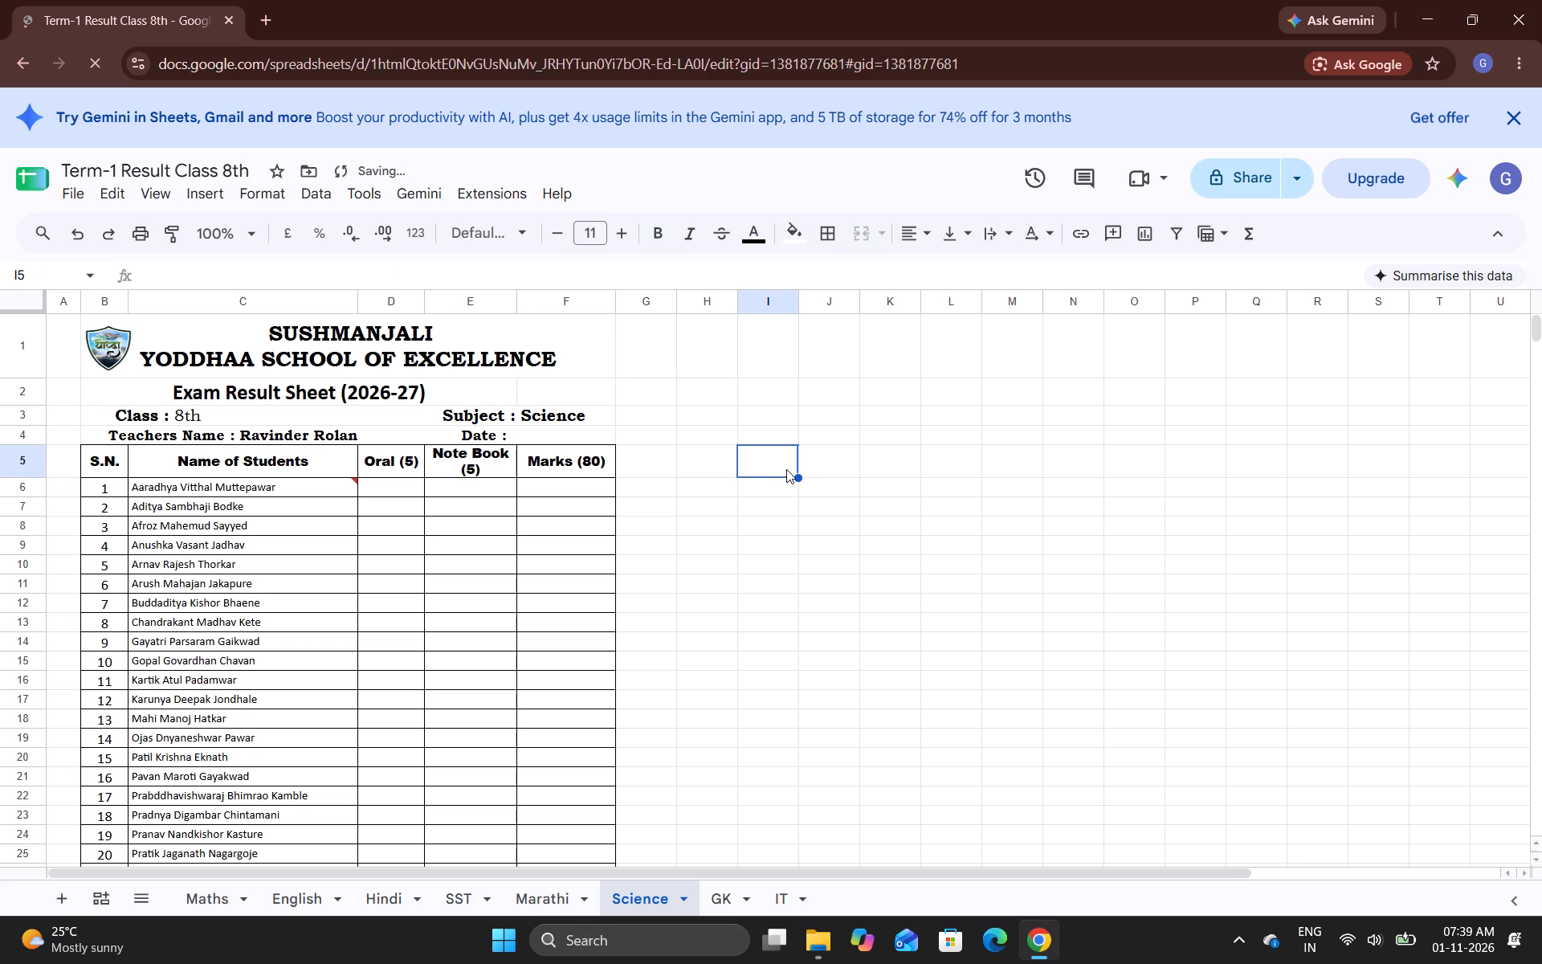
Move the GK sheet's logo left into column B, clear of the school name, and reduce its height slightly.
click(713, 893)
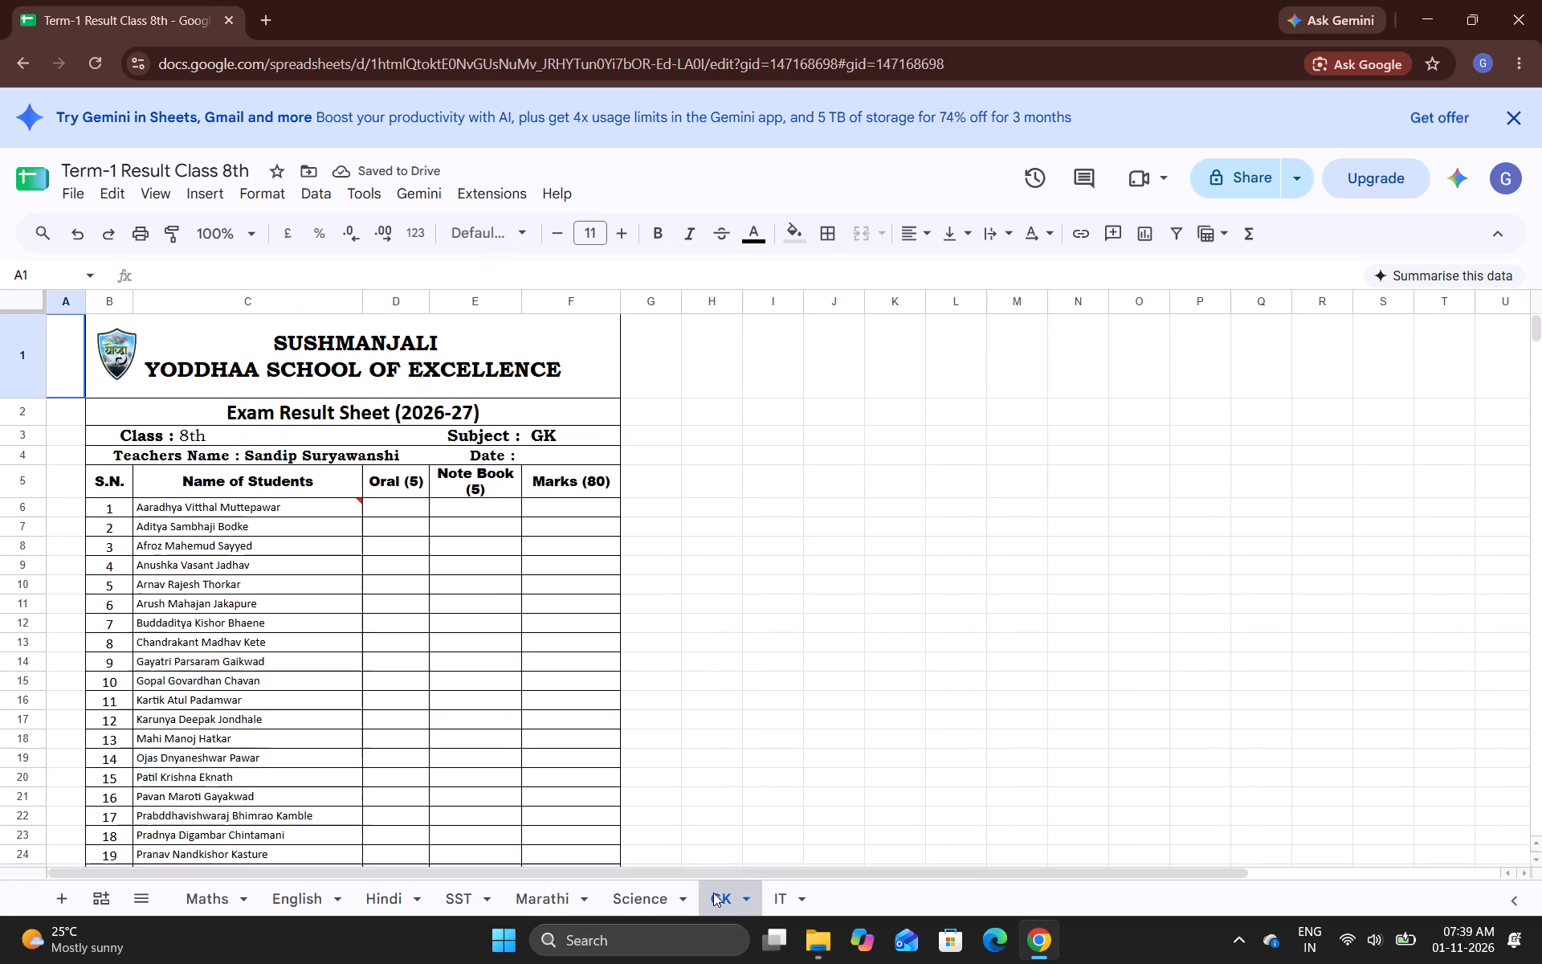
click(120, 353)
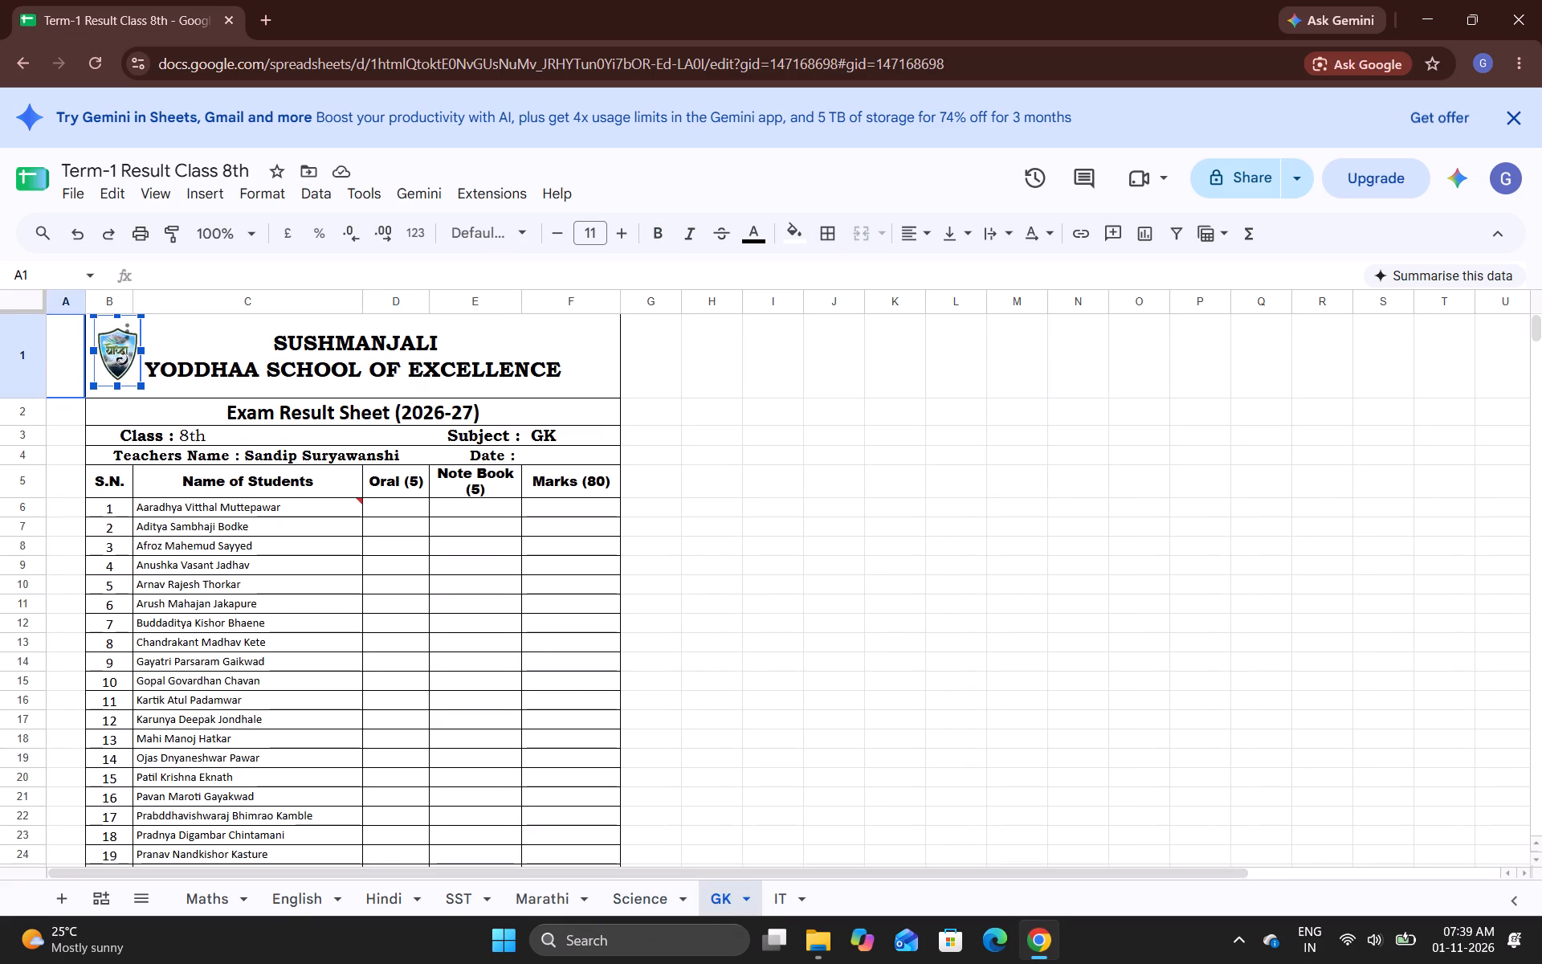
drag(120, 353, 108, 364)
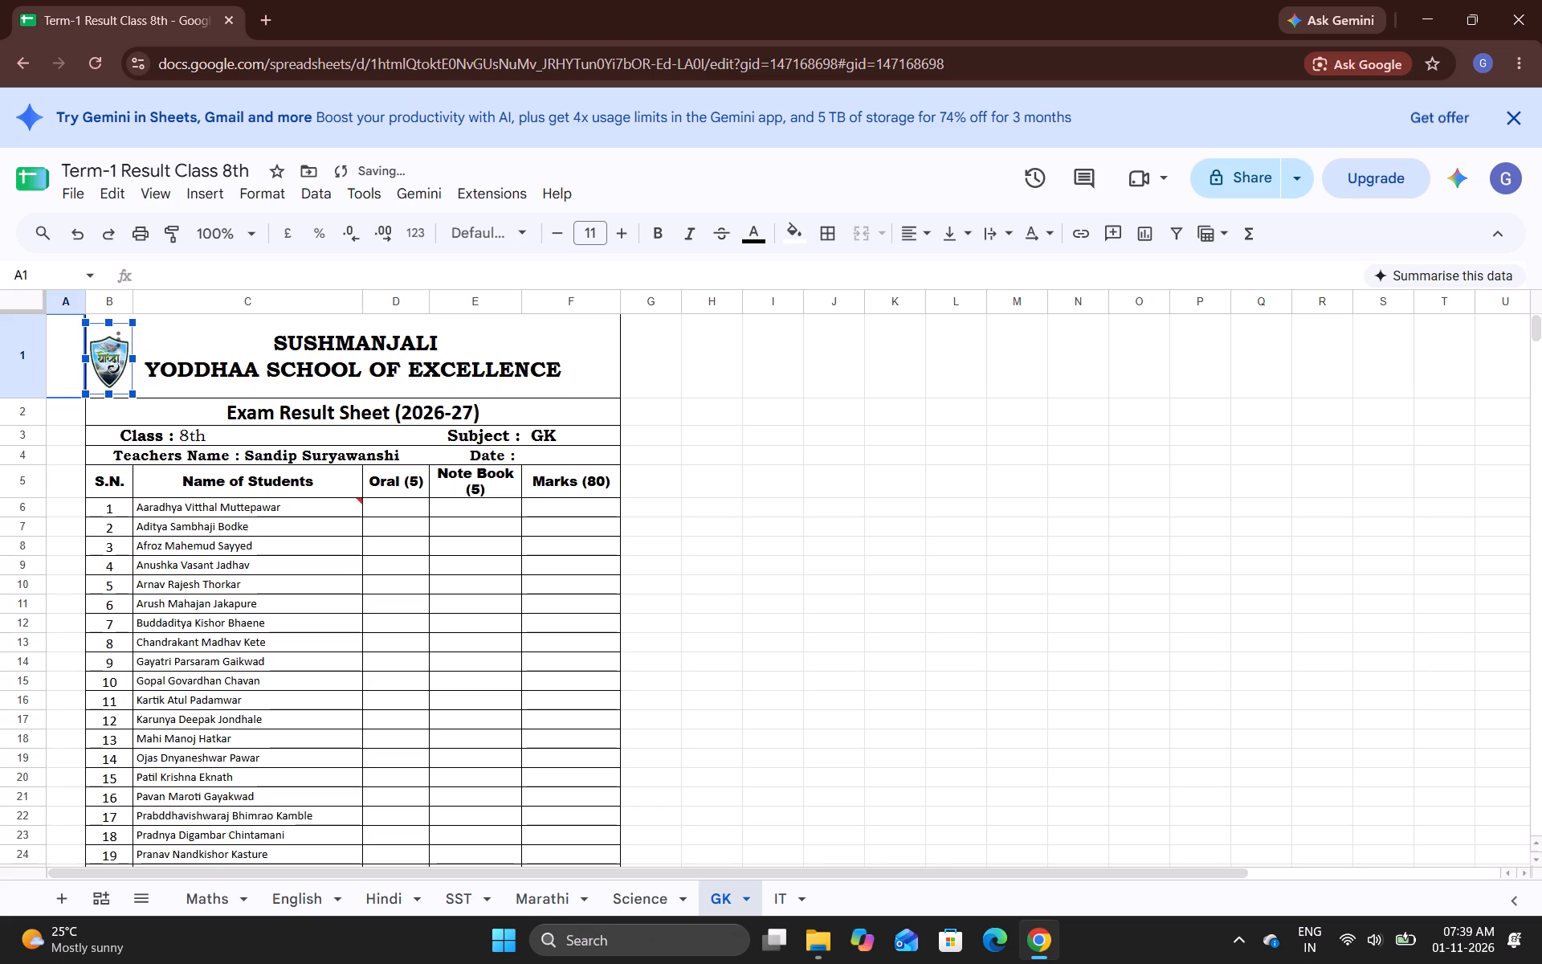
drag(108, 321, 108, 326)
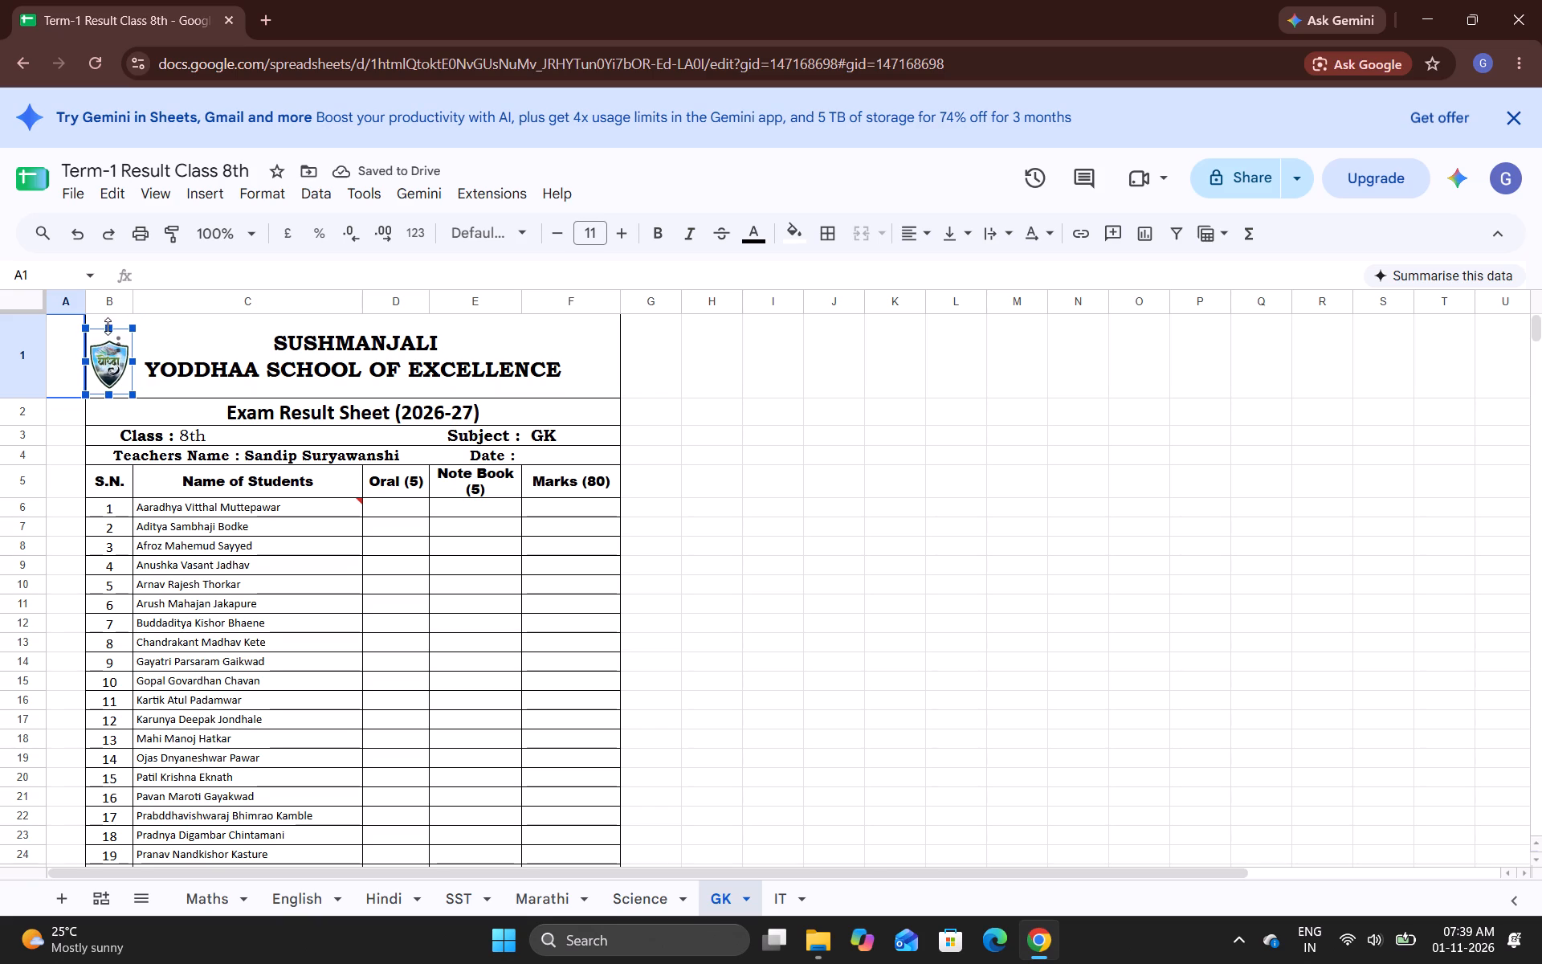
drag(108, 326, 108, 330)
click(108, 358)
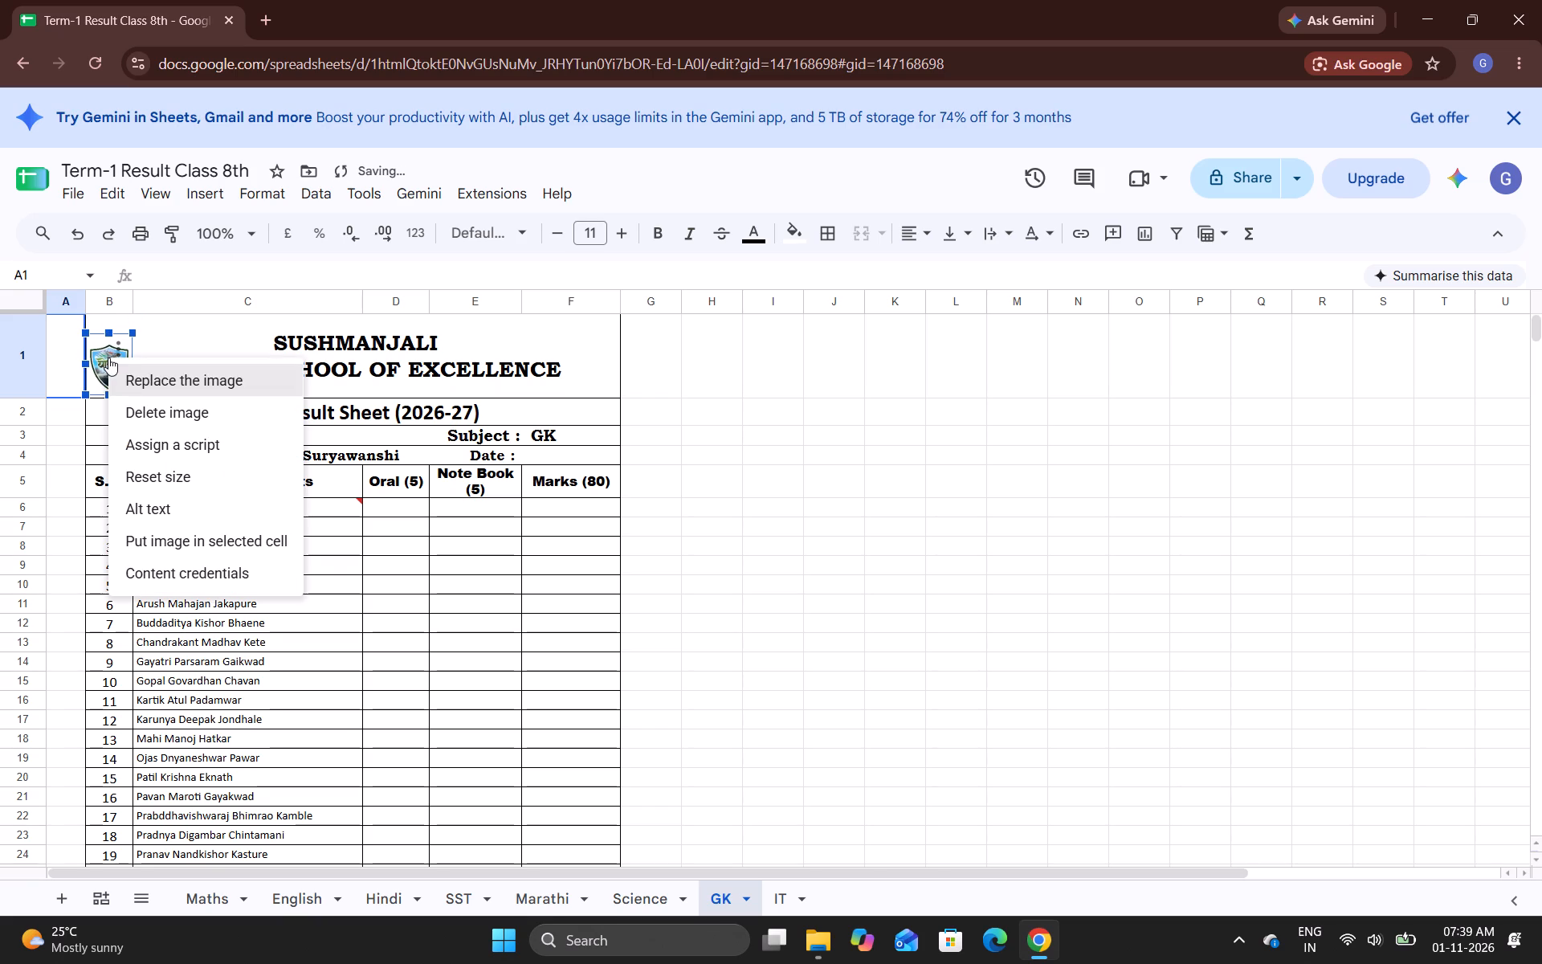
click(108, 357)
click(108, 357)
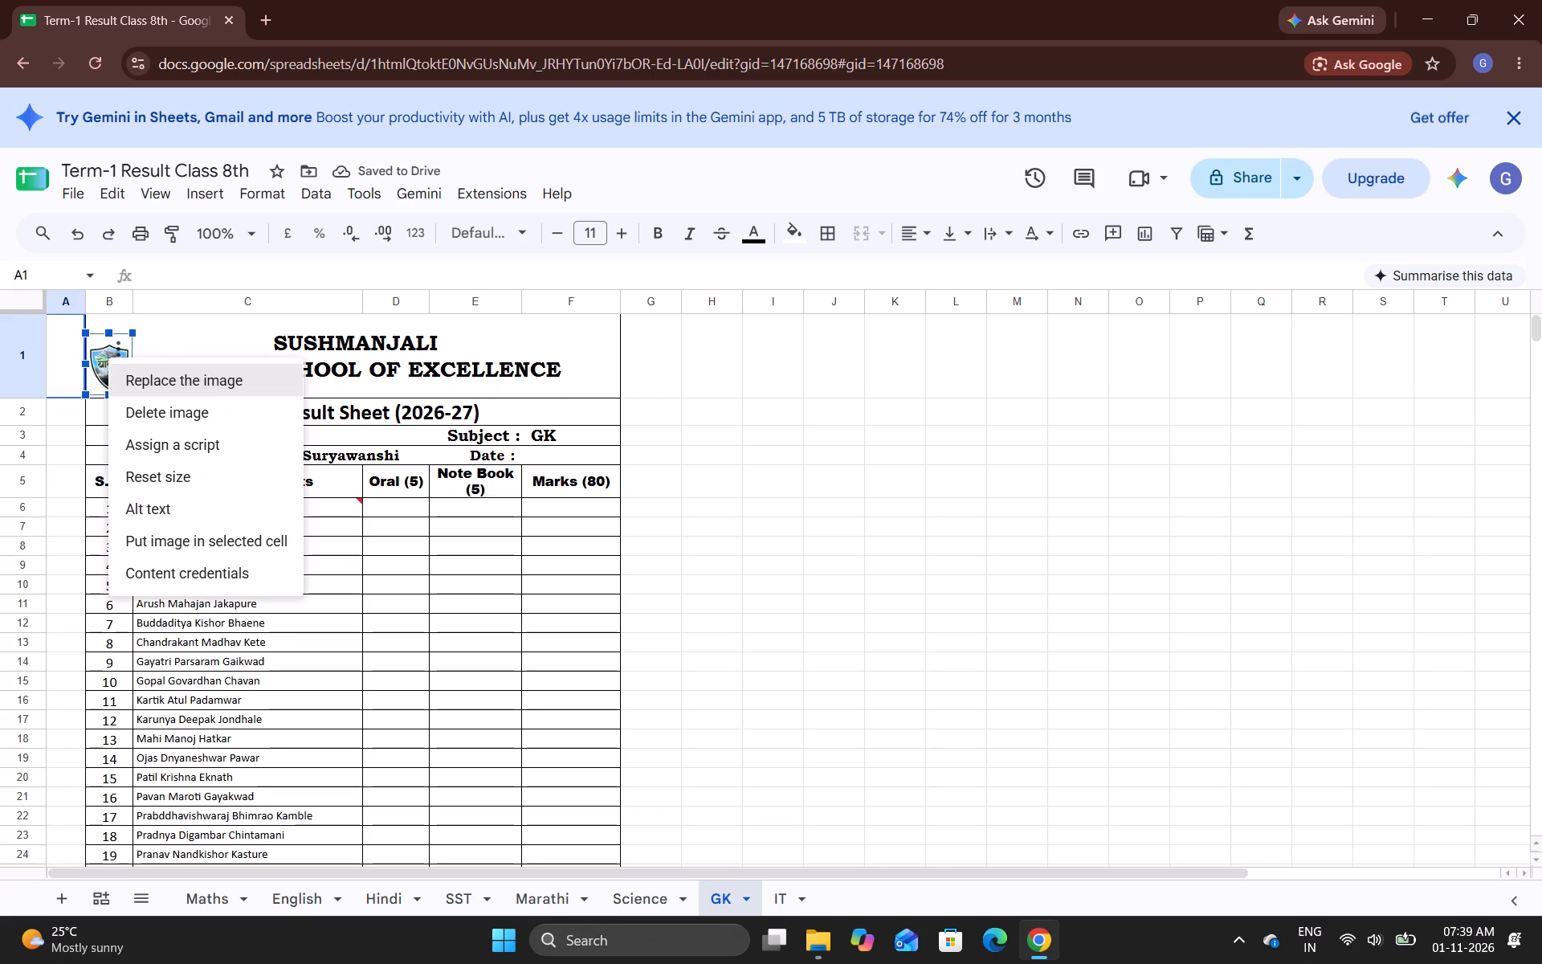
click(169, 338)
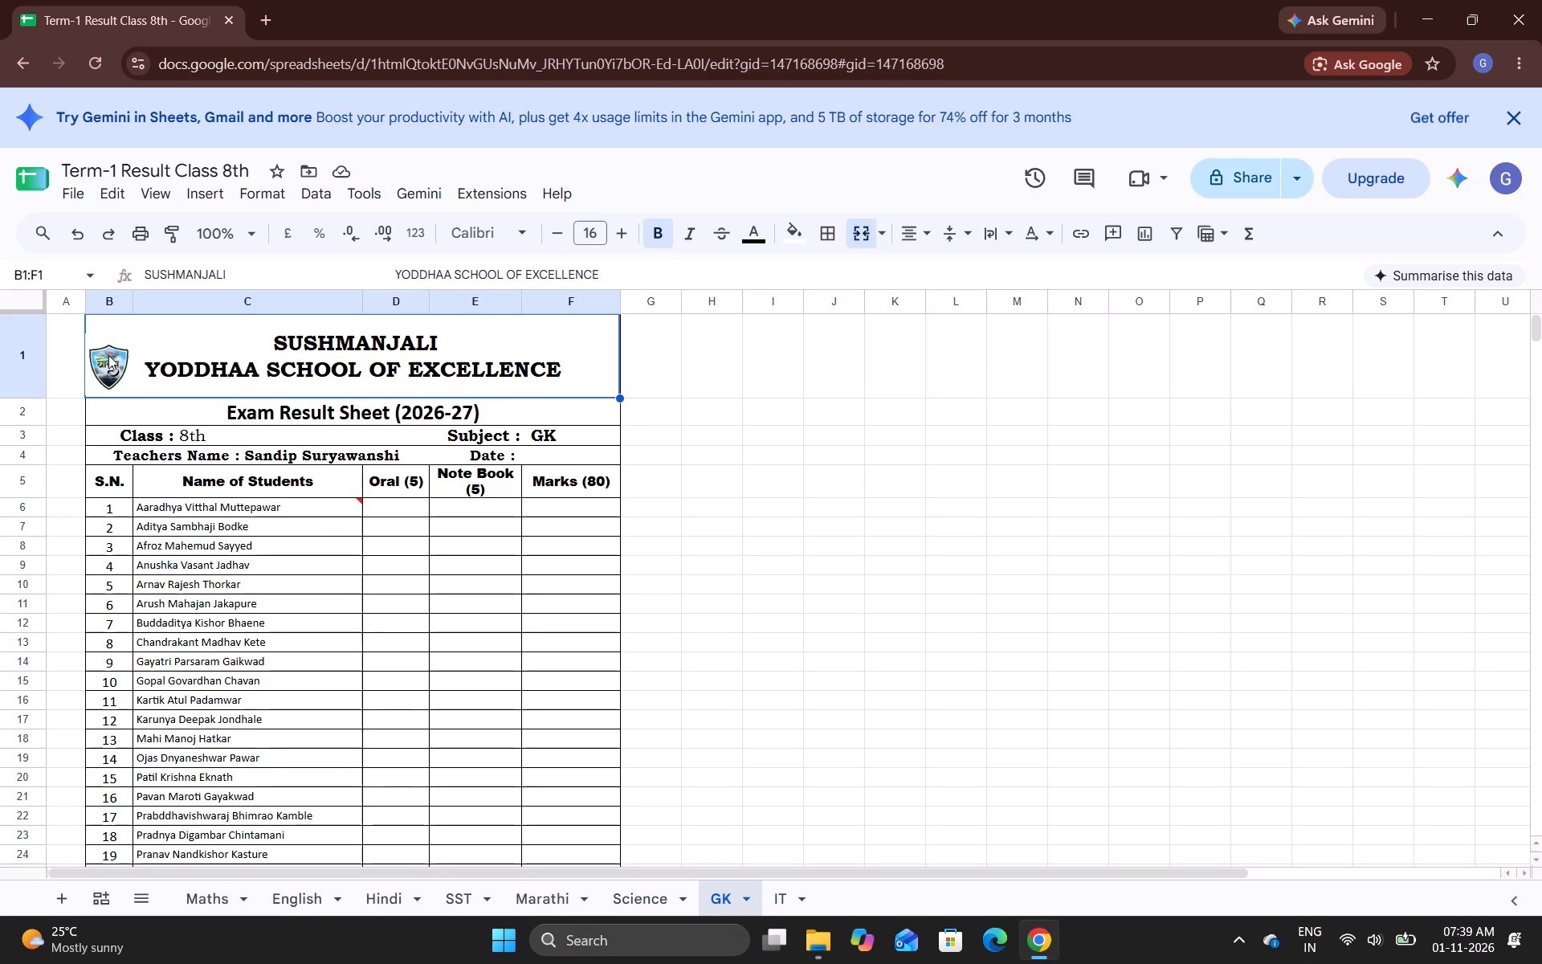
Reposition the GK sheet's logo so it sits vertically centred in row 1, just inside the table's left border.
drag(108, 355, 107, 348)
click(107, 348)
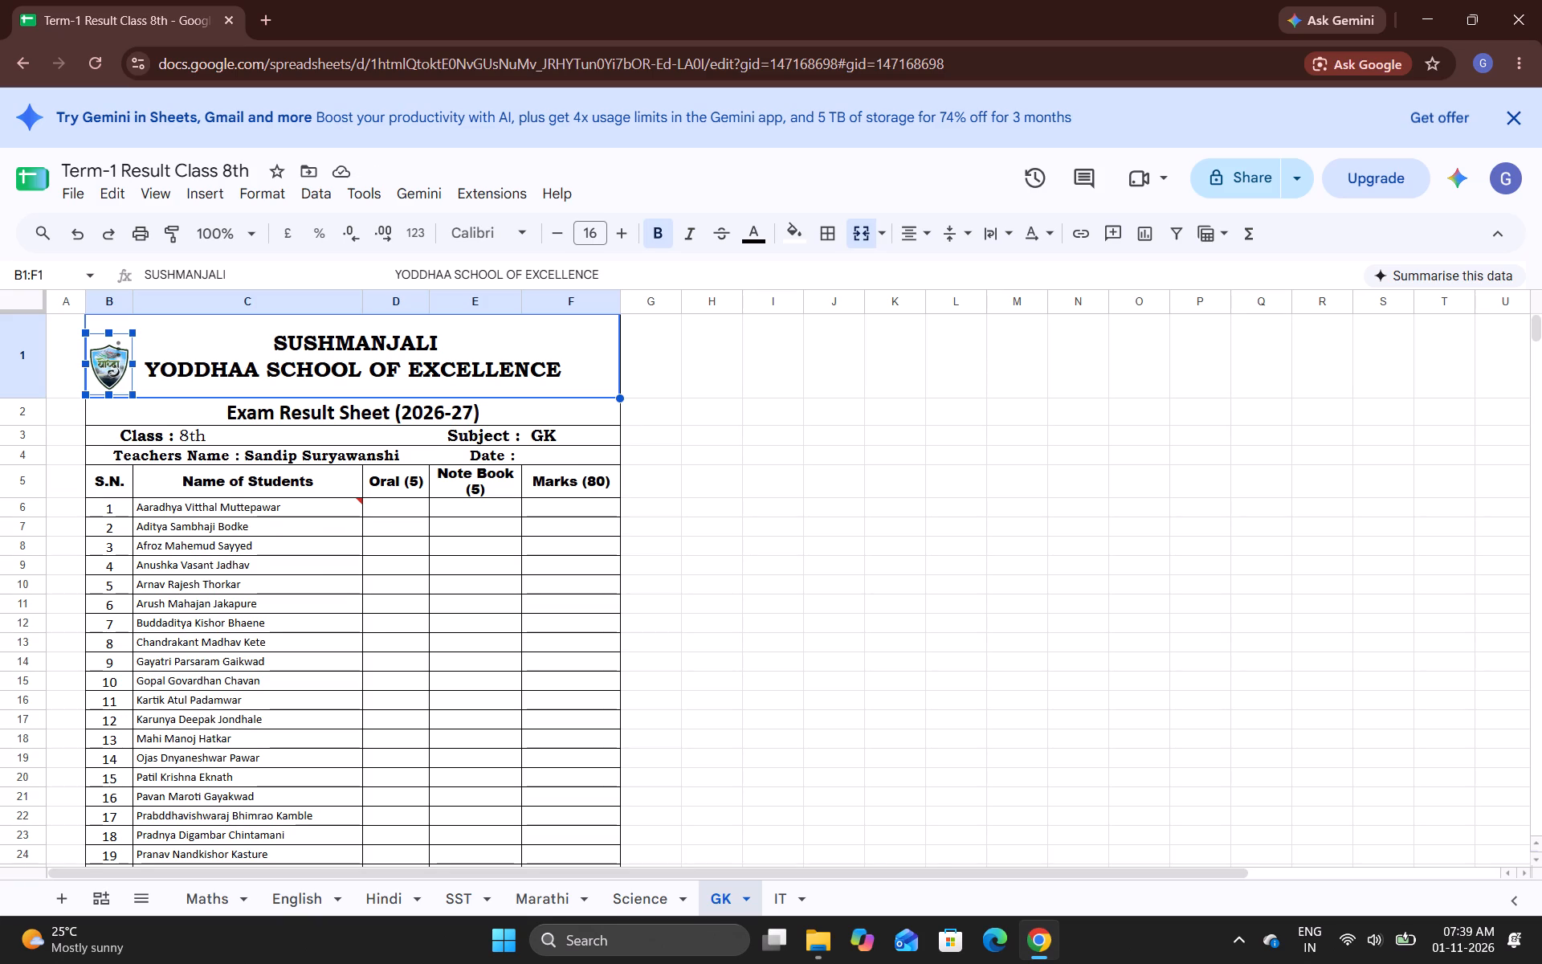
drag(98, 335, 98, 322)
drag(98, 322, 97, 329)
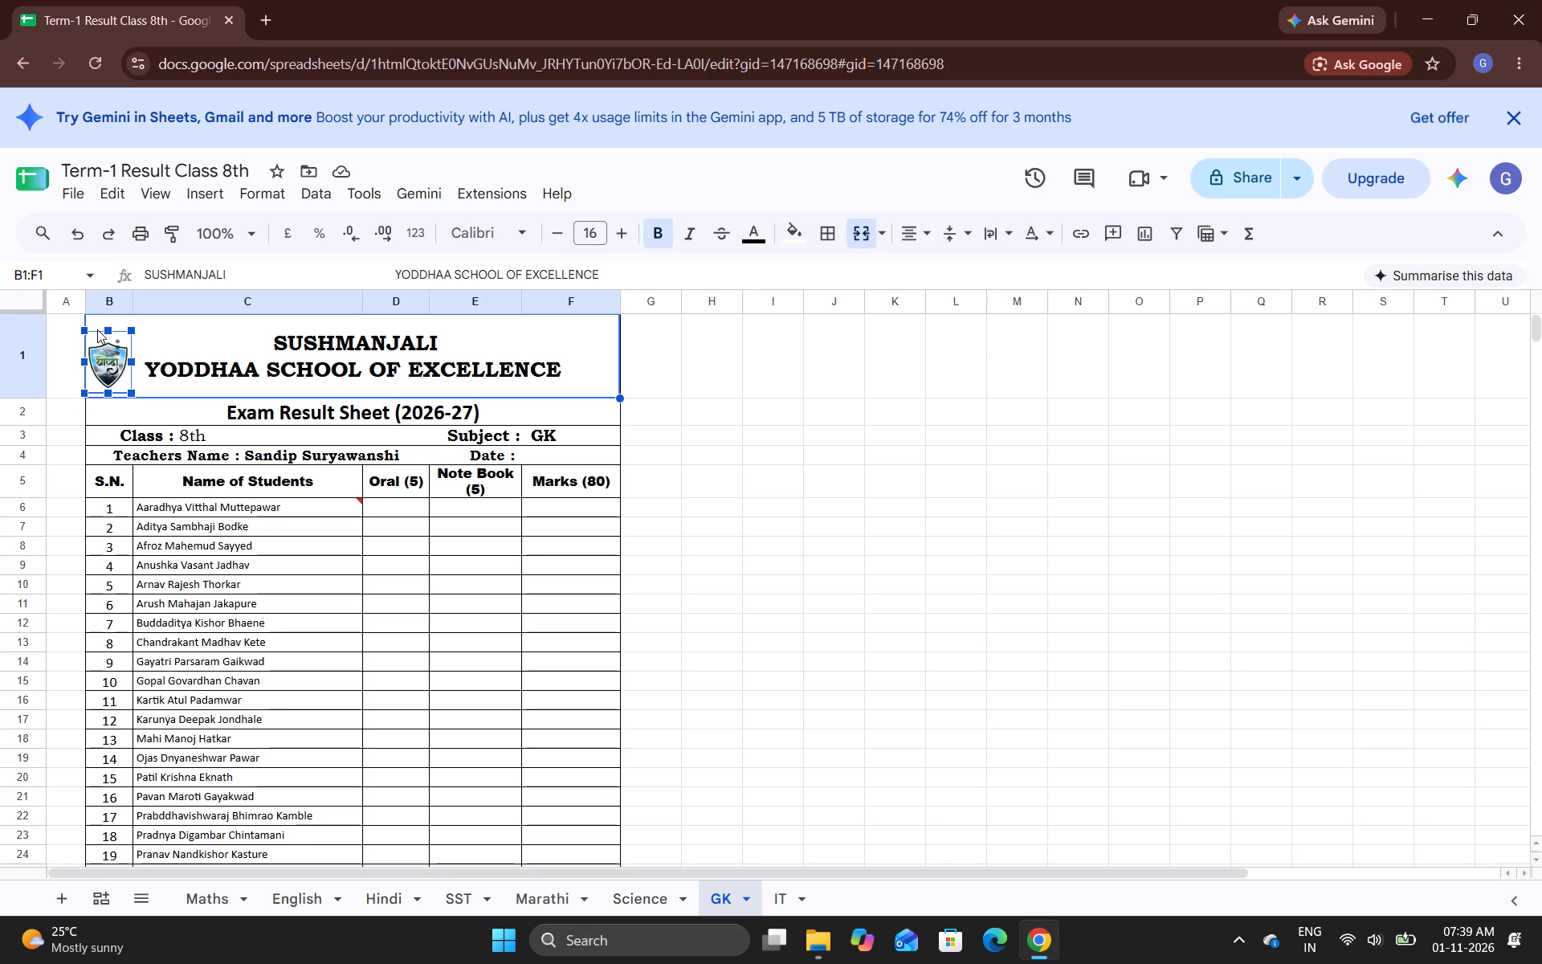
drag(97, 329, 97, 326)
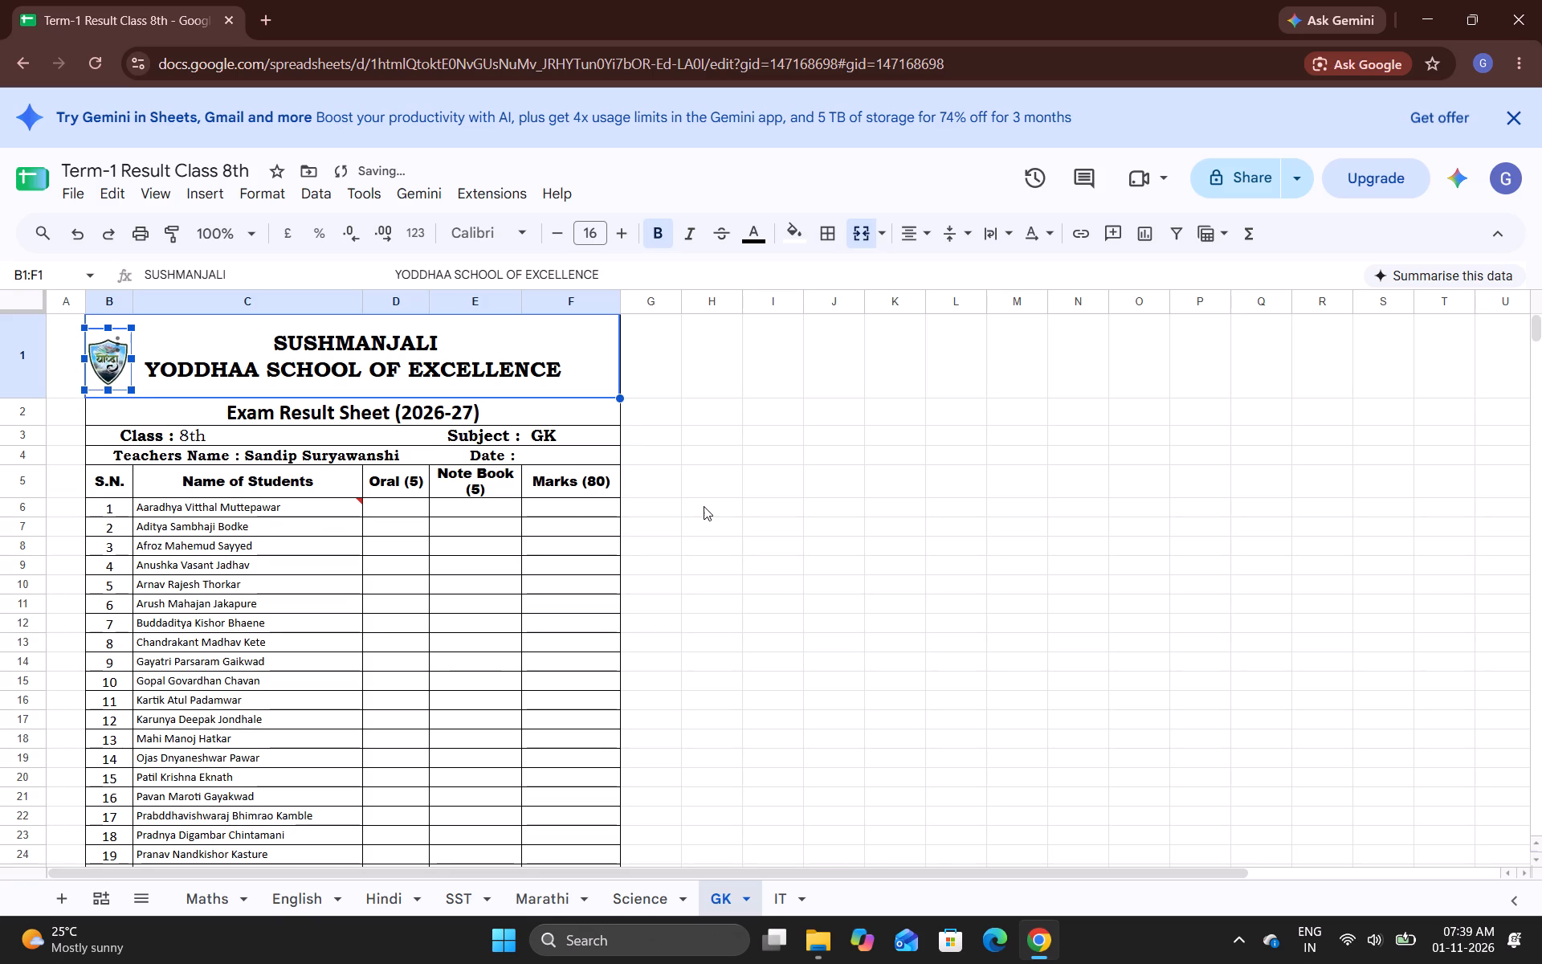
click(704, 506)
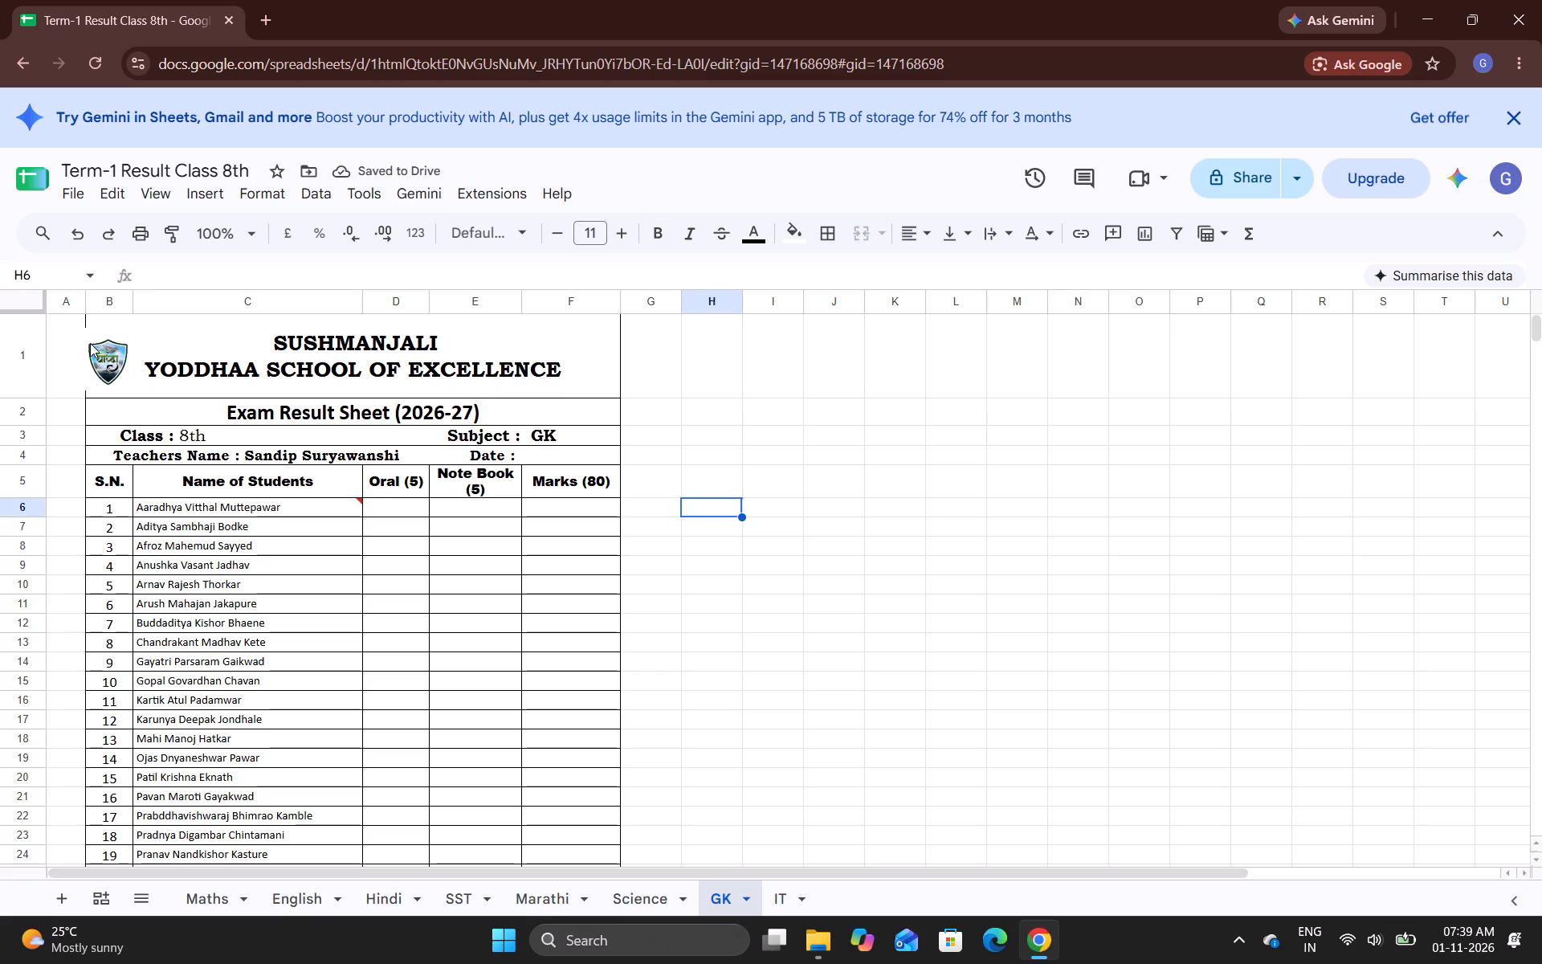
click(94, 346)
click(102, 349)
click(683, 420)
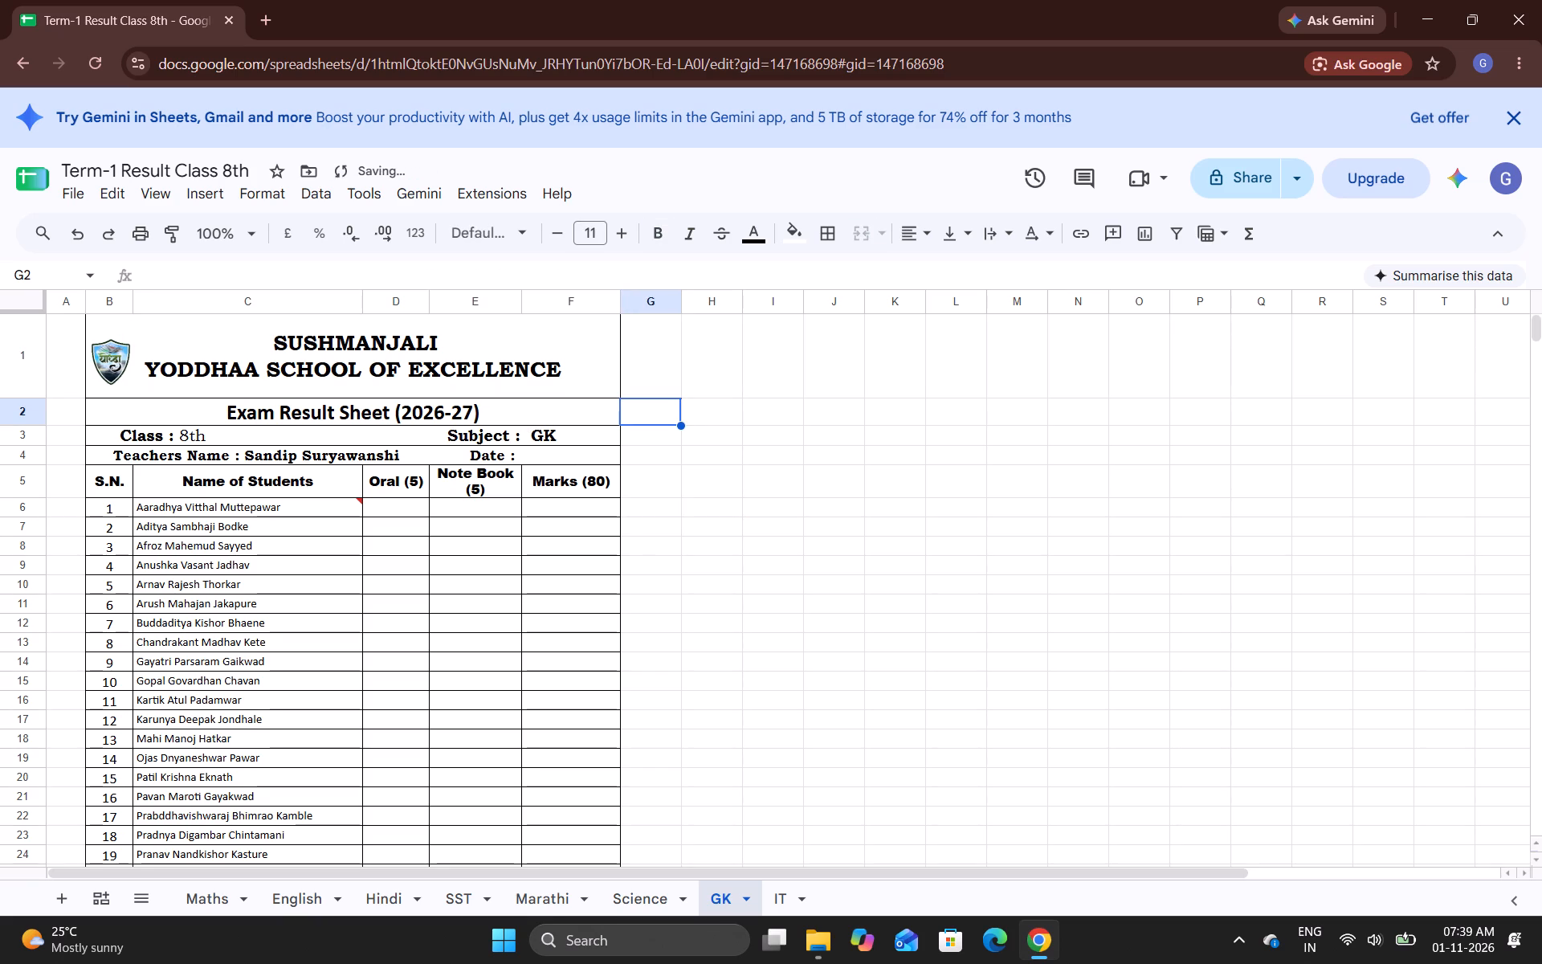
Delete the surname from the Teachers Name line in row 4 of the IT sheet, keeping only the first name.
click(771, 900)
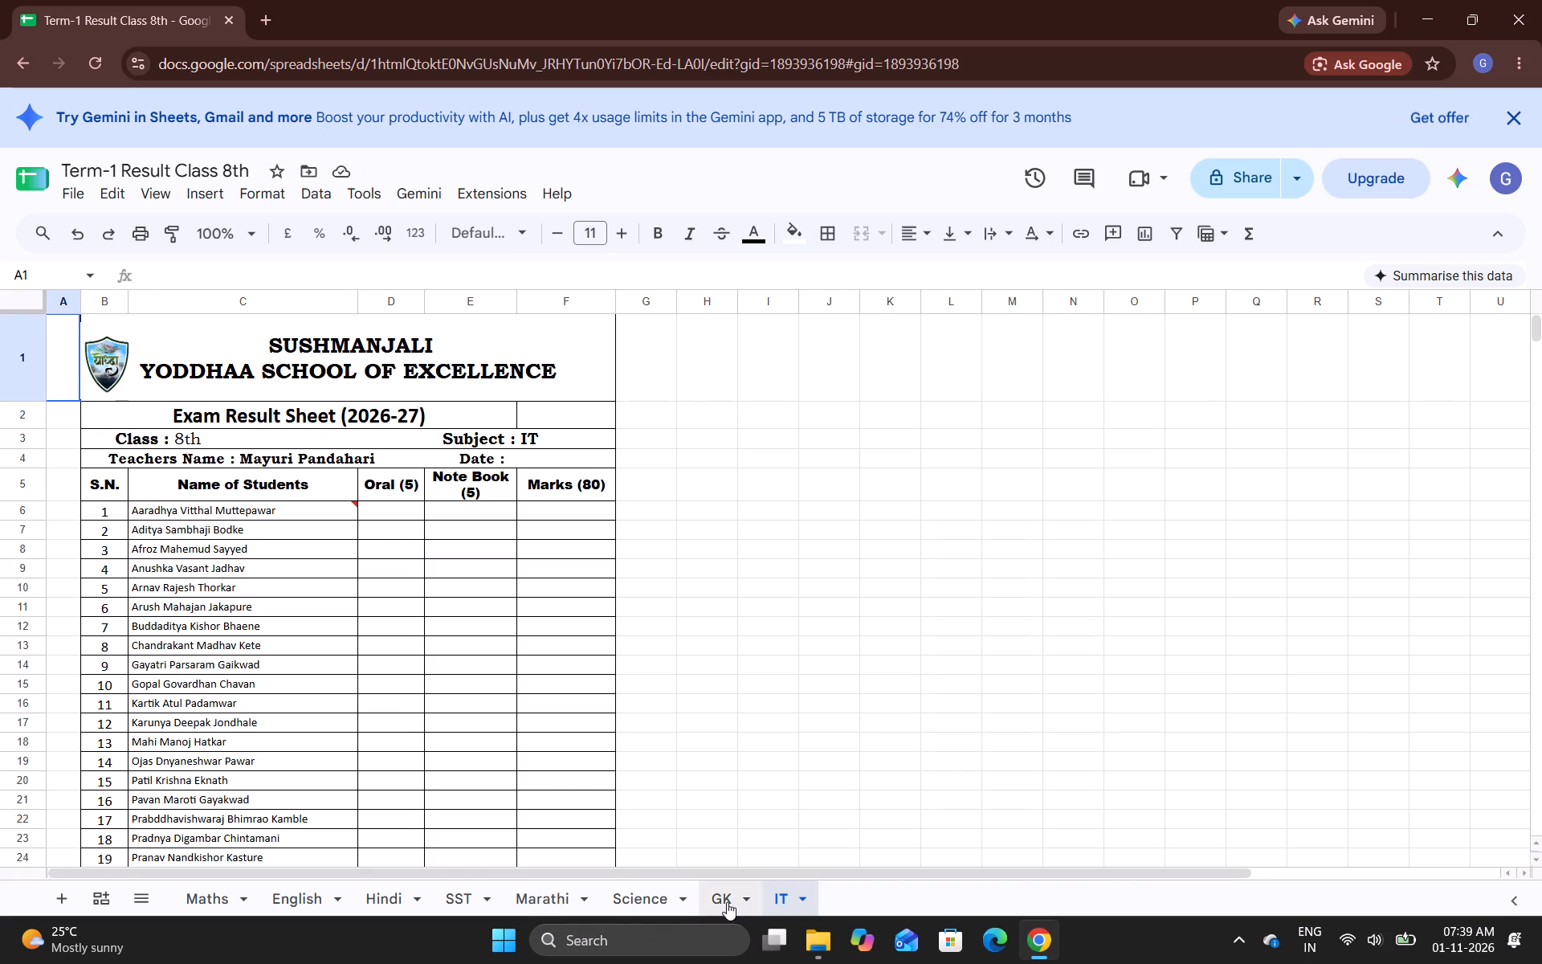
click(388, 464)
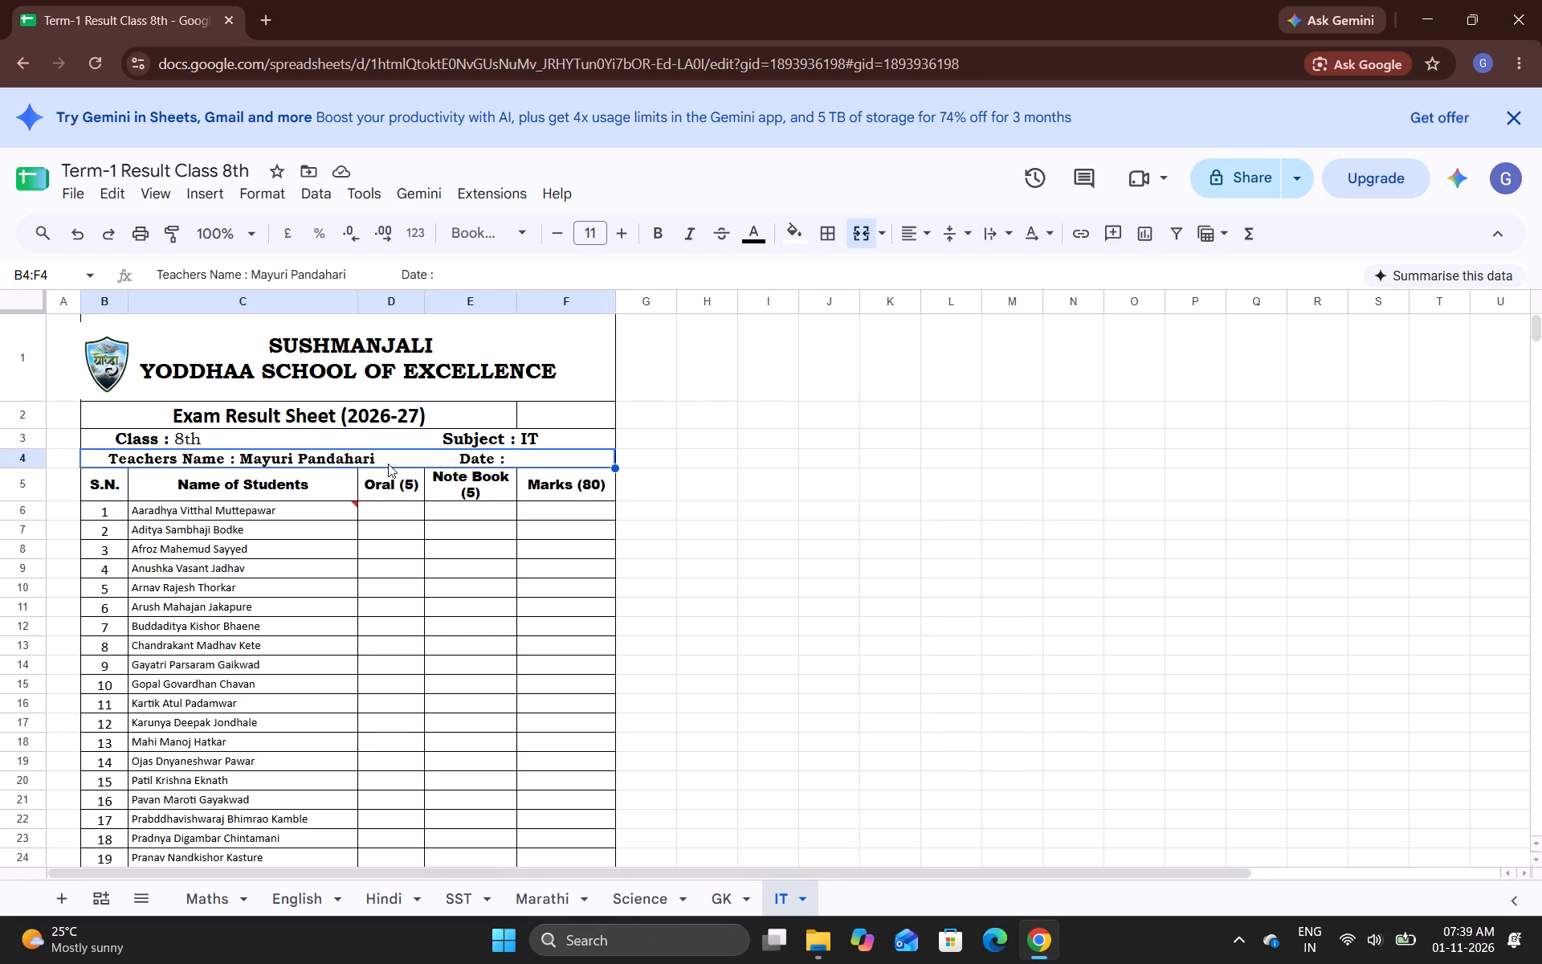
double_click(384, 458)
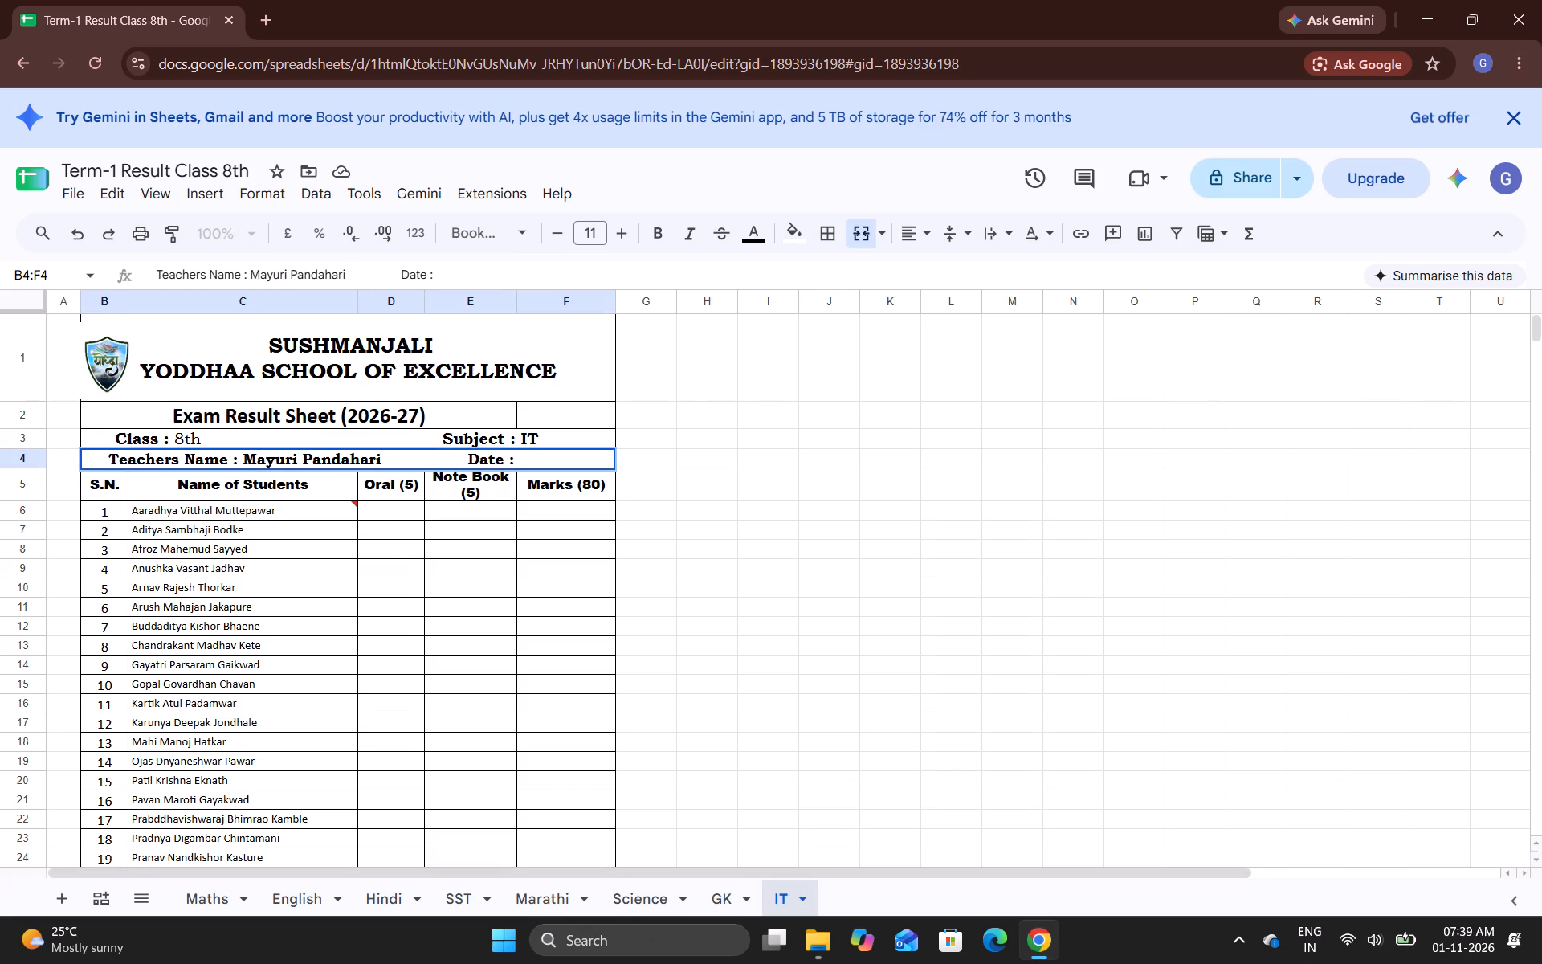
click(384, 458)
key(Left)
key(BackSpace)
key(BackSpace)
key(BackSpace)
key(BackSpace)
key(BackSpace)
key(BackSpace)
key(BackSpace)
key(BackSpace)
key(BackSpace)
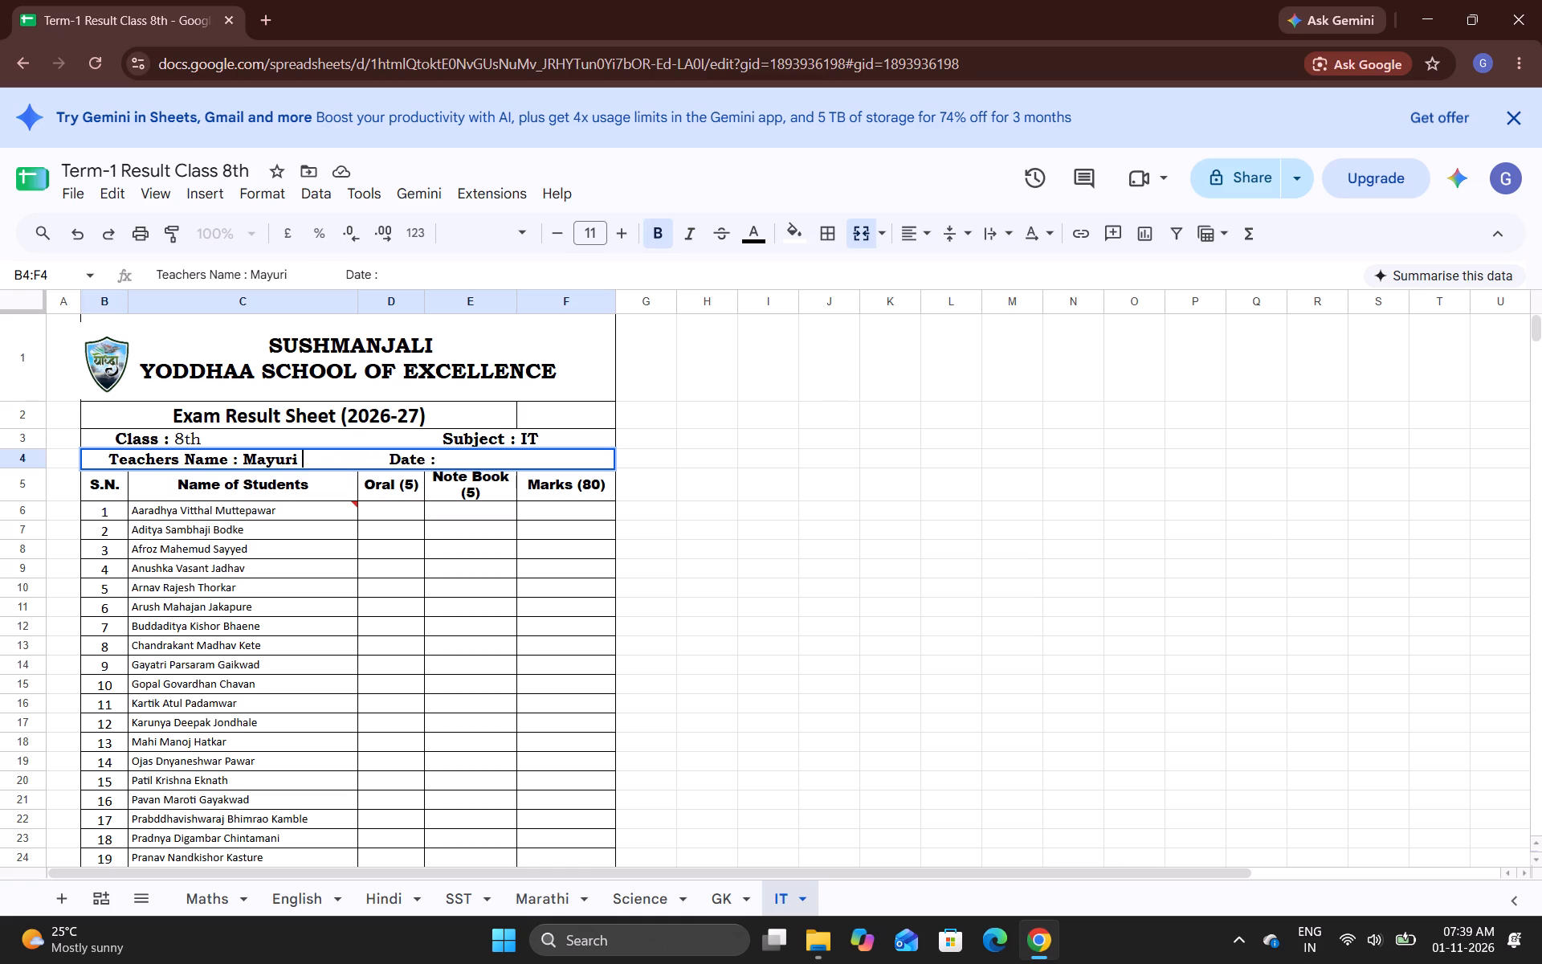
click(809, 483)
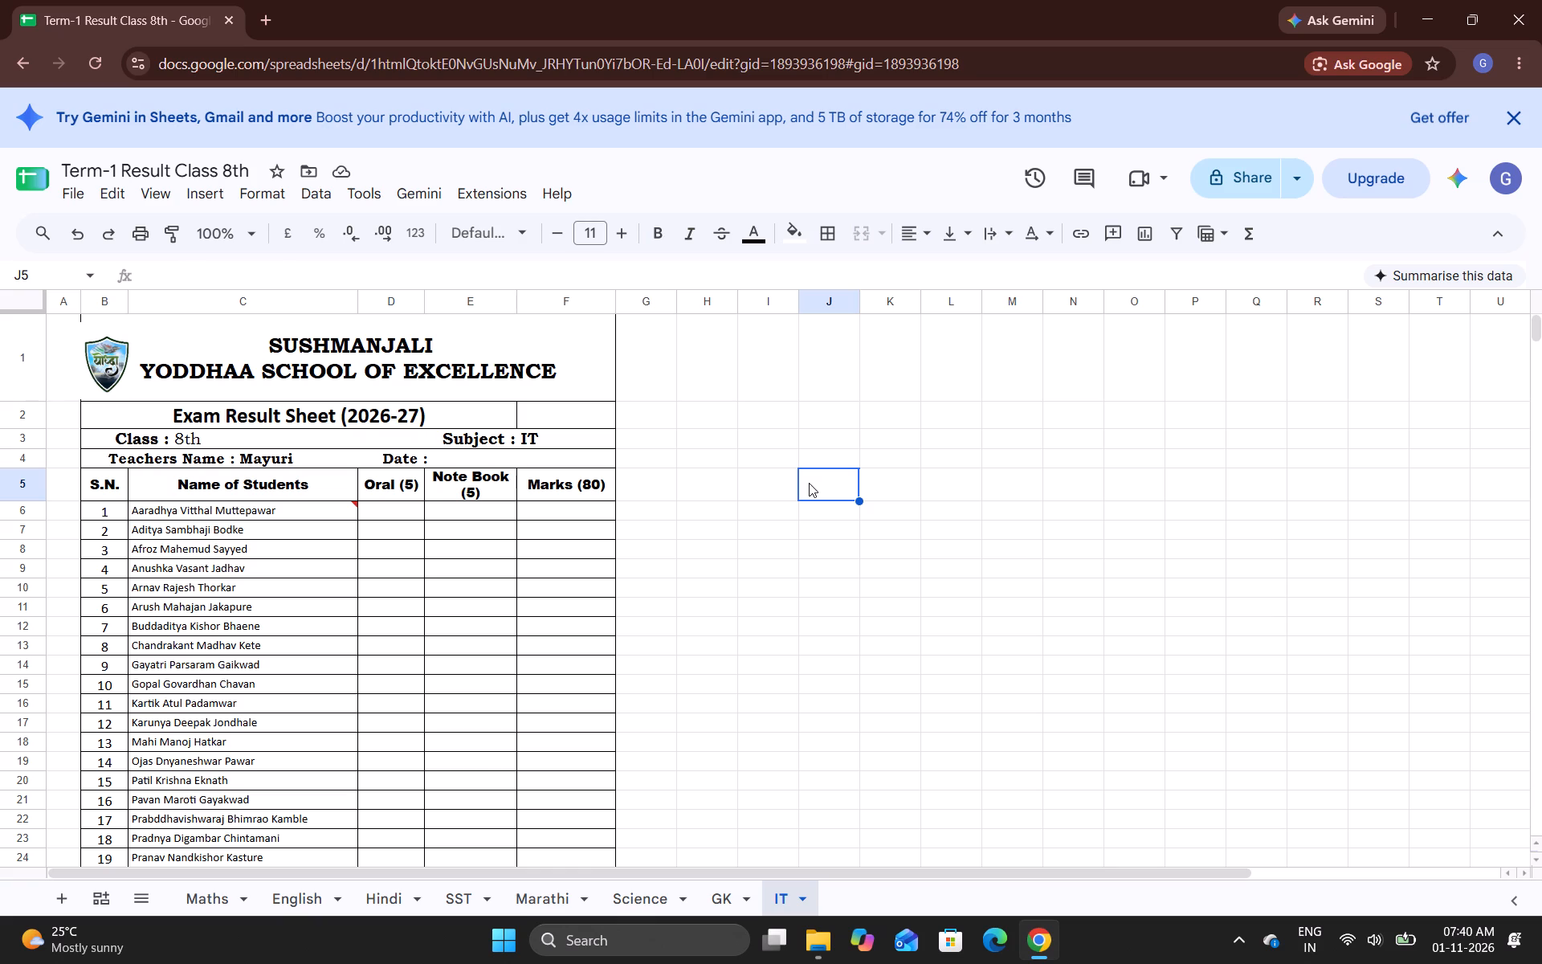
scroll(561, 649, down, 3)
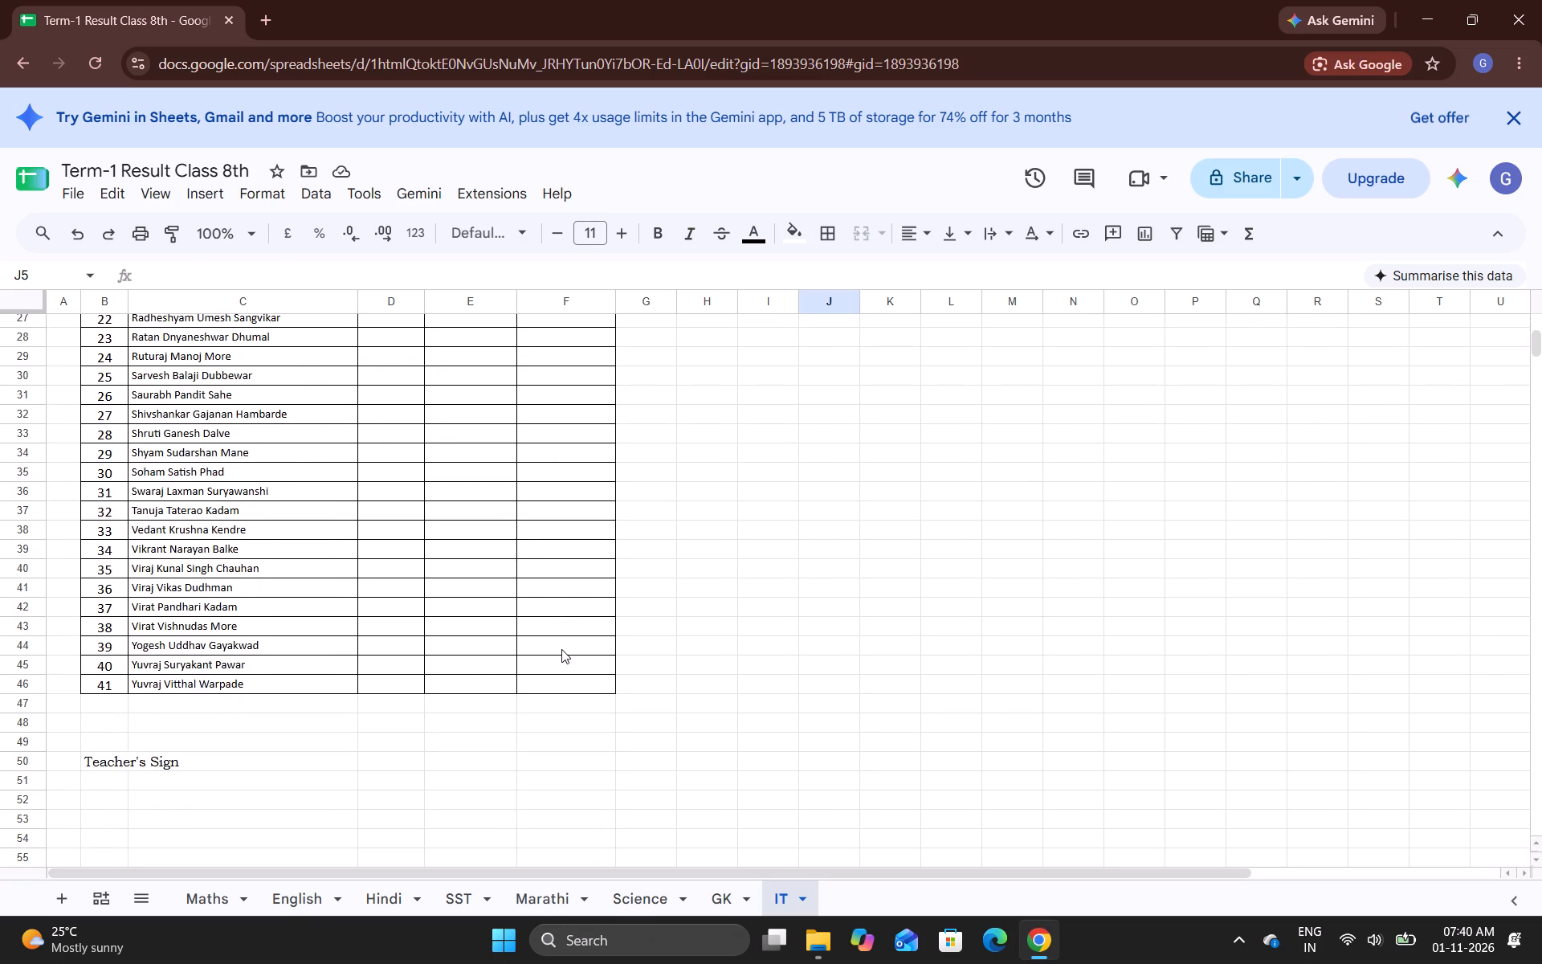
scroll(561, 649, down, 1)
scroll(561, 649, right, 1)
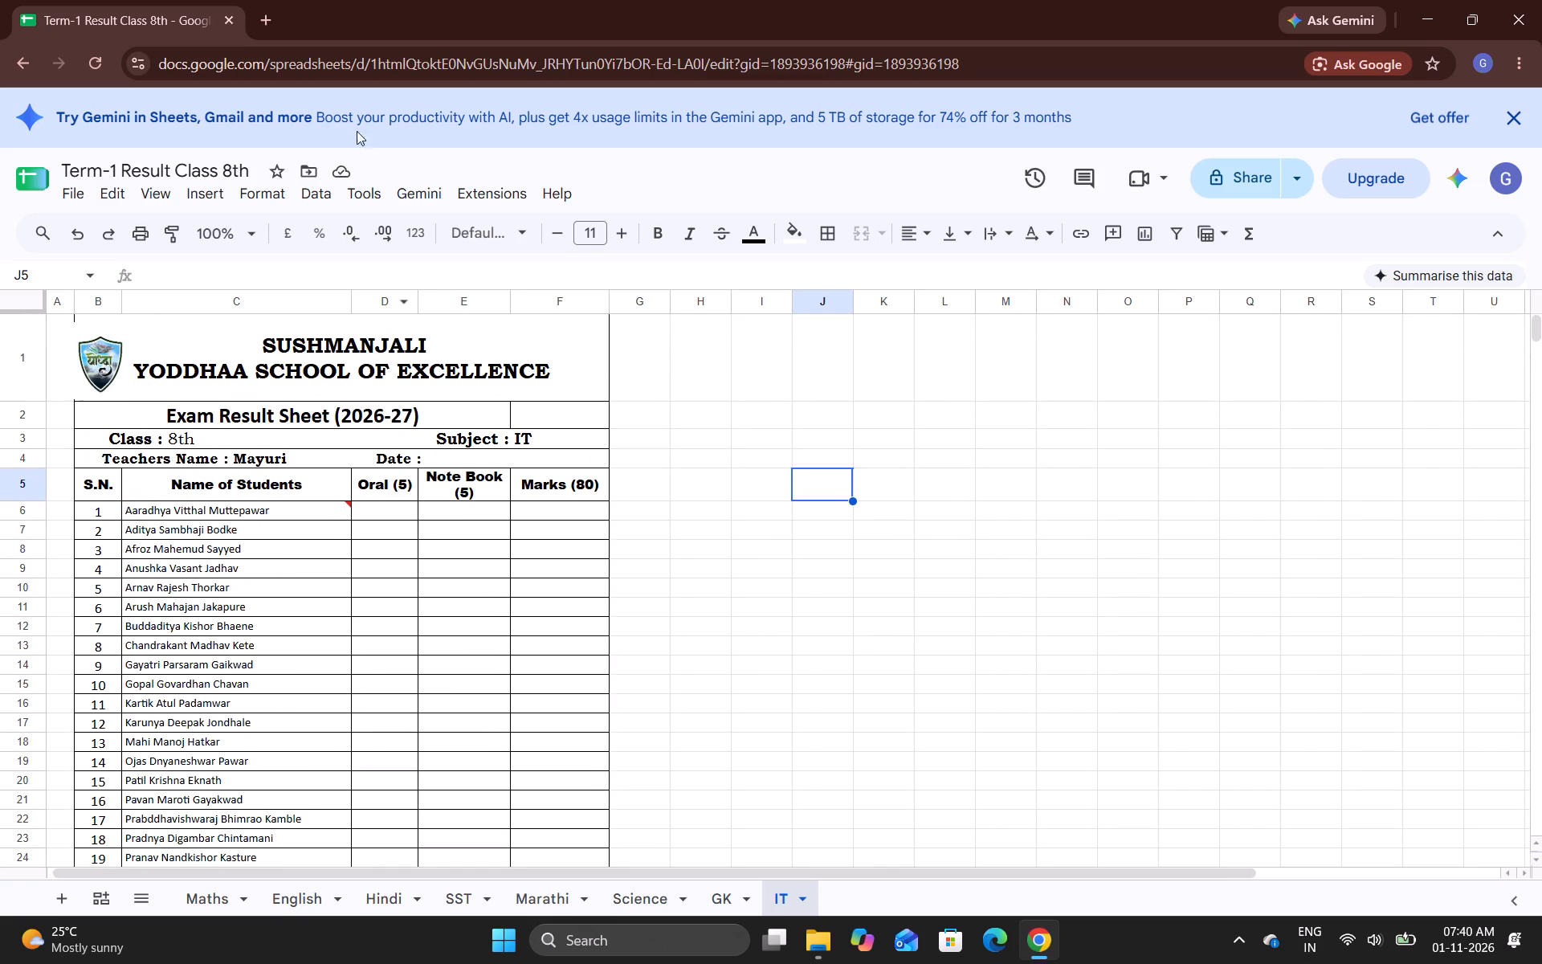
click(269, 24)
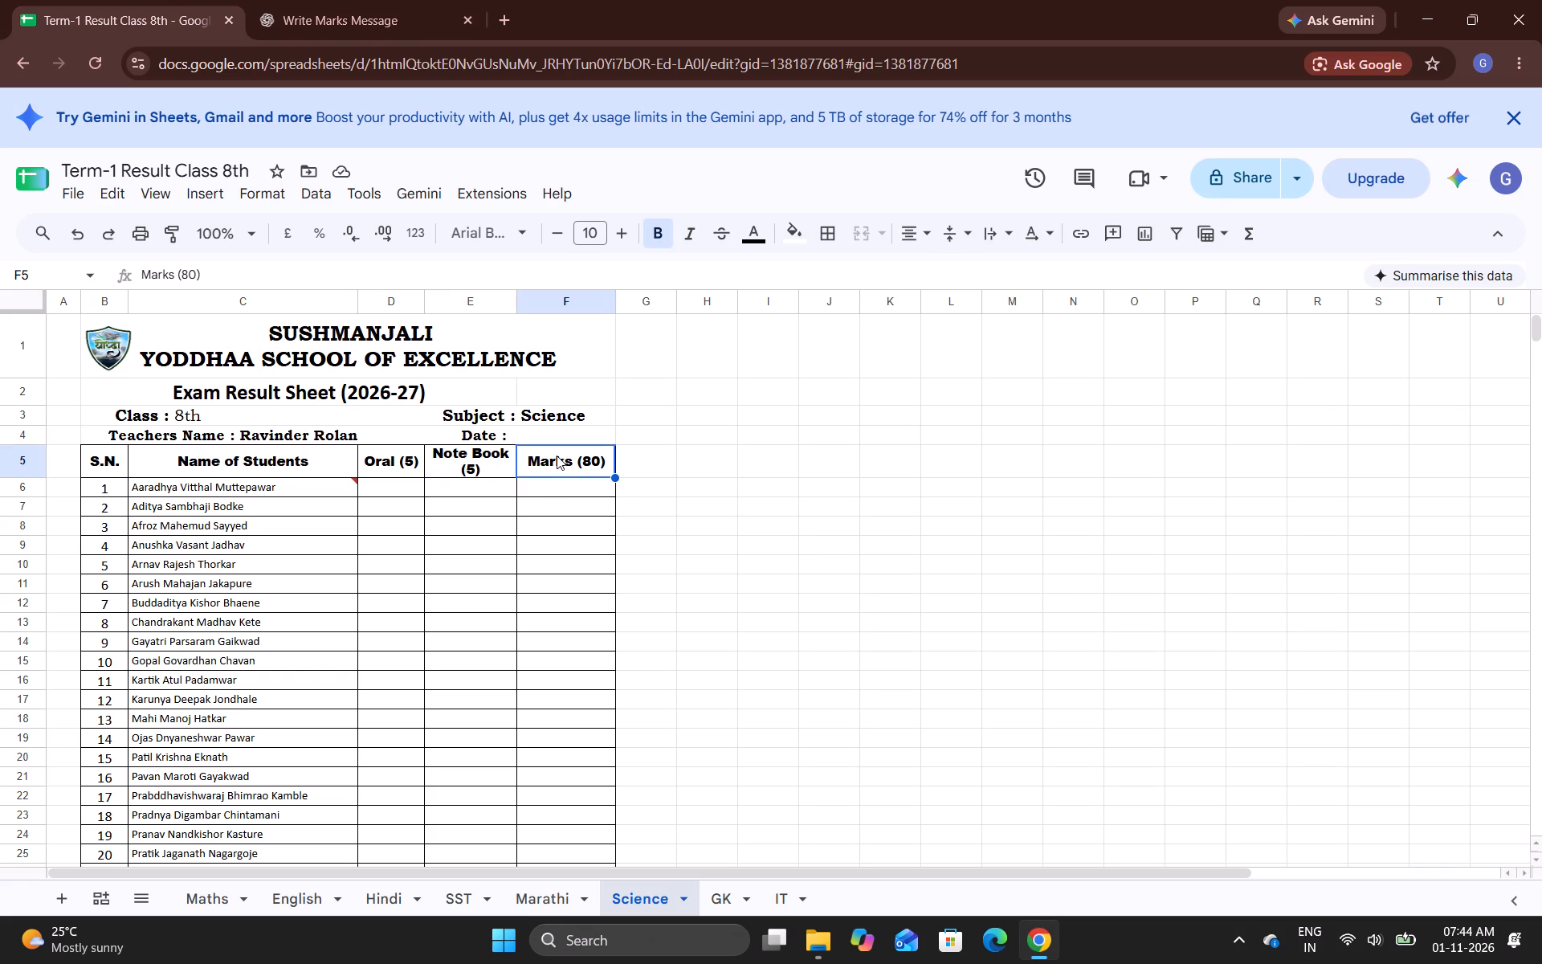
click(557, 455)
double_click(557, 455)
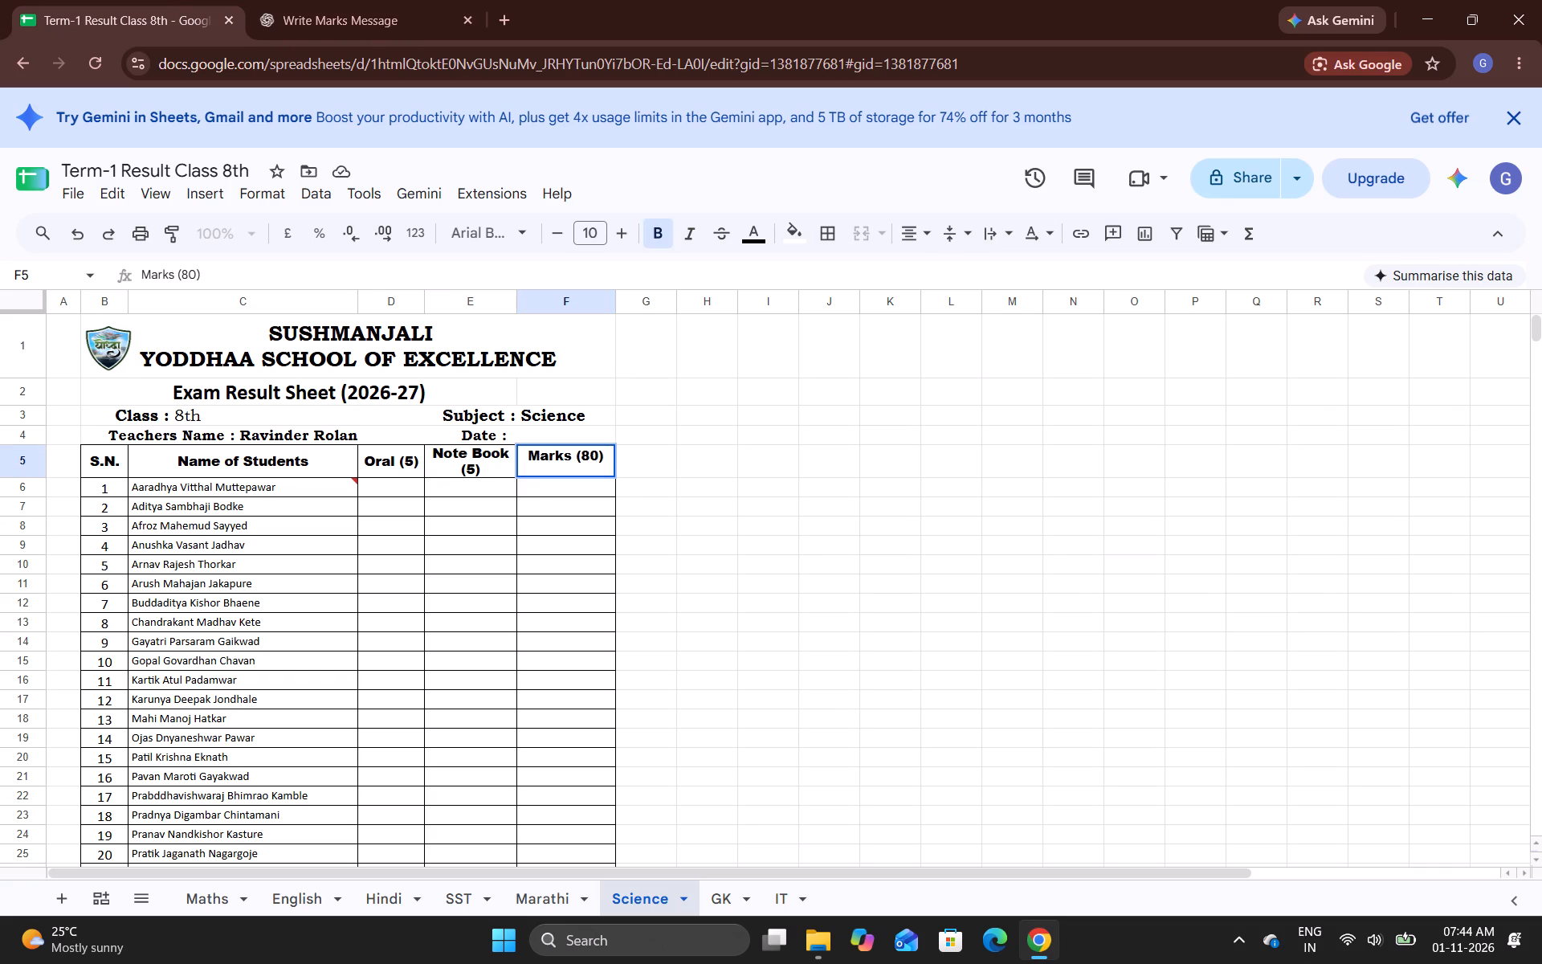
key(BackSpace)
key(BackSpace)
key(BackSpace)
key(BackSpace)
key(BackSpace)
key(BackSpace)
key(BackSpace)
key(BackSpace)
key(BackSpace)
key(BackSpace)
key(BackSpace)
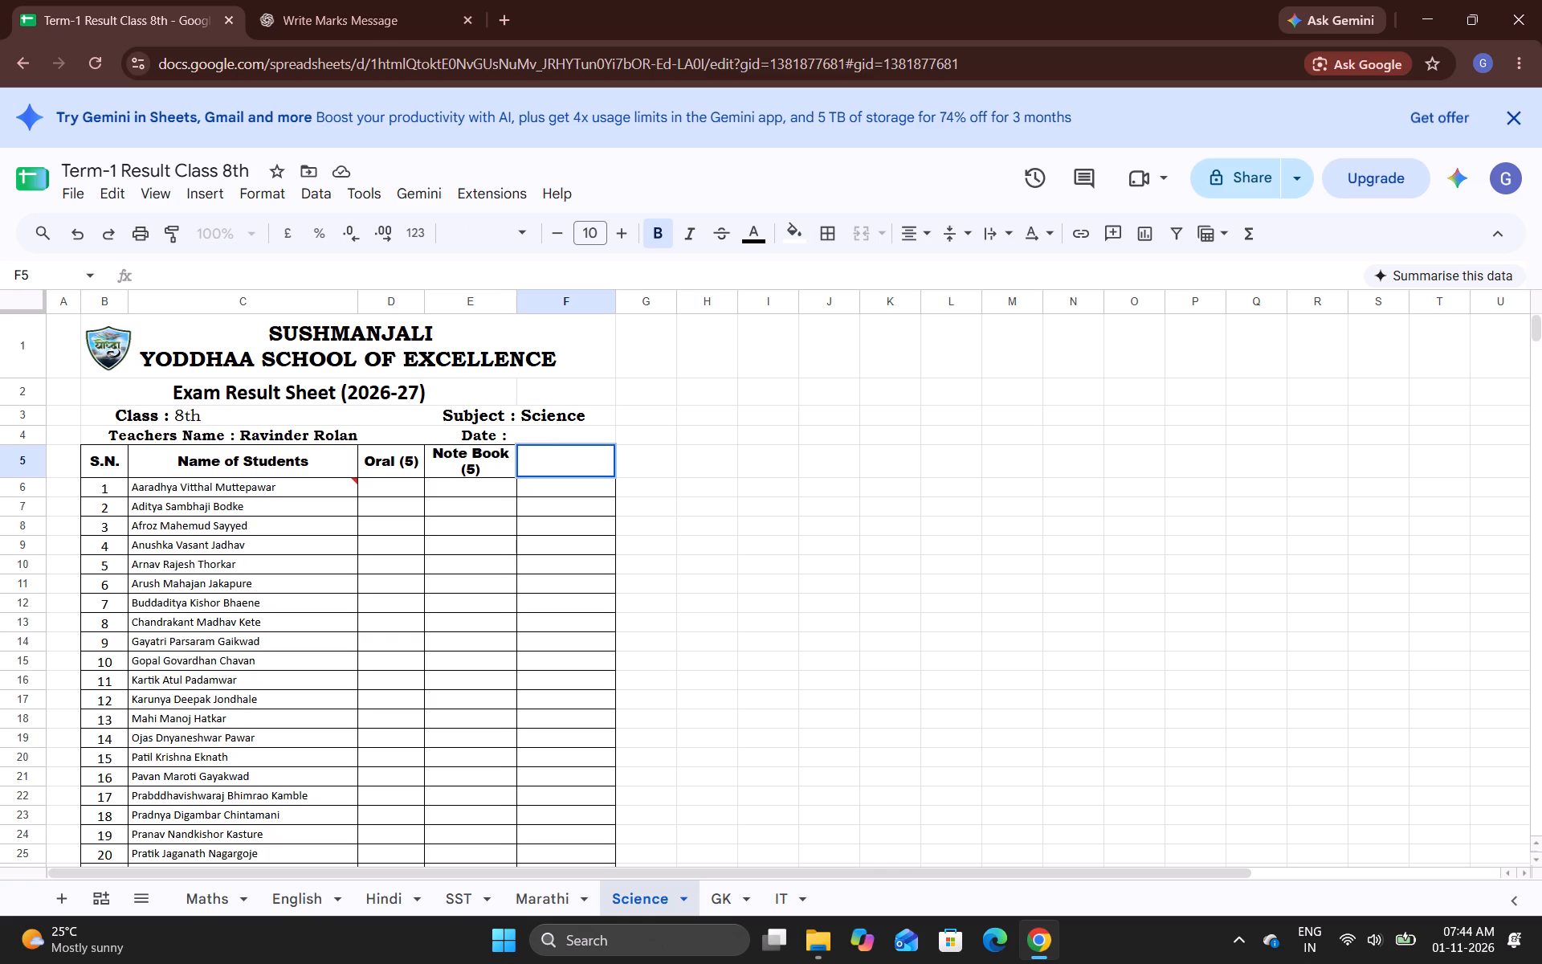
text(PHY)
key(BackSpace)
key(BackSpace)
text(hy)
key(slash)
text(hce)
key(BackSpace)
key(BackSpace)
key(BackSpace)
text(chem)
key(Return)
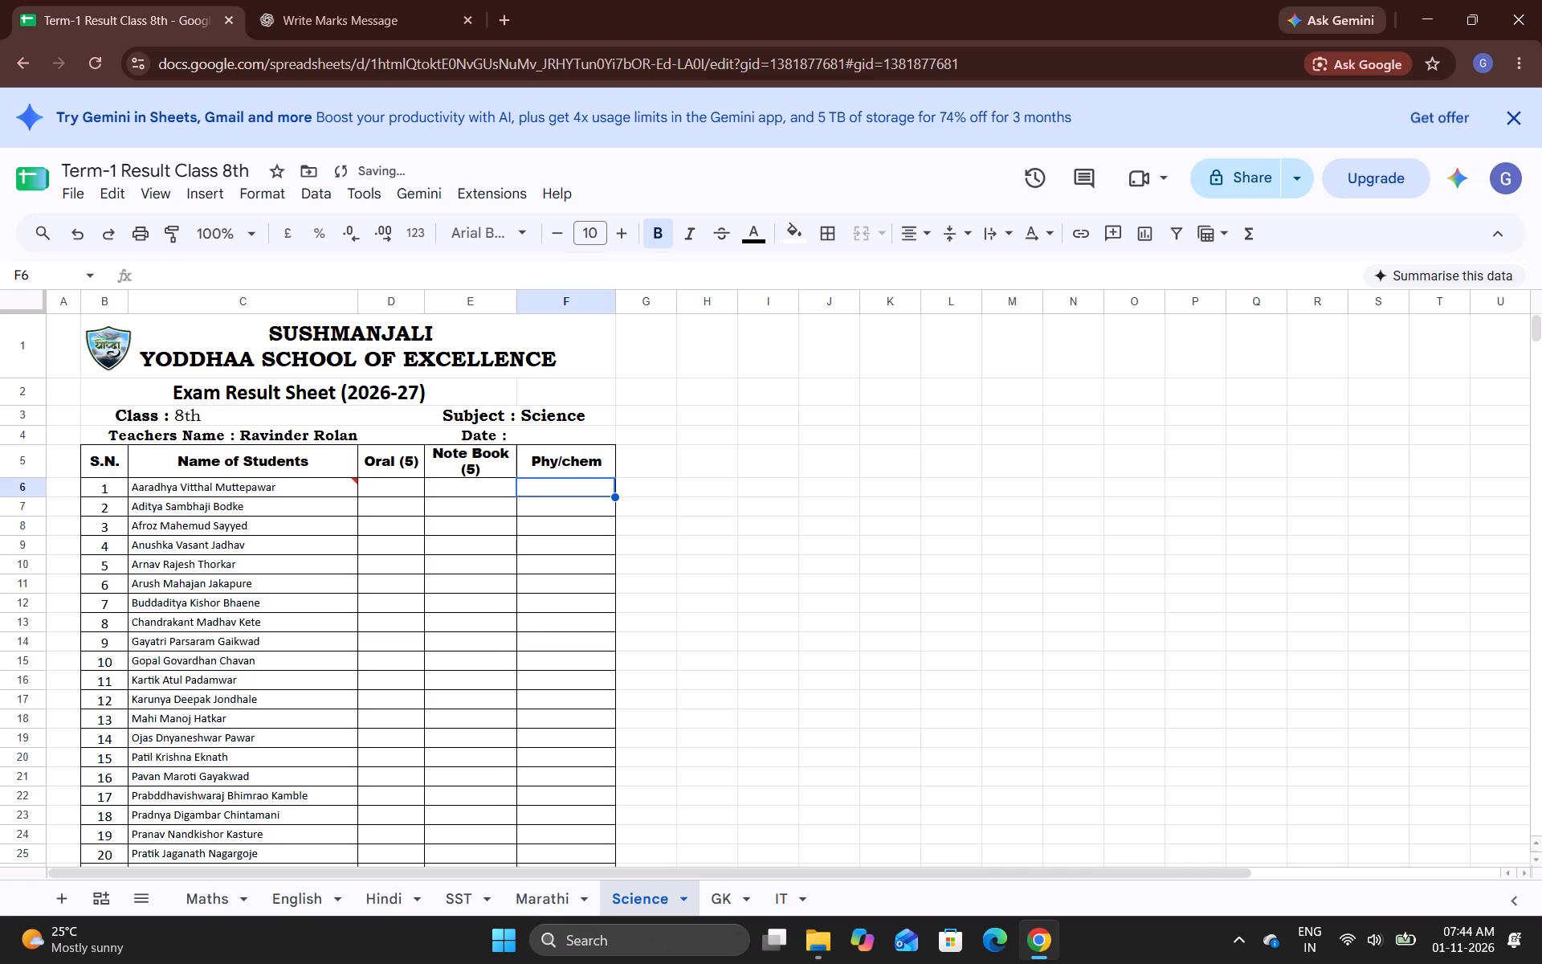
Narrow column F of the Science sheet to just over half its width.
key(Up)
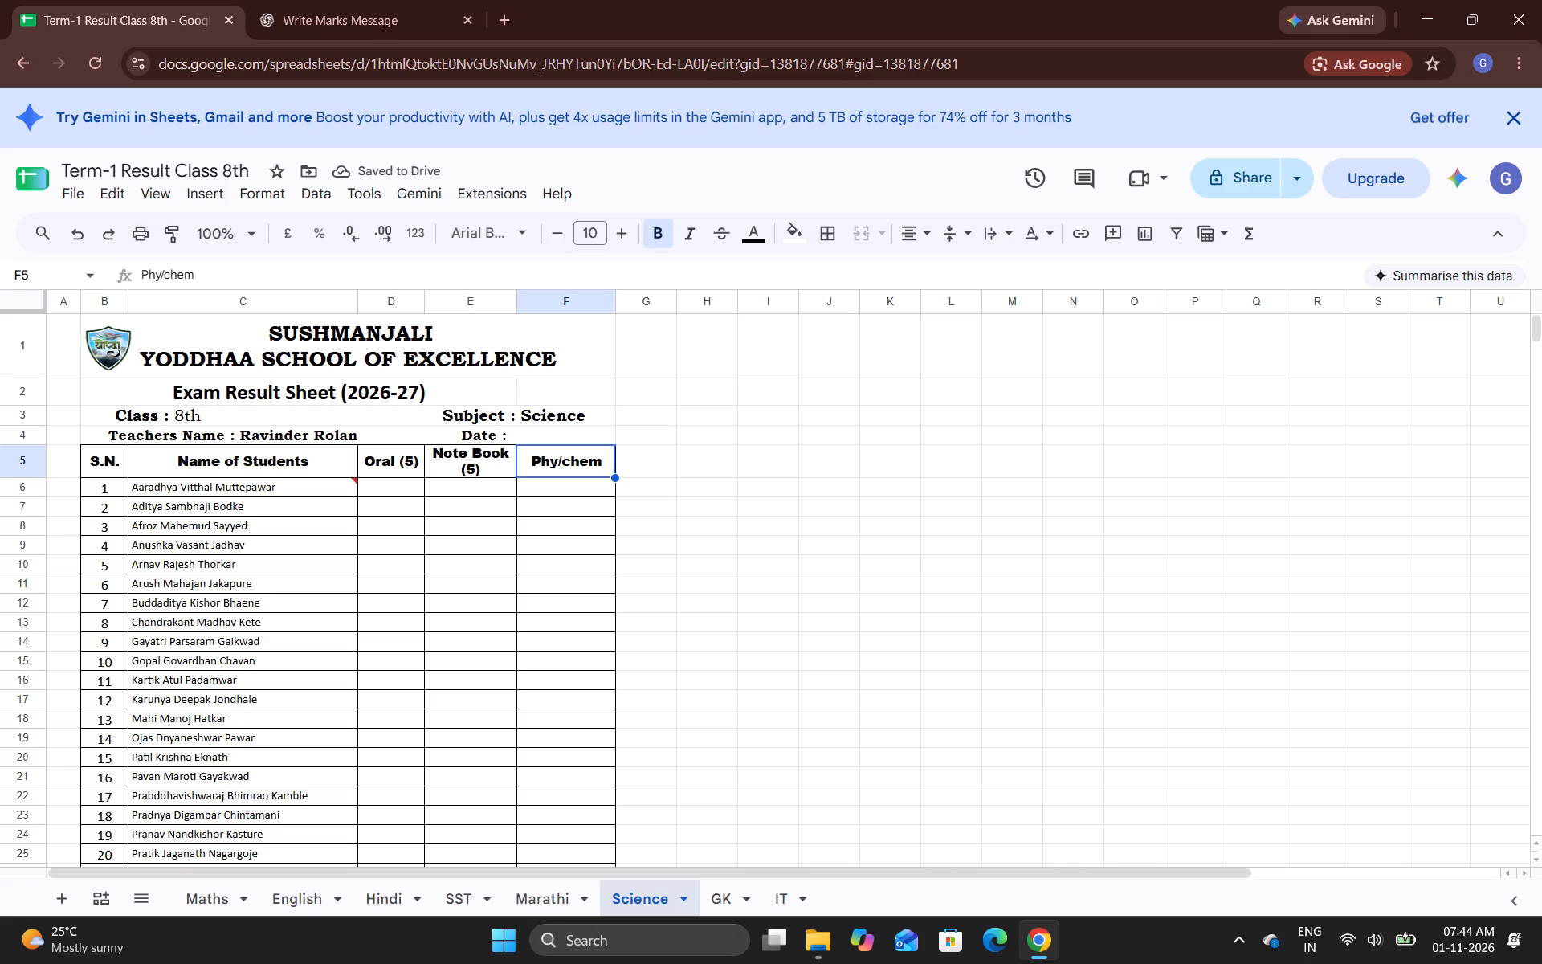
drag(614, 304, 581, 310)
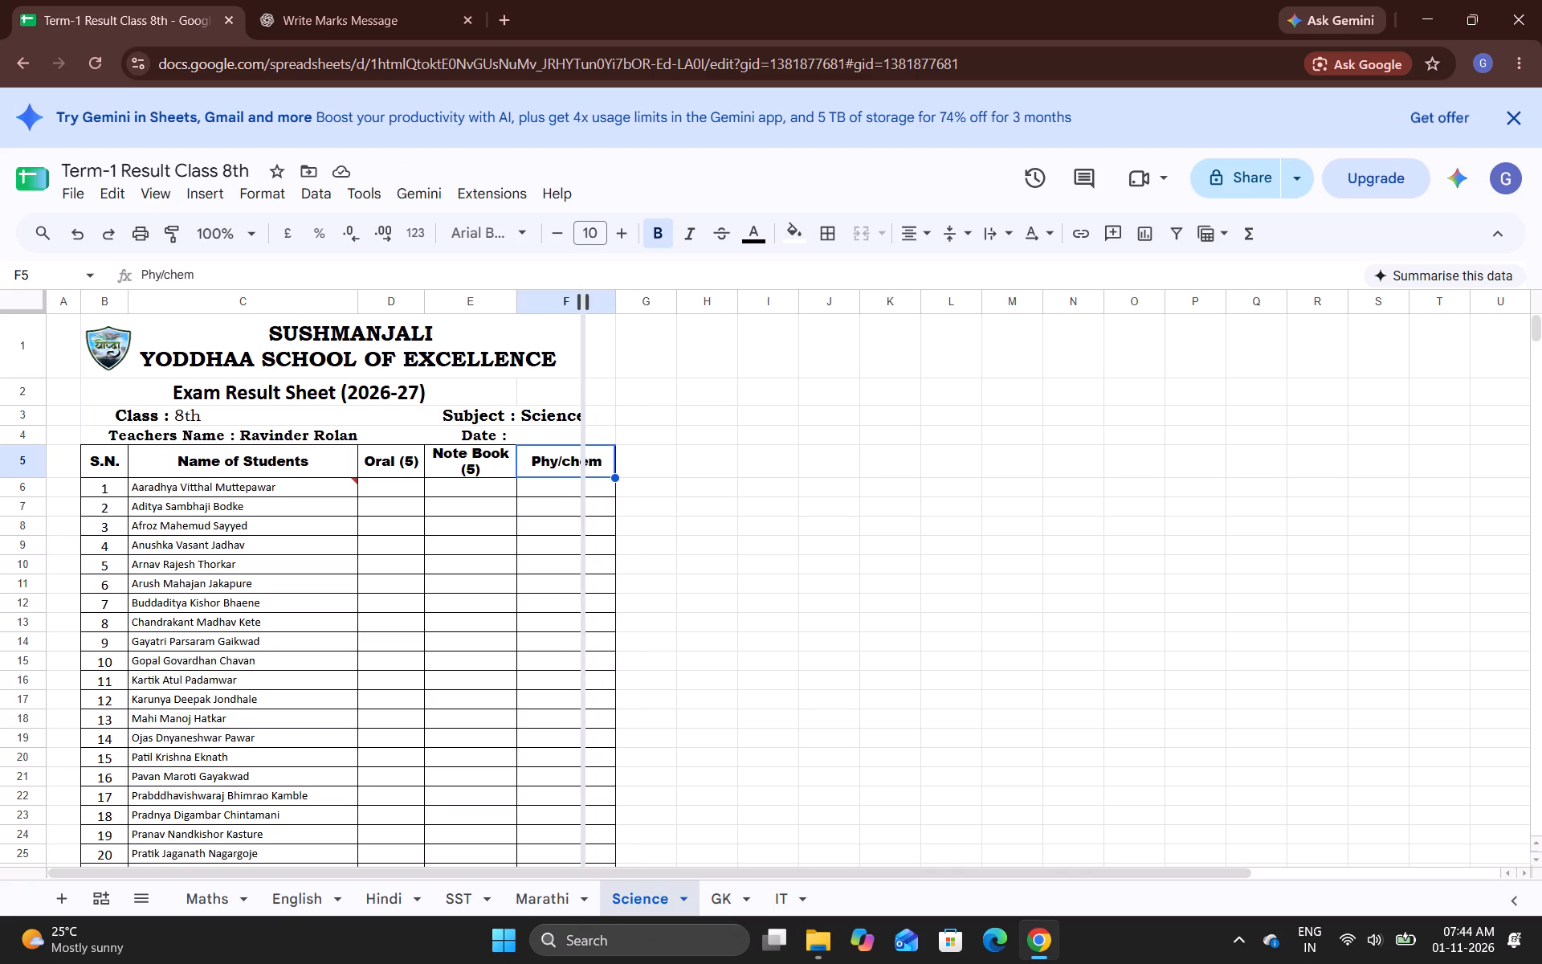
drag(581, 310, 571, 312)
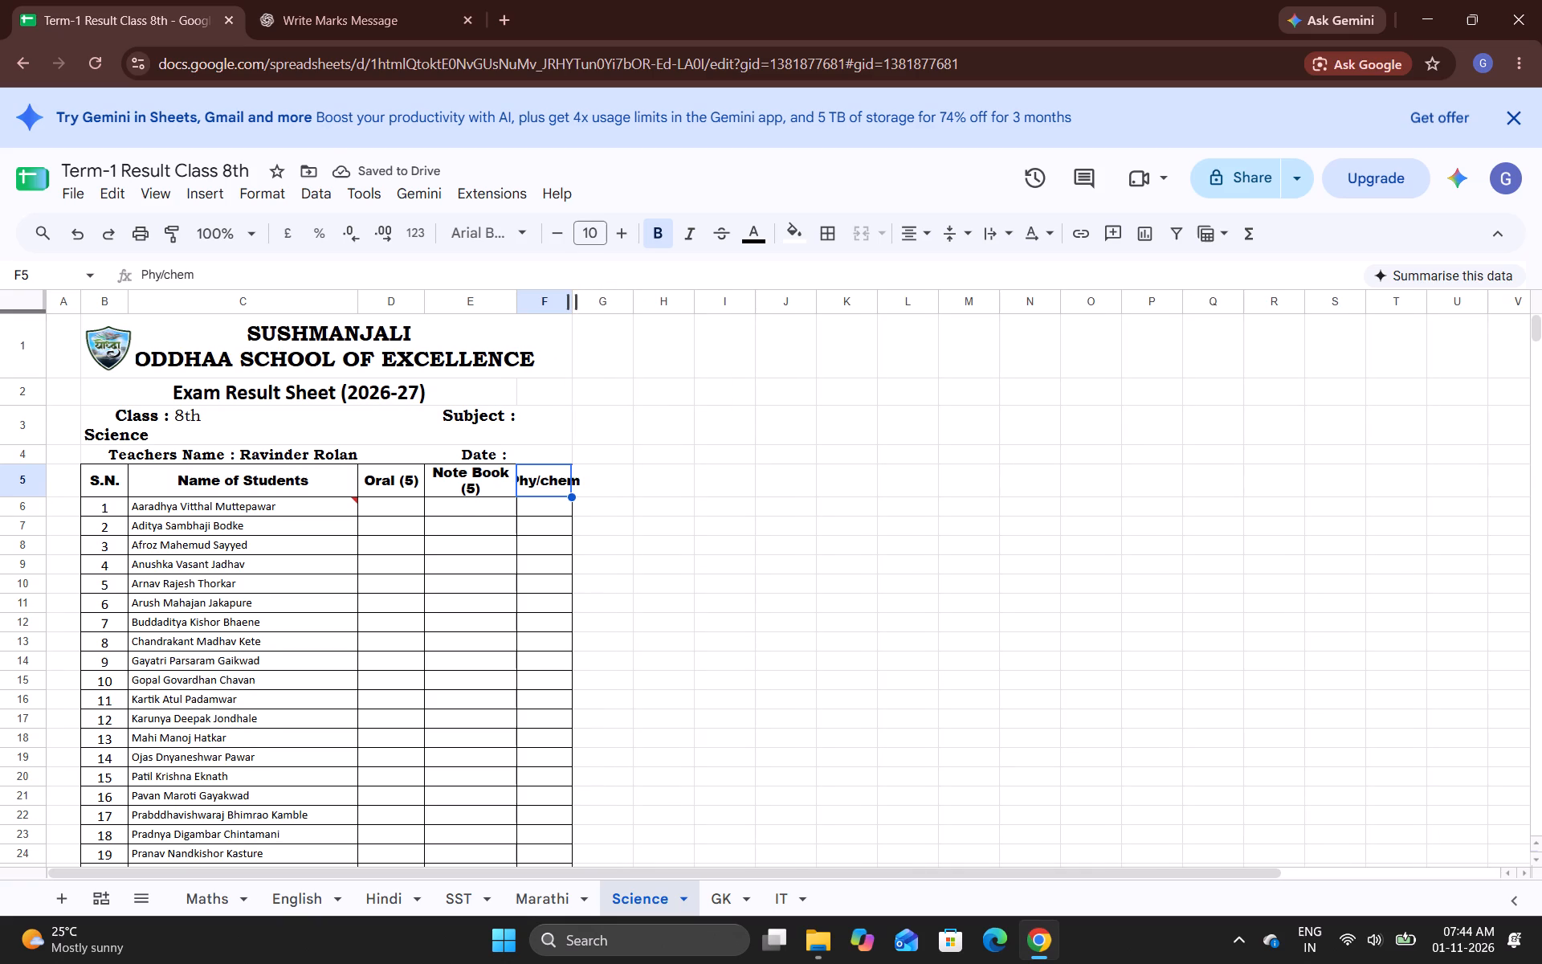
Enter the heading "Bio" in cell G5 and apply the Phy/chem heading's formatting to it.
click(587, 468)
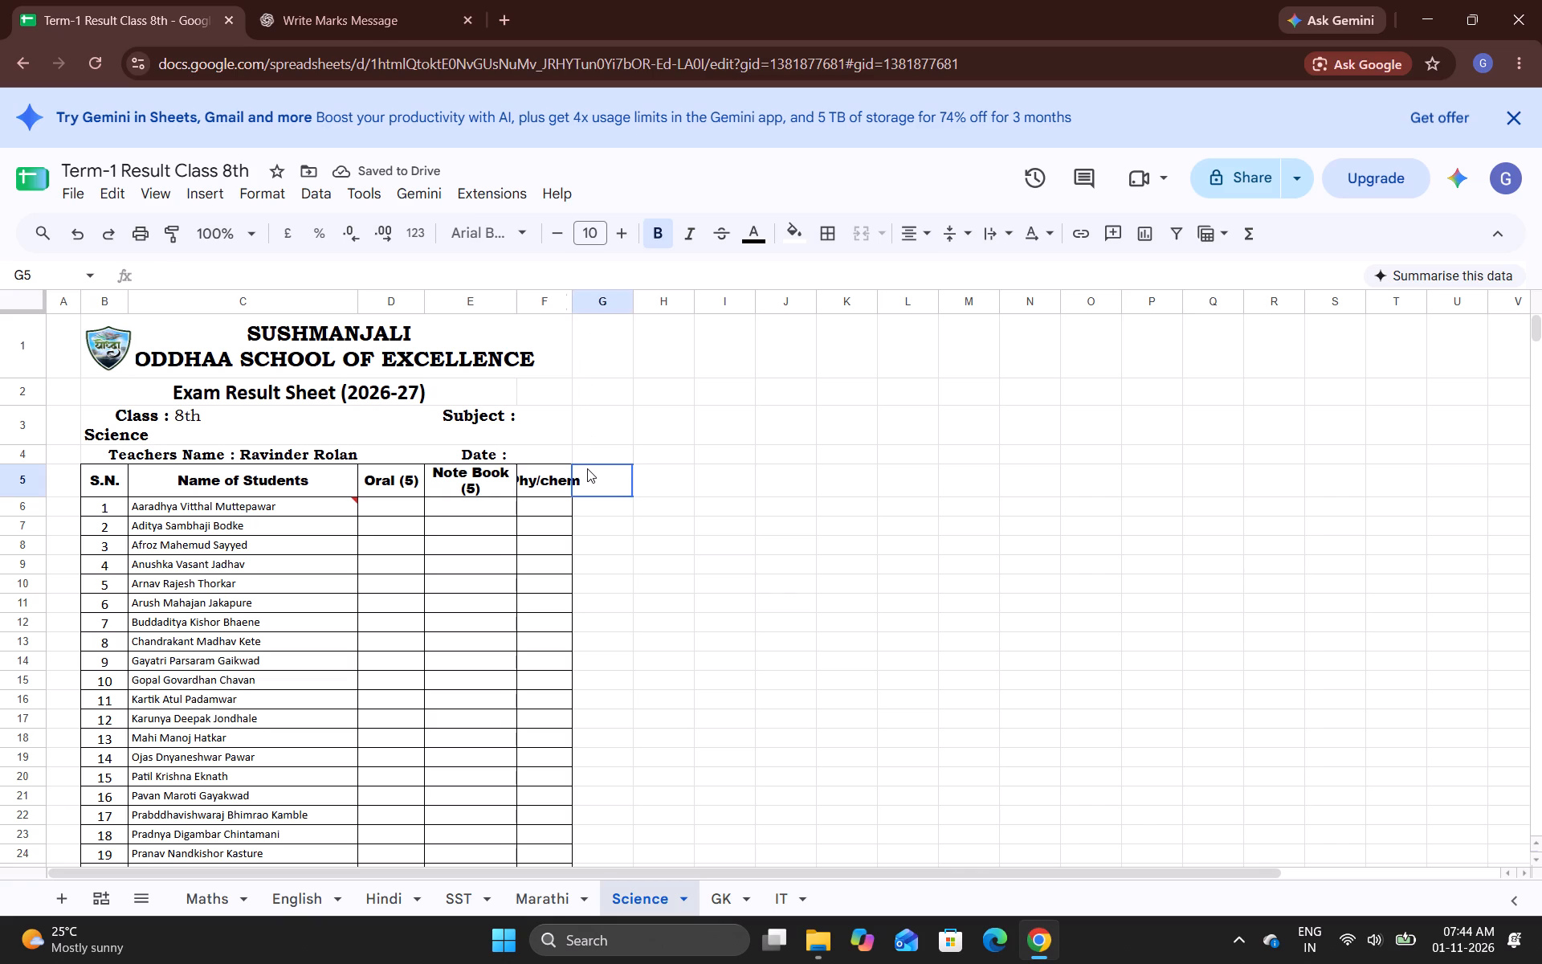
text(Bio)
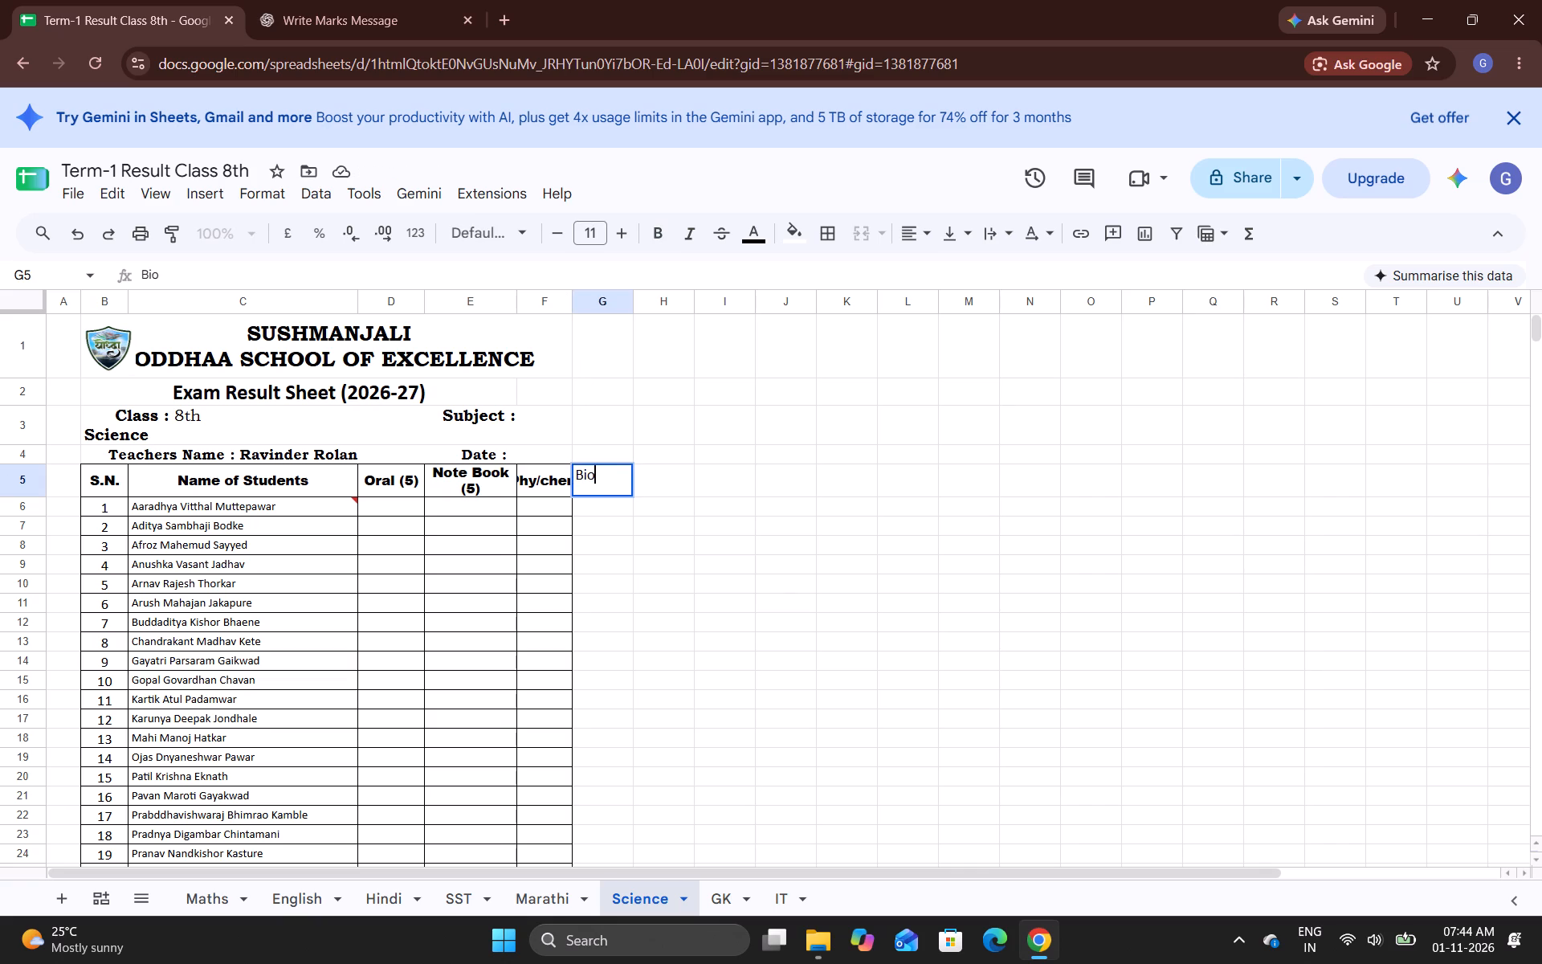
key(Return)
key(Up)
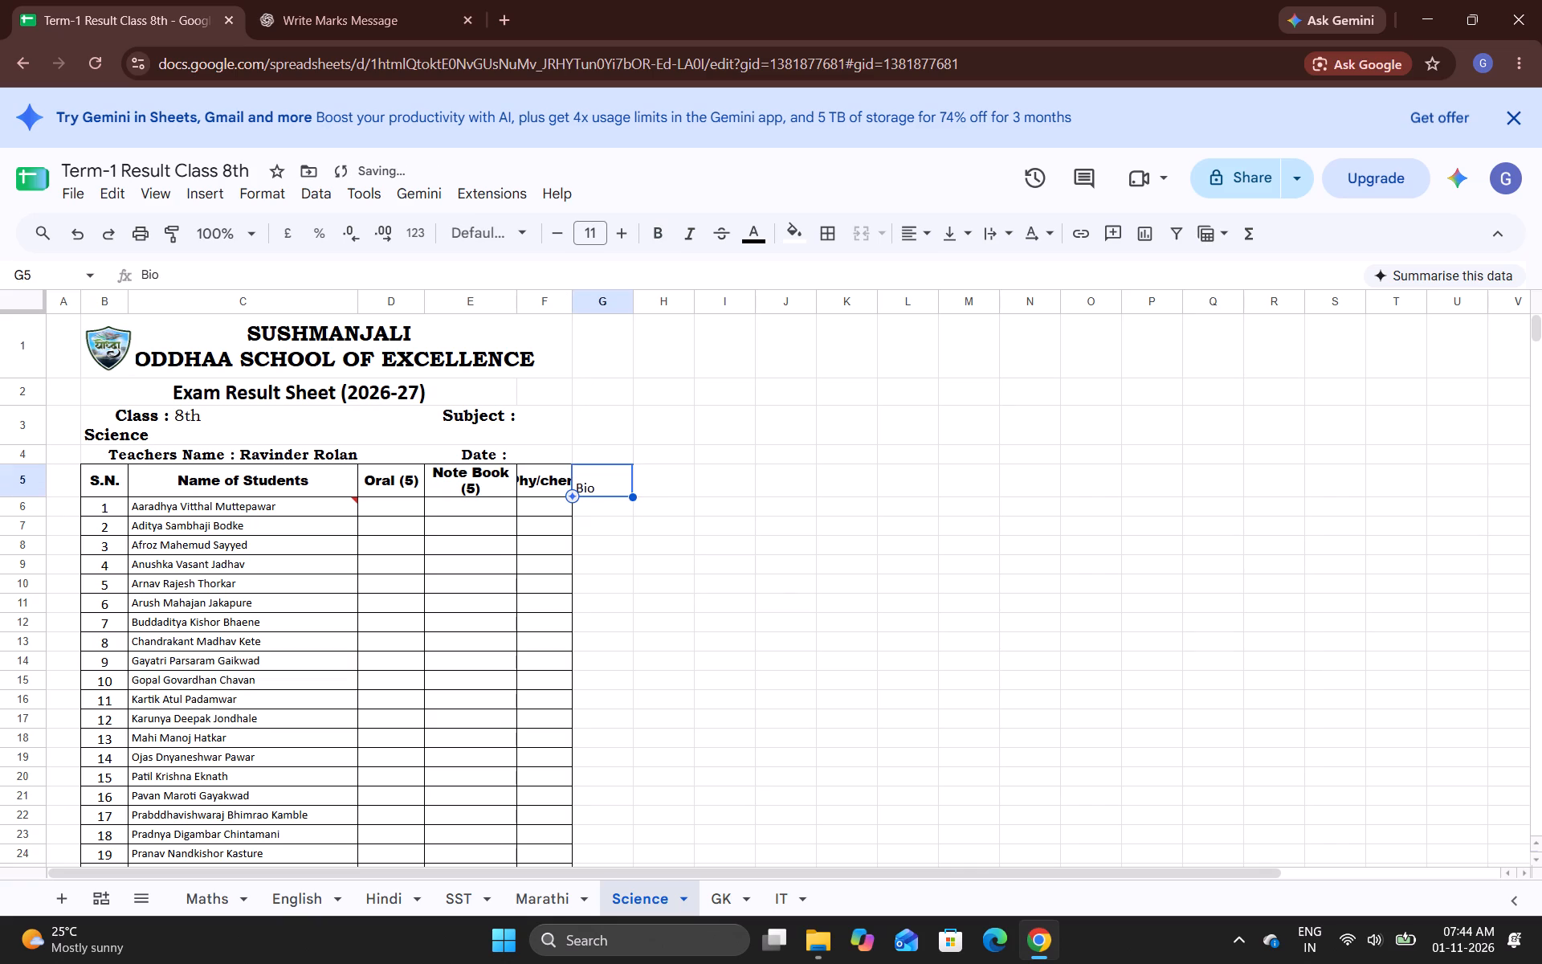
click(532, 480)
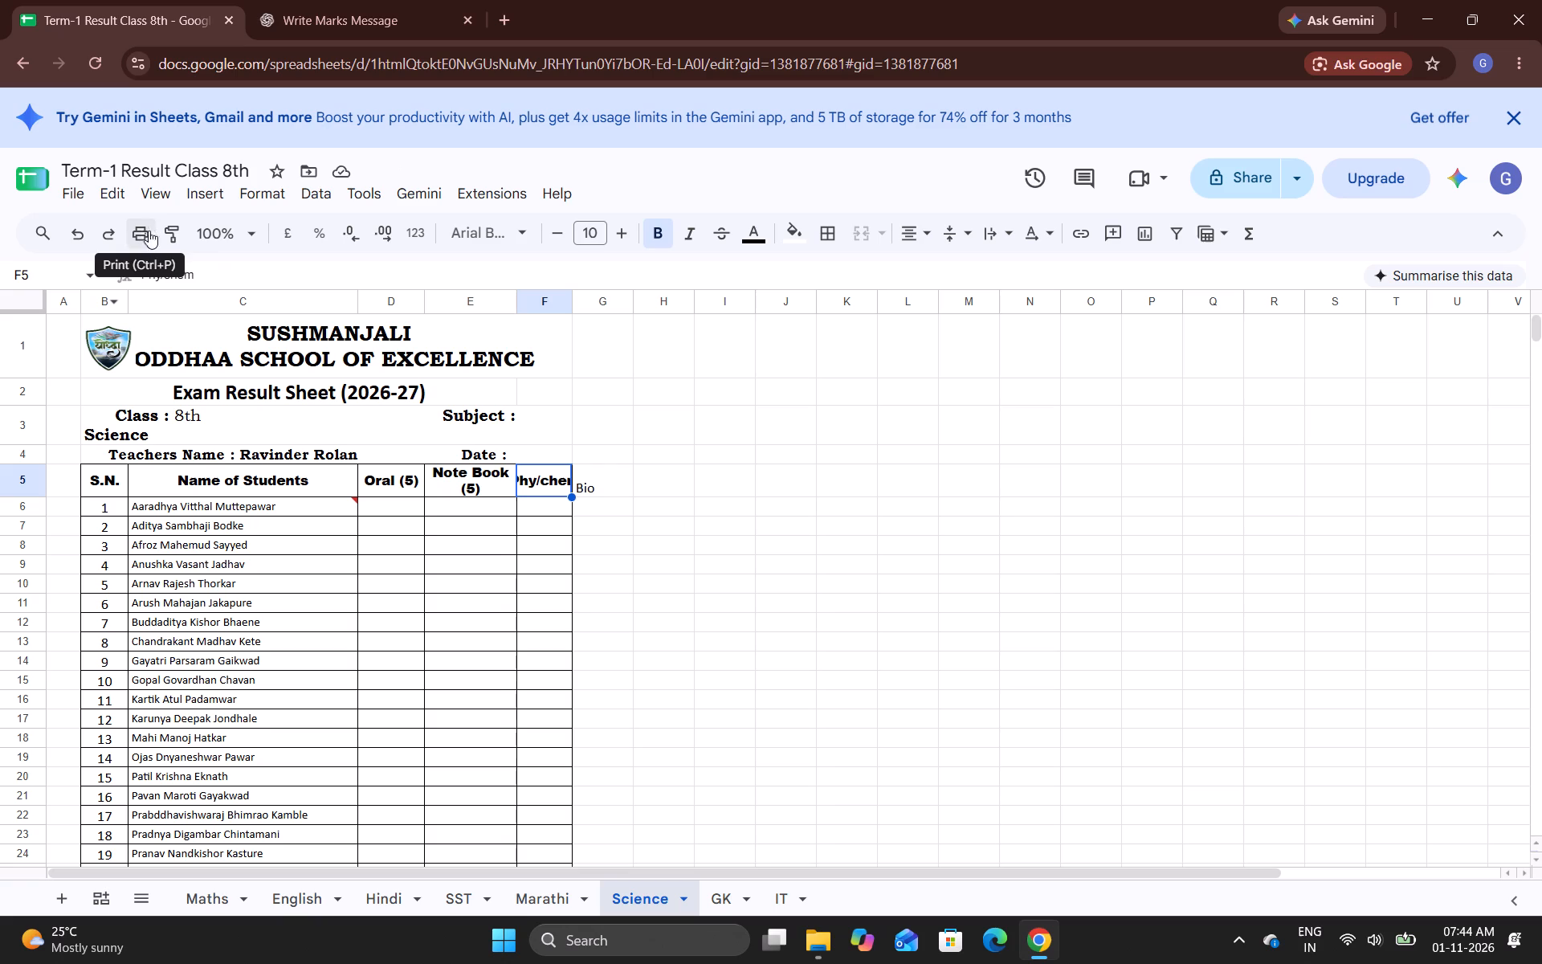
click(164, 230)
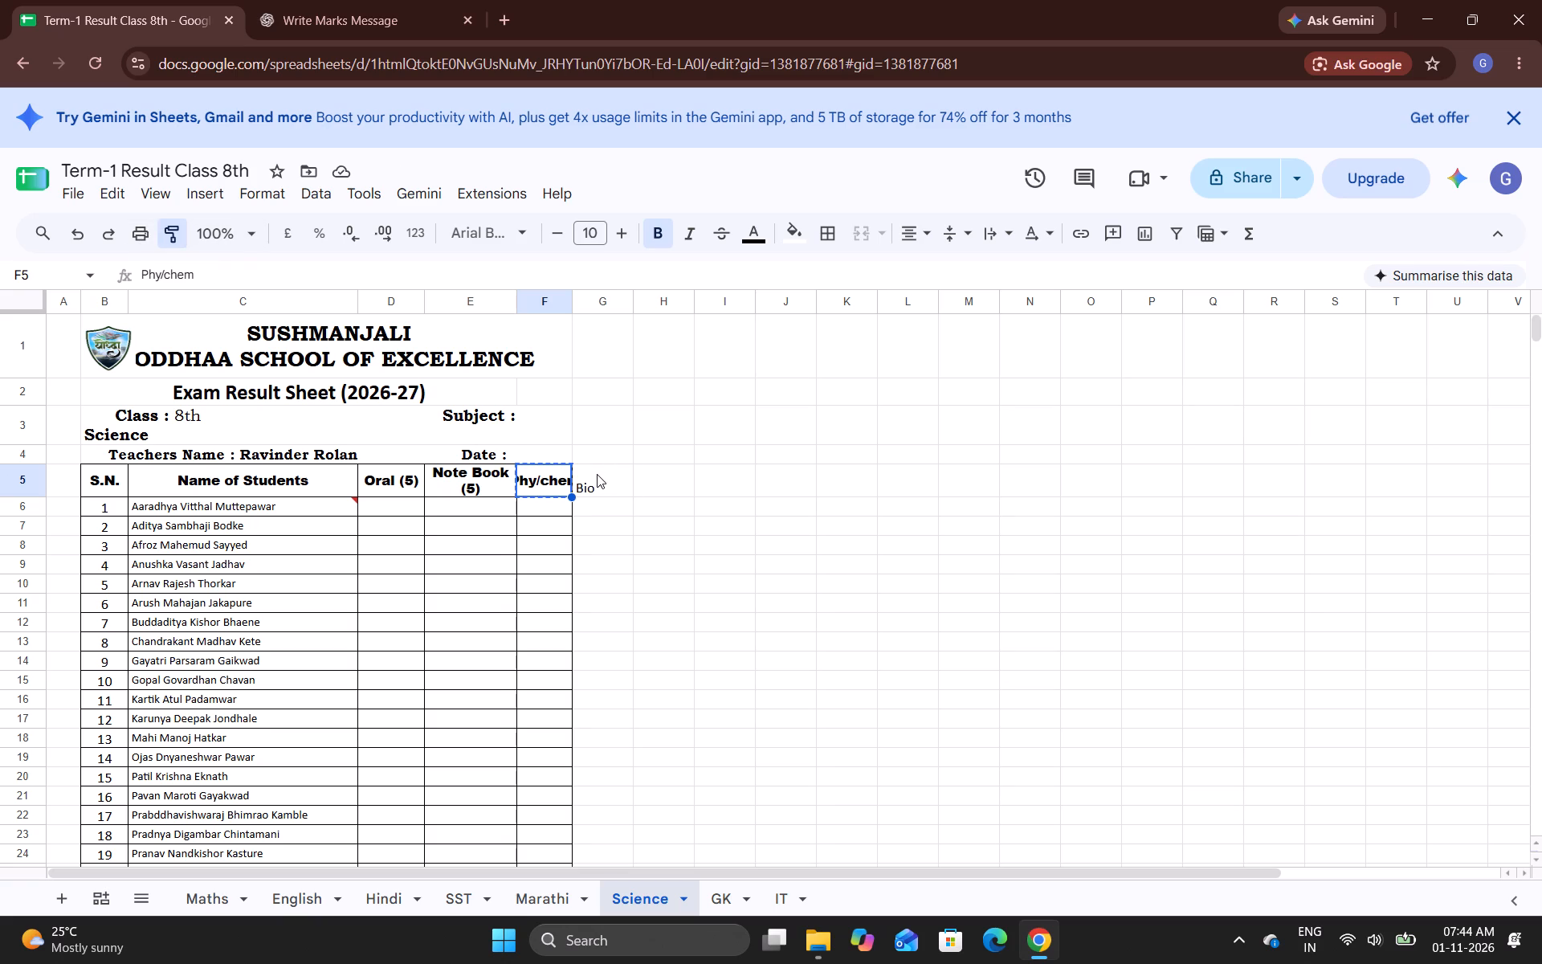
click(597, 474)
click(597, 474)
Shorten the Phy/chem heading in cell F5 to "PC".
click(541, 486)
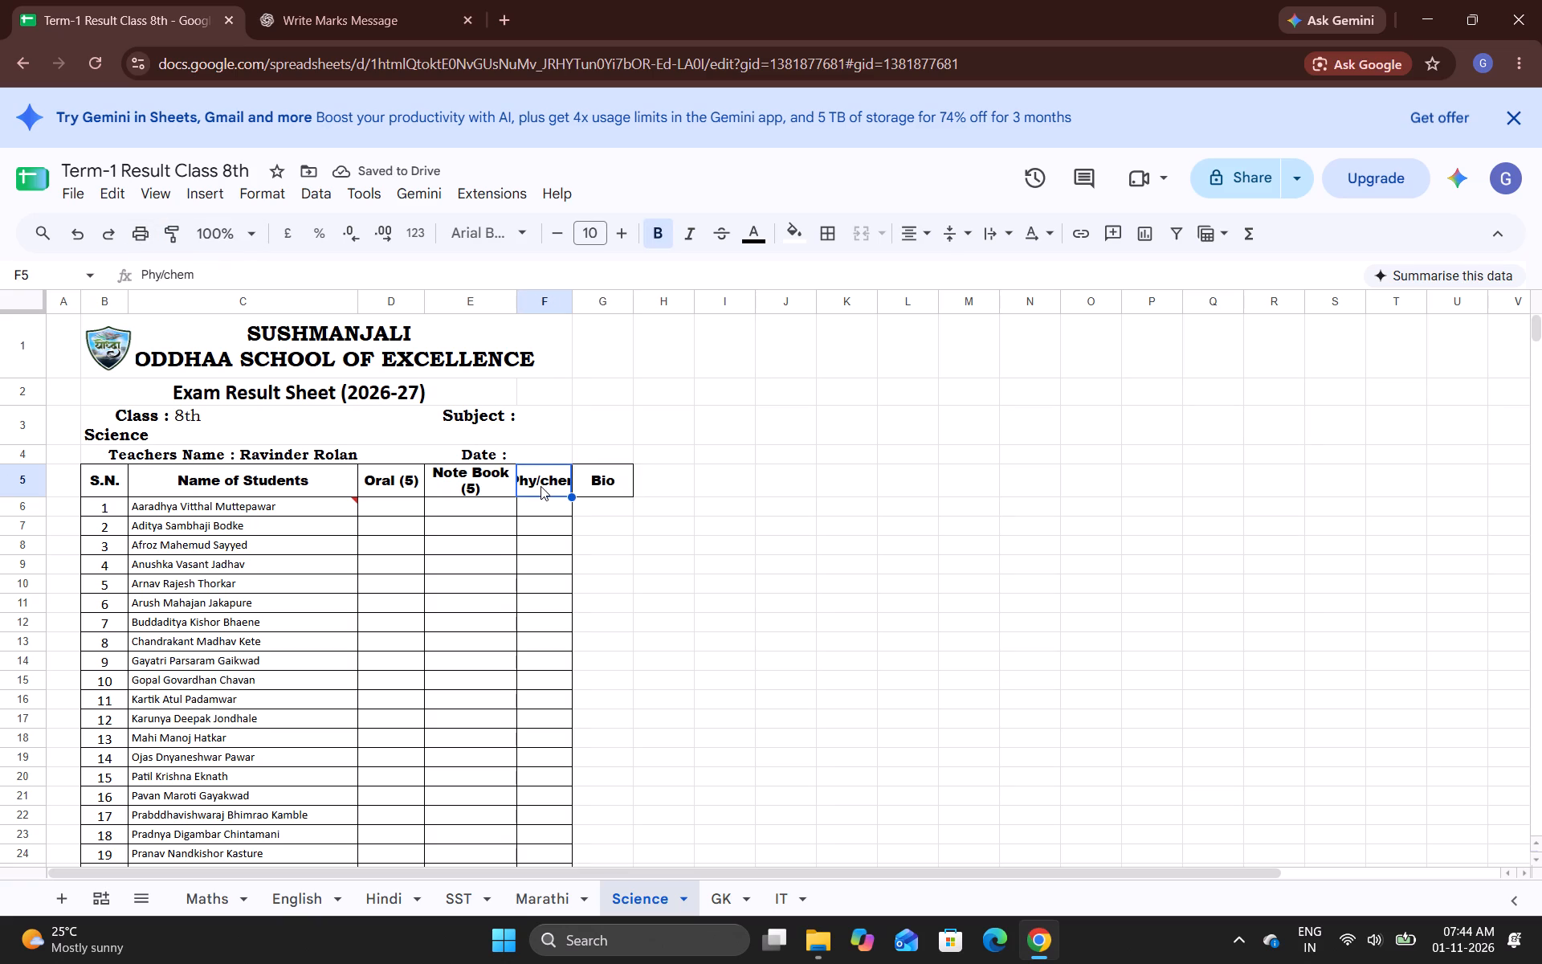
double_click(541, 486)
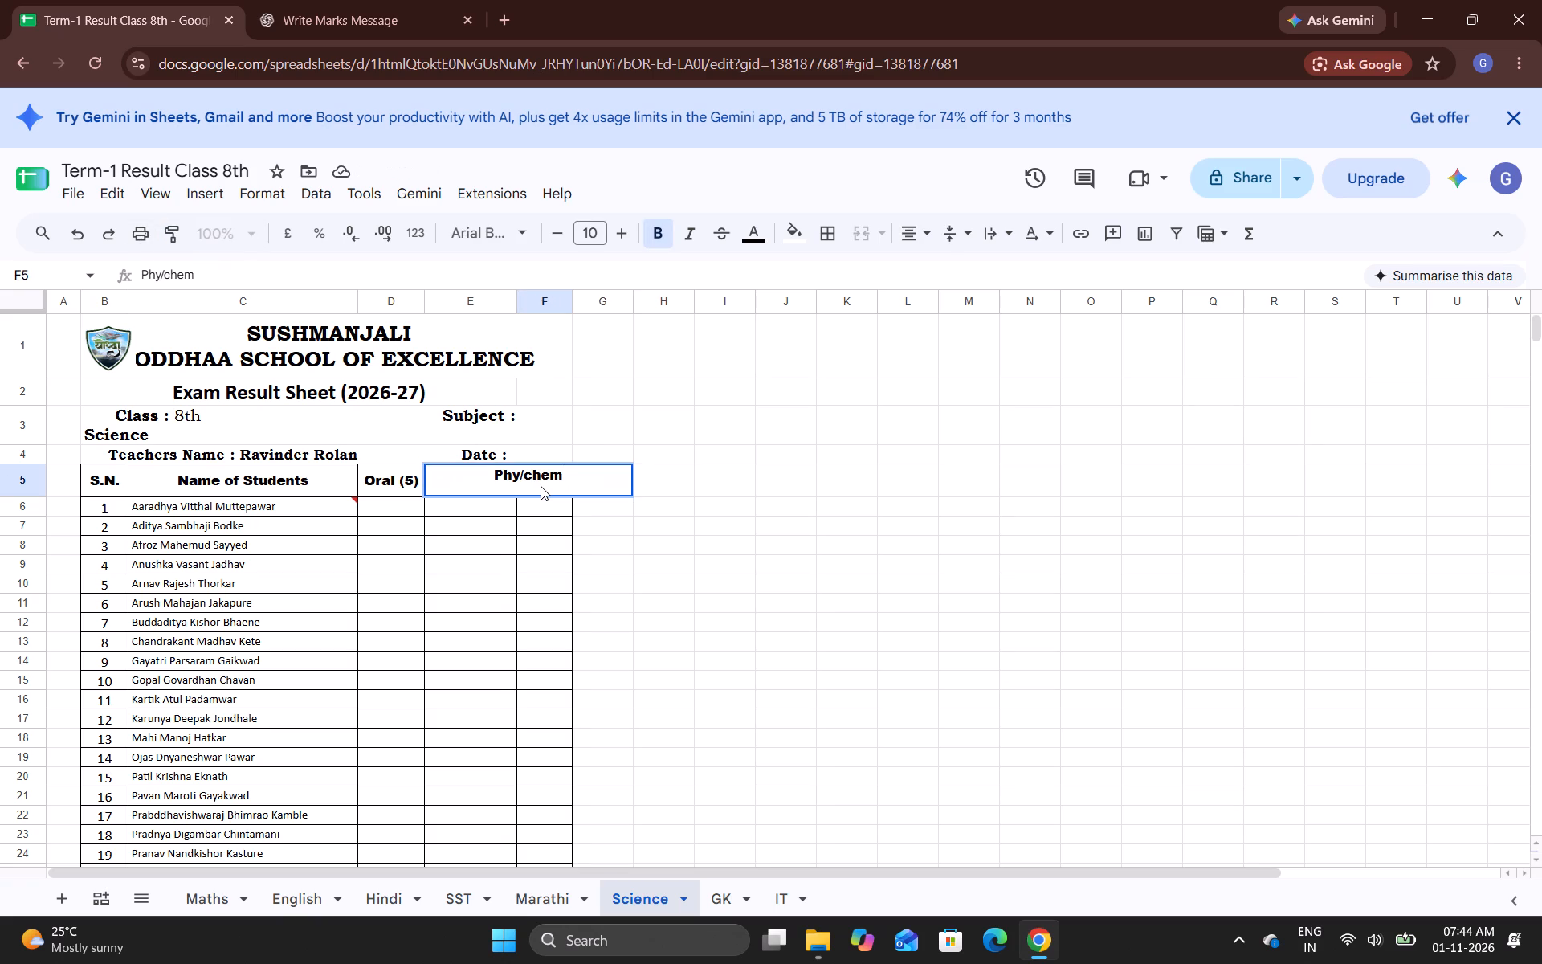
key(BackSpace)
key(BackSpace)
key(BackSpace)
key(BackSpace)
key(BackSpace)
key(BackSpace)
key(BackSpace)
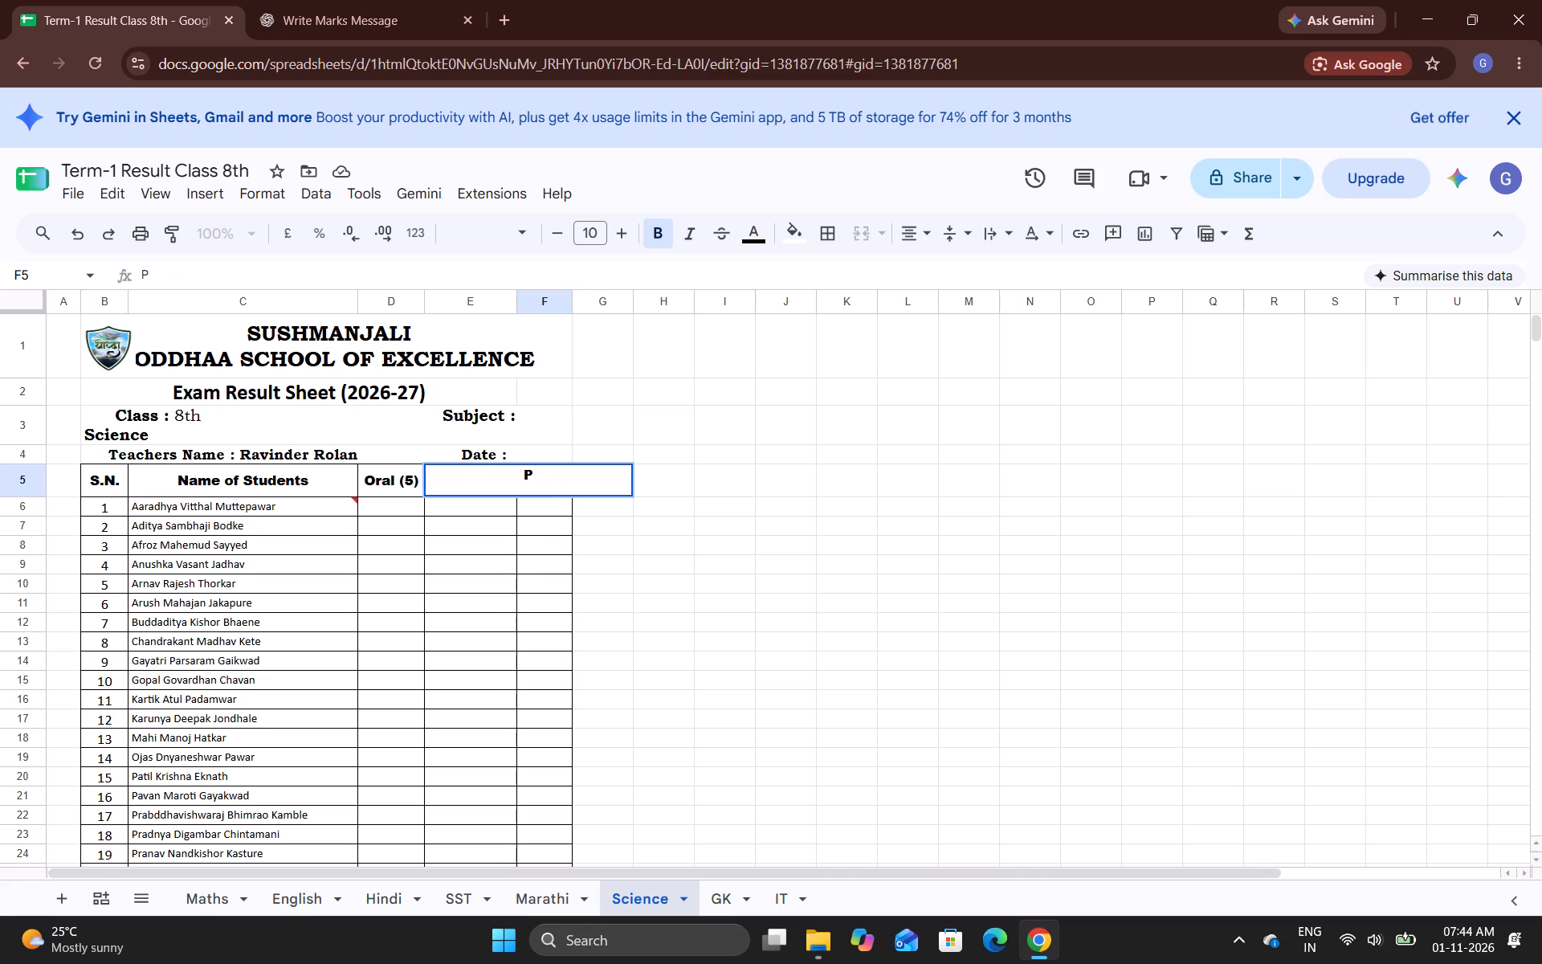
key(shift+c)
key(Return)
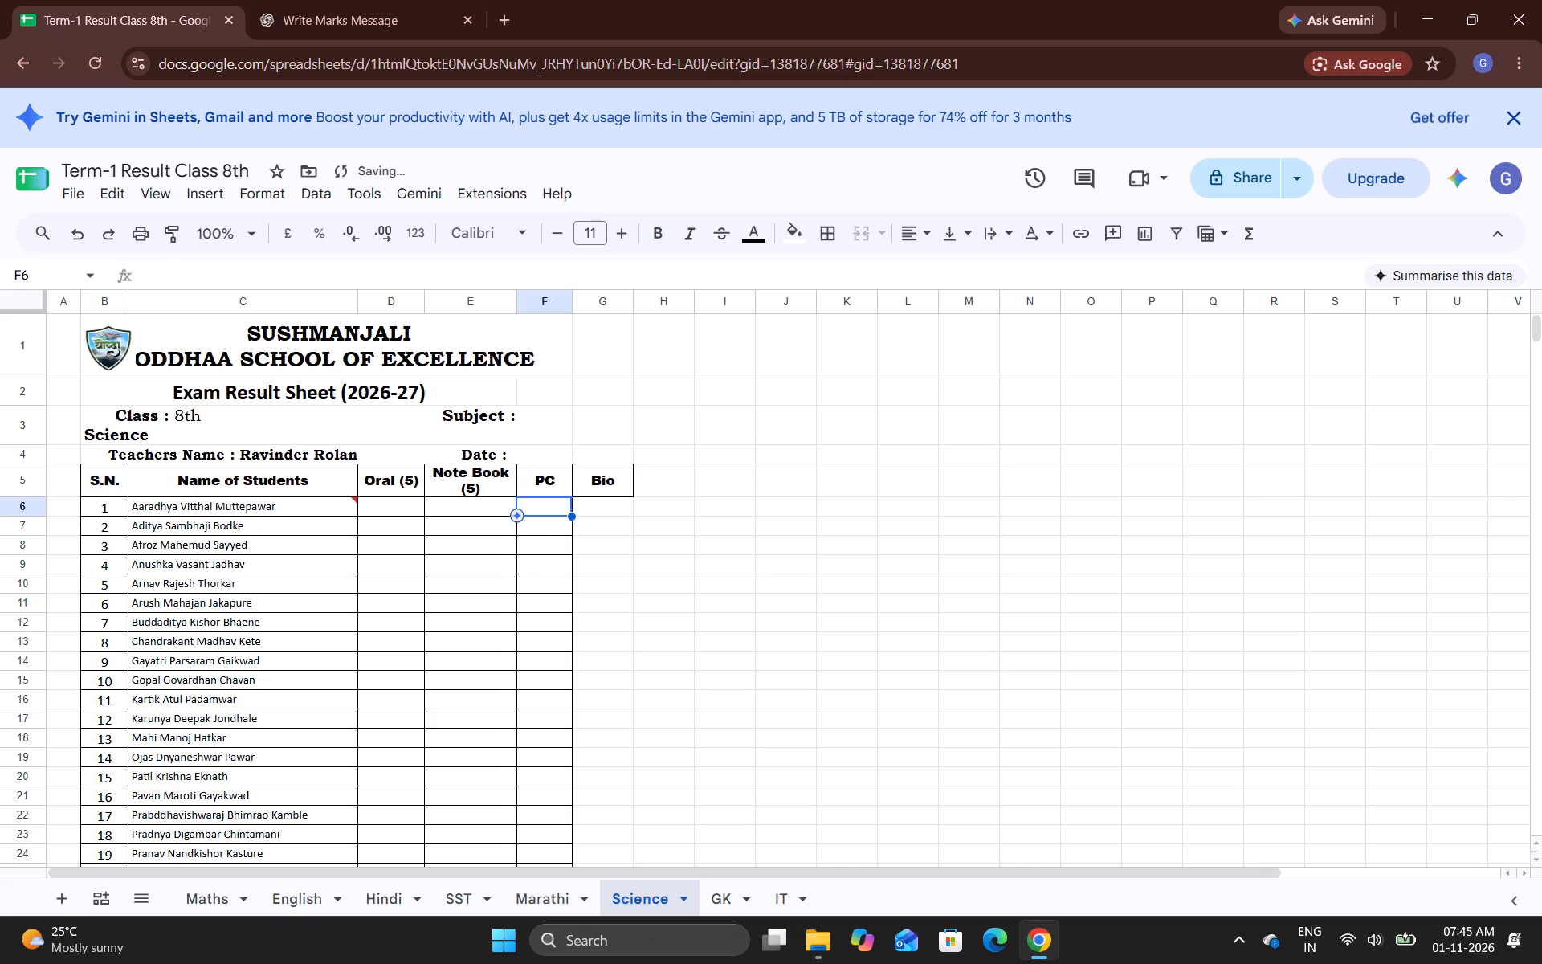
Enter the heading "Total" in cell H5, beside the Bio heading.
click(615, 504)
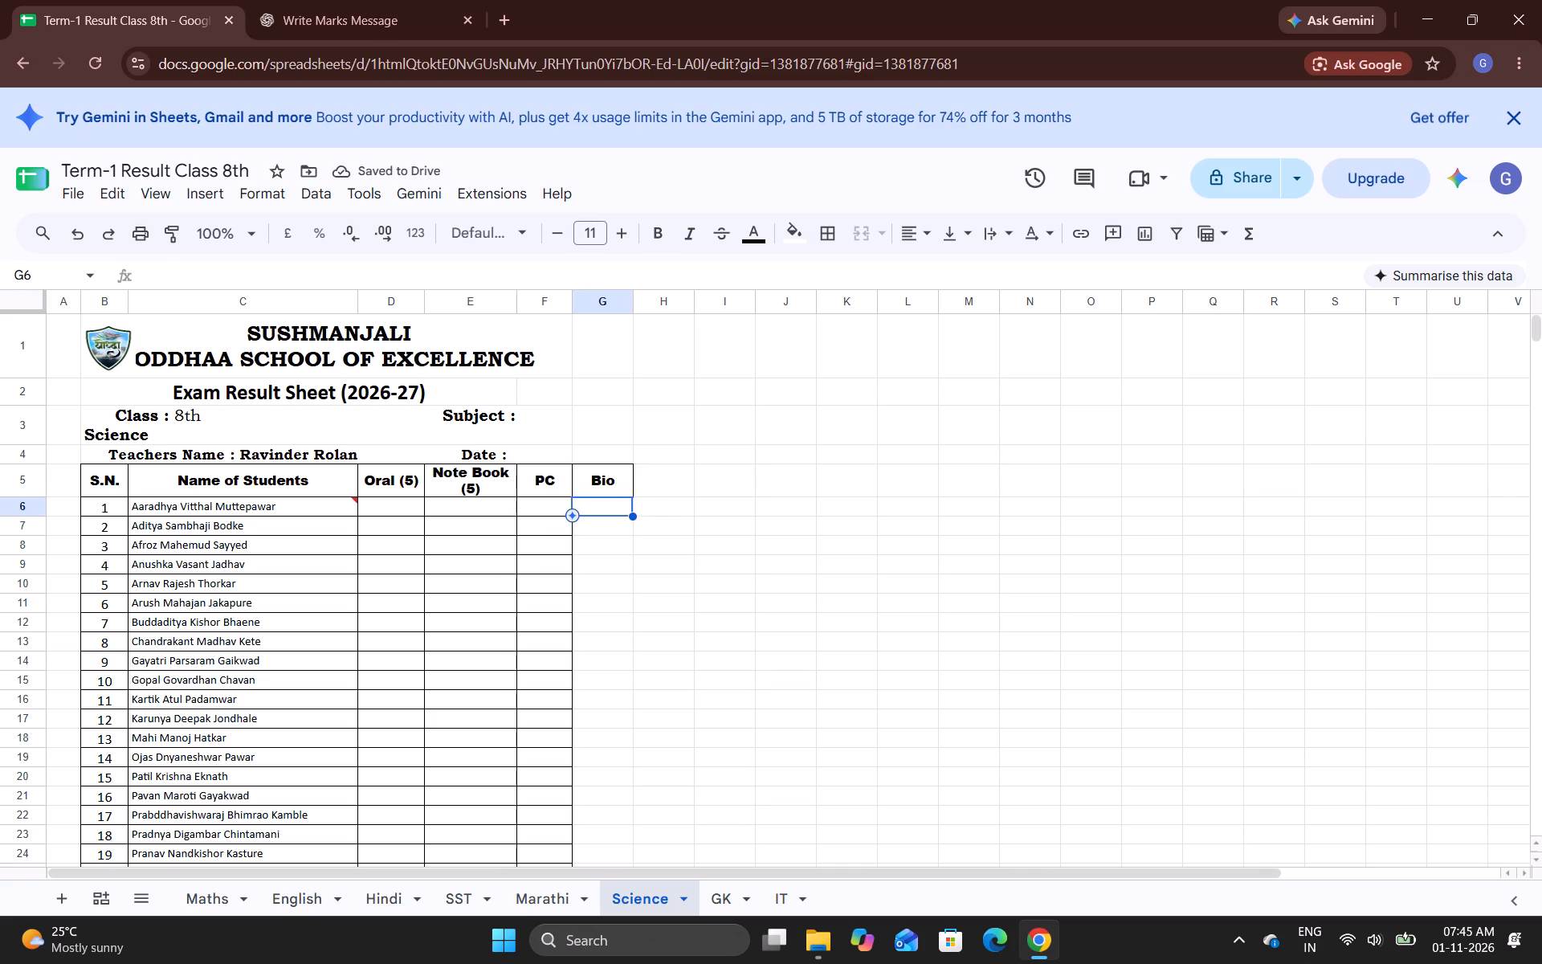
click(649, 482)
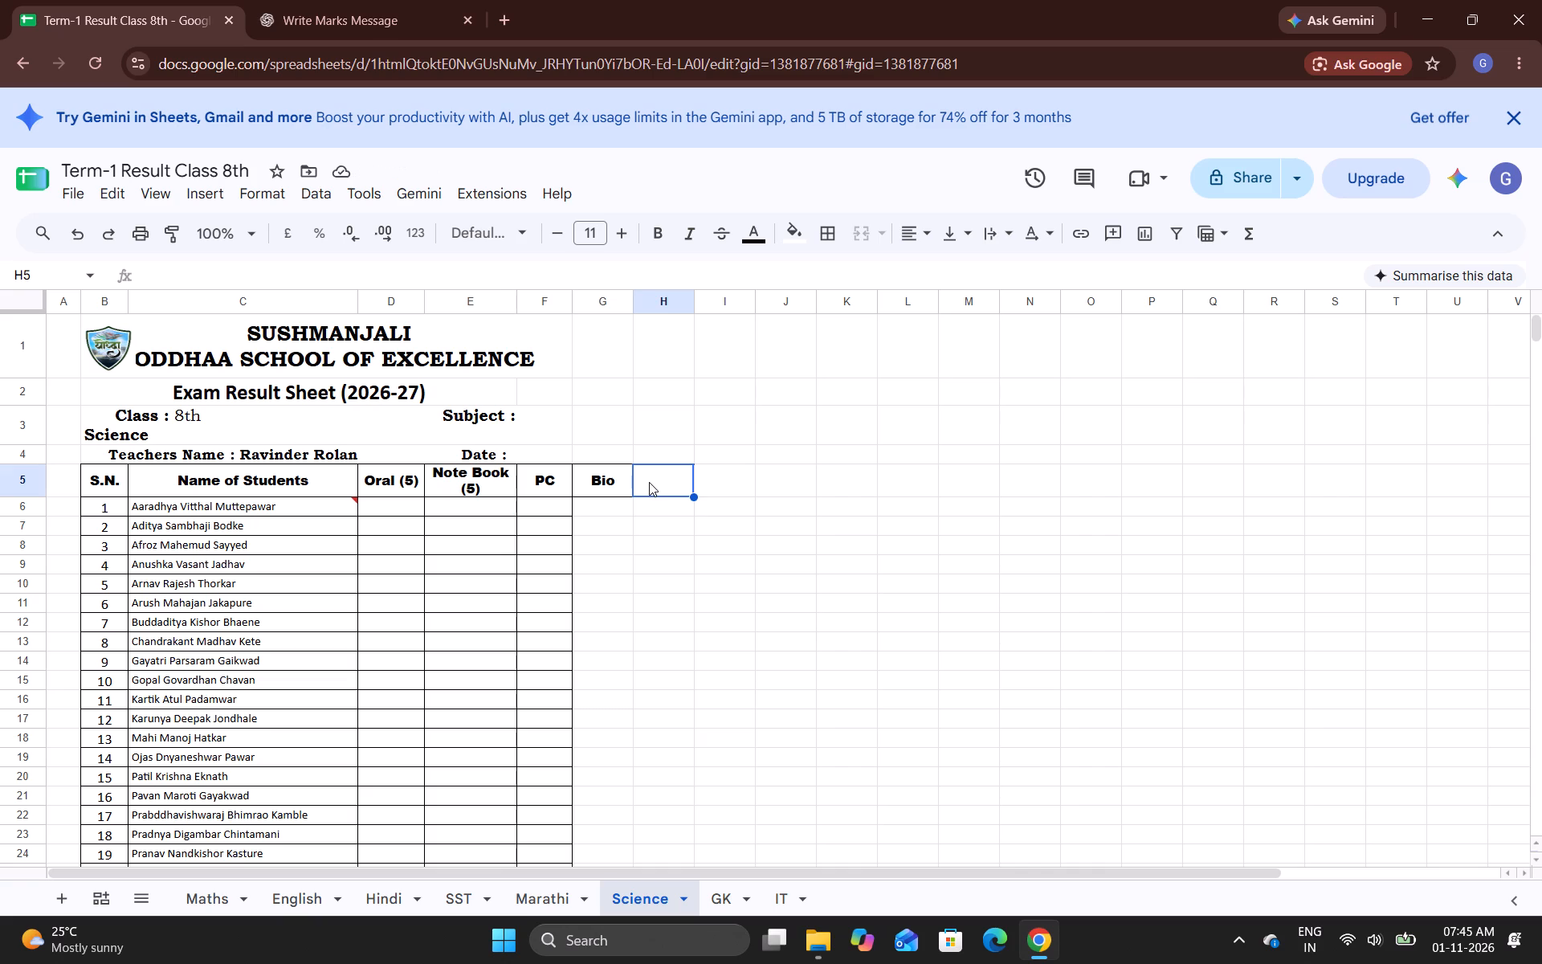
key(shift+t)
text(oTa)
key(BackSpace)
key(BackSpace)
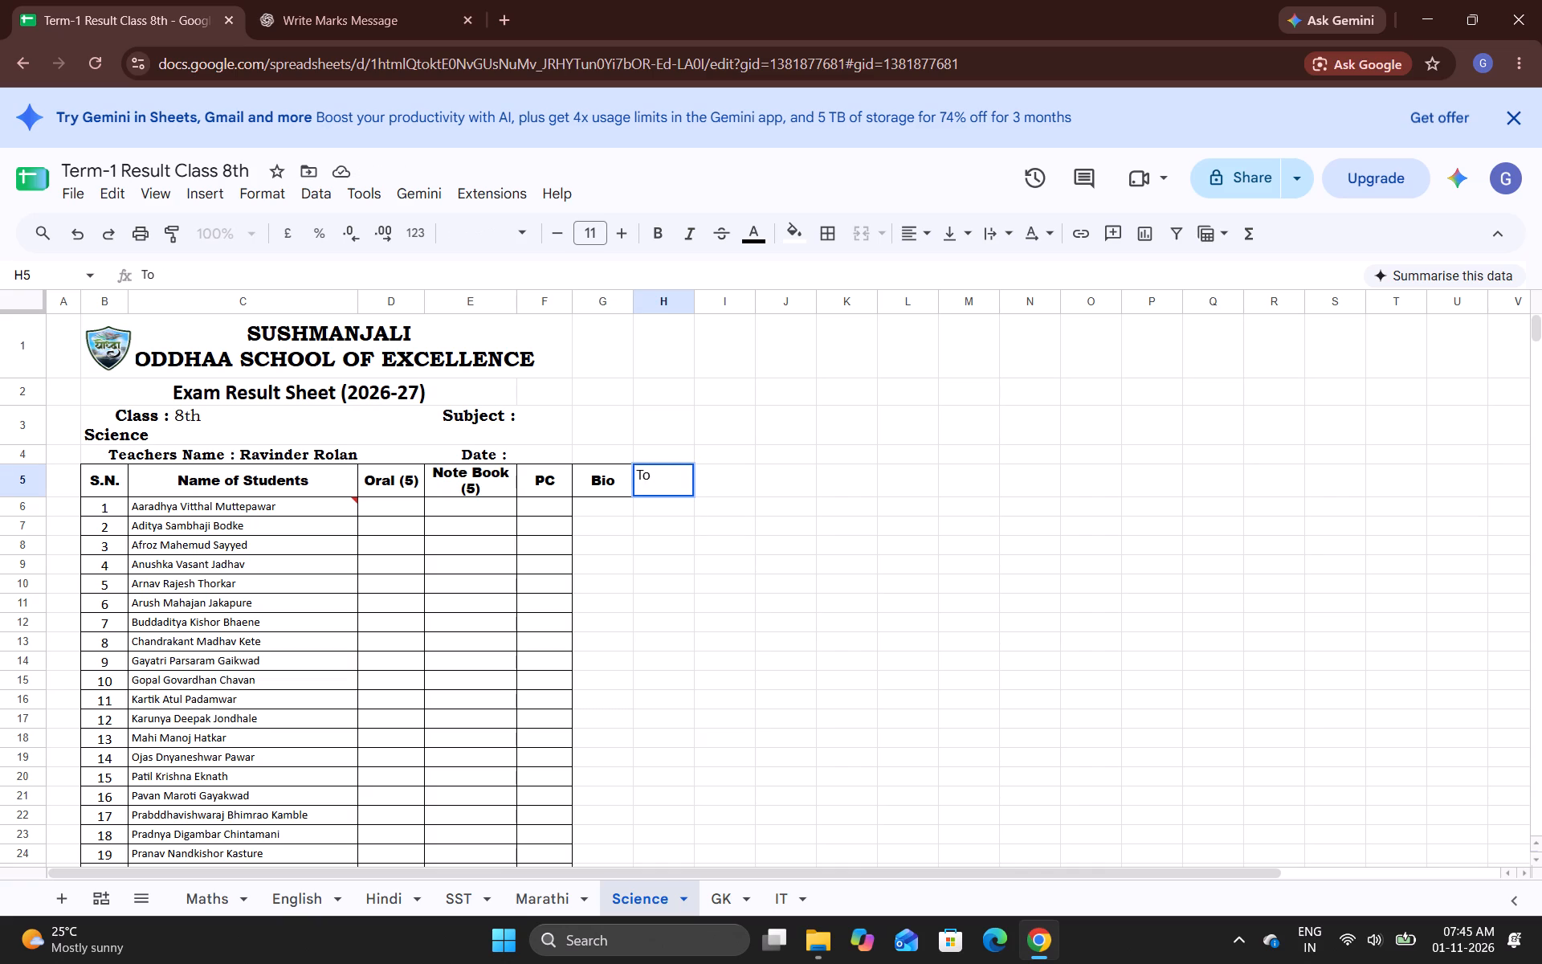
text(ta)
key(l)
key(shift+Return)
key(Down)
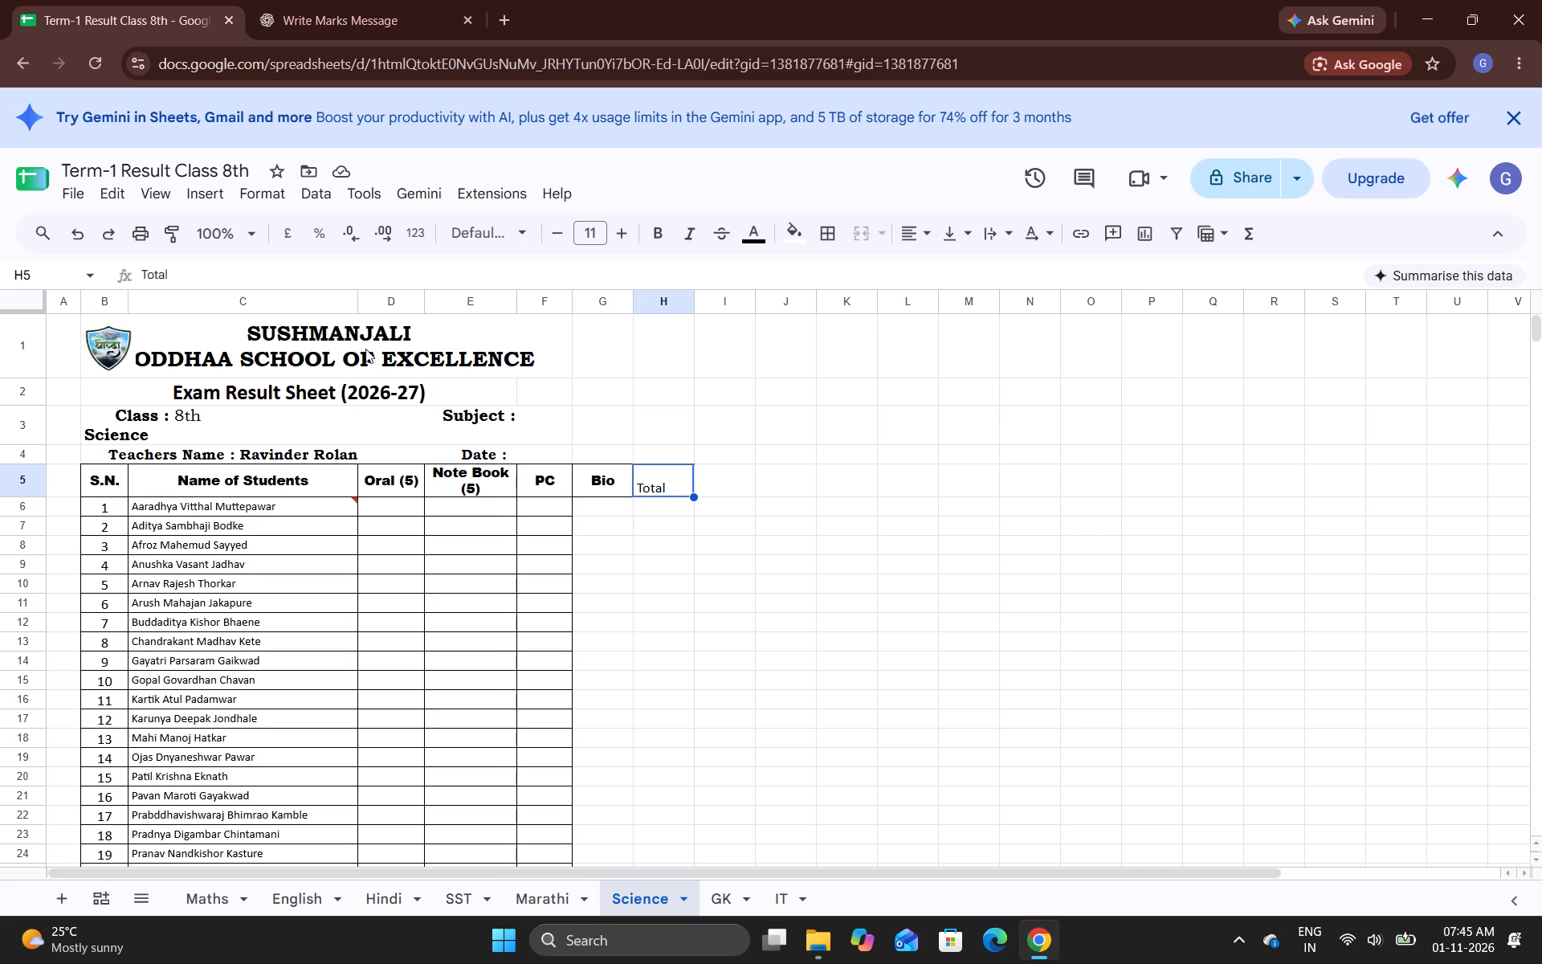
Add "(80)" on a second line of the Total heading in cell H5.
click(240, 272)
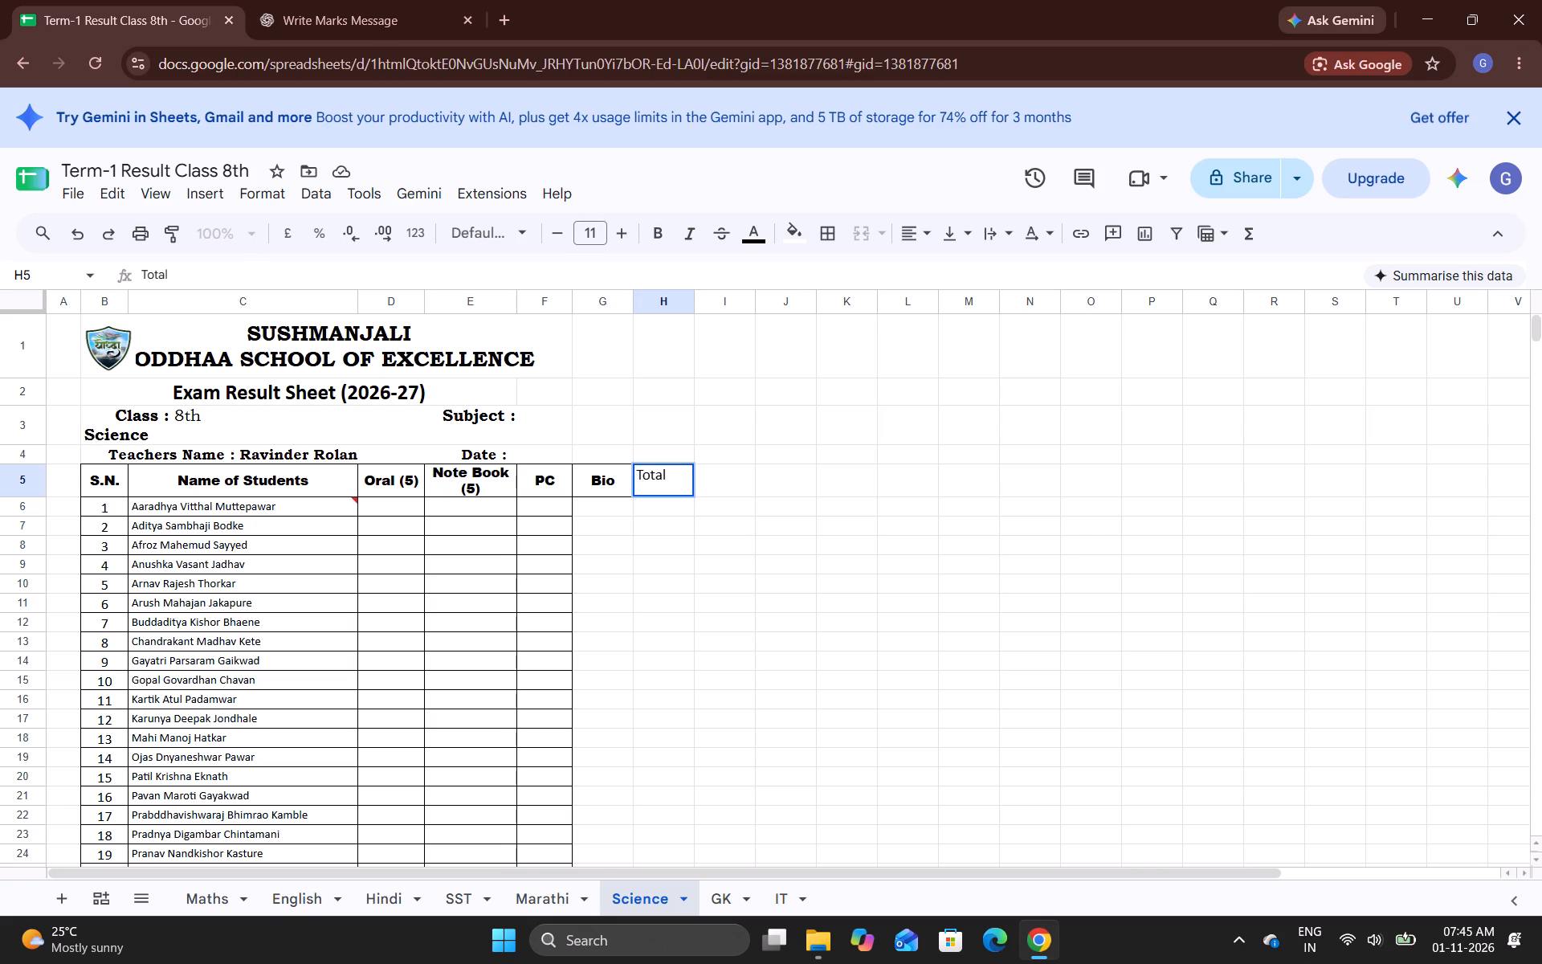
key(alt+Return)
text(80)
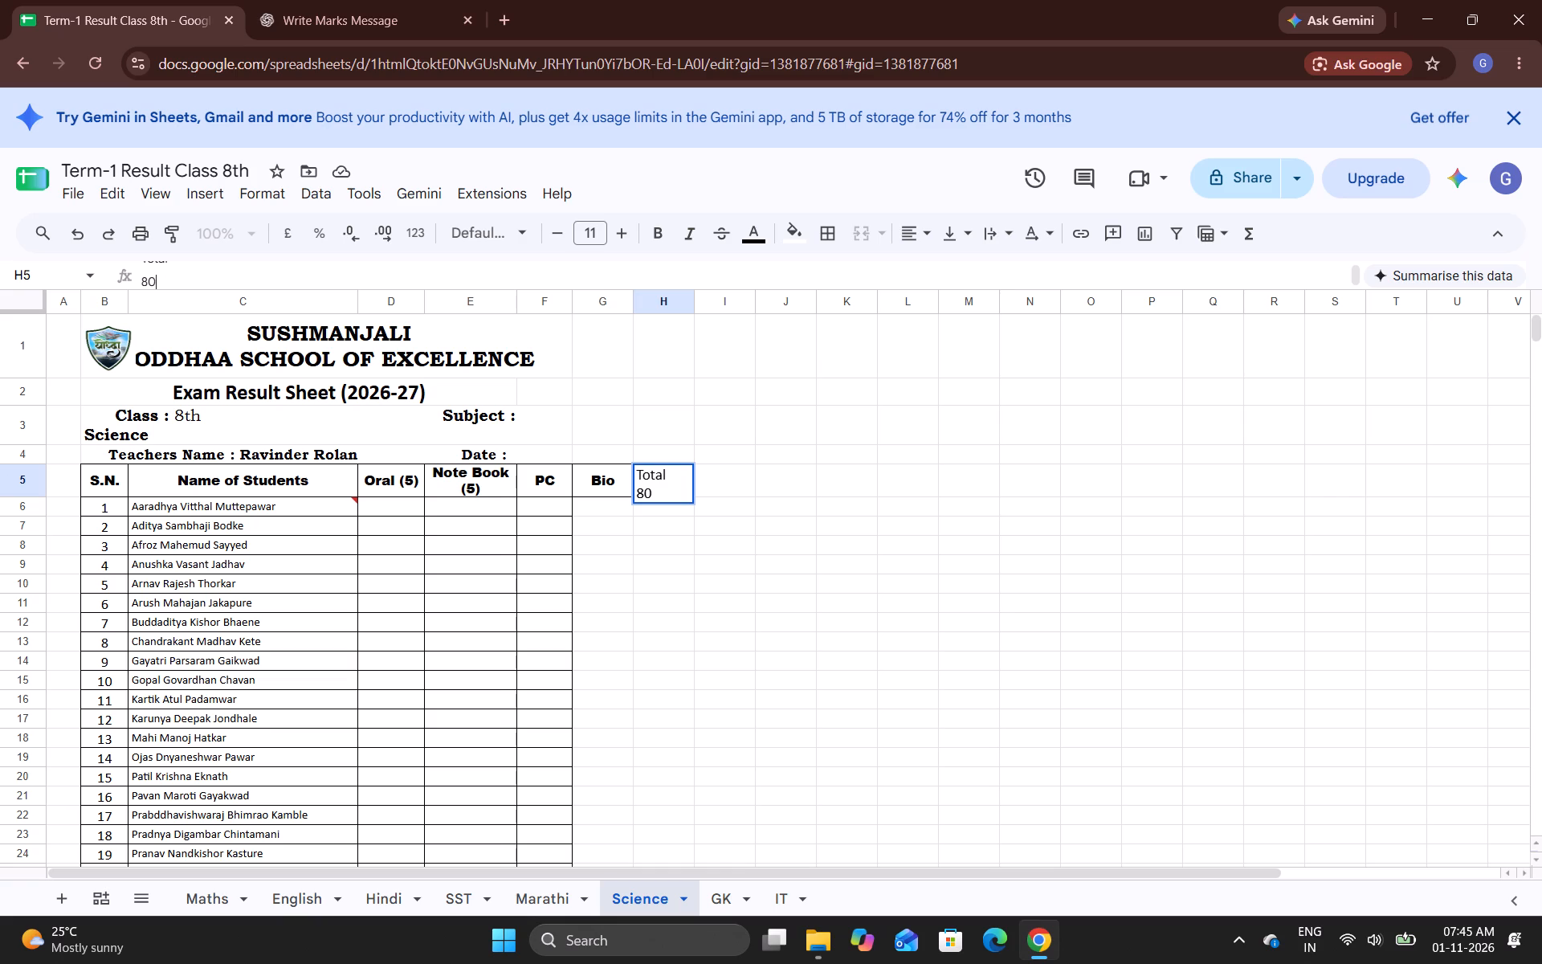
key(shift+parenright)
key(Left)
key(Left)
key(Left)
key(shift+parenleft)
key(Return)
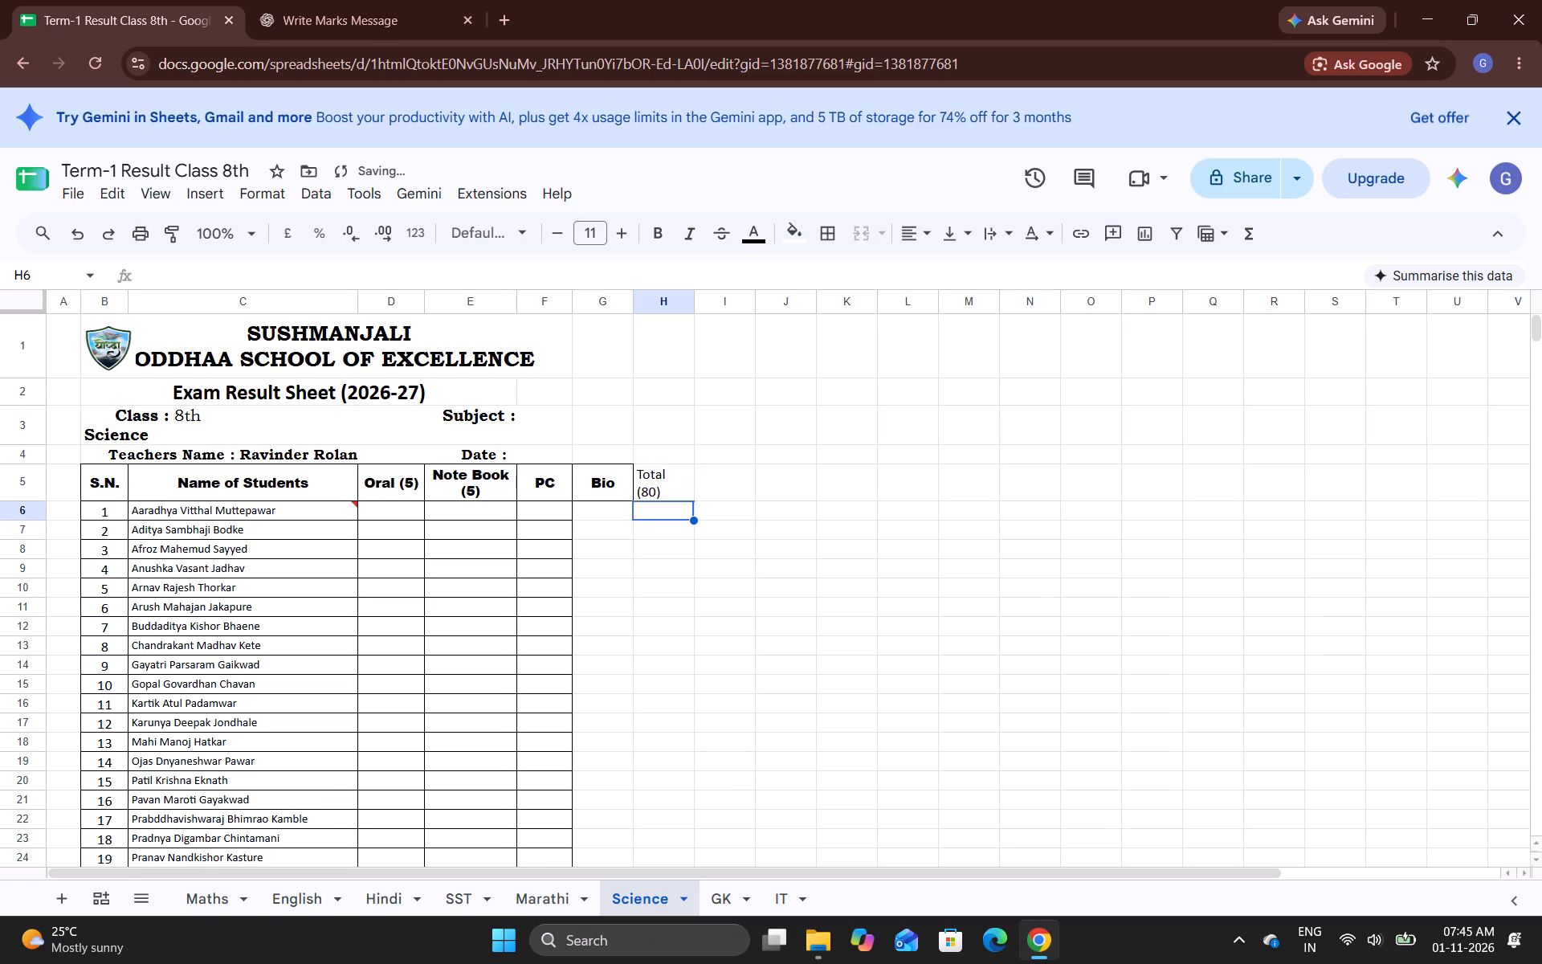
Copy the Bio heading's formatting onto the "Total (80)" heading in cell H5.
click(601, 489)
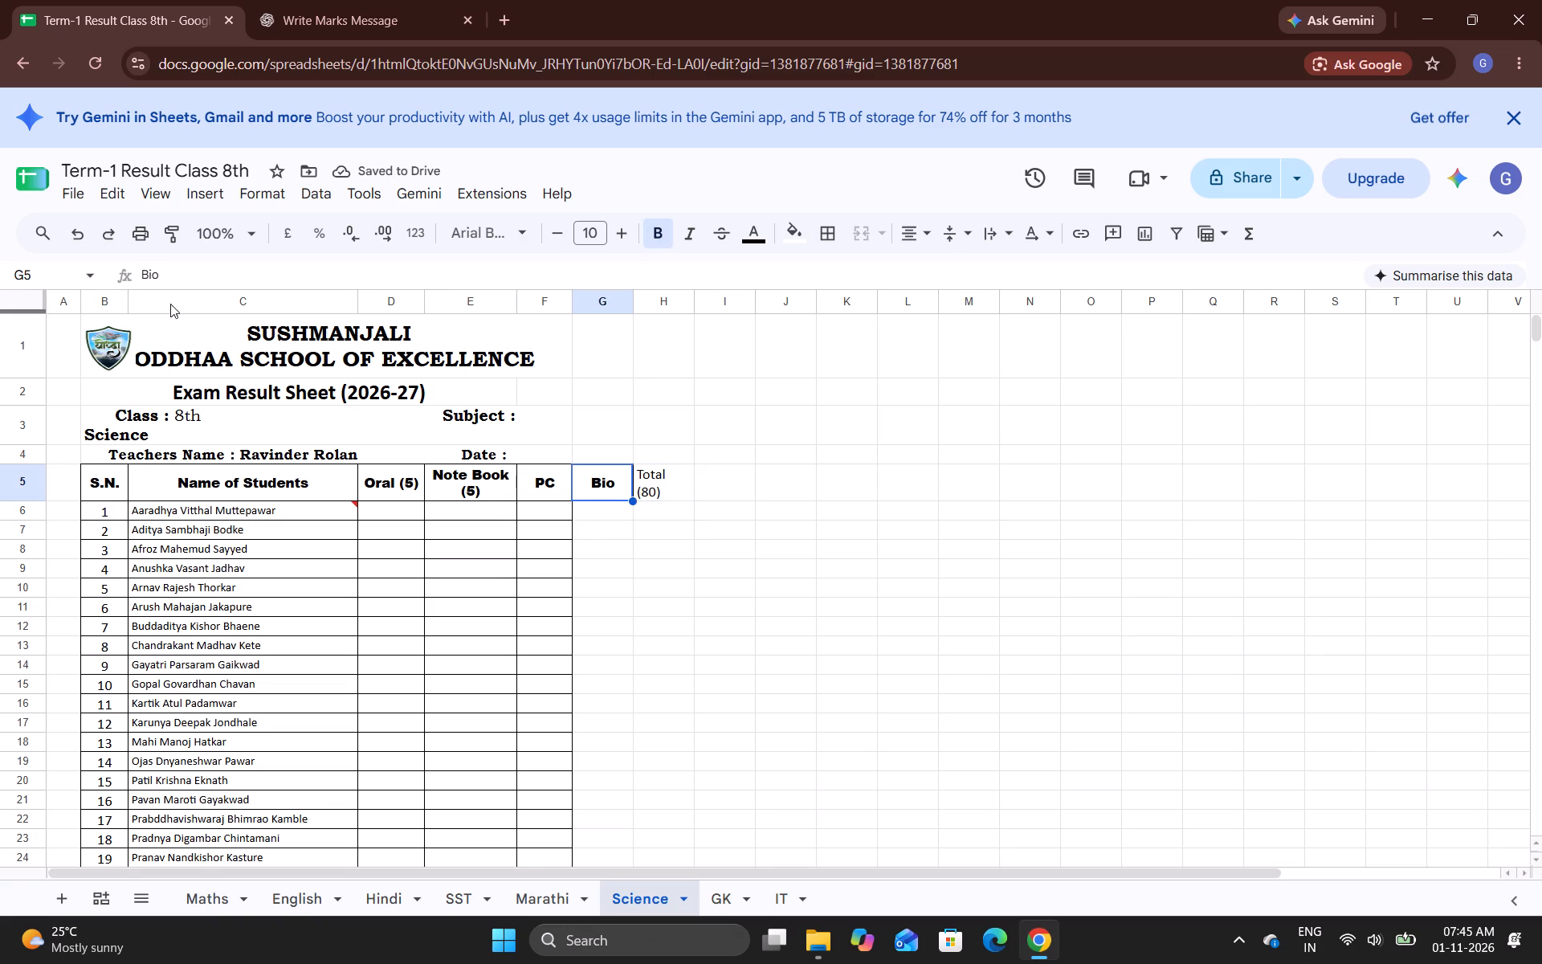
click(172, 239)
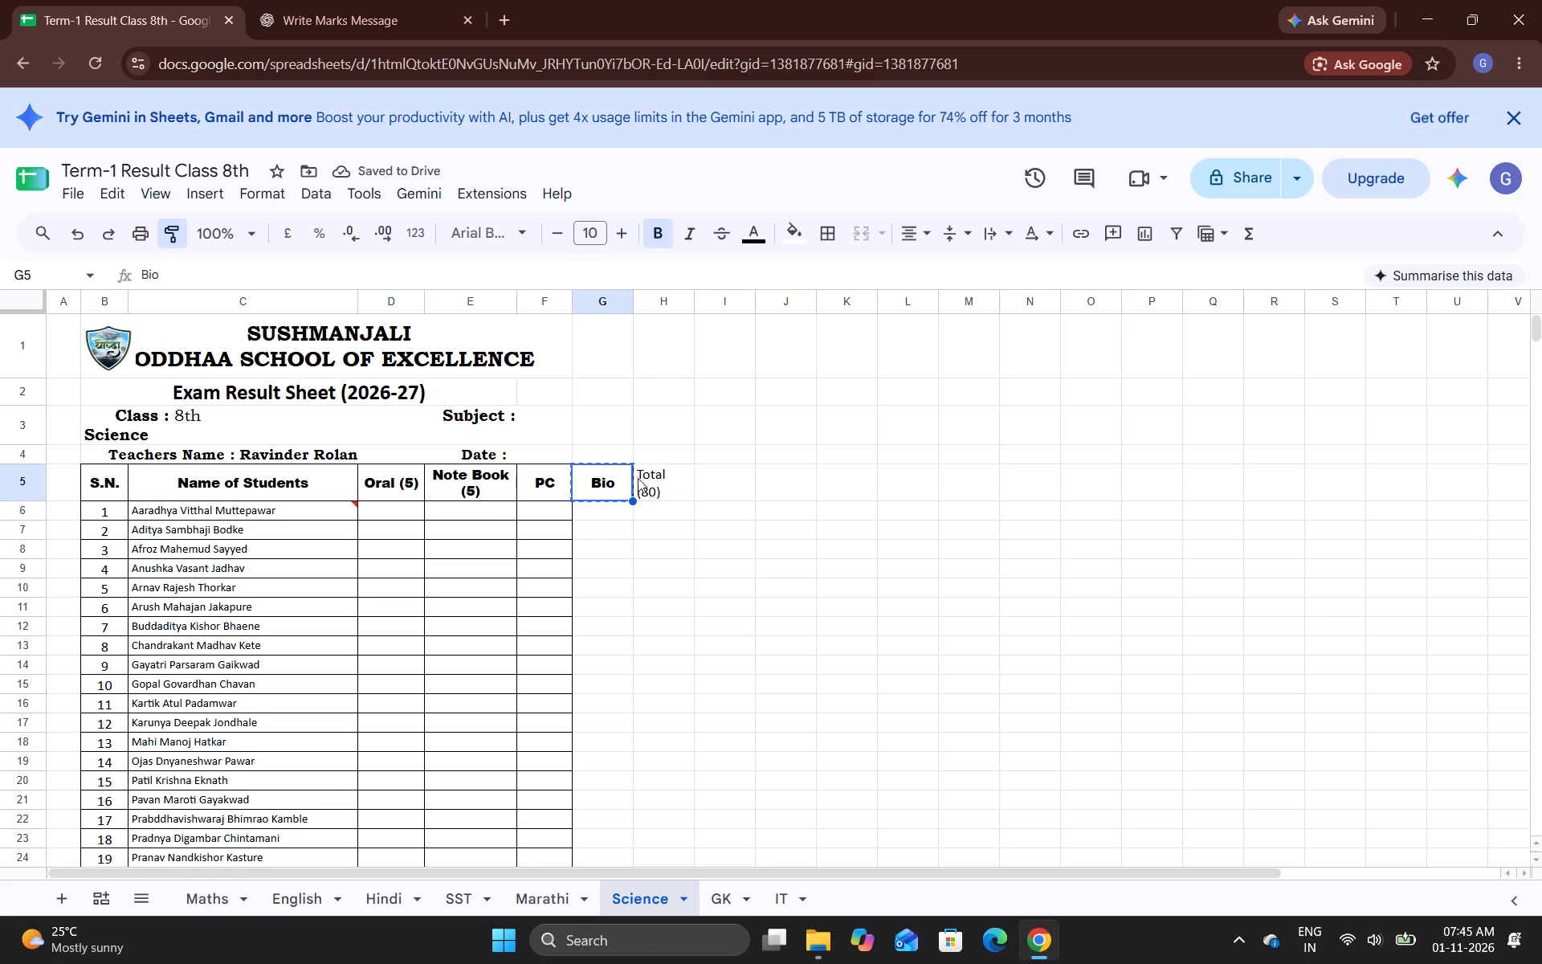
click(647, 480)
Apply all borders to the whole Science result table, range B1:H46, including the new Bio and Total columns.
click(606, 505)
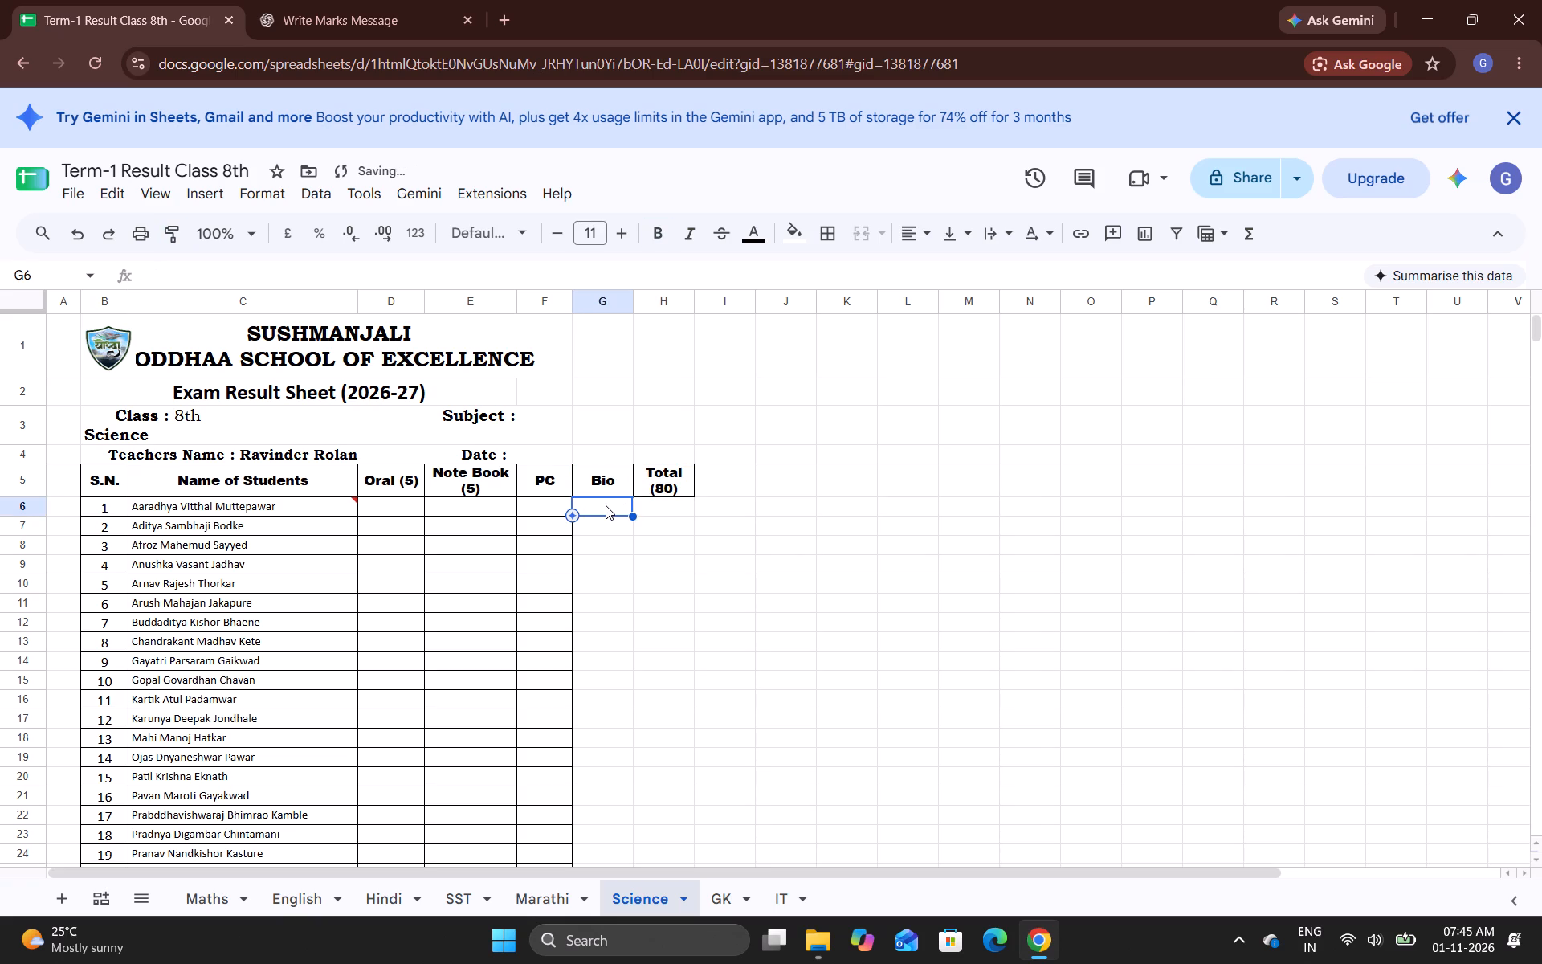
key(ctrl+shift+Right)
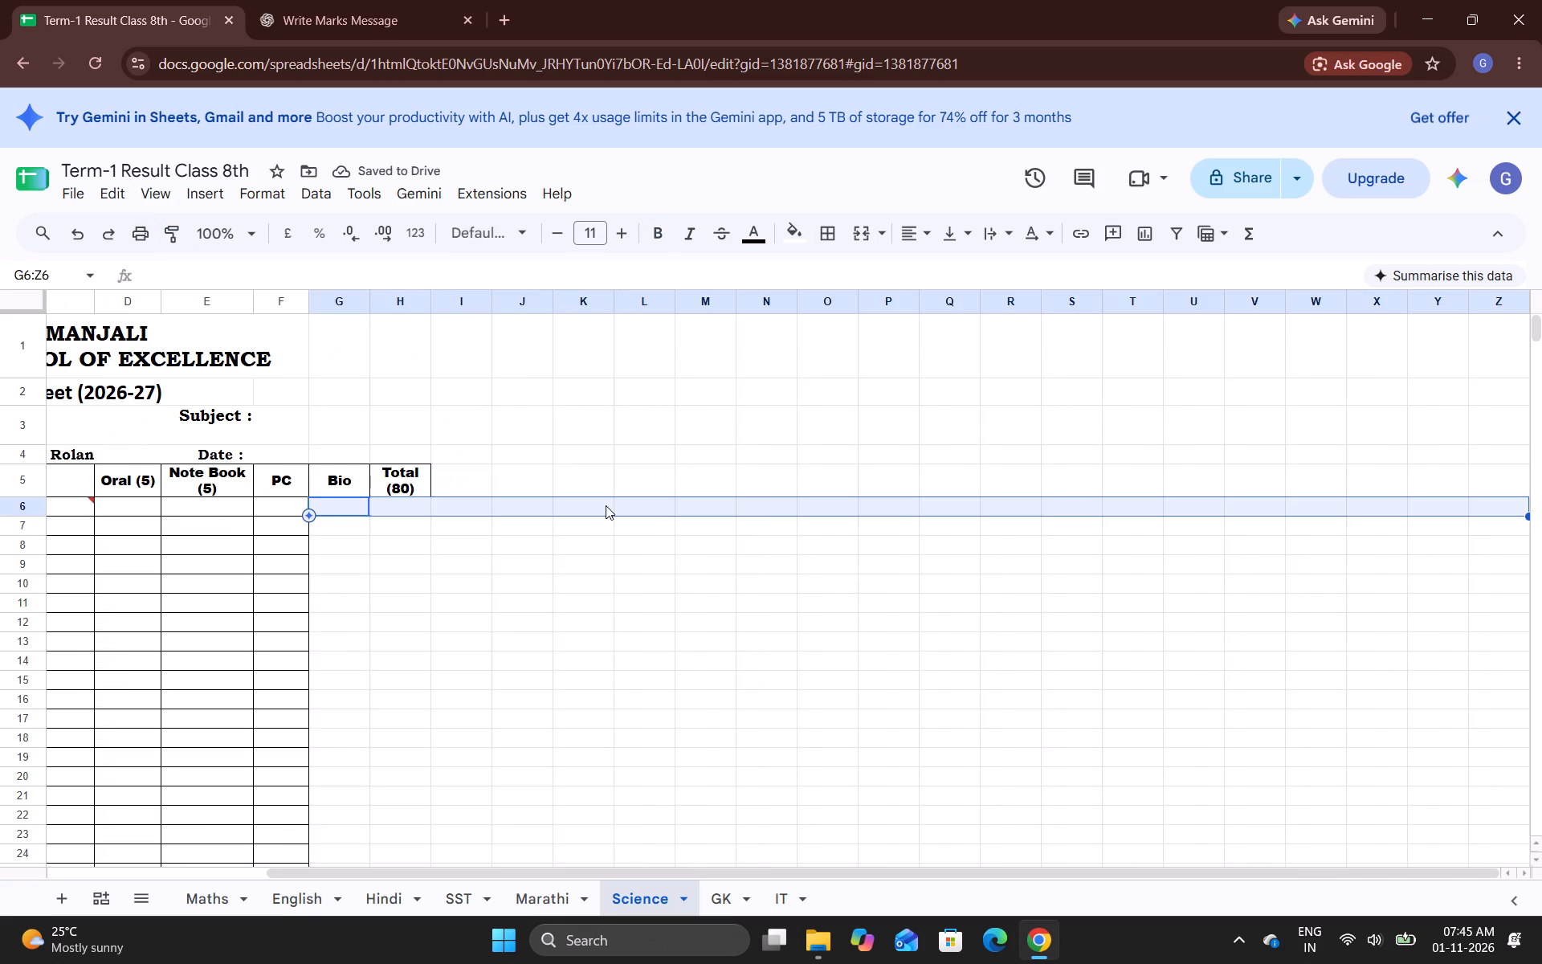
key(Left)
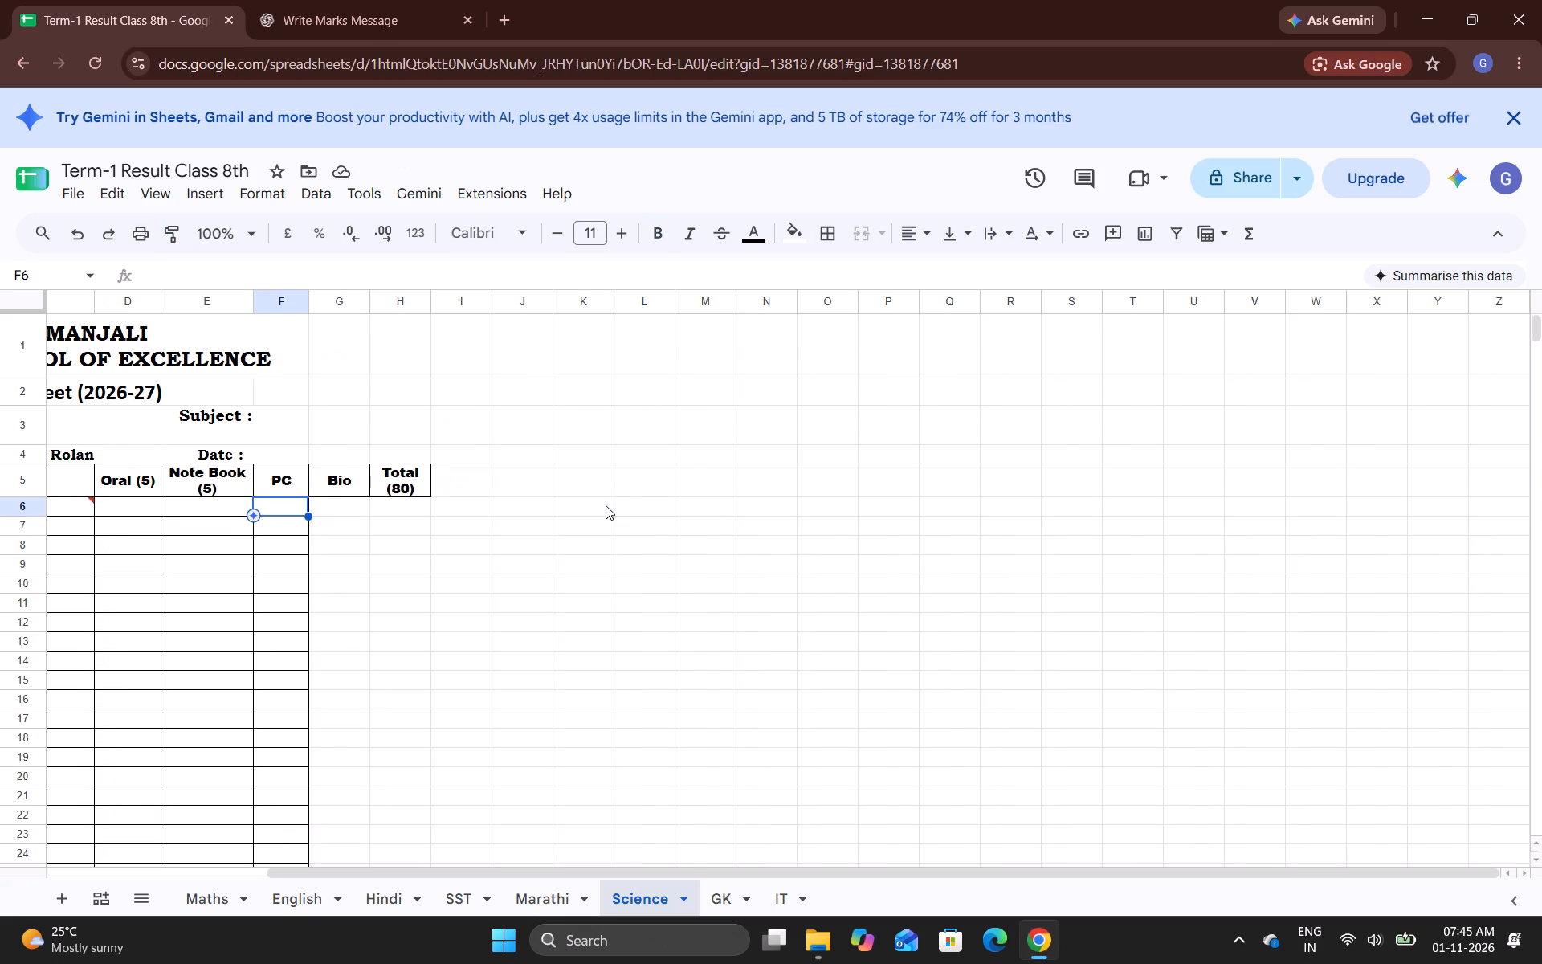
key(ctrl+a)
scroll(606, 505, right, 2)
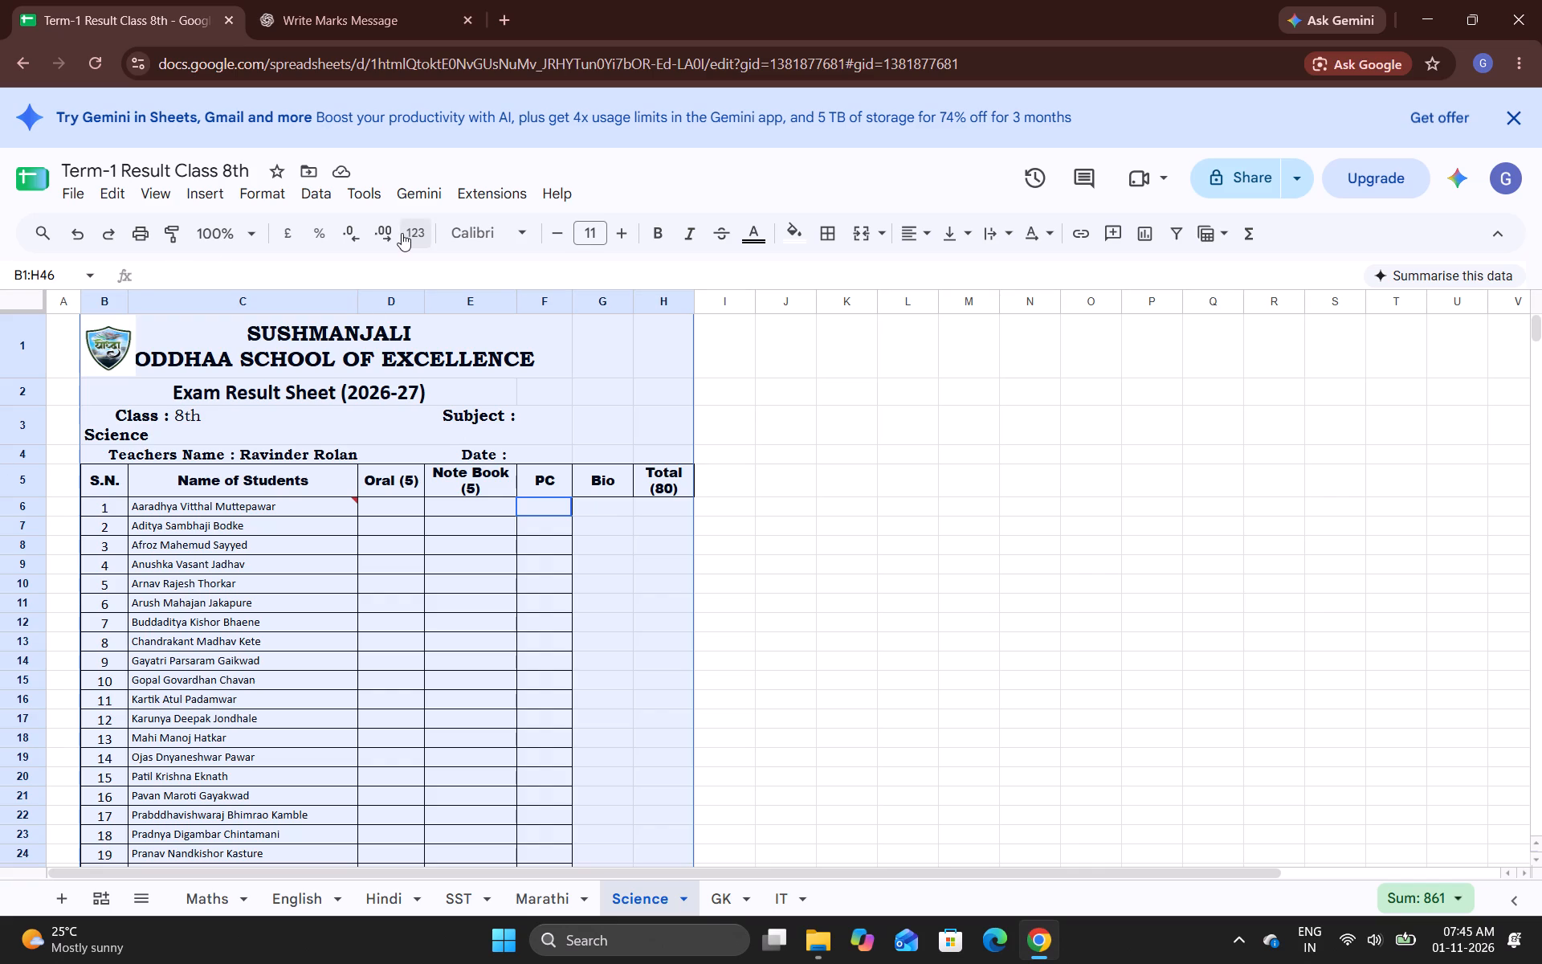
click(828, 240)
click(843, 268)
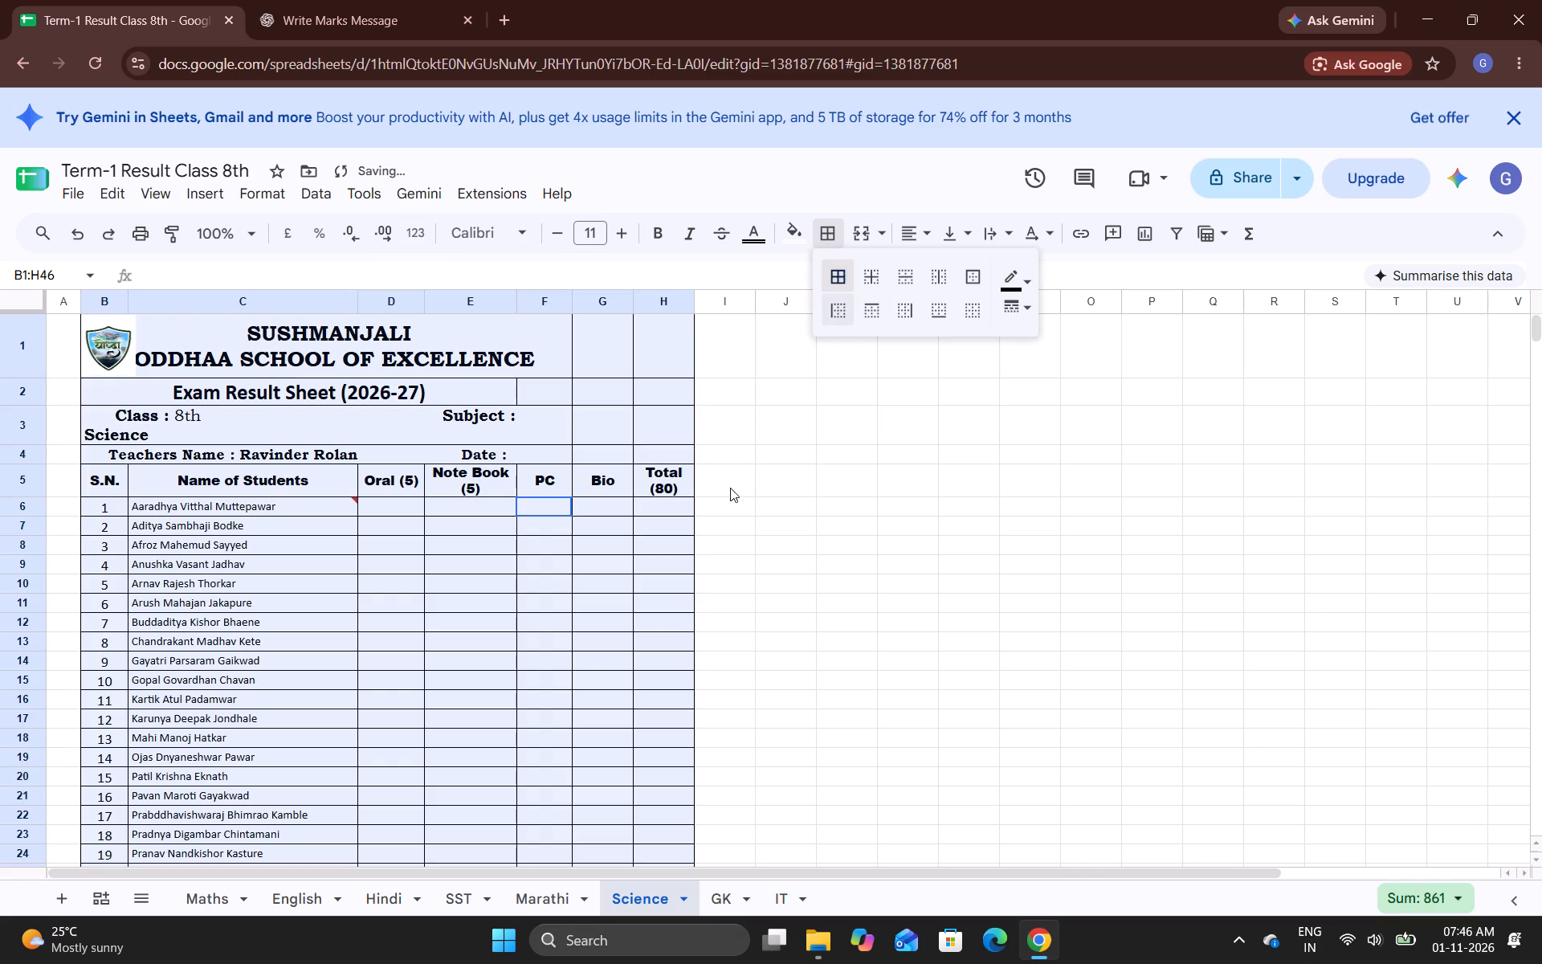
click(721, 499)
Extend the merged cells of header rows 1 to 4 so that each row spans columns B to H.
click(496, 421)
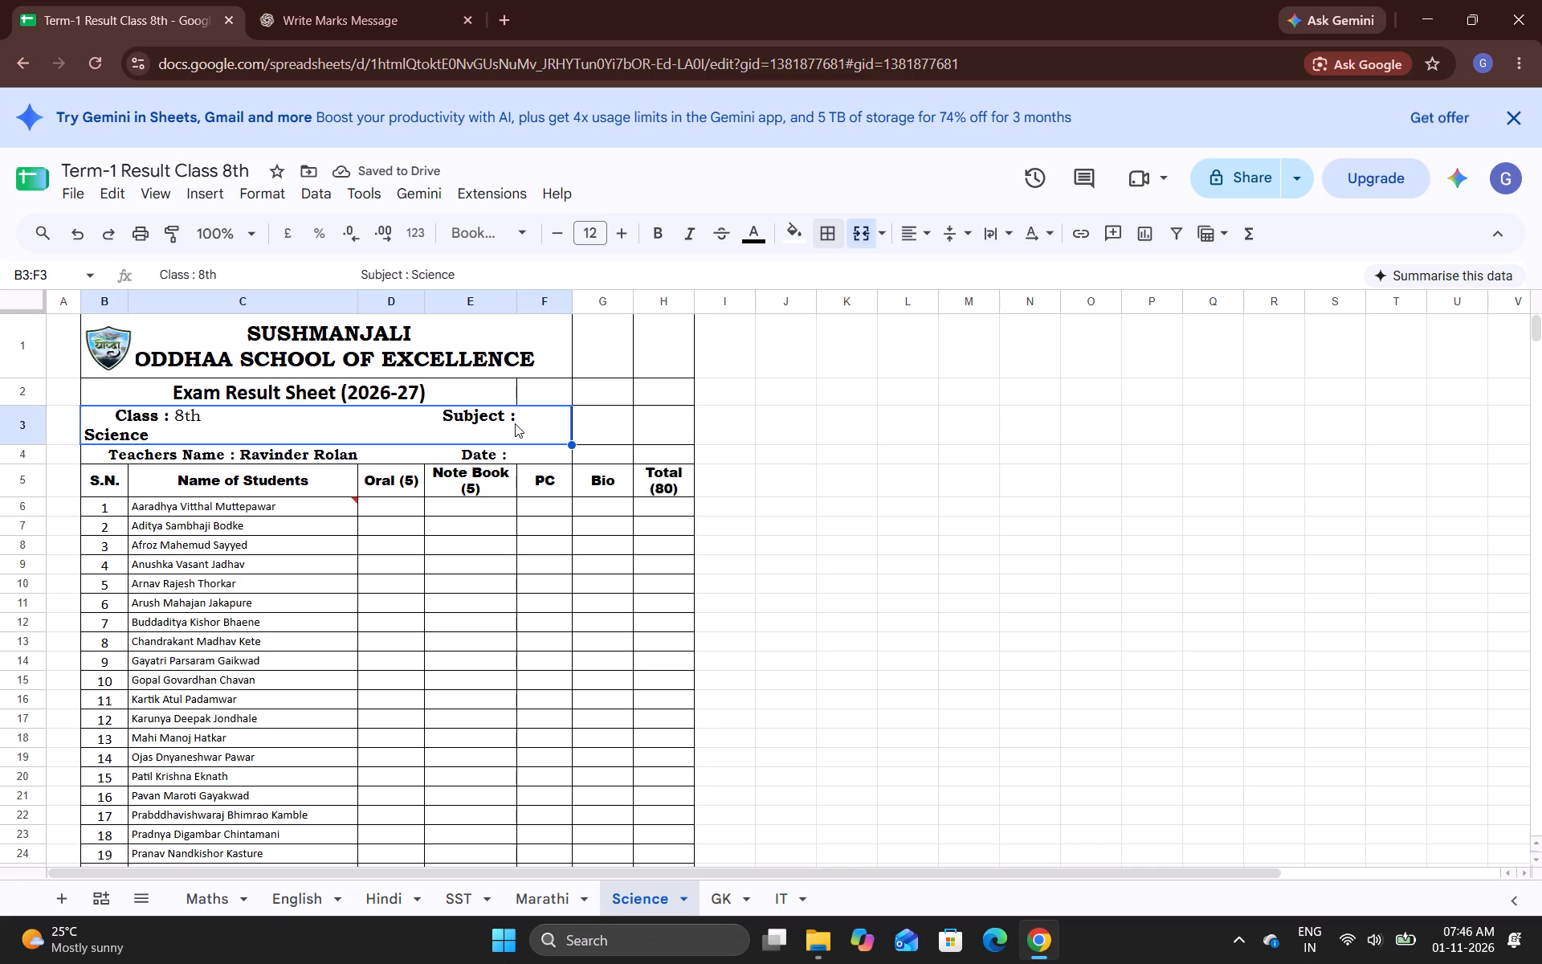
drag(515, 423, 642, 419)
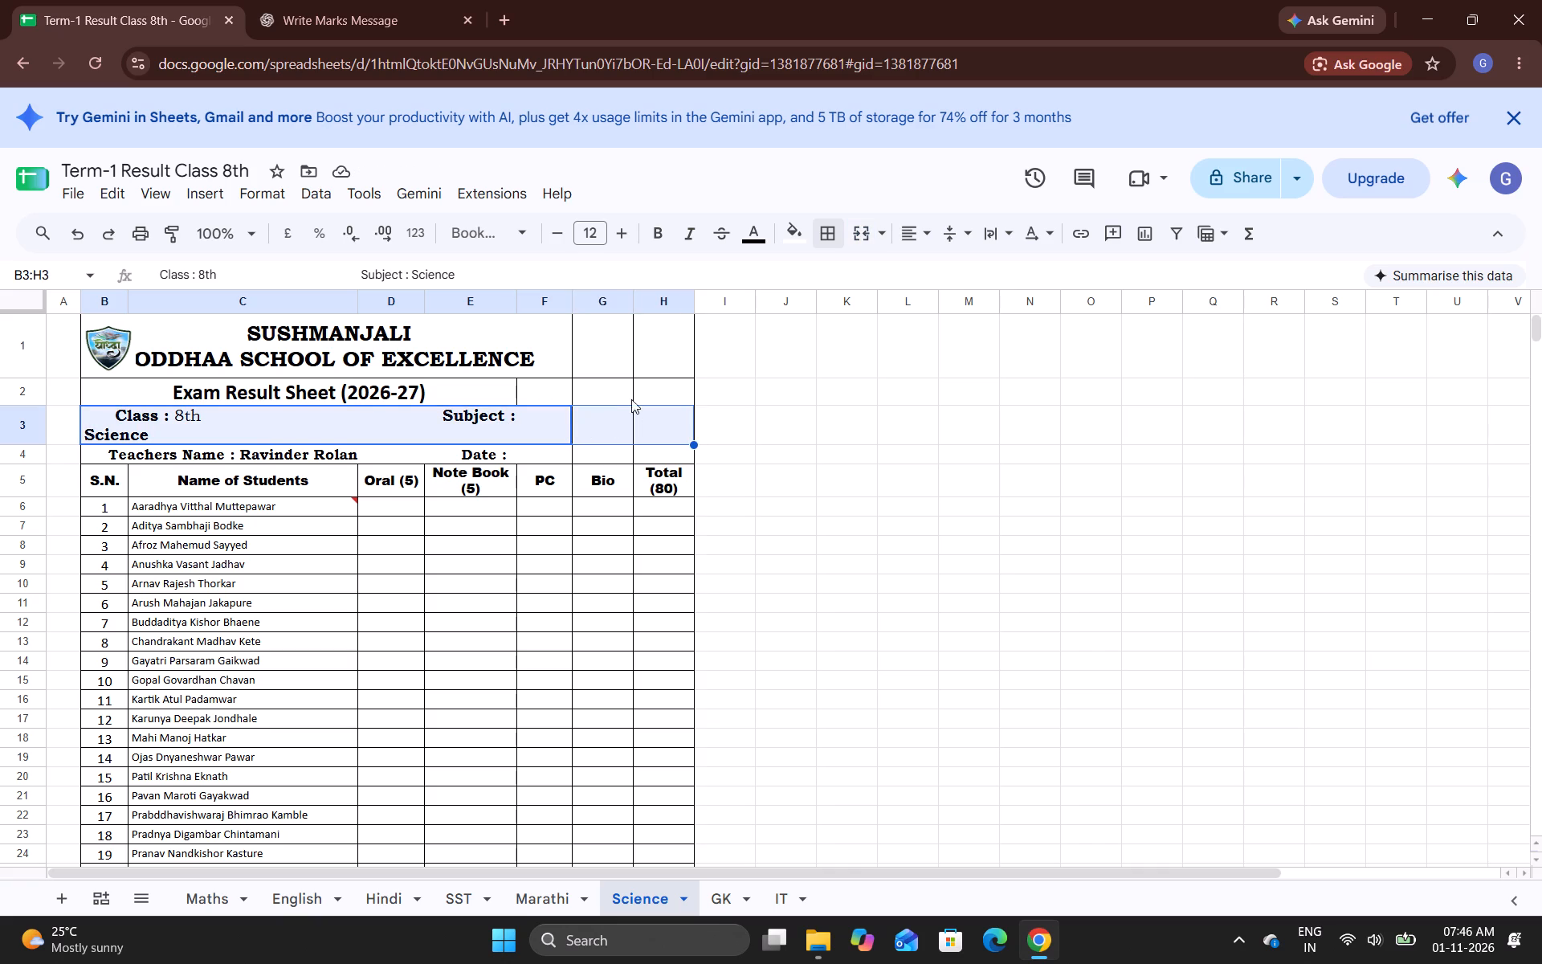
click(857, 232)
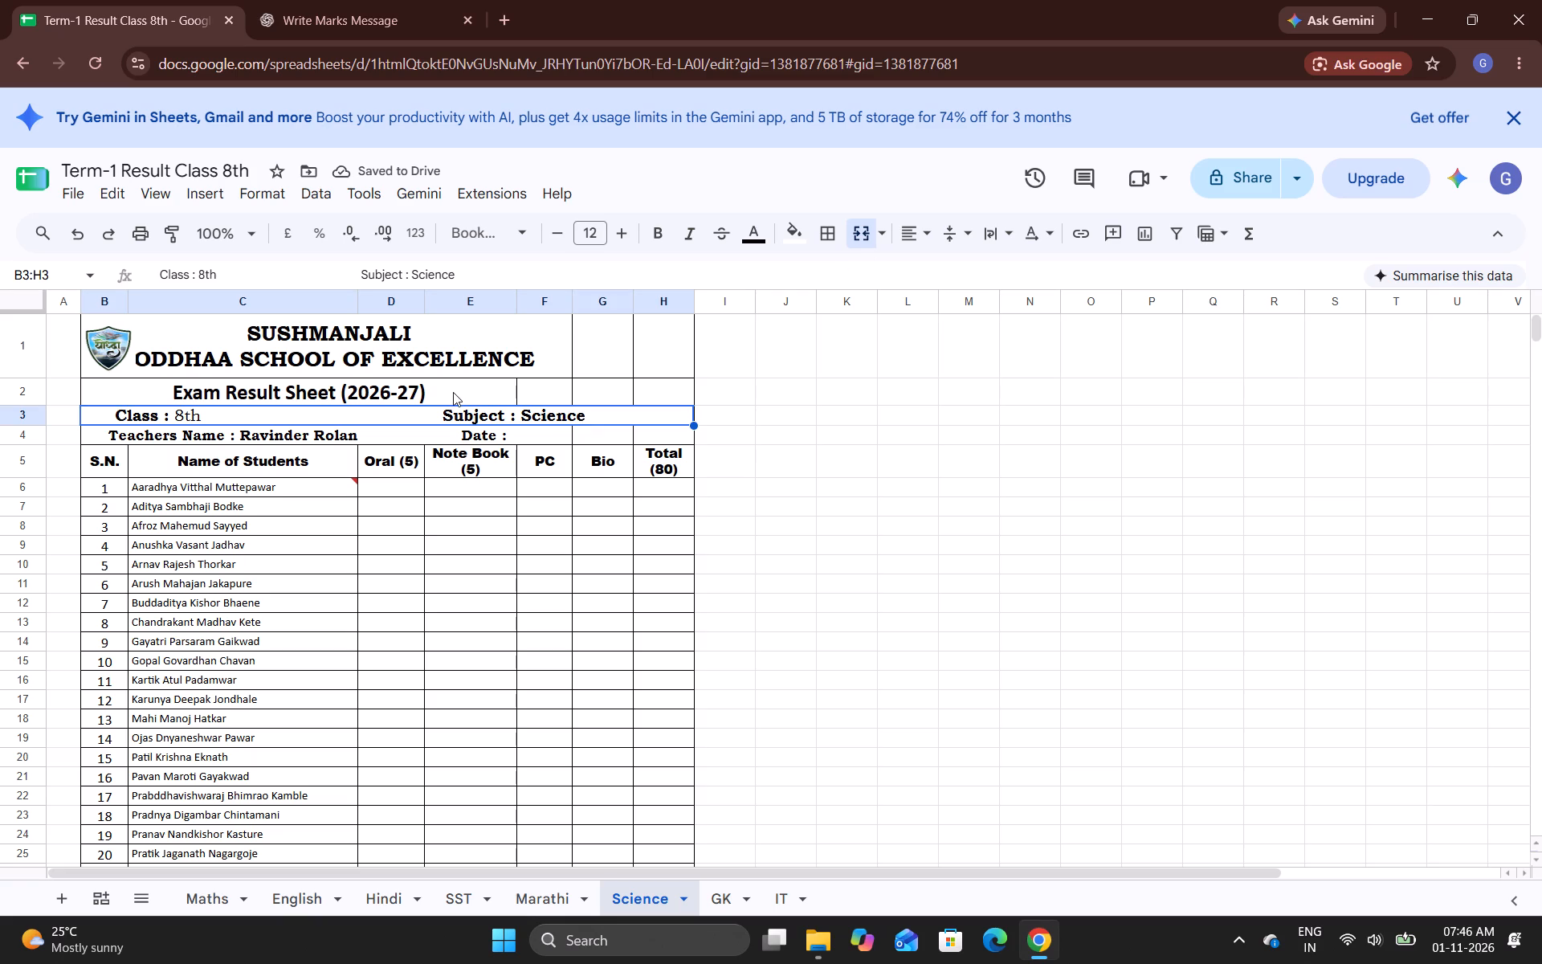
drag(450, 391, 642, 386)
click(856, 231)
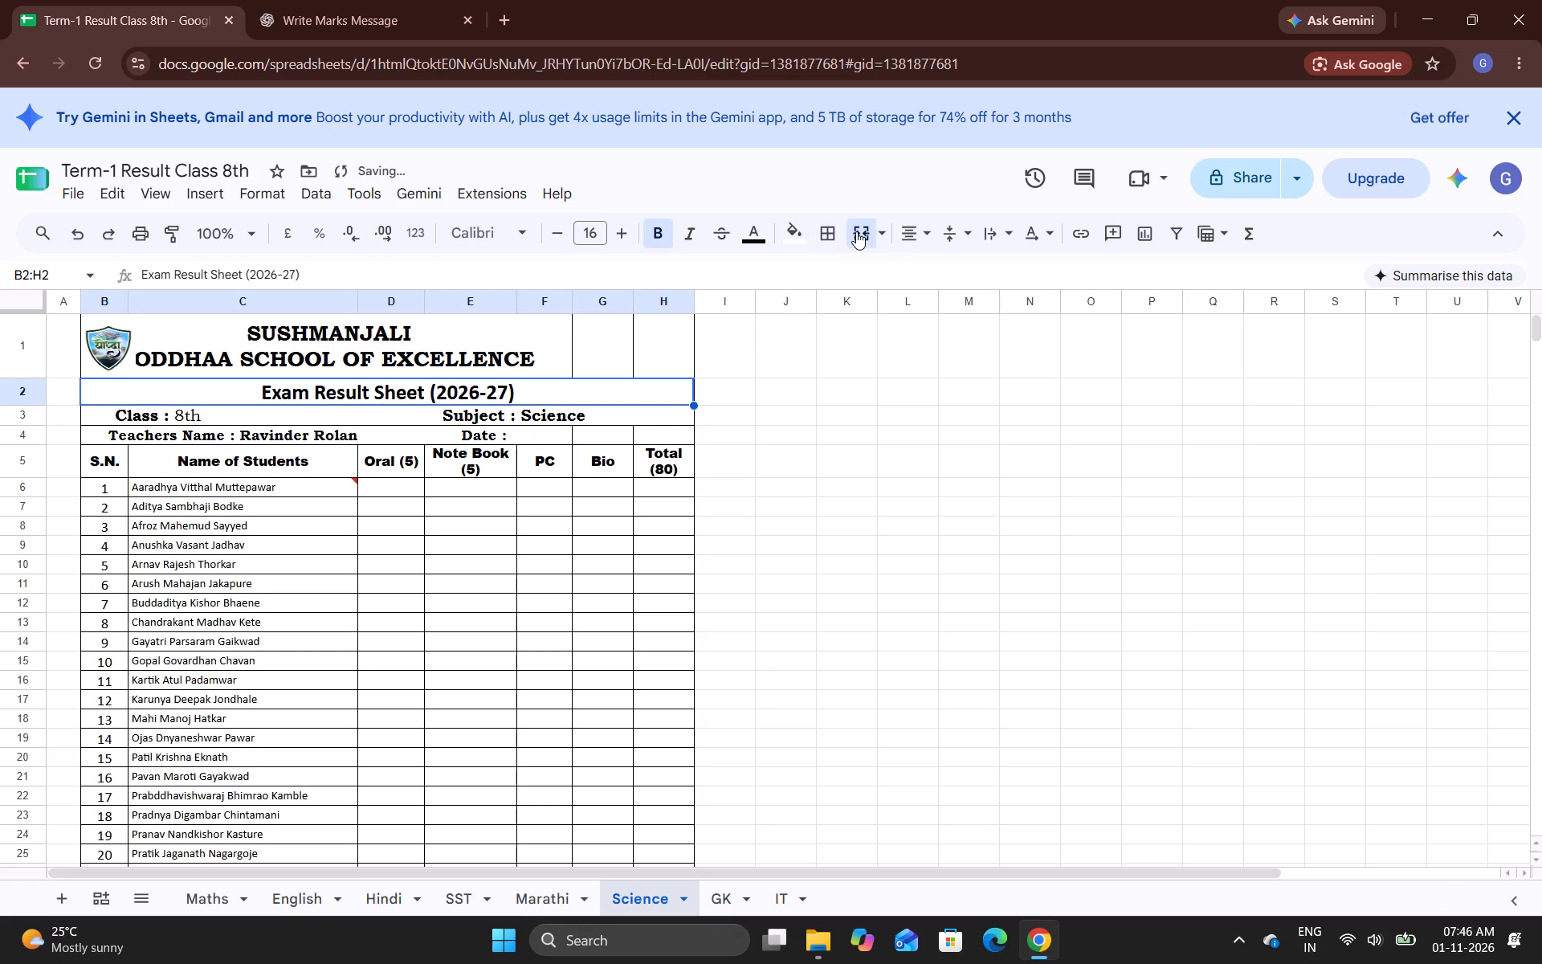
drag(504, 346, 639, 333)
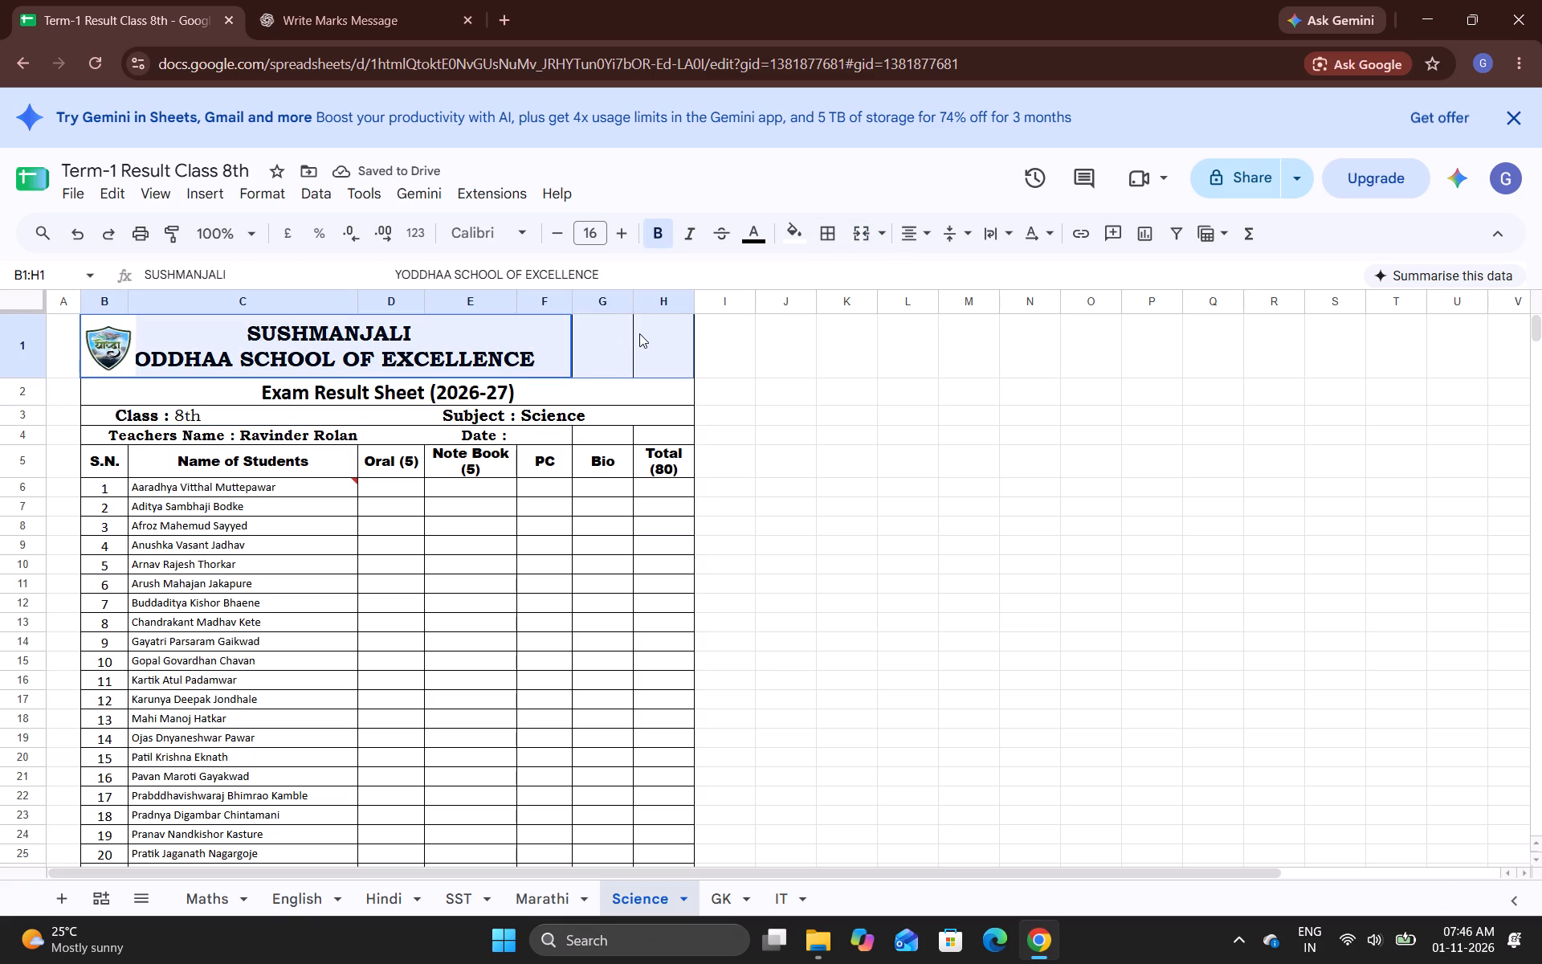
drag(639, 333, 640, 333)
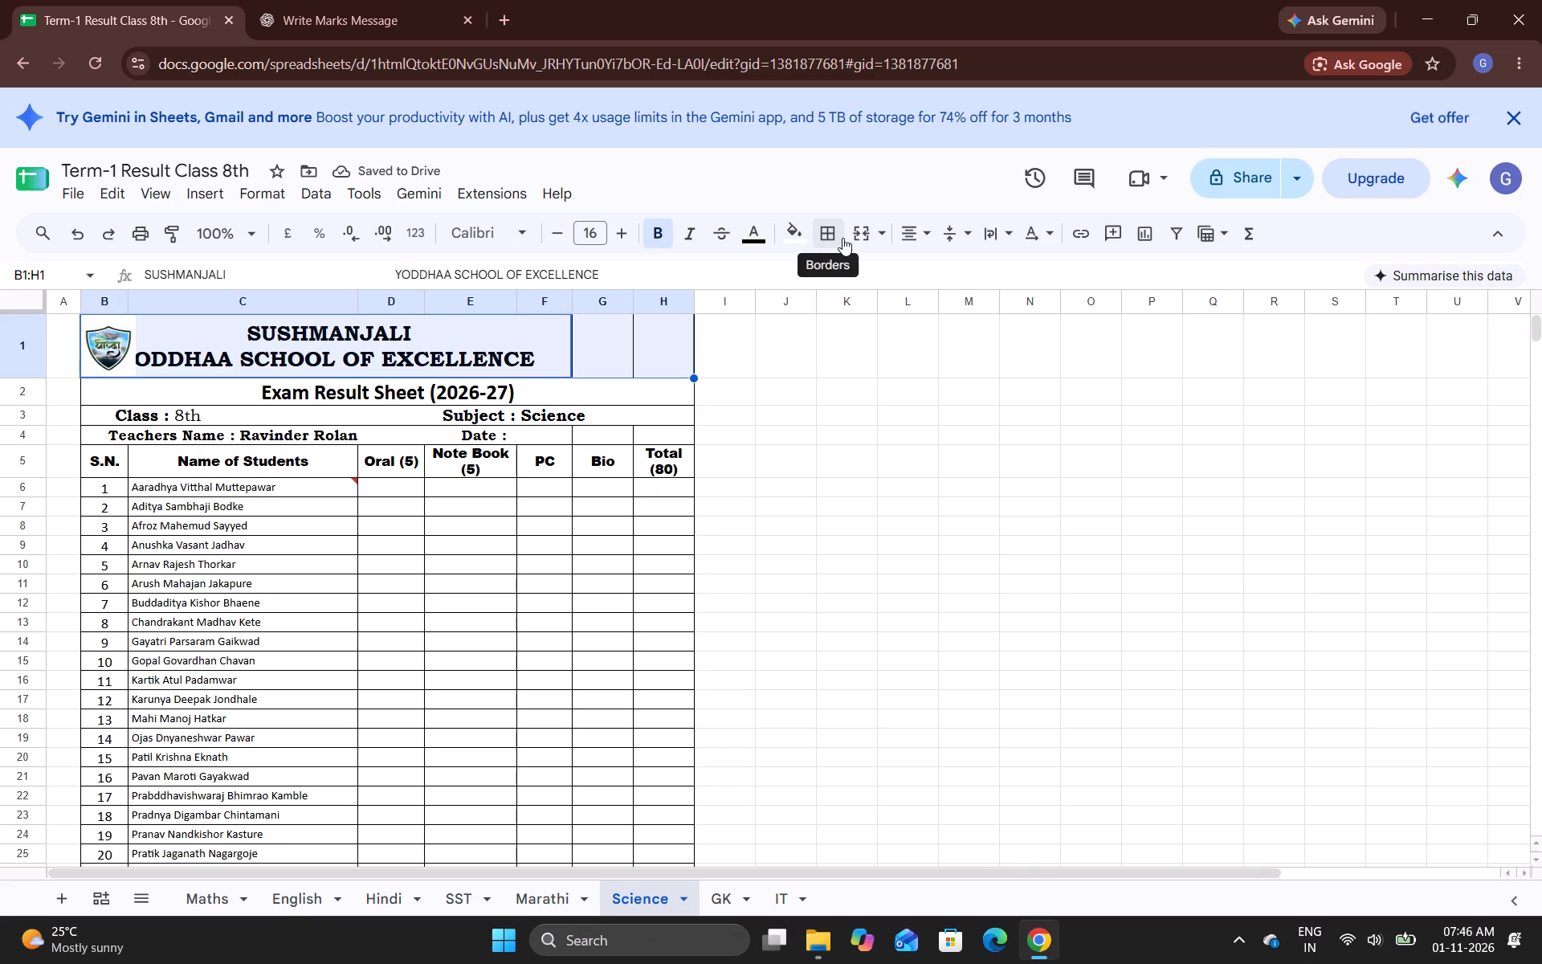
click(848, 239)
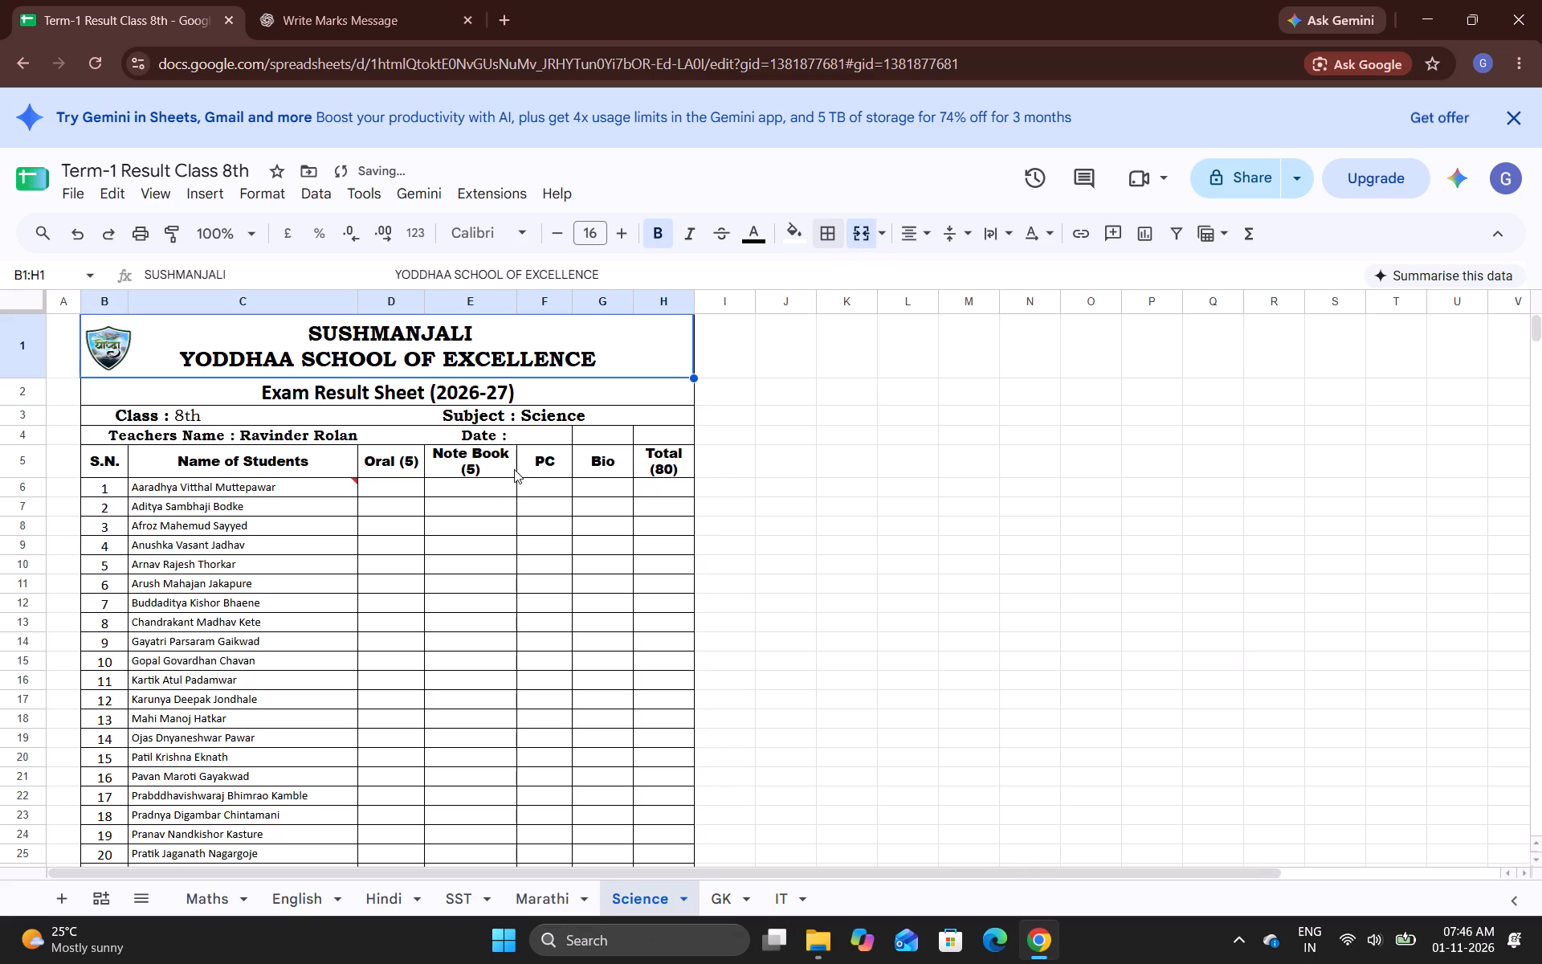
drag(432, 435, 598, 424)
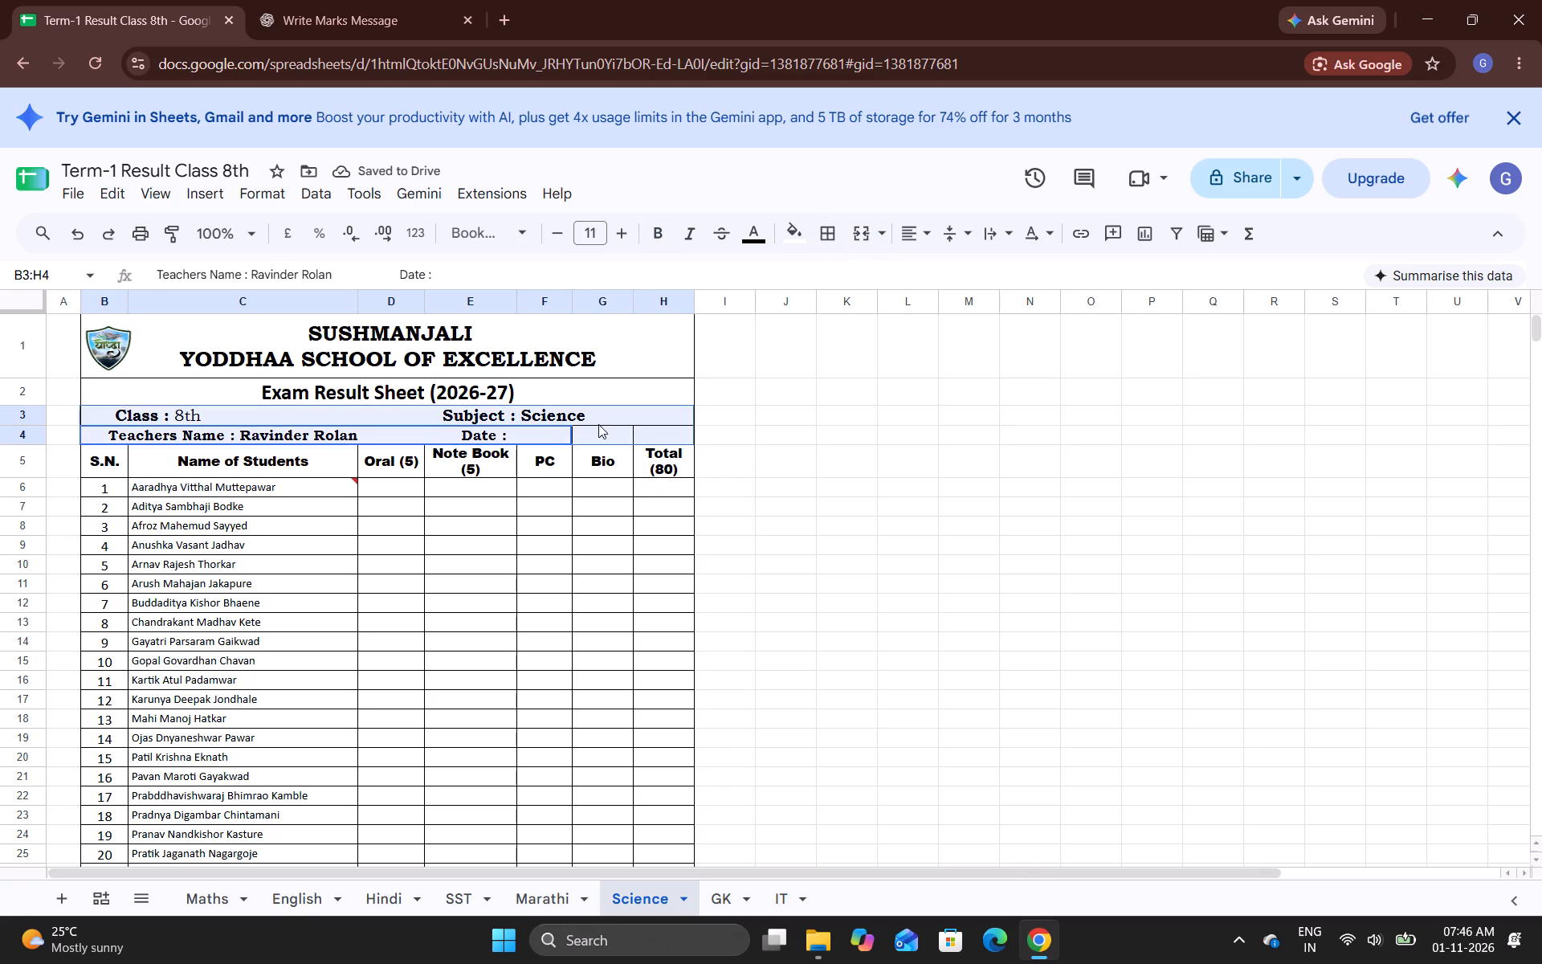
drag(598, 424, 648, 435)
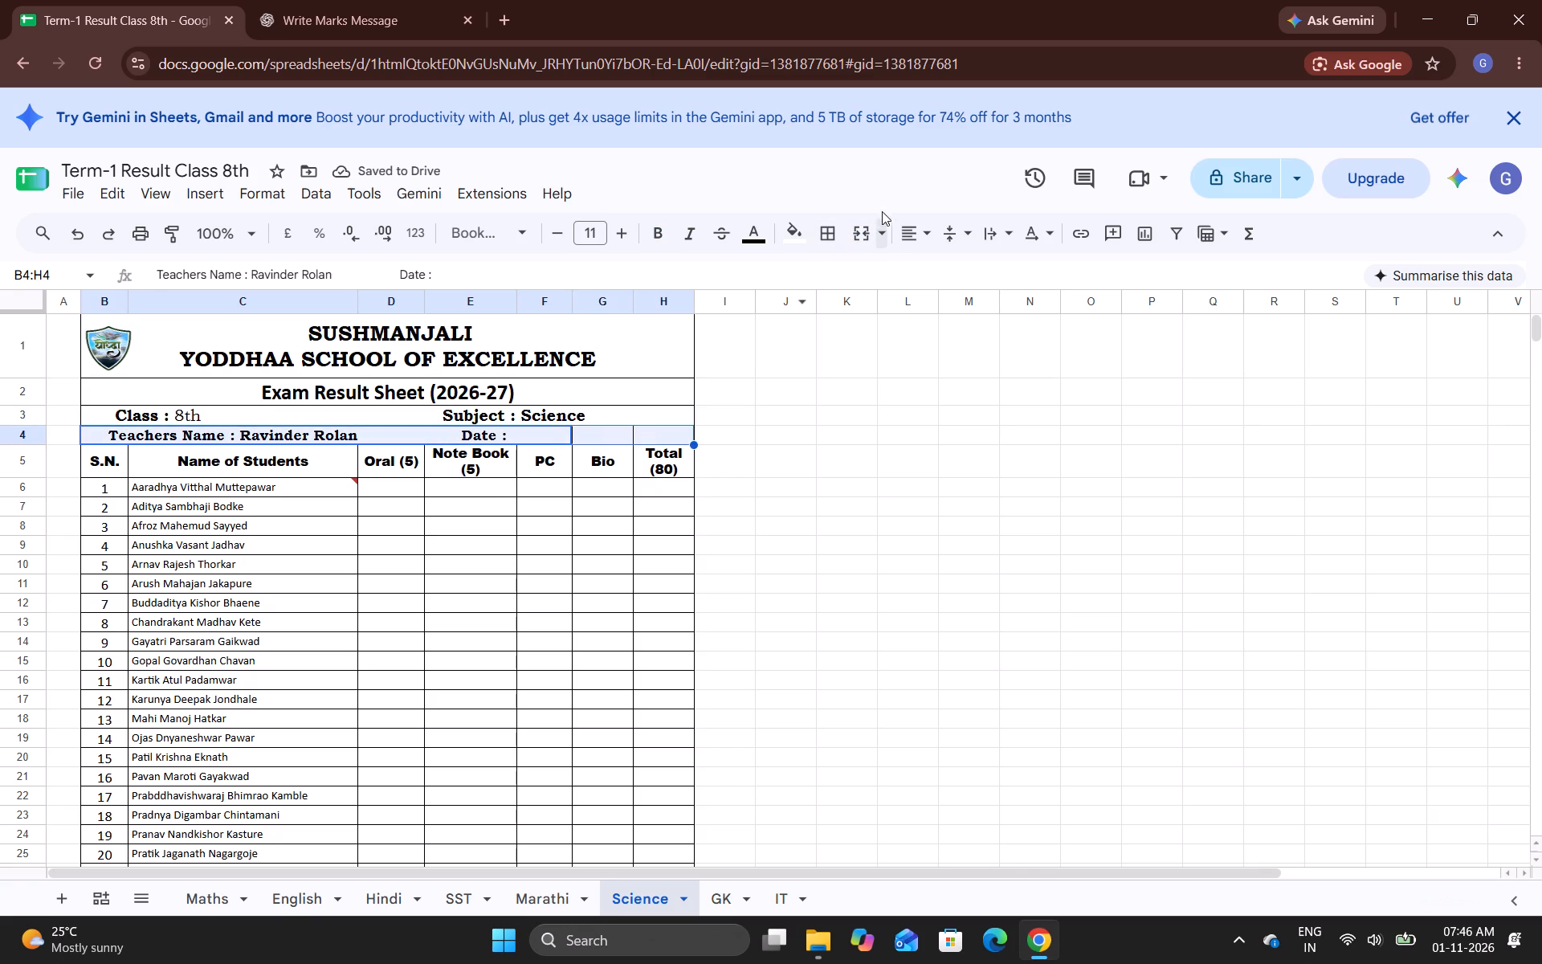
click(857, 239)
click(769, 431)
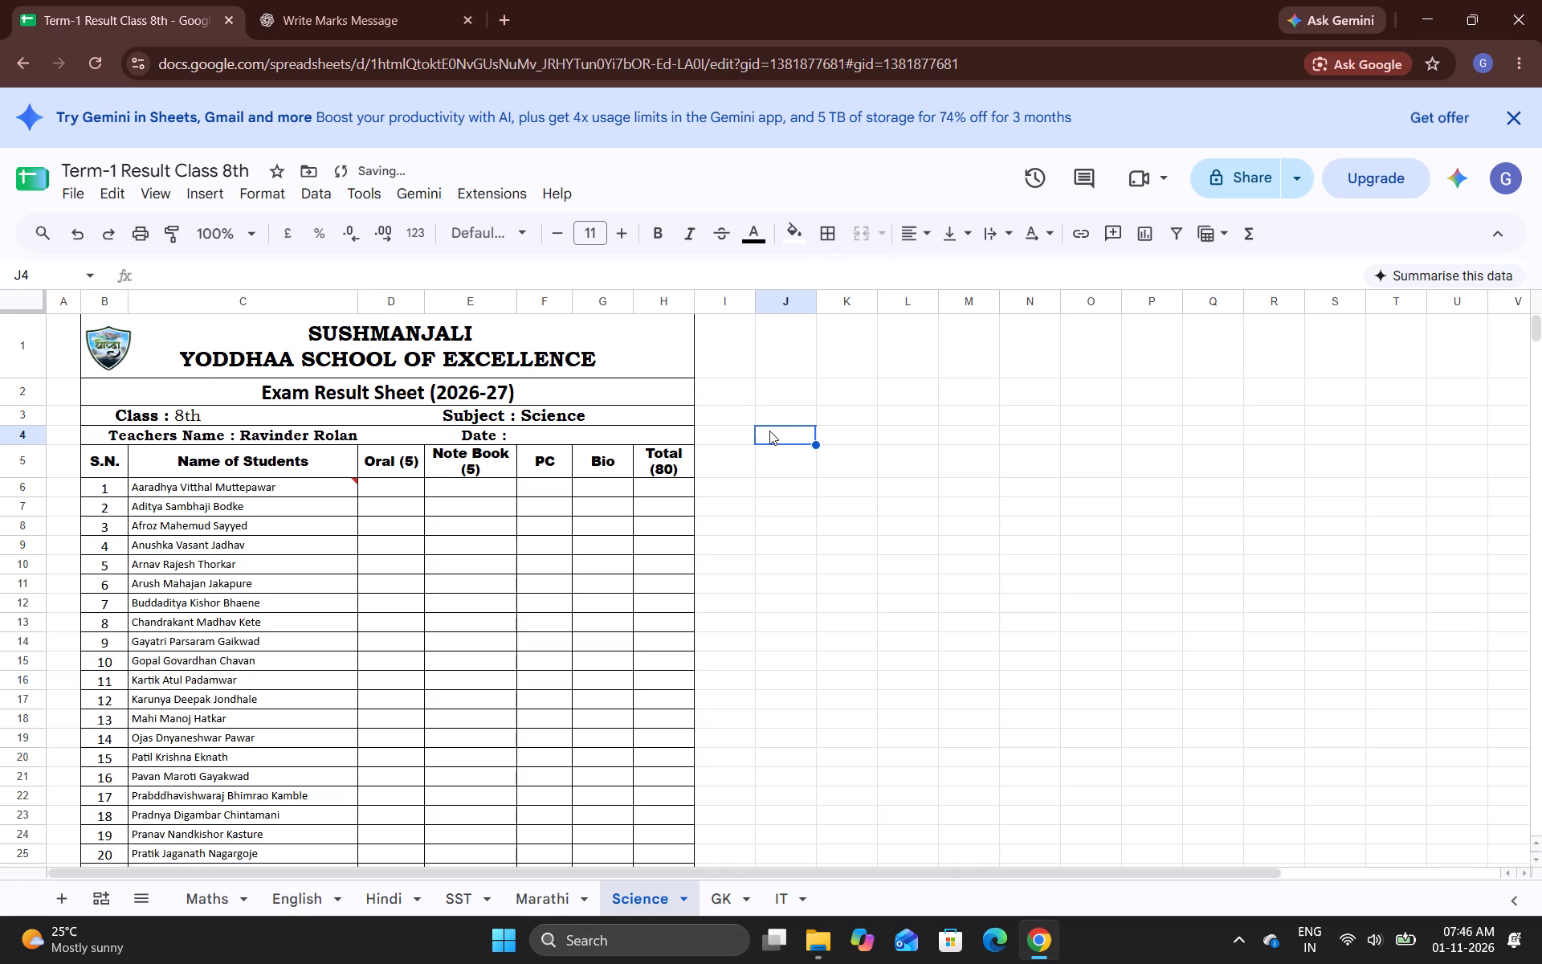
Add the second Science teacher's name after a slash in the Teachers Name line in row 4.
scroll(751, 531, down, 1)
scroll(751, 531, up, 2)
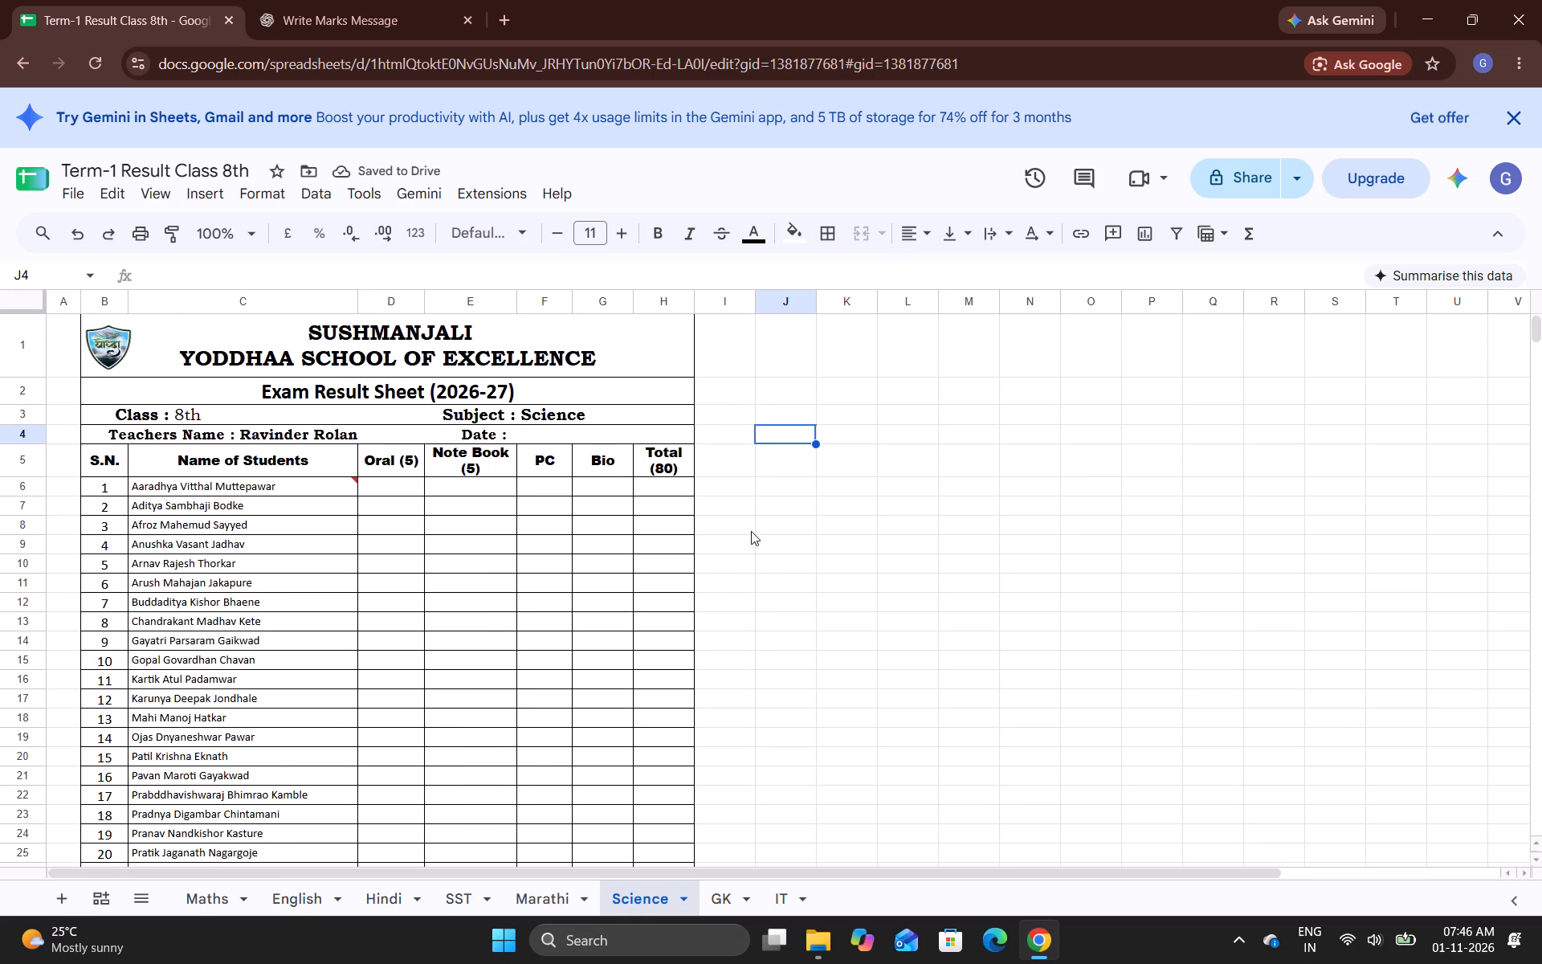
double_click(374, 434)
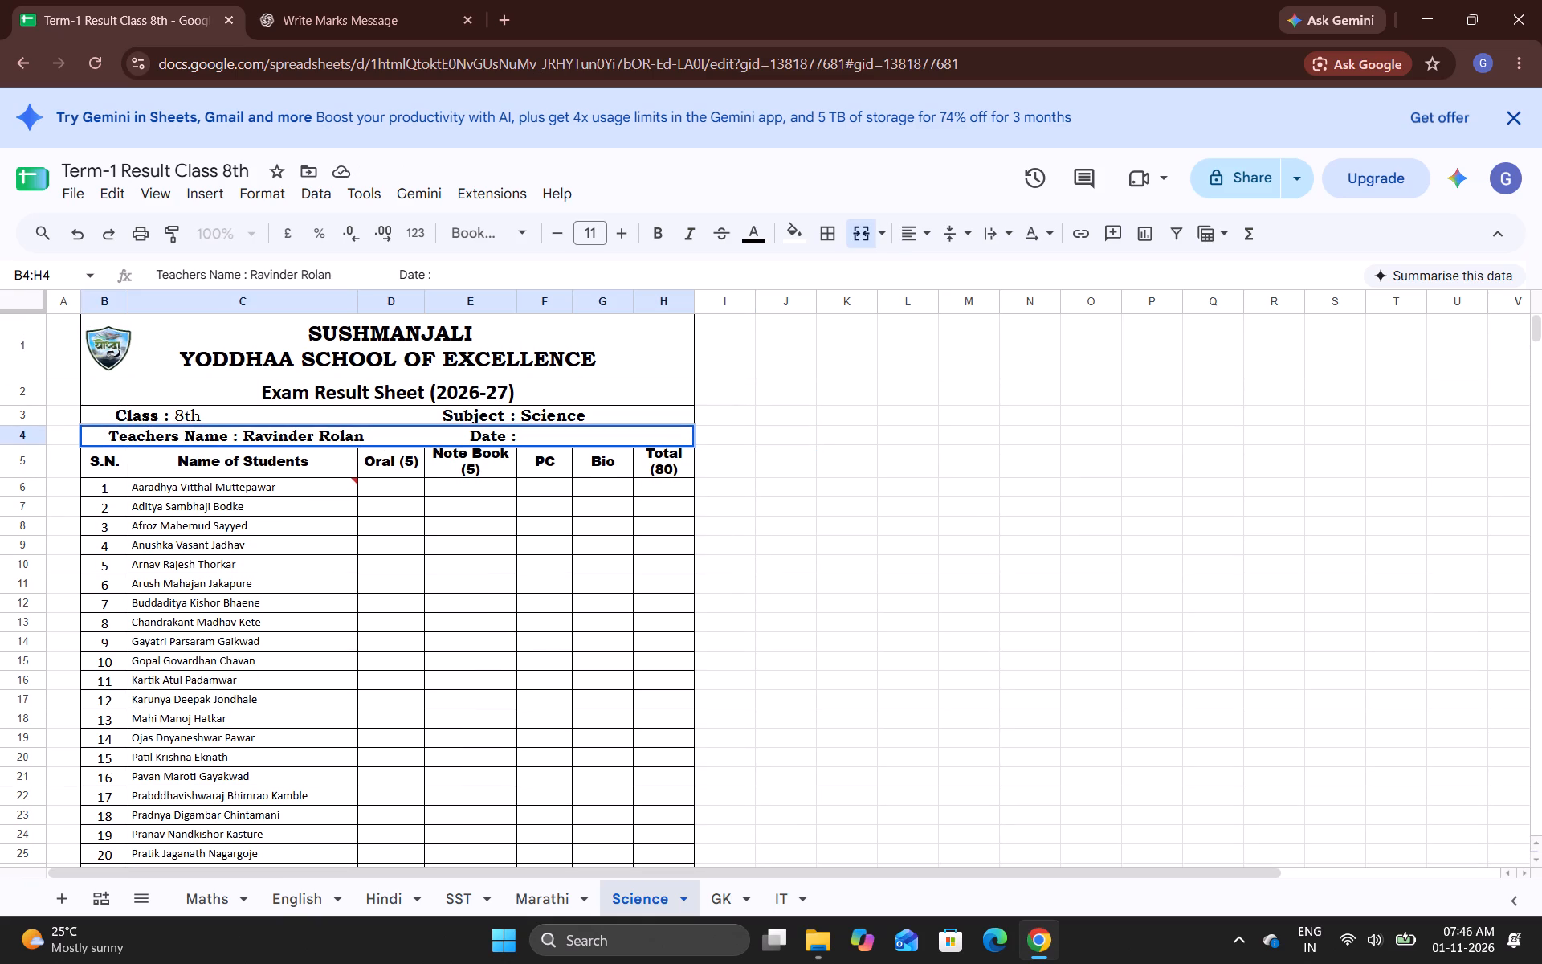
click(369, 436)
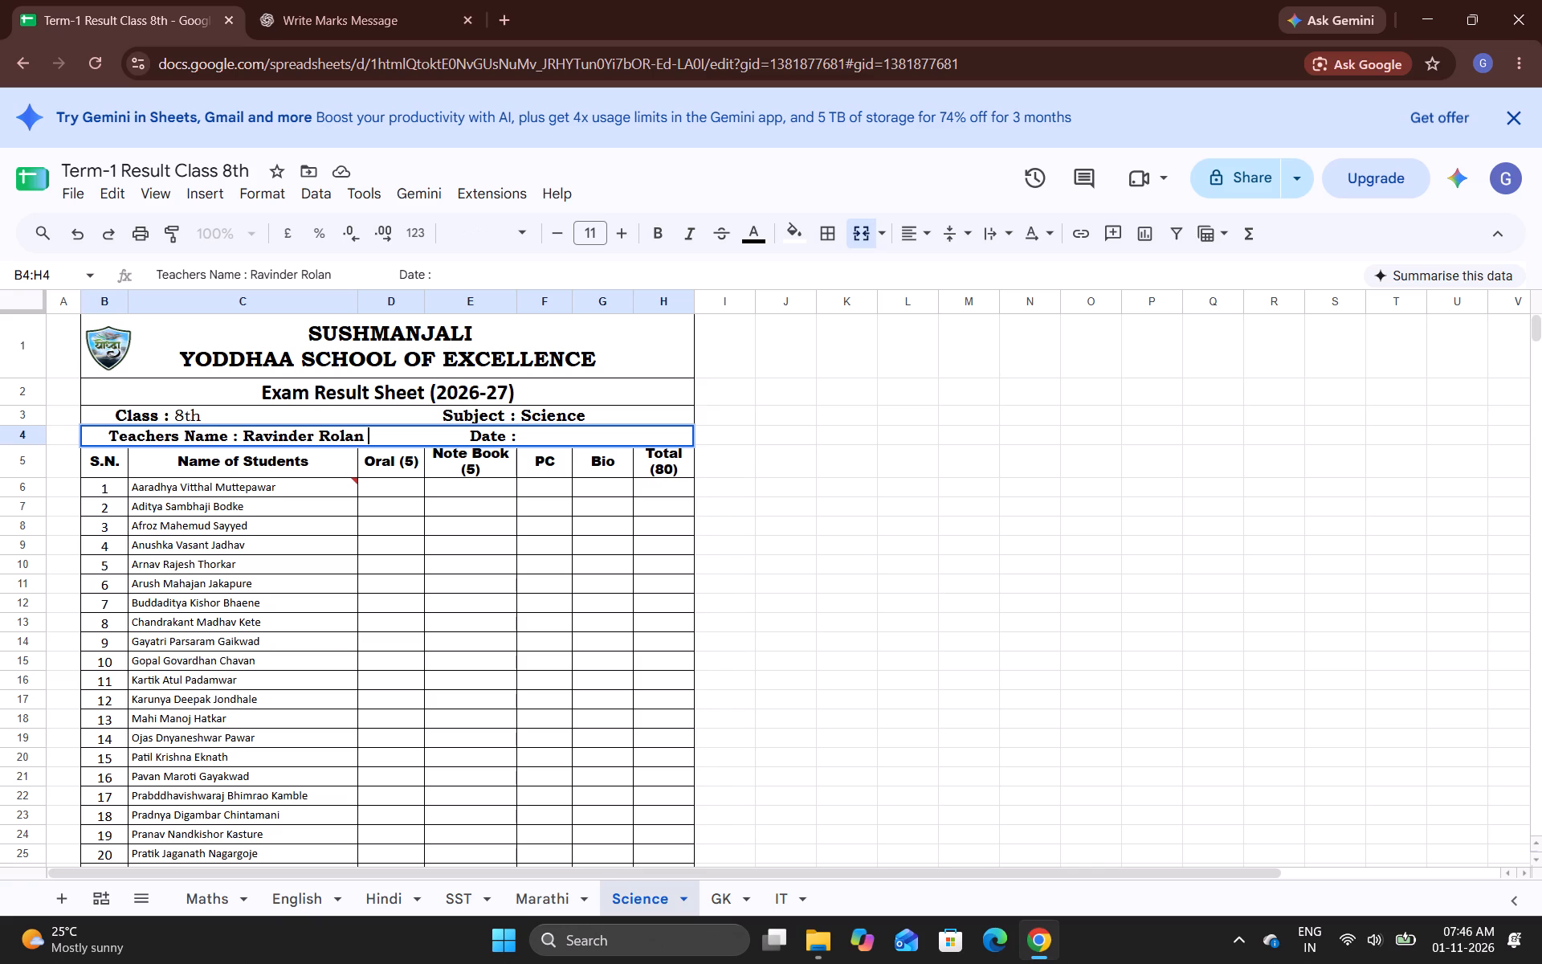
key(Left)
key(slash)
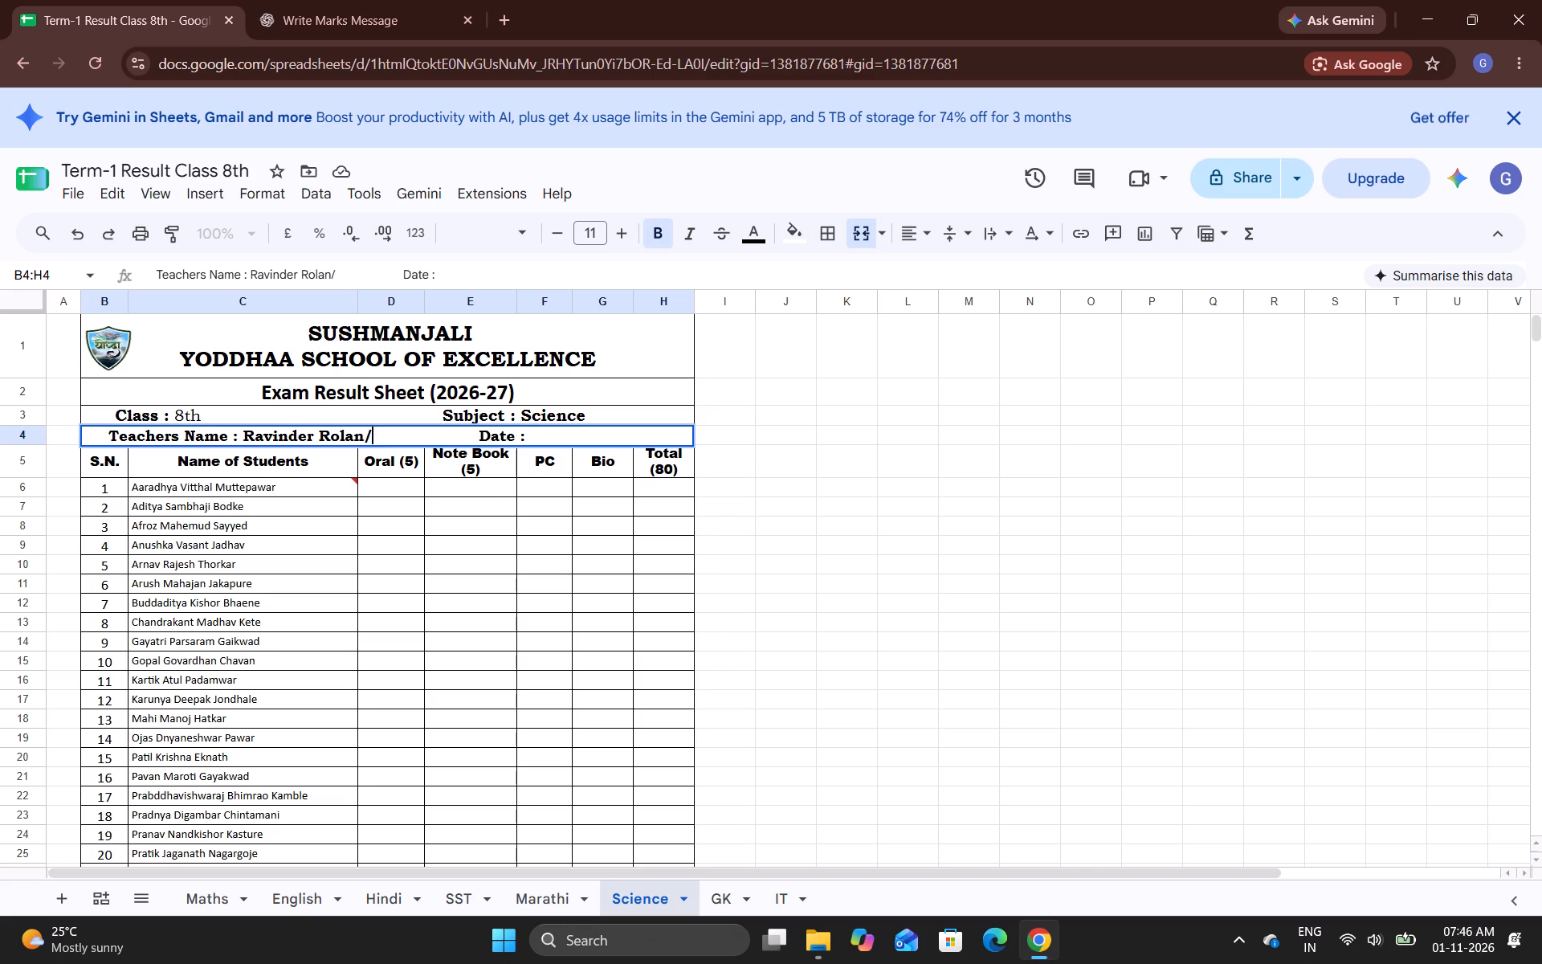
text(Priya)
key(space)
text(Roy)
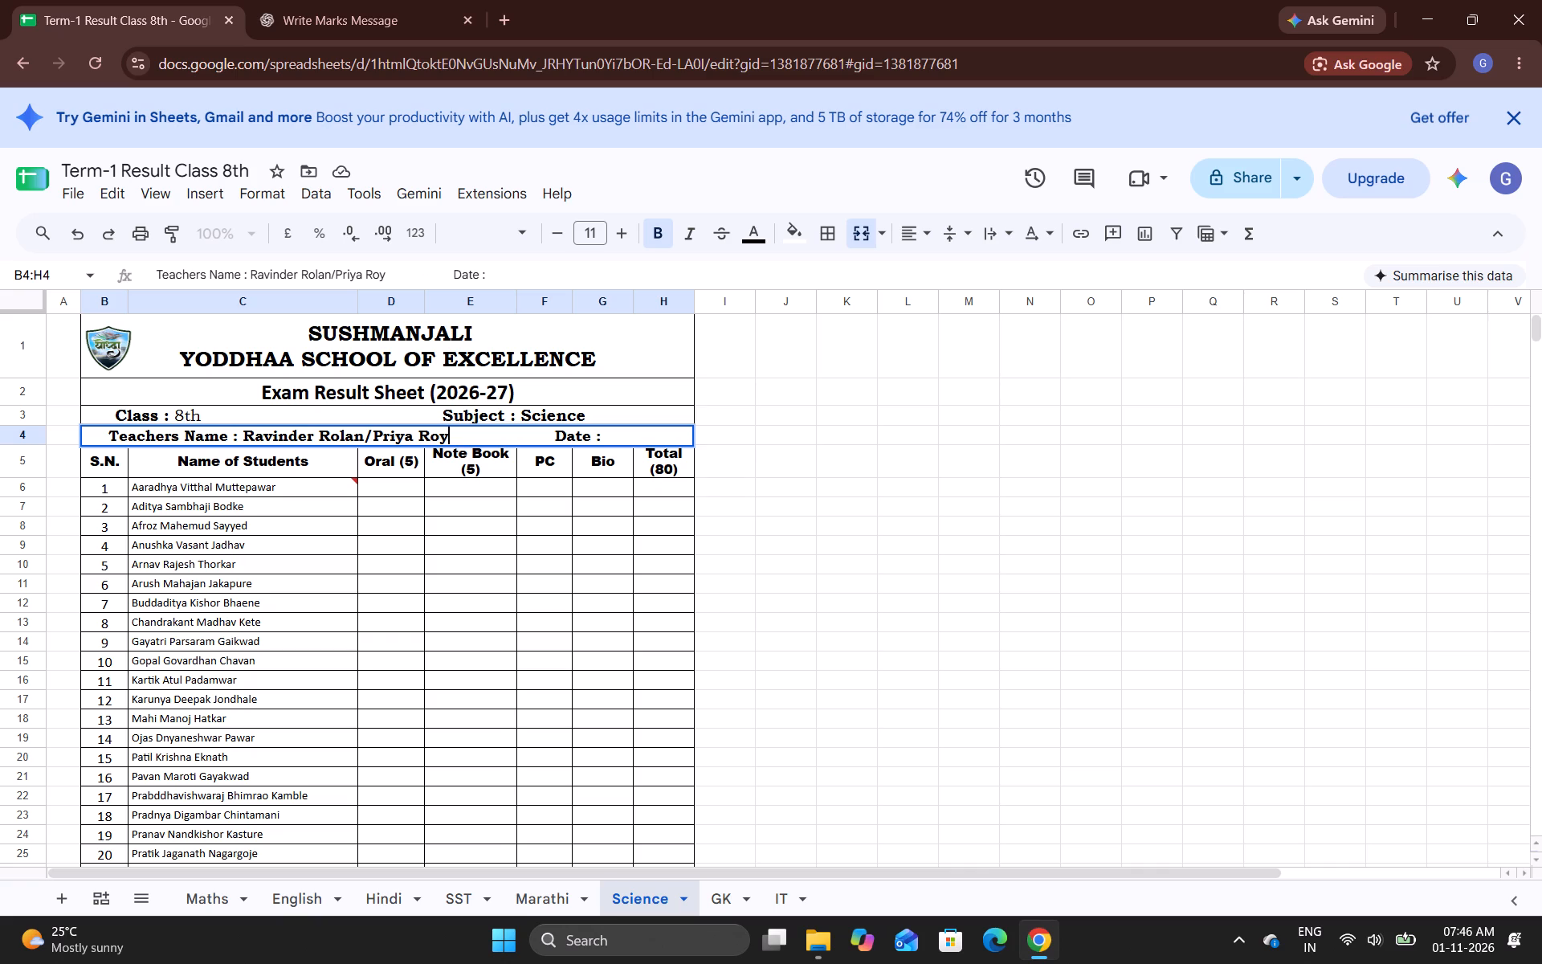
click(766, 506)
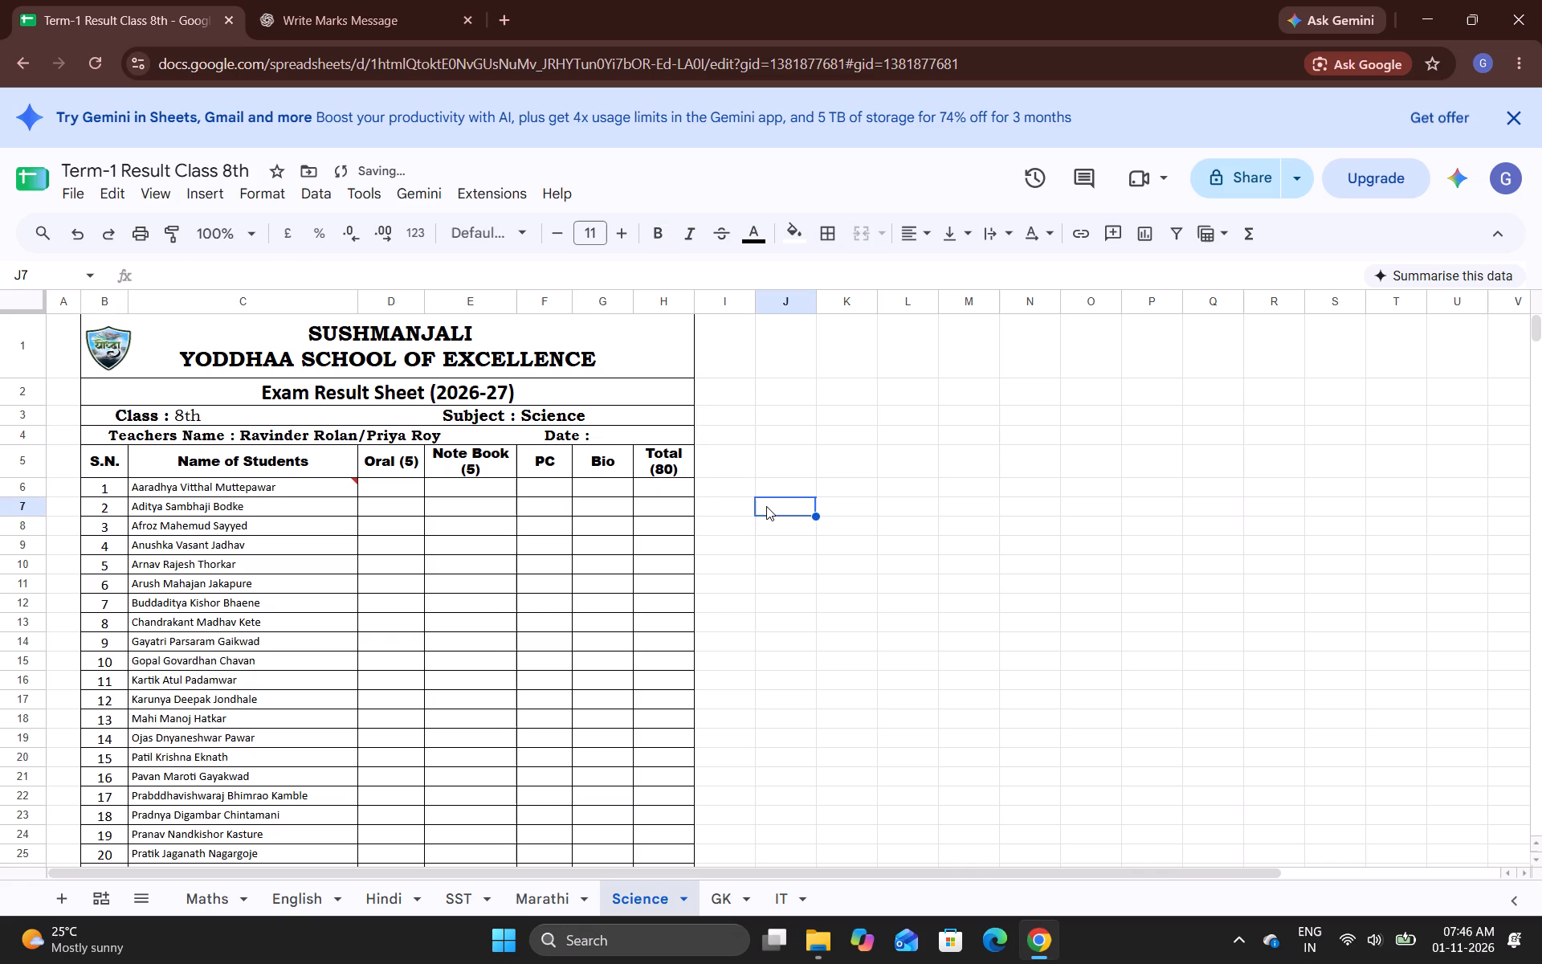
Enter the formula =F6+G6 in cell H6 to total the first student's PC and Bio marks.
click(648, 490)
key(equal)
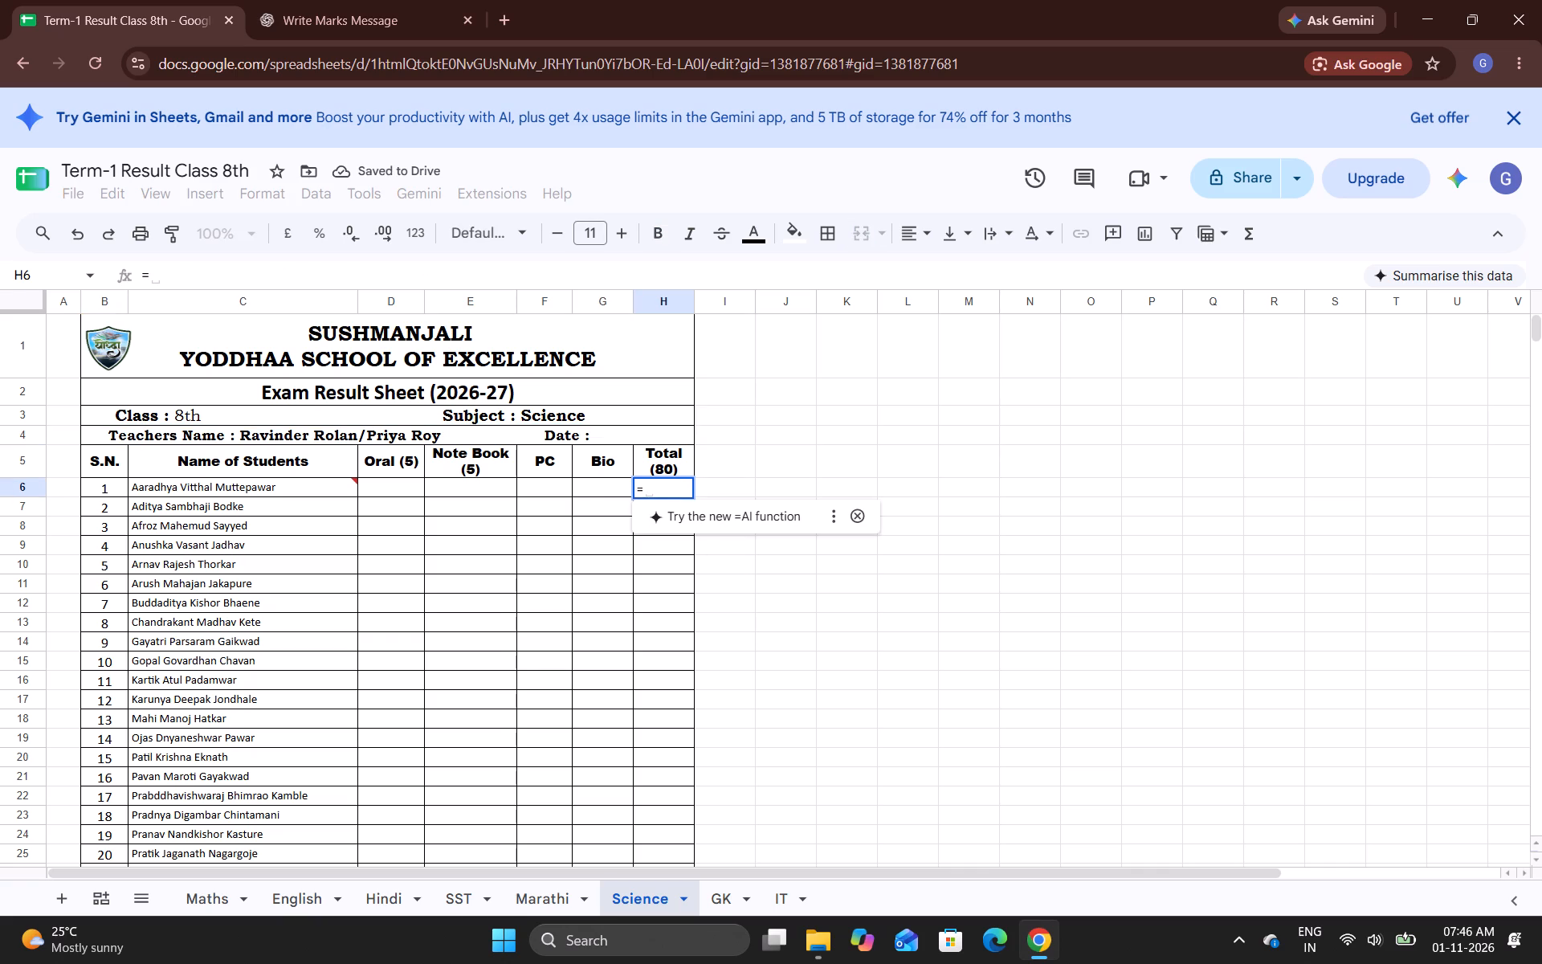
click(540, 482)
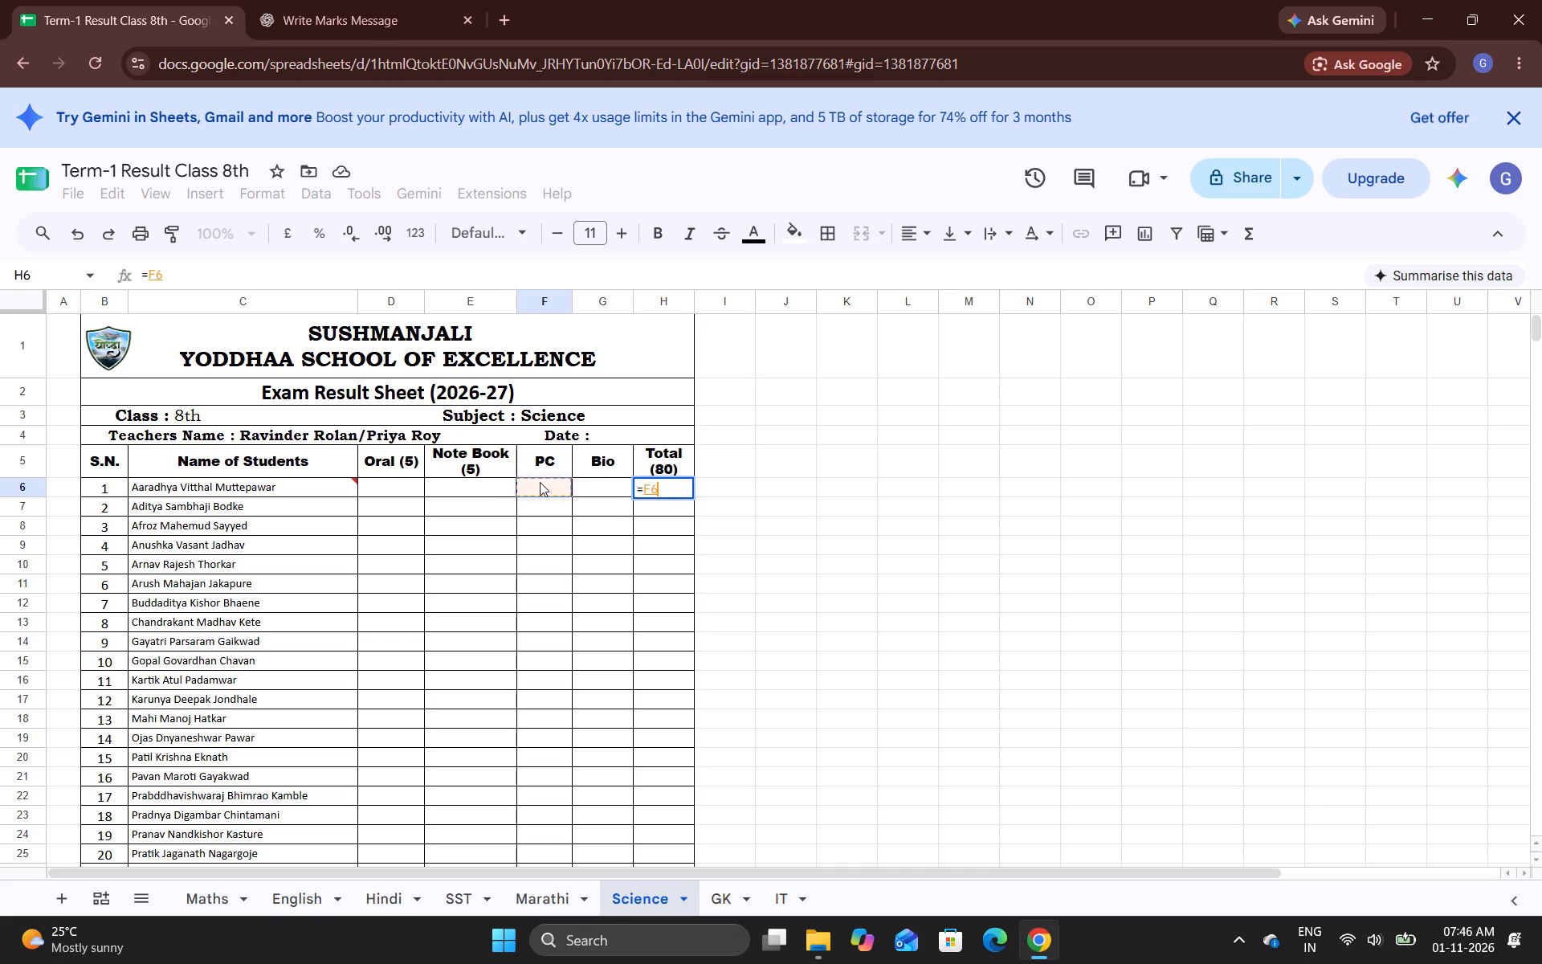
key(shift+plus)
click(589, 484)
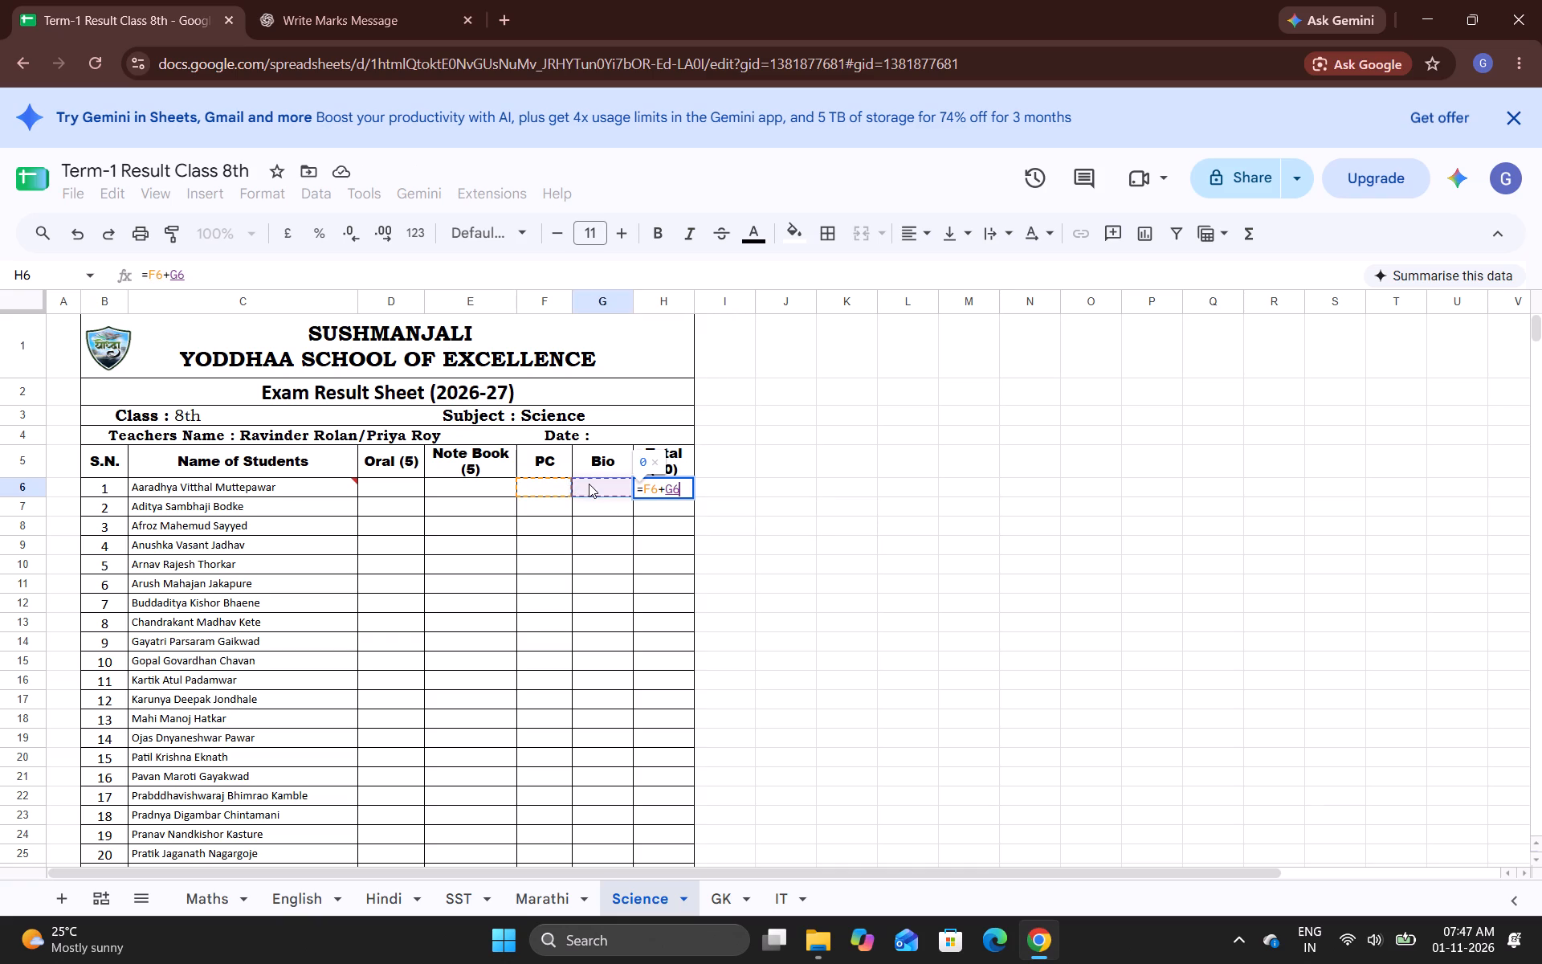
key(Return)
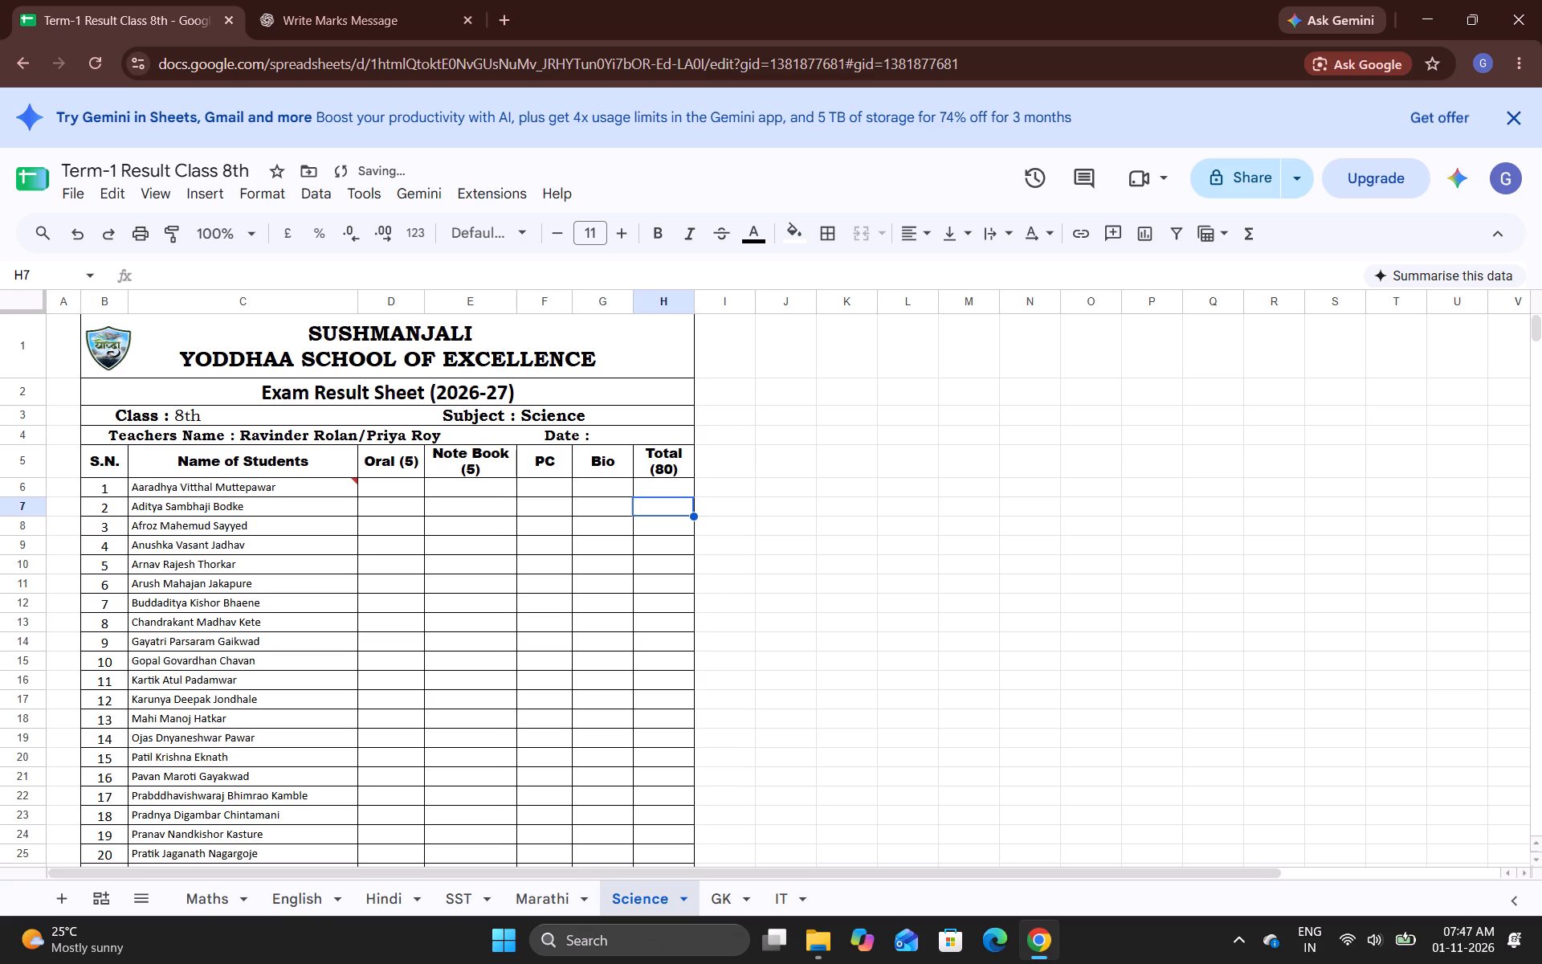
Fill the Total formula from H6 down to H46 for all the students.
key(Up)
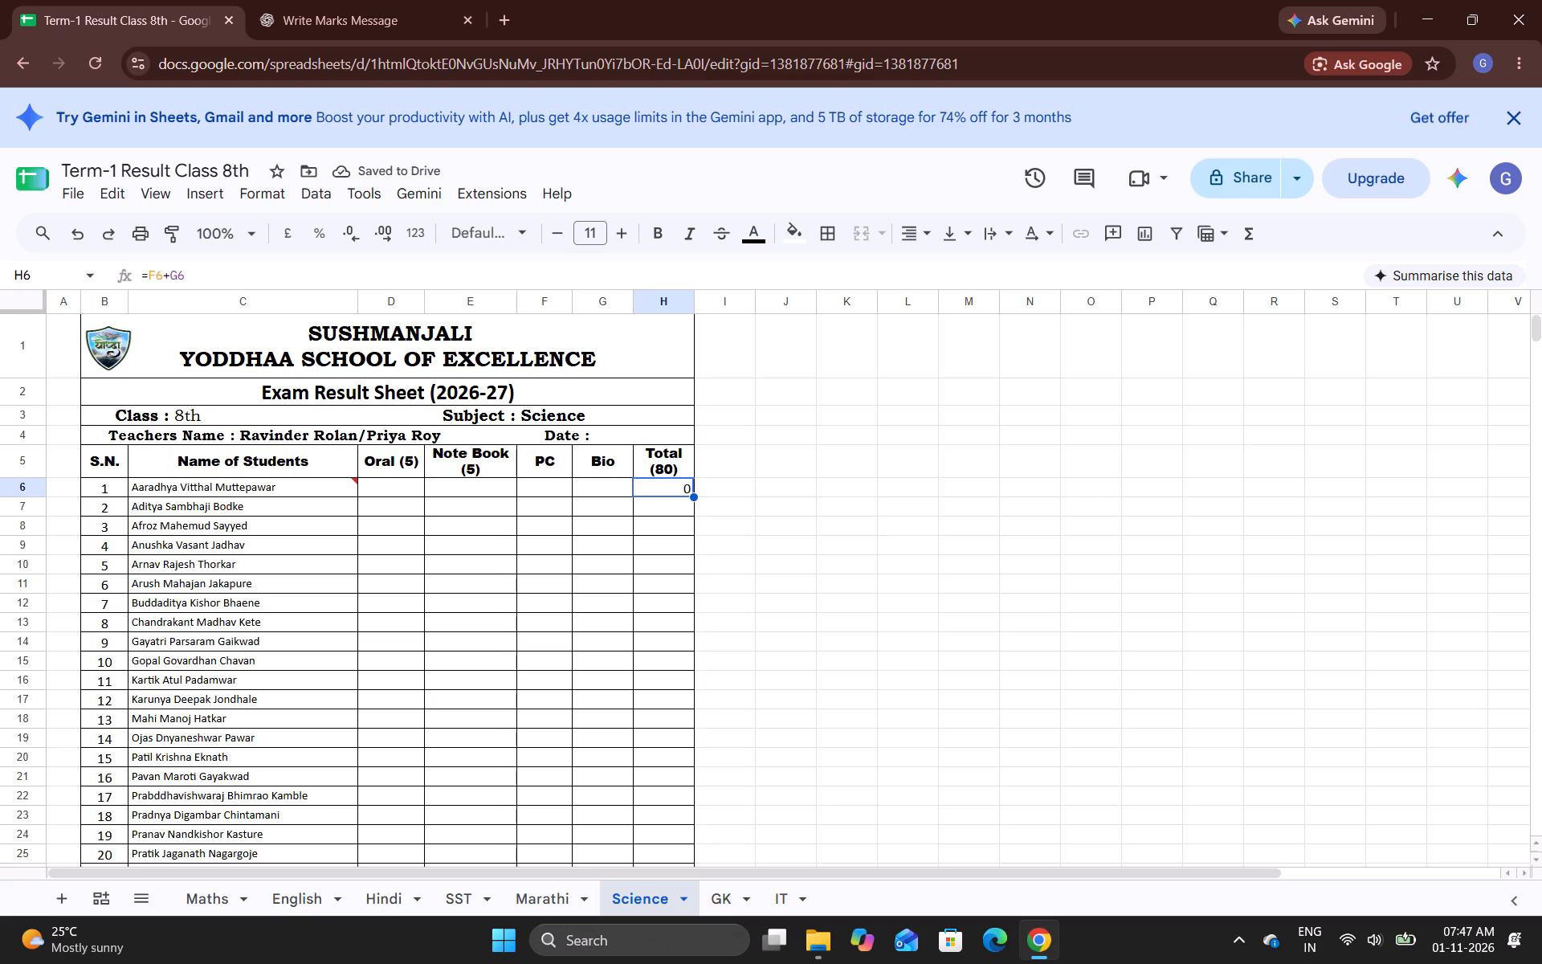
double_click(693, 496)
double_click(693, 496)
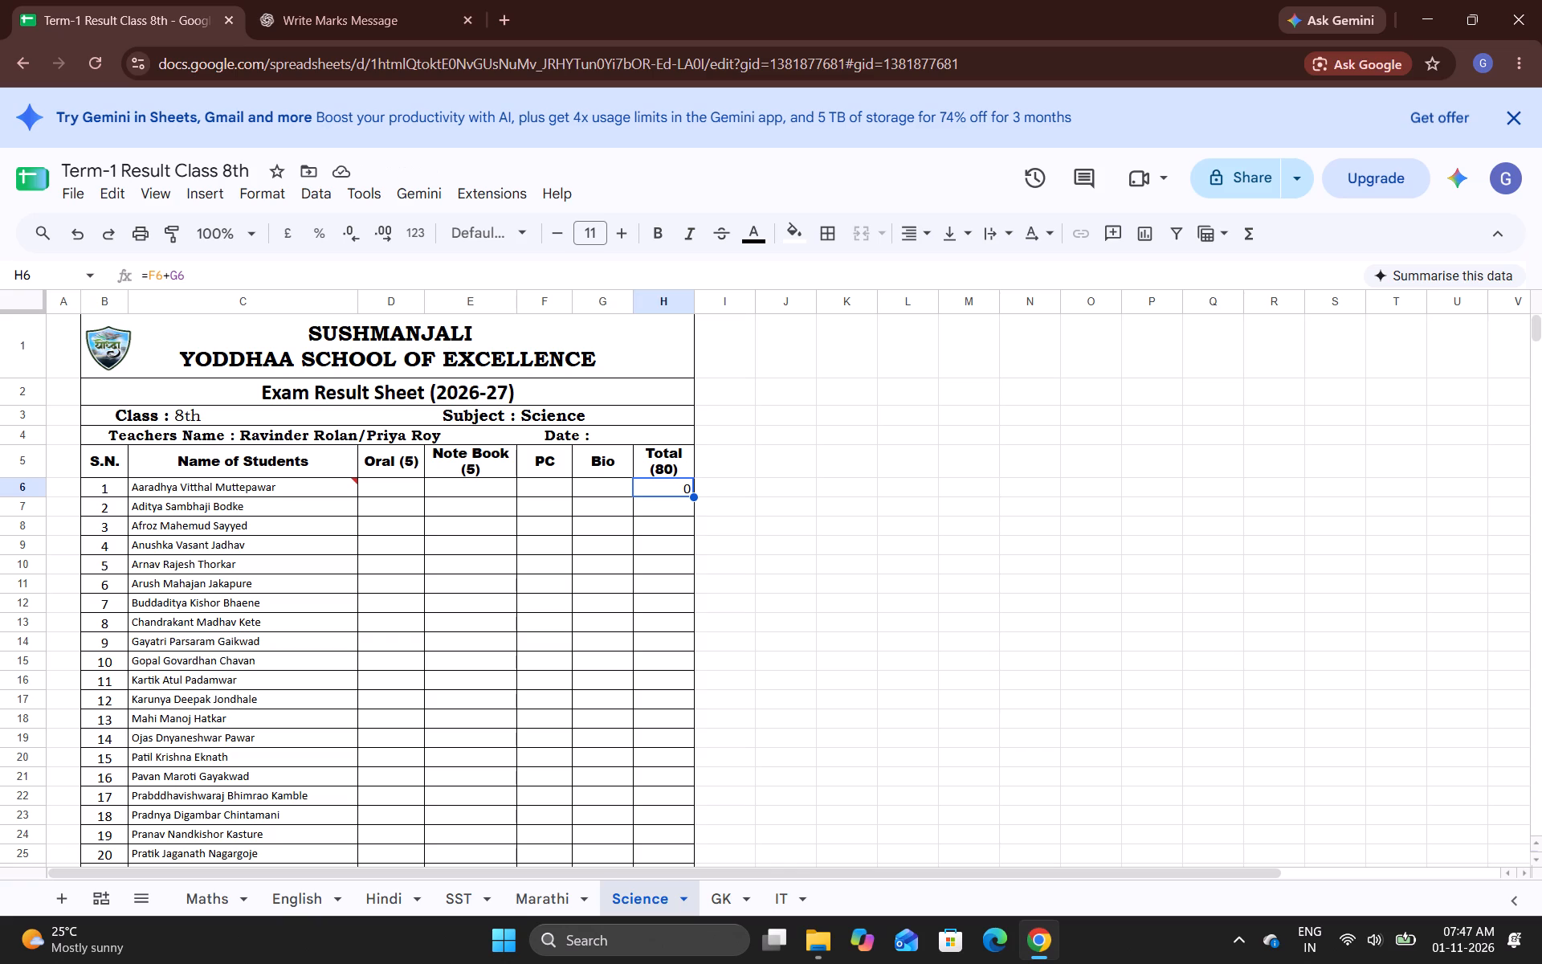
double_click(695, 496)
drag(695, 496, 695, 609)
drag(695, 609, 699, 867)
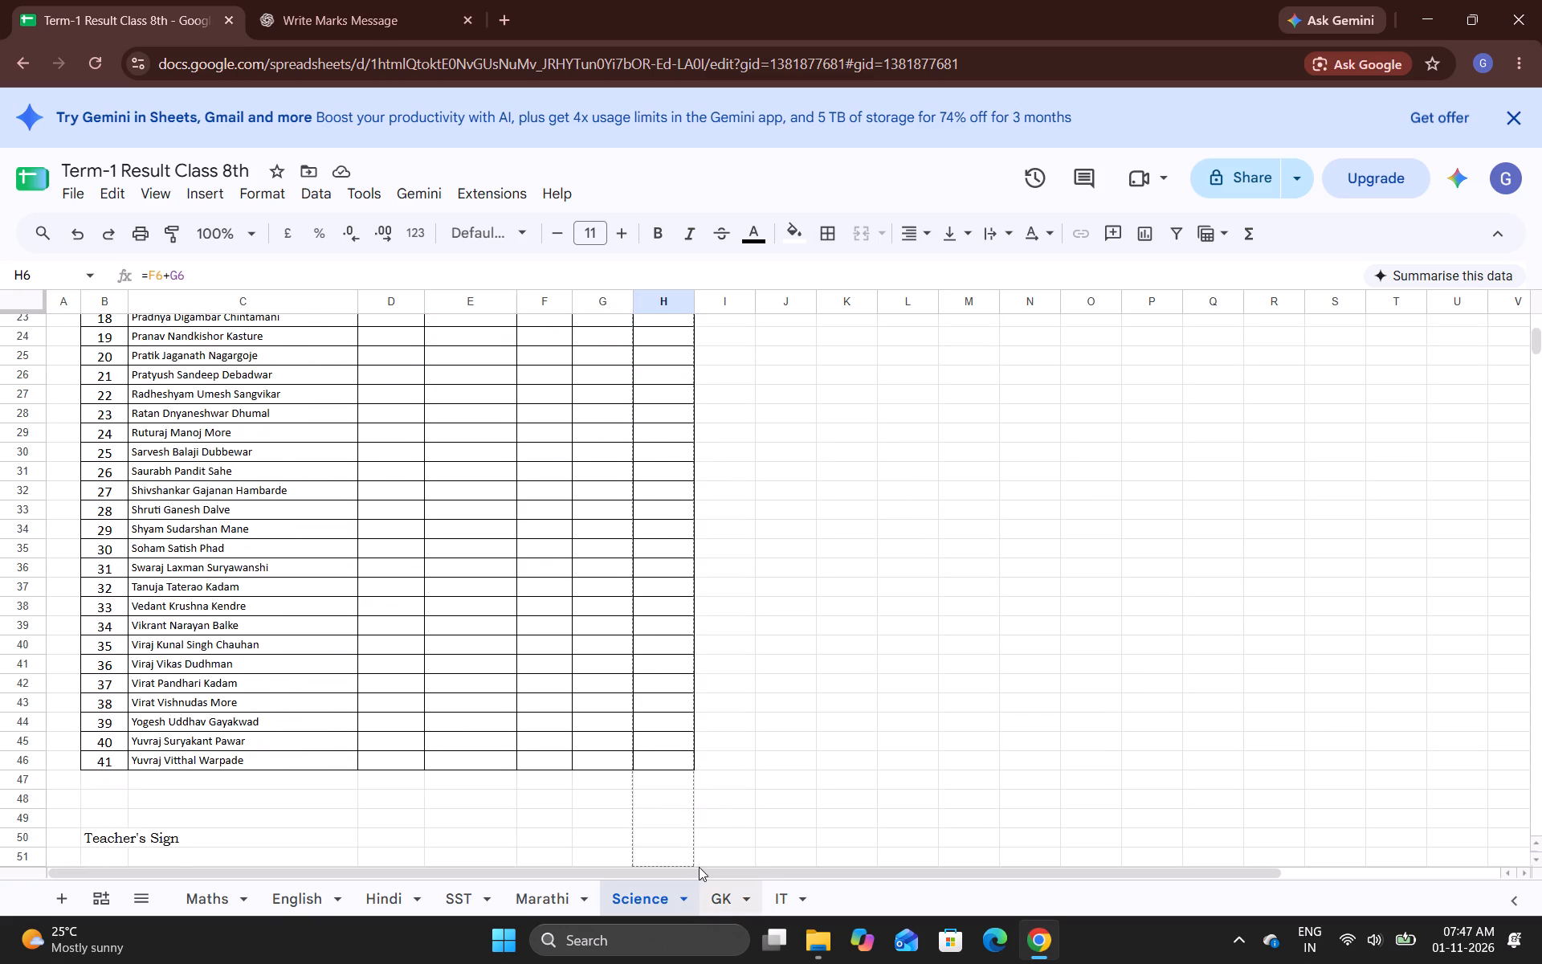
drag(699, 867, 691, 760)
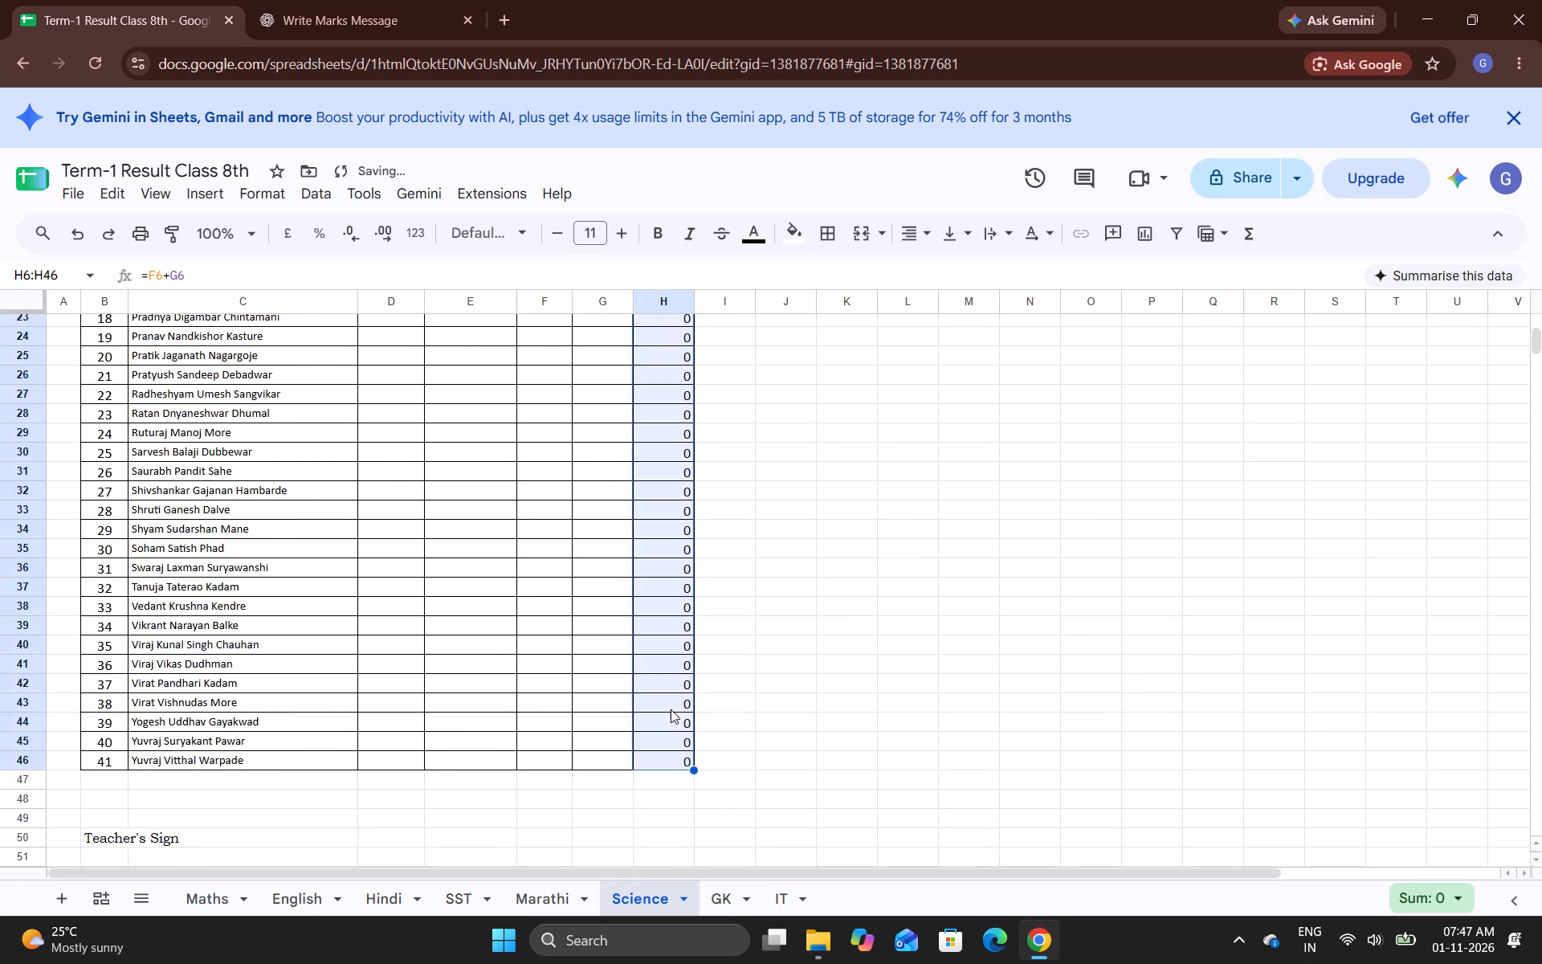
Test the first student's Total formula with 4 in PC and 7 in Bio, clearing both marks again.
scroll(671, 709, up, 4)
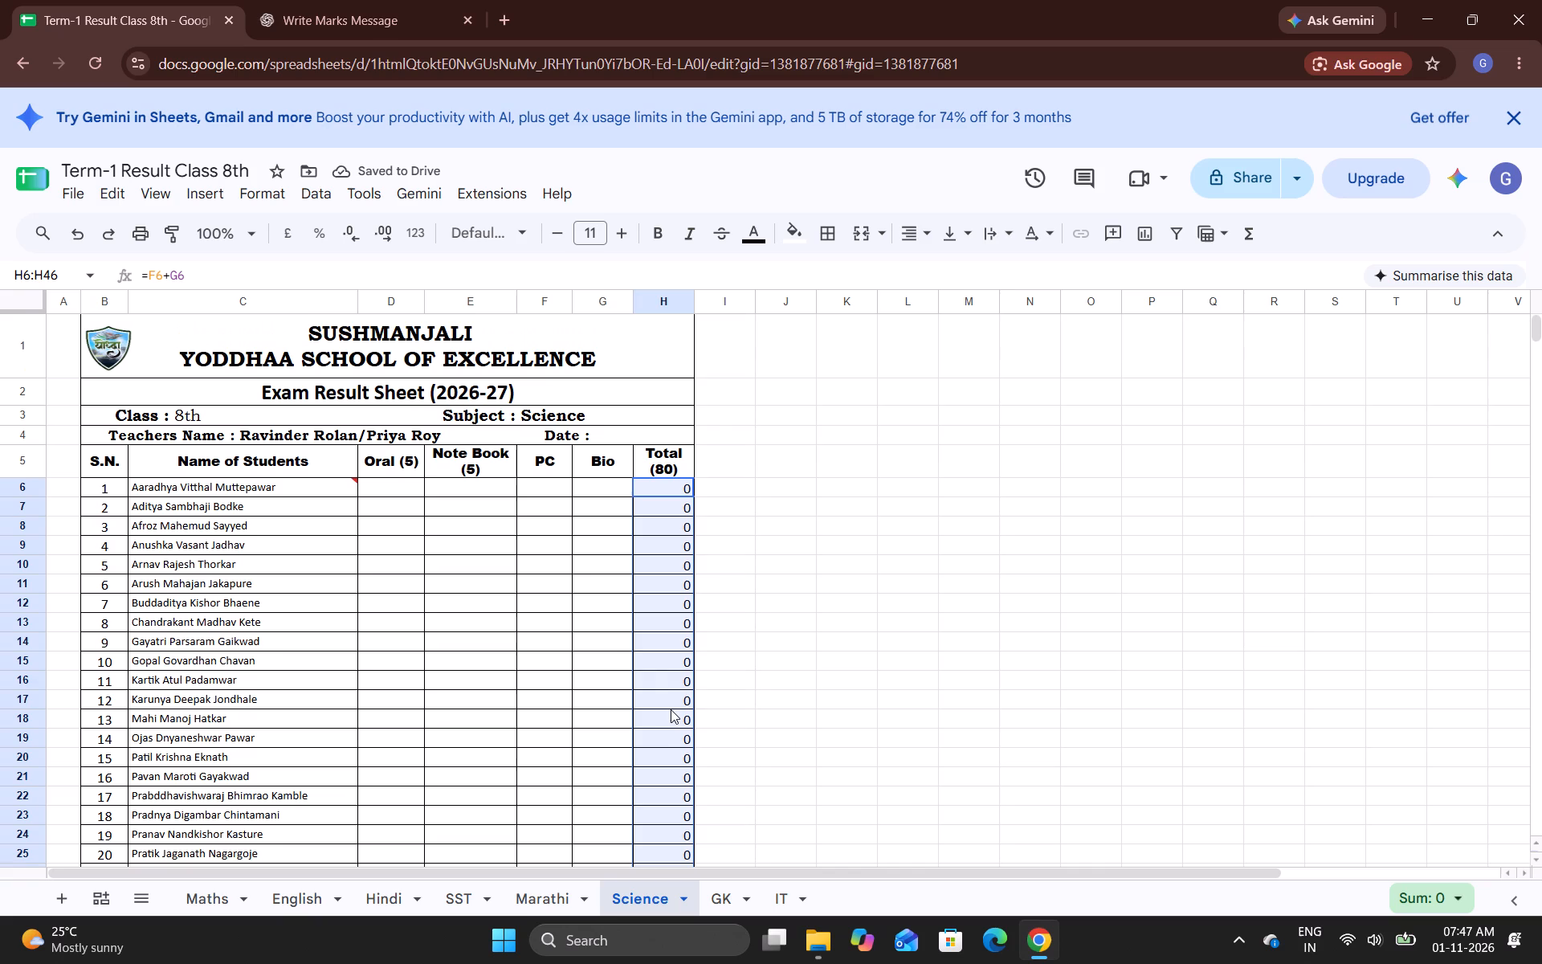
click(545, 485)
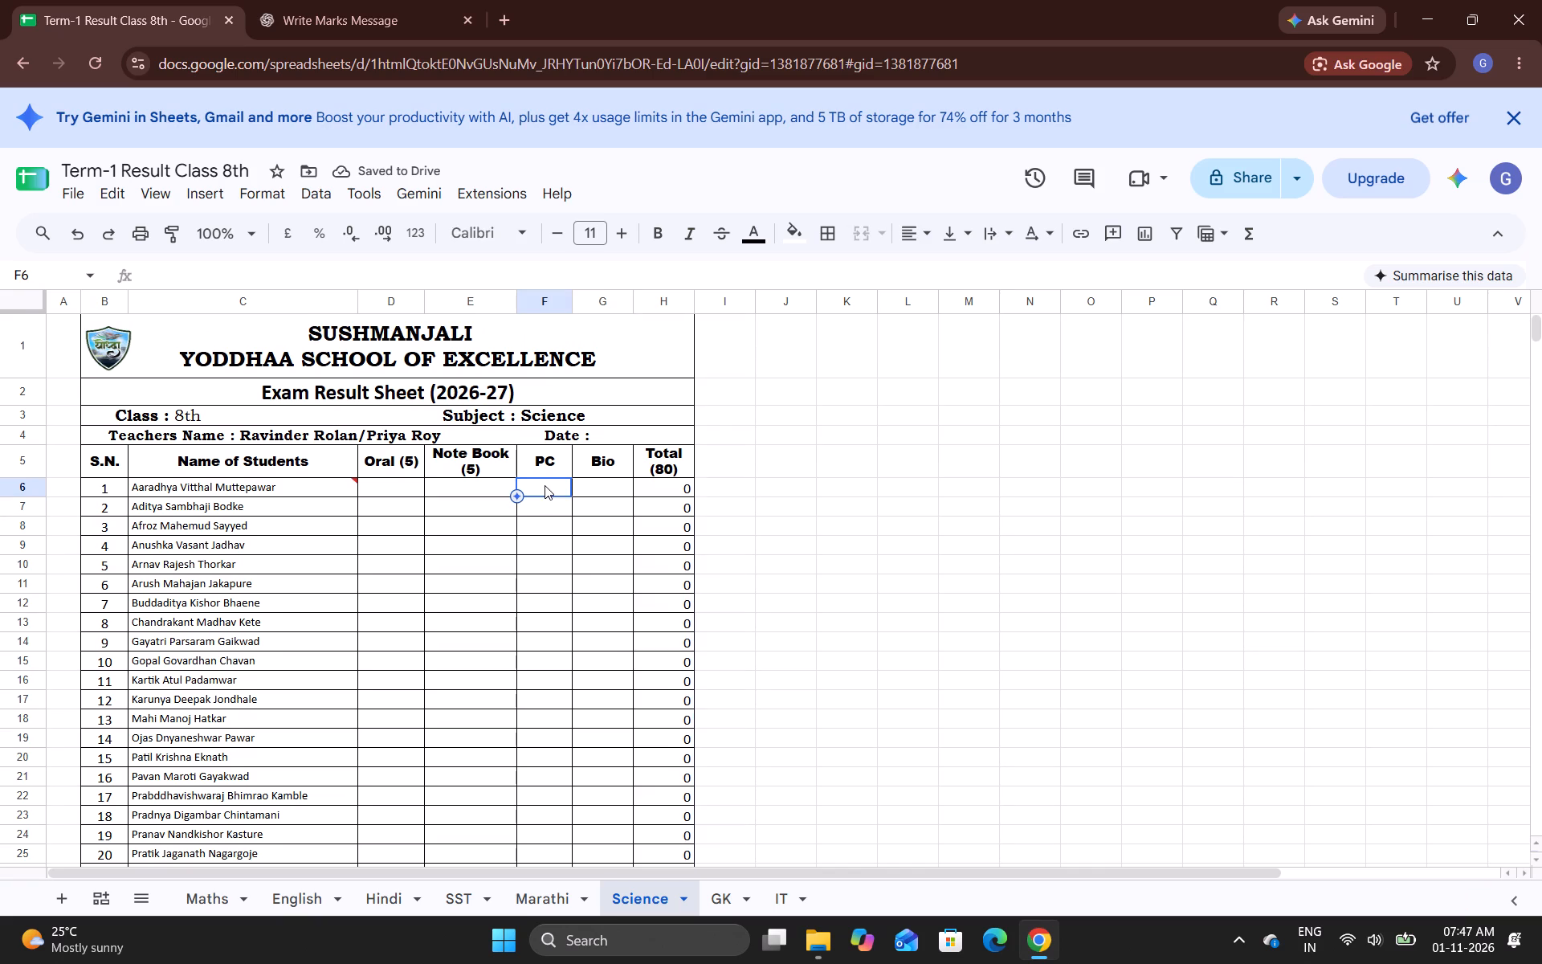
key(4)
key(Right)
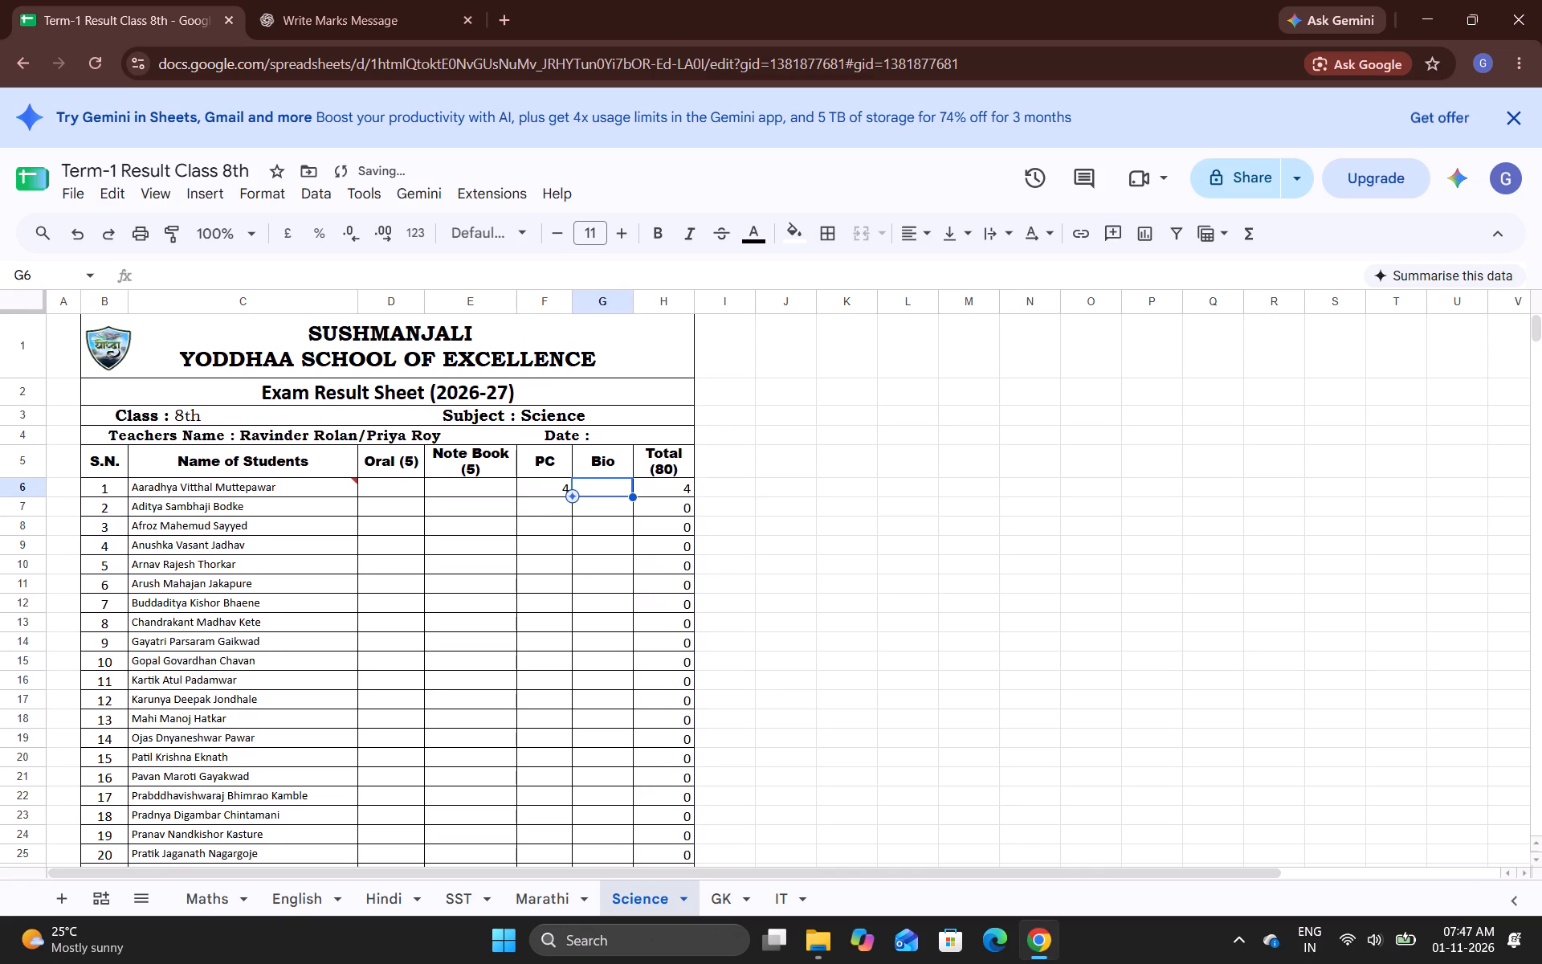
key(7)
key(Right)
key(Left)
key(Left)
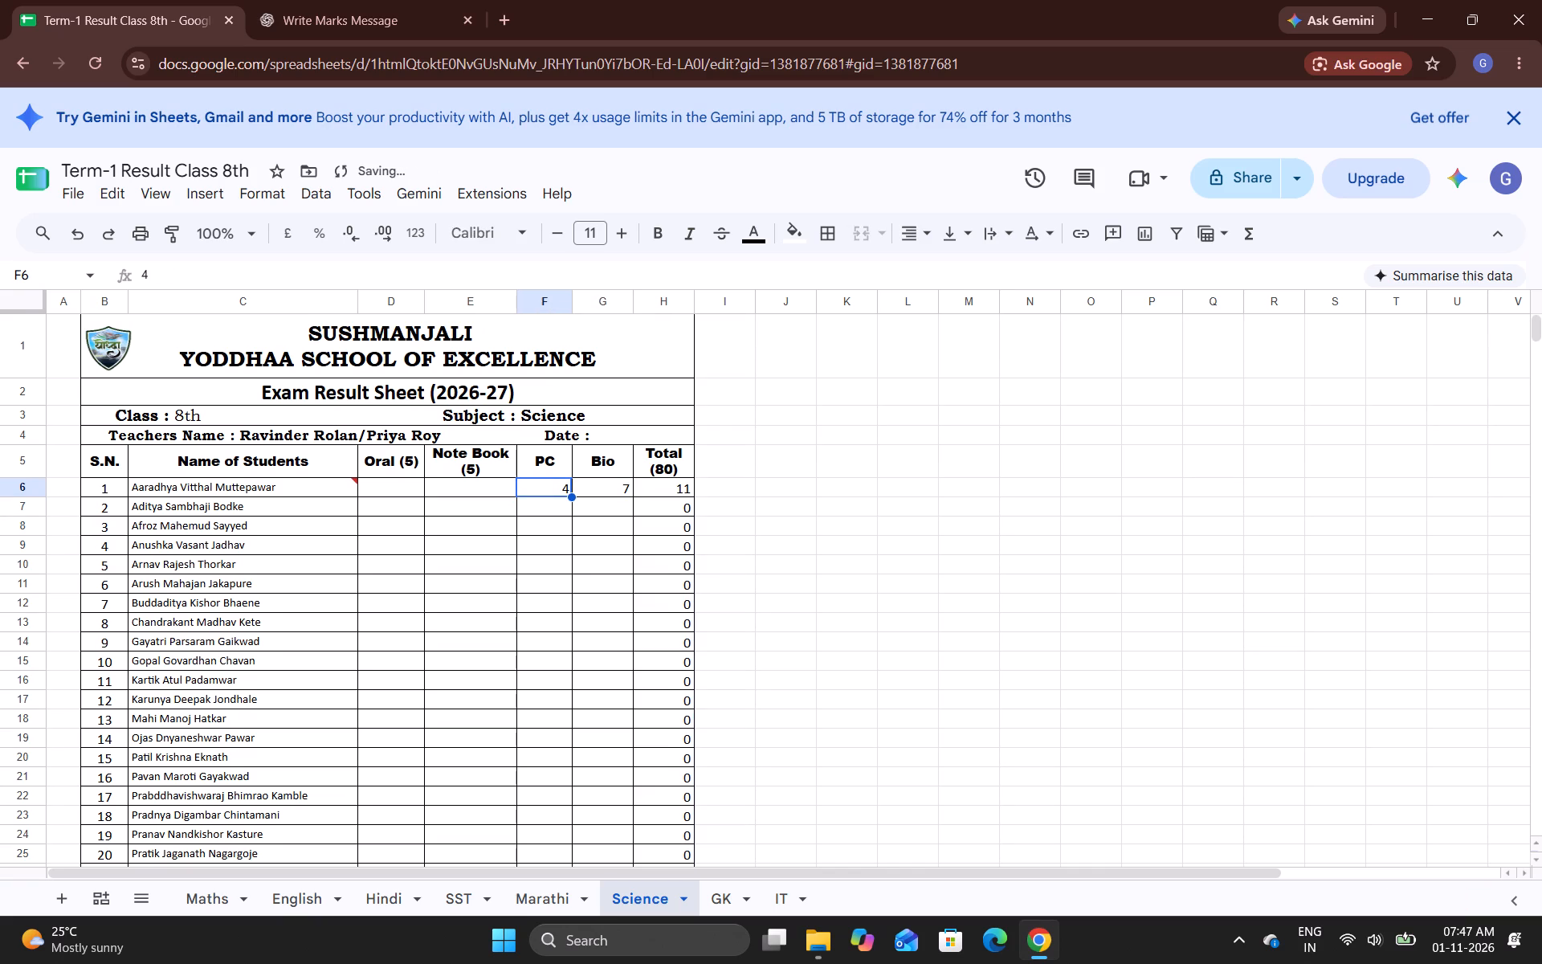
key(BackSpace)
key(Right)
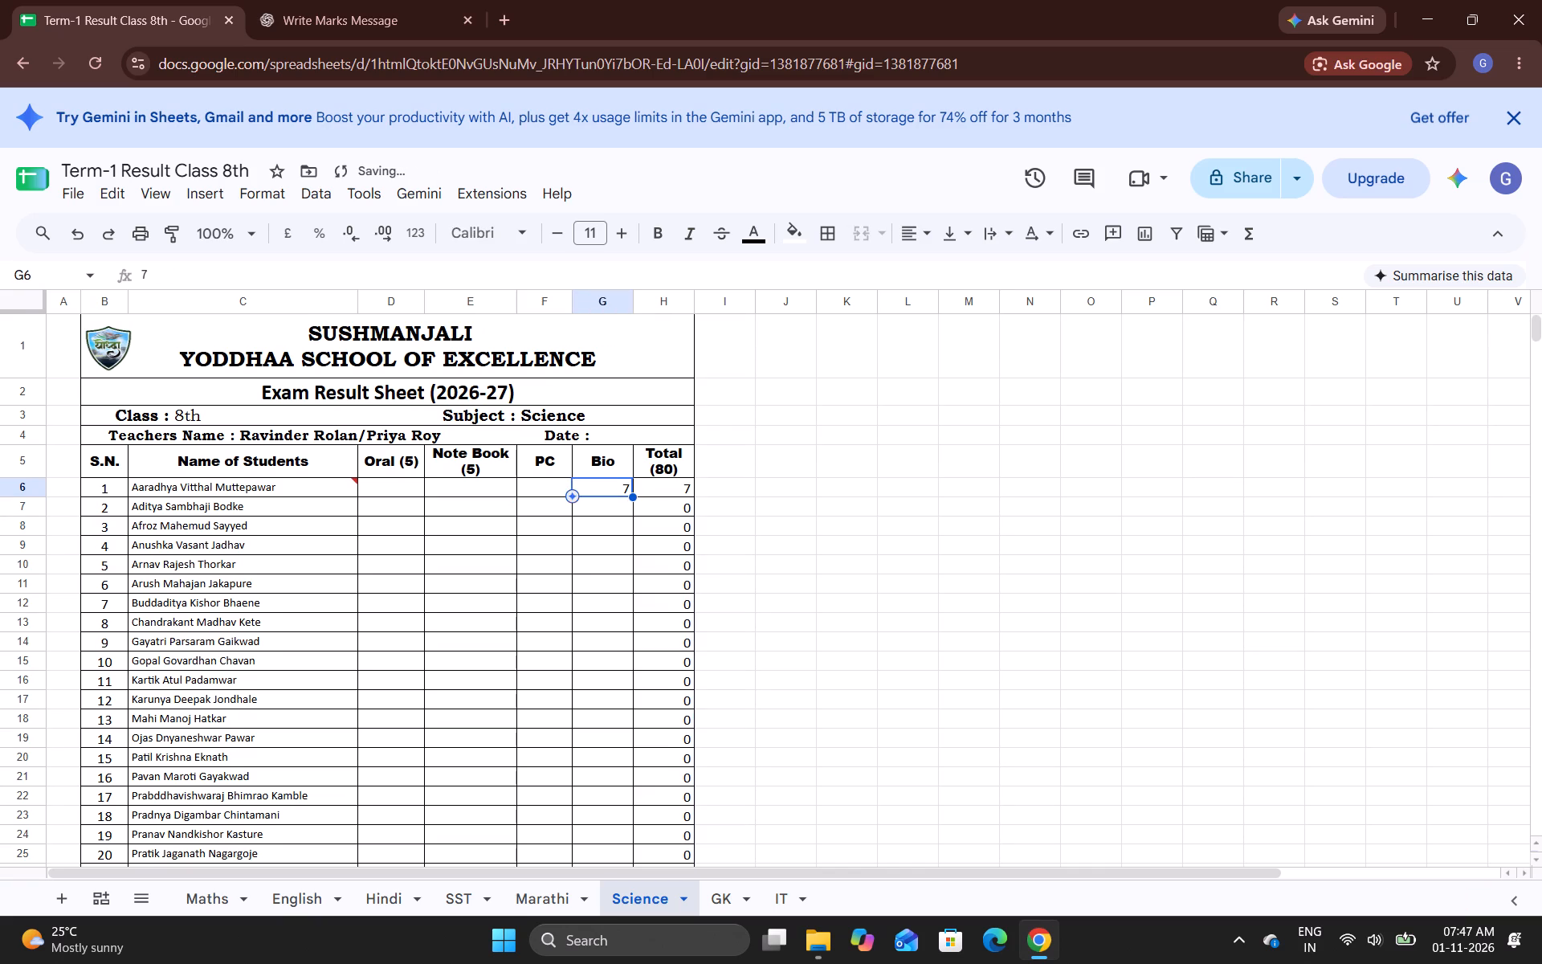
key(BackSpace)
Centre-align cells D6:H1000 horizontally on the Science sheet, covering the Oral, Note Book, PC, Bio and Total columns.
double_click(404, 485)
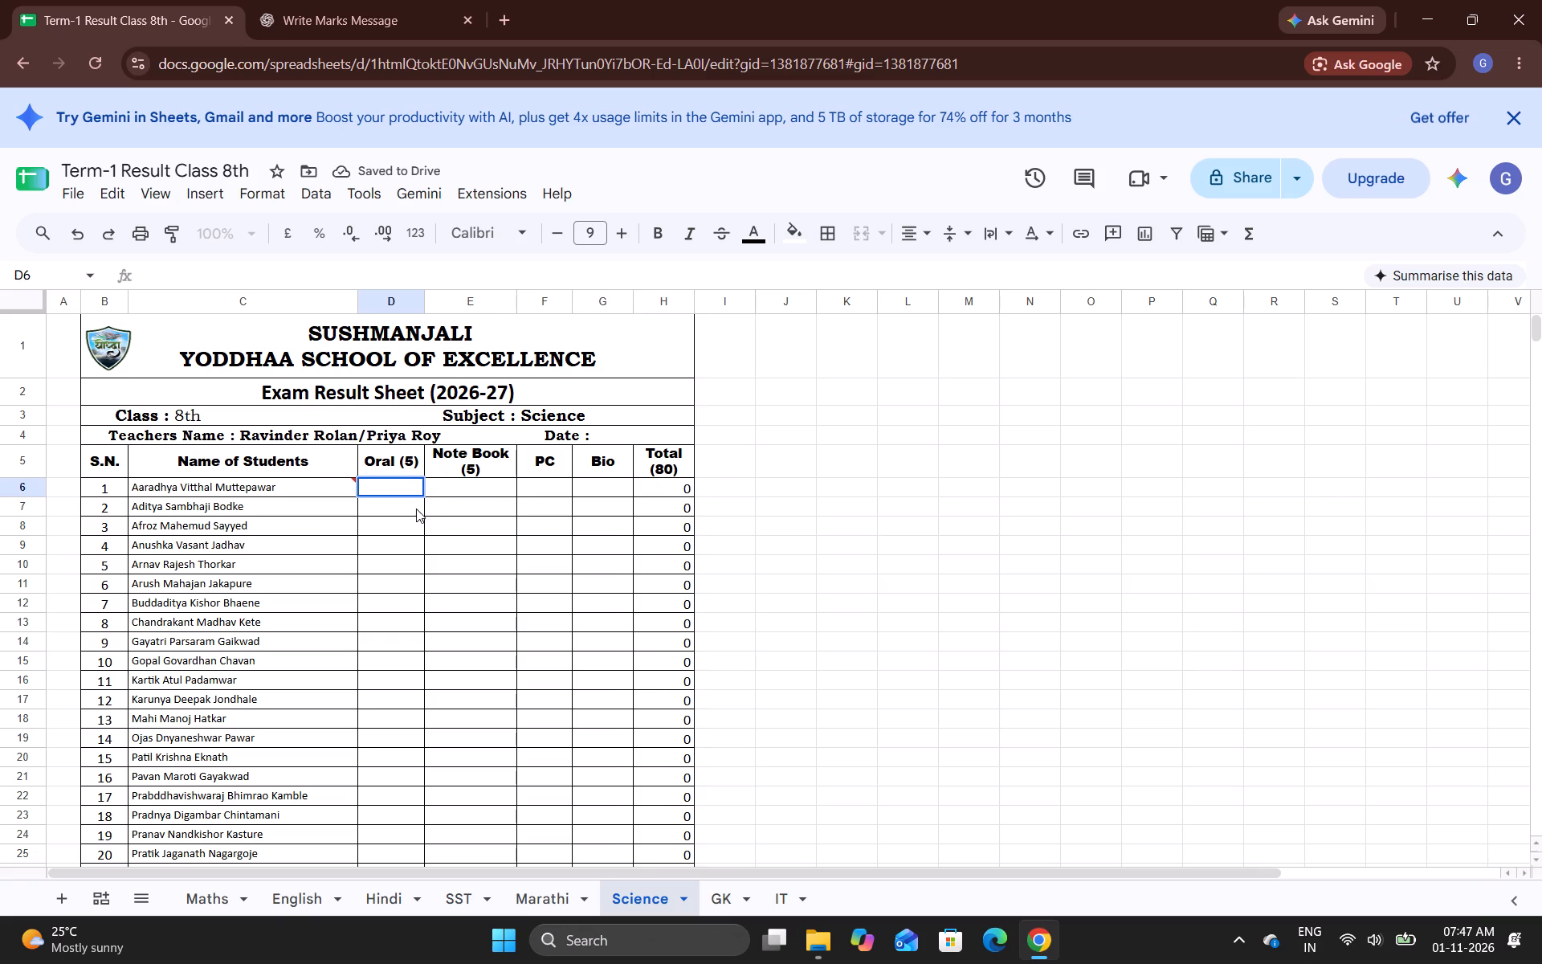
key(Return)
key(Up)
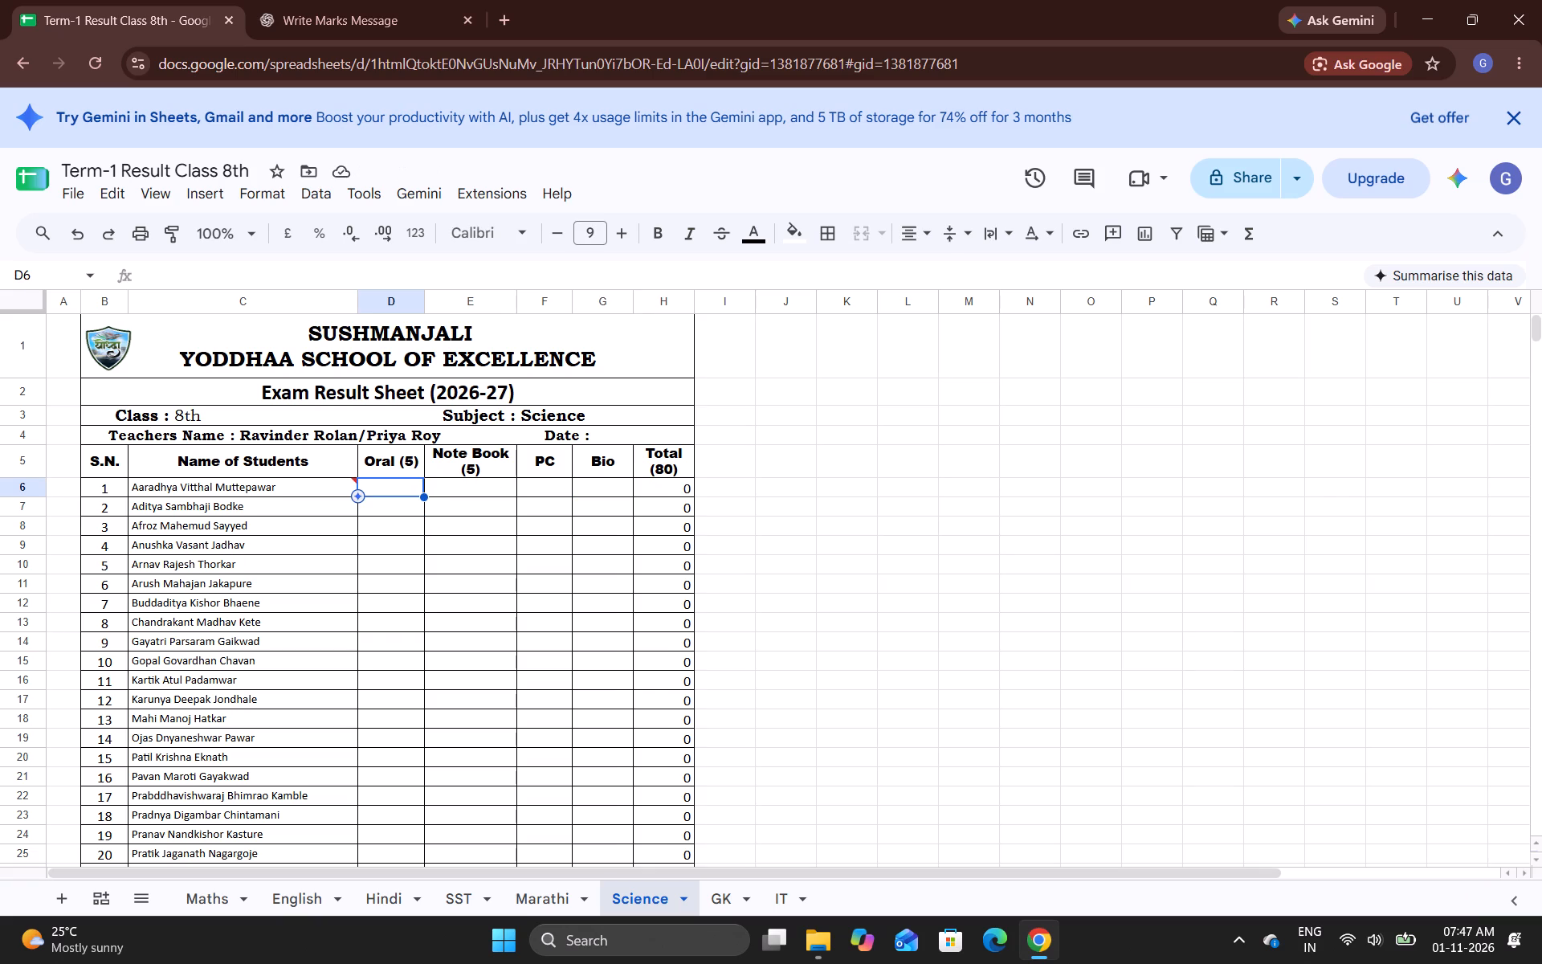
key(ctrl+shift+Right)
key(ctrl+shift+Down)
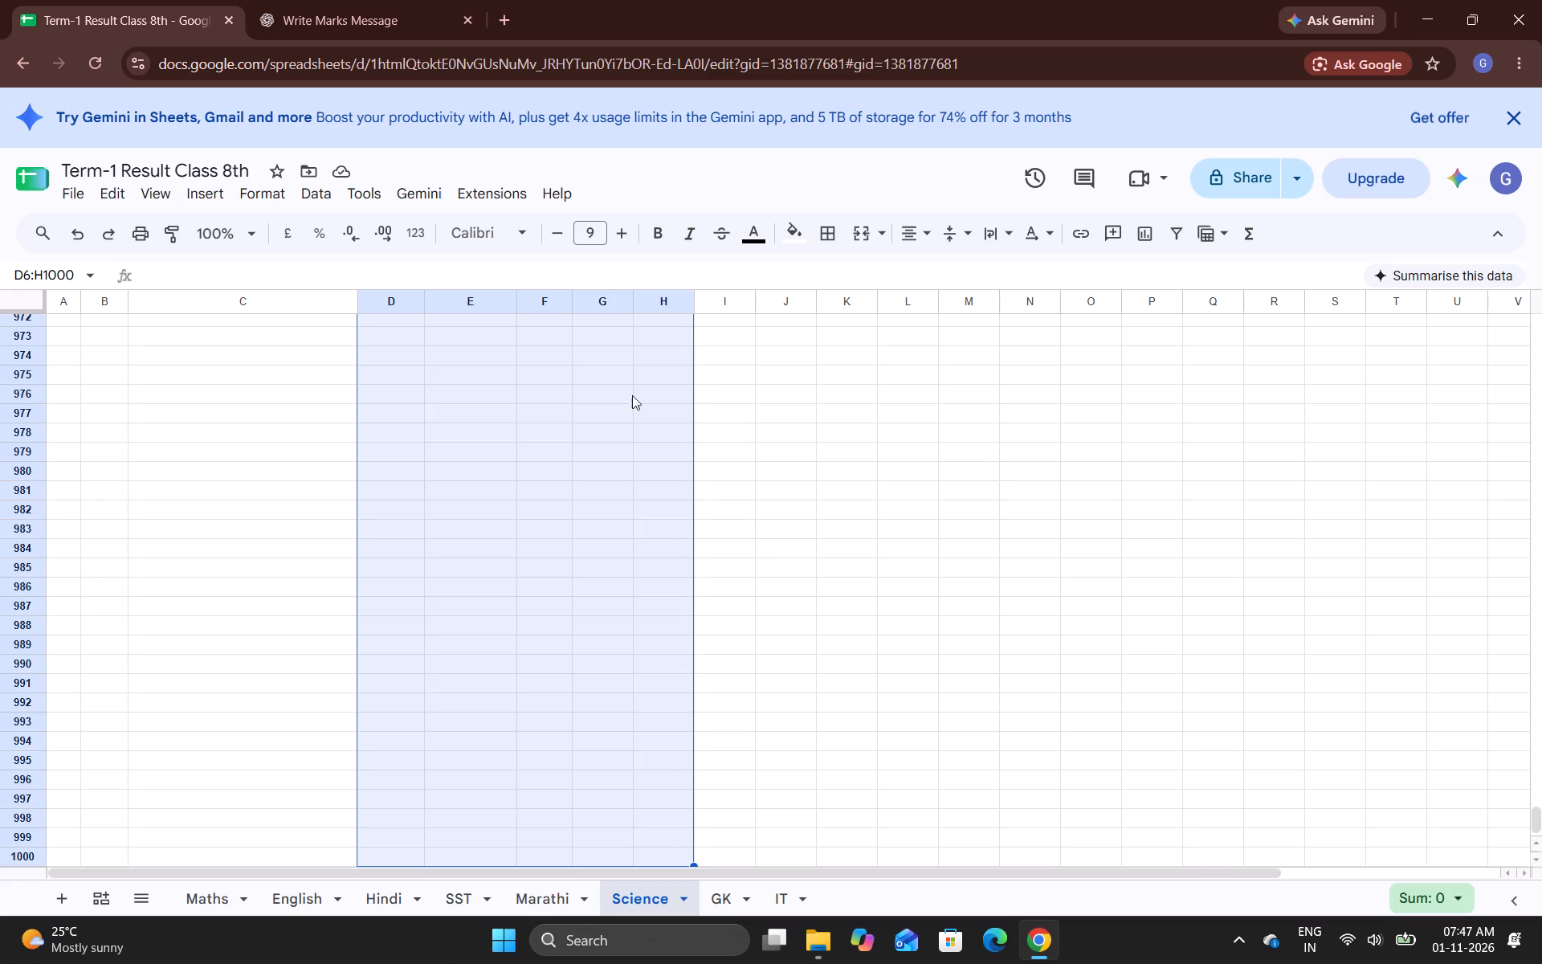
click(924, 230)
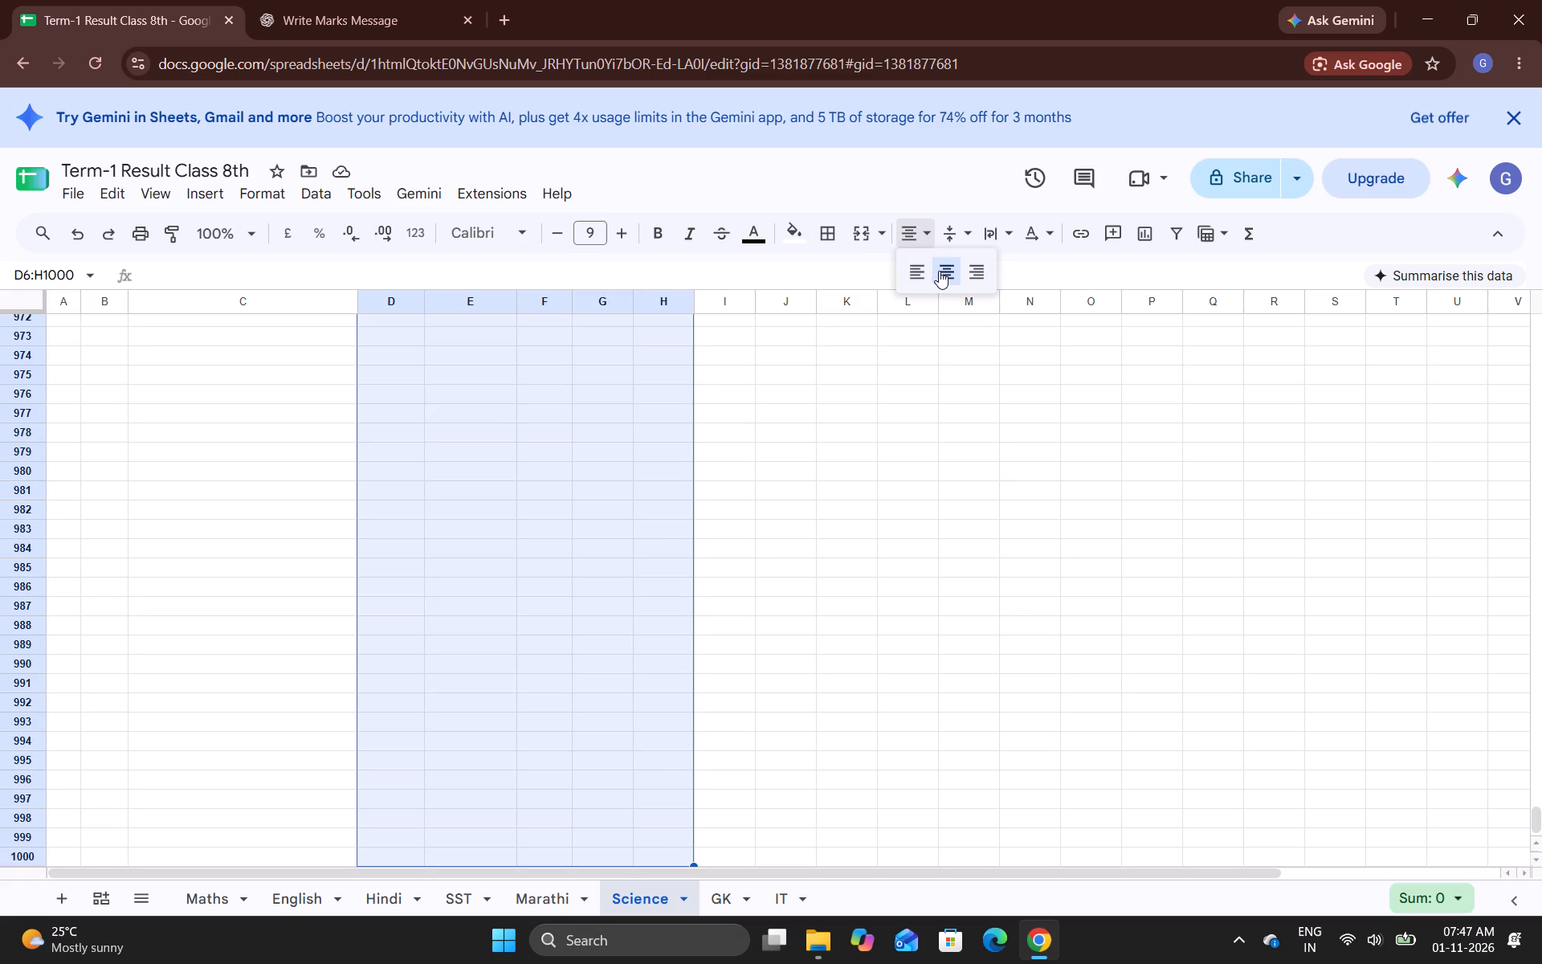
click(940, 272)
scroll(798, 447, up, 2)
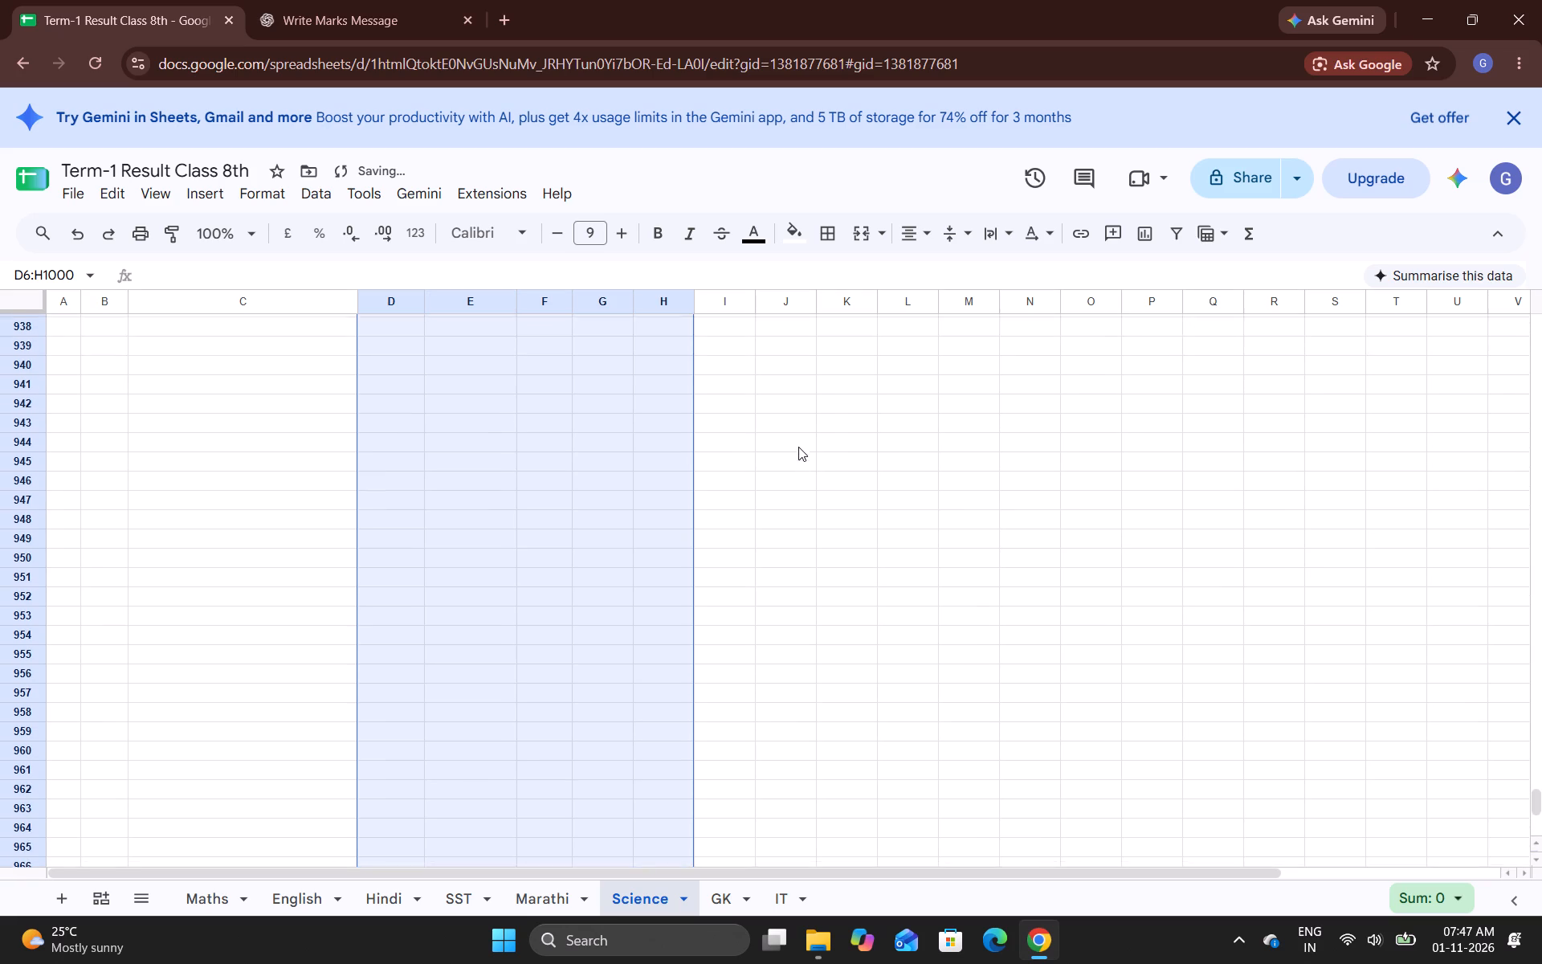
key(ctrl+shift+Up)
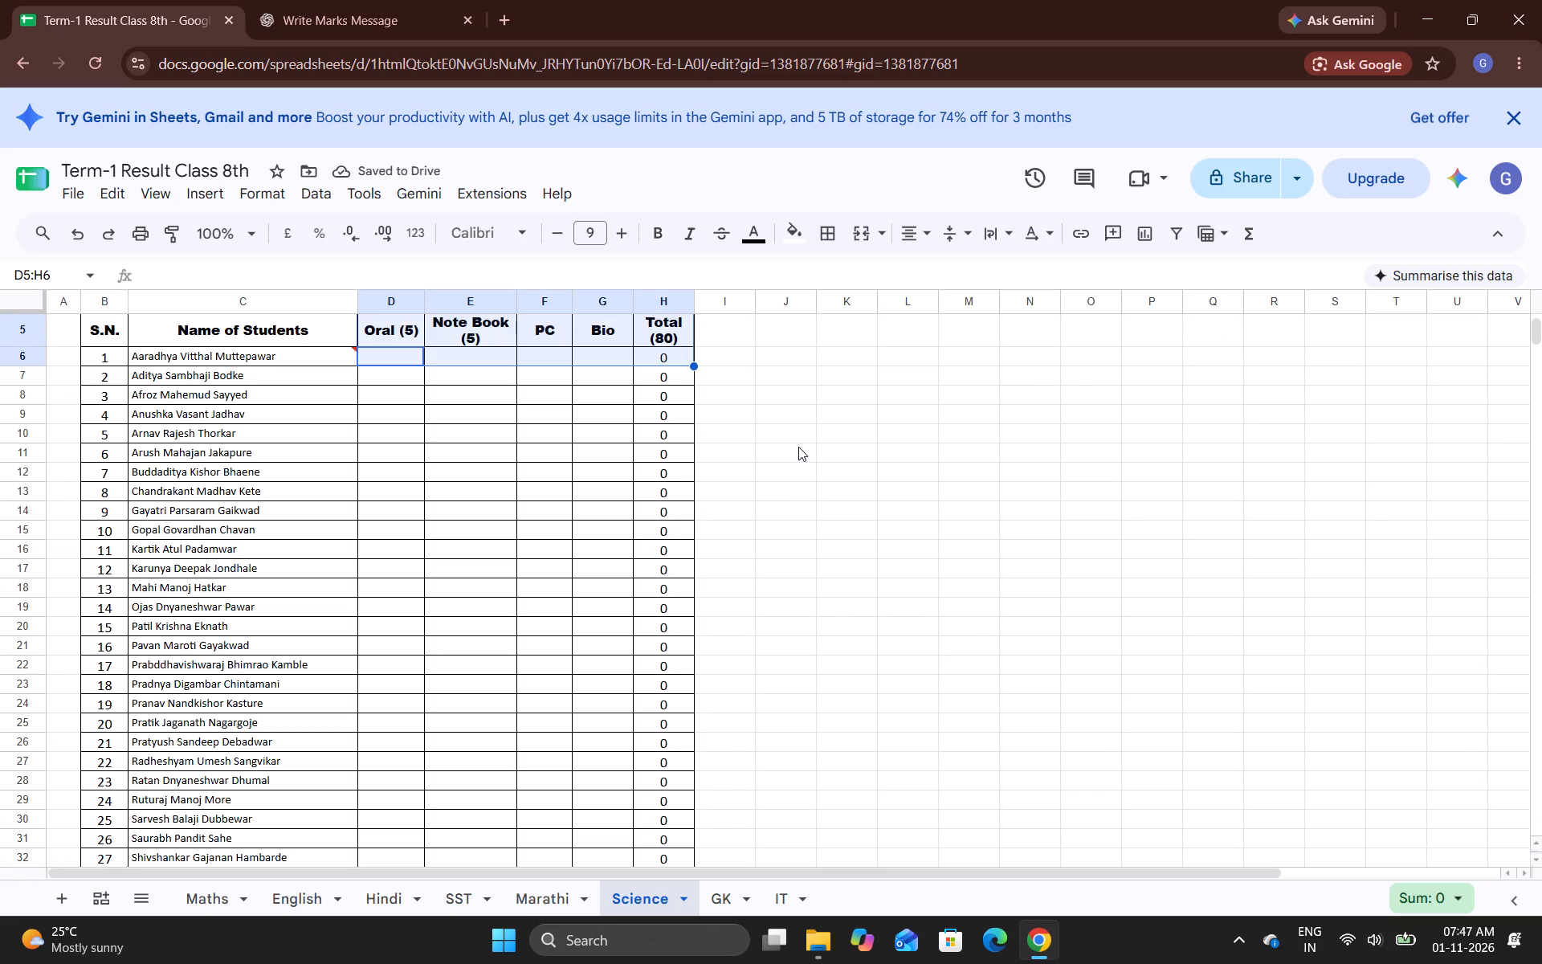
click(798, 447)
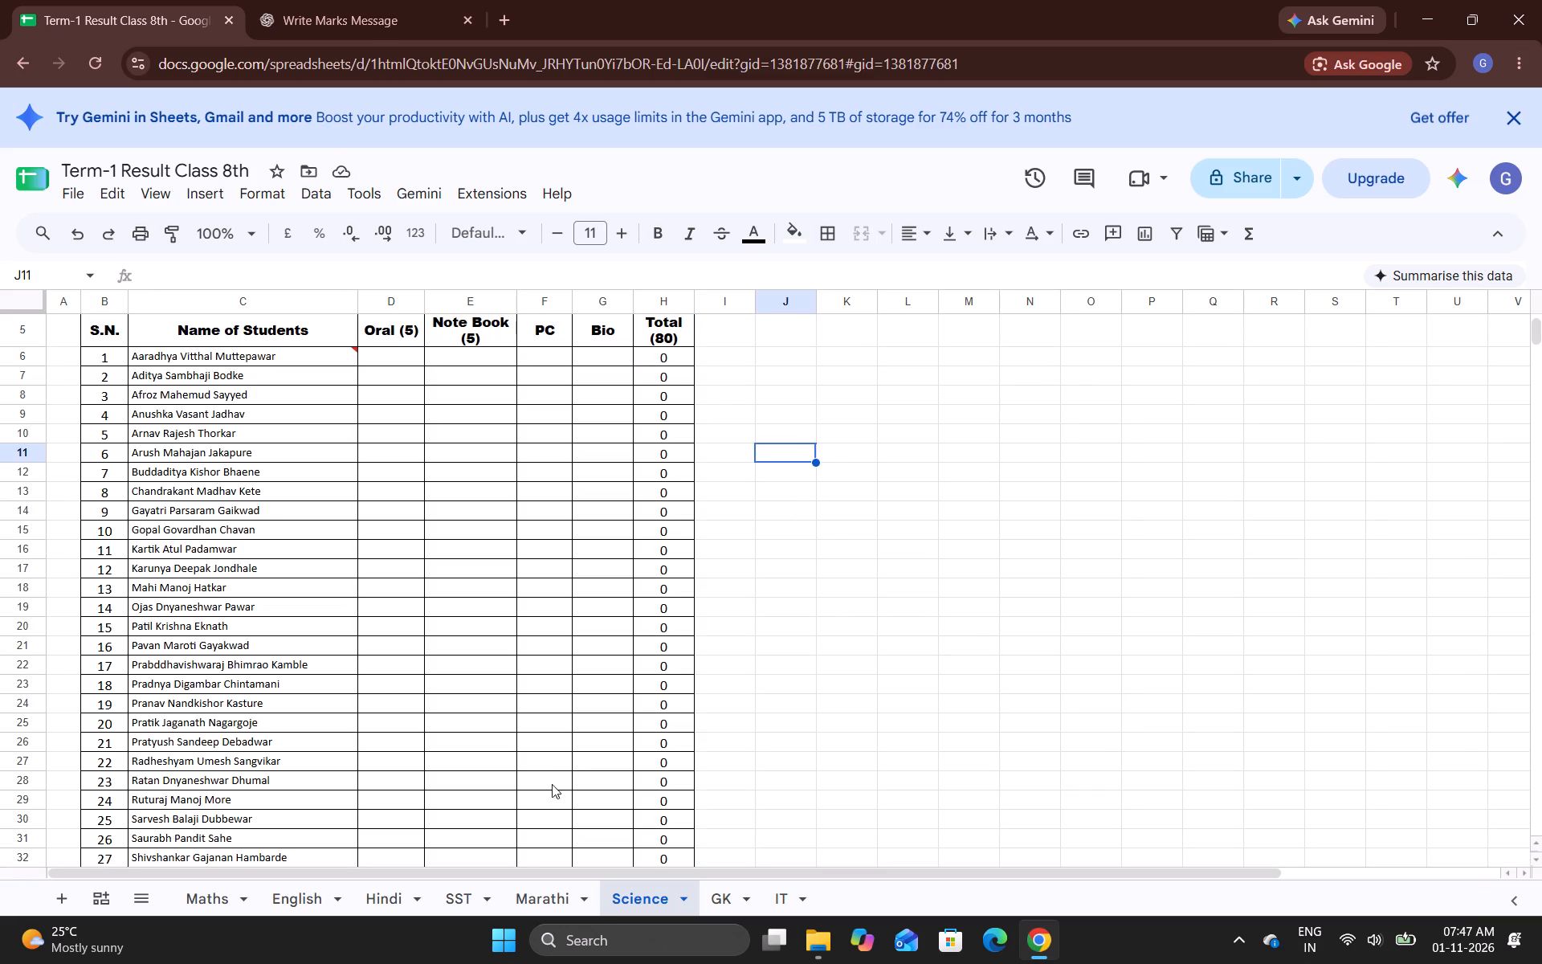
scroll(569, 718, up, 1)
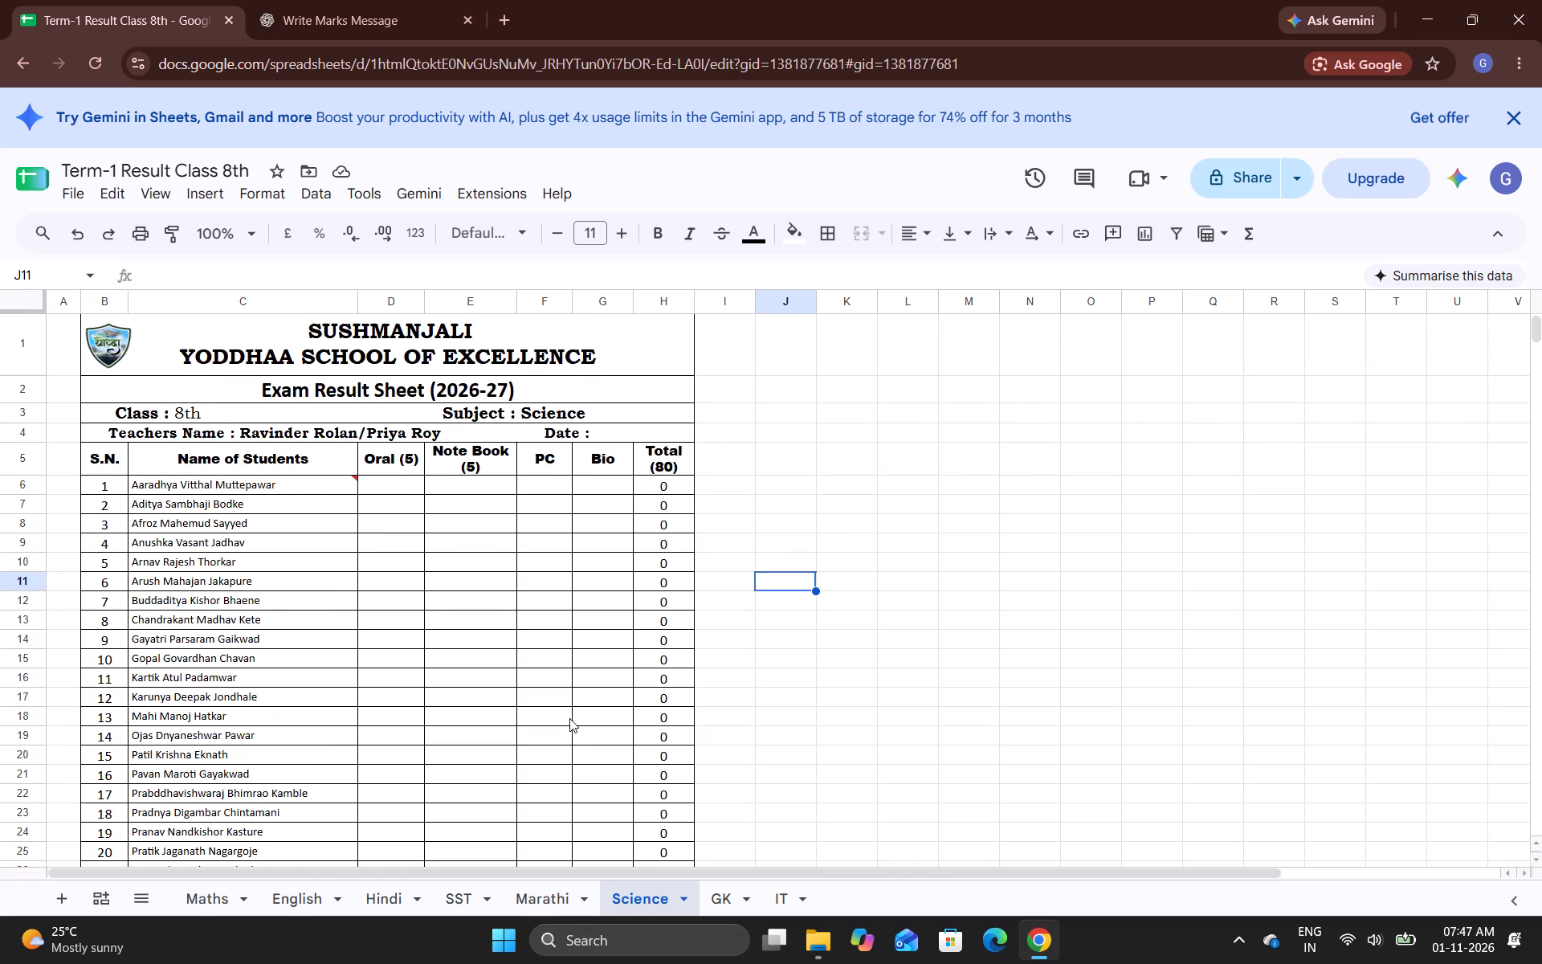
Centre-align the Oral, Note Book and Marks cells D6:F46 horizontally on the Marathi sheet.
click(544, 890)
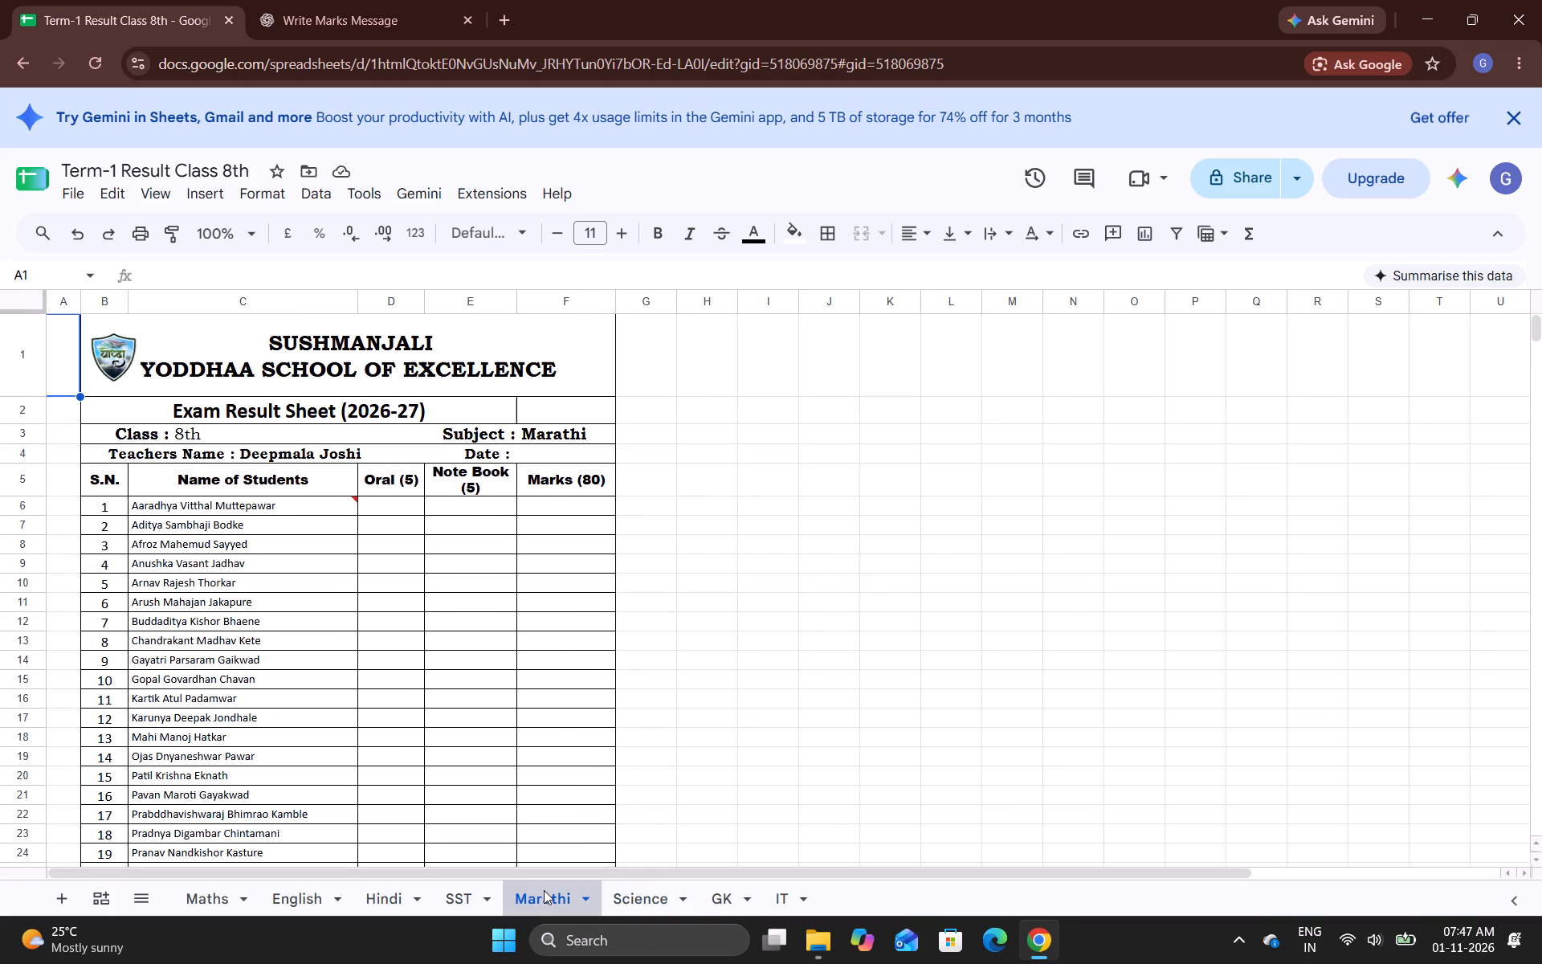
click(372, 509)
key(ctrl+shift+Right)
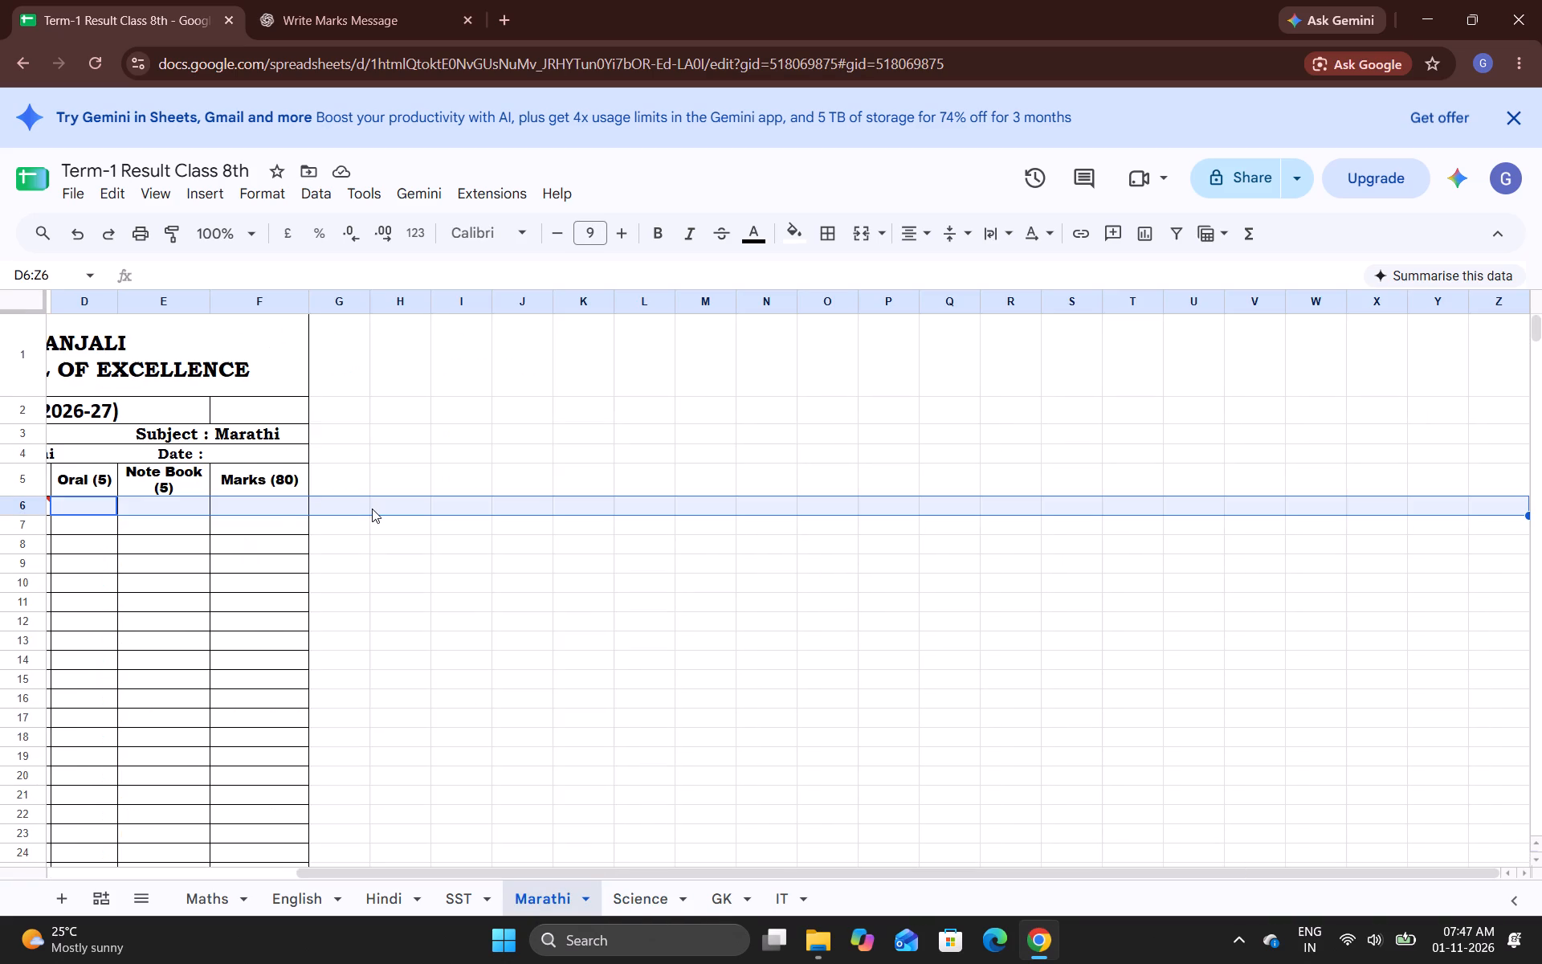
key(ctrl+shift+Left)
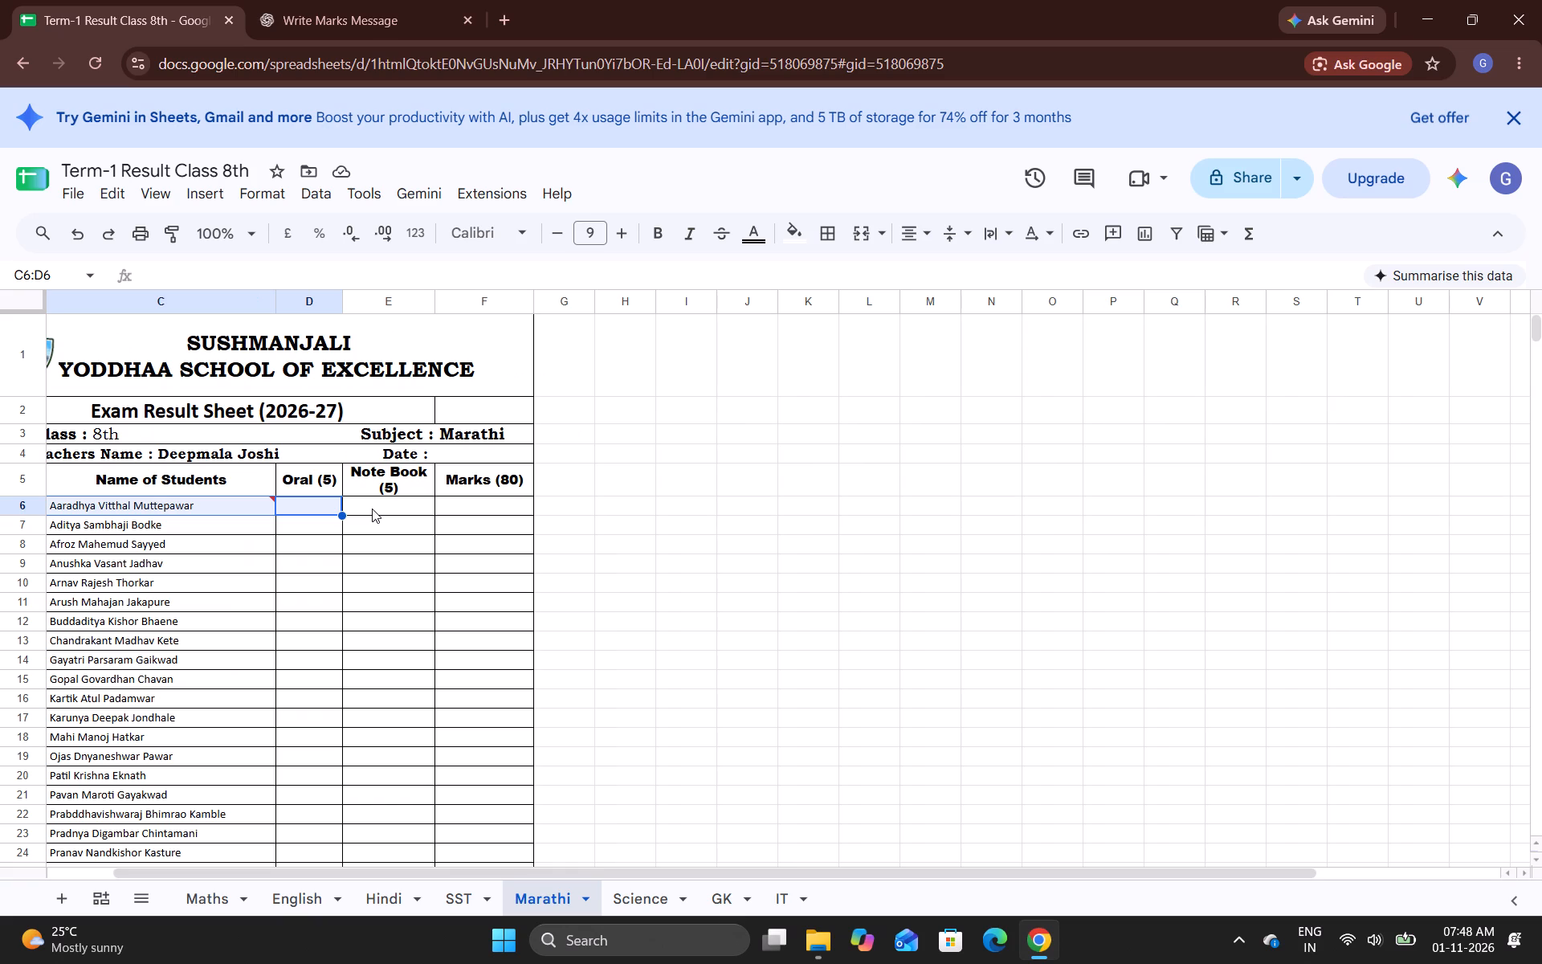
click(372, 509)
drag(322, 506, 484, 514)
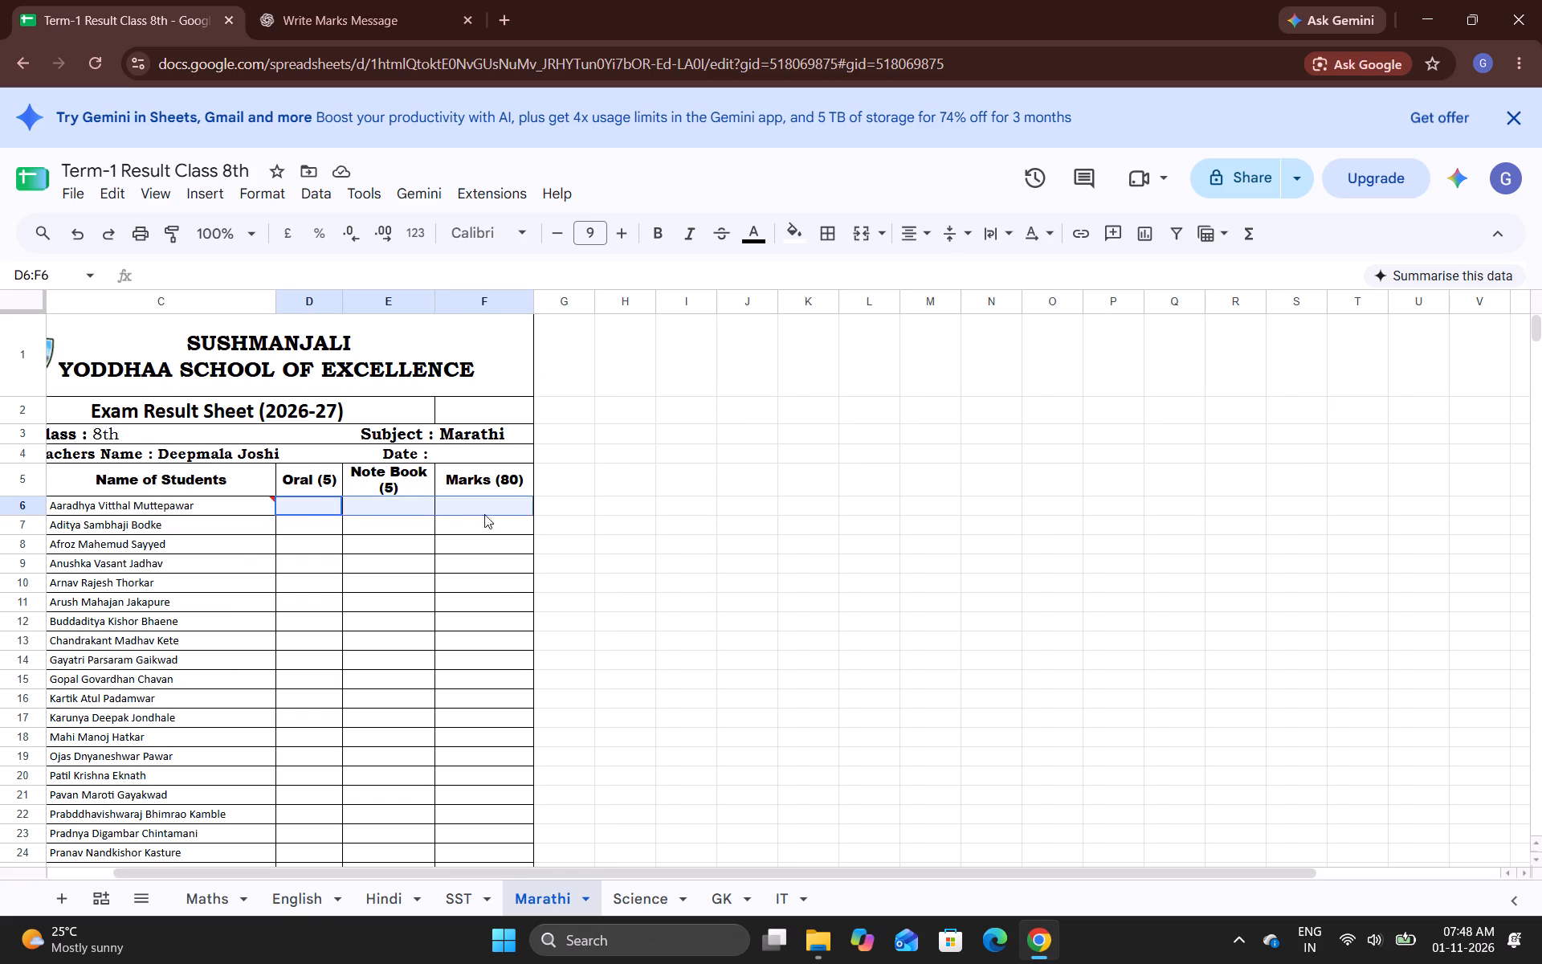
drag(484, 514, 459, 875)
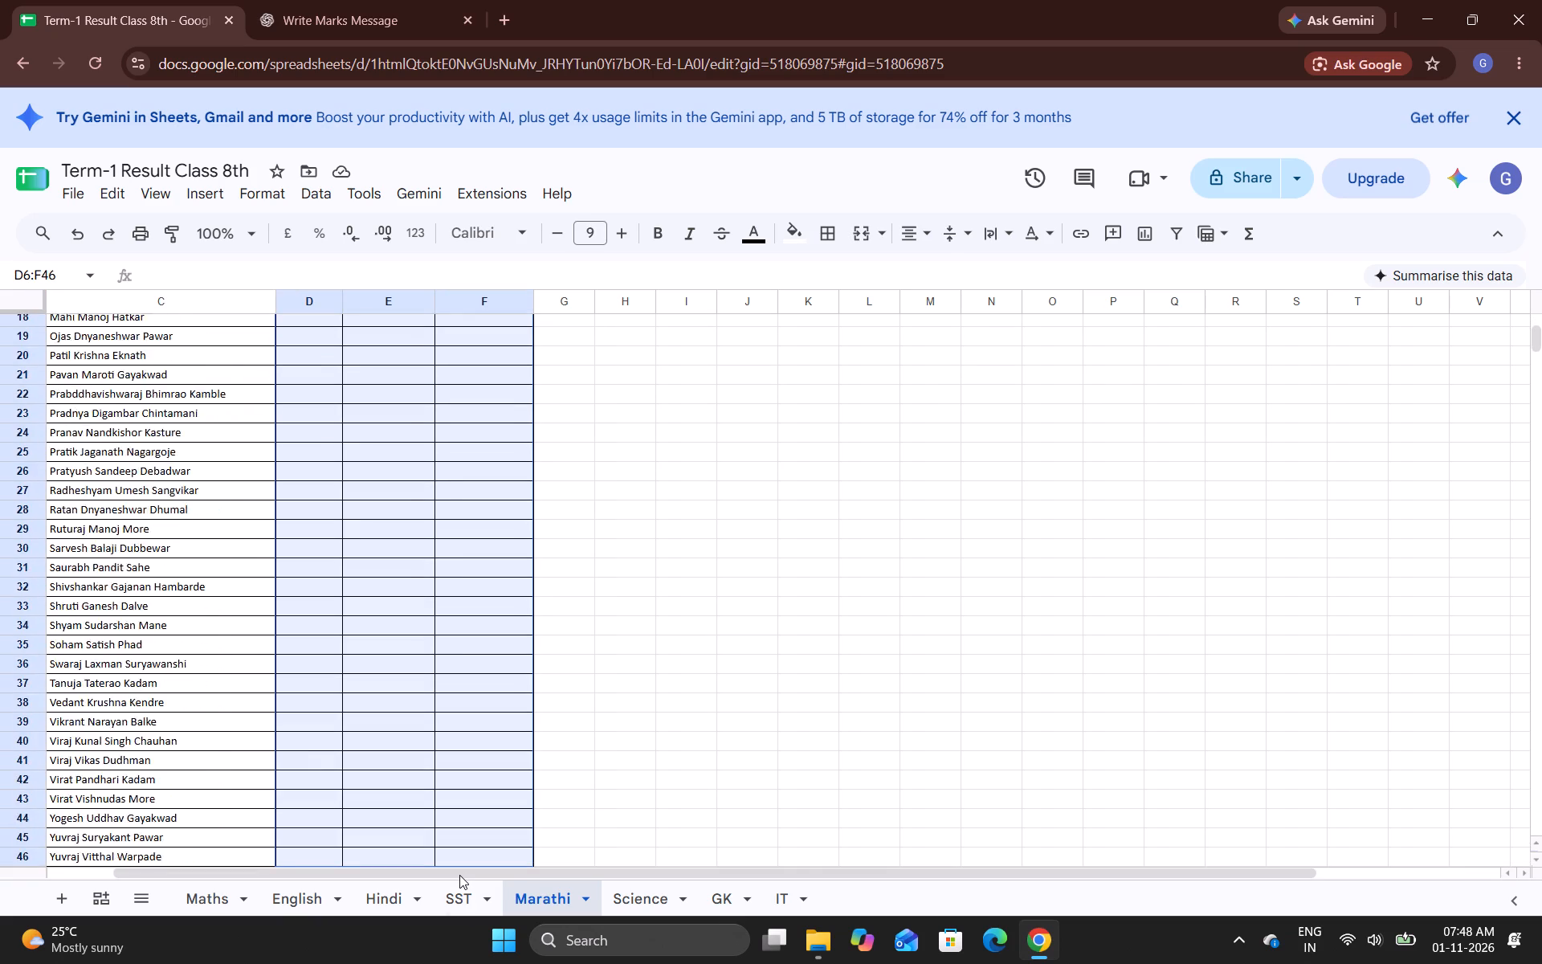
drag(459, 875, 455, 794)
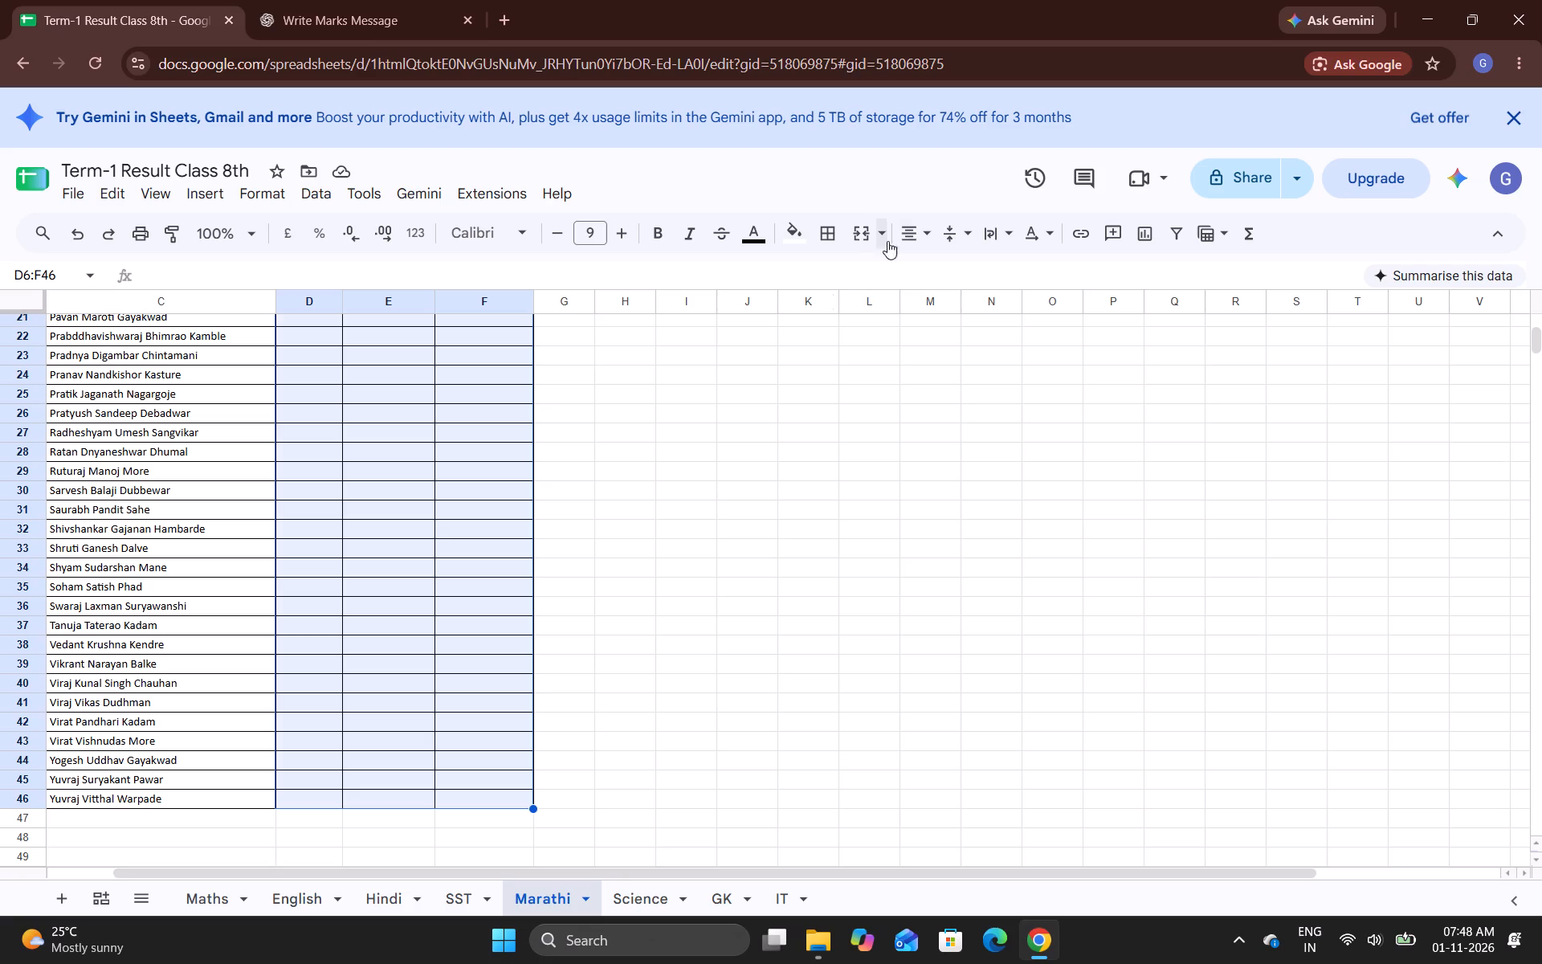
click(925, 232)
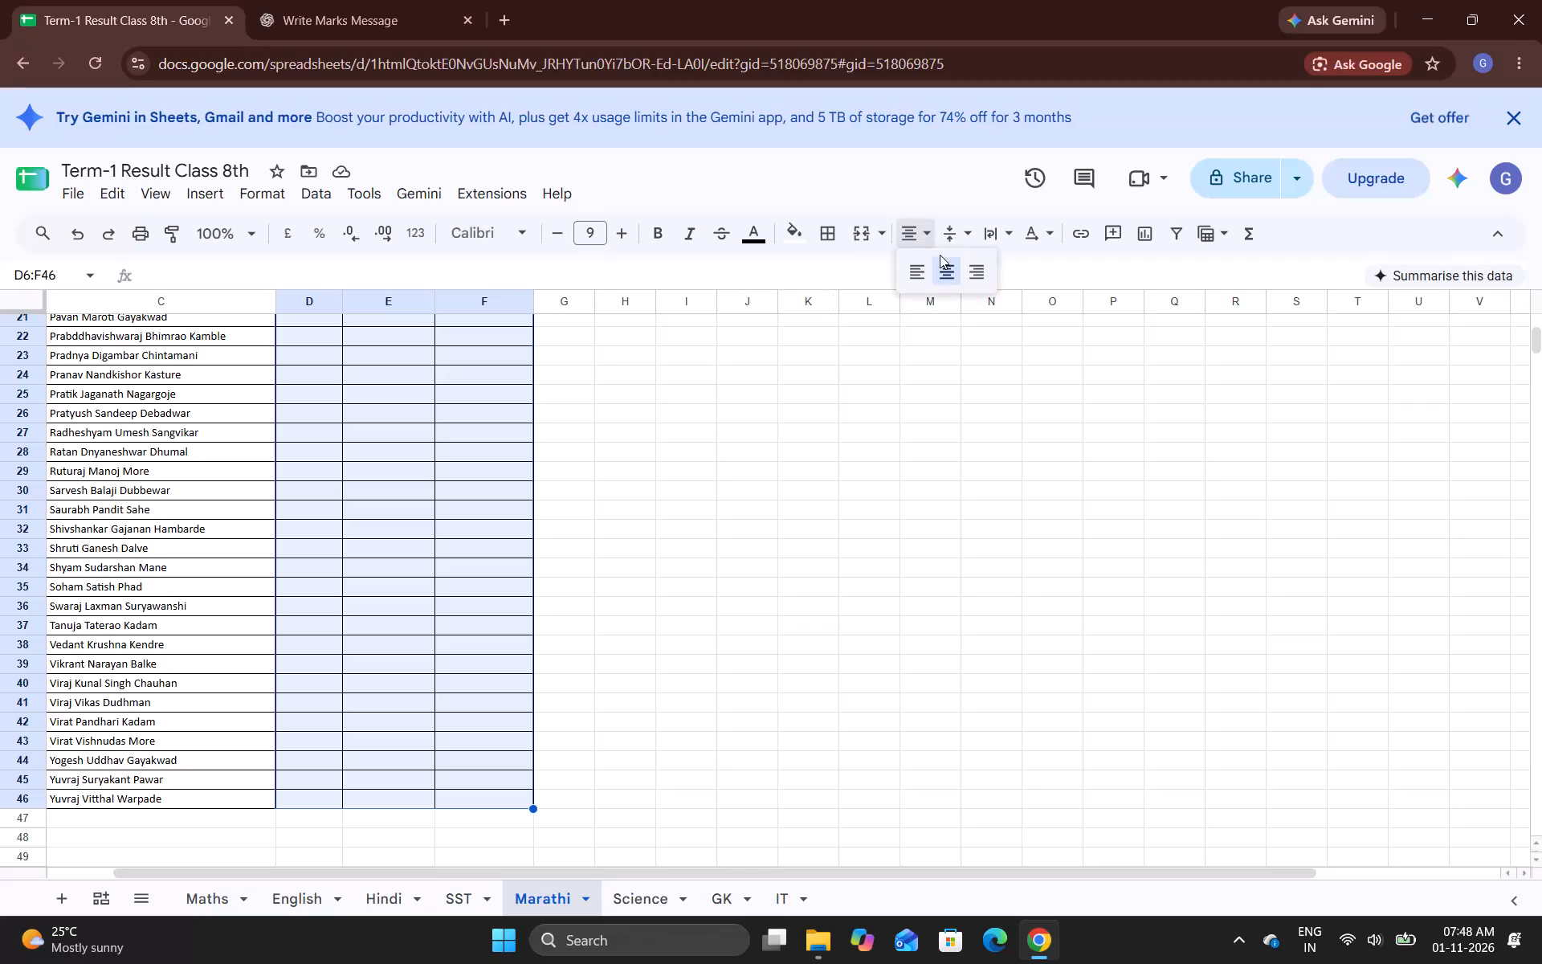
click(944, 265)
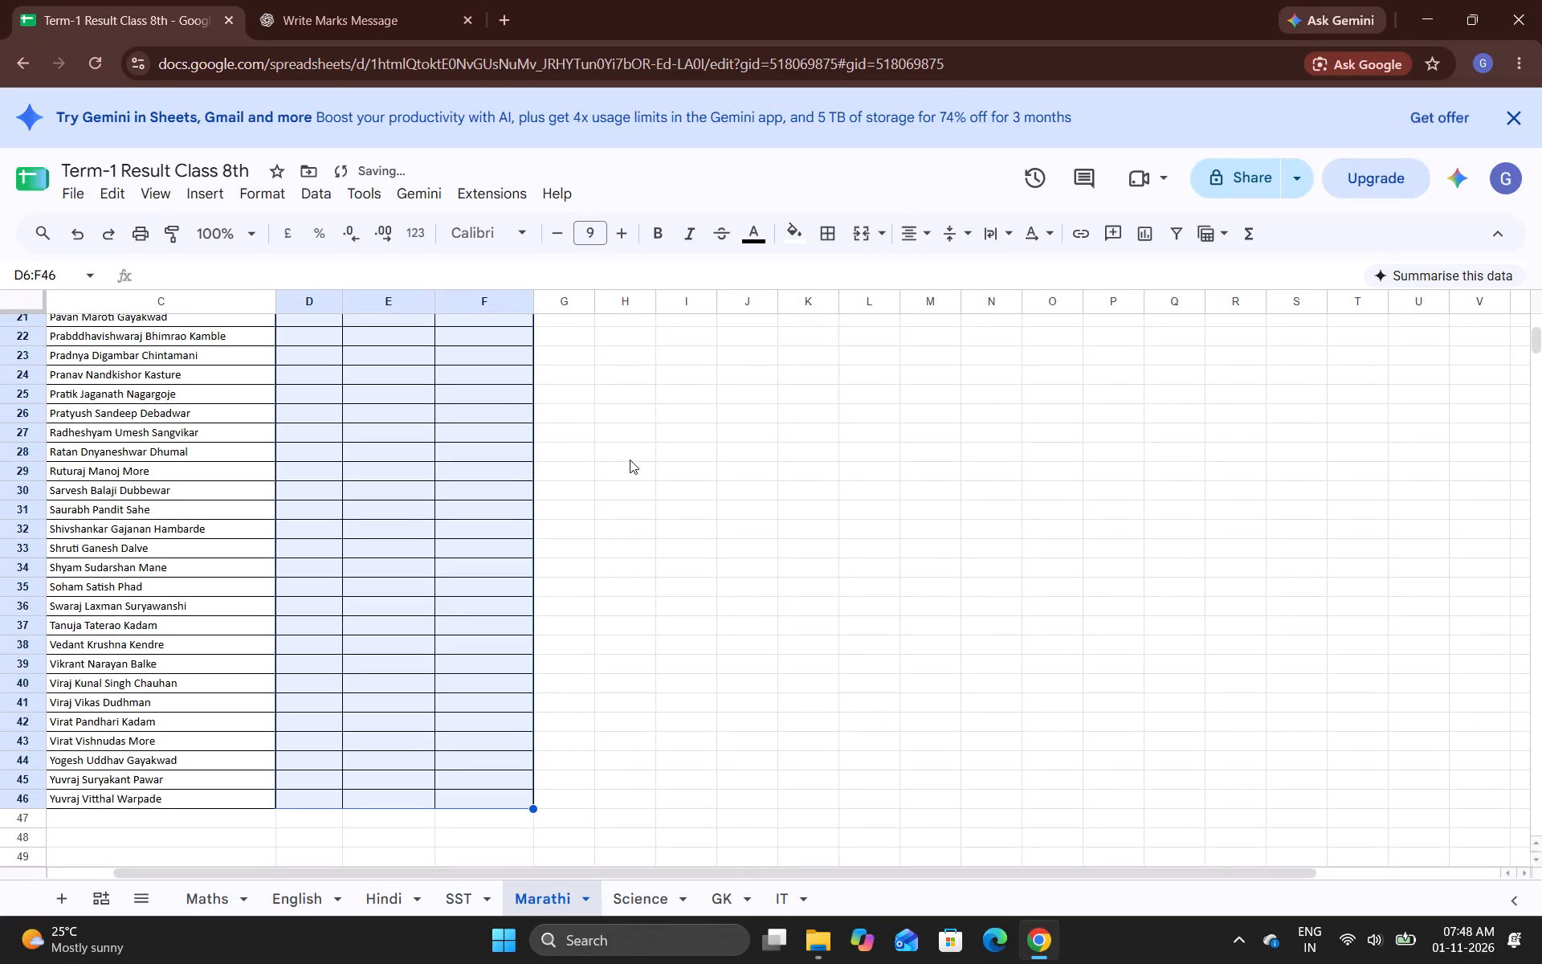
Copy the Marathi mark cells' formatting onto D6:F46 of the SST sheet and centre-align those cells horizontally.
click(167, 231)
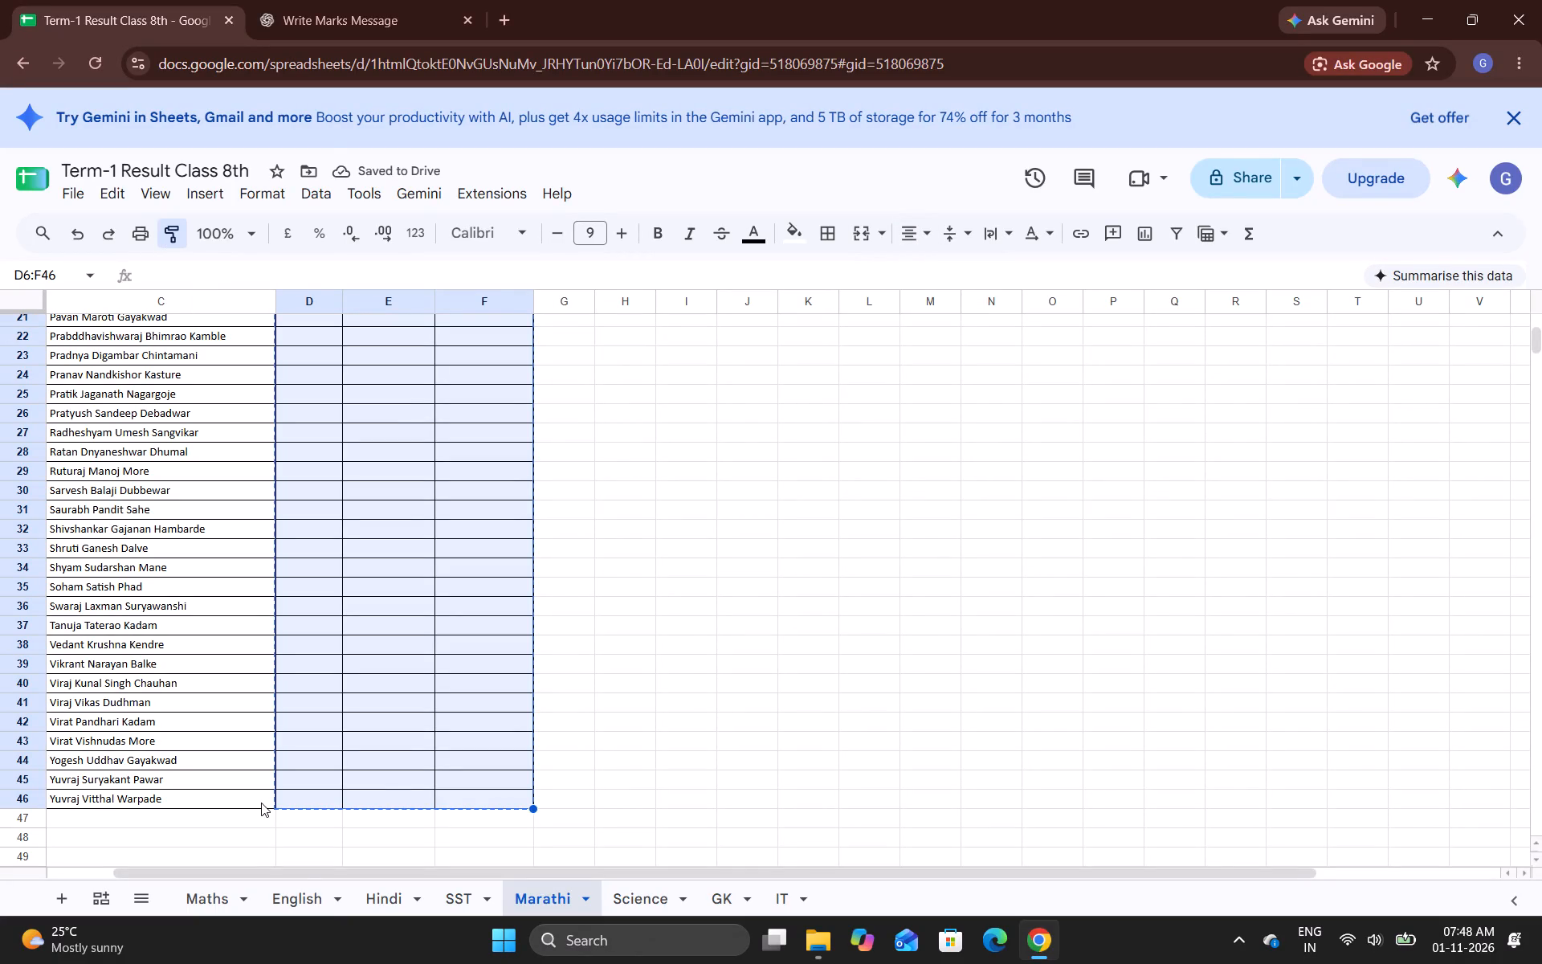
click(447, 905)
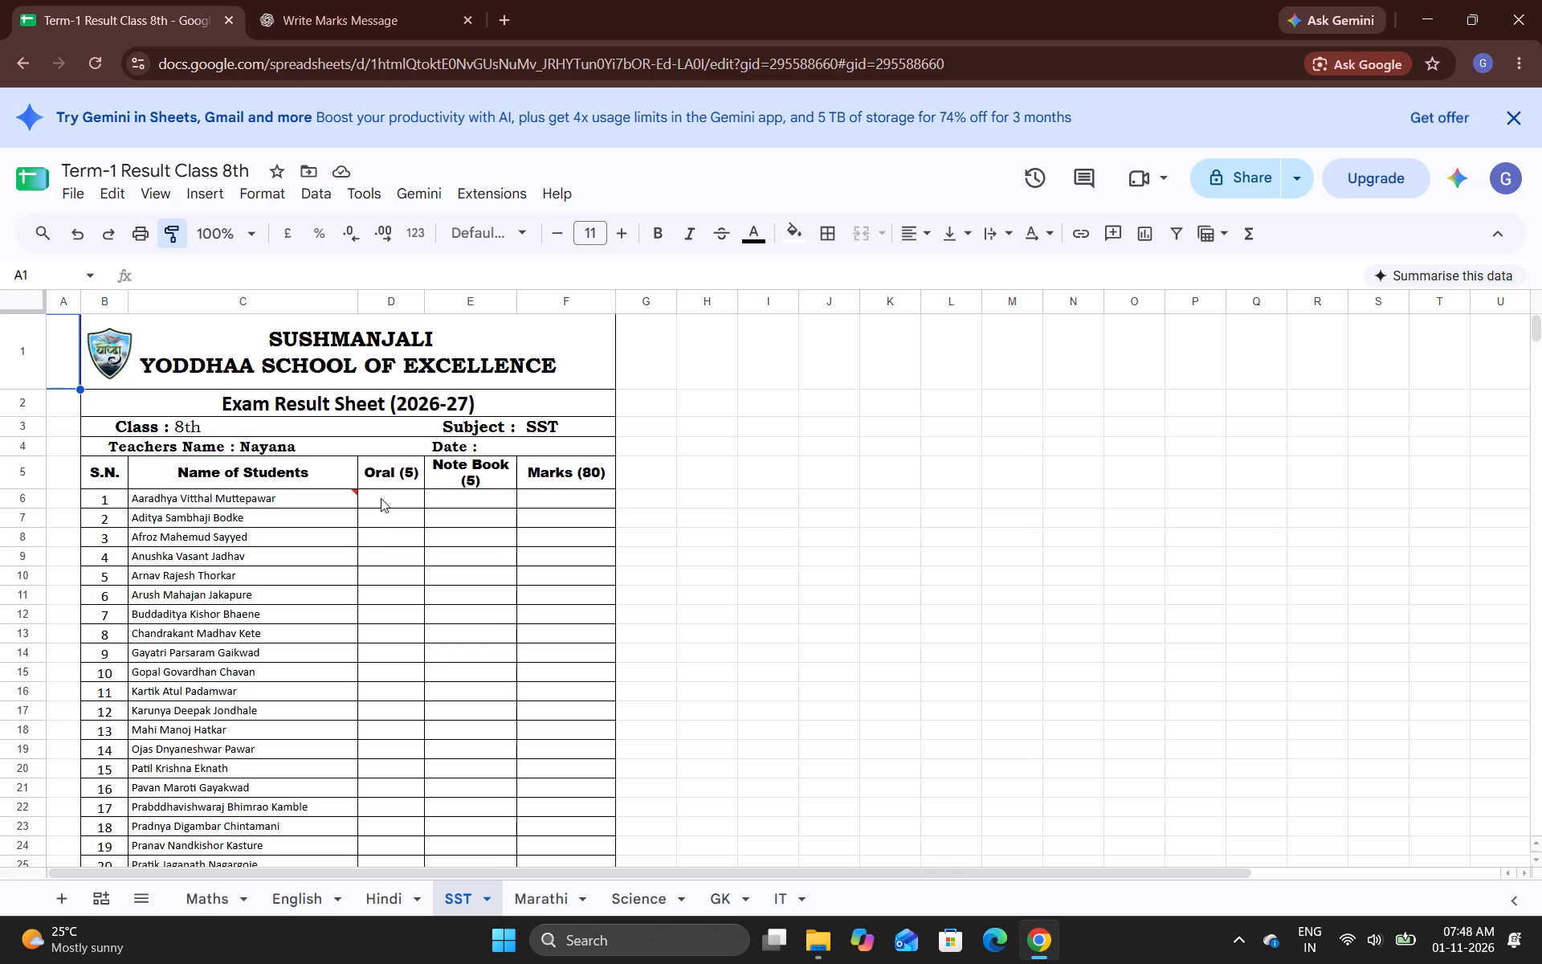
drag(381, 498, 528, 787)
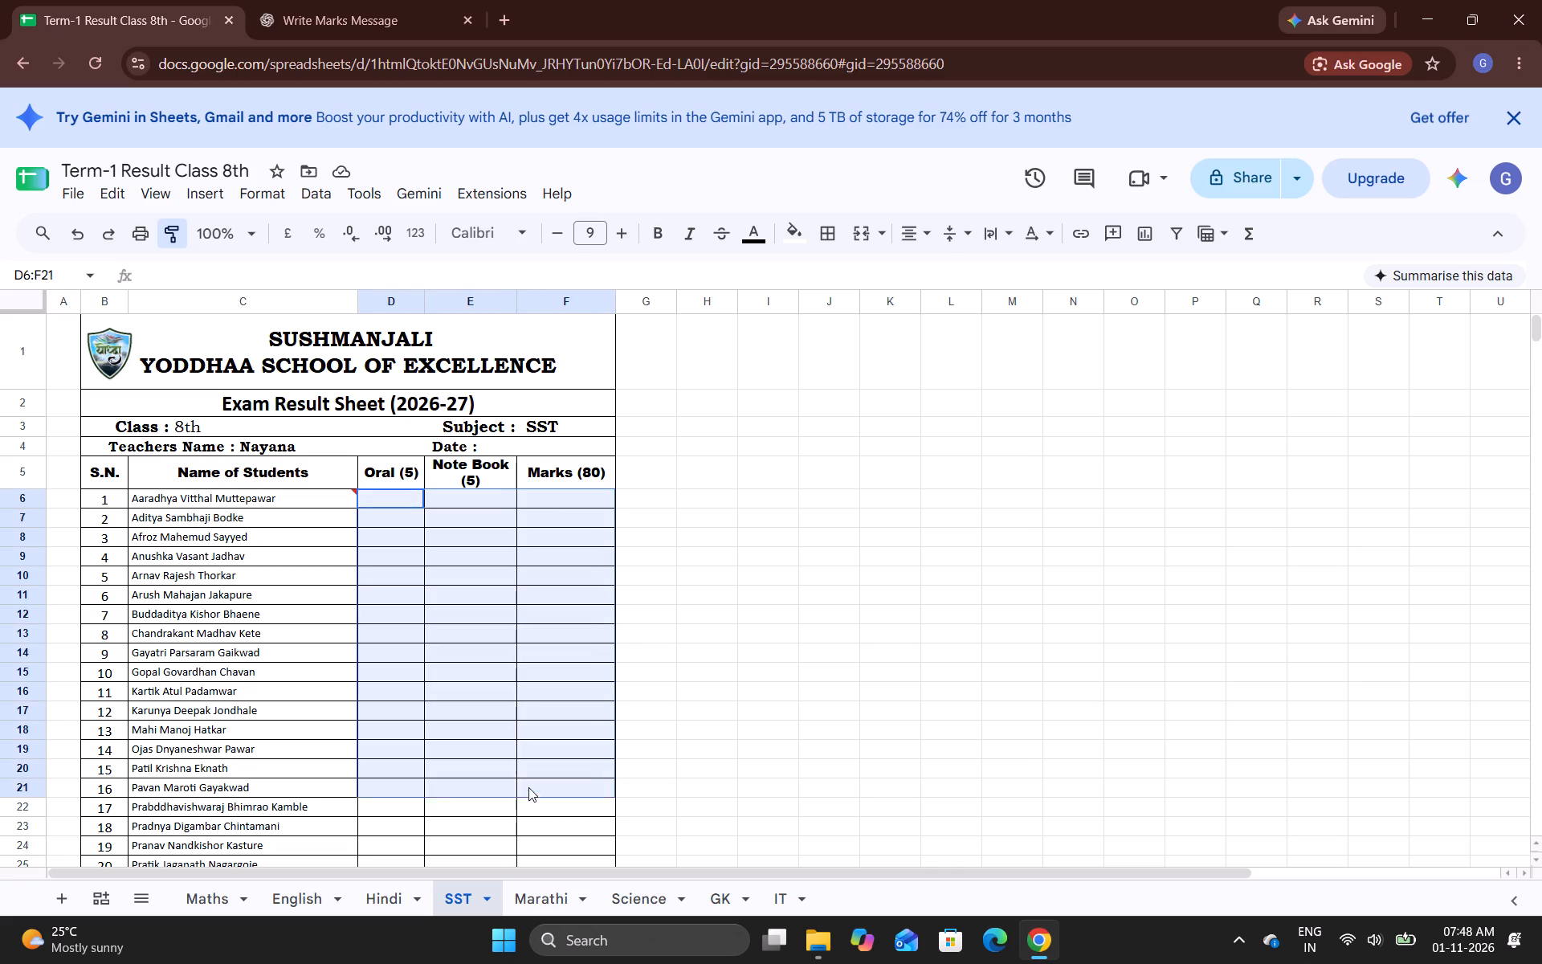
drag(528, 787, 553, 877)
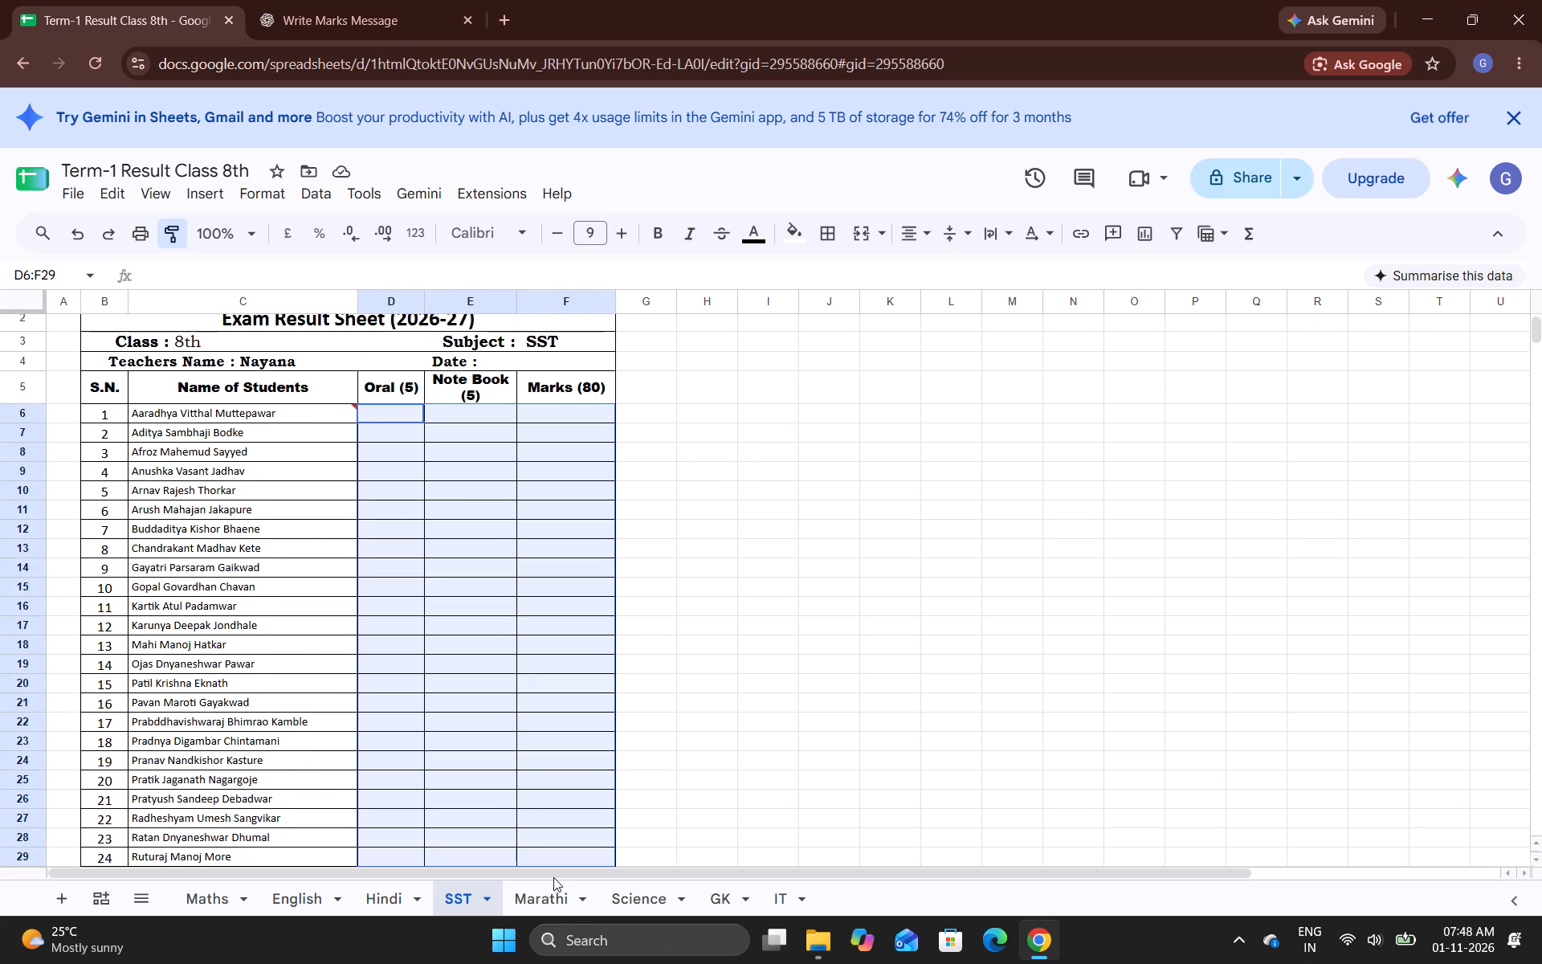
drag(553, 877, 555, 855)
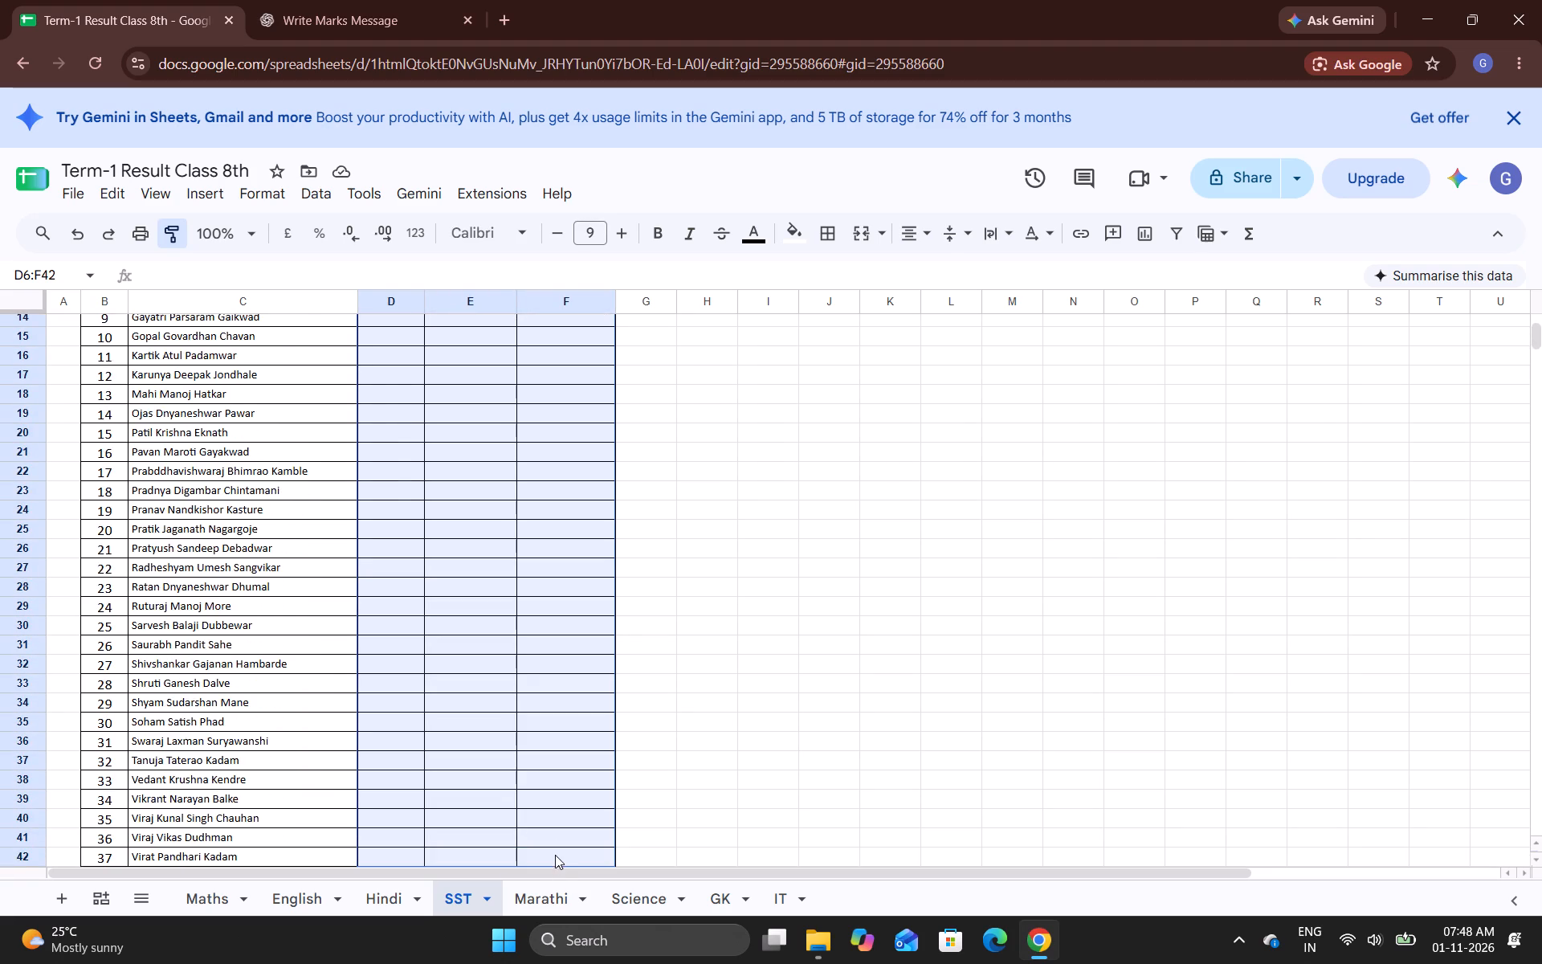
drag(555, 855, 564, 834)
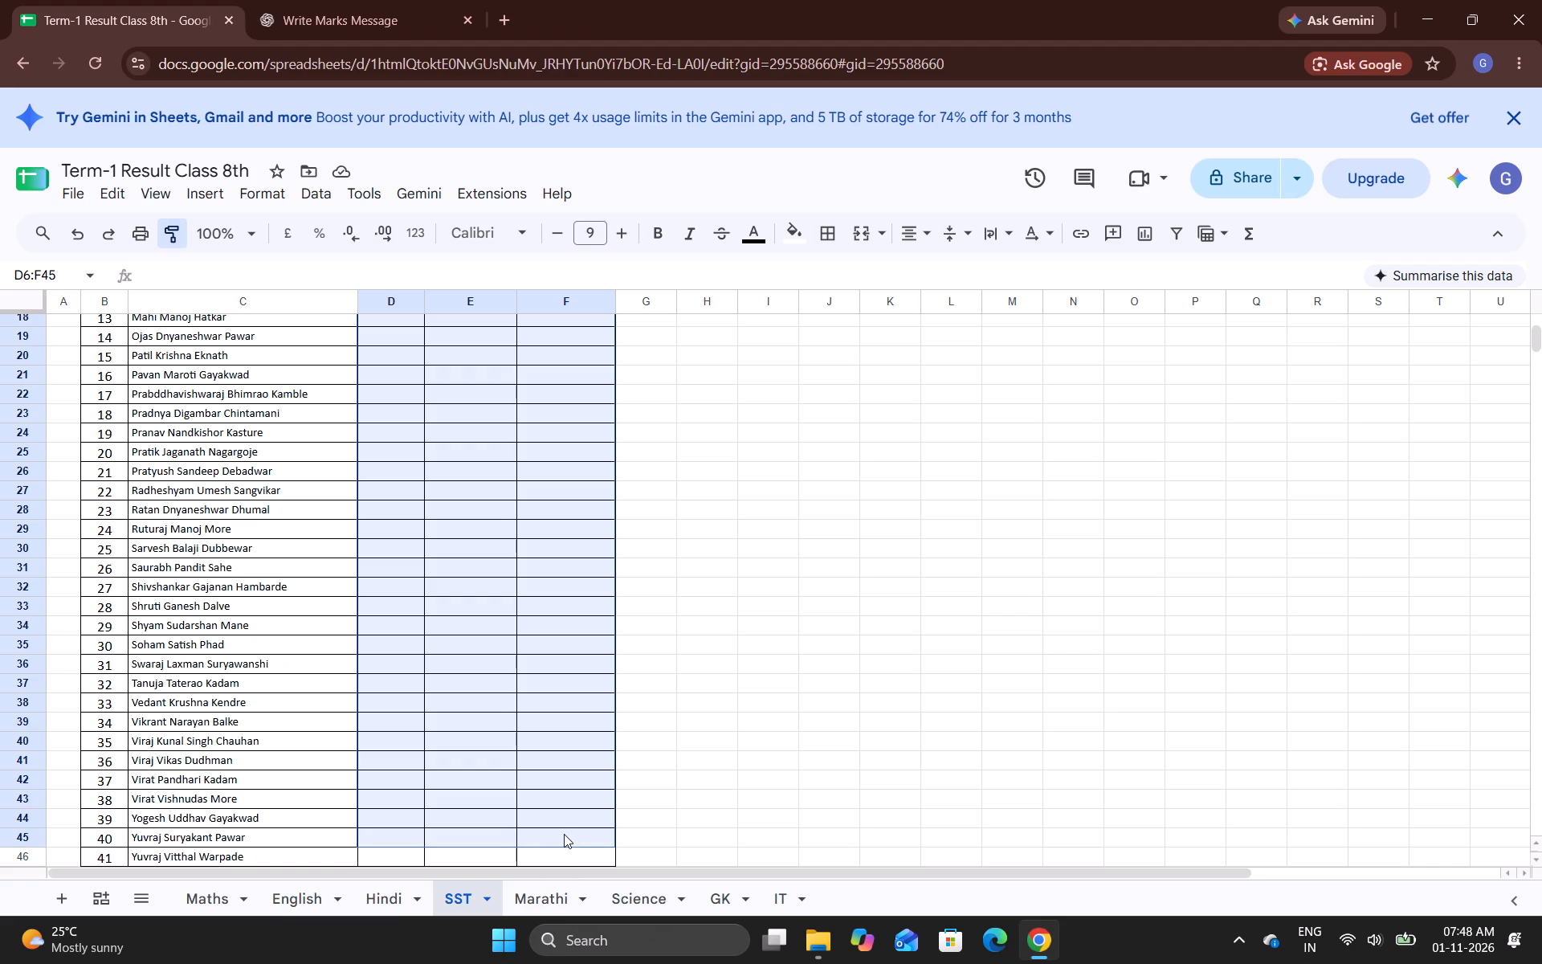
drag(564, 834, 565, 853)
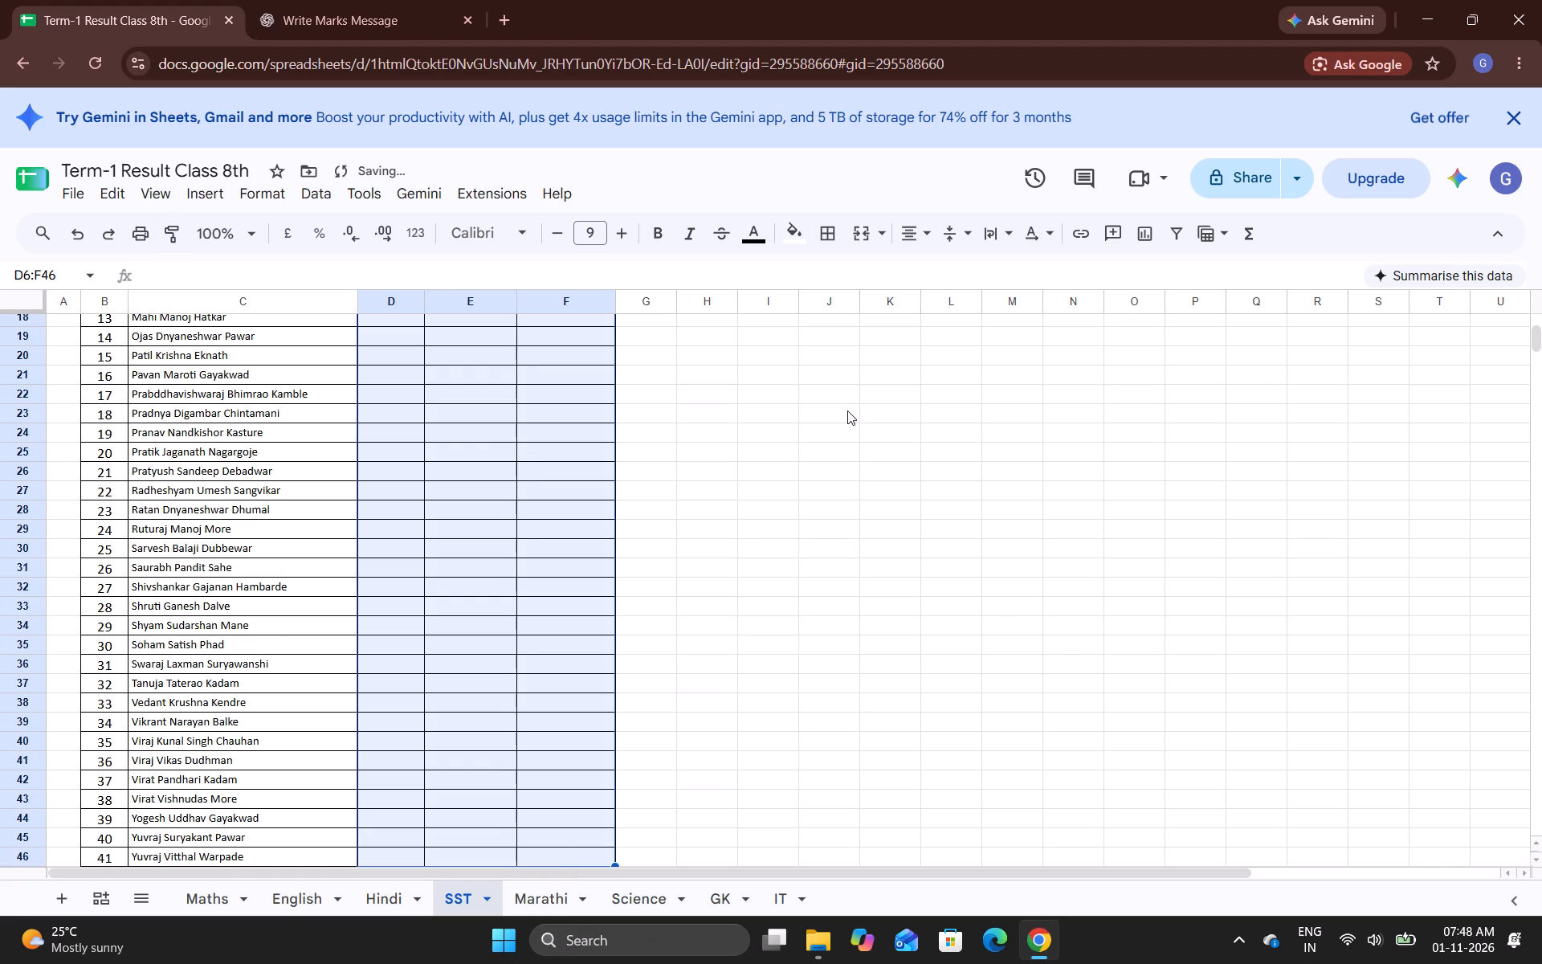
click(909, 236)
click(944, 268)
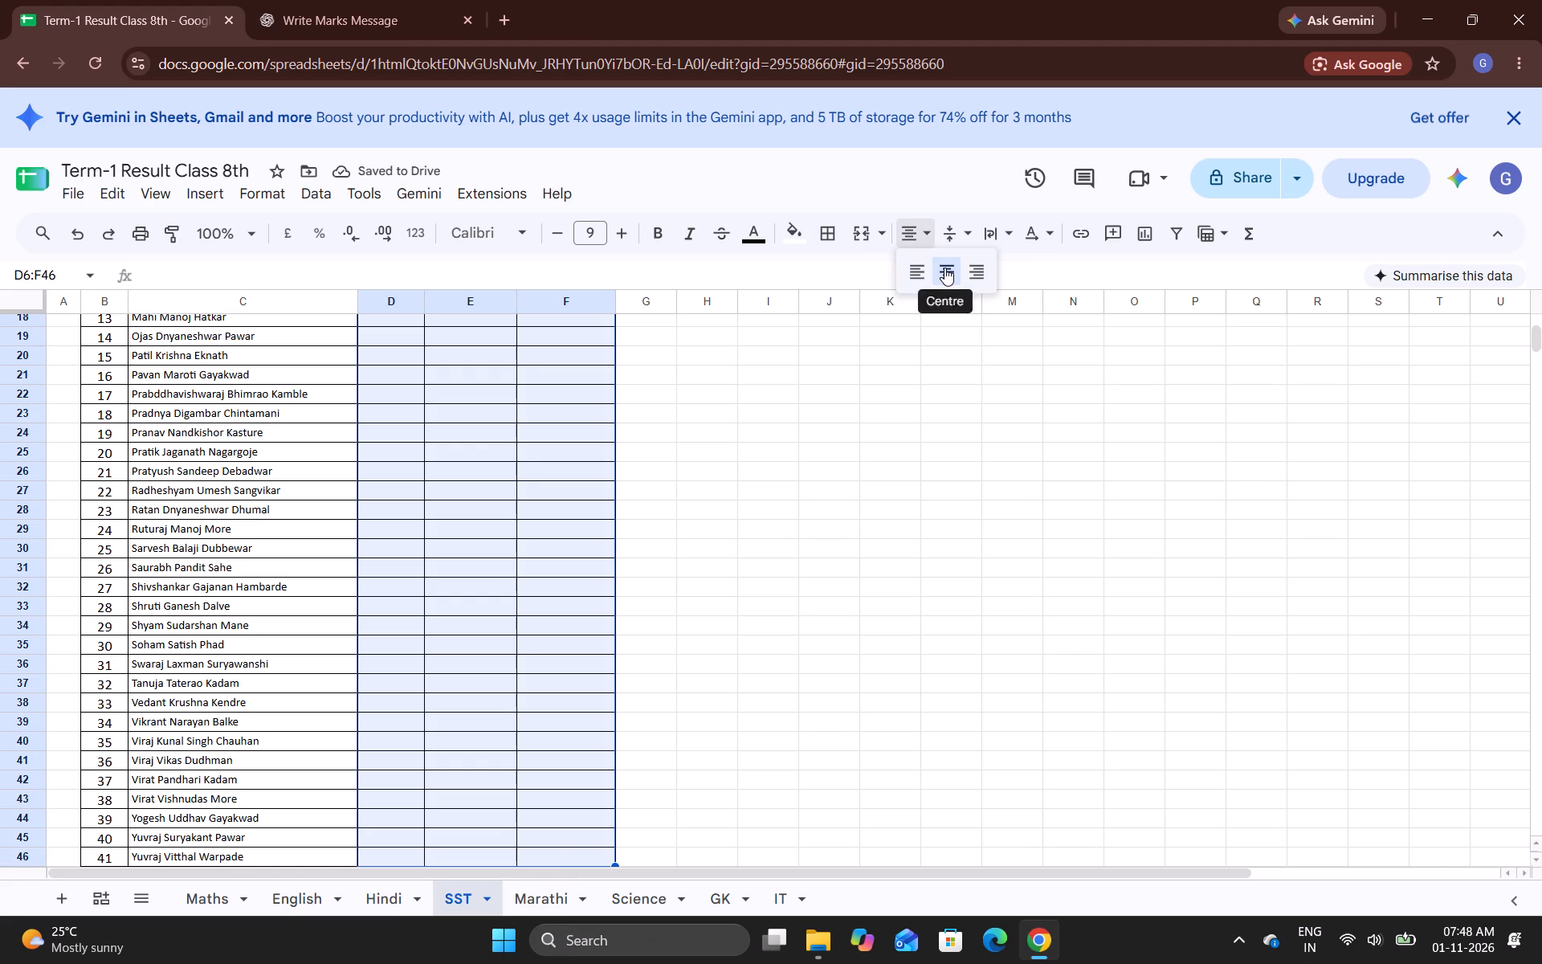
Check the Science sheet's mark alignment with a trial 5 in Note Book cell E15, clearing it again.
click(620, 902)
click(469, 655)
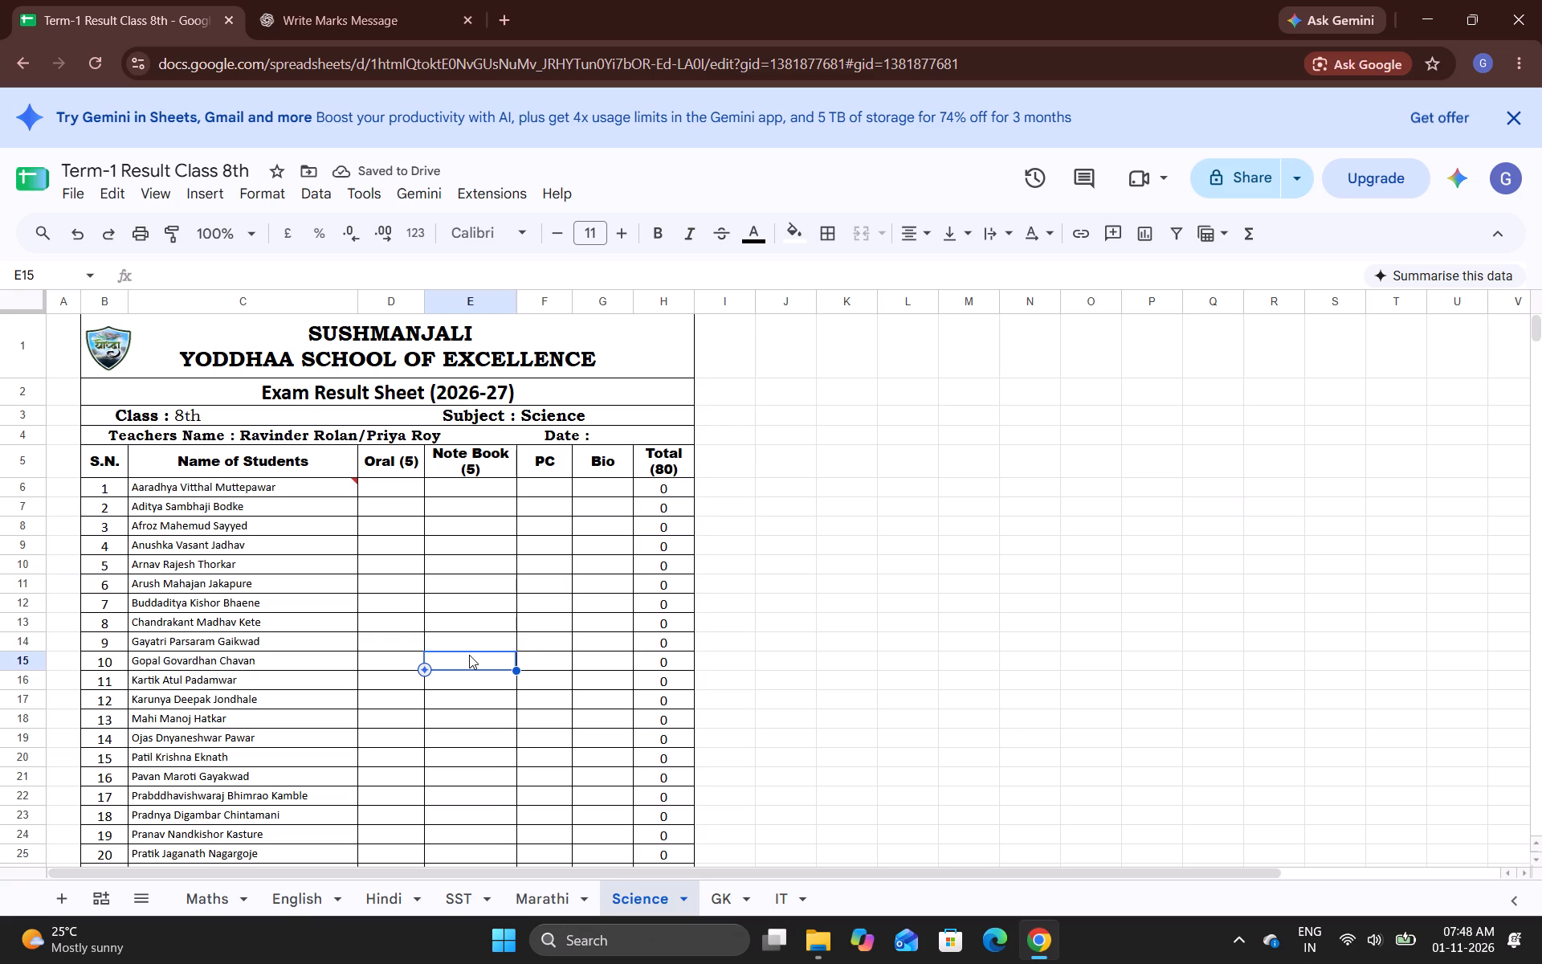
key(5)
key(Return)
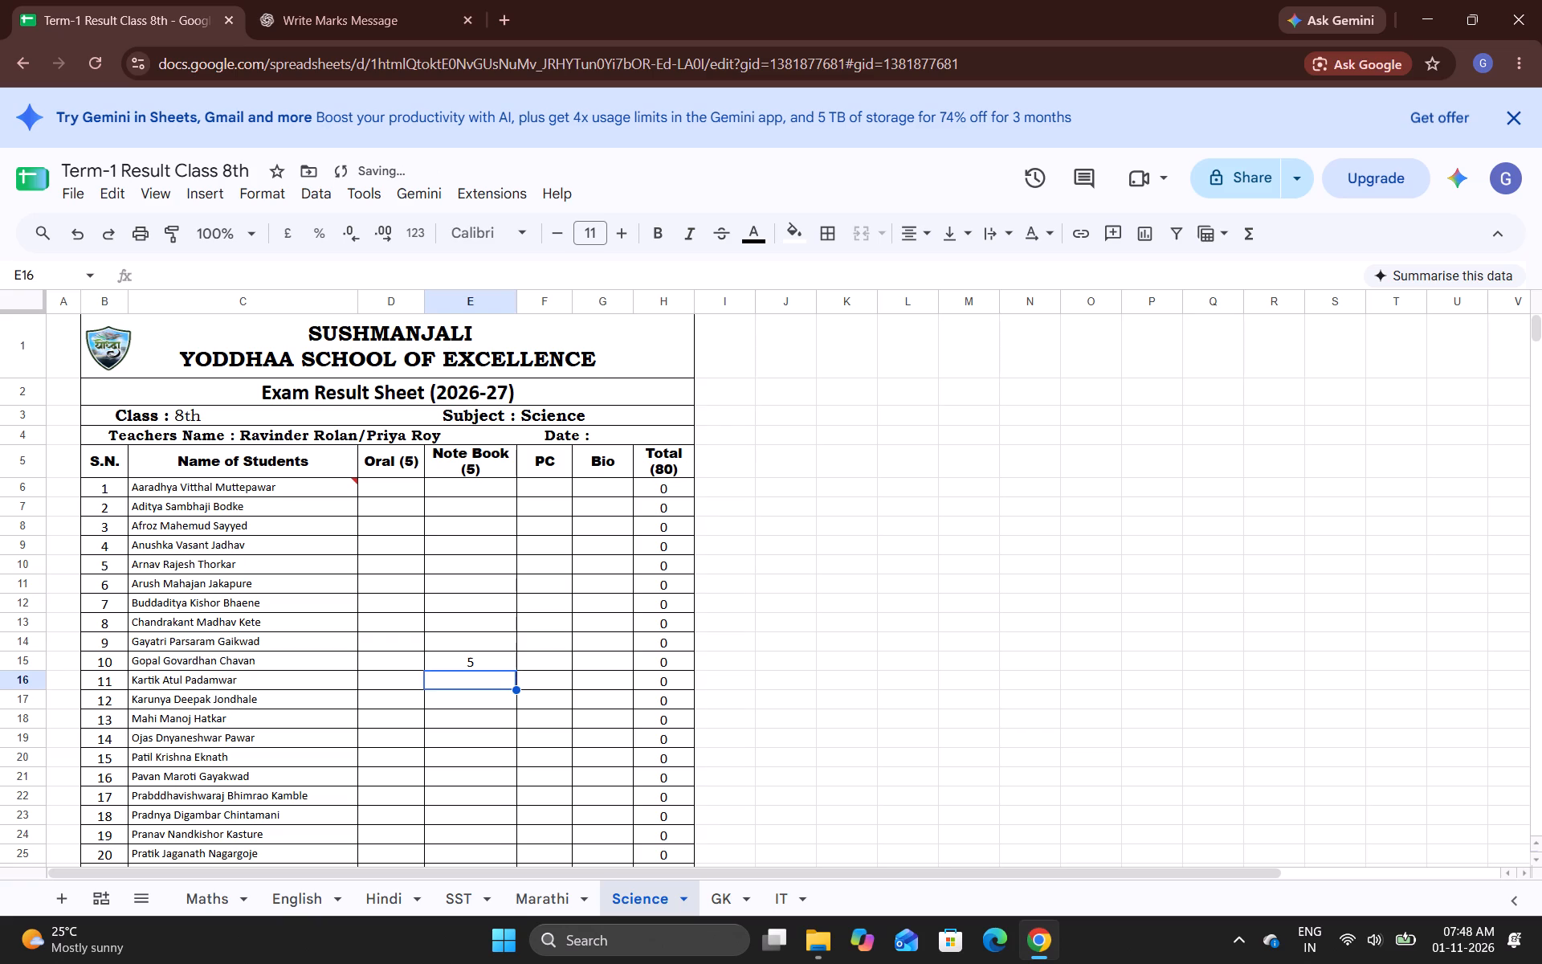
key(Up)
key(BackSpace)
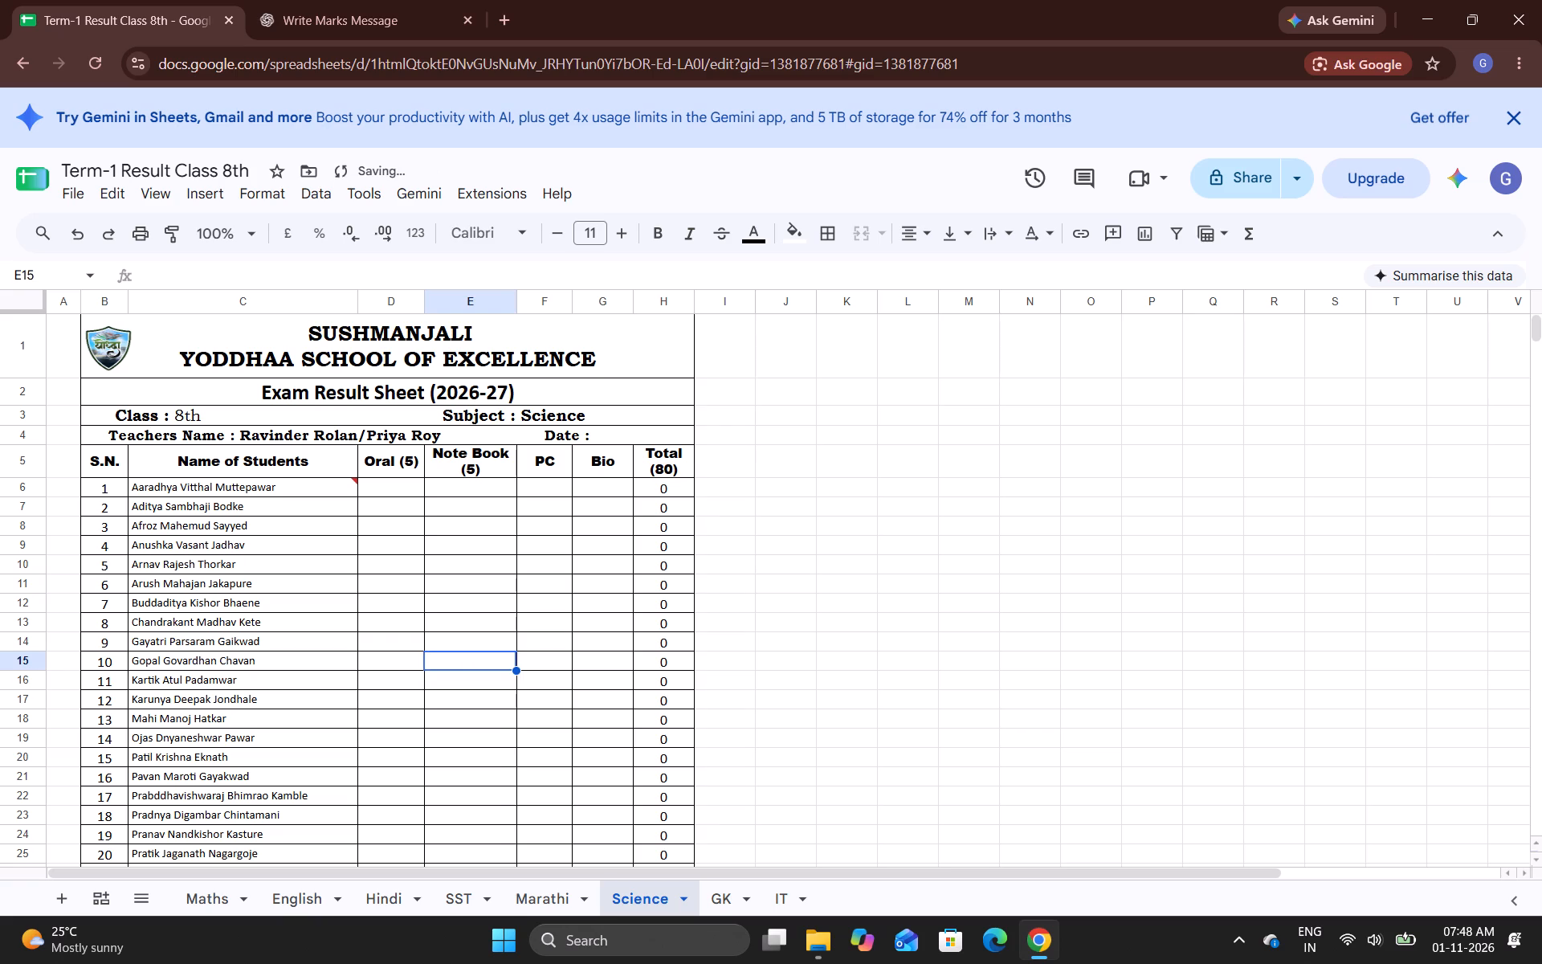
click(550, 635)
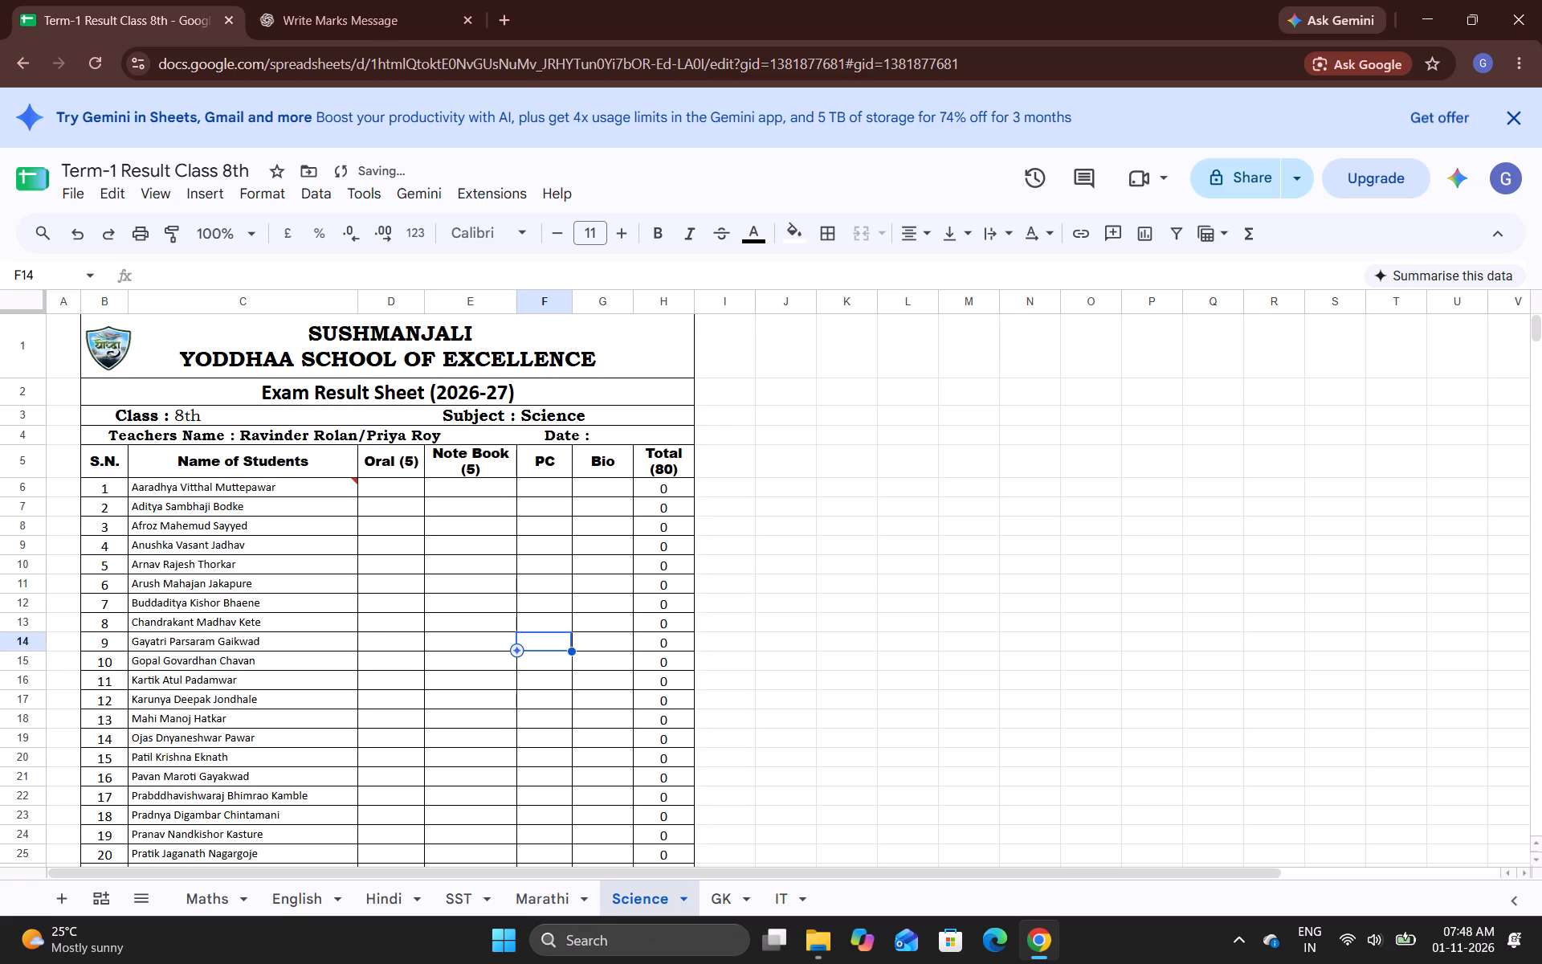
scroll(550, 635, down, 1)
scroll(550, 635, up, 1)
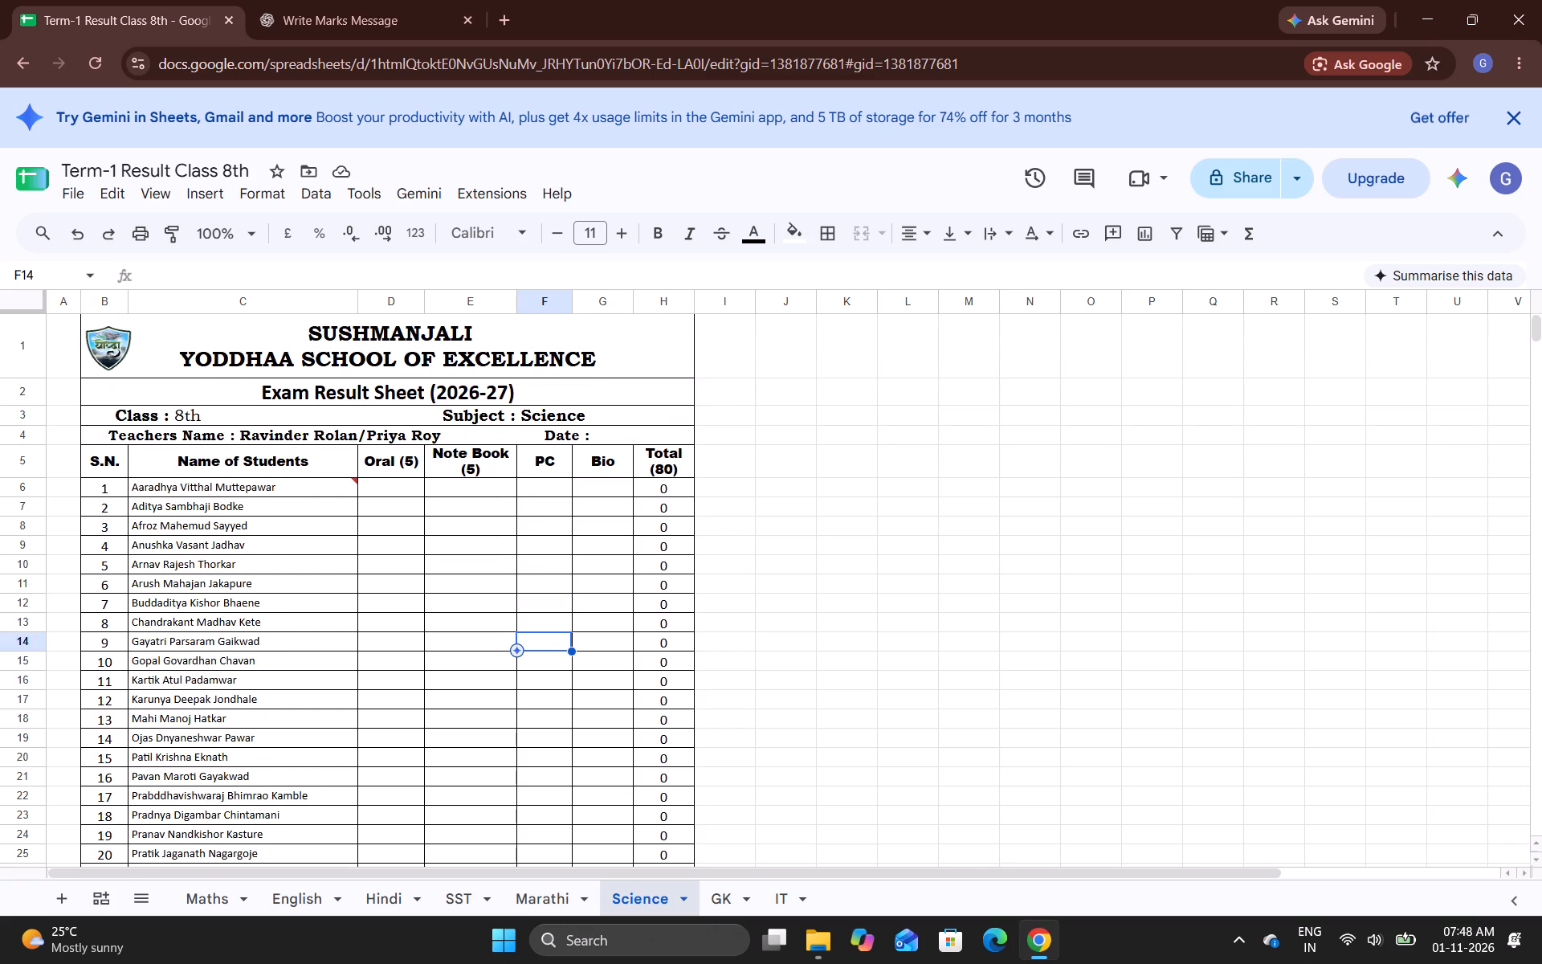
Look over the Science sheet from its header to the last student row, checking the mark and Total columns.
scroll(550, 635, down, 1)
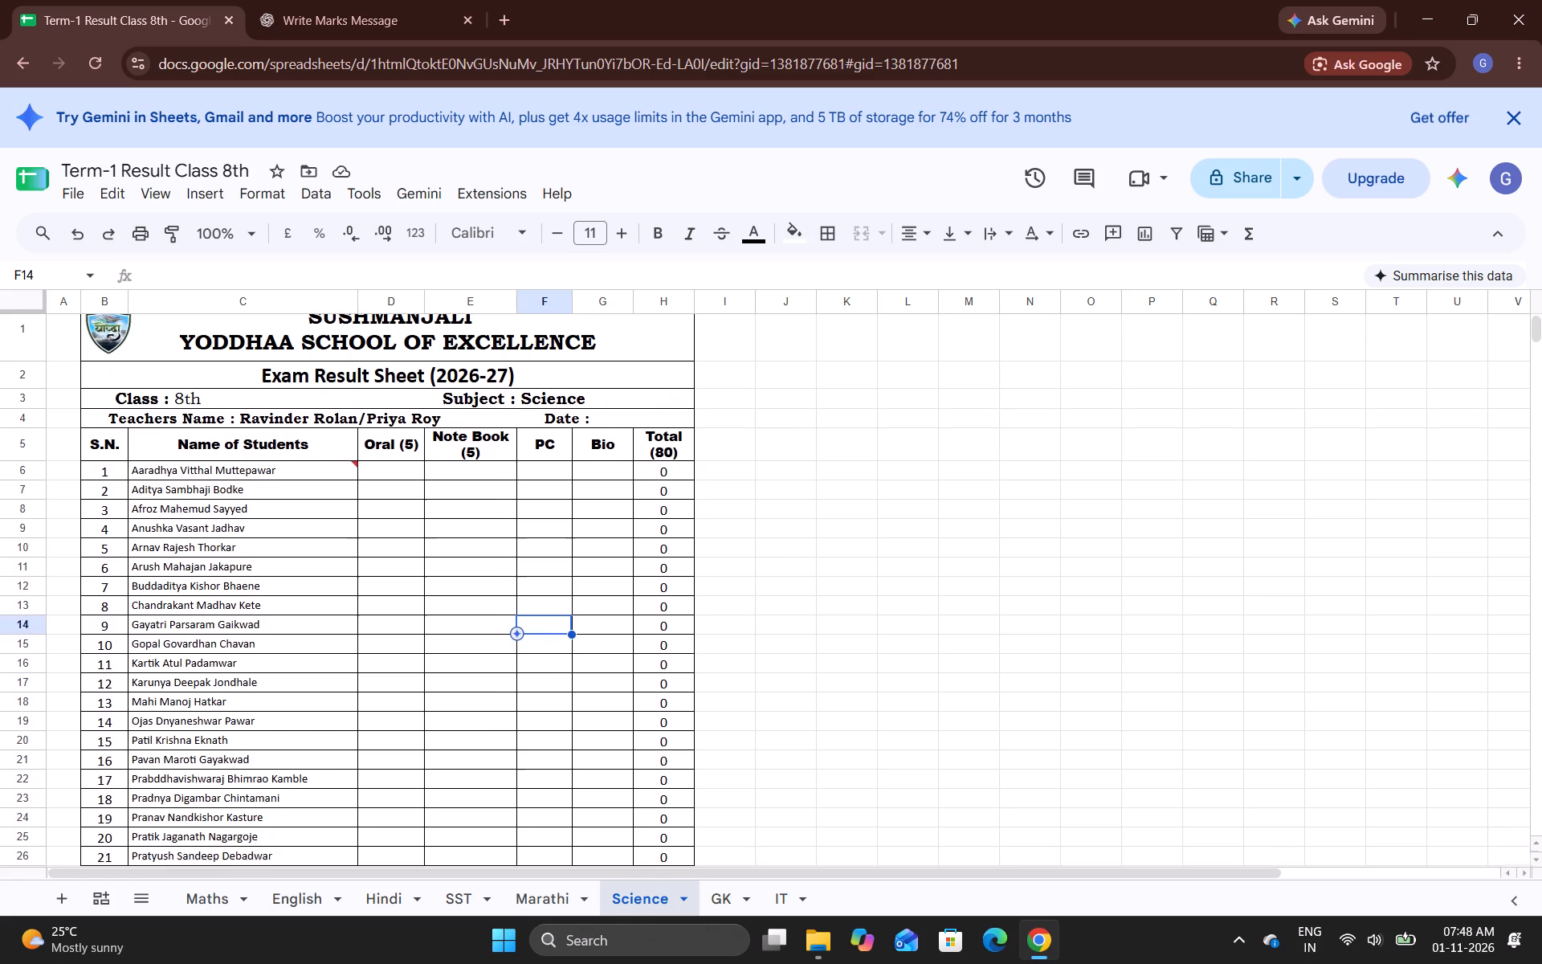
scroll(550, 635, down, 1)
scroll(550, 635, up, 1)
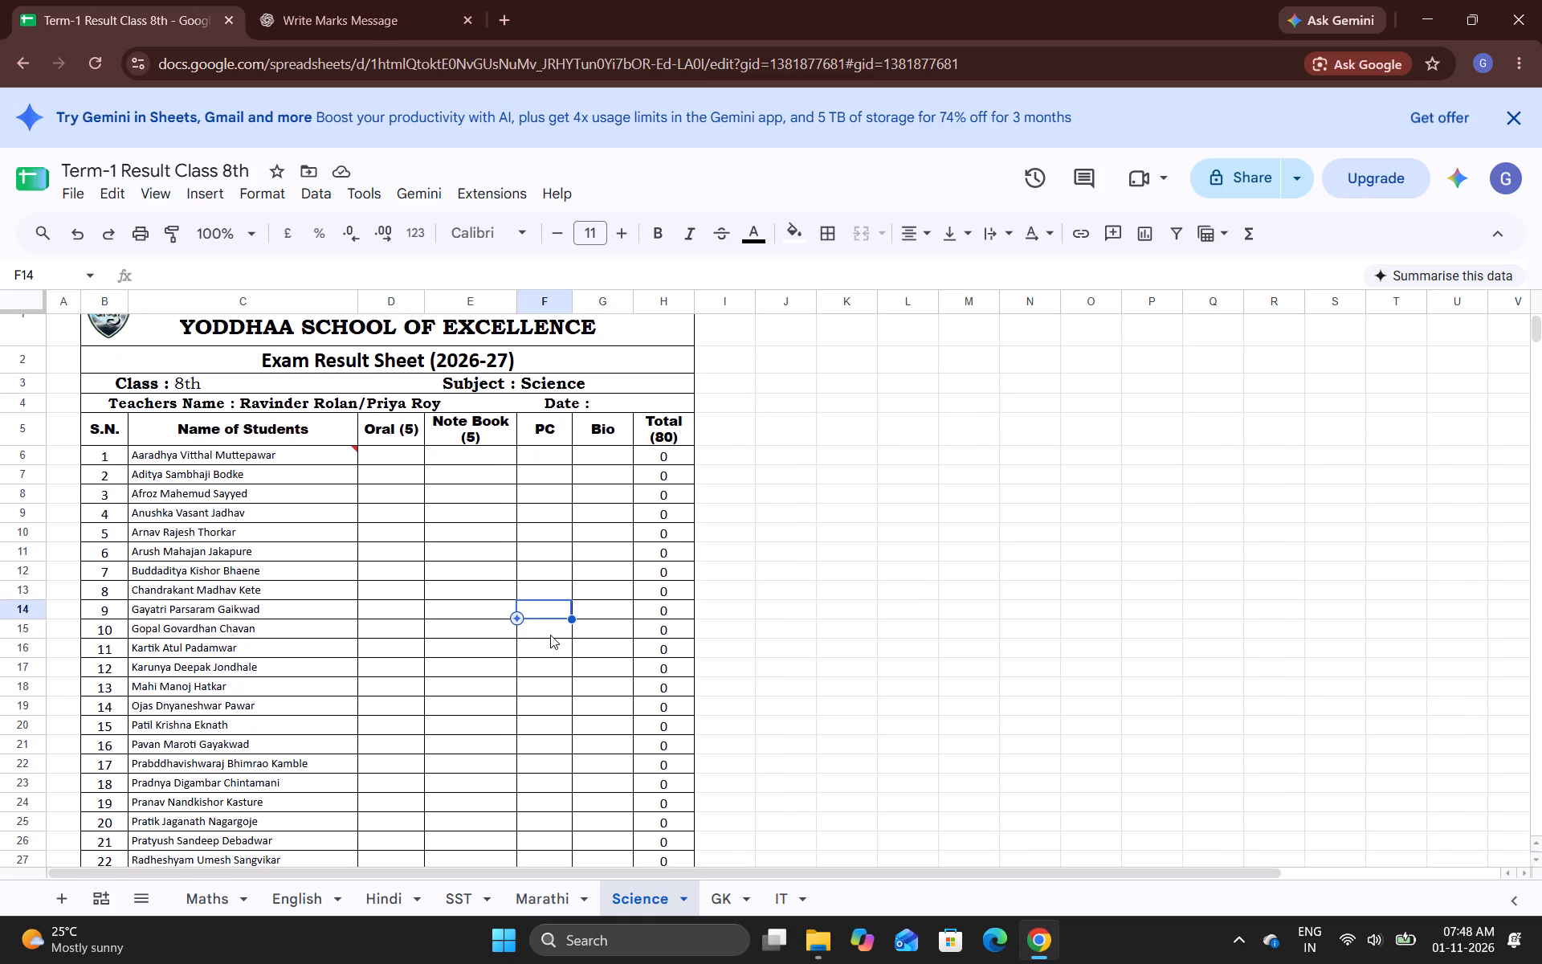
scroll(550, 635, up, 1)
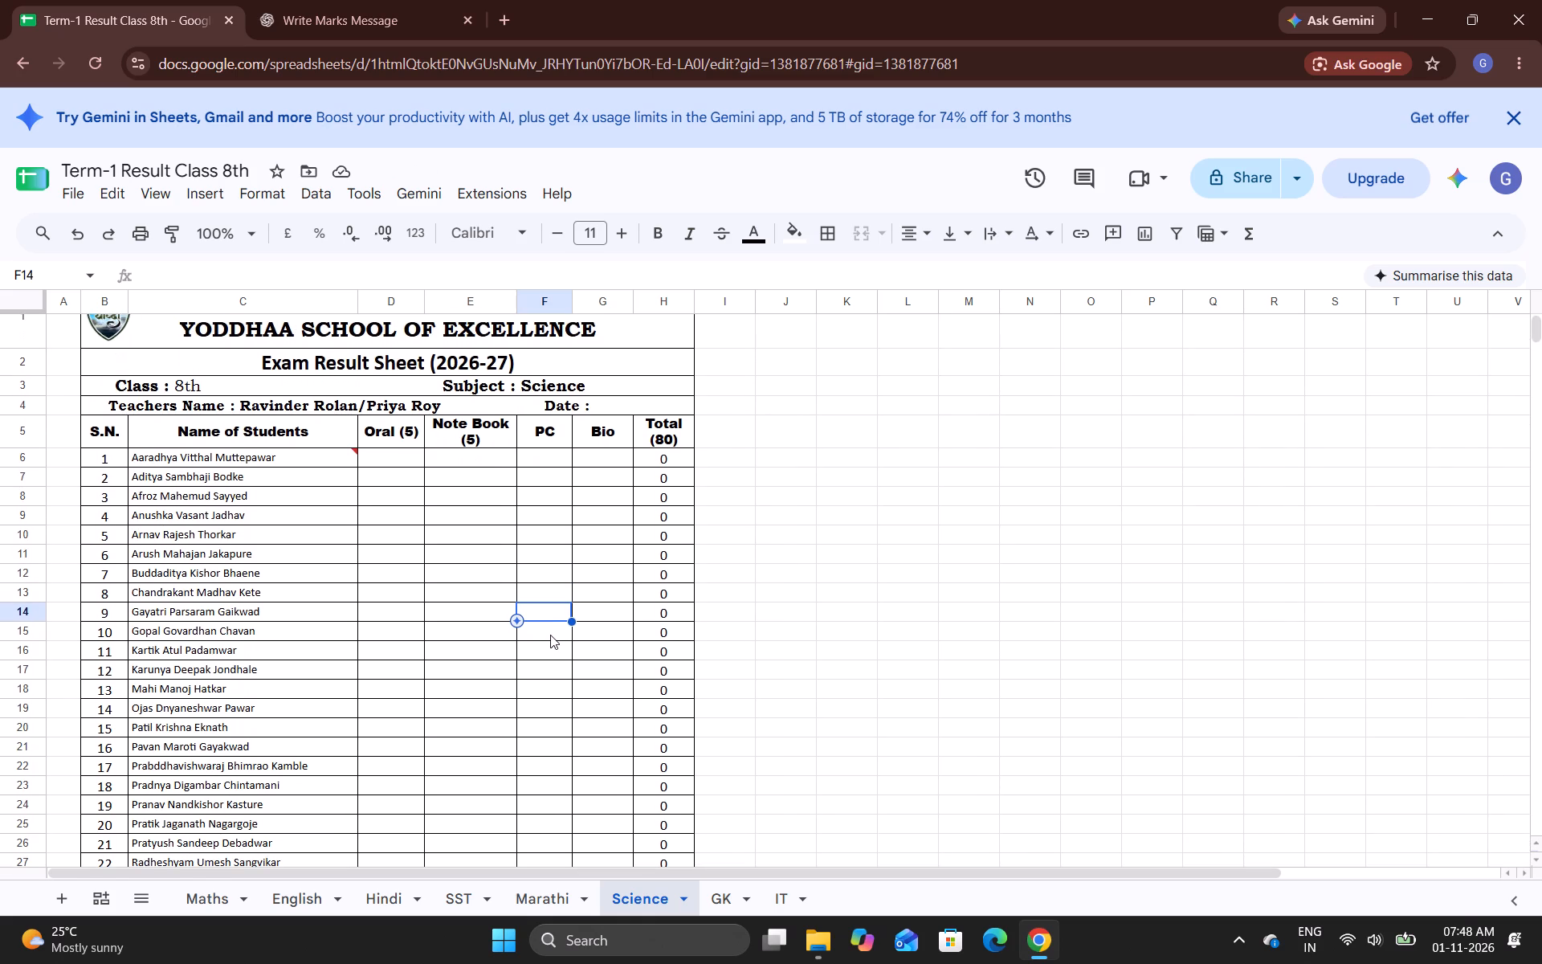
scroll(550, 635, down, 2)
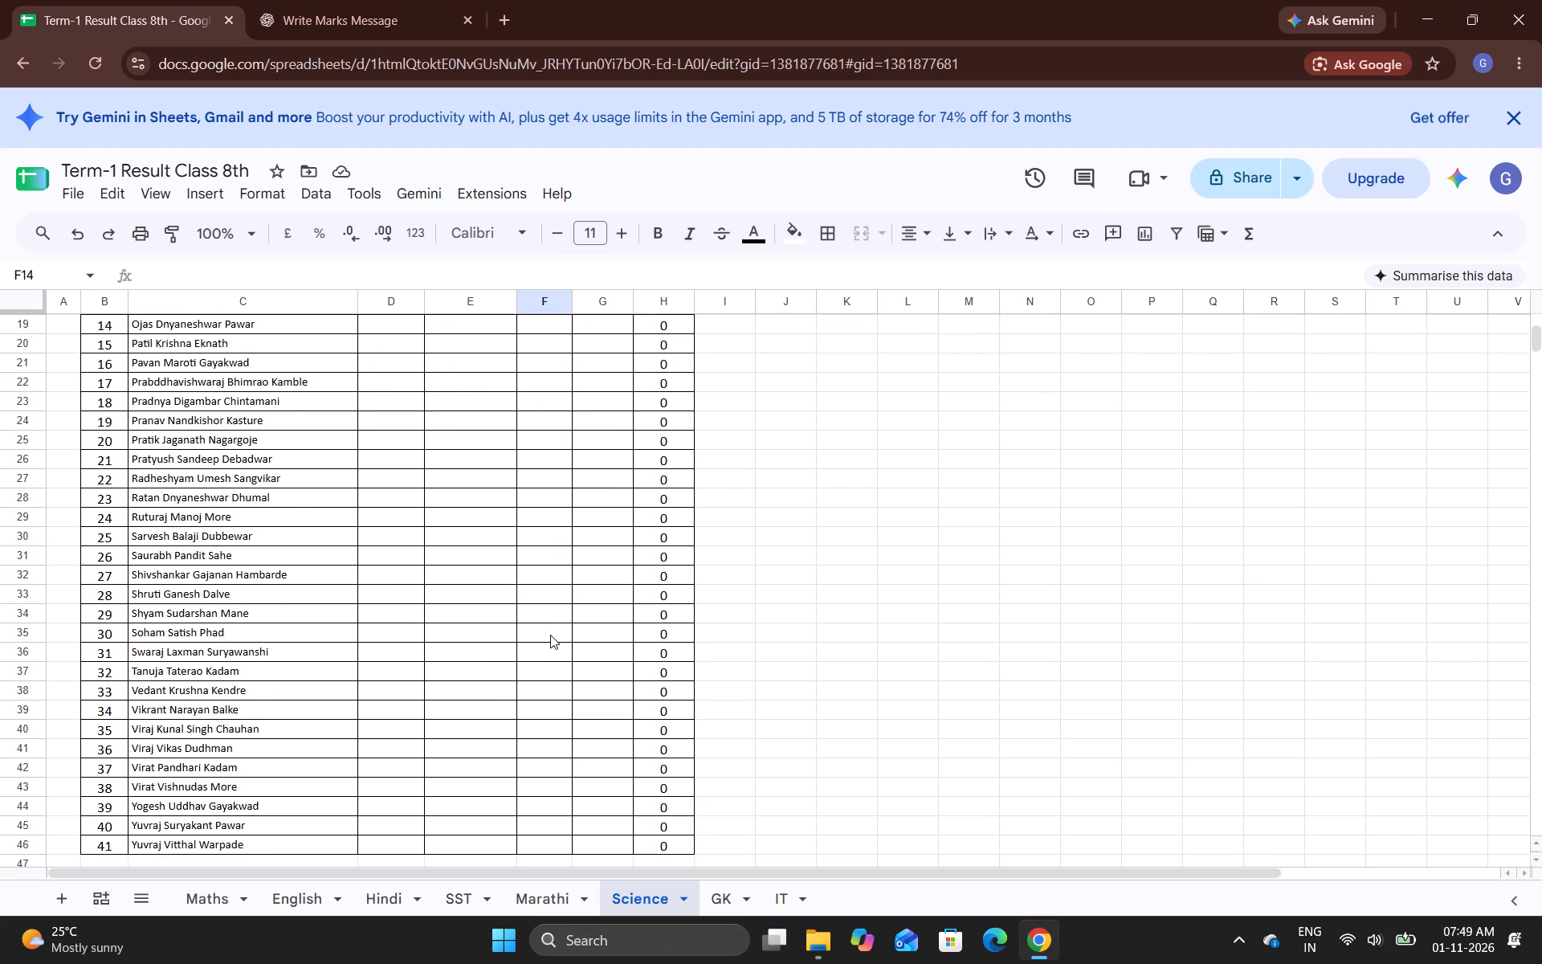
scroll(550, 635, down, 2)
scroll(550, 635, right, 1)
scroll(550, 635, up, 3)
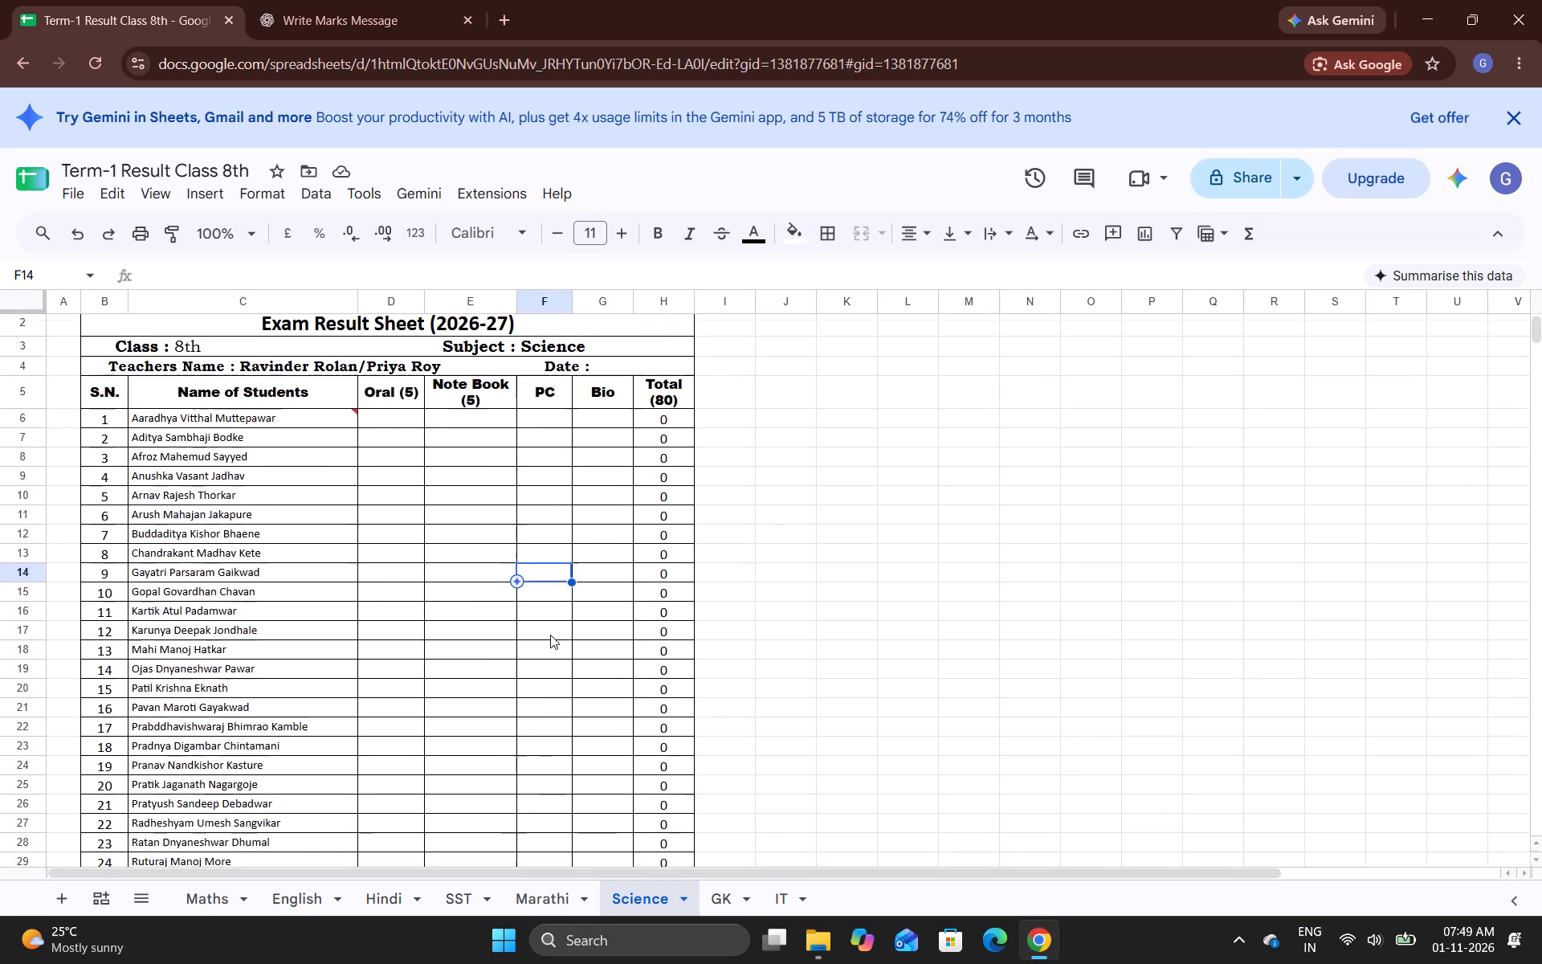
click(528, 488)
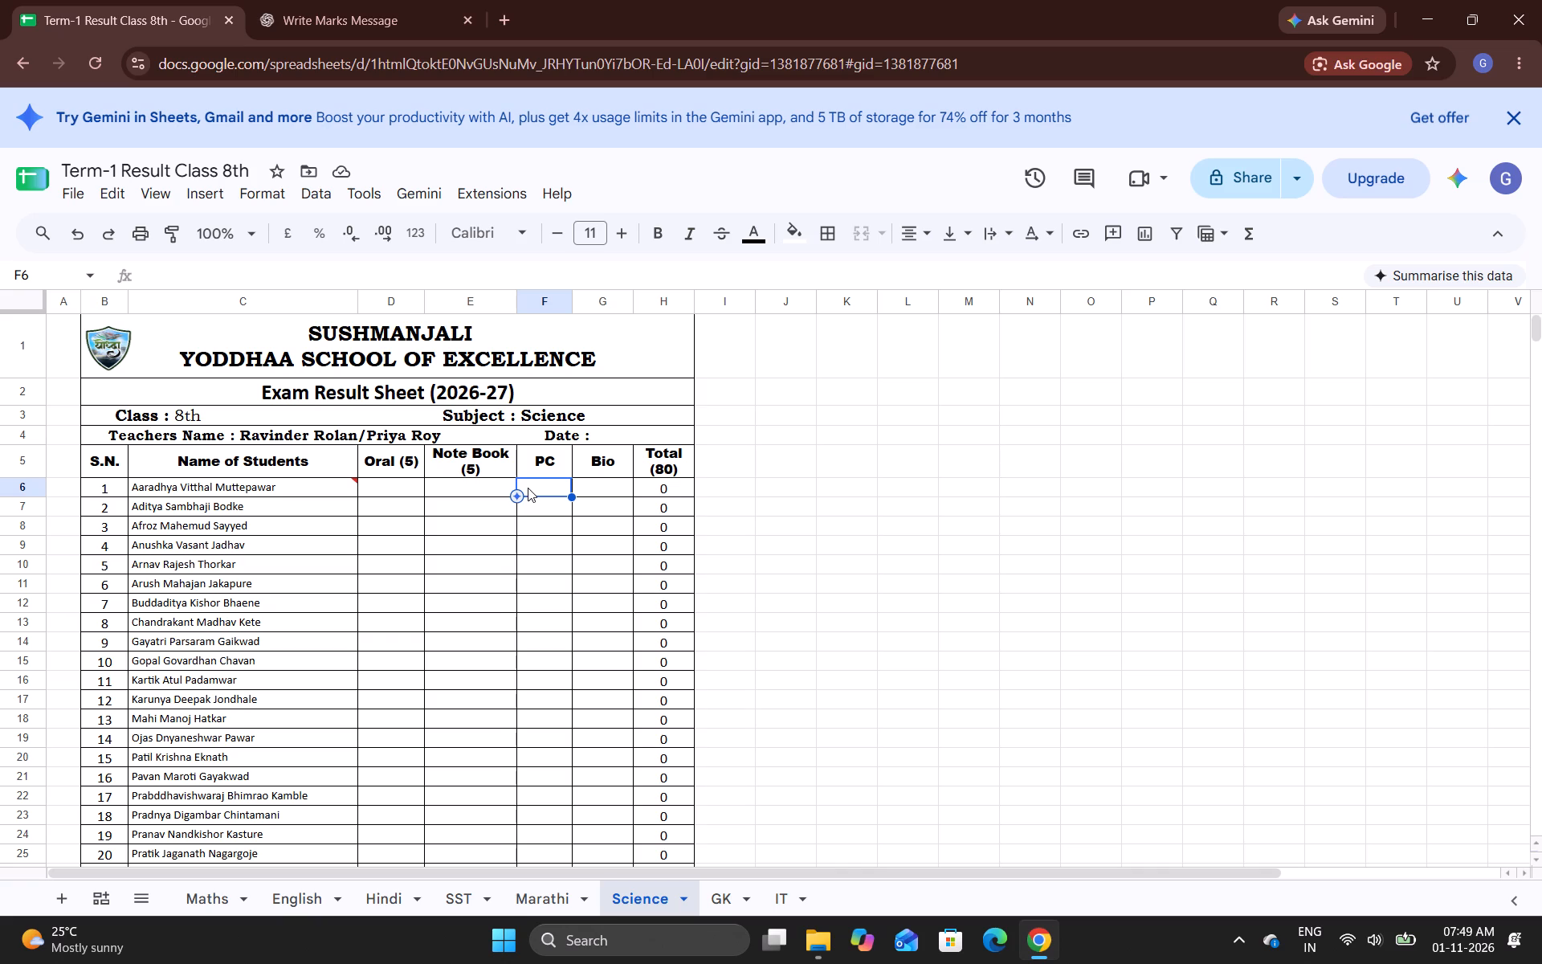
scroll(528, 488, up, 1)
Open the sharing settings of the Term-1 Result Class 8th workbook and set general access to Anyone with the link.
click(1242, 169)
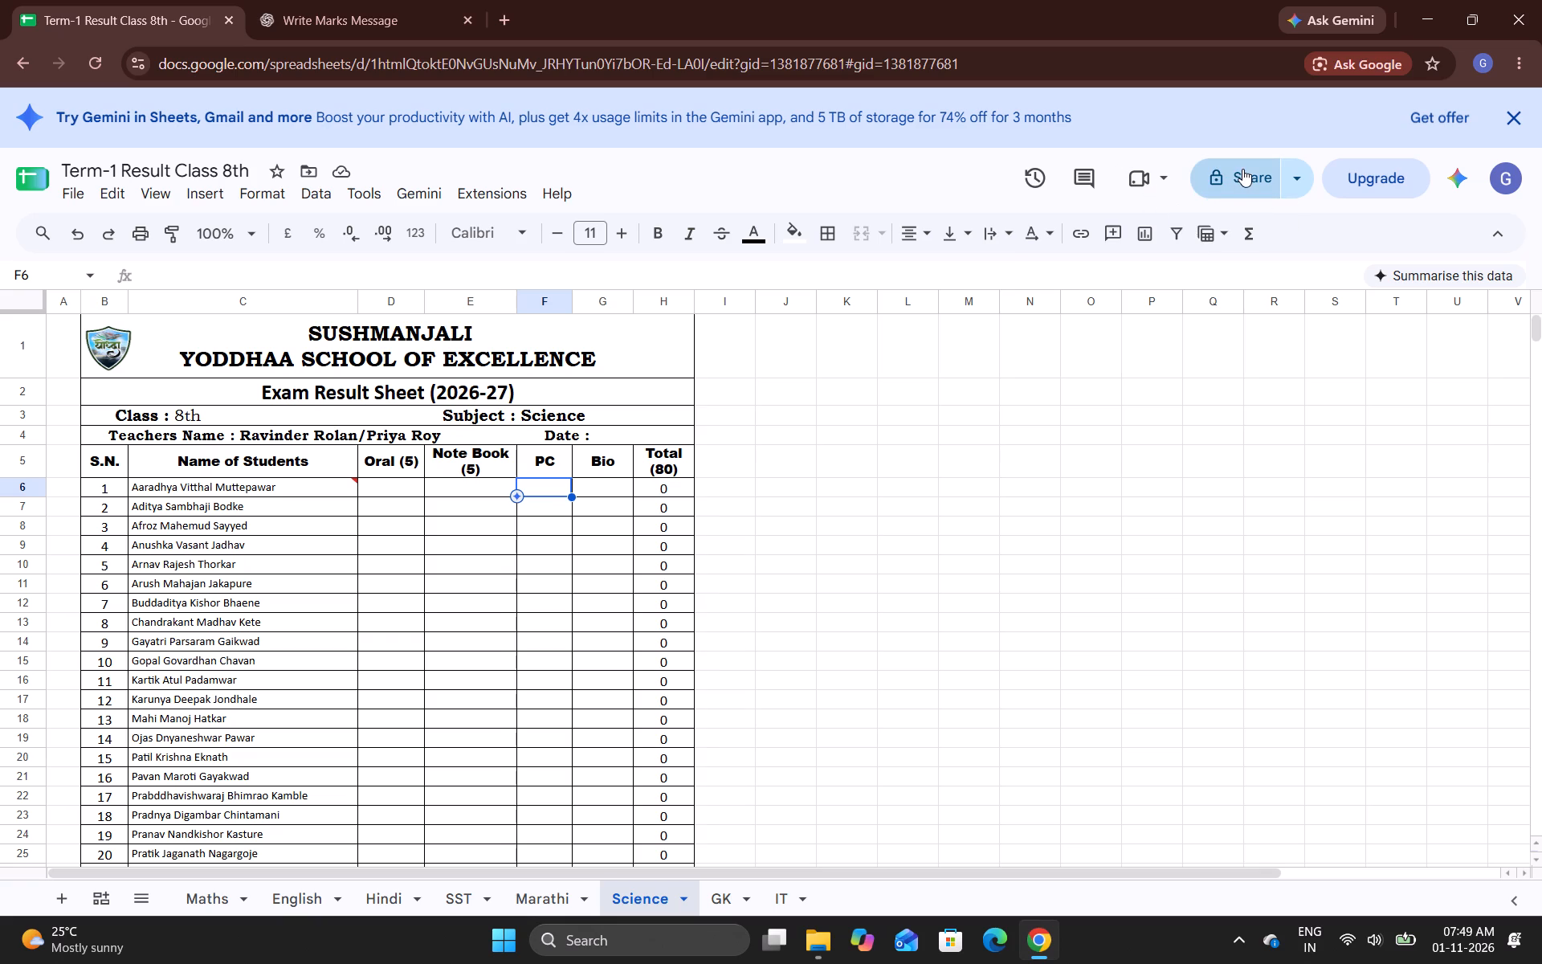
click(1230, 175)
click(1299, 175)
click(1299, 175)
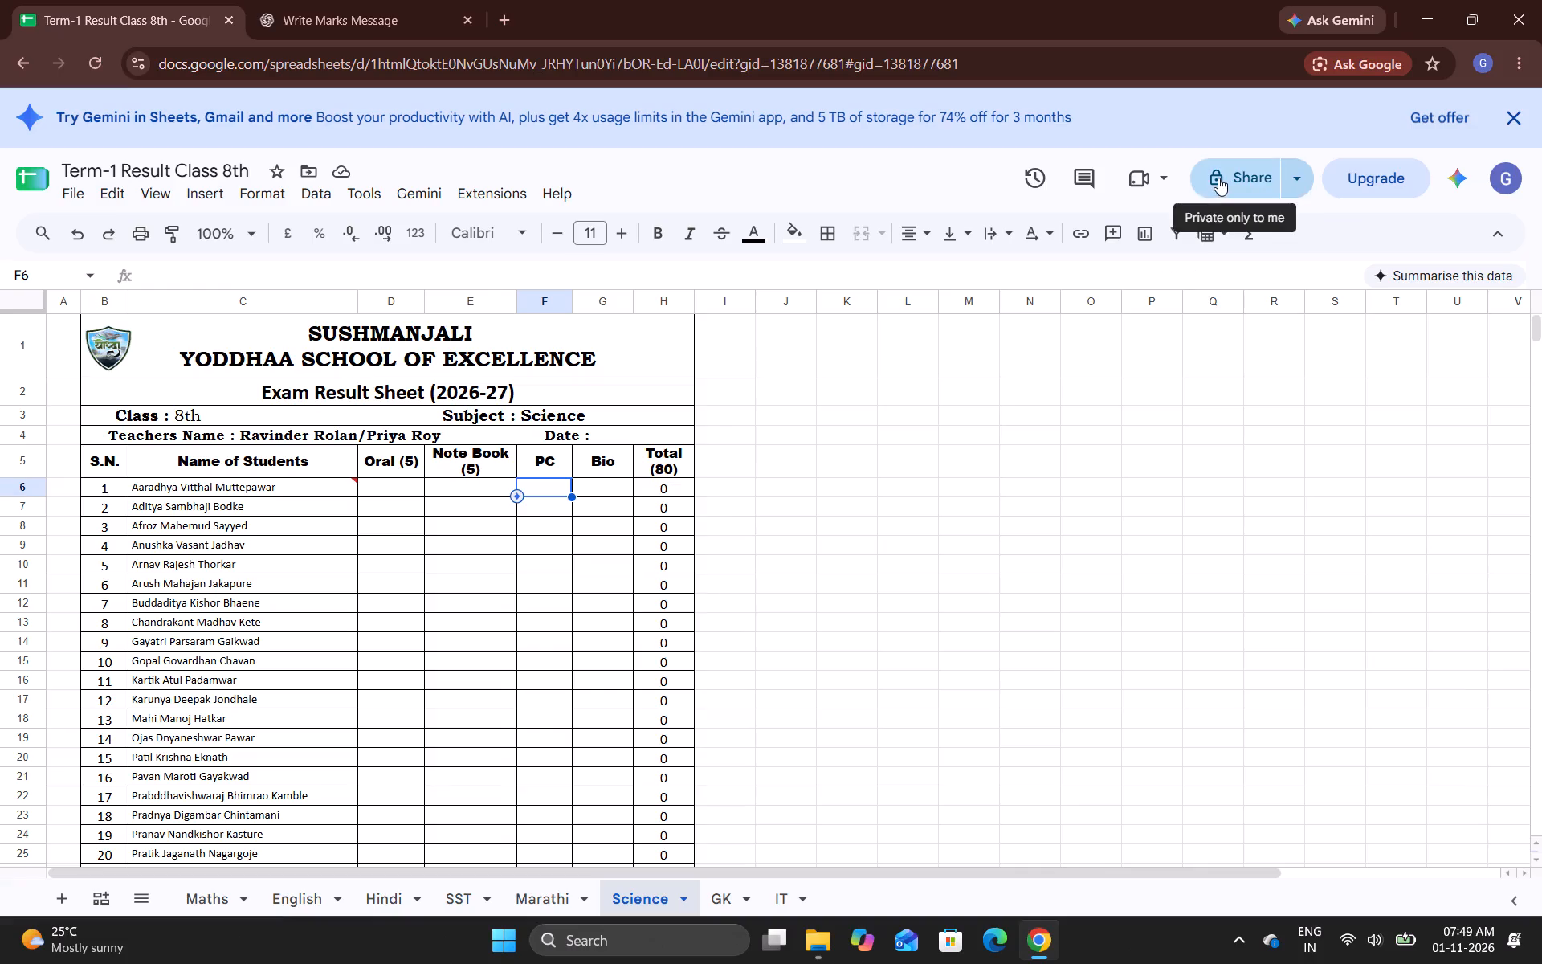
click(1218, 178)
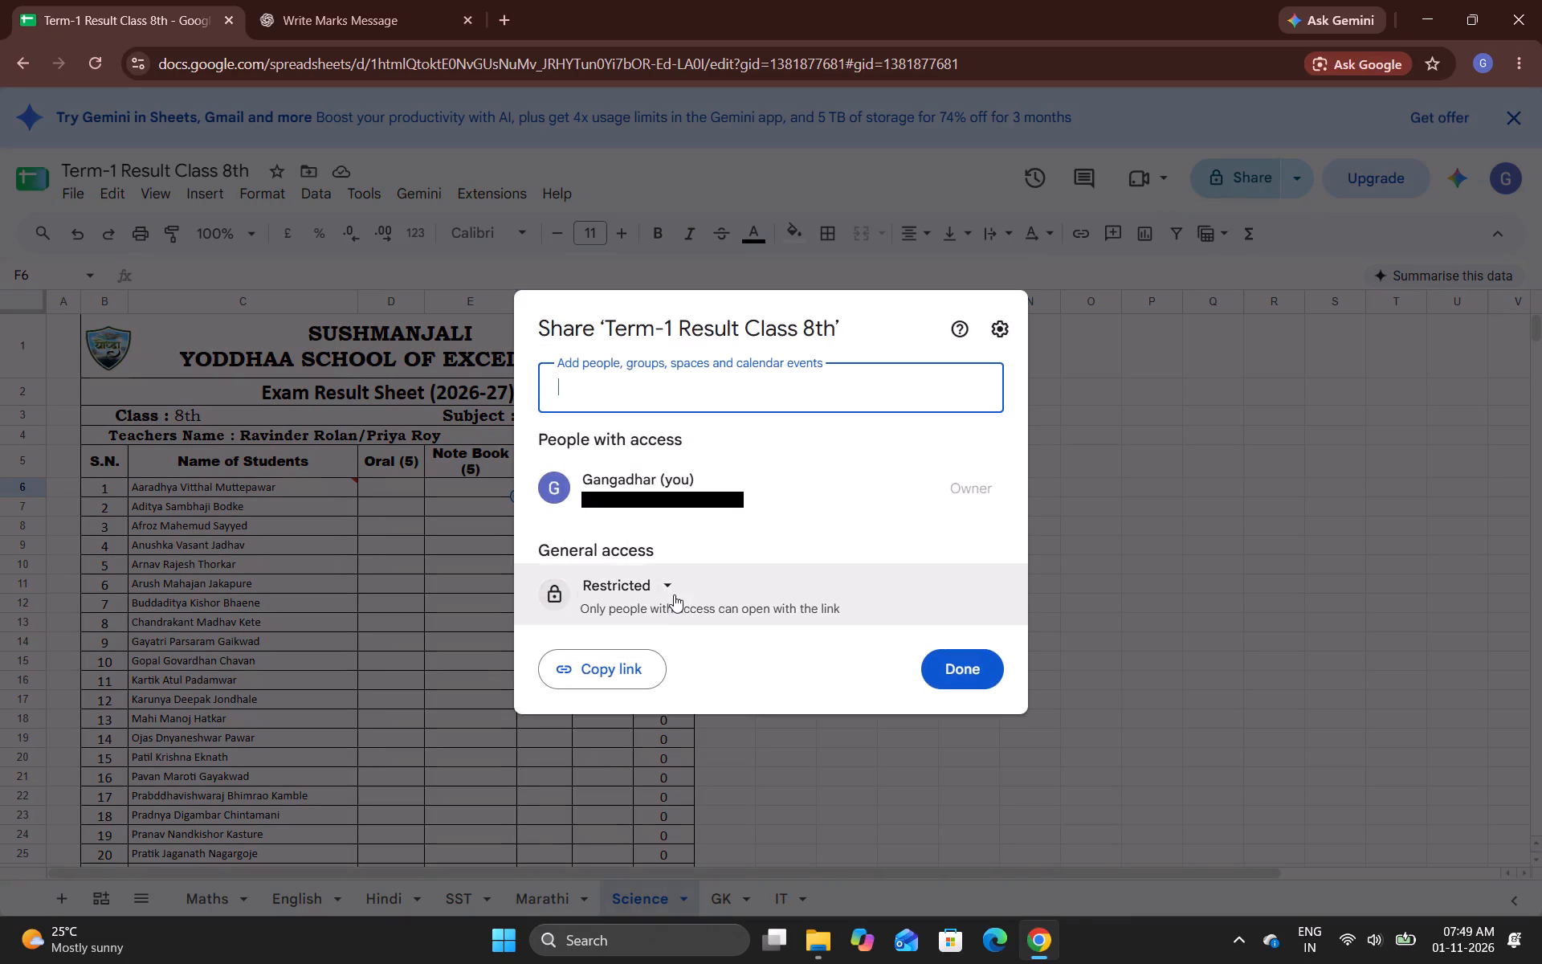
click(667, 589)
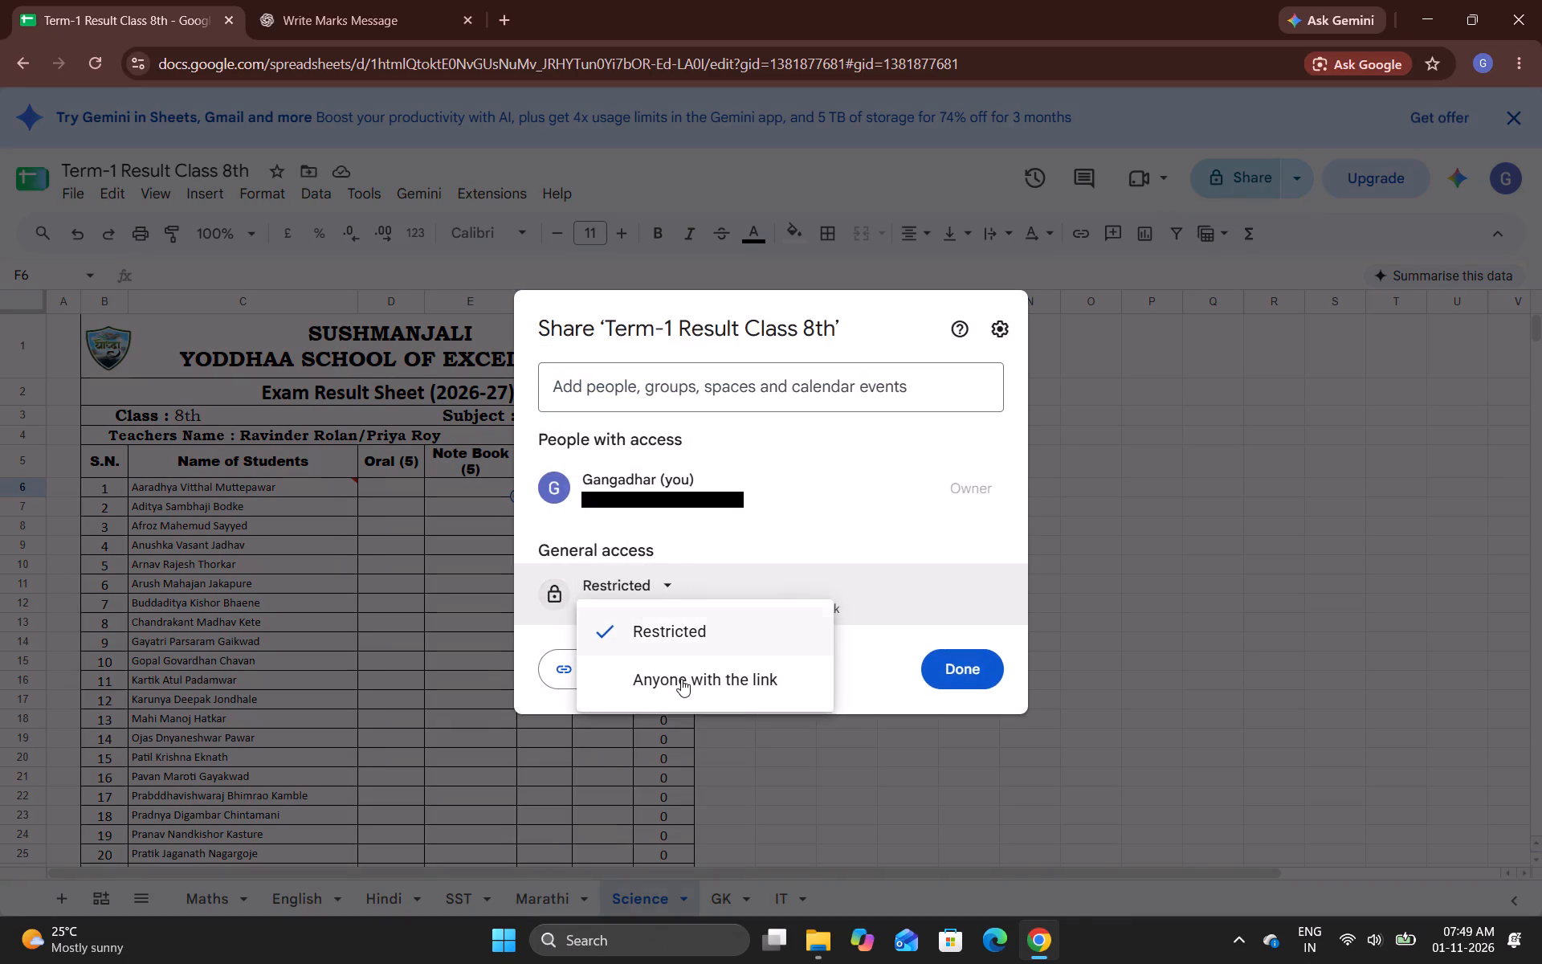
click(681, 679)
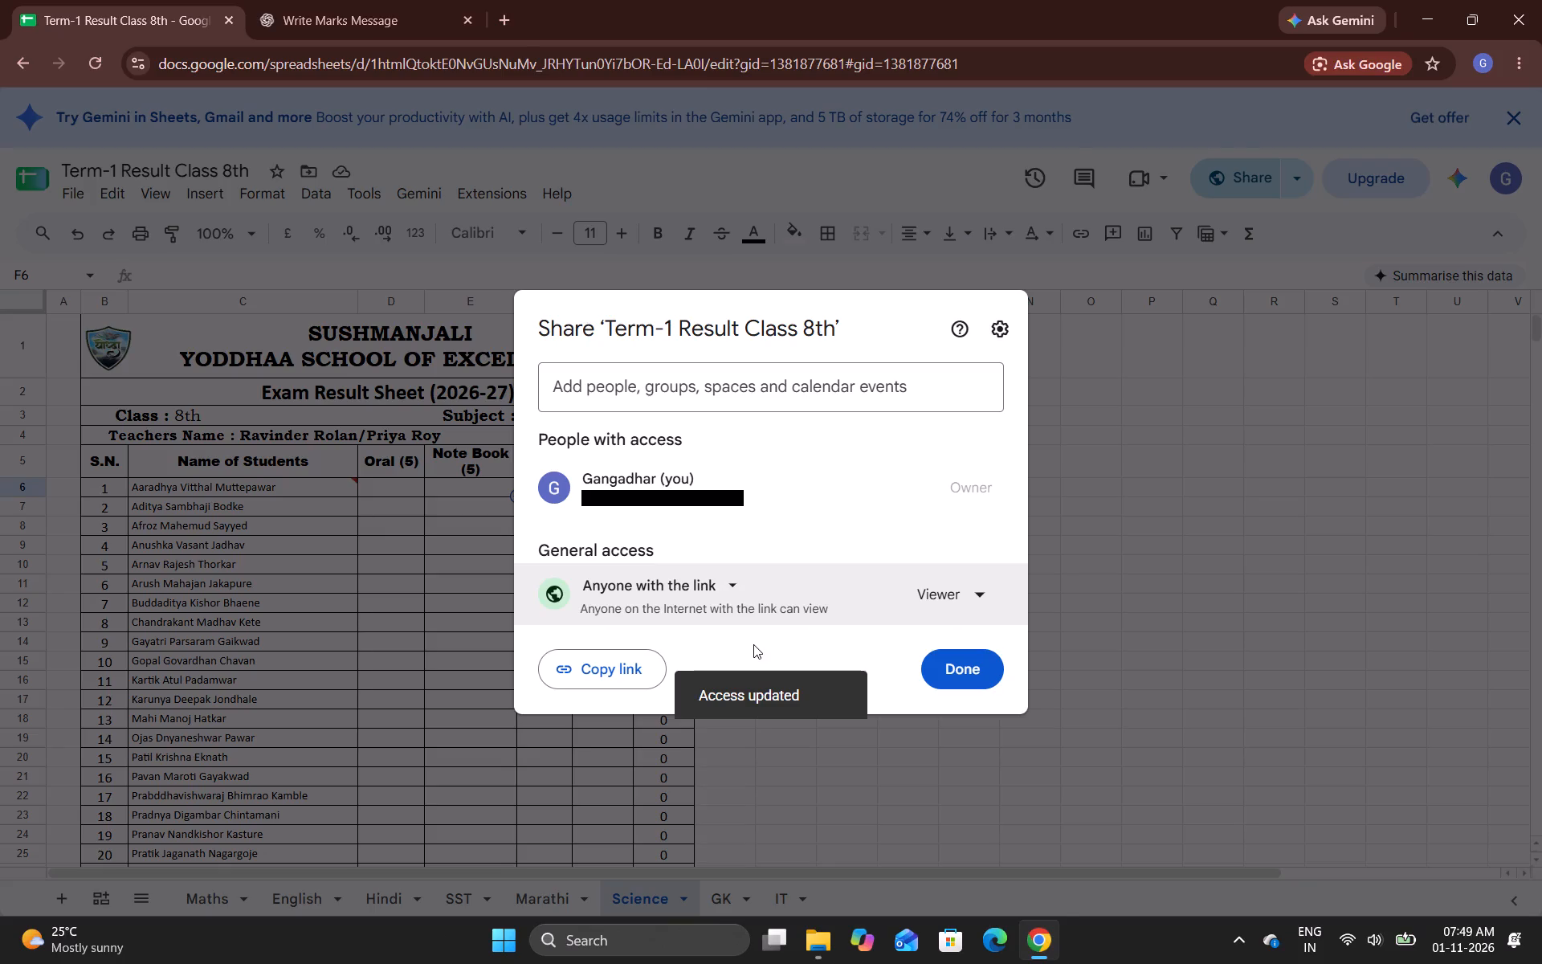
Give anyone with the link the Editor role for the Term-1 Result Class 8th workbook and finish the sharing settings.
click(969, 594)
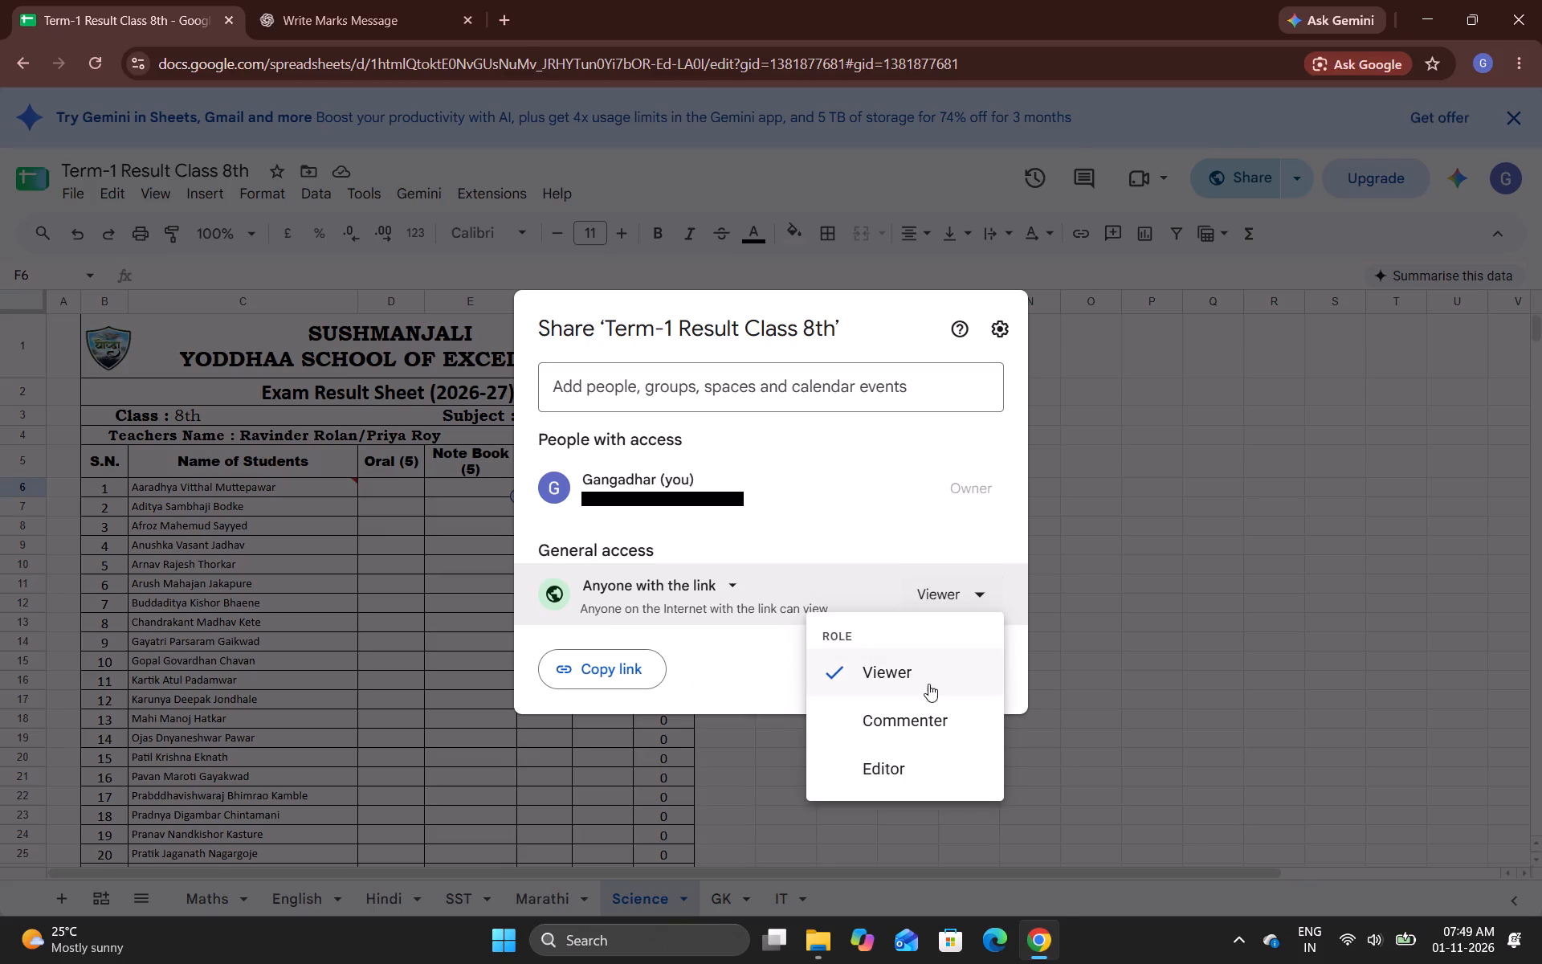
click(896, 774)
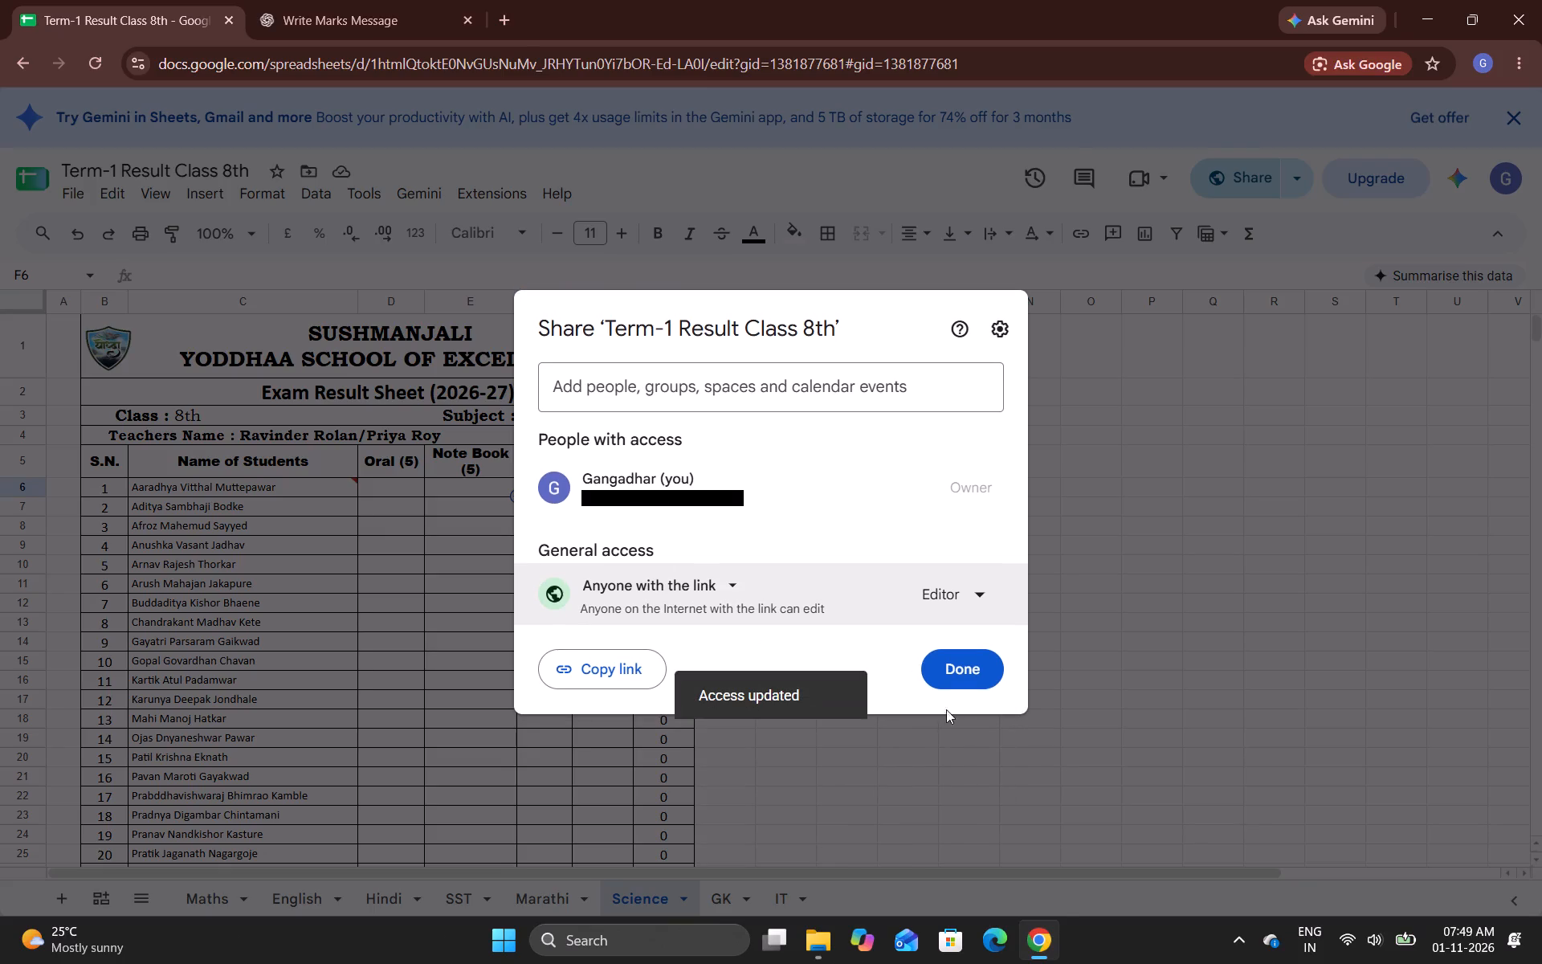
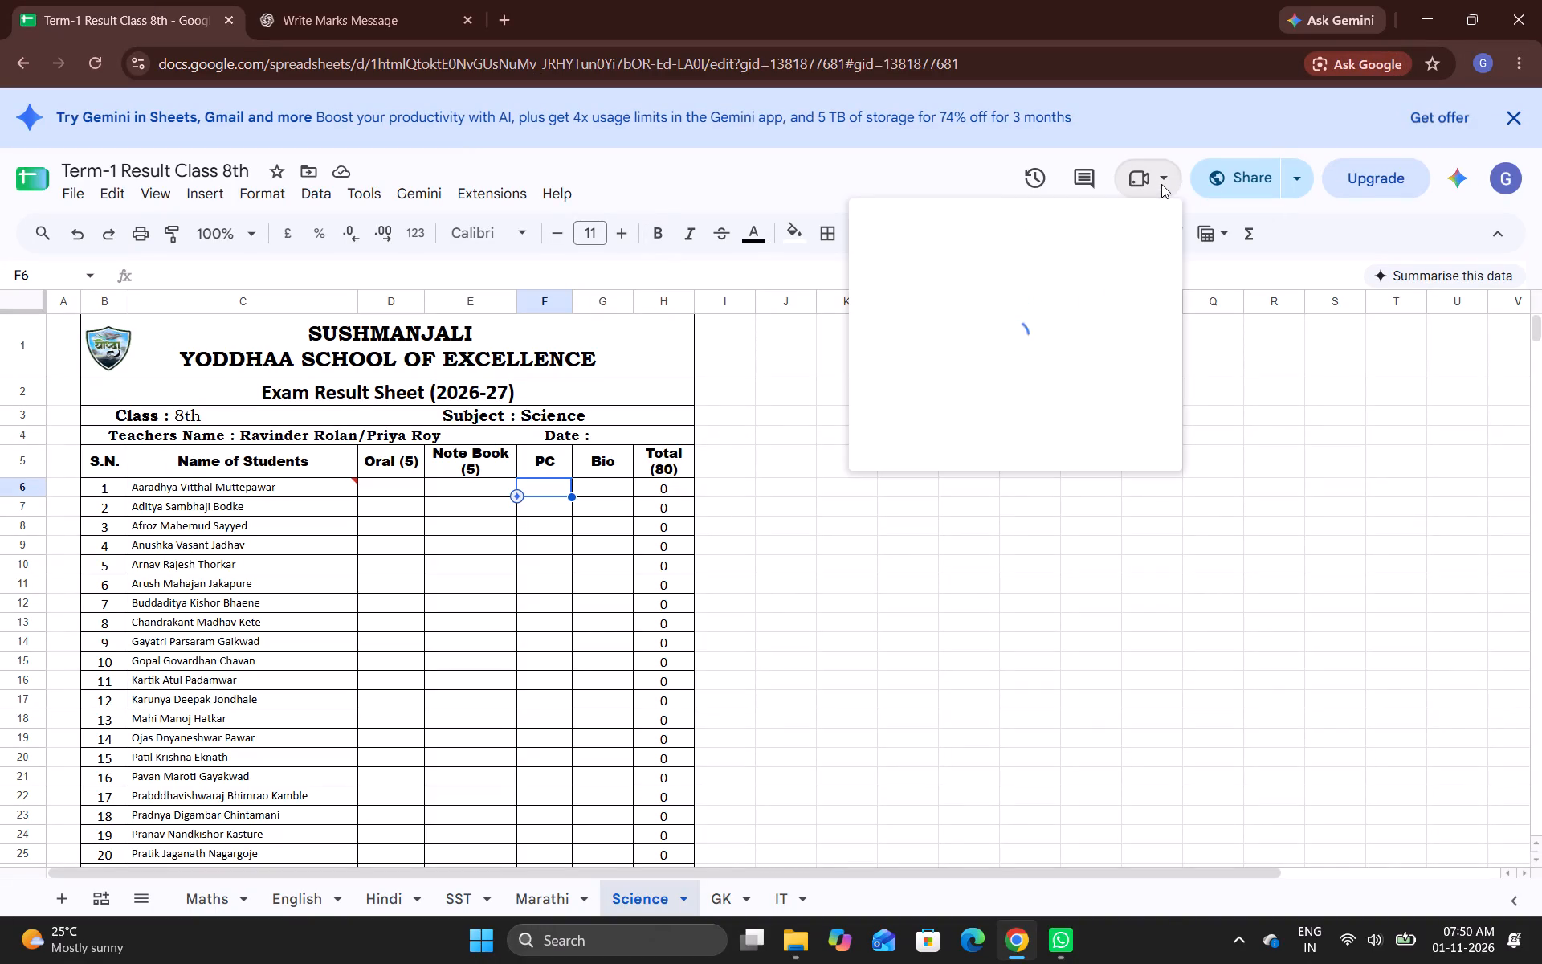
Copy the sharing link of the Term-1 Result Class 8th workbook.
click(1166, 177)
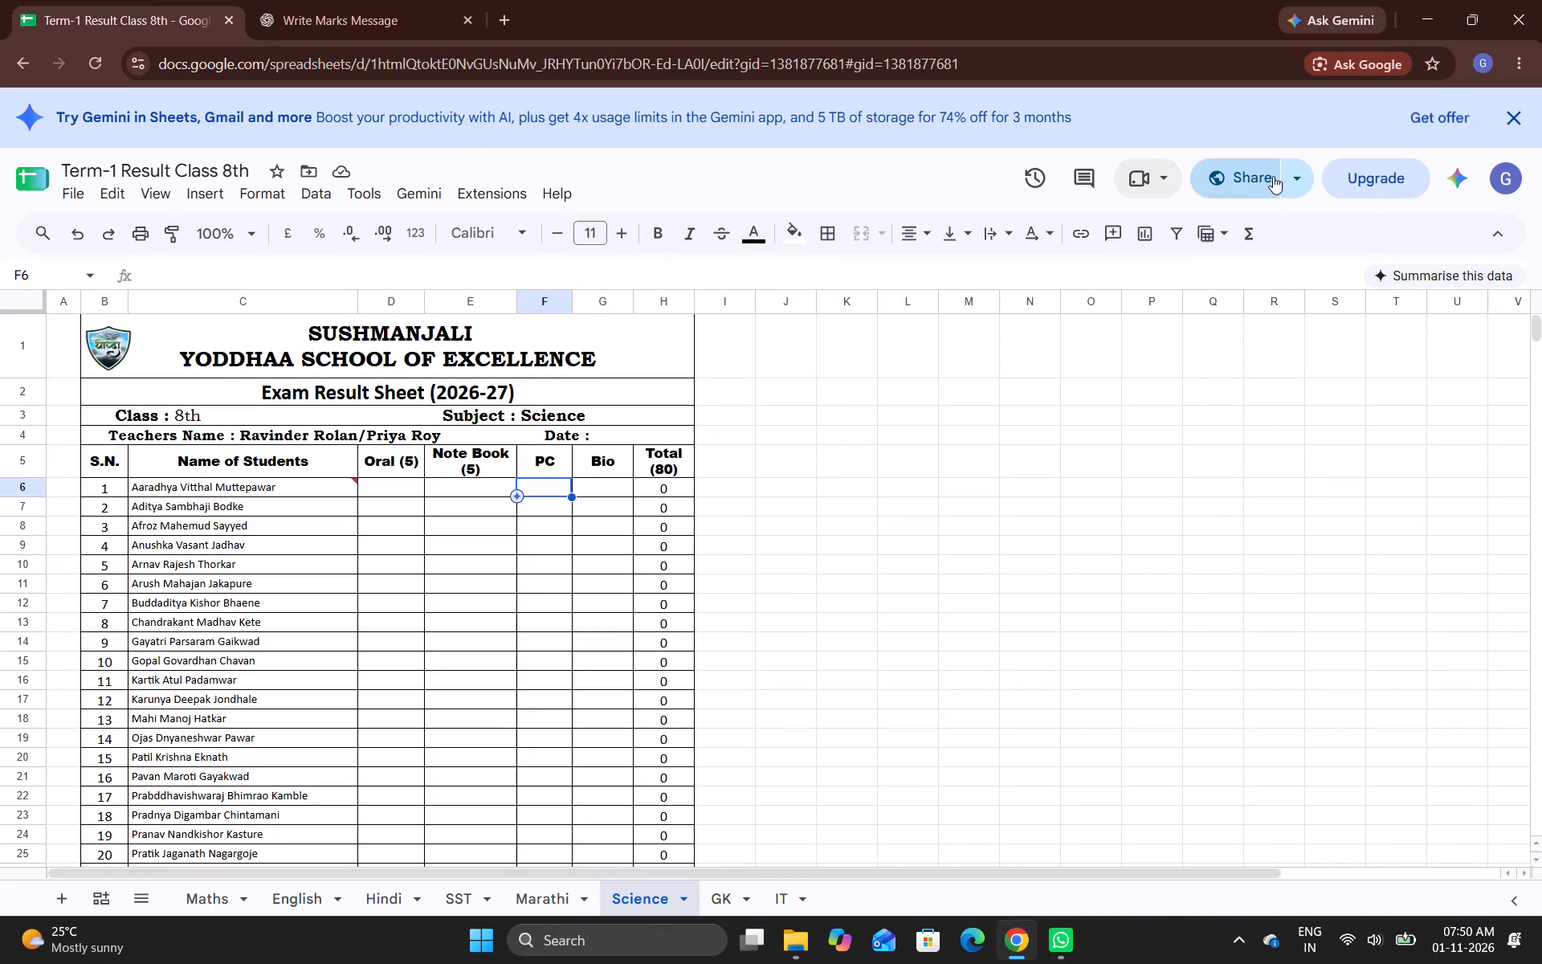
click(1287, 174)
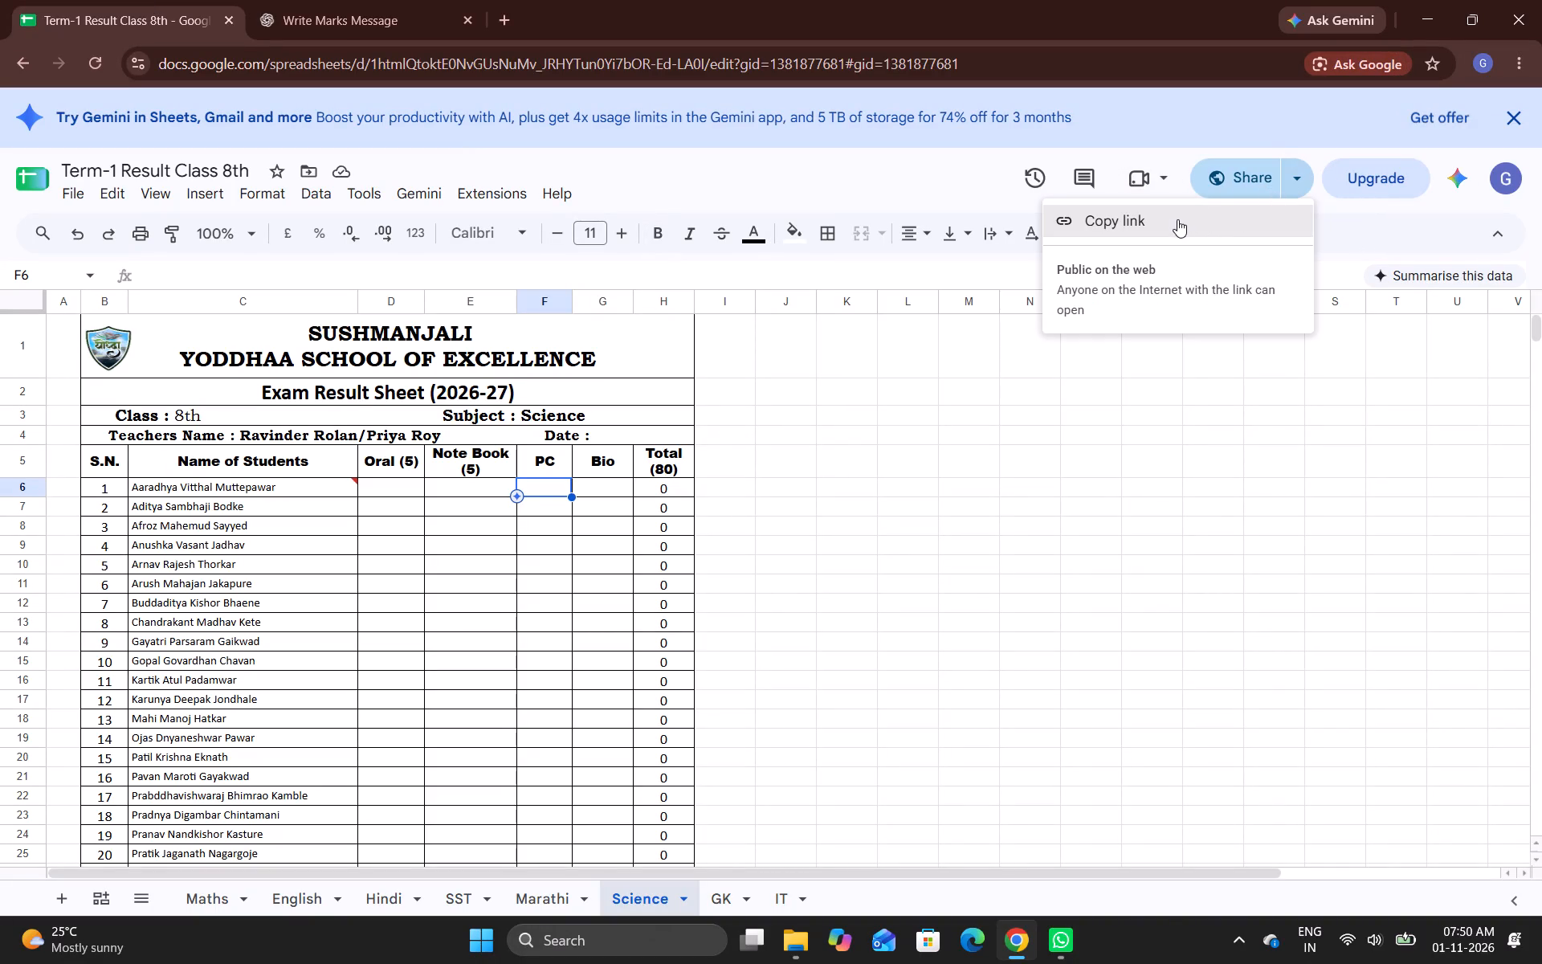
click(1177, 219)
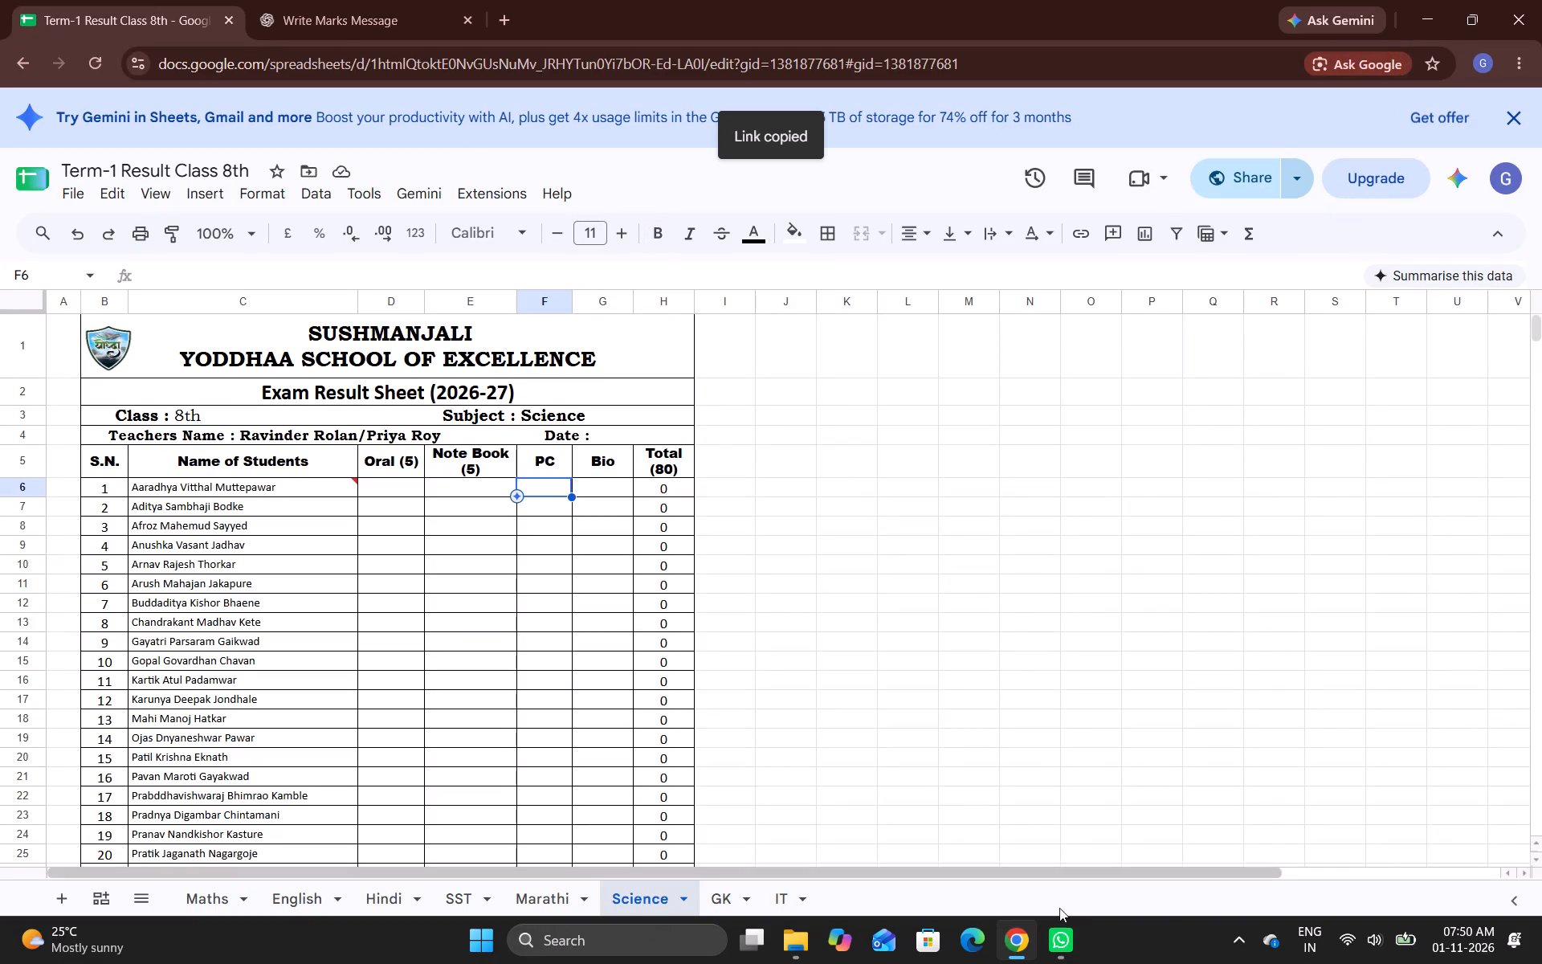